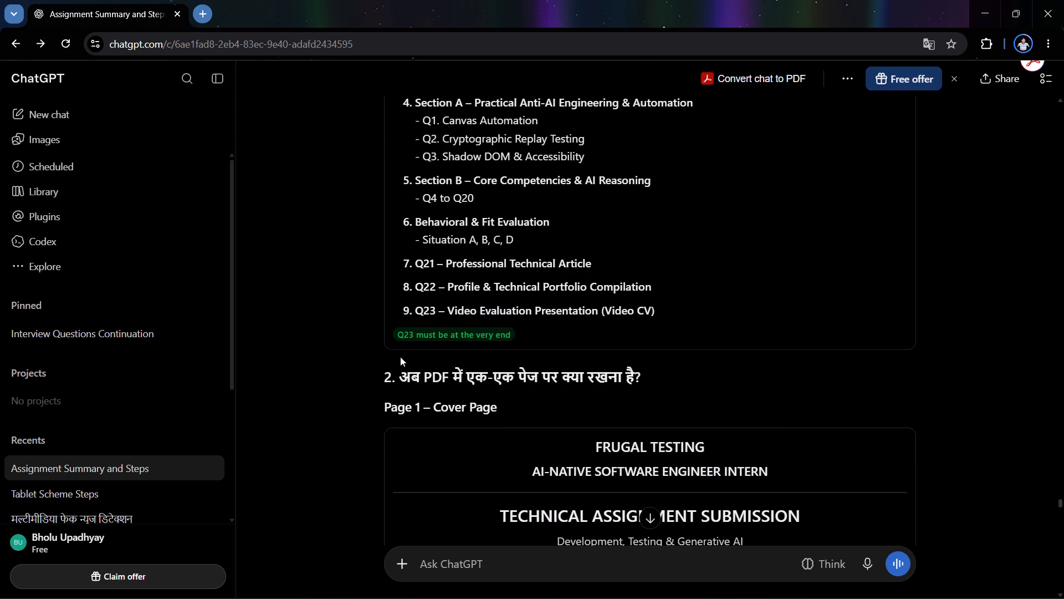
scroll(400, 357, "down", 4)
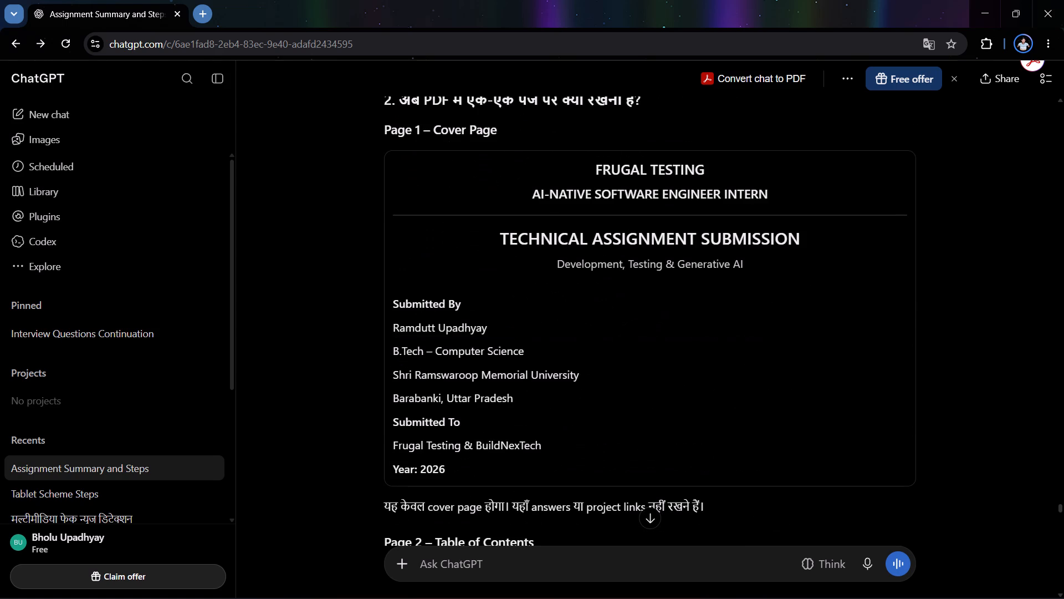
Copy the cover page heading lines in the reply, from "FRUGAL TESTING" through "Development, Testing & Generative AI".
left_click_drag(587, 161, 587, 163)
left_click_drag(587, 163, 763, 276)
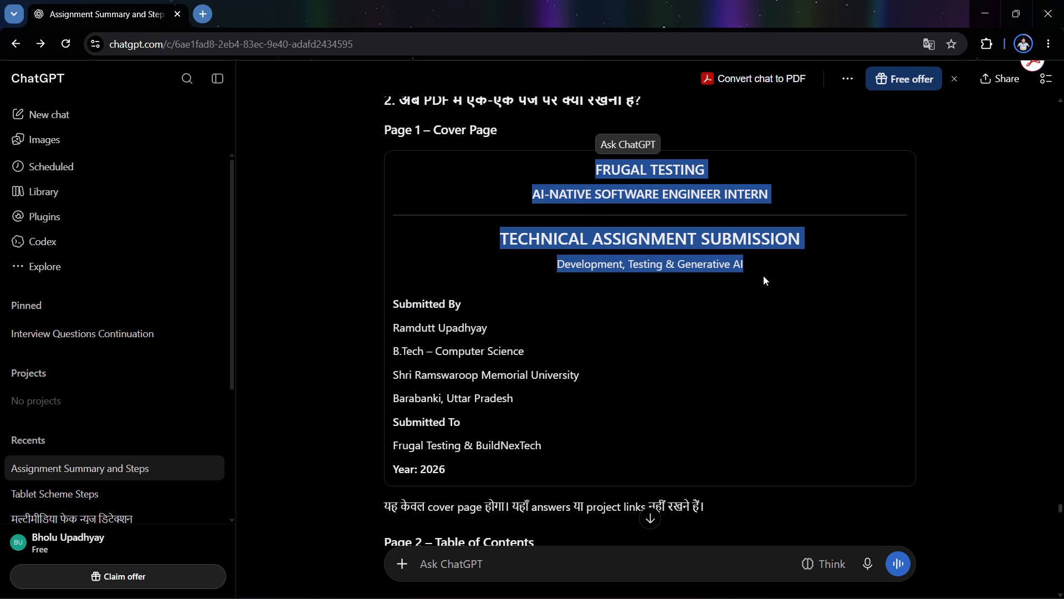
key("ctrl+c")
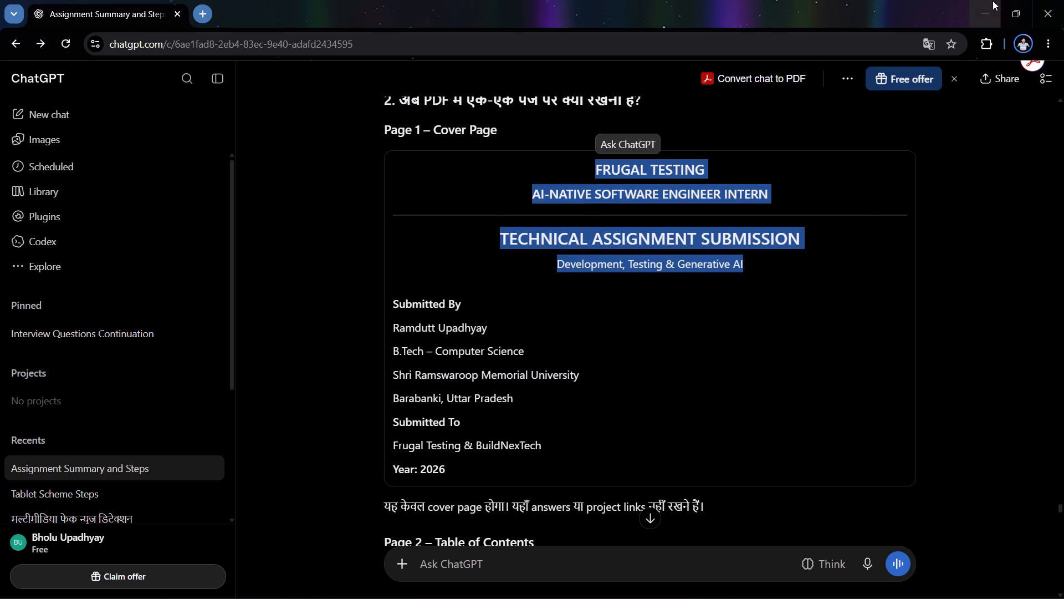
Switch to Word, create a blank document and paste the copied cover page heading lines into it.
left_click(993, 1)
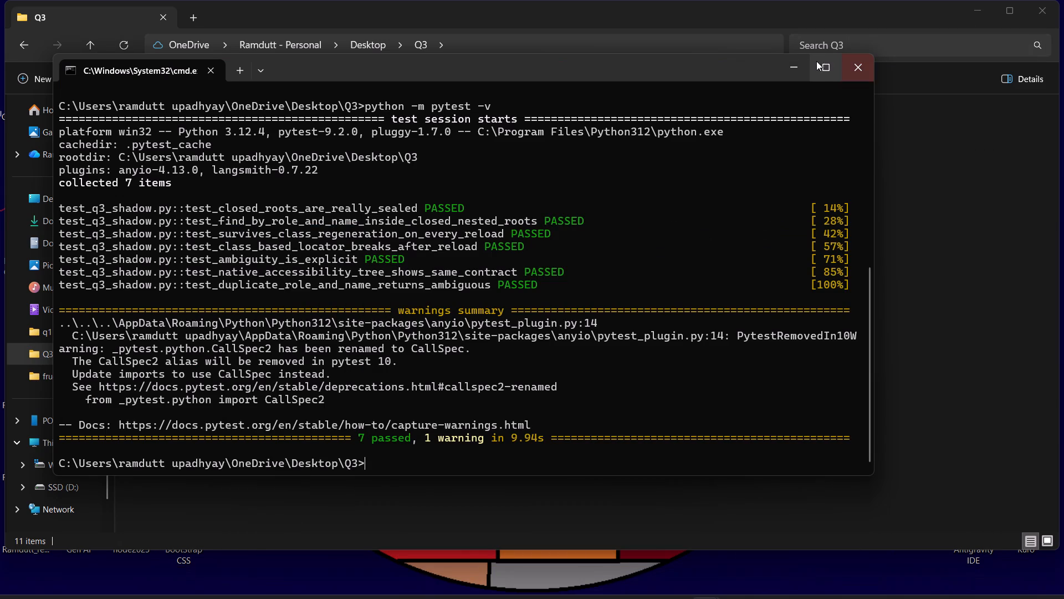
left_click(804, 63)
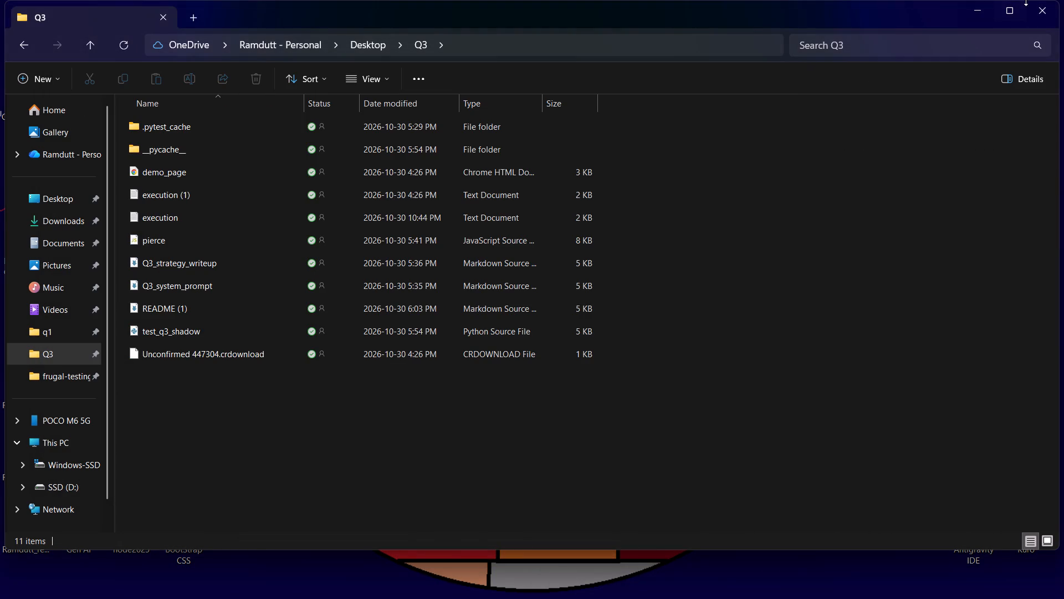
left_click(980, 8)
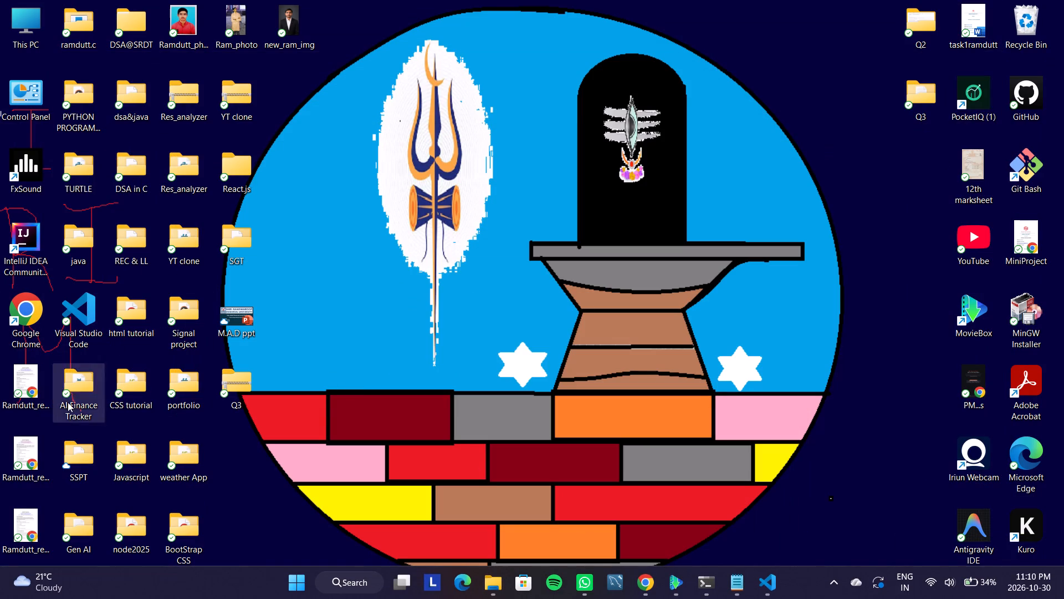
left_click(358, 590)
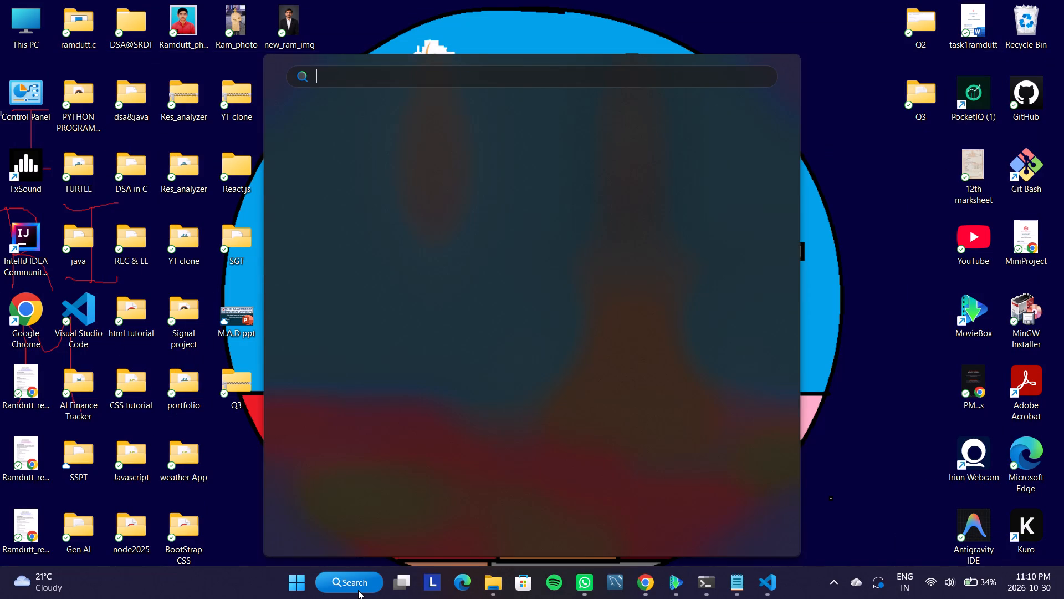
type("wo")
type("rd")
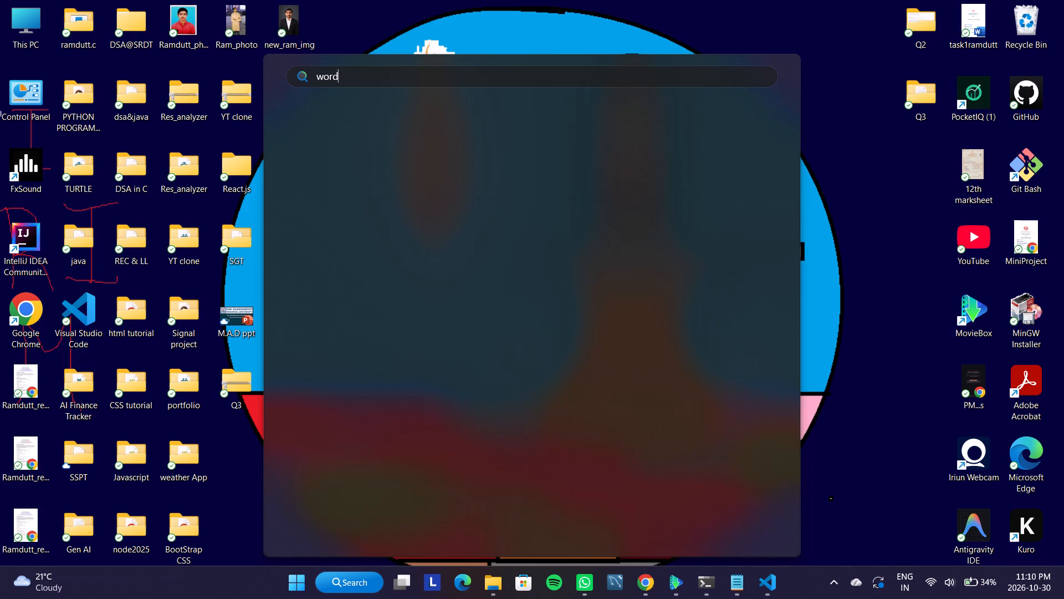
key("Return")
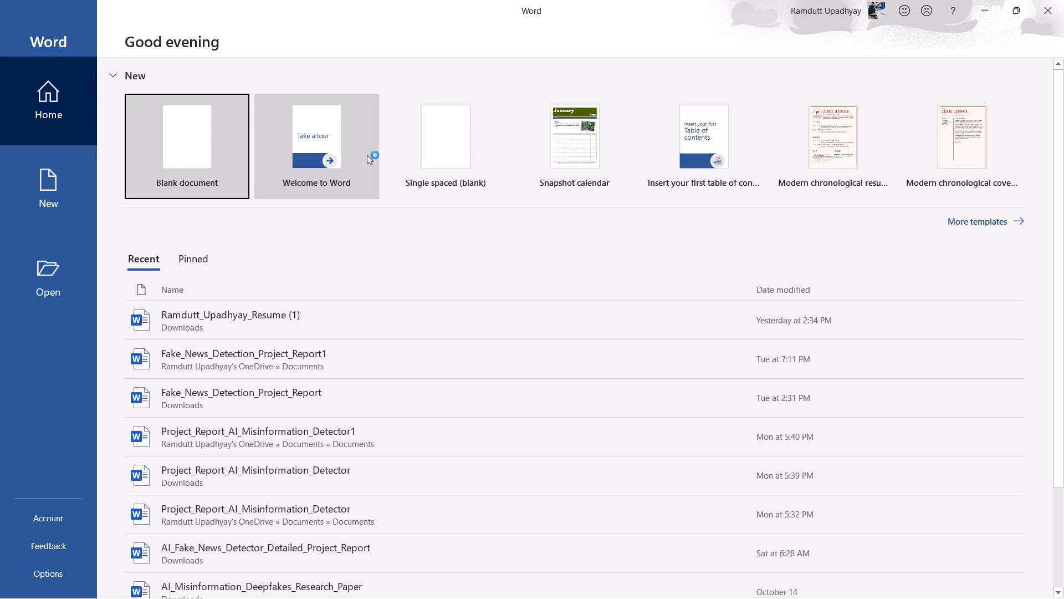
left_click(202, 135)
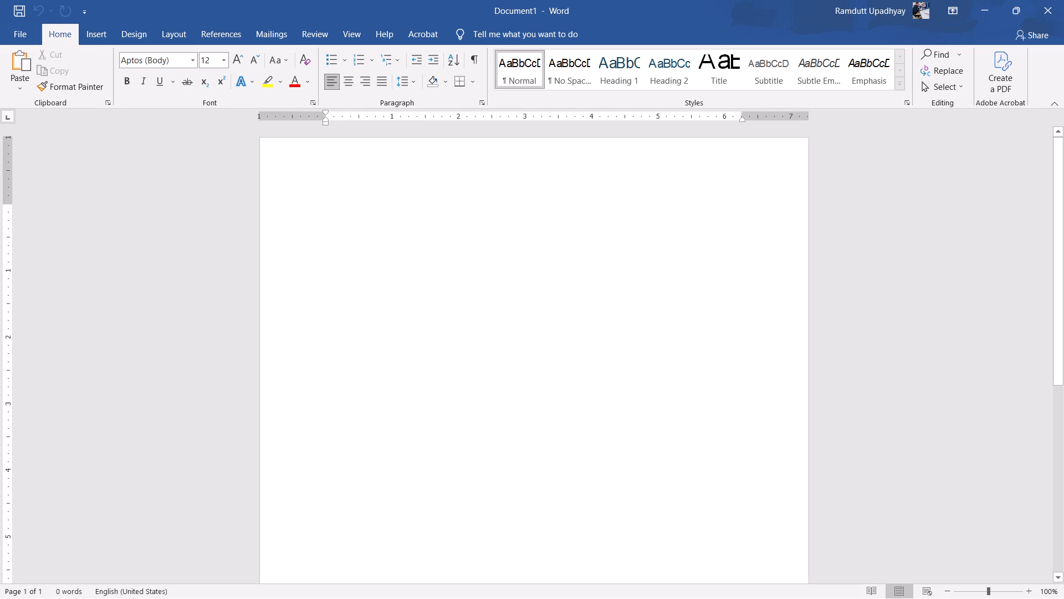
key("ctrl+v")
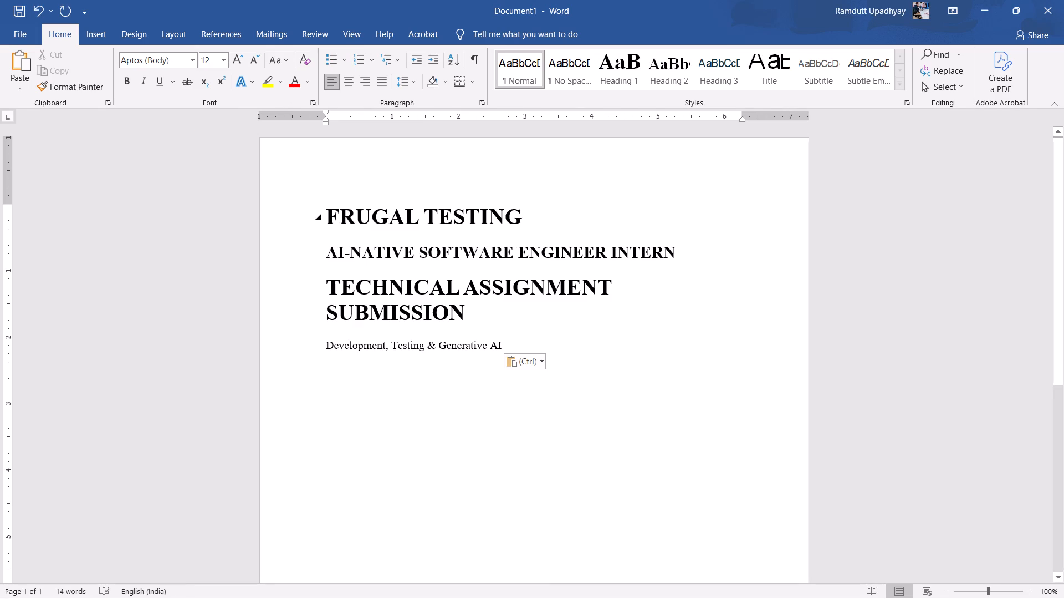
Centre all the pasted cover page heading lines in the document.
left_click_drag(327, 216, 511, 357)
left_click(352, 90)
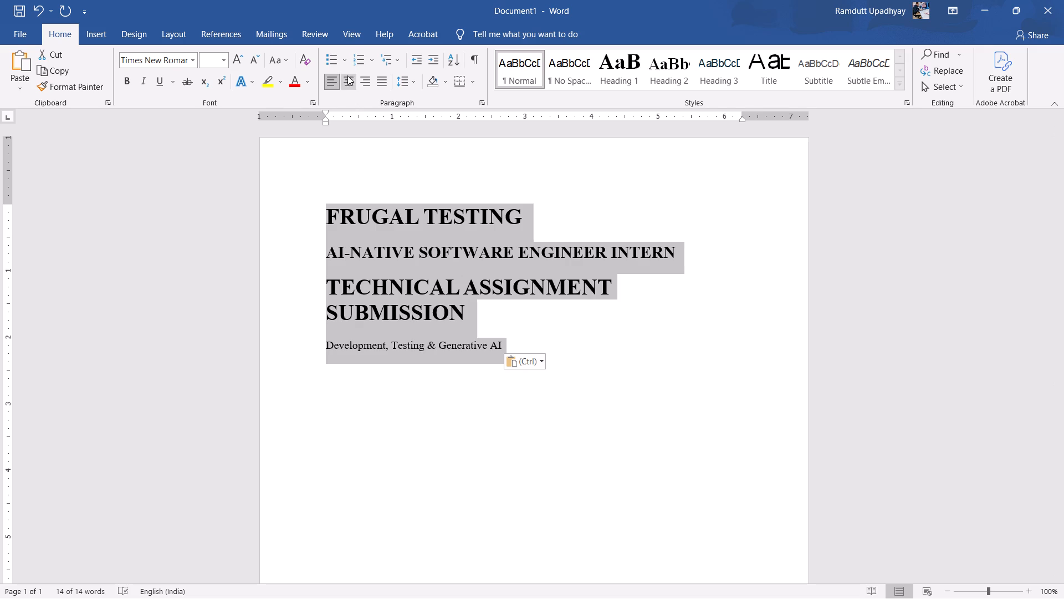
left_click(346, 74)
left_click(521, 483)
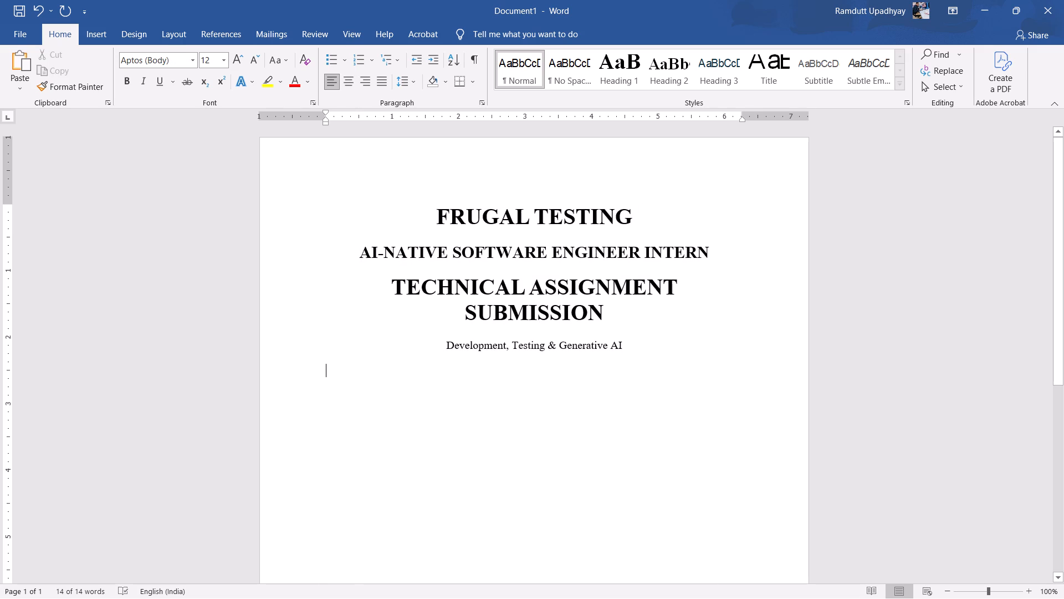
Remove the bold formatting from the "TECHNICAL ASSIGNMENT SUBMISSION" heading.
left_click_drag(397, 287, 569, 315)
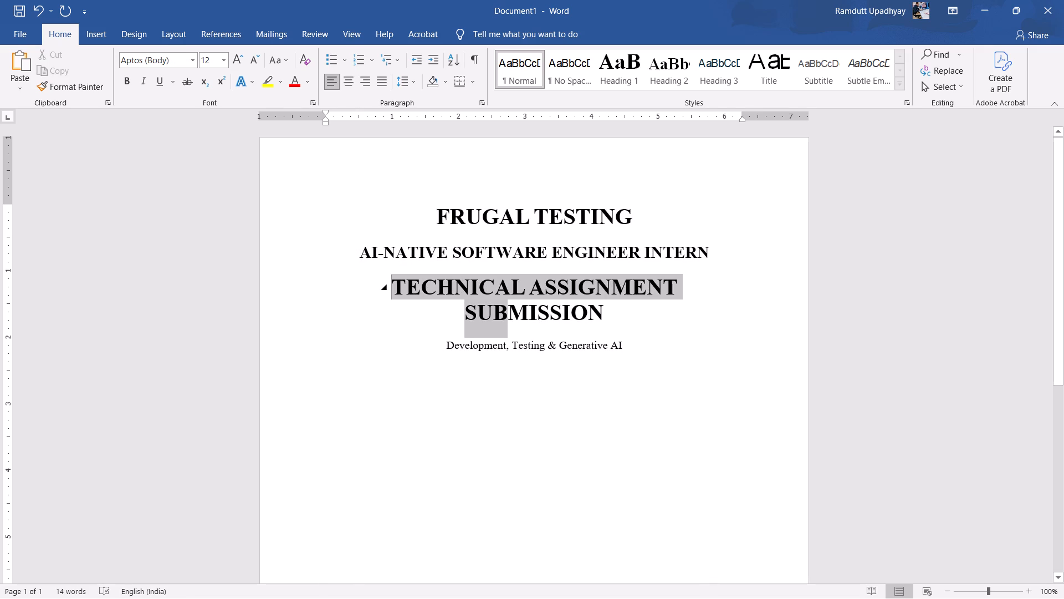
left_click_drag(569, 315, 612, 324)
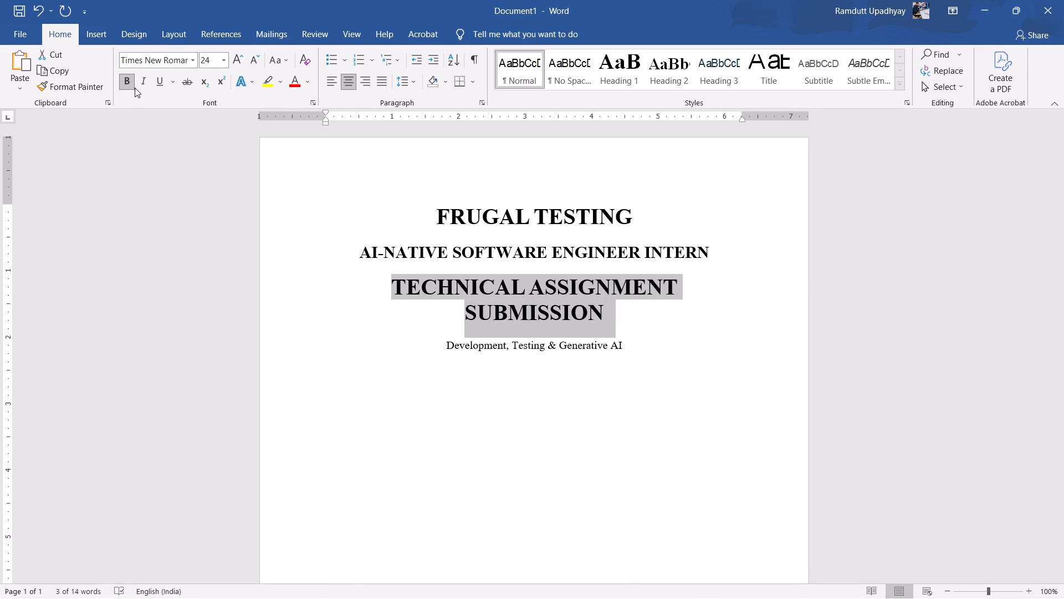
left_click(128, 88)
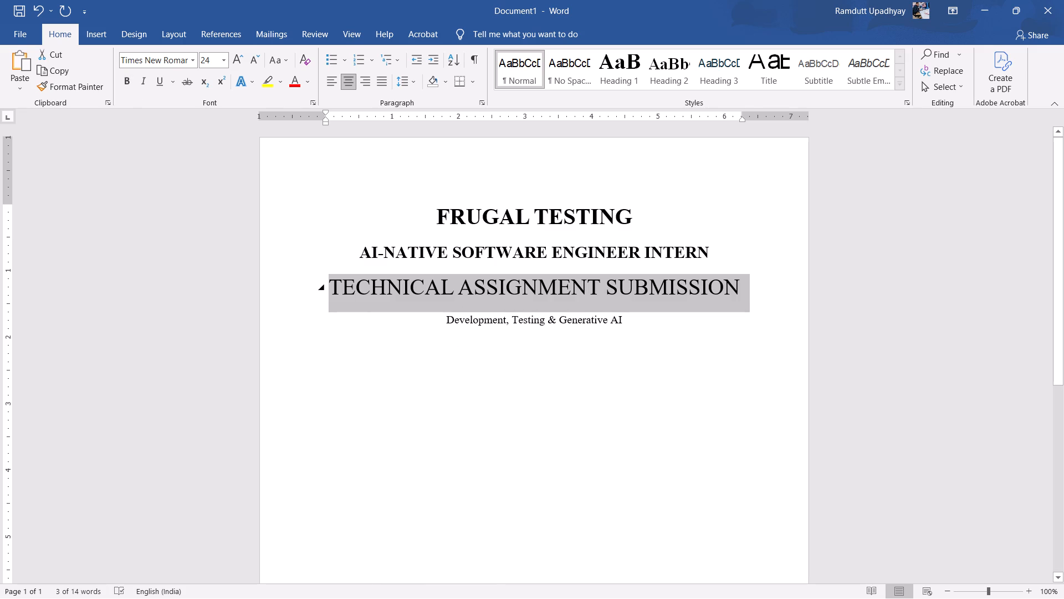
left_click(511, 416)
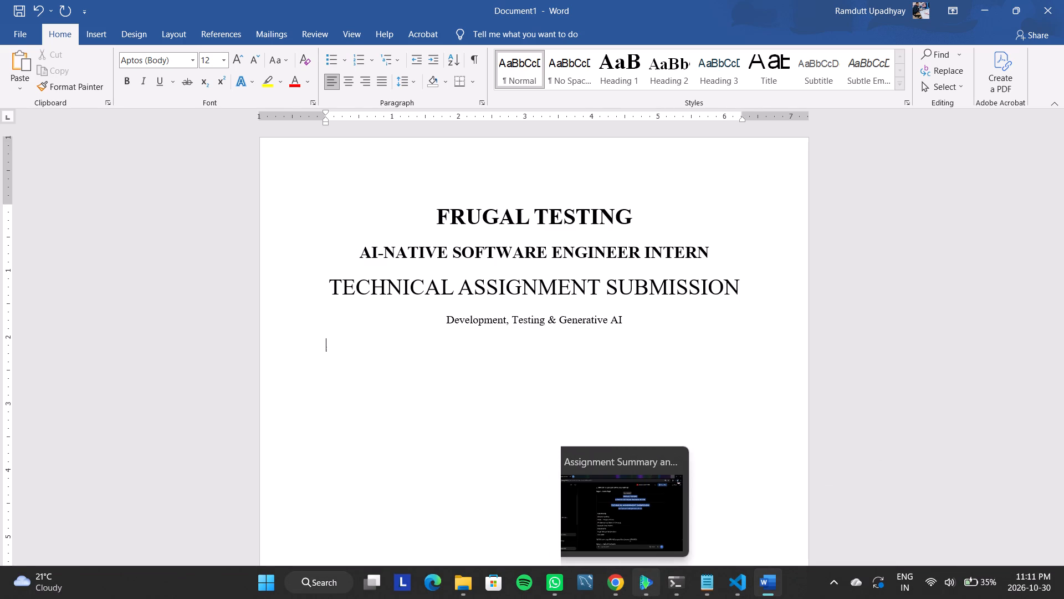
Return to the ChatGPT reply in Chrome and read the layout for Pages 2 to 6, covering Section 0 and Section A's Q1 to Q3.
left_click(620, 591)
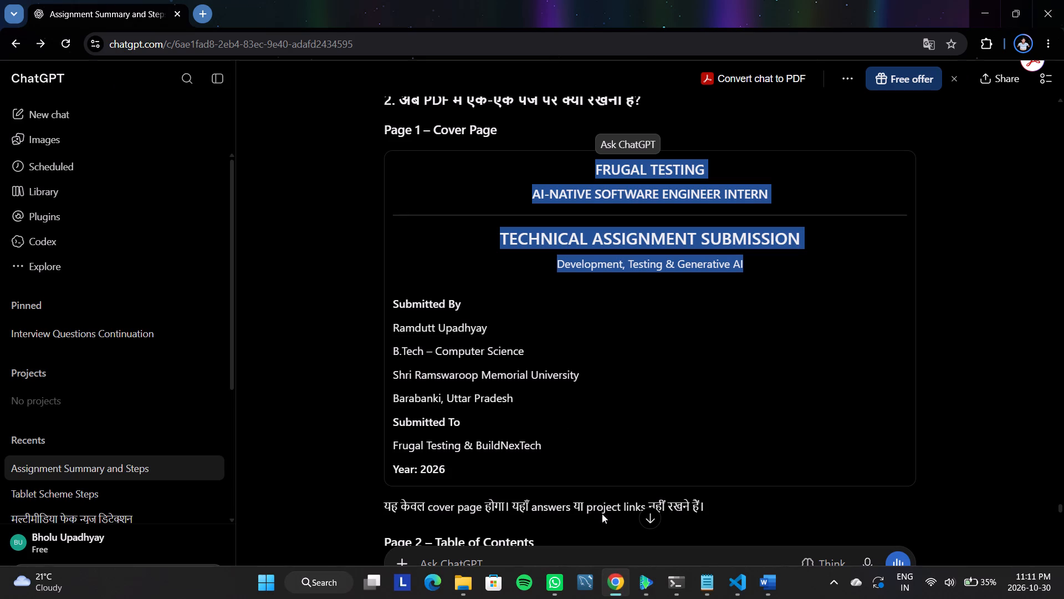
left_click(321, 328)
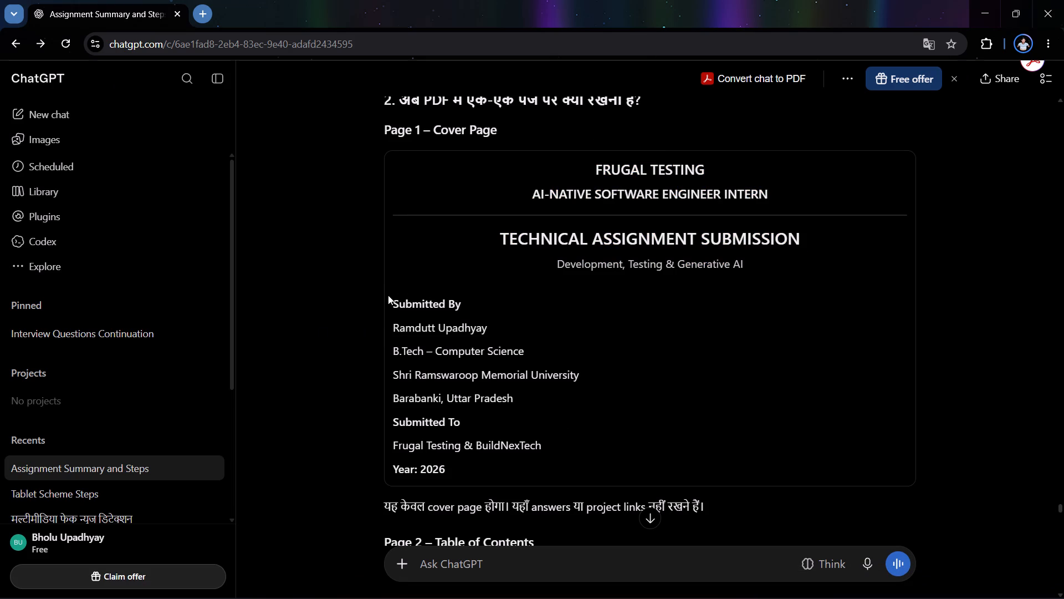
scroll(455, 327, "down", 4)
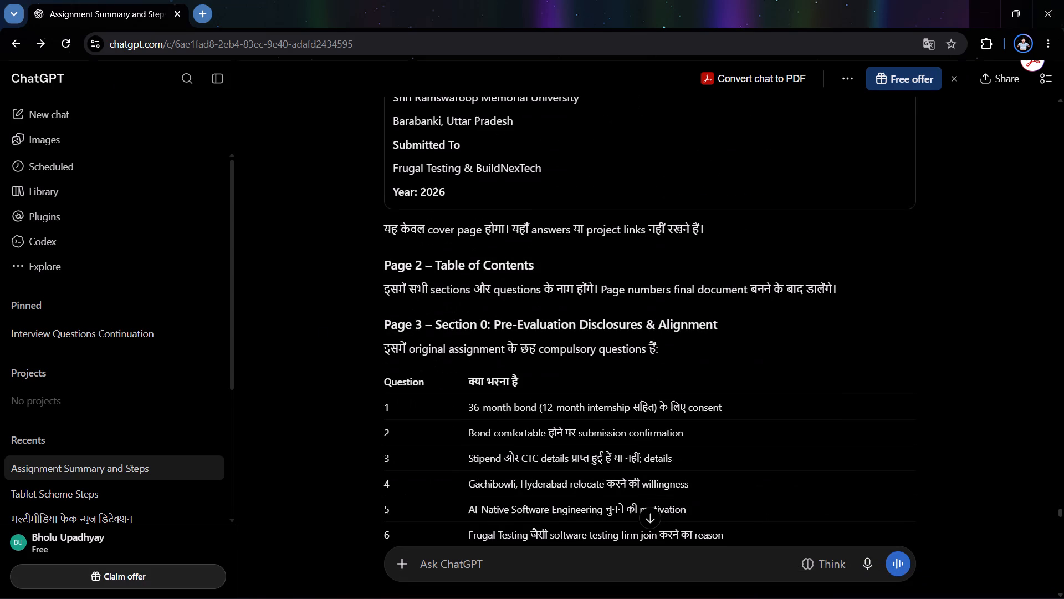
scroll(455, 327, "down", 6)
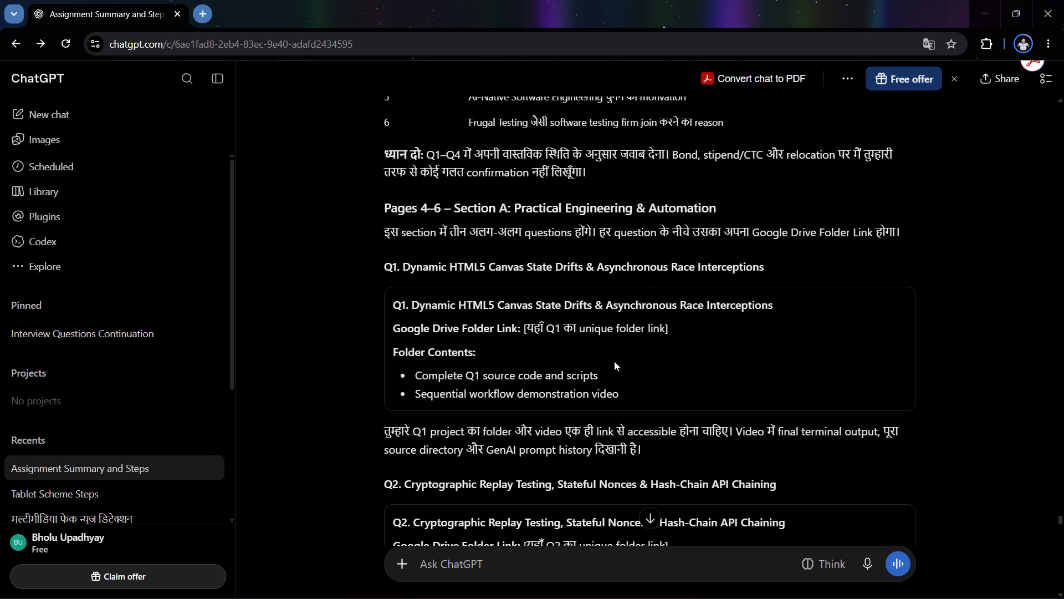
scroll(482, 383, "down", 1)
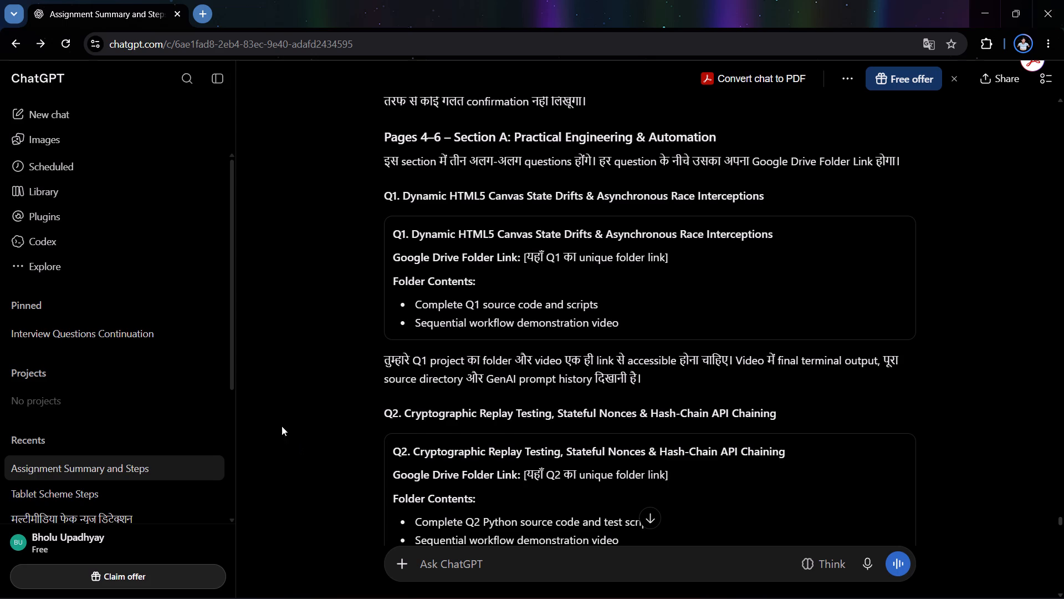
scroll(253, 353, "down", 5)
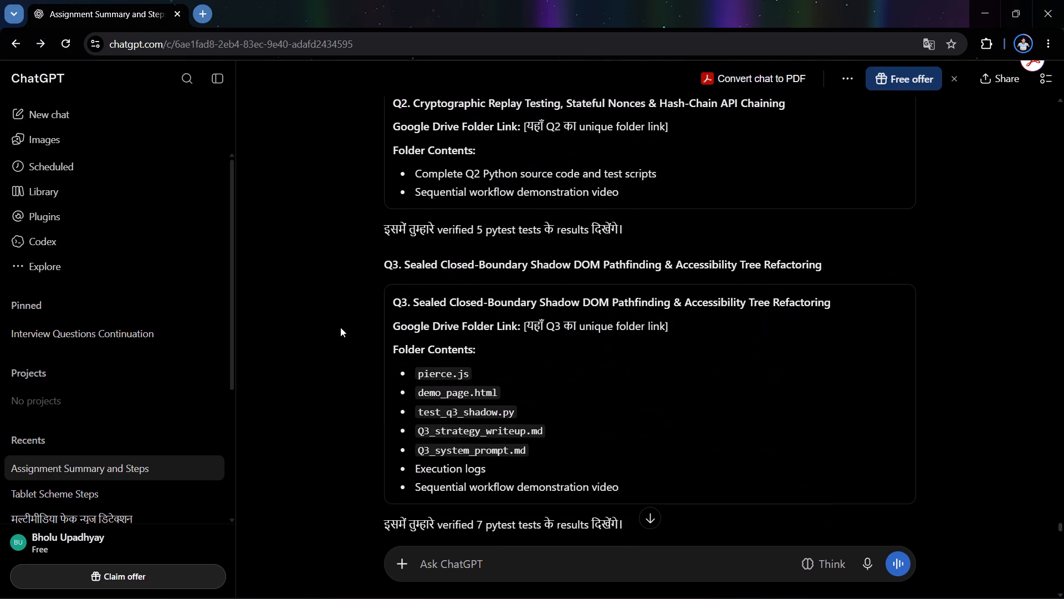
scroll(321, 367, "up", 3)
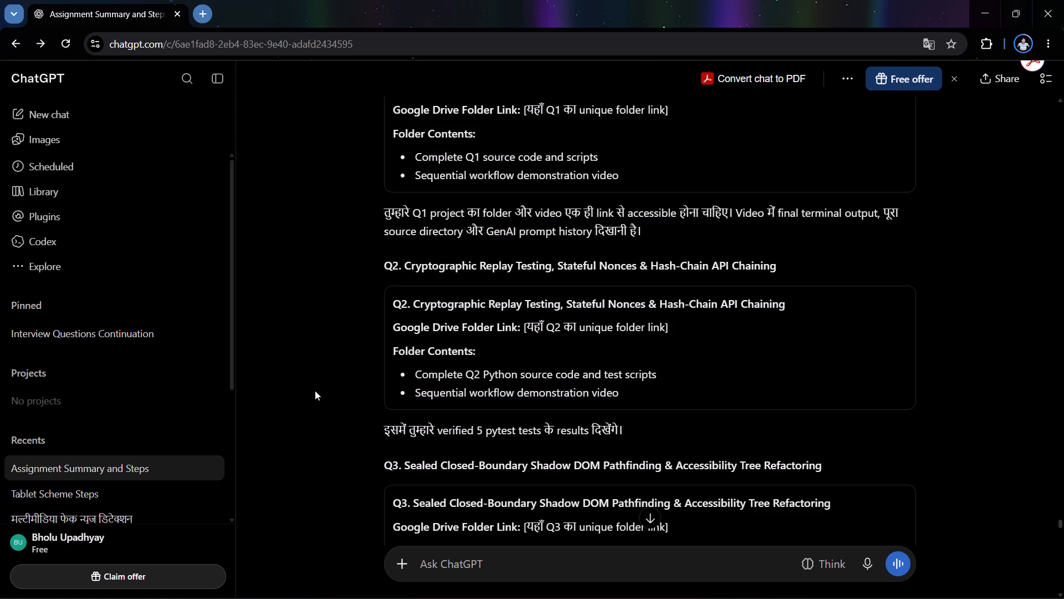
scroll(315, 390, "down", 2)
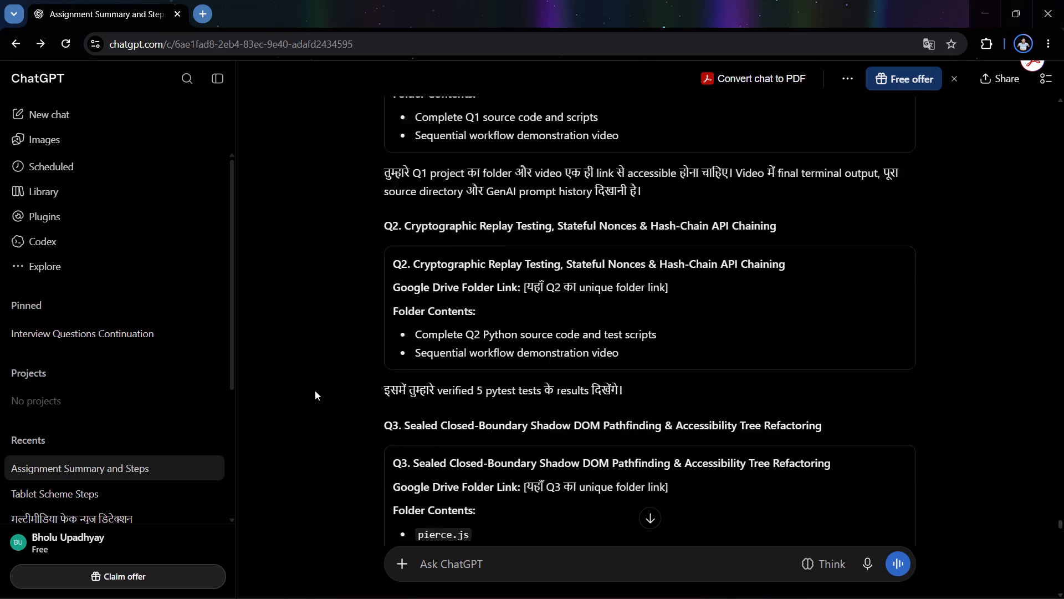
scroll(315, 390, "down", 1)
scroll(315, 389, "up", 8)
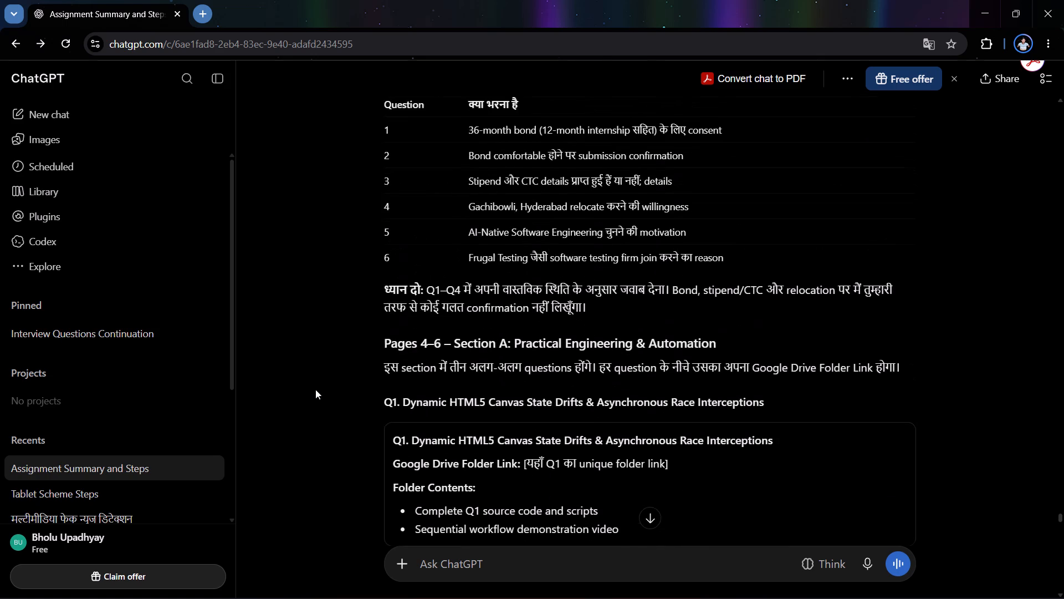
scroll(315, 389, "up", 2)
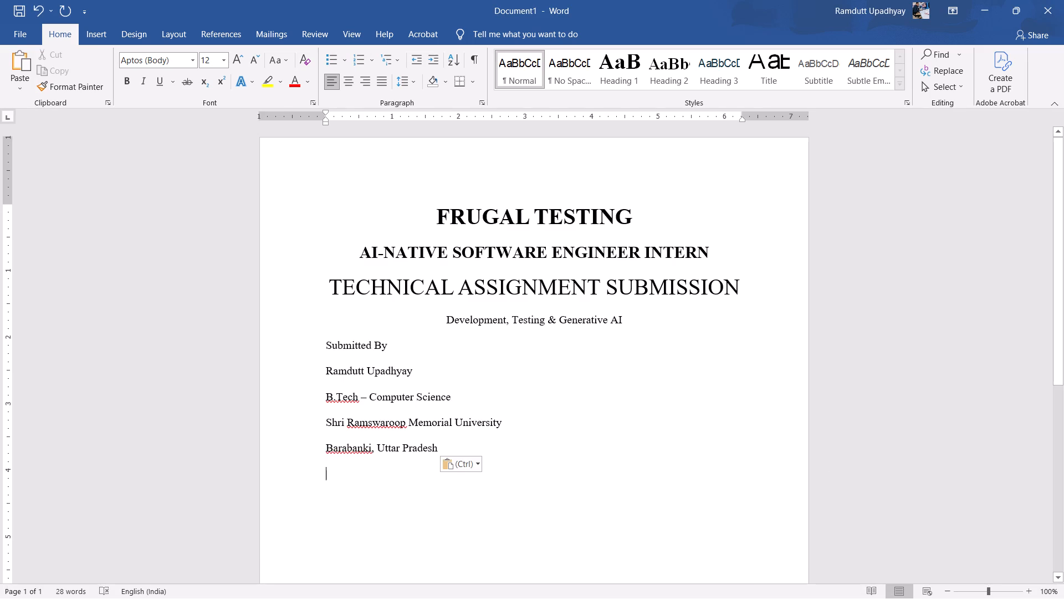
Make the "Submitted By" line on the cover page bold.
left_click_drag(316, 335, 377, 348)
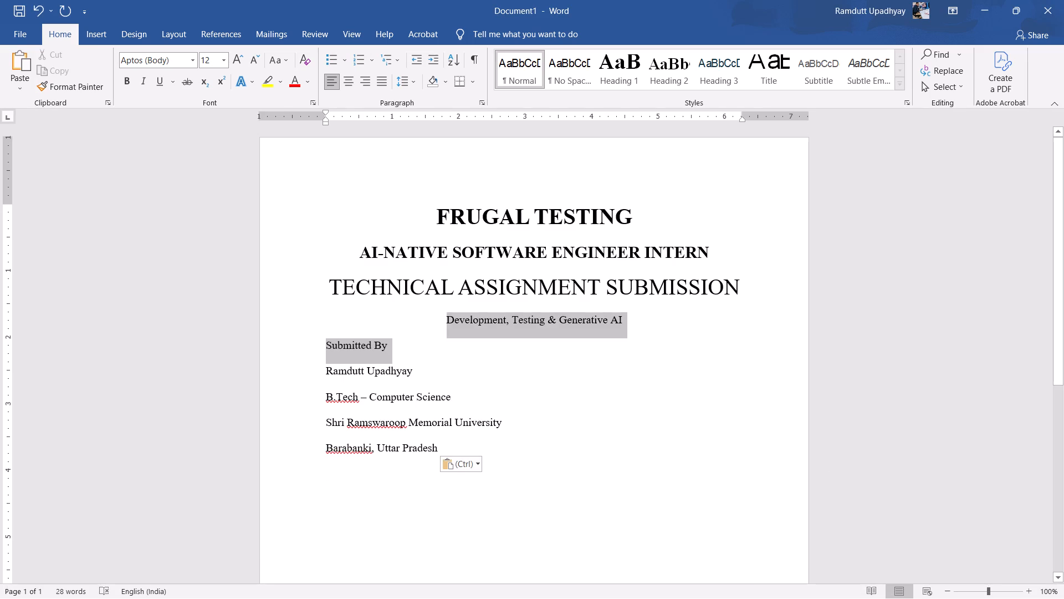
left_click_drag(377, 348, 392, 351)
left_click(392, 351)
left_click_drag(310, 334, 382, 342)
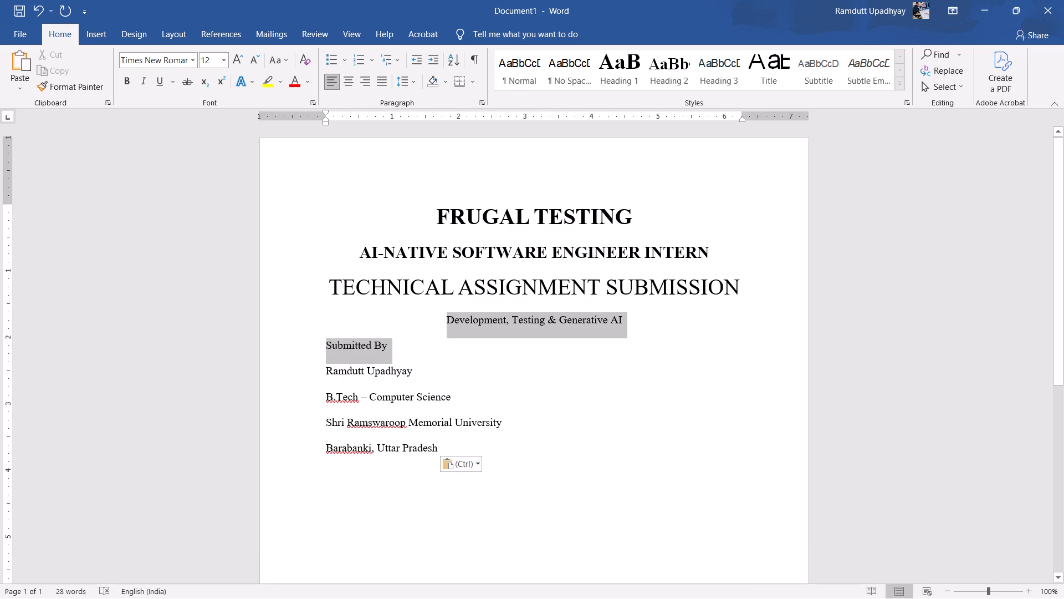
left_click_drag(382, 342, 398, 356)
left_click(656, 515)
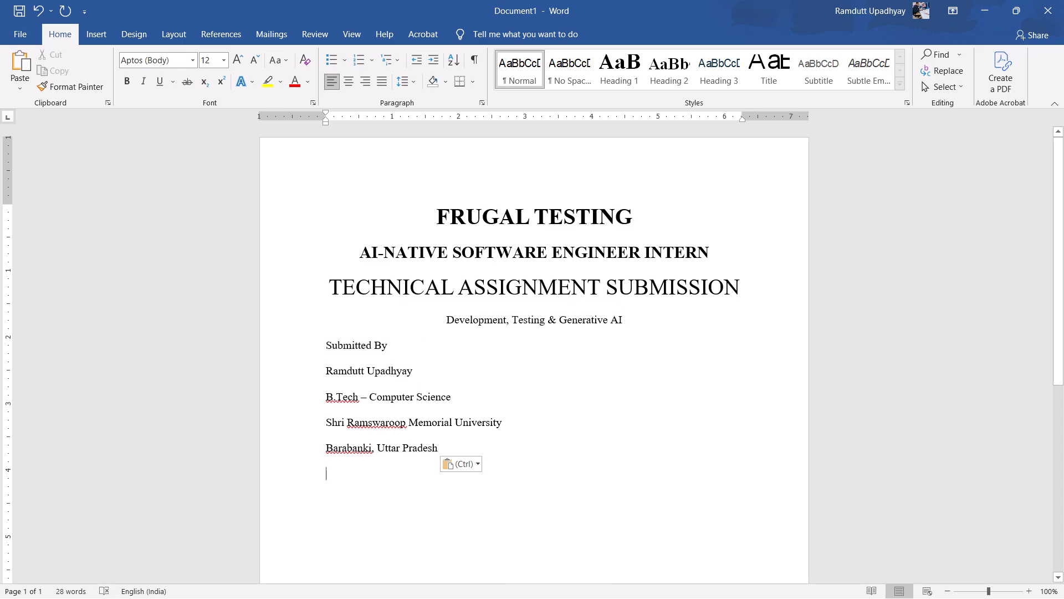
left_click_drag(364, 347, 304, 338)
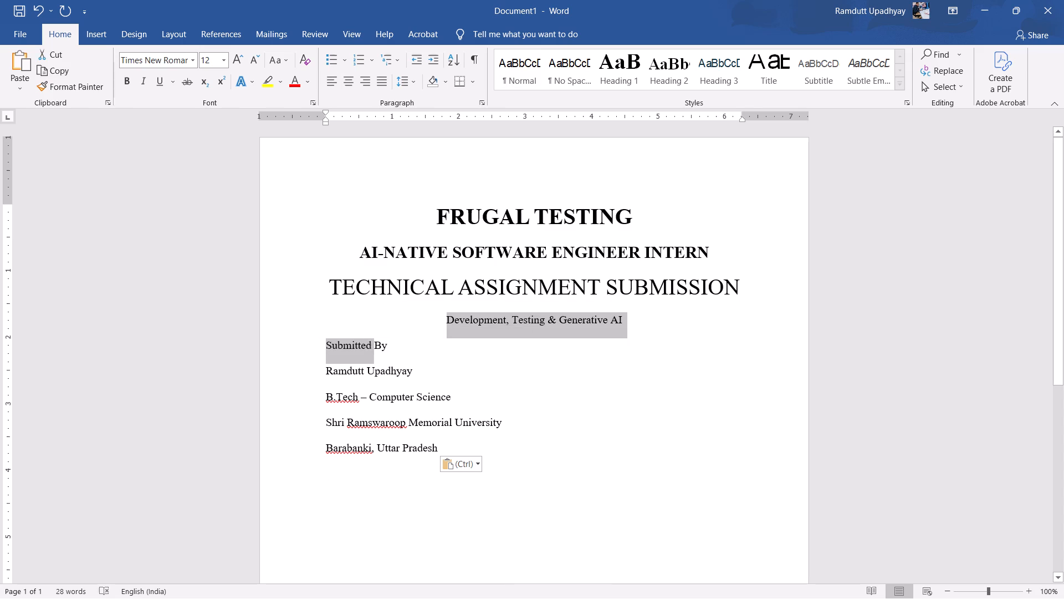
left_click(403, 434)
left_click_drag(325, 347, 396, 347)
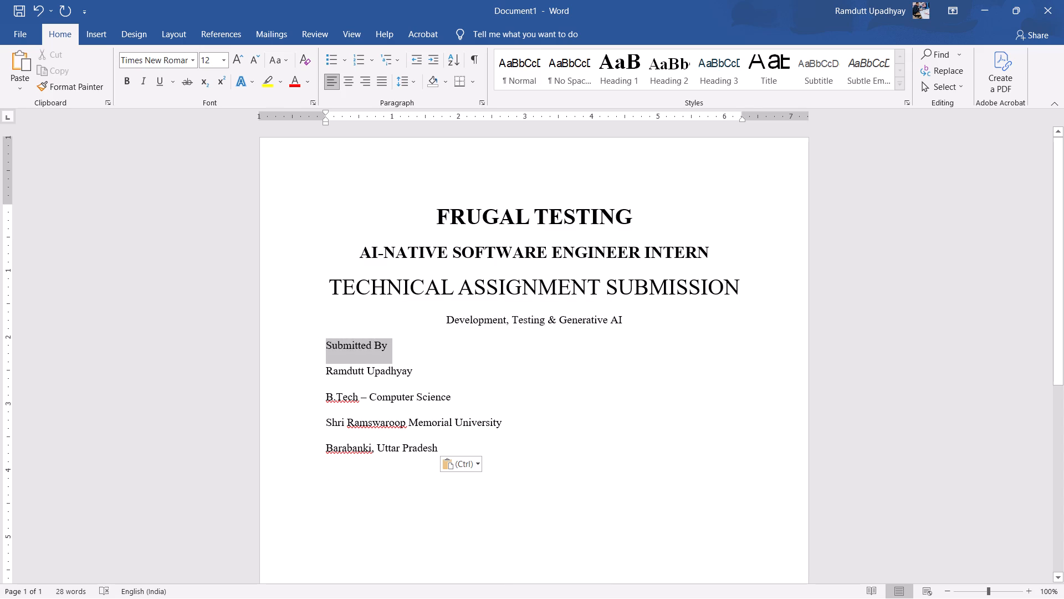
left_click_drag(396, 347, 397, 347)
left_click(402, 324)
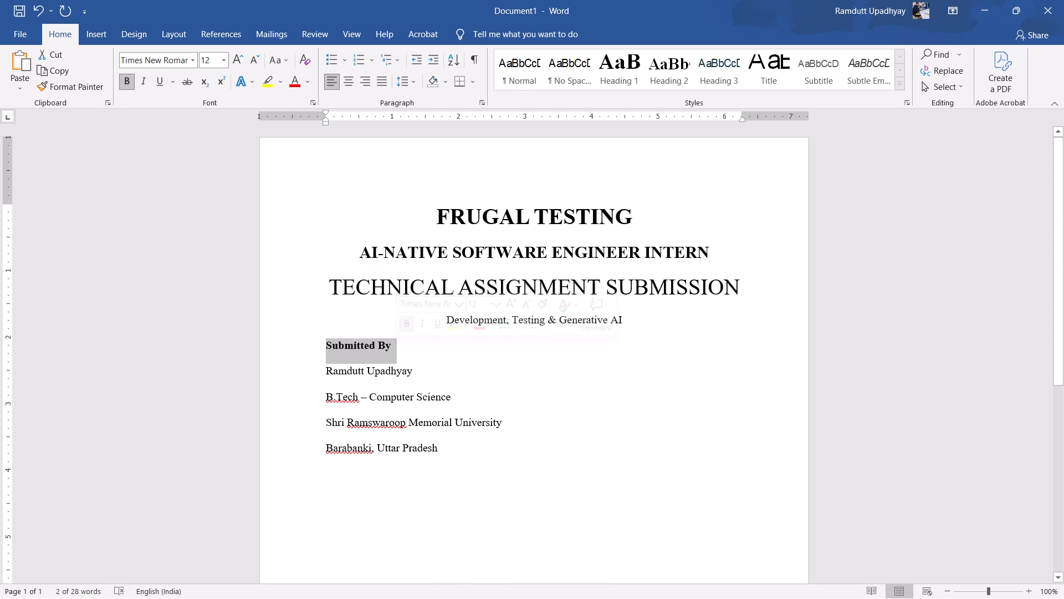
left_click(340, 369)
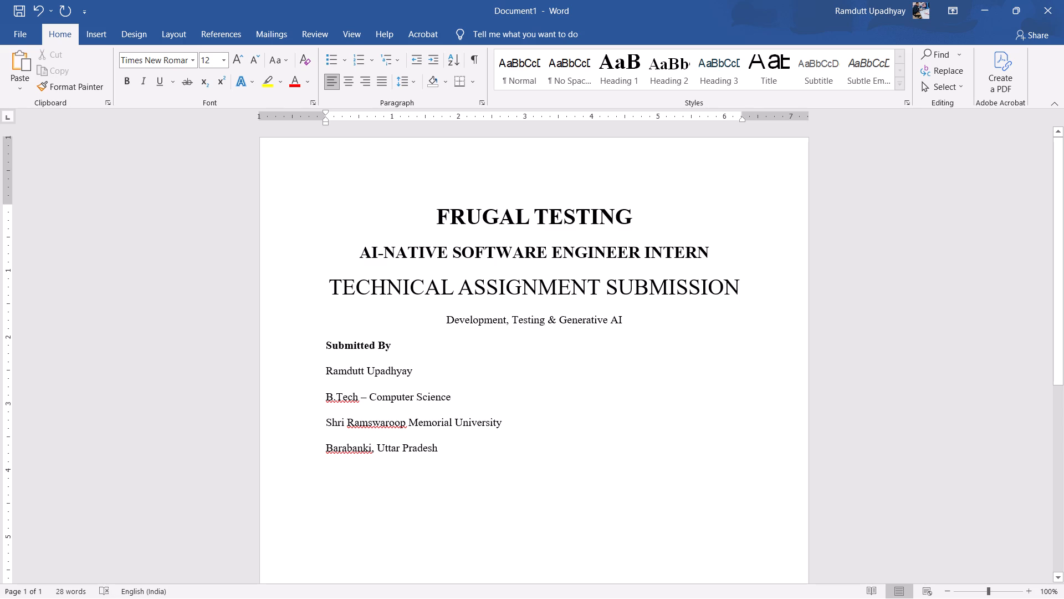
Add a bold "Submitted To" heading on the same line as "Submitted By", spaced well across towards the page's right margin.
left_click(584, 340)
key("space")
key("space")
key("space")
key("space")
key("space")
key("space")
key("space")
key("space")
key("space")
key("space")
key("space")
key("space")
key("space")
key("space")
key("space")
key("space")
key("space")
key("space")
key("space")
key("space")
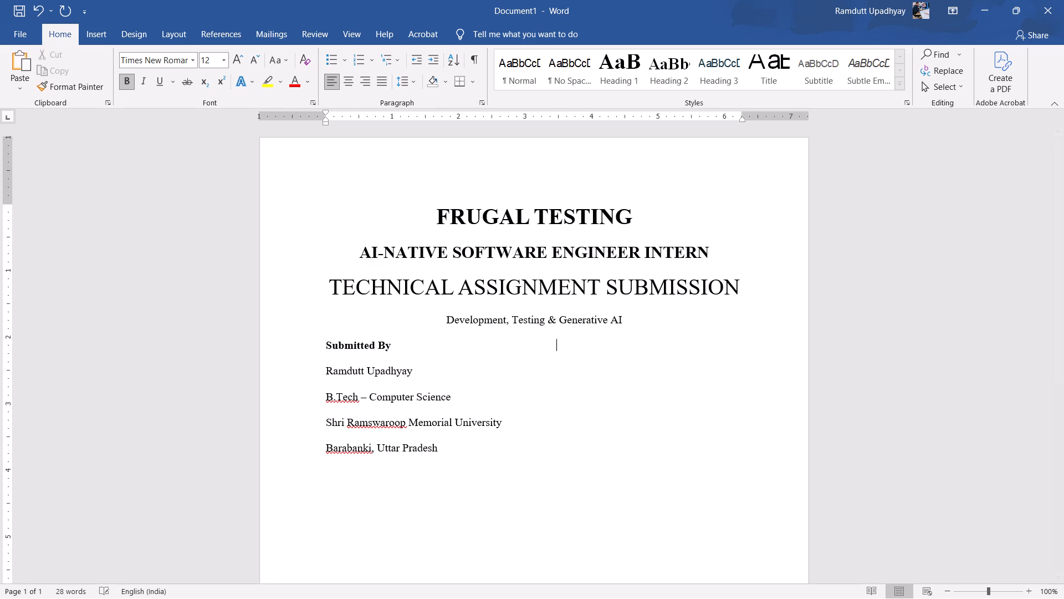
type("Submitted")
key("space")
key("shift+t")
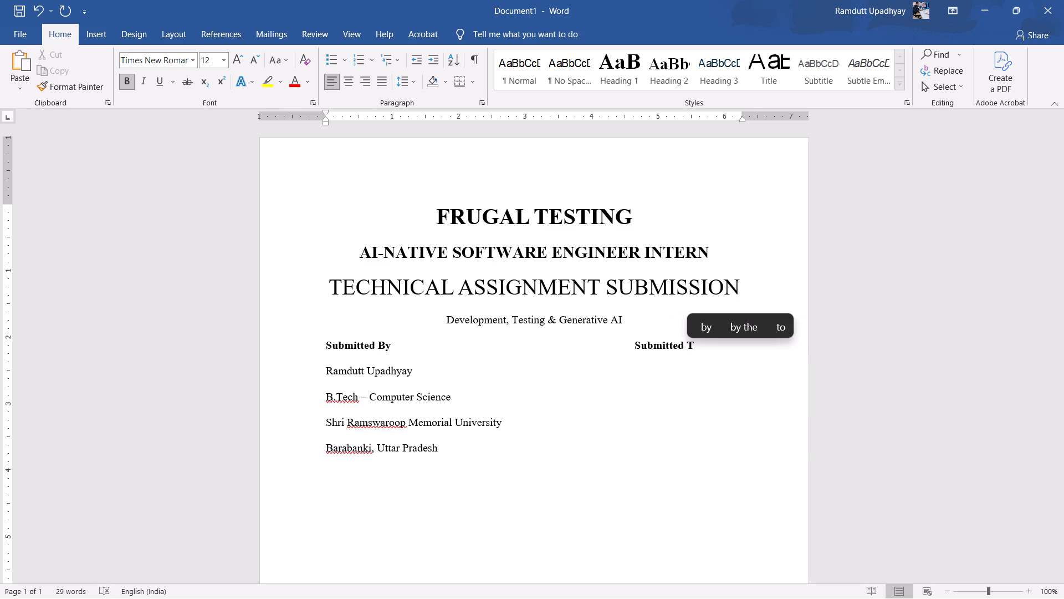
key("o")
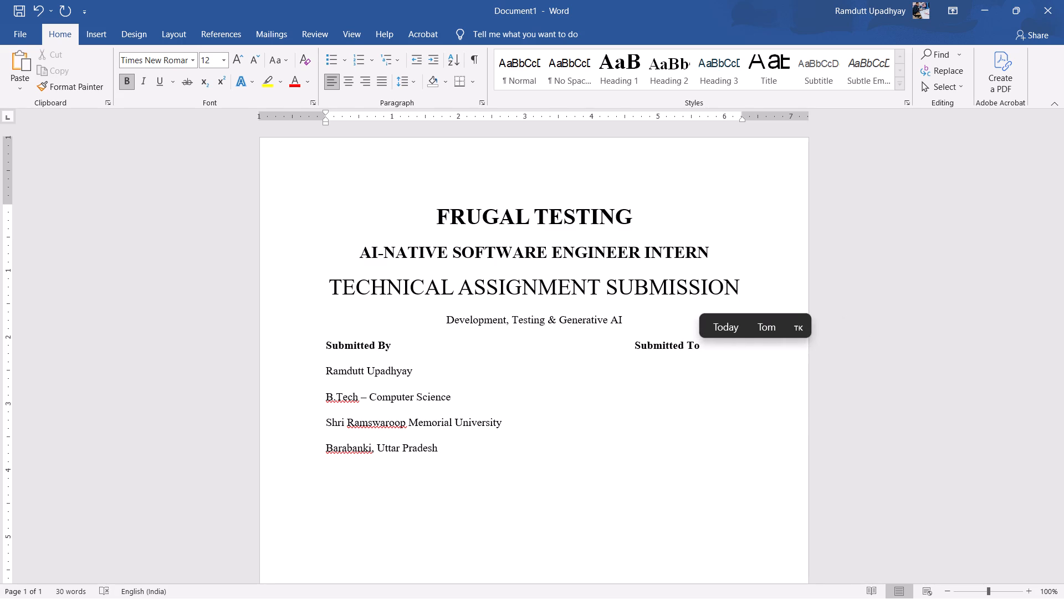
Pad the candidate's name line with spaces towards the column under "Submitted To".
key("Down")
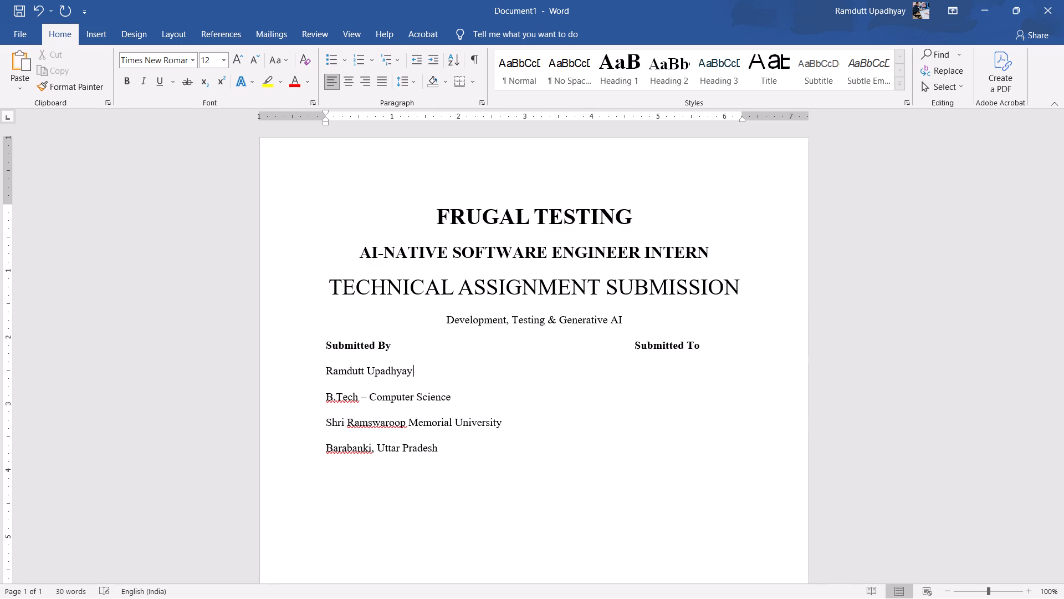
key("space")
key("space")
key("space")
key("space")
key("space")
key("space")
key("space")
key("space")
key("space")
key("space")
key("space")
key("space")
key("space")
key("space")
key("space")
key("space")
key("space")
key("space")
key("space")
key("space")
Switch back to the Document1 window in Word from the open windows overview.
scroll(637, 344, "down", 2)
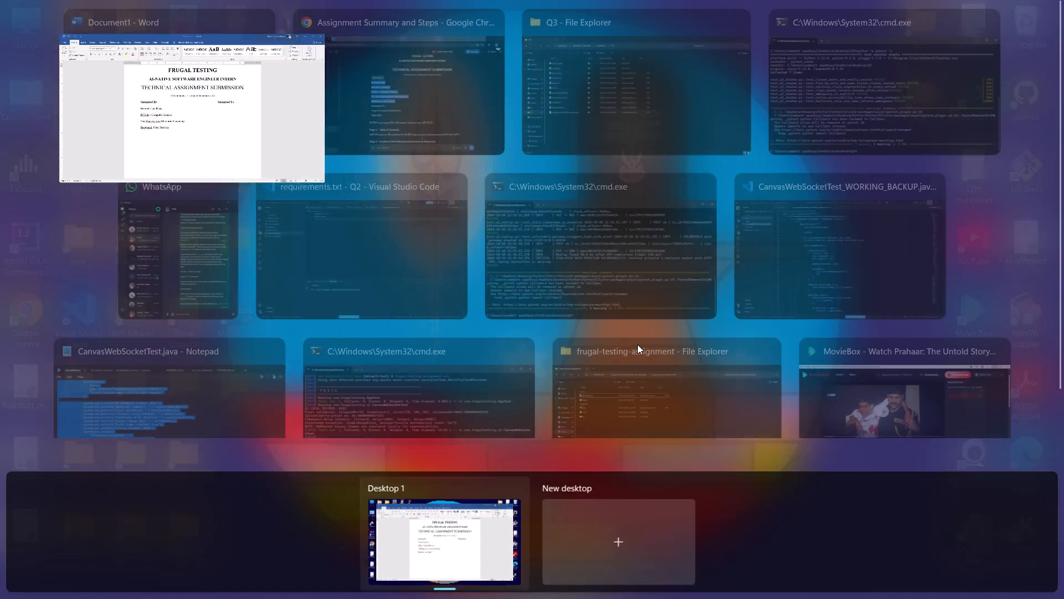
left_click(160, 70)
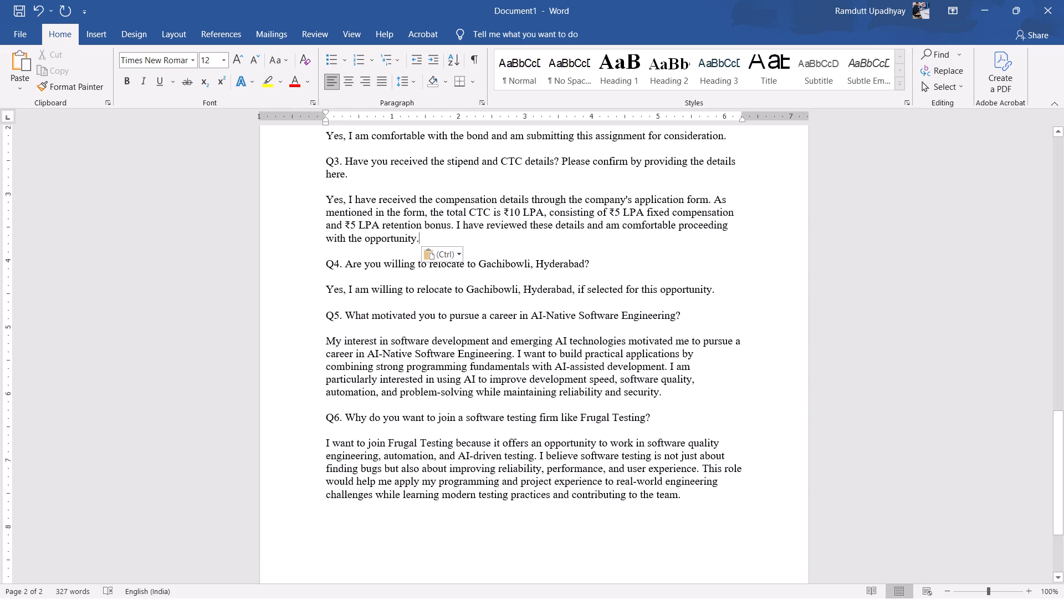
Make the Q1, Q2 and Q3 question lines in Section 0 bold, leaving their answers in regular text.
scroll(334, 418, "up", 5)
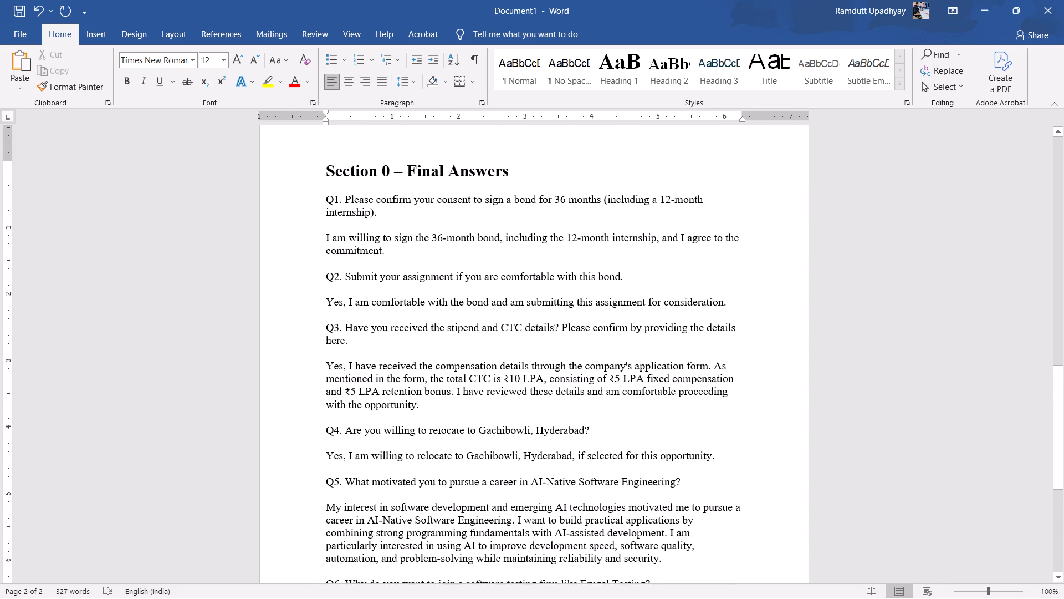
left_click_drag(319, 197, 377, 210)
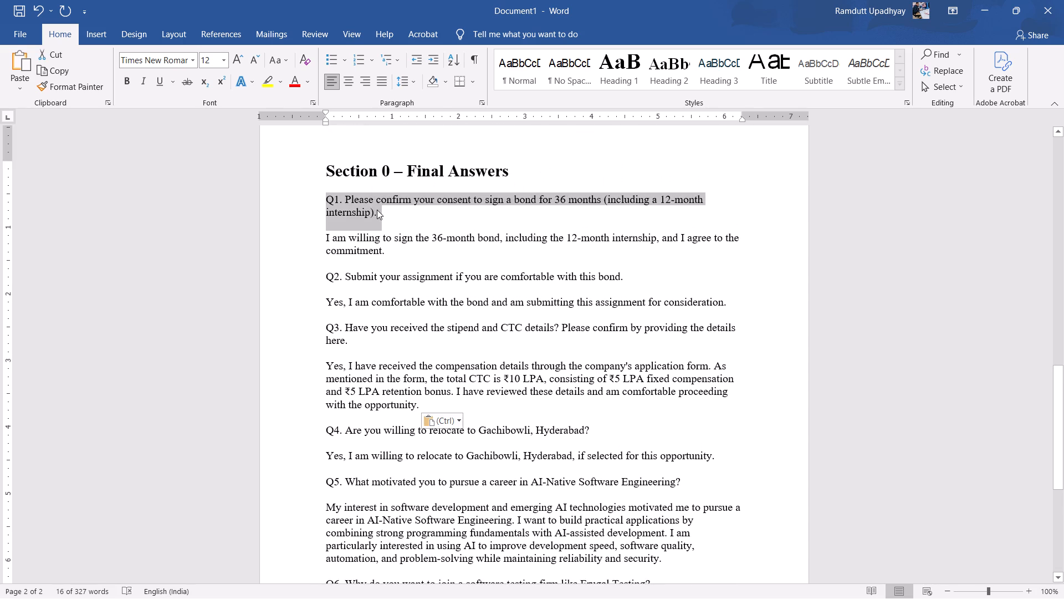
key("ctrl+b")
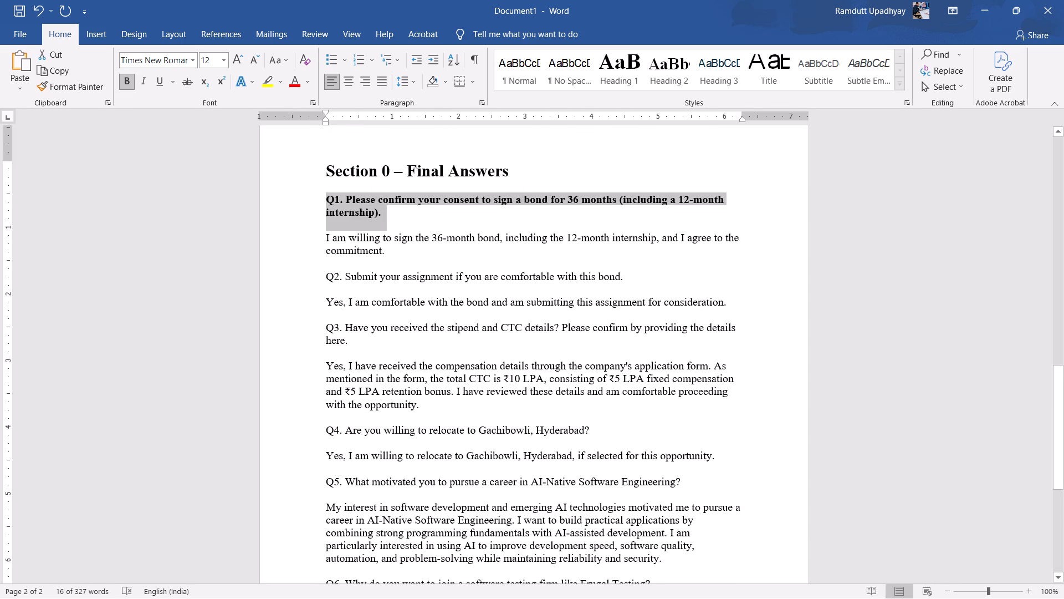
left_click_drag(323, 267, 467, 265)
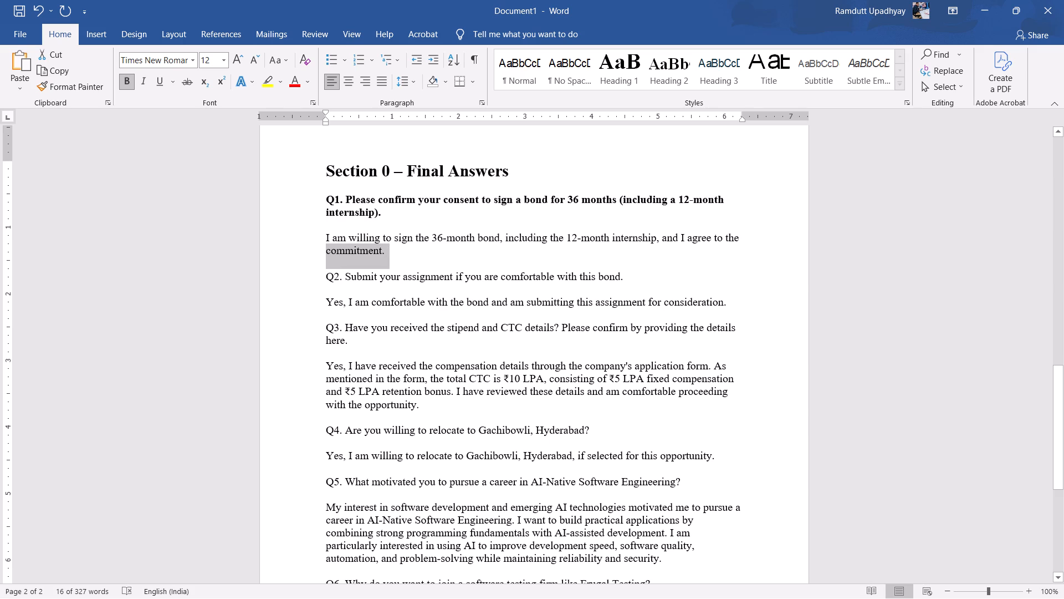
left_click_drag(467, 265, 499, 265)
left_click_drag(324, 278, 594, 278)
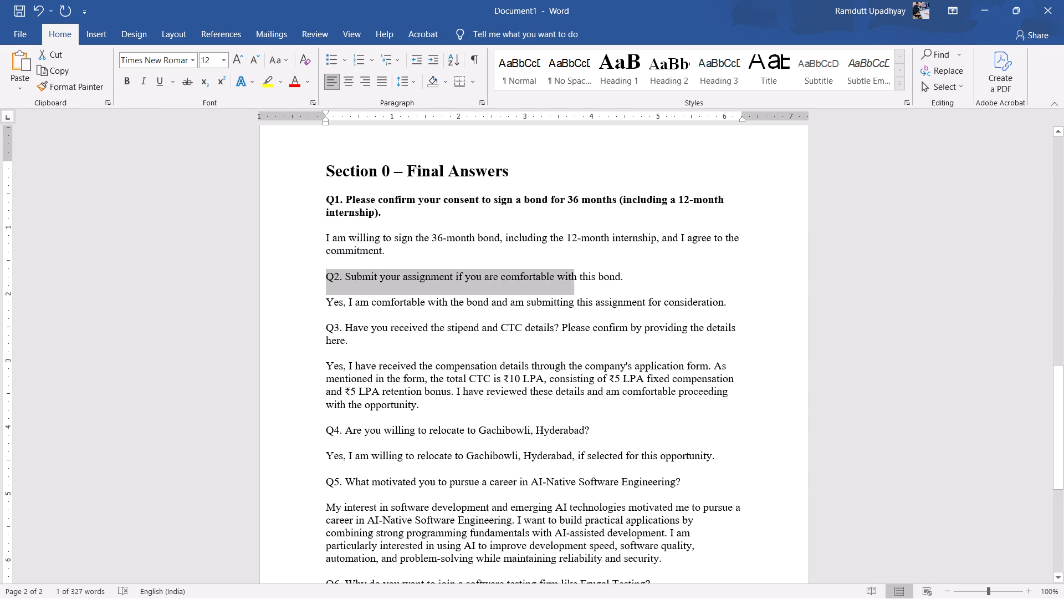
left_click_drag(594, 278, 623, 278)
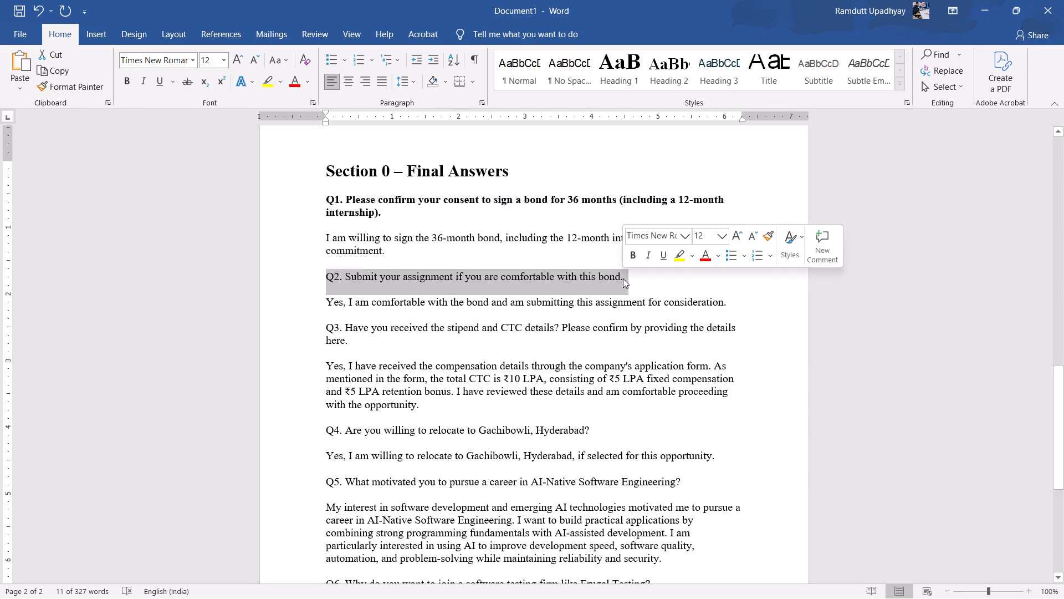
key("ctrl+b")
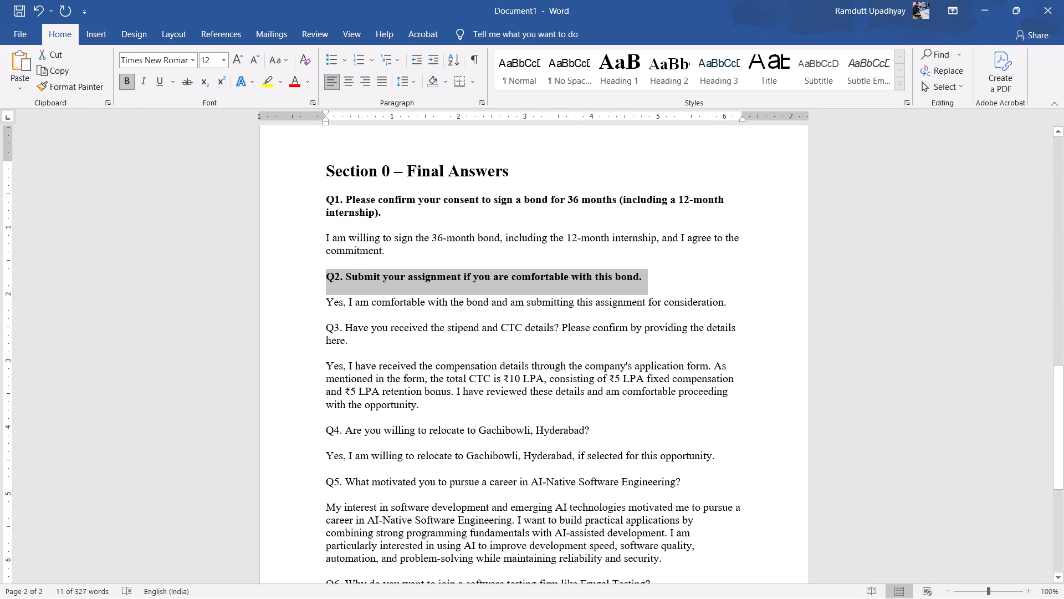
left_click_drag(326, 324, 348, 342)
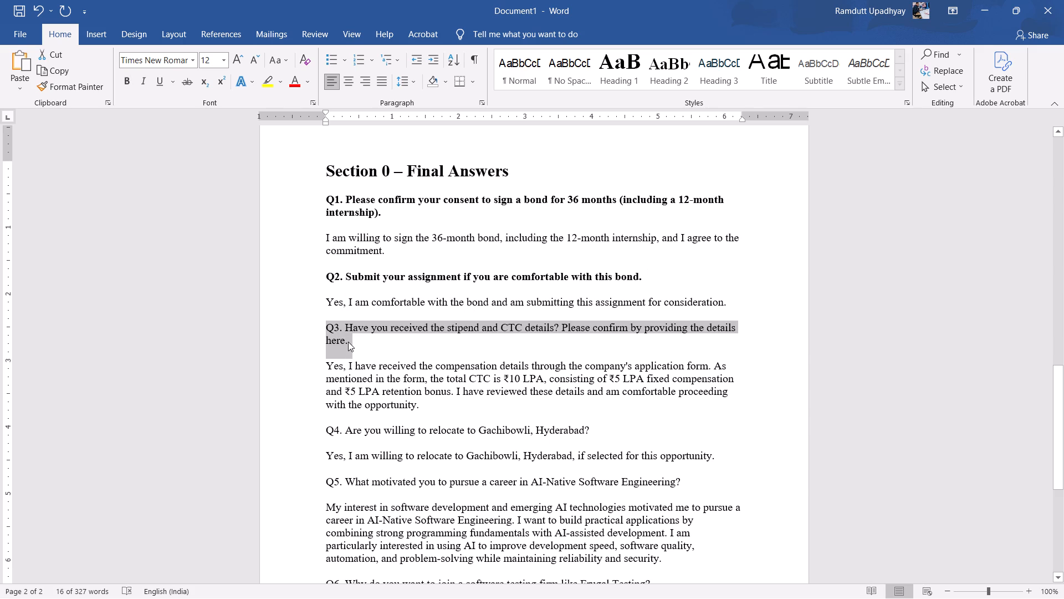
key("ctrl+b")
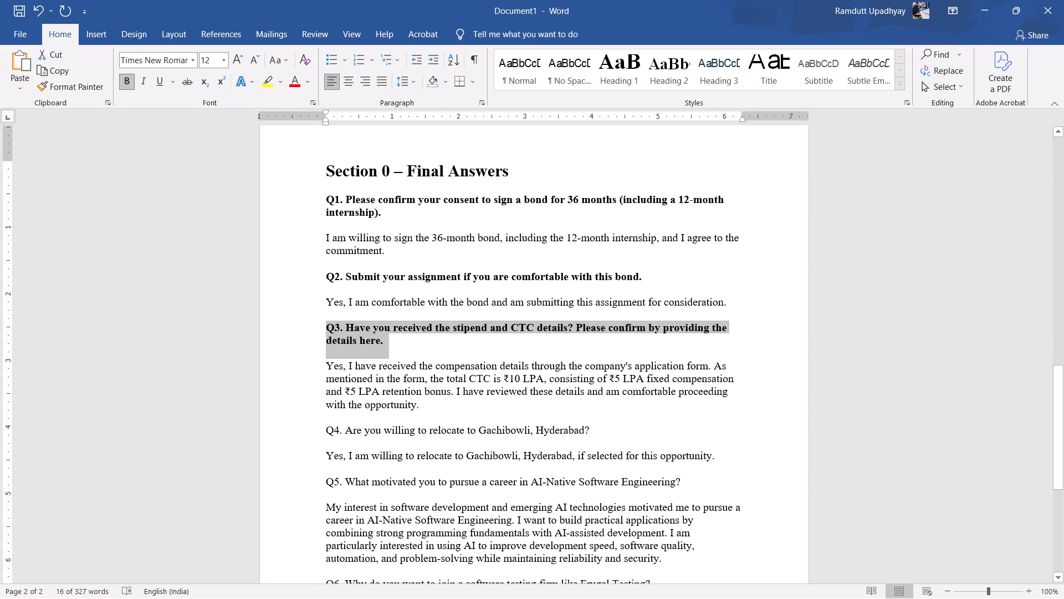
Make the Q4, Q5 and Q6 question lines in Section 0 bold, leaving their answers in regular text.
left_click_drag(322, 430, 589, 429)
key("ctrl+b")
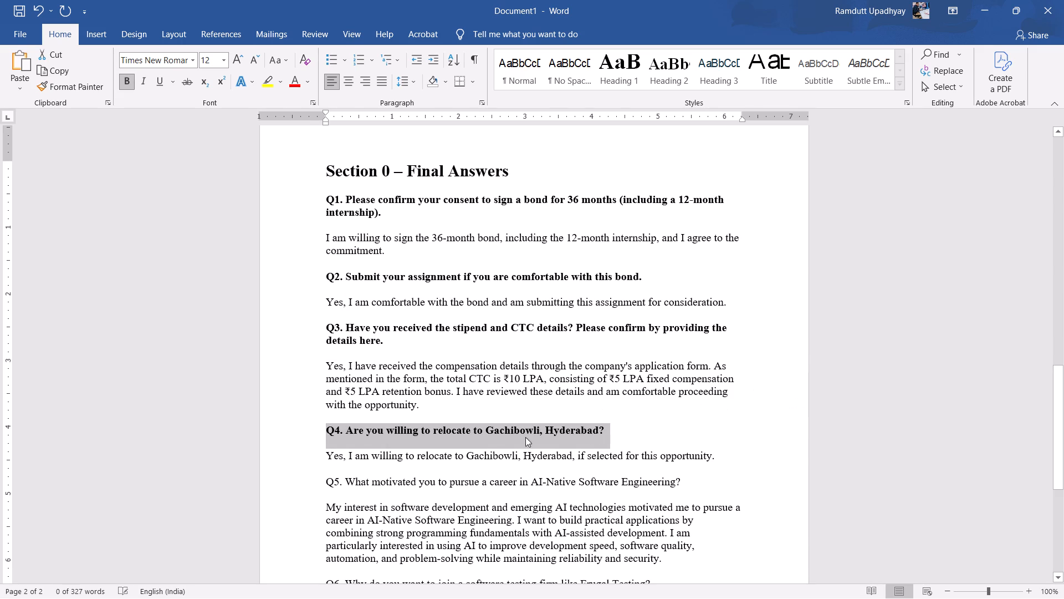
scroll(579, 370, "down", 2)
scroll(397, 410, "down", 2)
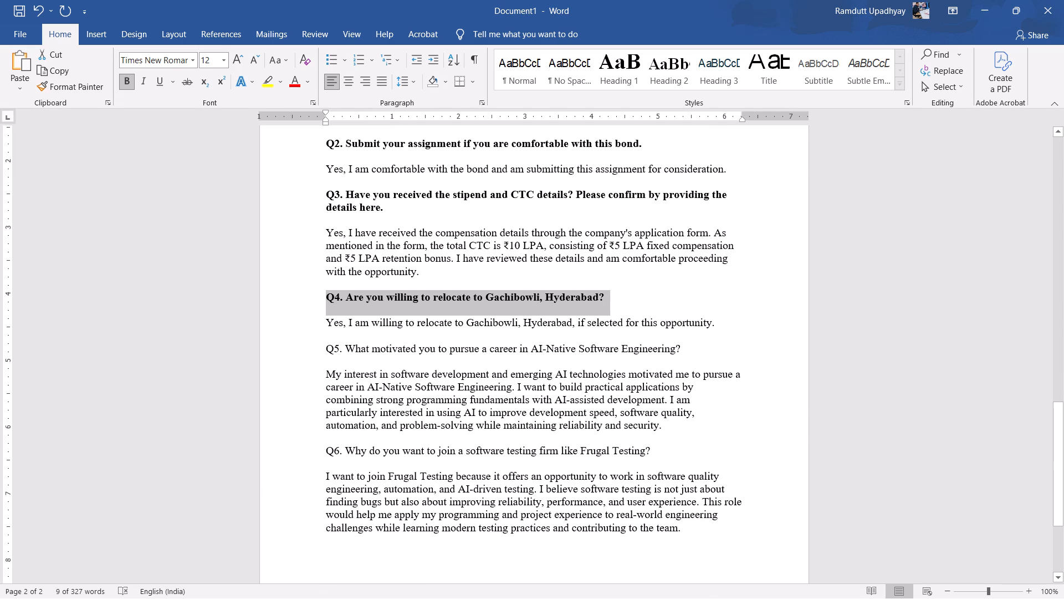
left_click_drag(319, 347, 692, 352)
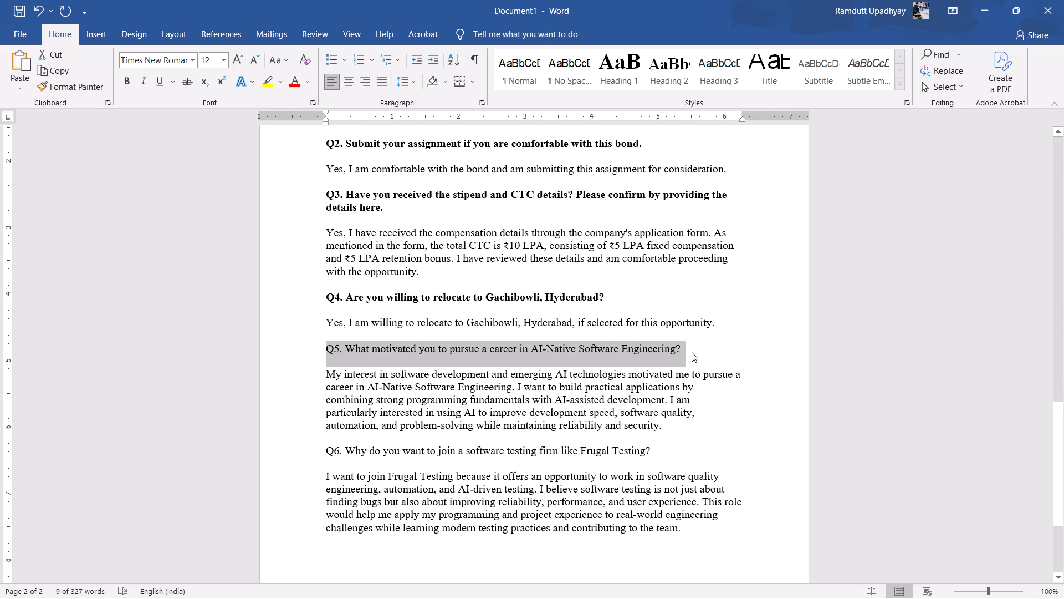
key("ctrl+b")
scroll(440, 376, "down", 1)
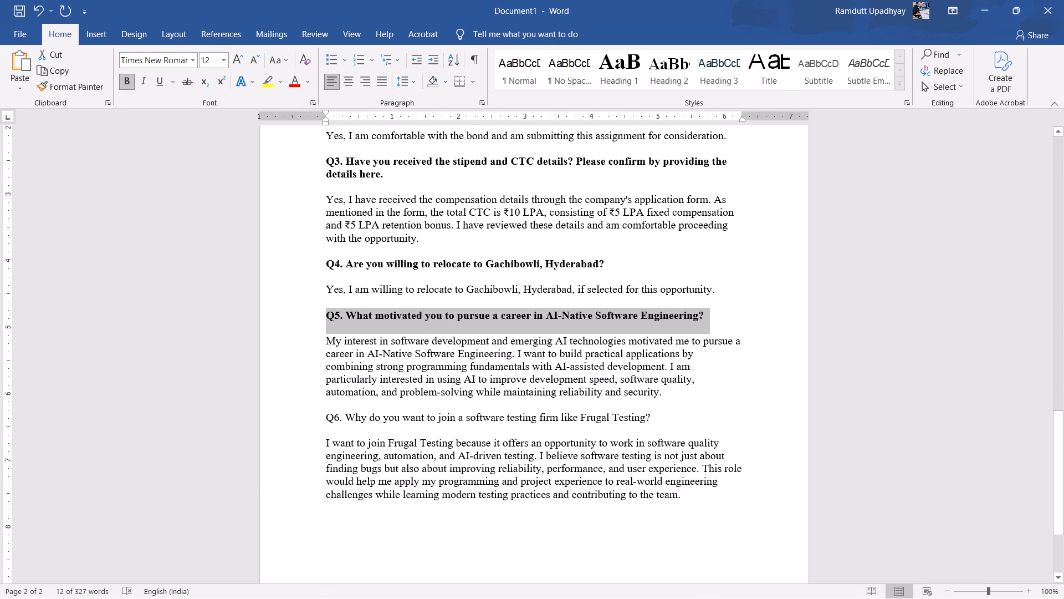
left_click_drag(323, 422, 652, 423)
key("ctrl+b")
scroll(530, 419, "down", 5)
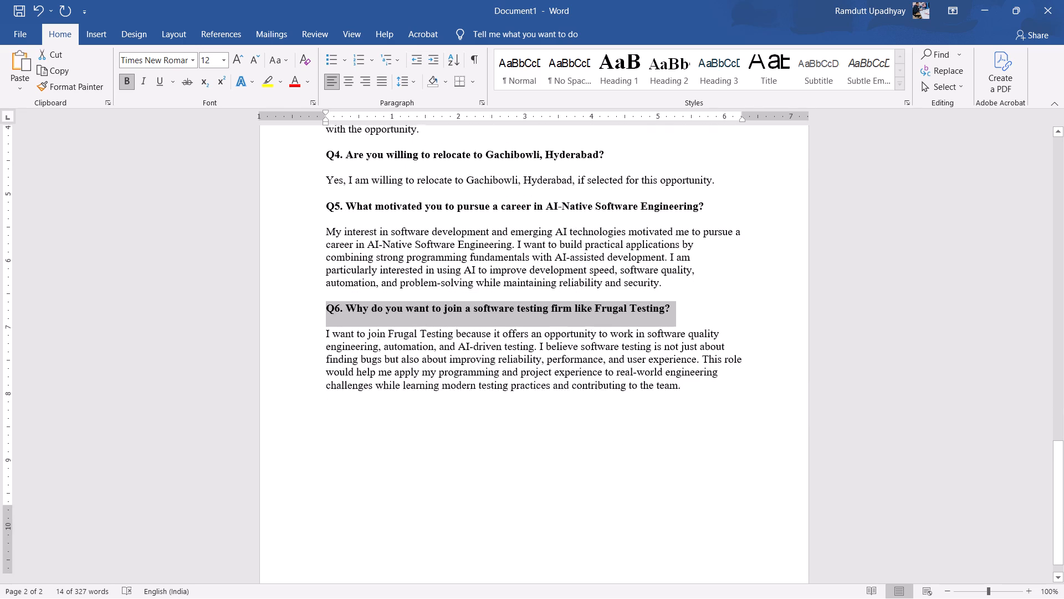
Save the document as FRUGAL TESTING ASSIGNMENT in the OneDrive Documents folder.
scroll(530, 419, "down", 1)
scroll(524, 434, "up", 12)
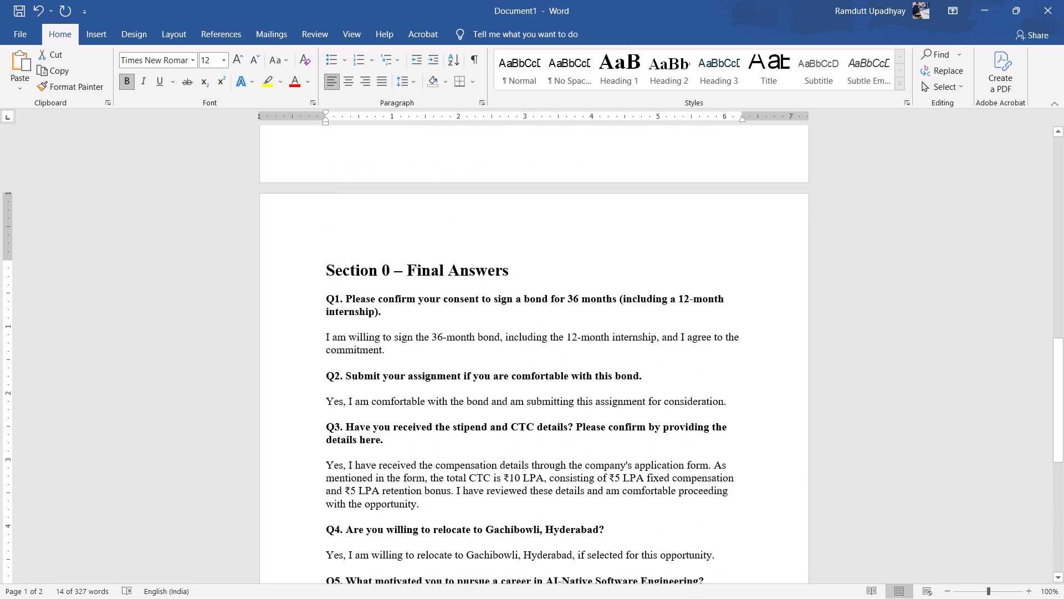
scroll(525, 413, "up", 6)
scroll(523, 395, "up", 18)
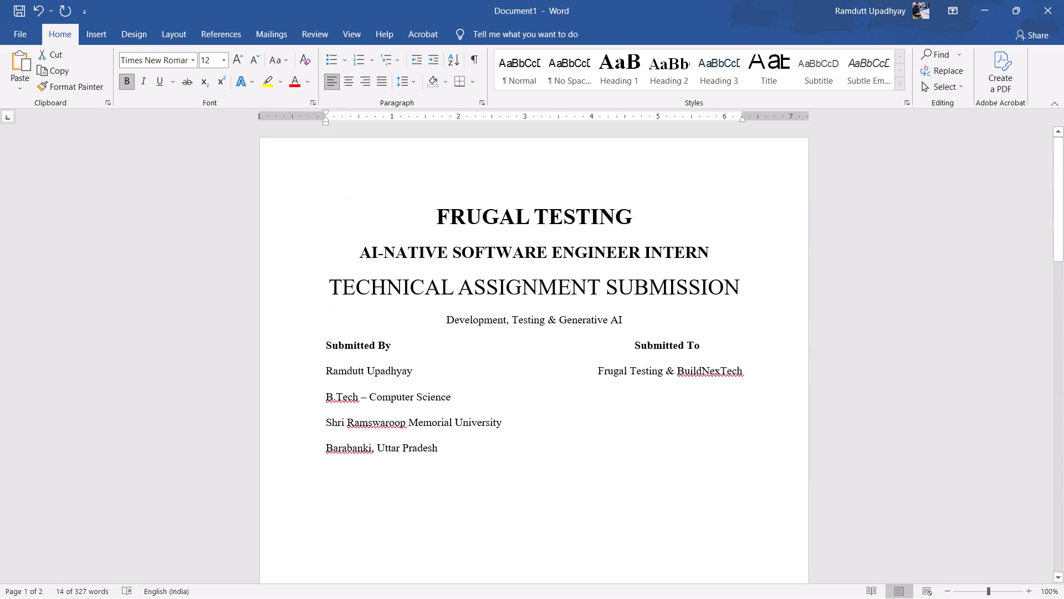
scroll(512, 387, "down", 6)
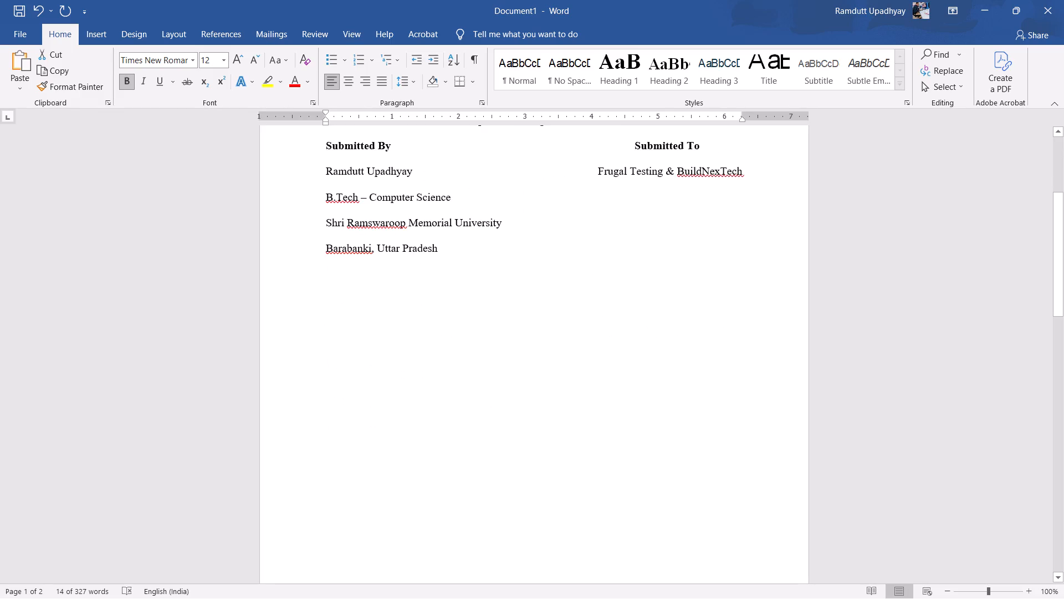
key("ctrl+s")
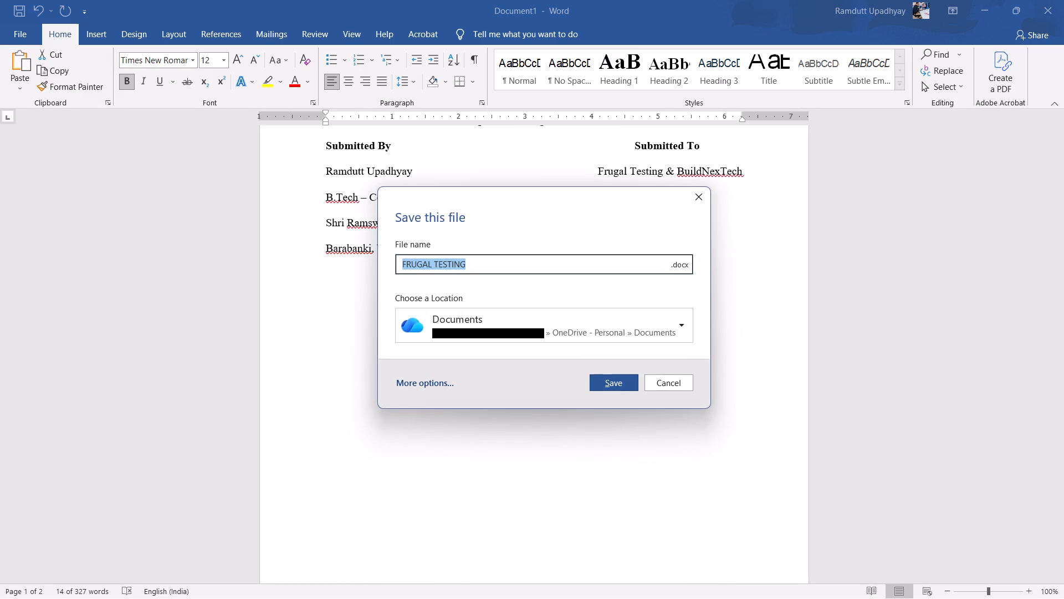
left_click(486, 268)
key("space")
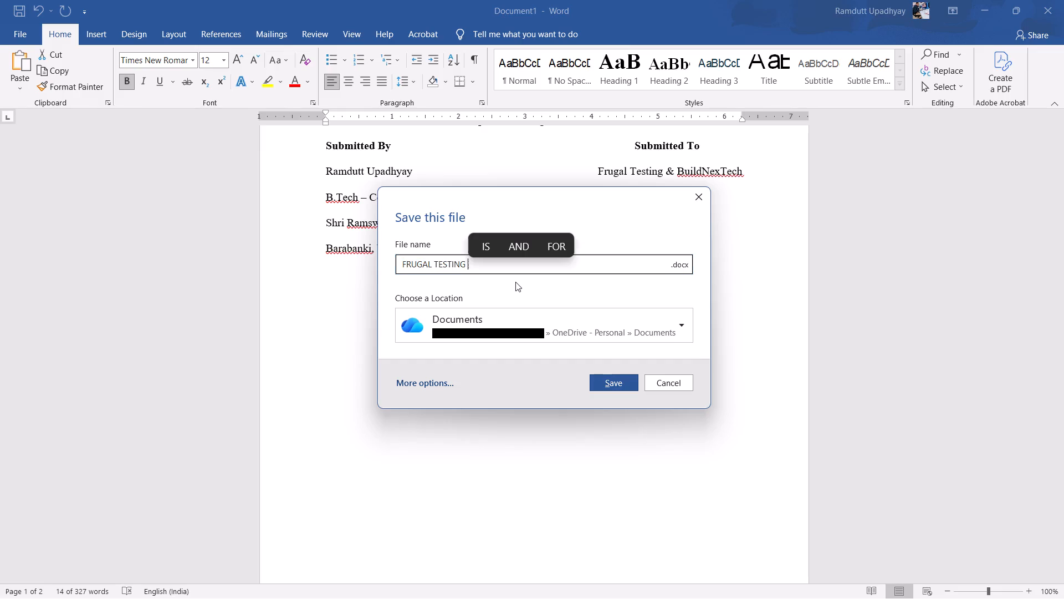
key("shift+a")
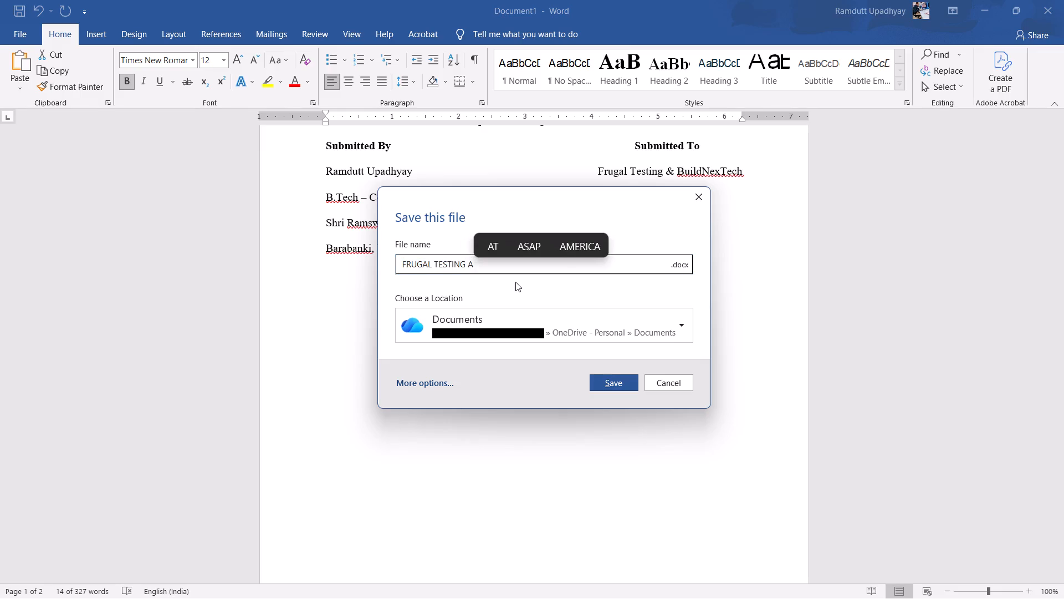
type("SSI")
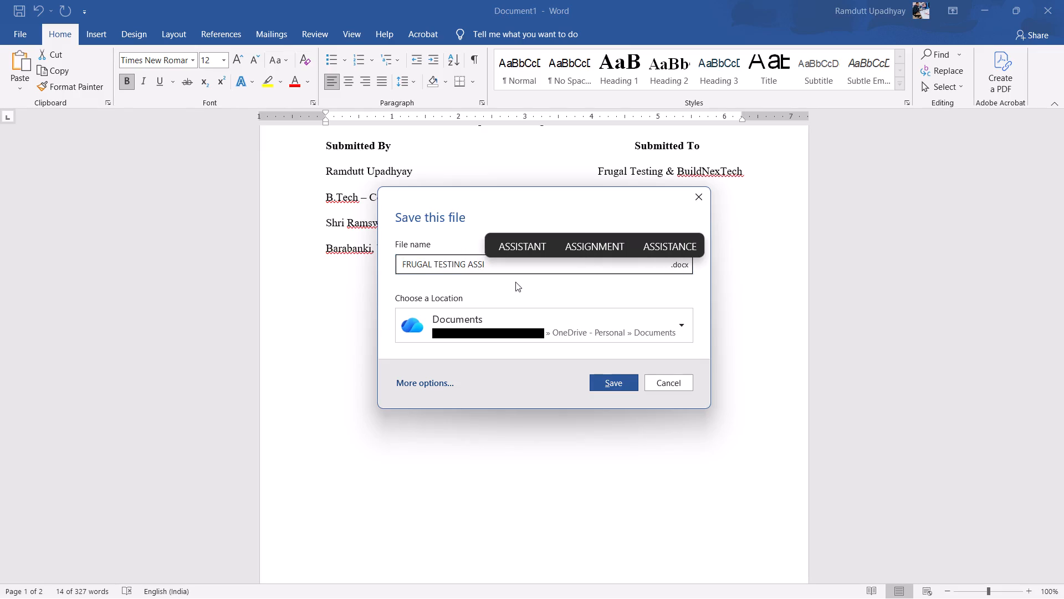
key("n")
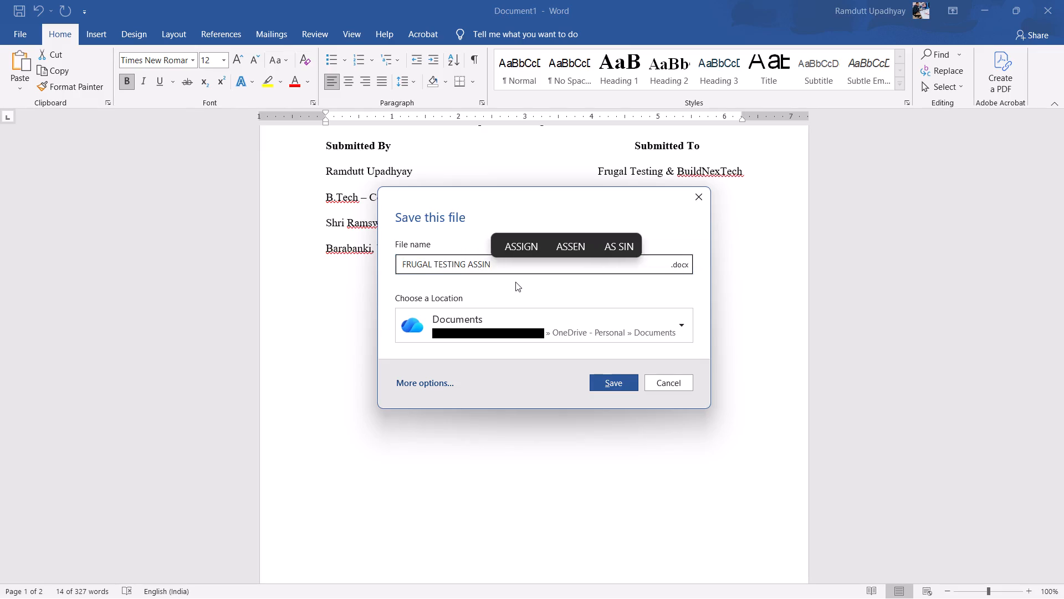
key("BackSpace")
type("GNMENT")
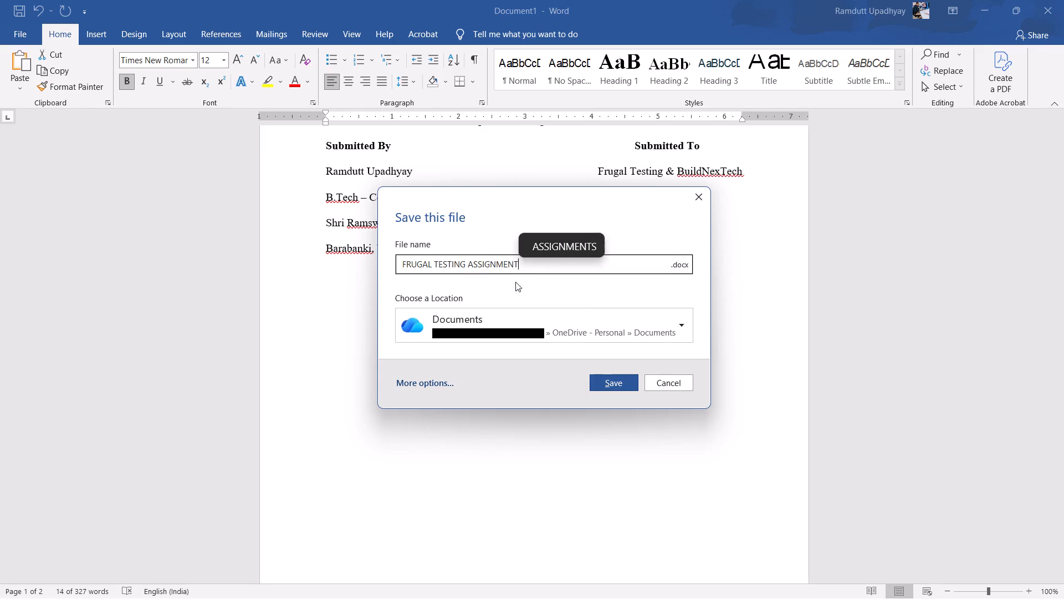
key("Return")
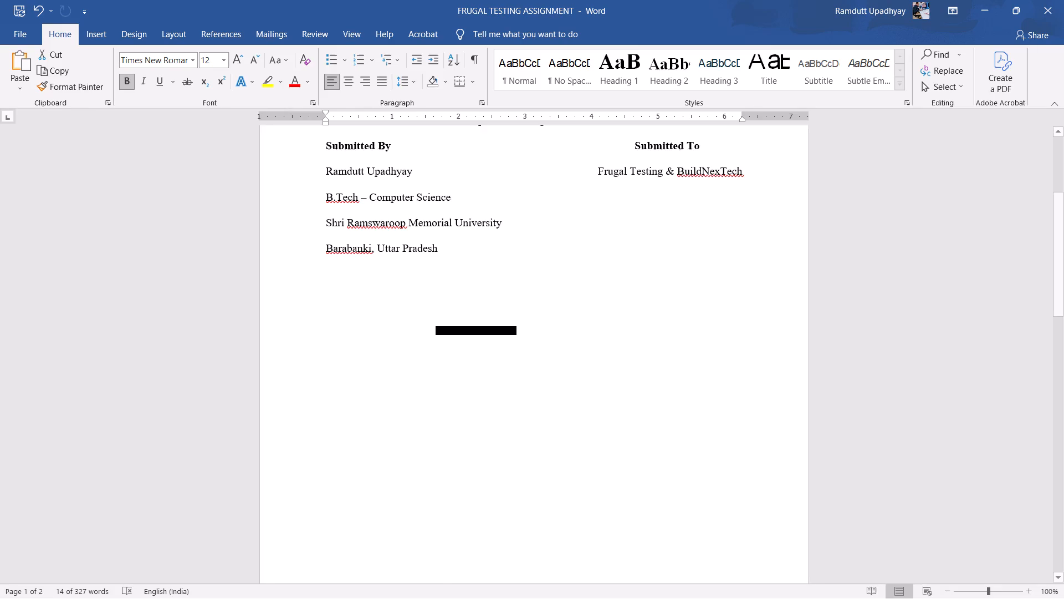
Place the text cursor on the empty line below the Q6 answer at the end of the document.
scroll(462, 427, "down", 12)
scroll(462, 425, "down", 12)
scroll(465, 366, "down", 6)
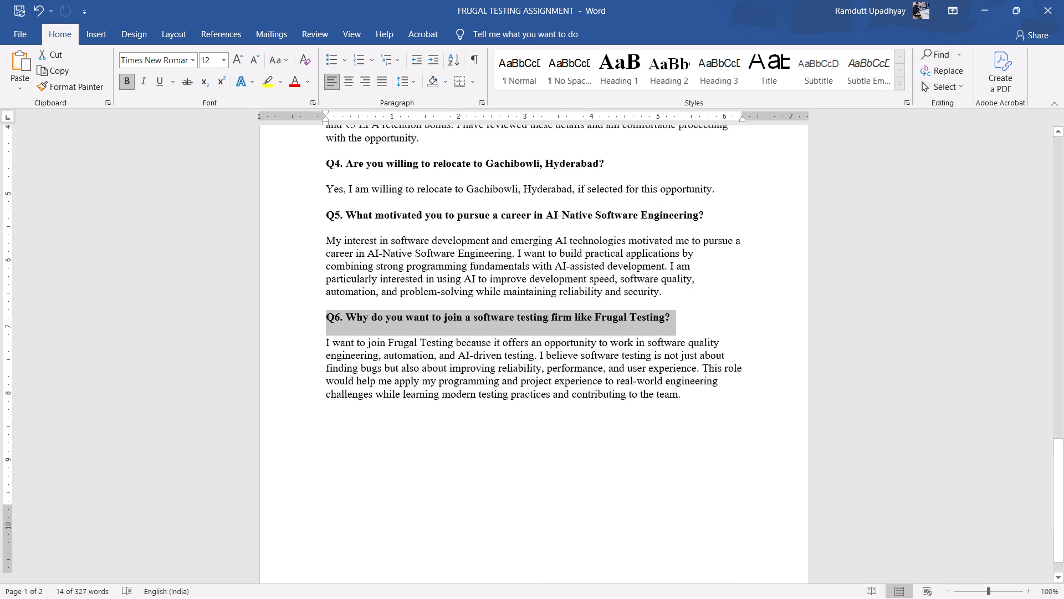
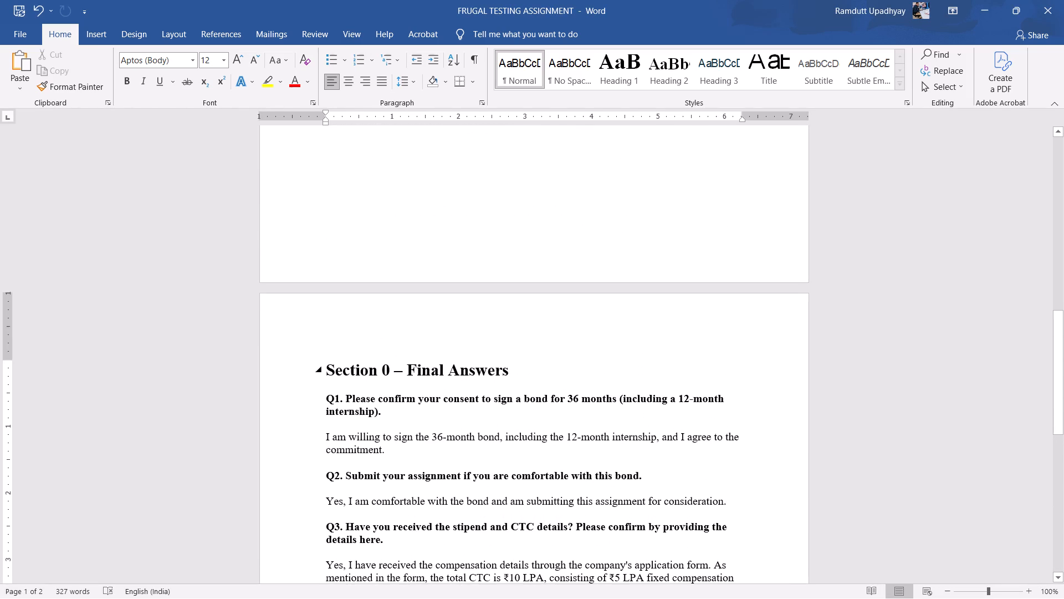
left_click(527, 383)
key("BackSpace")
key("BackSpace")
key("BackSpace")
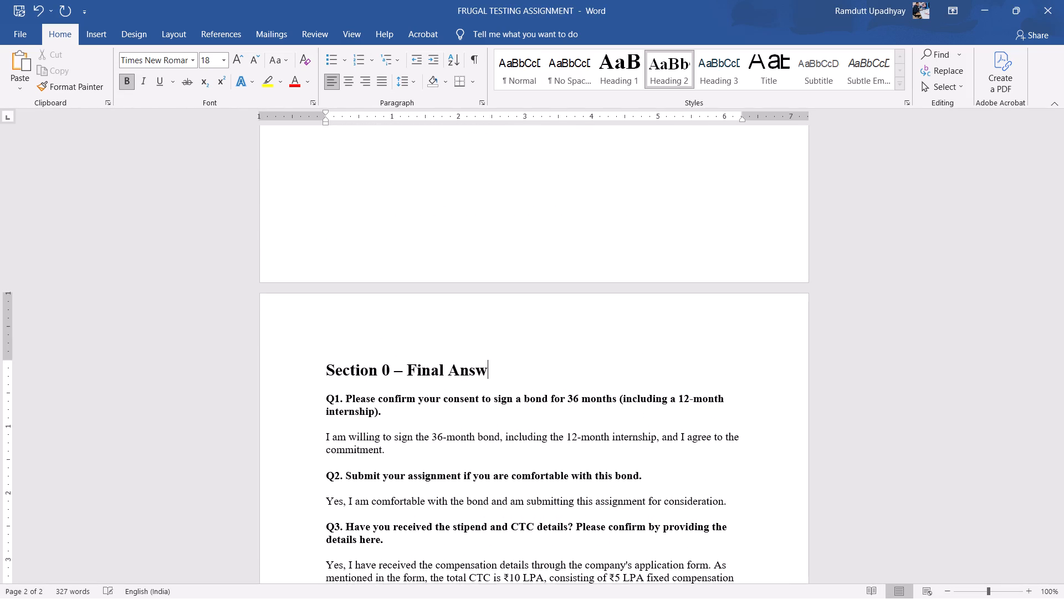
key("BackSpace")
key("BackSpace")
key("BackSpace")
key("BackSpace")
key("BackSpace")
key("BackSpace")
key("BackSpace")
key("BackSpace")
key("BackSpace")
key("BackSpace")
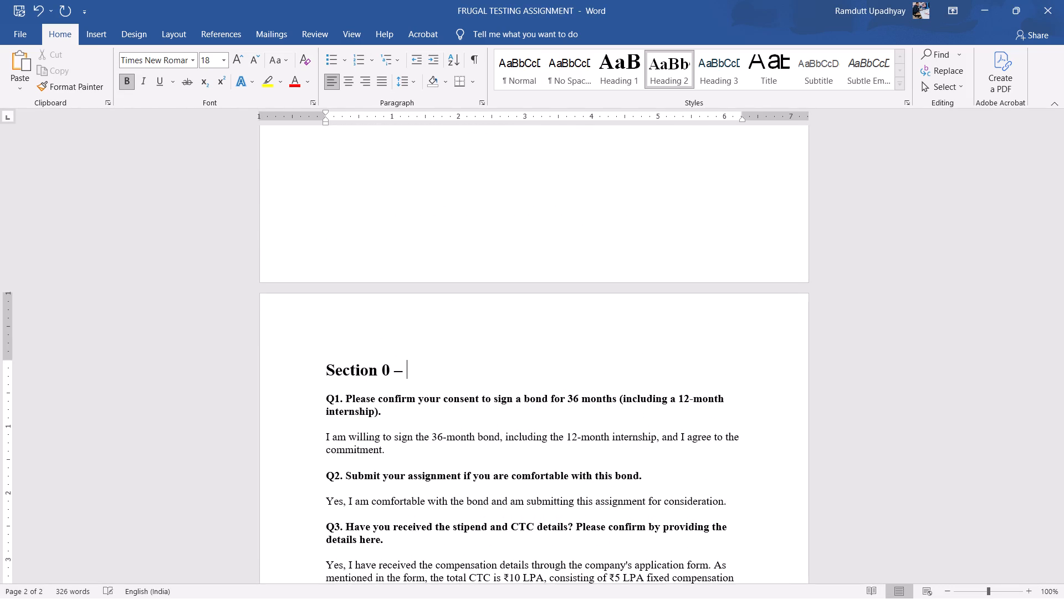
key("ctrl+v")
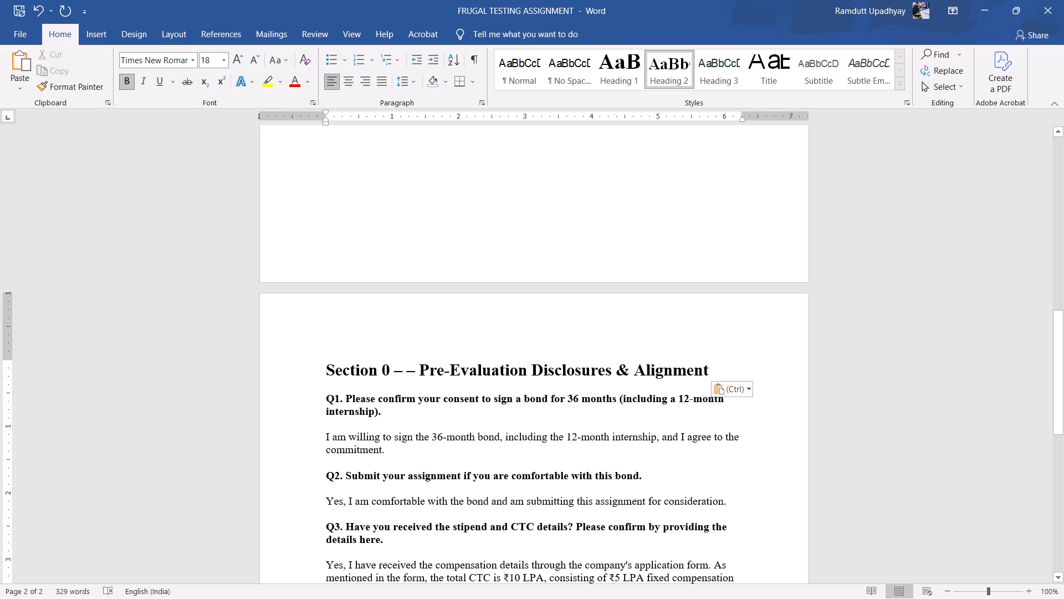
Remove the duplicate dash so the heading reads "Section 0 – Pre-Evaluation Disclosures & Alignment".
key("Left")
key("Left")
key("Left")
key("Left")
key("Left")
key("Left")
key("Left")
key("Left")
key("Left")
key("Left")
key("Left")
key("Left")
key("Left")
key("Left")
key("Left")
key("Left")
key("Left")
key("Left")
key("Left")
key("Left")
key("BackSpace")
key("BackSpace")
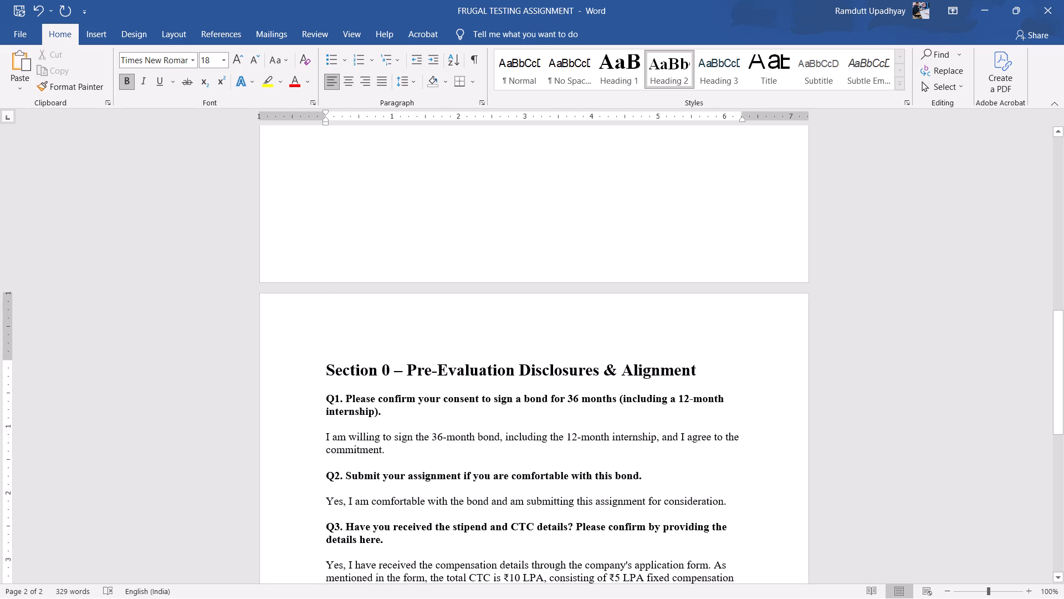
Paste "Section A – Practical Anti-AI Engineering & Automation" from the clipboard history on the empty line below the Q6 answer.
scroll(466, 420, "down", 17)
left_click(344, 407)
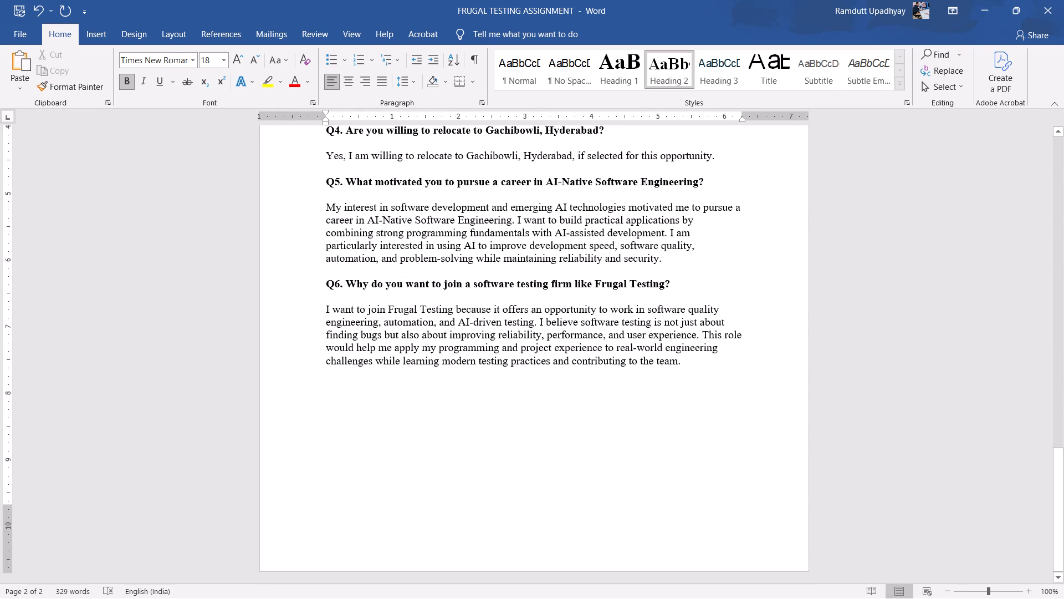
key("super+v")
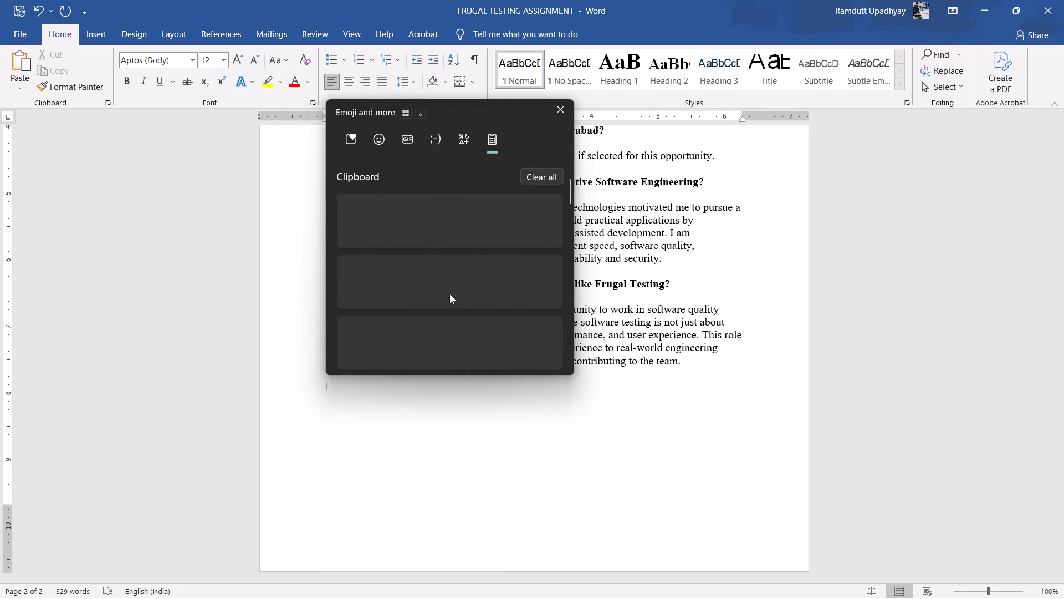
left_click(411, 293)
key("ctrl+v")
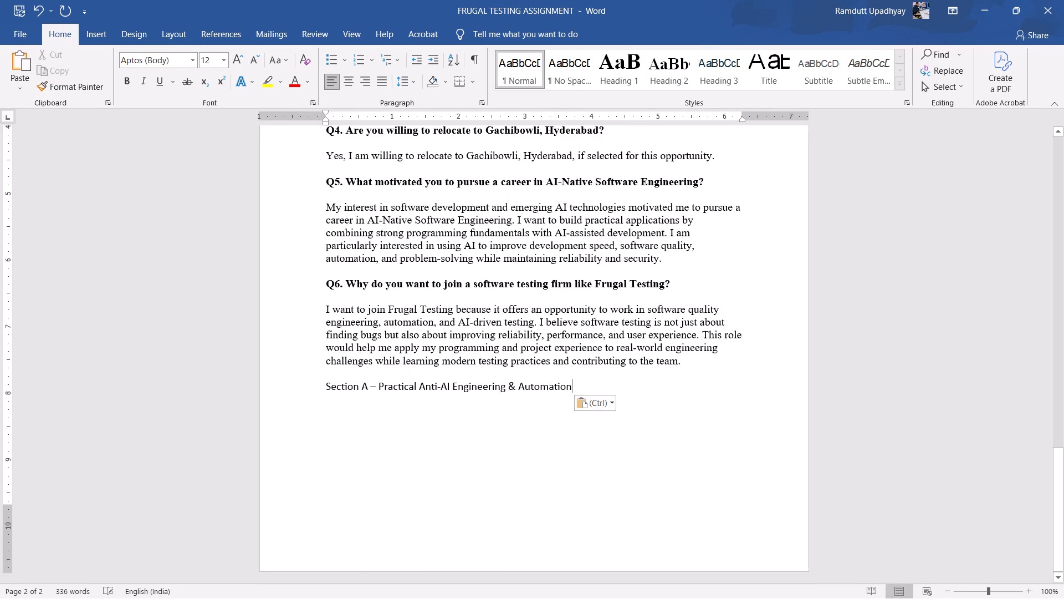
Format the "Section A – Practical Anti-AI Engineering & Automation" line as bold Times New Roman.
key("shift+Left")
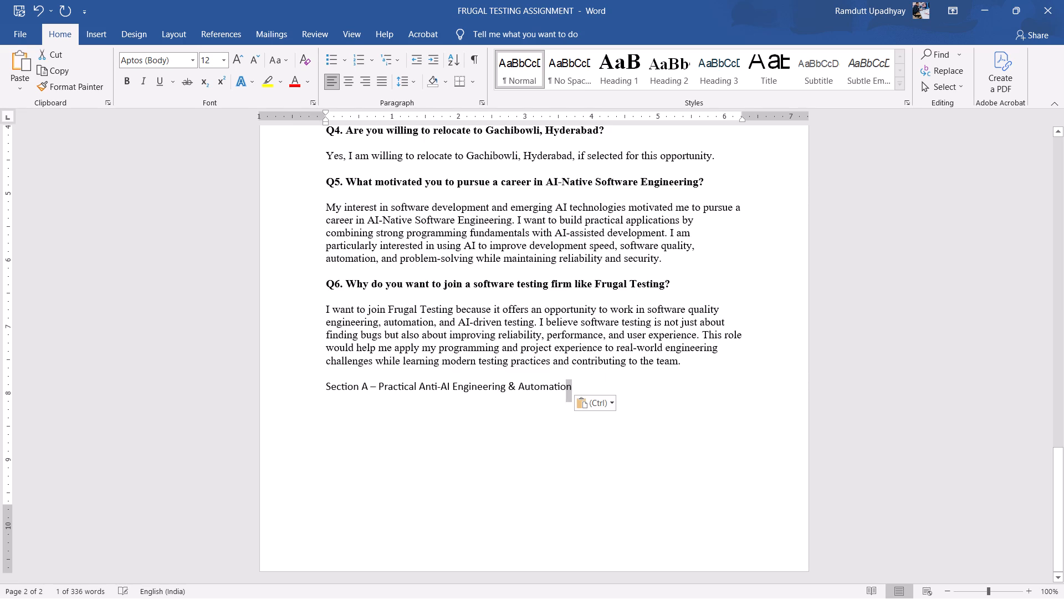
key("shift+Up")
key("shift+Right")
key("shift+Right")
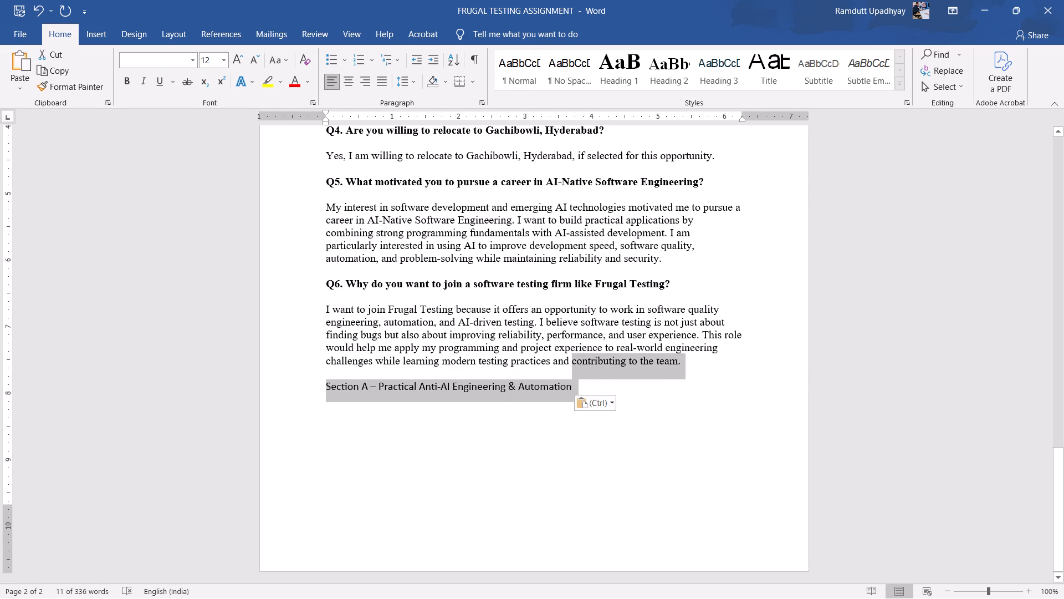
key("shift+Down")
key("shift+Left")
key("shift+Left")
key("shift+Left")
key("shift+Left")
key("shift+Left")
key("shift+Left")
key("shift+Left")
key("shift+Left")
key("shift+Left")
key("shift+Left")
key("shift+Left")
key("shift+Left")
key("shift+Left")
key("shift+Left")
key("shift+Left")
key("shift+Left")
key("shift+Left")
key("shift+Left")
key("shift+Left")
key("shift+Left")
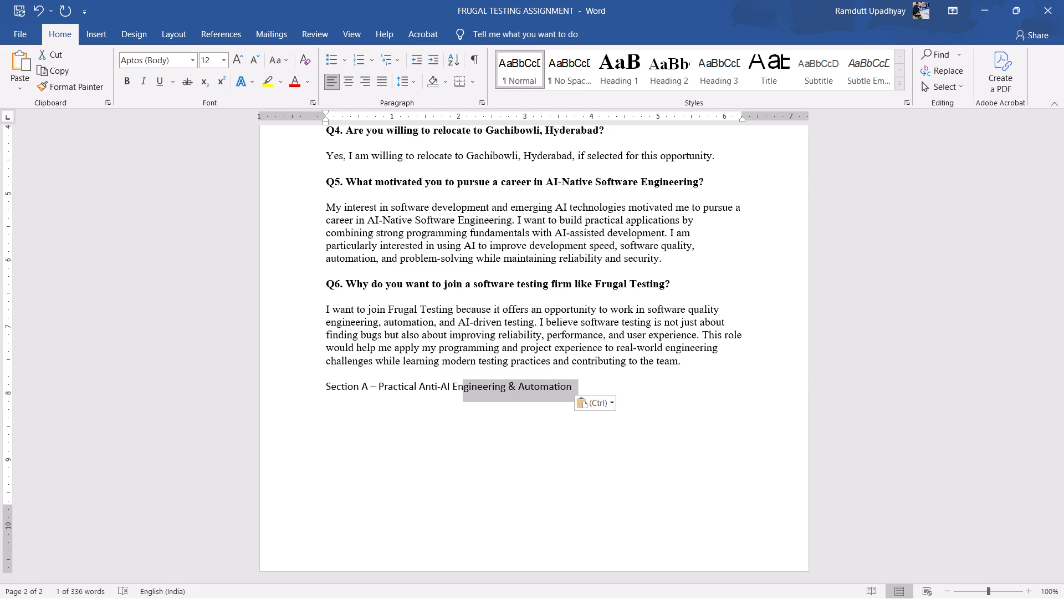
key("shift+Left")
key("shift+Left")
key("shift+Left")
key("shift+Left")
key("shift+Left")
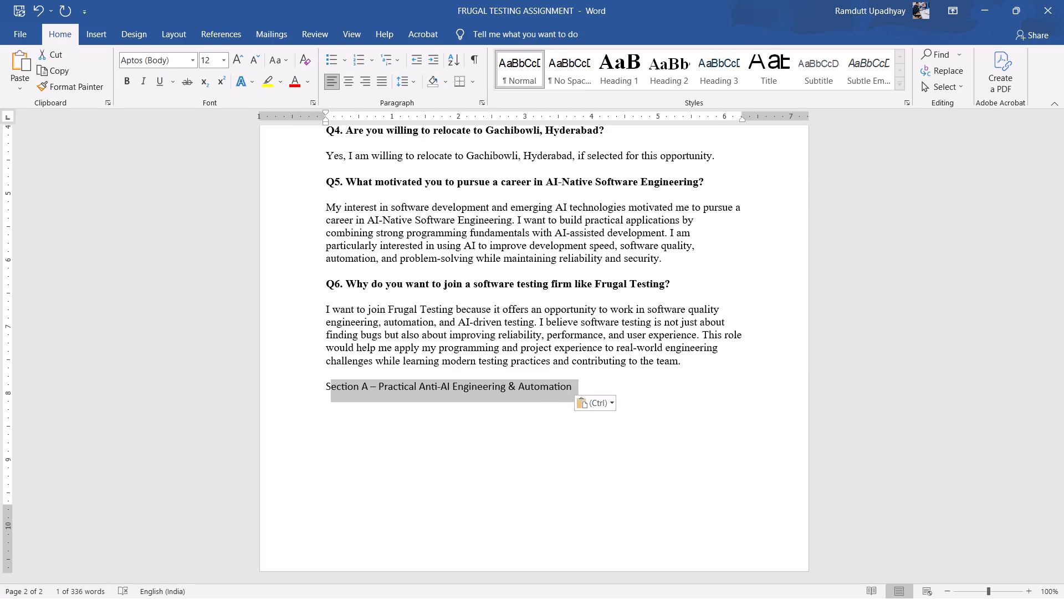
key("shift+Left")
key("shift+Left")
key("shift+Right")
key("ctrl+b")
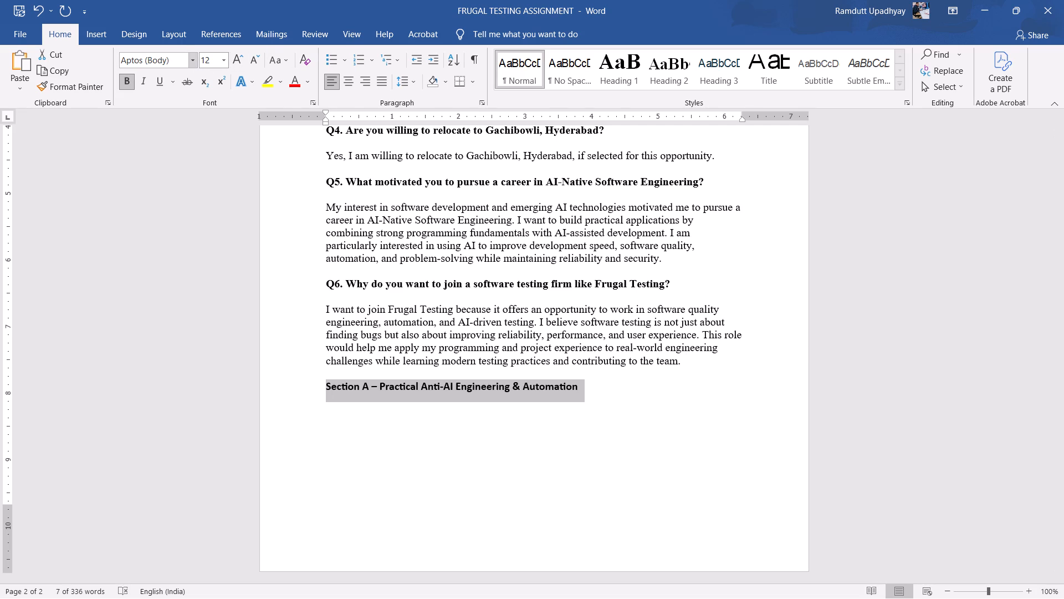
left_click(190, 65)
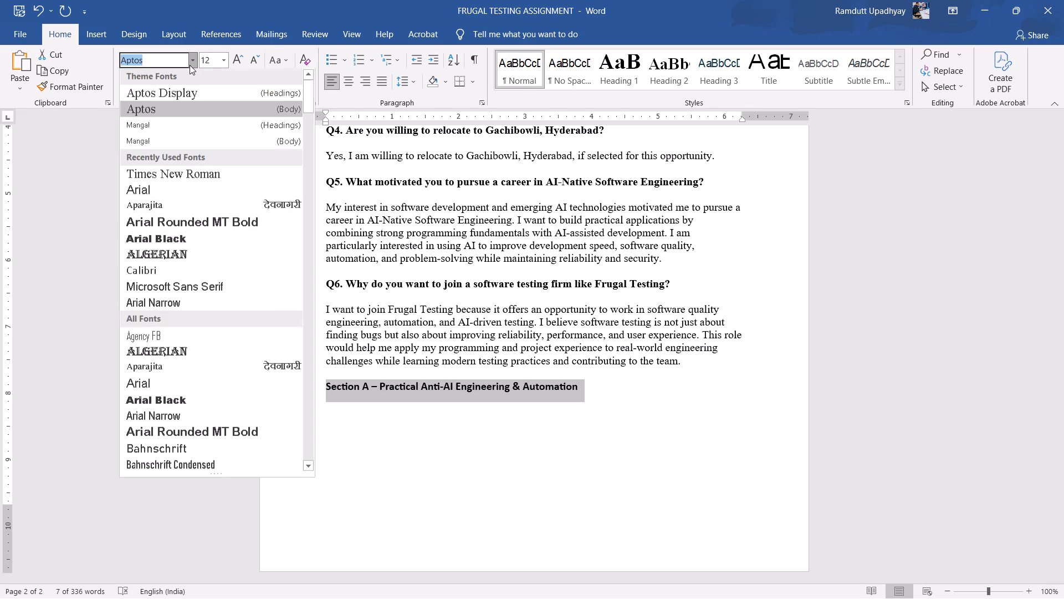
left_click(192, 177)
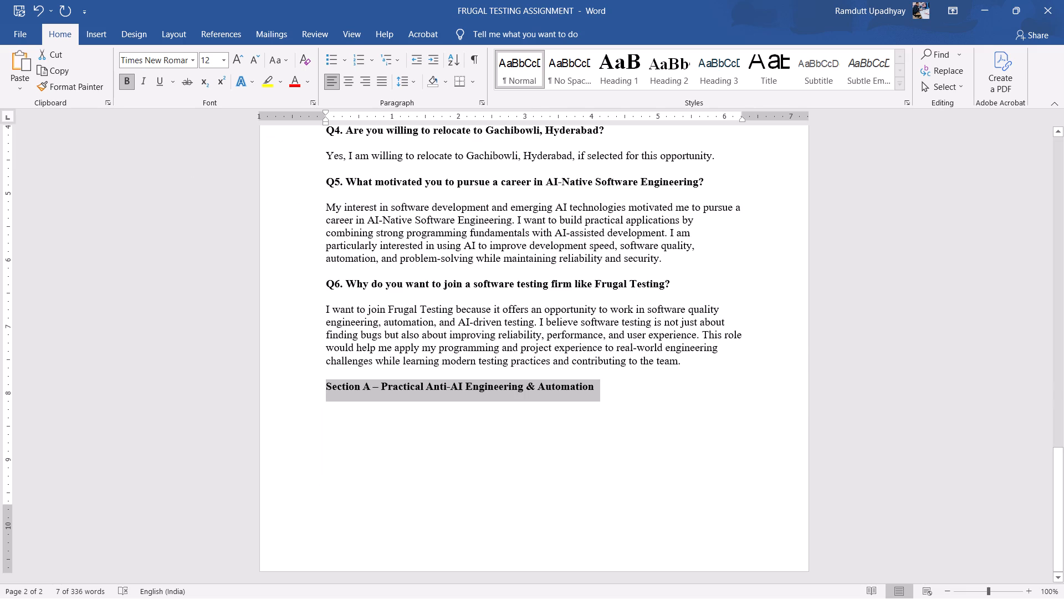
Reduce the font size of the "Section 0 – Pre-Evaluation Disclosures & Alignment" heading by one increment.
scroll(368, 406, "up", 10)
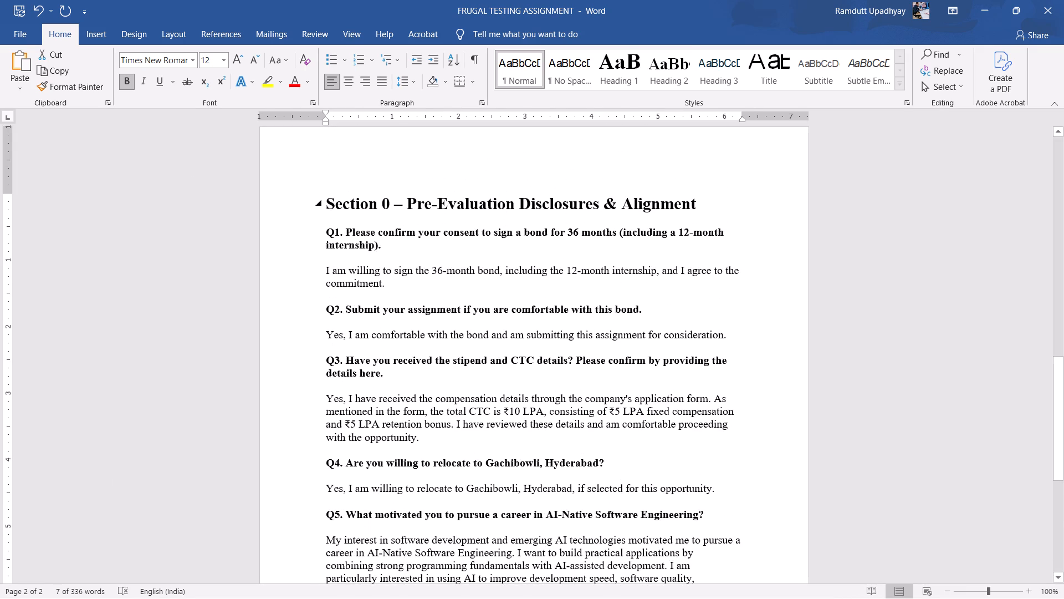
left_click(411, 210)
left_click(429, 229)
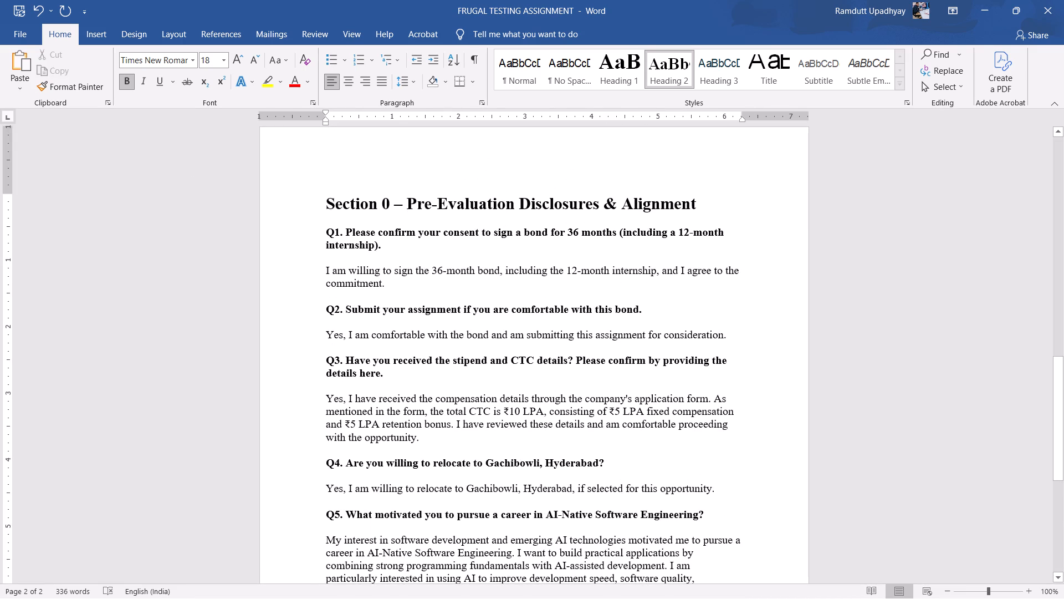
scroll(437, 299, "down", 10)
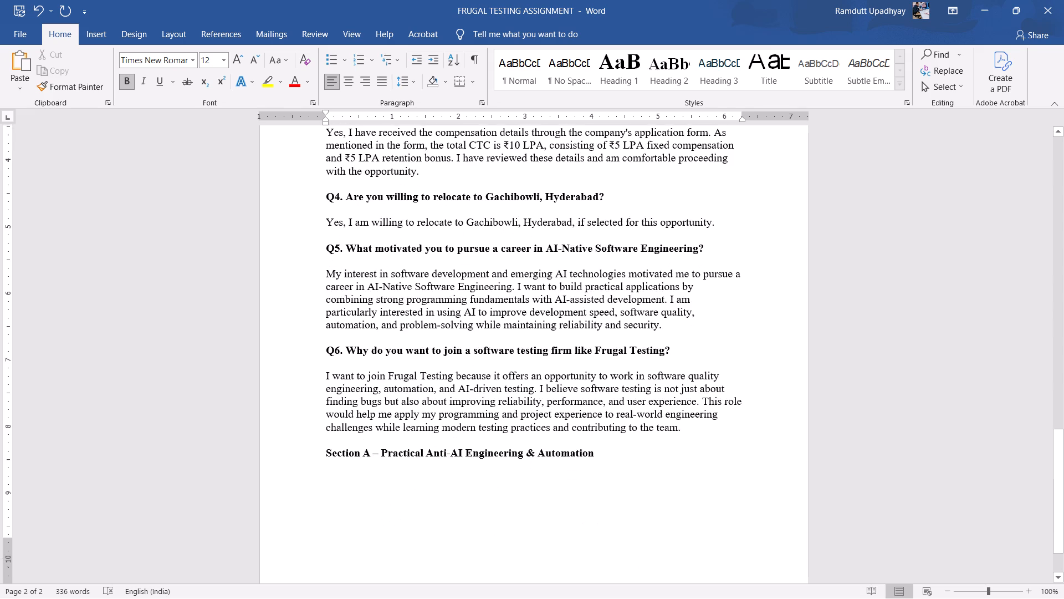
scroll(437, 299, "down", 2)
scroll(431, 350, "up", 10)
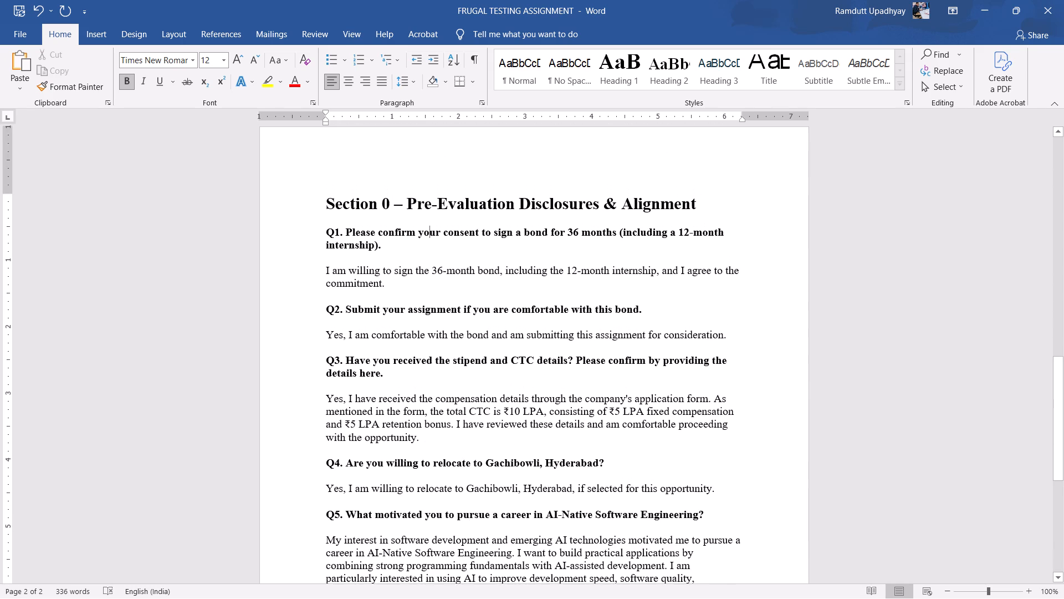
left_click(329, 201)
key("shift+Down")
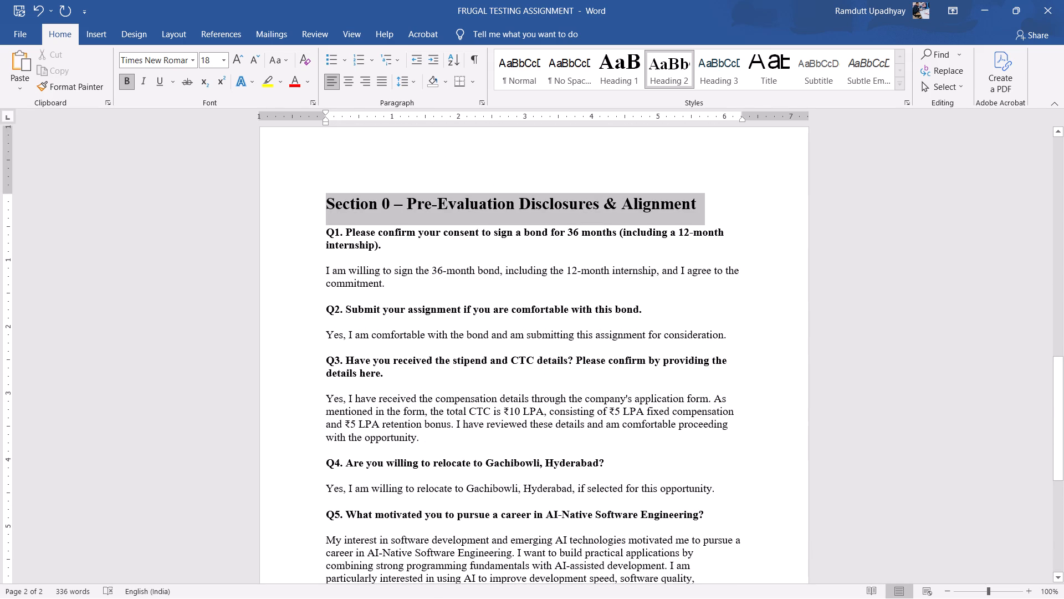
left_click(252, 64)
Enlarge the Section A heading below the Q6 answer to 16 pt and start a new line beneath it.
scroll(433, 368, "down", 8)
left_click(322, 384)
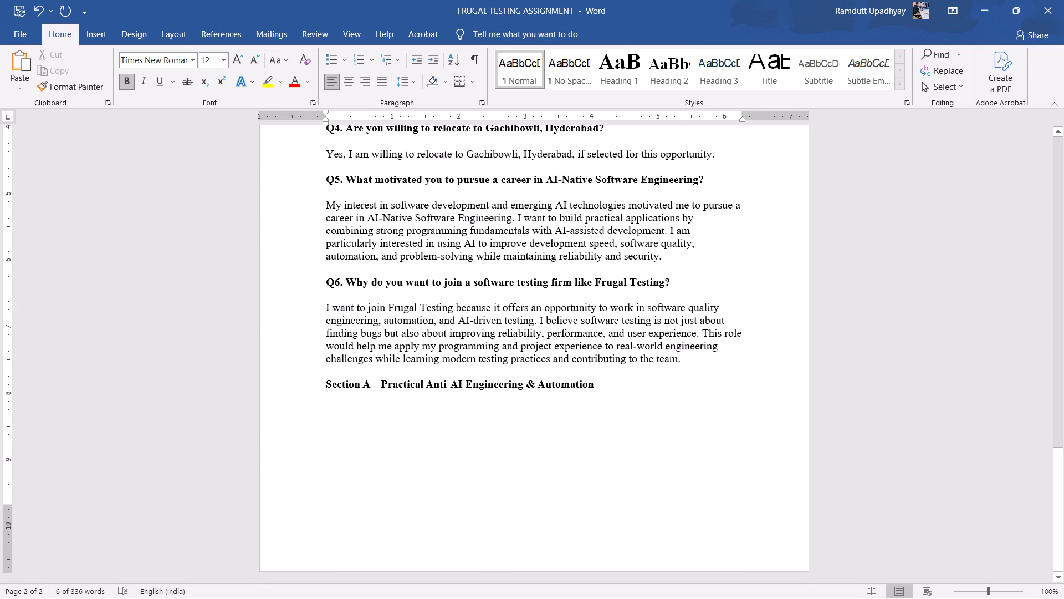
key("shift+Down")
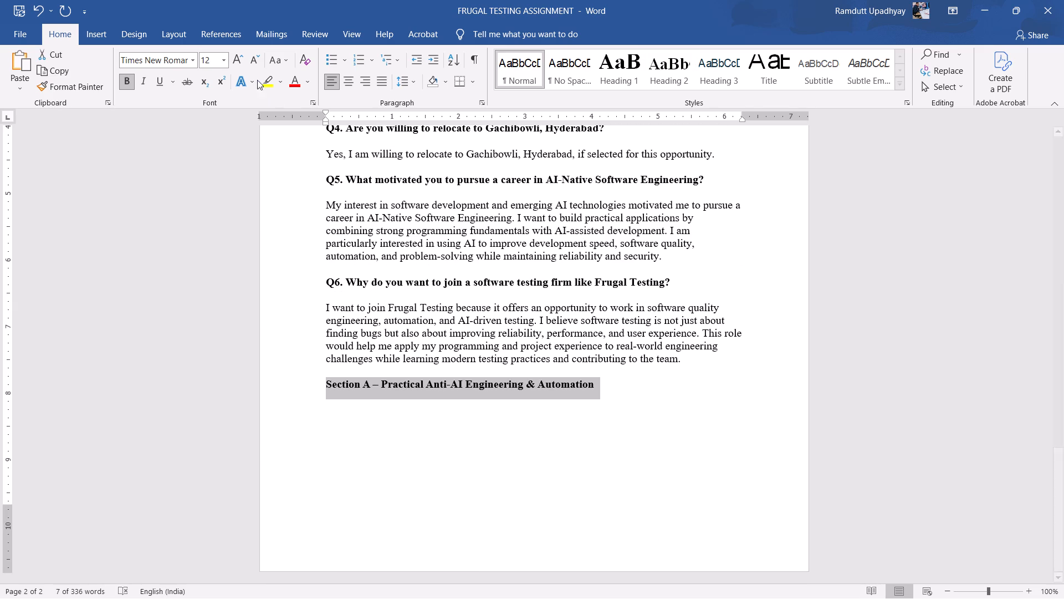
left_click(242, 62)
left_click(242, 62)
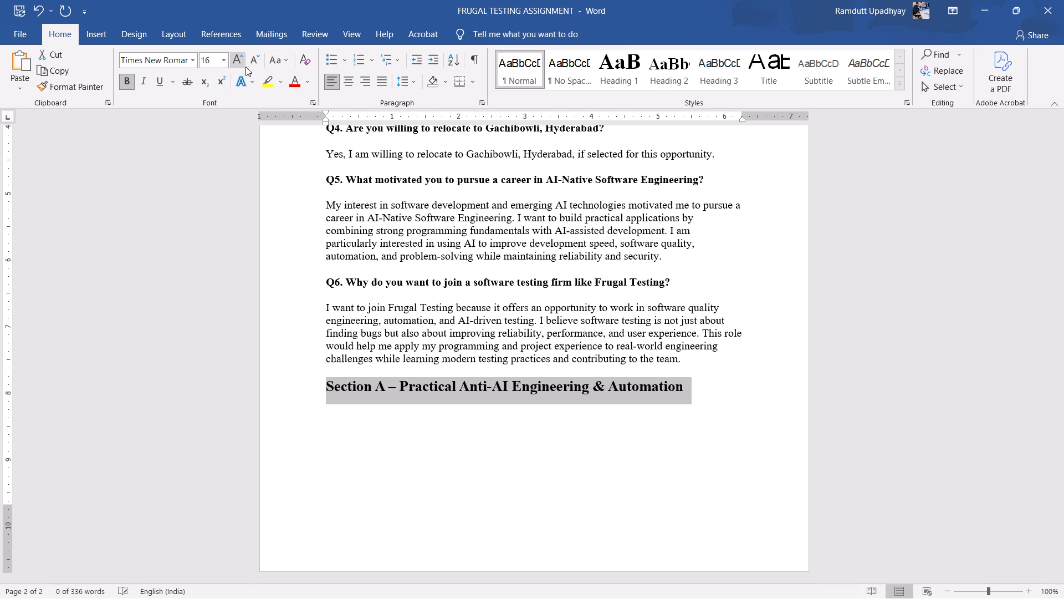
left_click(728, 402)
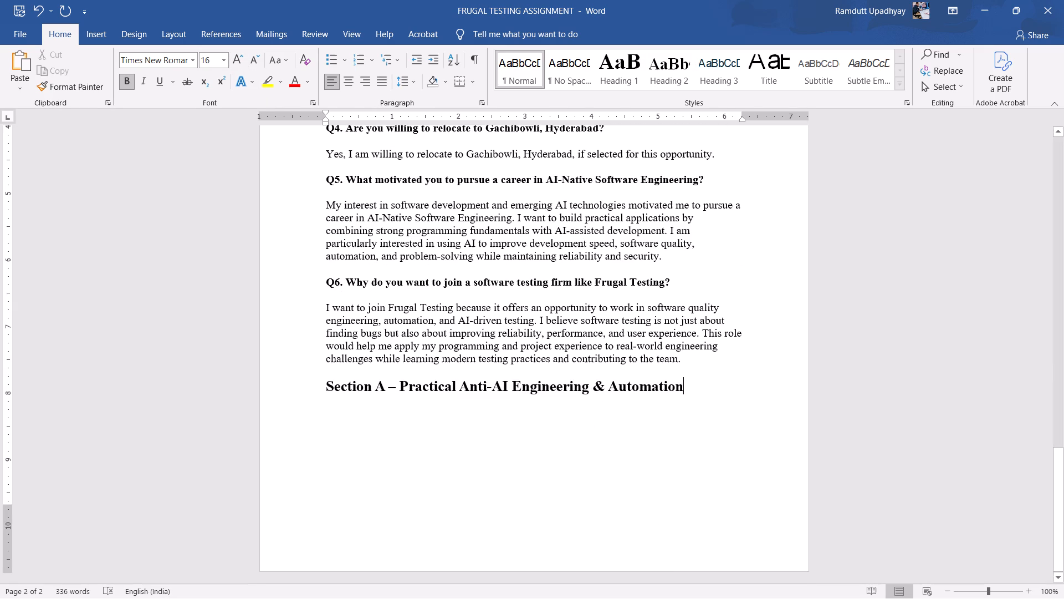
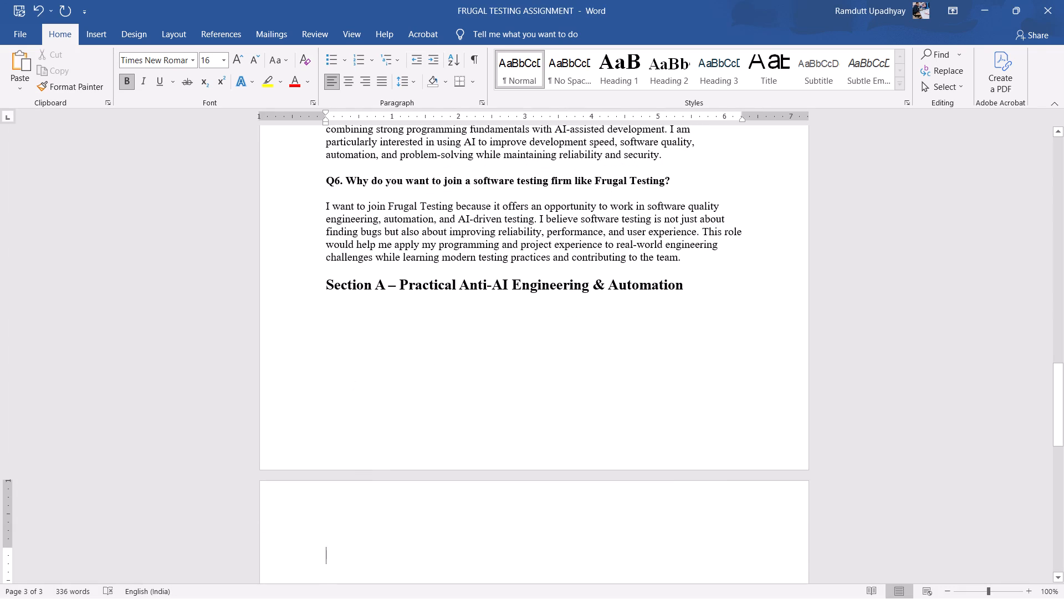
key("super+v")
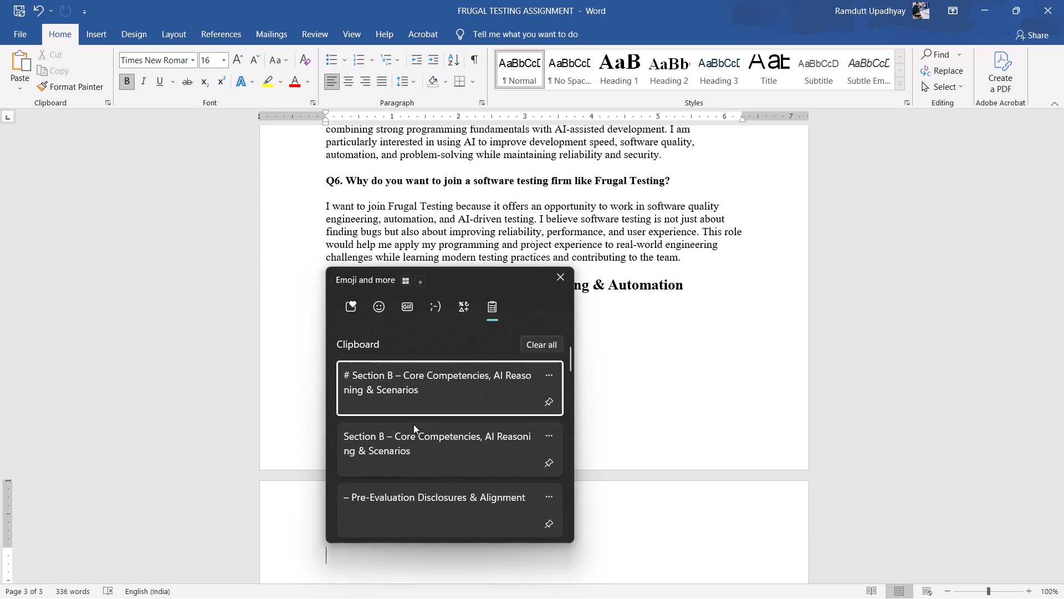
left_click(413, 385)
key("ctrl+v")
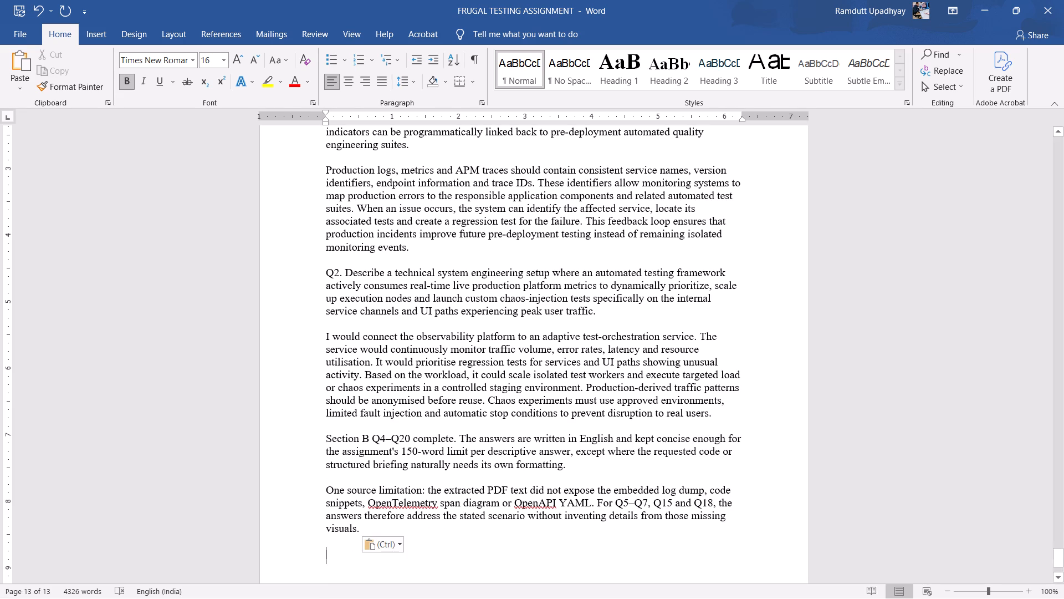
Delete the two closing paragraphs after the Q20 answer, "Section B Q4–Q20 complete" and "One source limitation".
key("shift+Up")
key("shift+Up")
key("shift+Up")
key("shift+Up")
key("shift+Up")
key("shift+Up")
key("shift+Up")
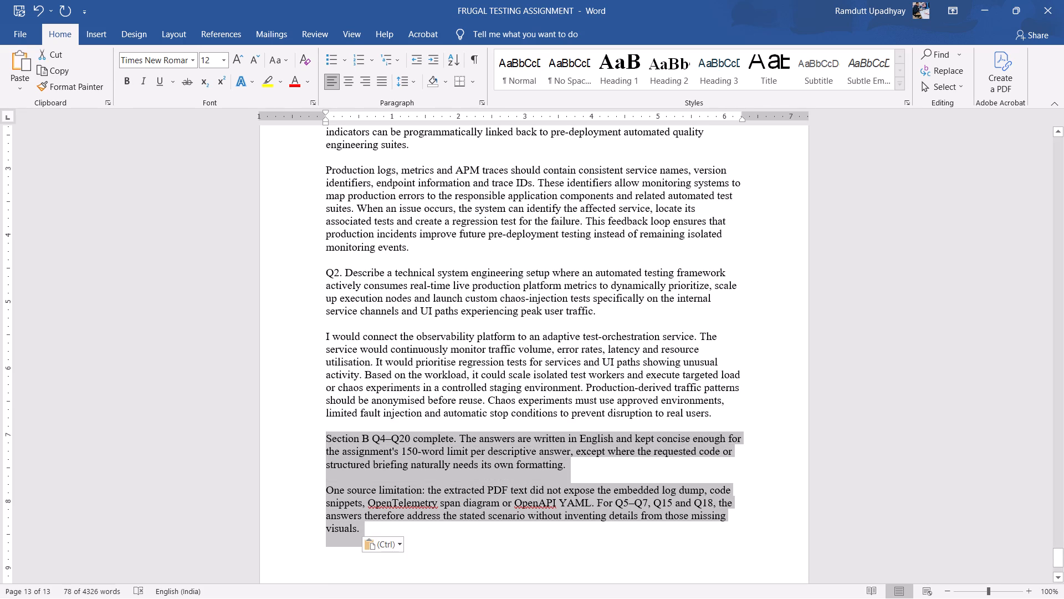
key("shift+Up")
key("shift+Down")
key("BackSpace")
Look back through the pasted answers from Q20 up to the Section B heading.
key("Up")
key("Up")
key("Up")
key("Up")
key("Up")
key("Up")
key("Up")
key("Up")
key("Up")
key("Up")
key("Up")
key("Up")
key("Up")
key("Up")
key("Up")
key("Up")
key("Up")
key("Up")
key("Up")
key("Up")
key("Up")
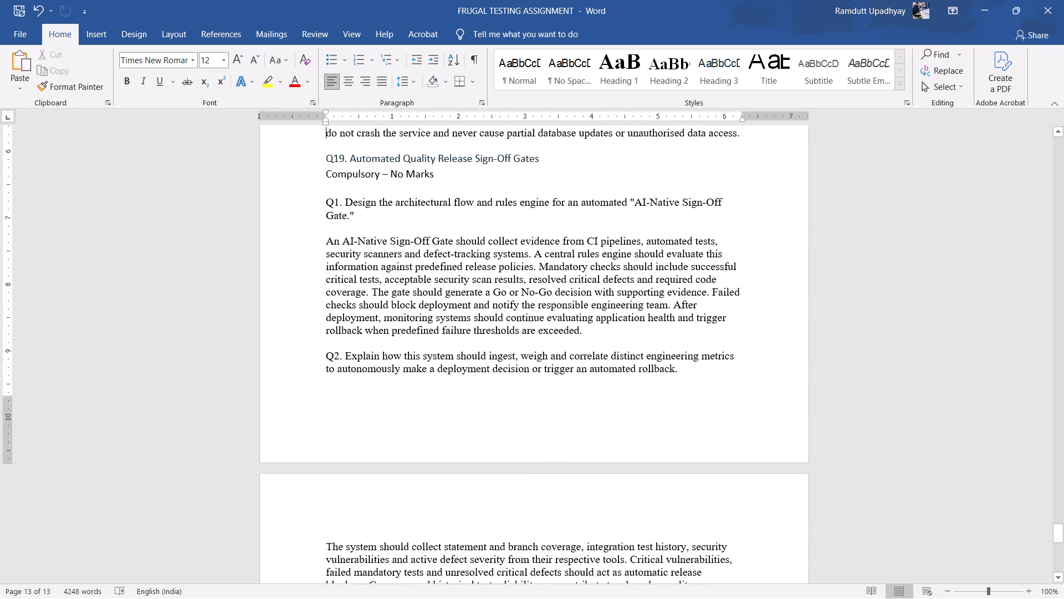
key("Up")
key("Up")
key("Up")
key("Up")
key("Up")
key("Up")
key("Up")
key("Up")
key("Up")
key("Up")
key("Up")
key("Up")
key("Up")
key("Up")
key("Up")
key("Up")
key("Up")
key("Up")
key("Up")
key("Up")
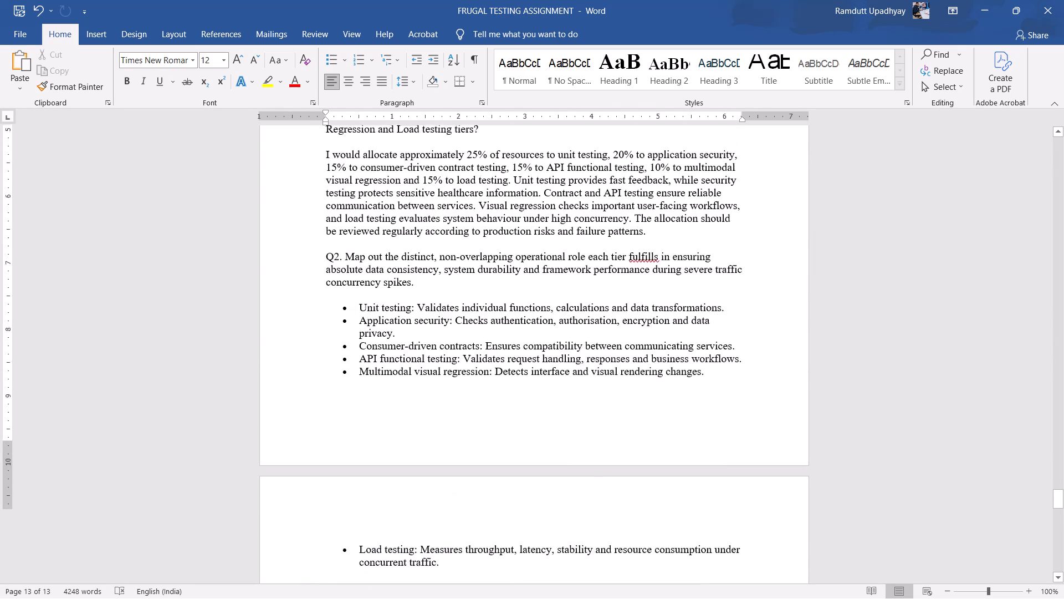
key("Up")
key("Up")
key("Up")
key("Up")
key("Up")
key("Up")
key("Up")
key("Up")
key("Up")
key("Up")
key("Up")
key("Up")
key("Up")
key("Up")
key("Up")
key("Up")
key("Up")
key("Up")
key("Up")
key("Up")
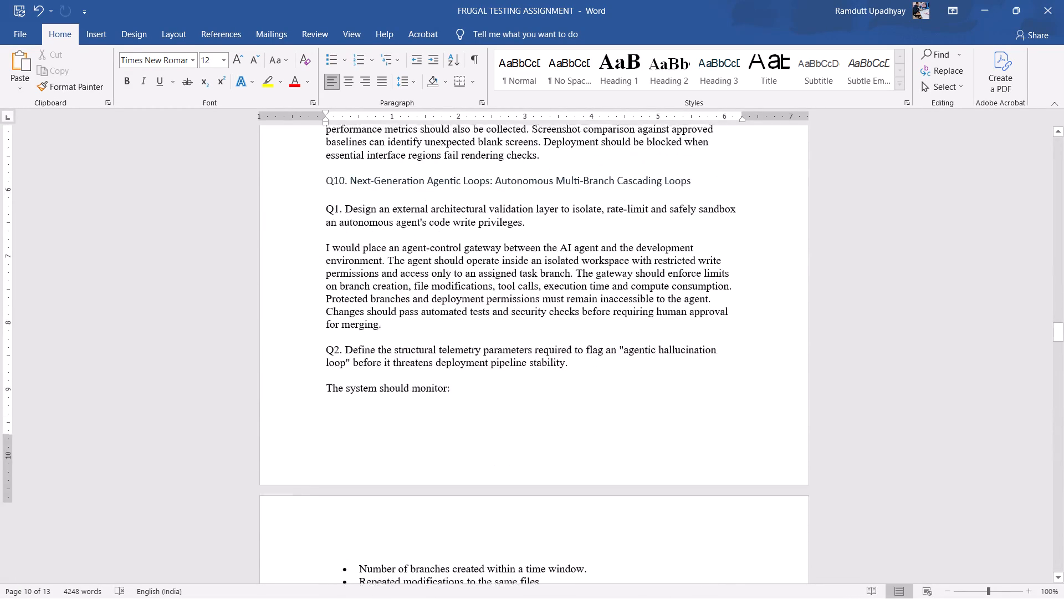
key("Up")
key("Up")
key("Up")
key("Up")
key("Up")
key("Up")
key("Up")
key("Up")
key("Up")
key("Up")
key("Up")
key("Up")
key("Up")
key("Up")
key("Up")
key("Up")
key("Up")
key("Up")
key("Up")
key("Up")
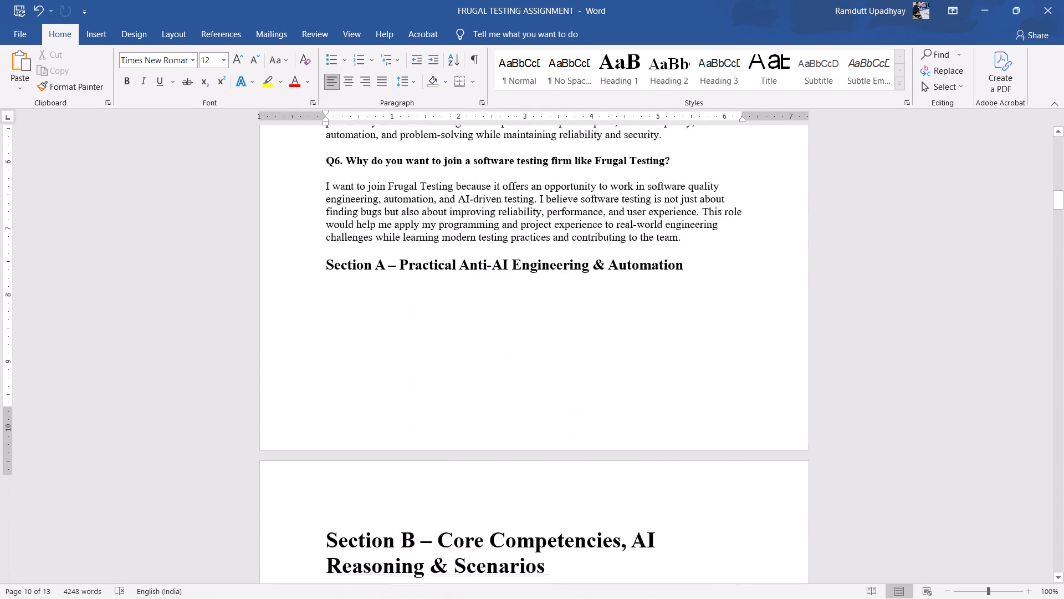
key("Down")
key("Down")
key("Down")
key("Down")
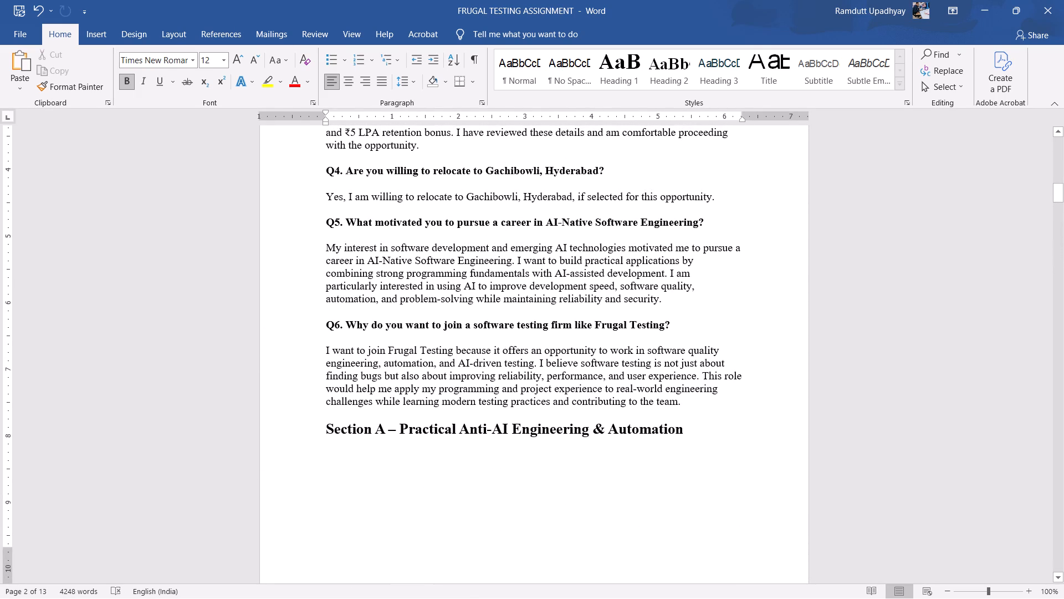
scroll(395, 367, "down", 10)
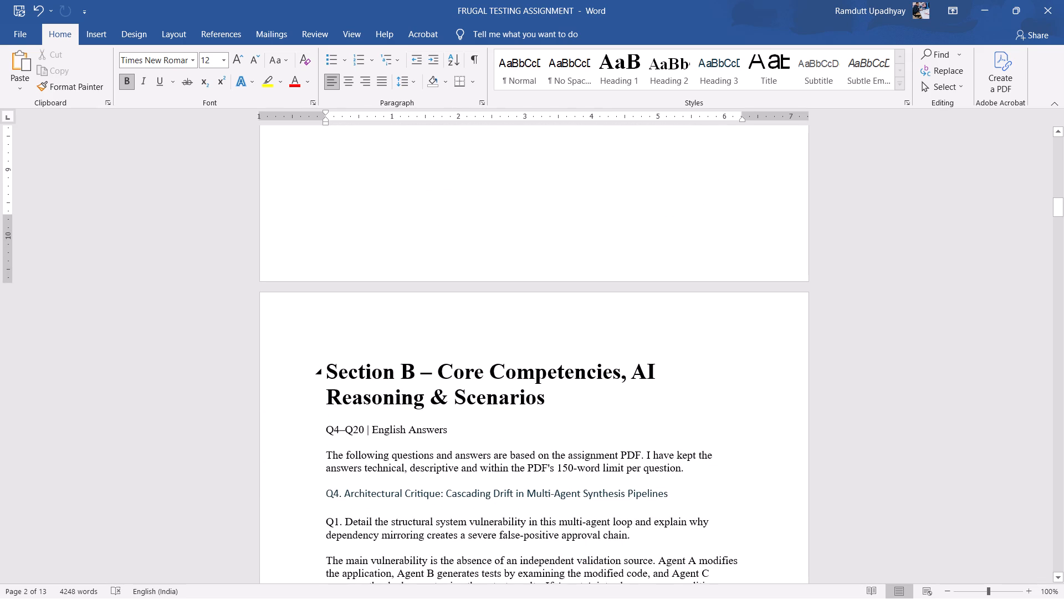
Reduce the "Section B – Core Competencies, AI Reasoning & Scenarios" heading to font size 16.
left_click_drag(324, 368, 518, 408)
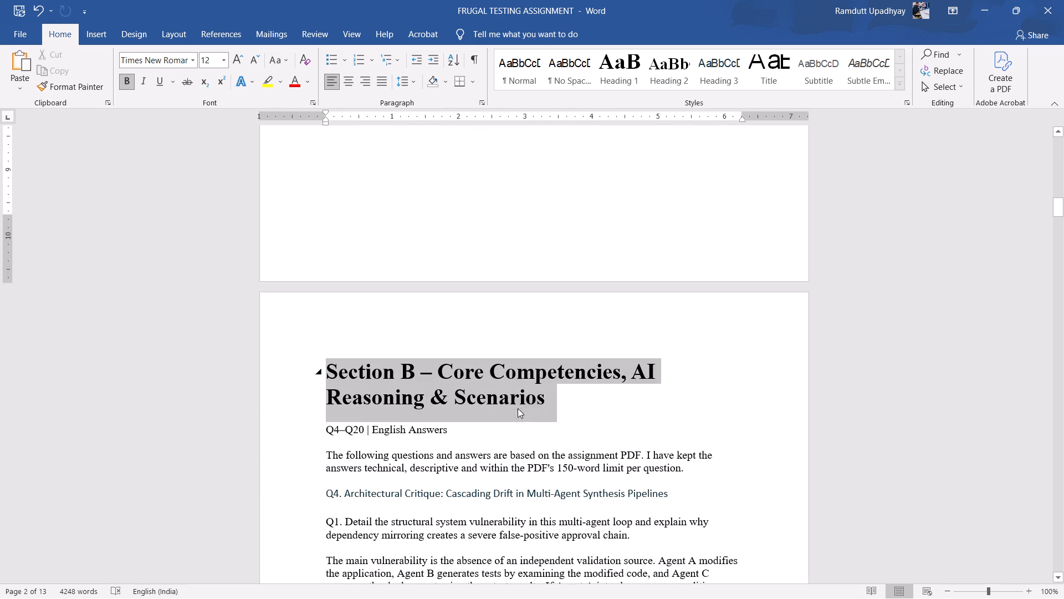
double_click(251, 62)
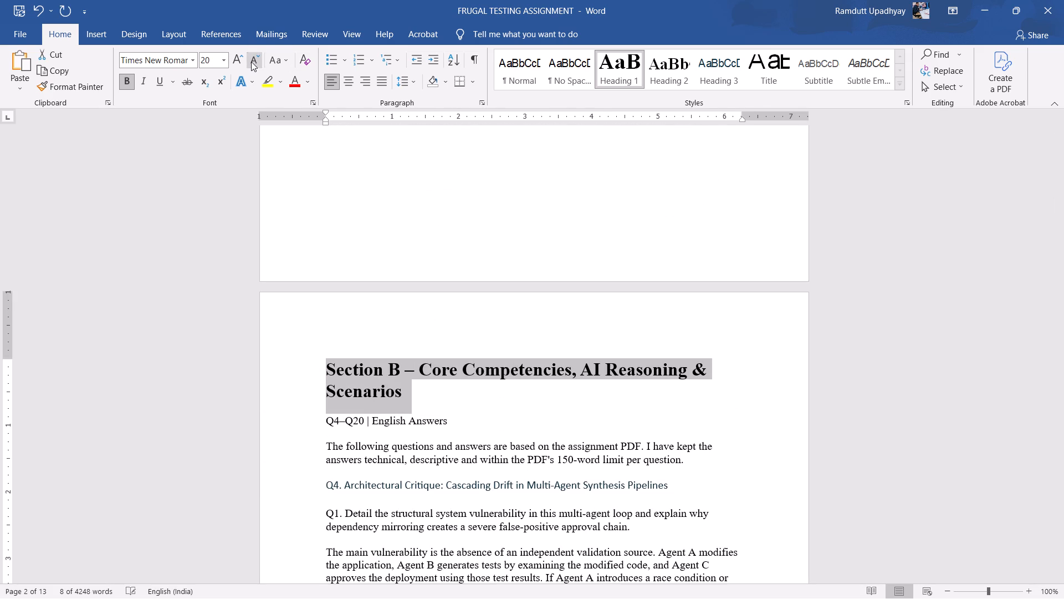
left_click(251, 62)
left_click(251, 62)
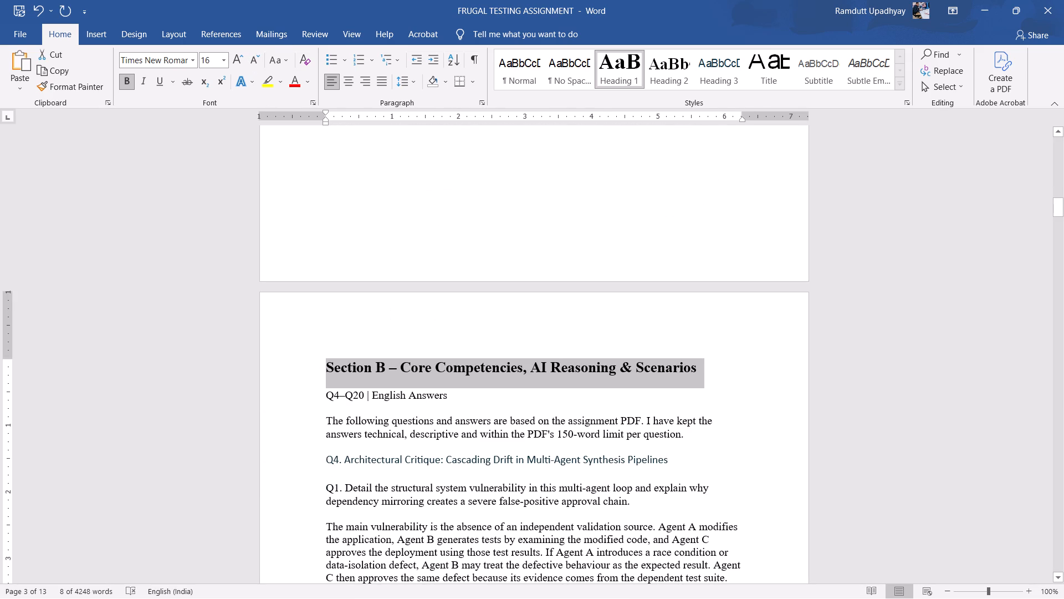
Delete the "Q4–Q20 | English Answers" line and the introductory paragraph below the Section B heading.
left_click(580, 392)
left_click_drag(320, 399, 570, 448)
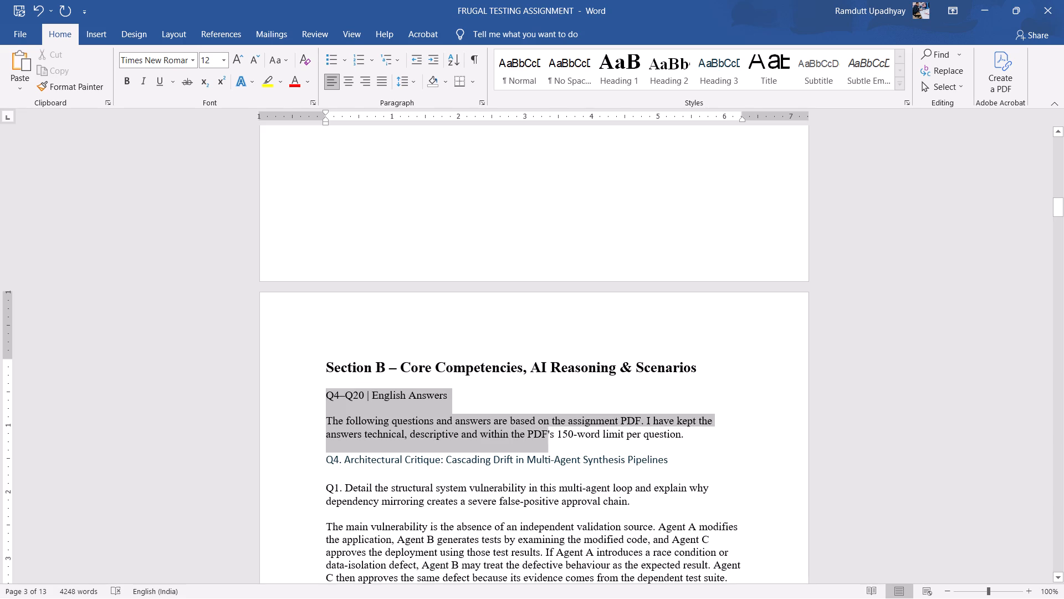
left_click_drag(570, 448, 697, 449)
key("BackSpace")
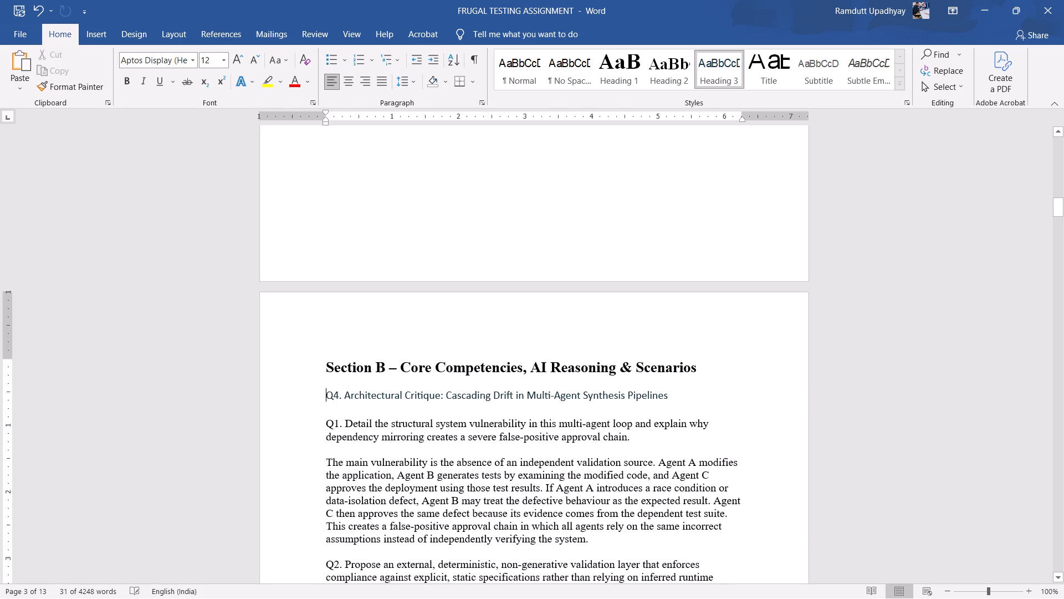
Set the font of the whole document to Times New Roman.
key("shift+Down")
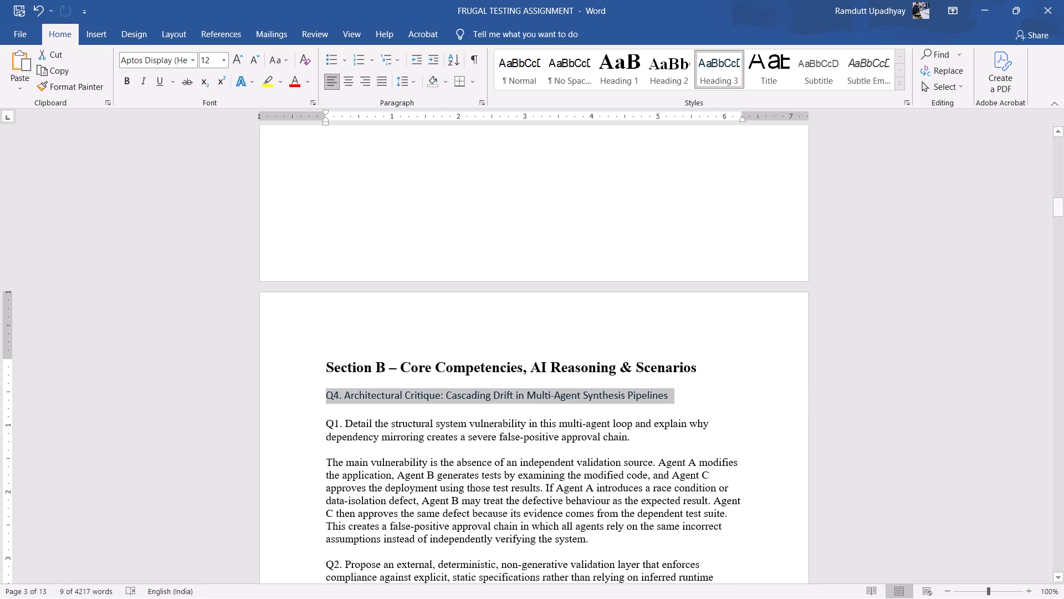
left_click(456, 418)
key("ctrl+a")
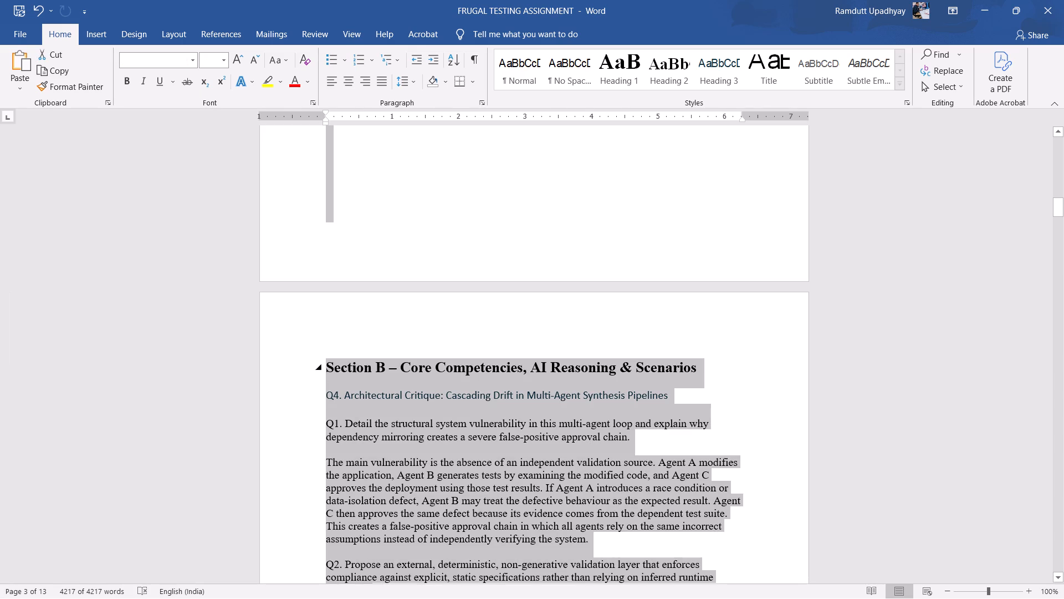
left_click(191, 62)
left_click(187, 170)
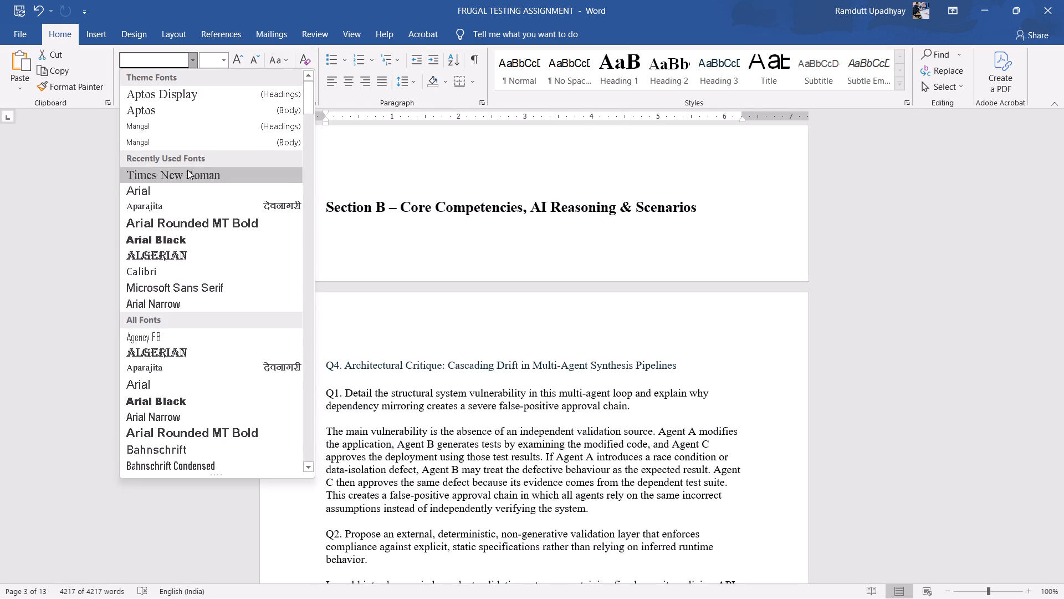
Make the "Q4. Architectural Critique: Cascading Drift in Multi-Agent Synthesis Pipelines" heading bold with black font colour.
left_click(330, 357)
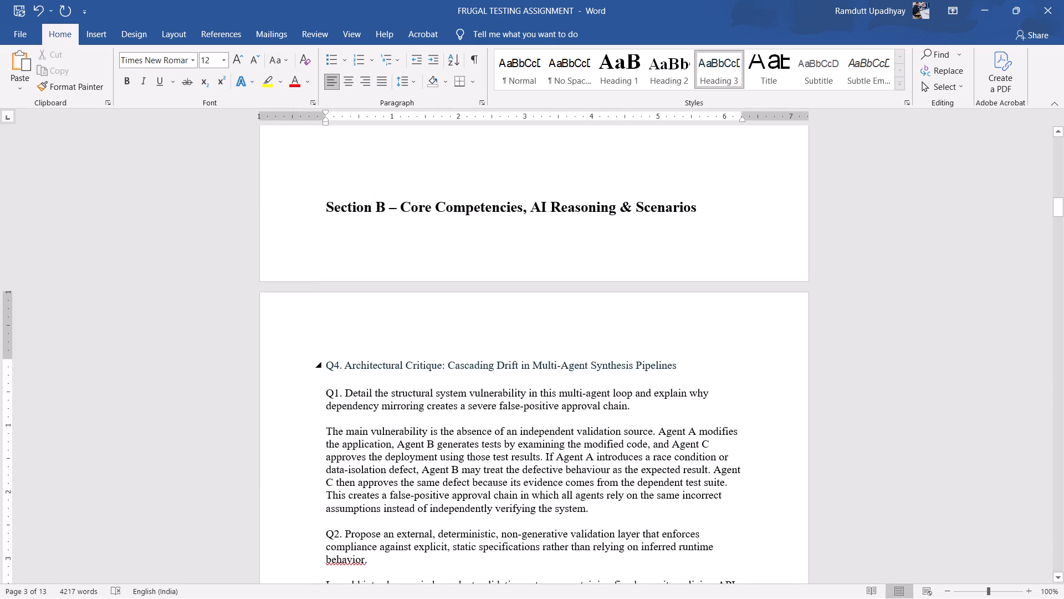
left_click(325, 365)
key("shift+Down")
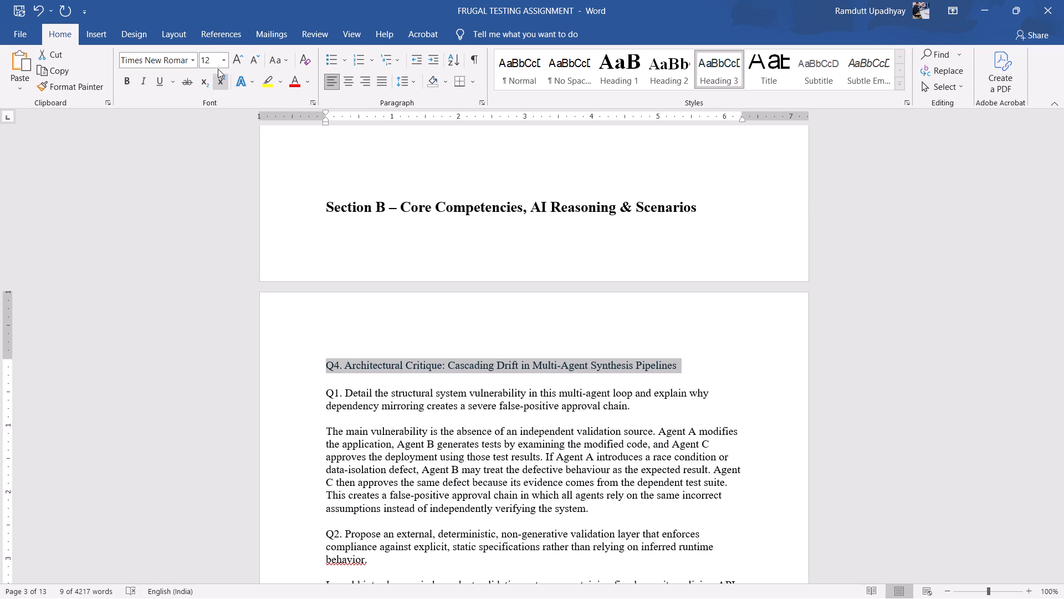
left_click(119, 83)
left_click(303, 82)
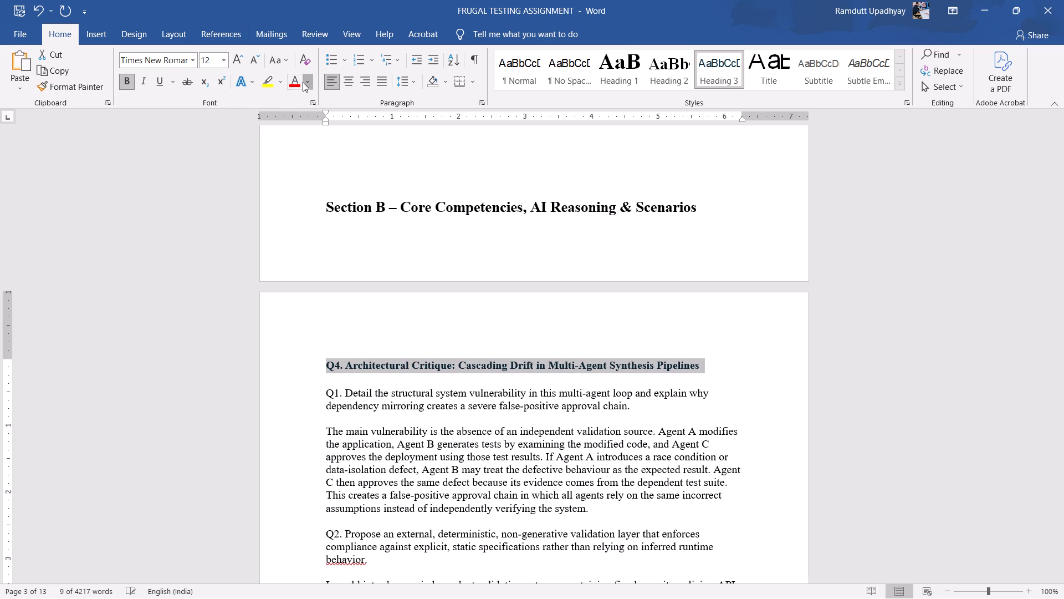
left_click(293, 100)
left_click(298, 390)
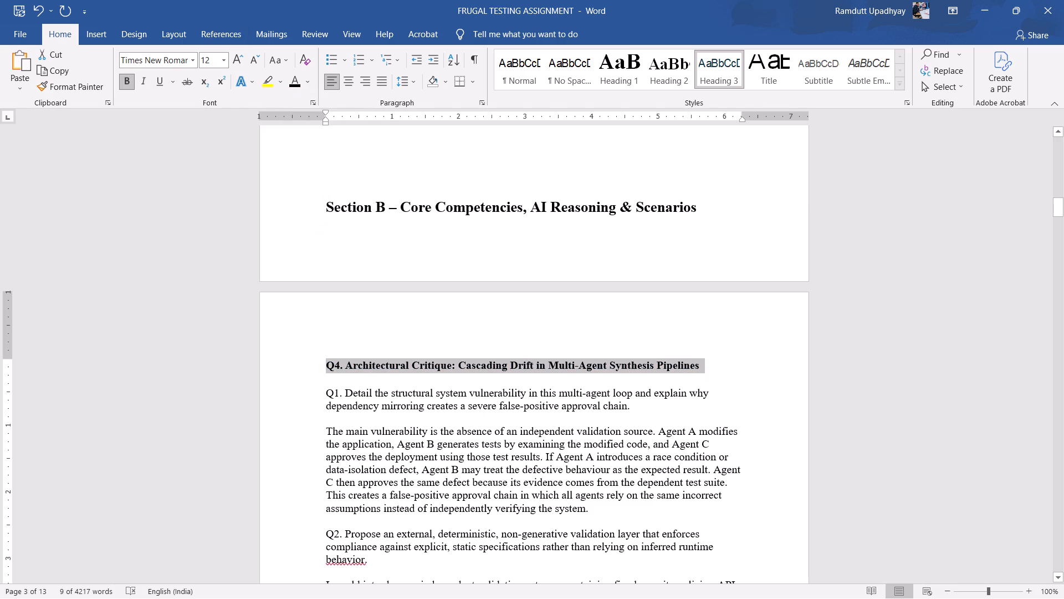
Bold the Q1 and Q2 sub-questions under the Q4 heading, leaving their answer paragraphs in regular weight.
scroll(494, 446, "down", 6)
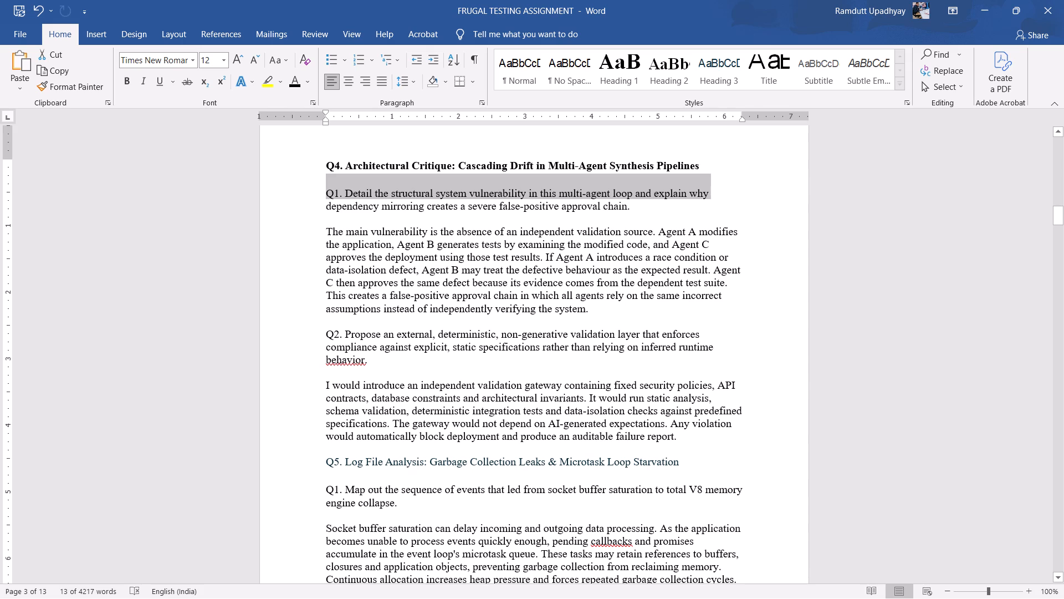
left_click(331, 196)
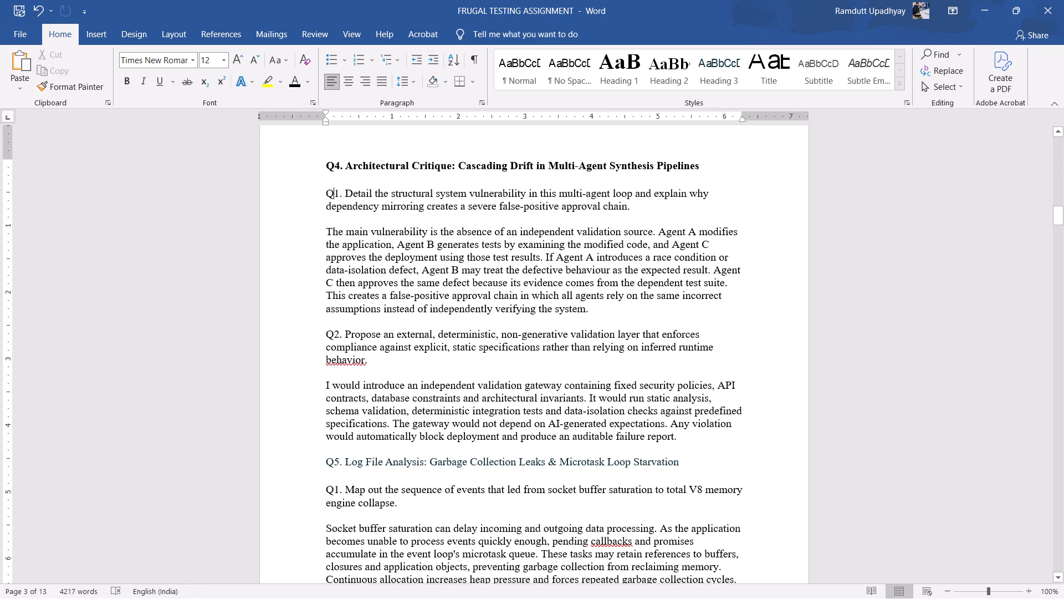
left_click(327, 193)
key("shift+Down")
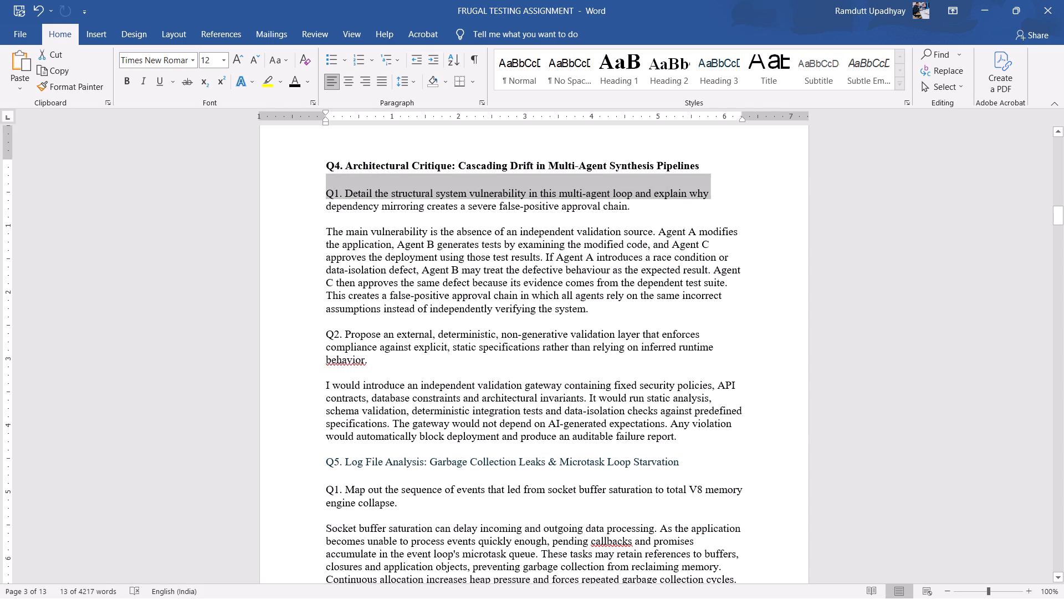
key("shift+Down")
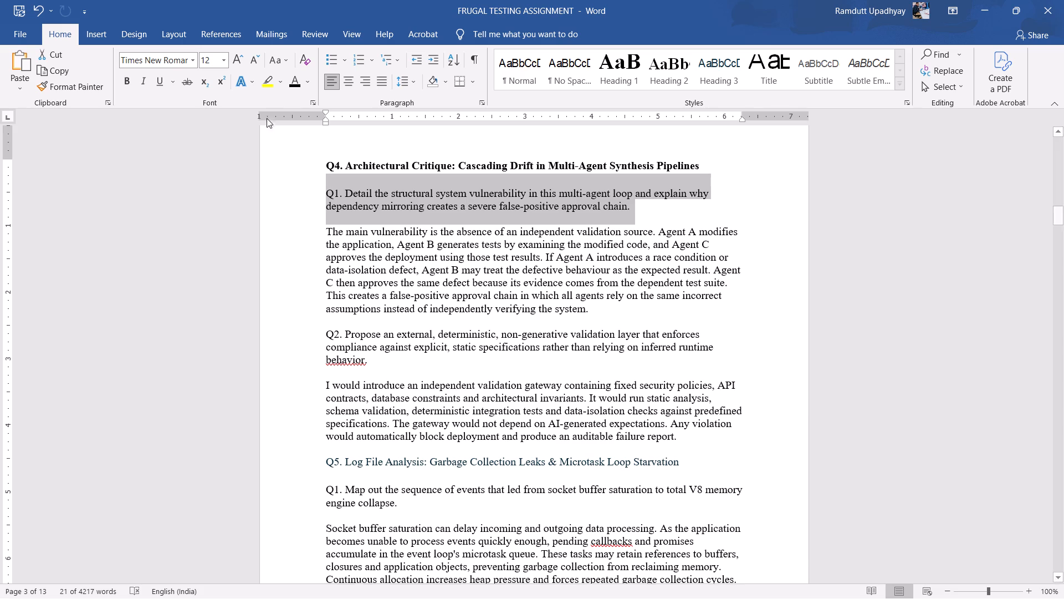
left_click(134, 78)
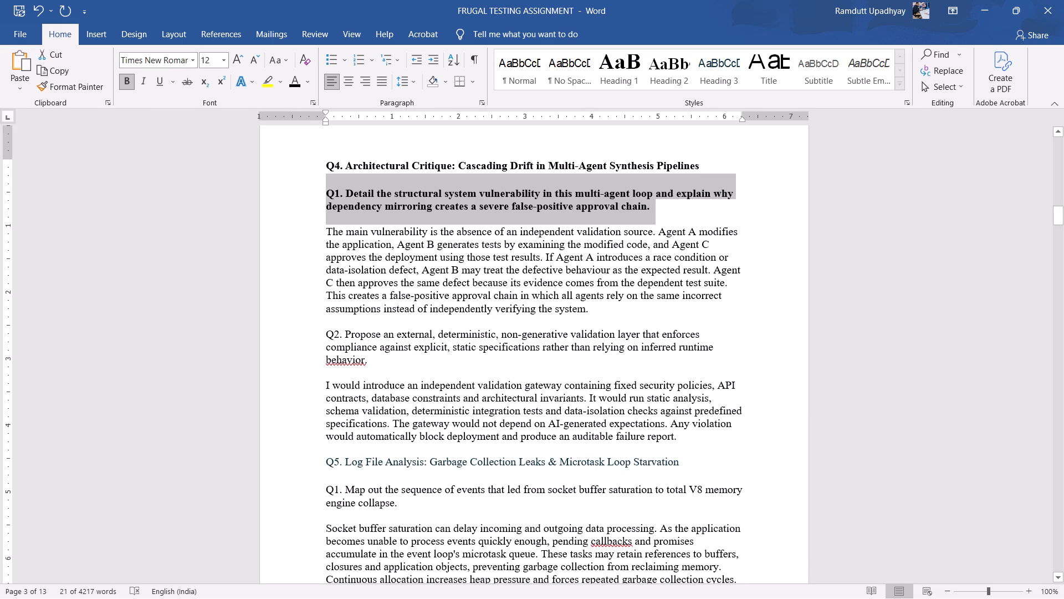
left_click_drag(325, 337, 364, 359)
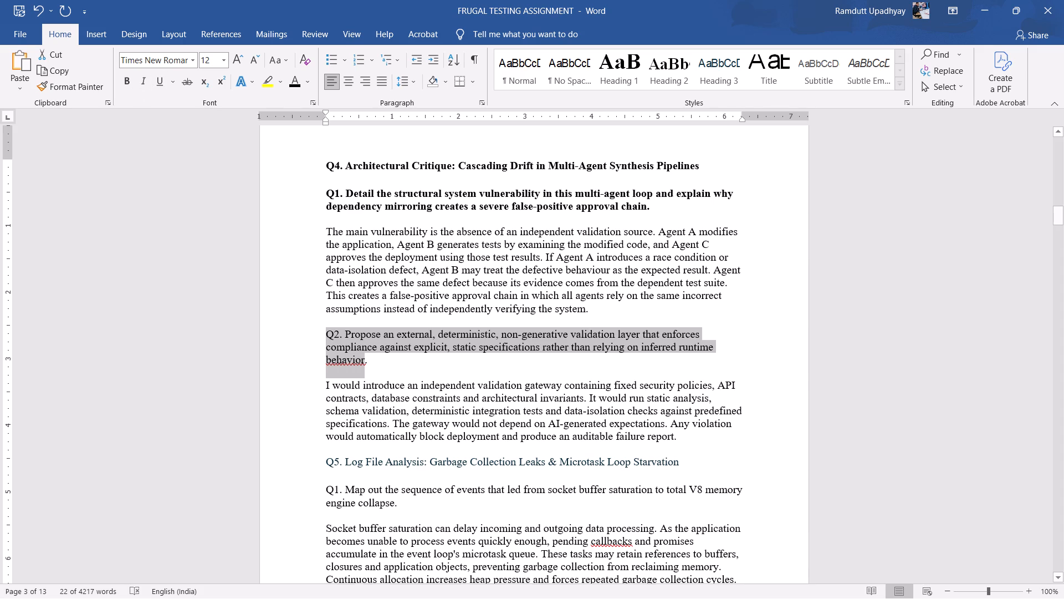
key("ctrl+b")
Bold the Q5 Log File Analysis heading and its Q1 and Q2 sub-questions, applying black font colour to the heading and Q1.
scroll(452, 439, "down", 2)
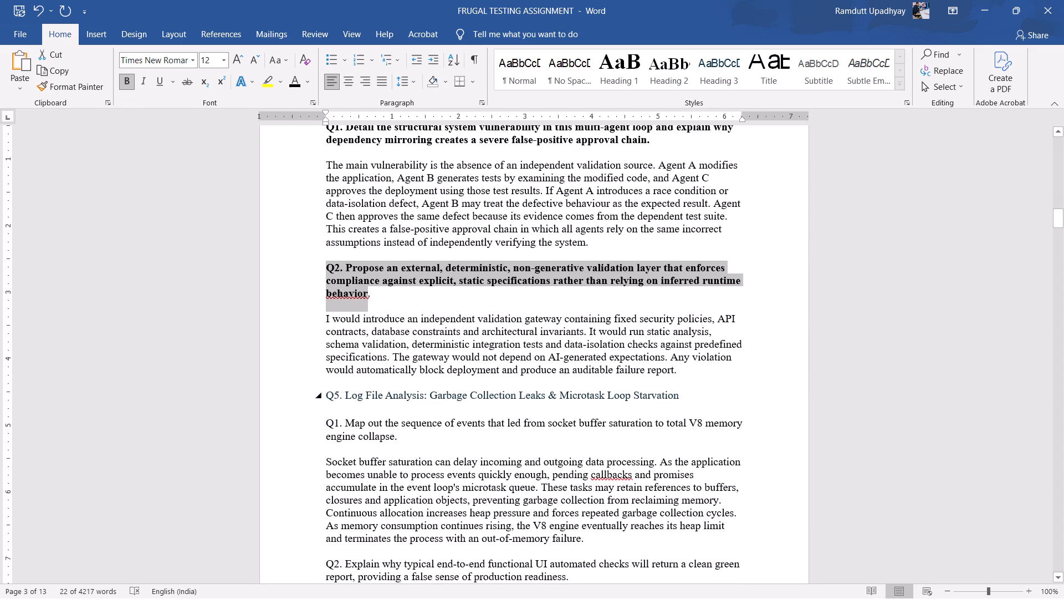
left_click_drag(327, 395, 398, 443)
key("ctrl+b")
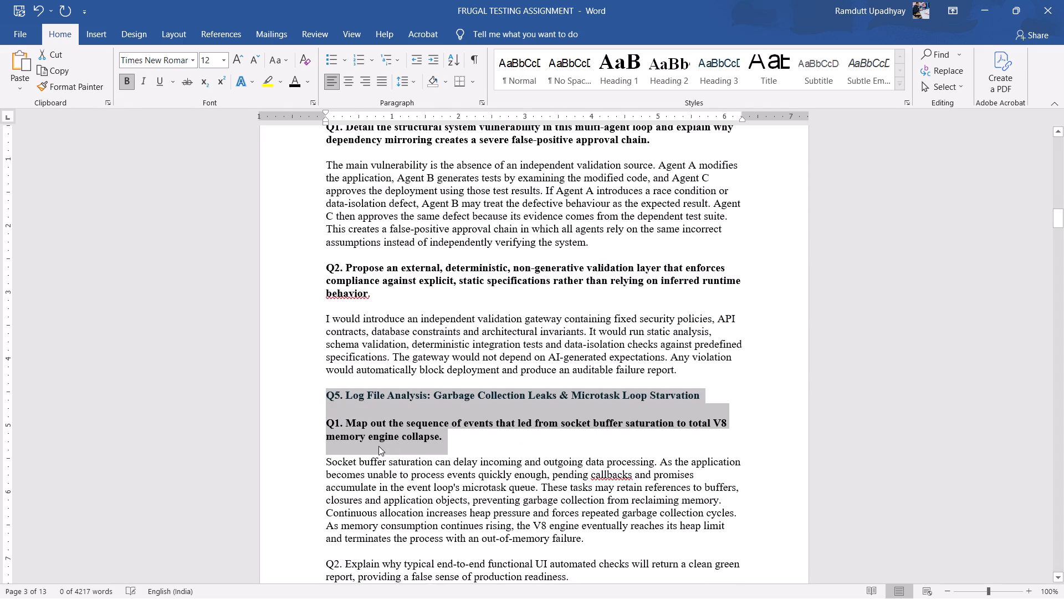
left_click(289, 78)
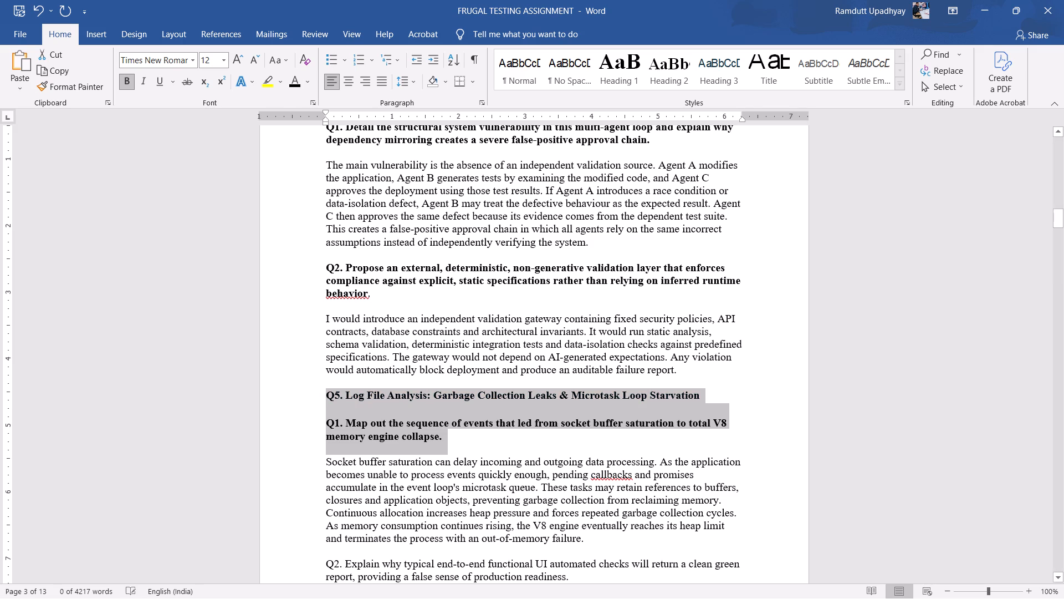
scroll(401, 459, "down", 4)
left_click_drag(339, 438, 400, 446)
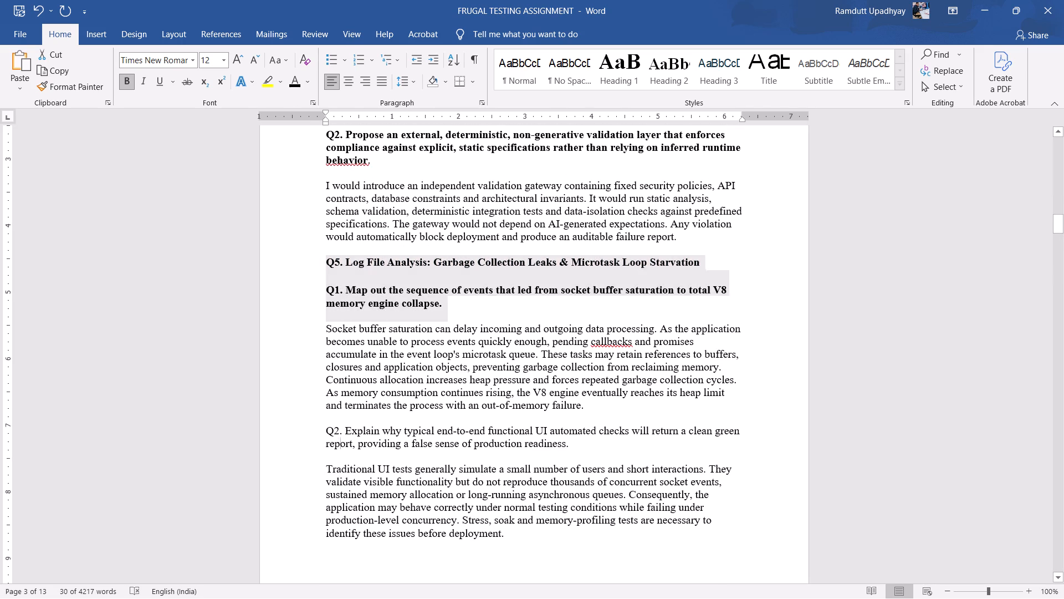
left_click_drag(400, 446, 574, 439)
left_click(378, 393)
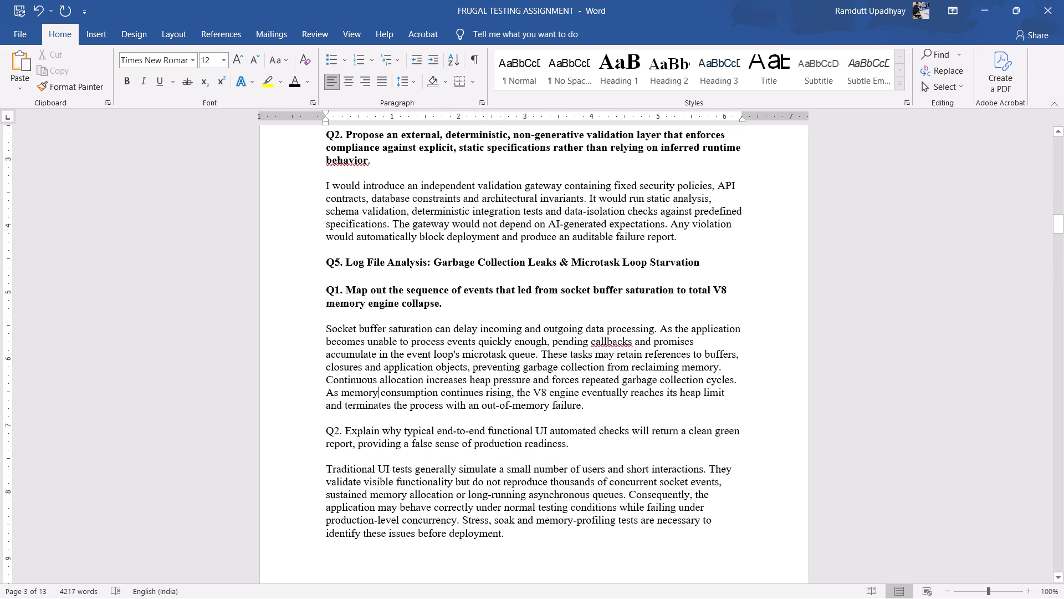
left_click_drag(325, 428, 628, 441)
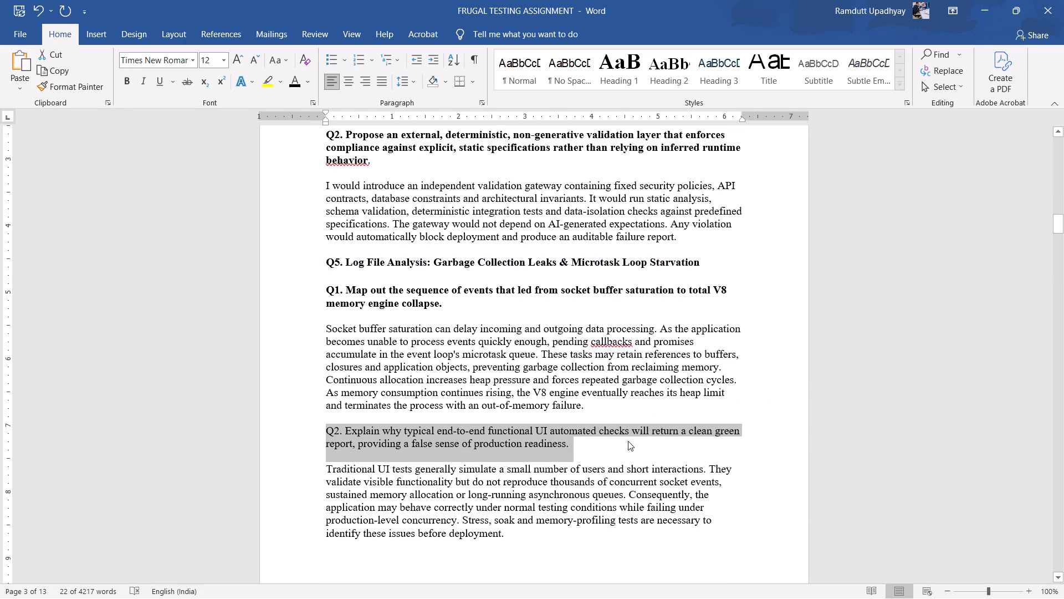
key("ctrl+b")
Bold the Q6 AI Code Safety Review heading and its Q1 and Q2 sub-questions, applying black font colour to the heading and Q1.
scroll(601, 429, "down", 3)
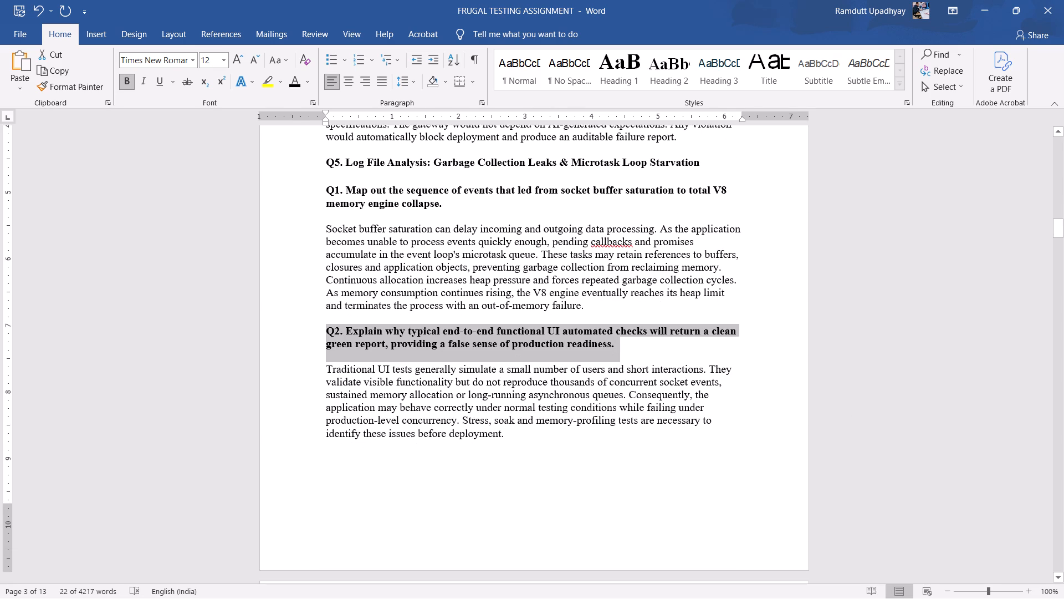
scroll(428, 423, "down", 4)
scroll(341, 405, "down", 4)
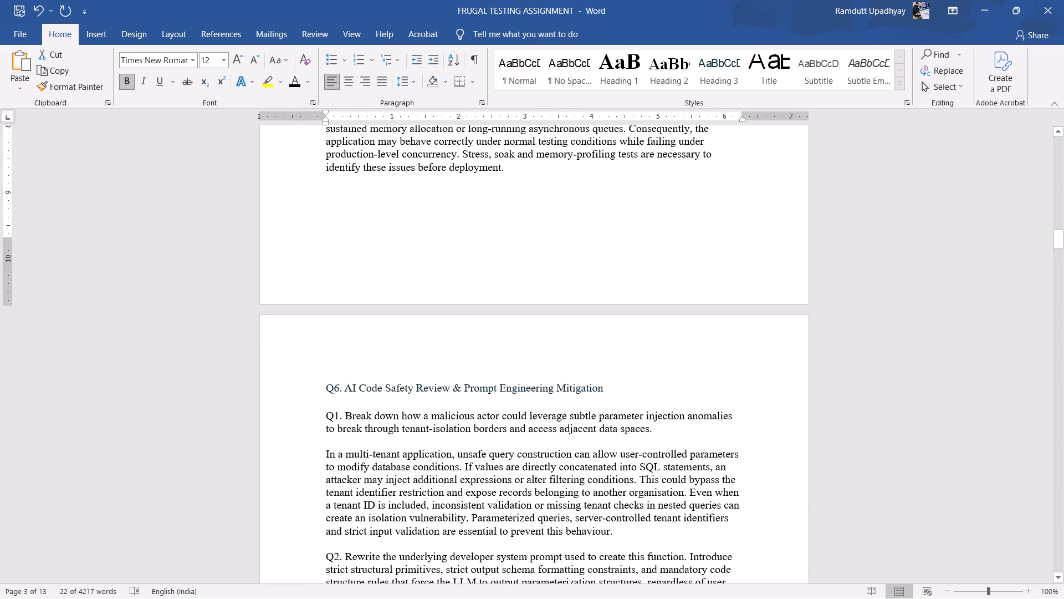
left_click_drag(325, 378, 681, 440)
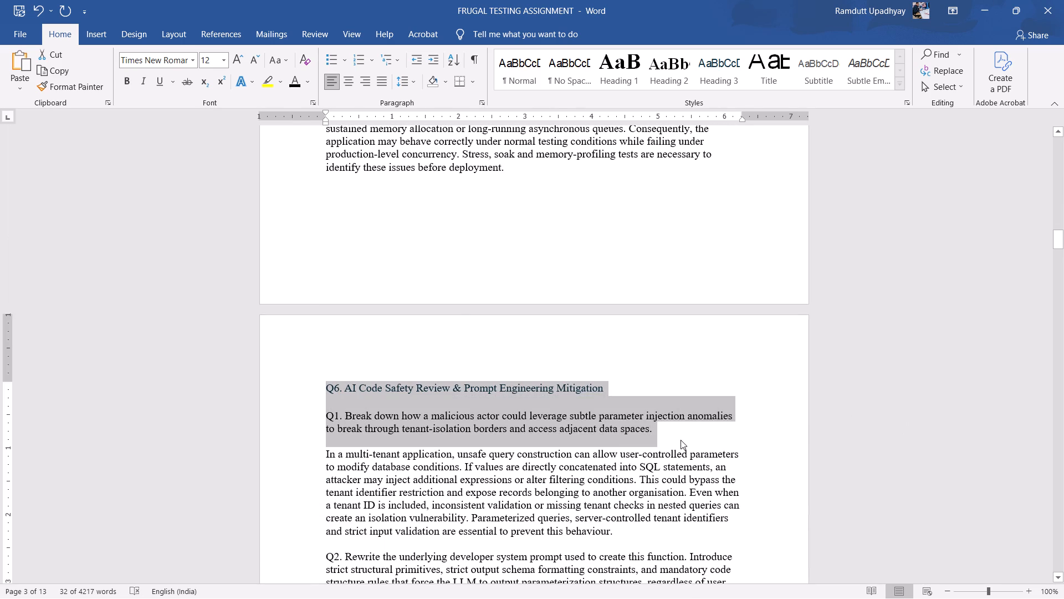
key("ctrl+b")
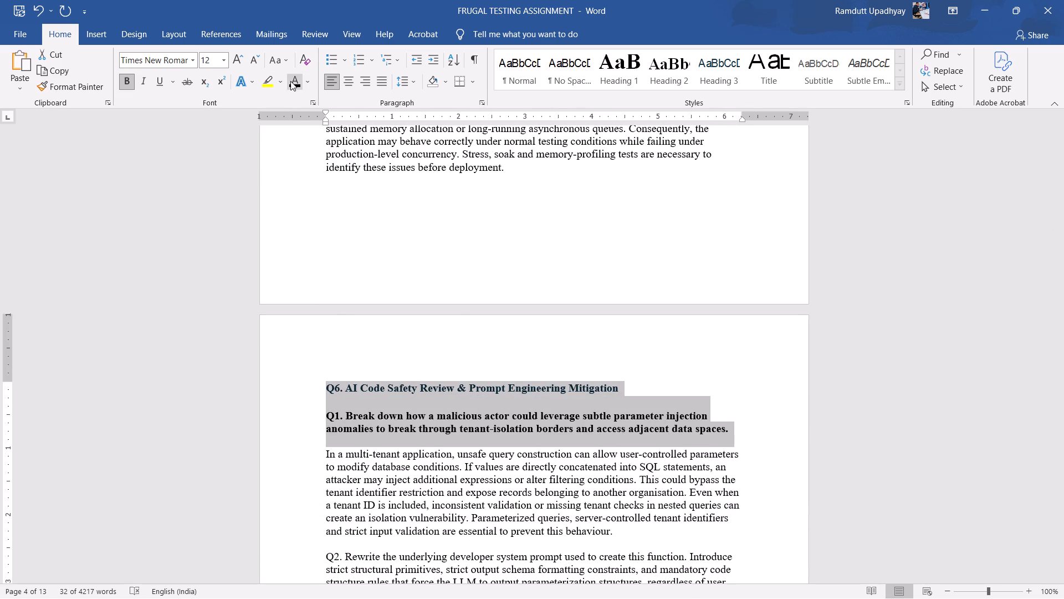
left_click(290, 81)
scroll(336, 318, "down", 5)
scroll(330, 379, "down", 3)
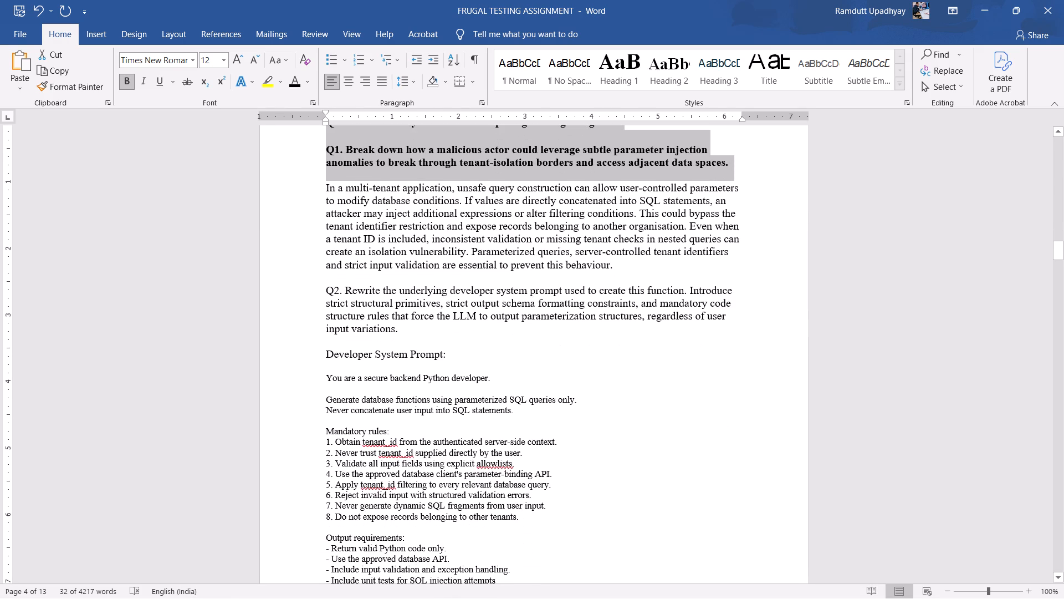
left_click_drag(325, 285, 398, 331)
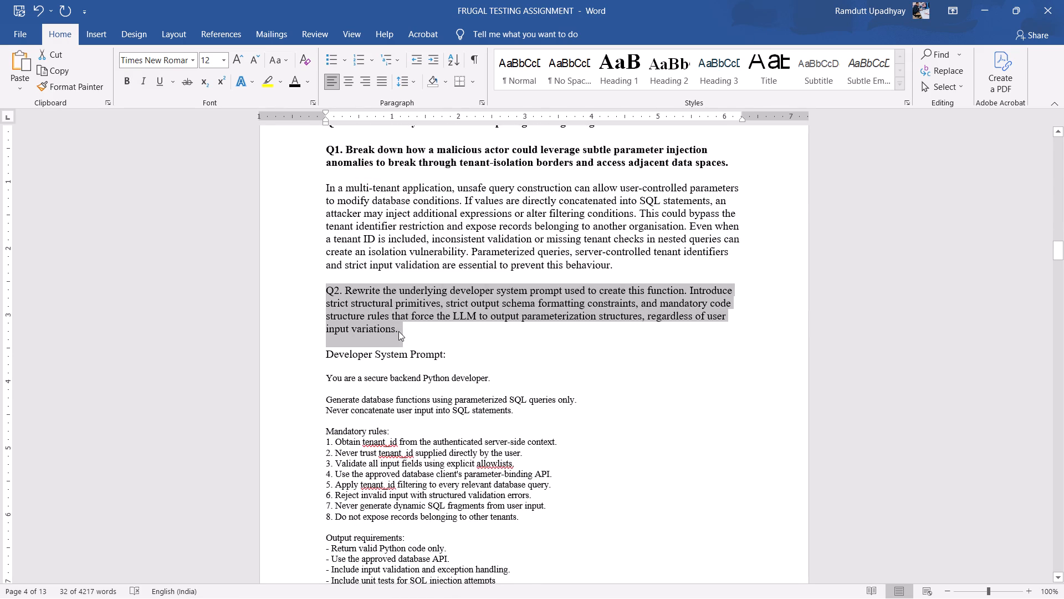
key("ctrl+b")
left_click(502, 419)
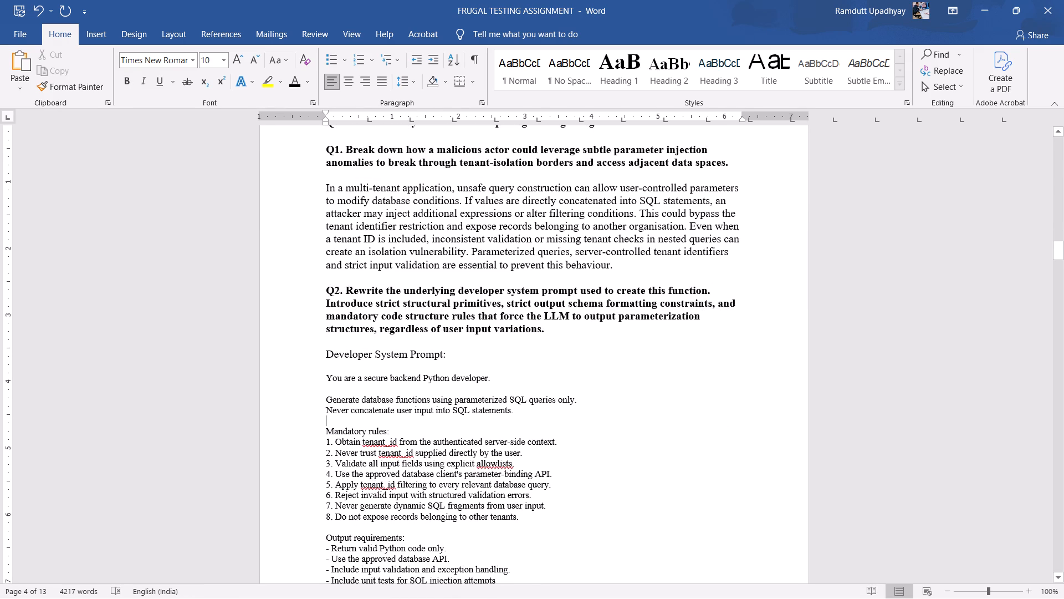
Make the Q7 Flaky Test Code Review heading and its Q1 sub-question bold with black font colour.
scroll(344, 409, "down", 2)
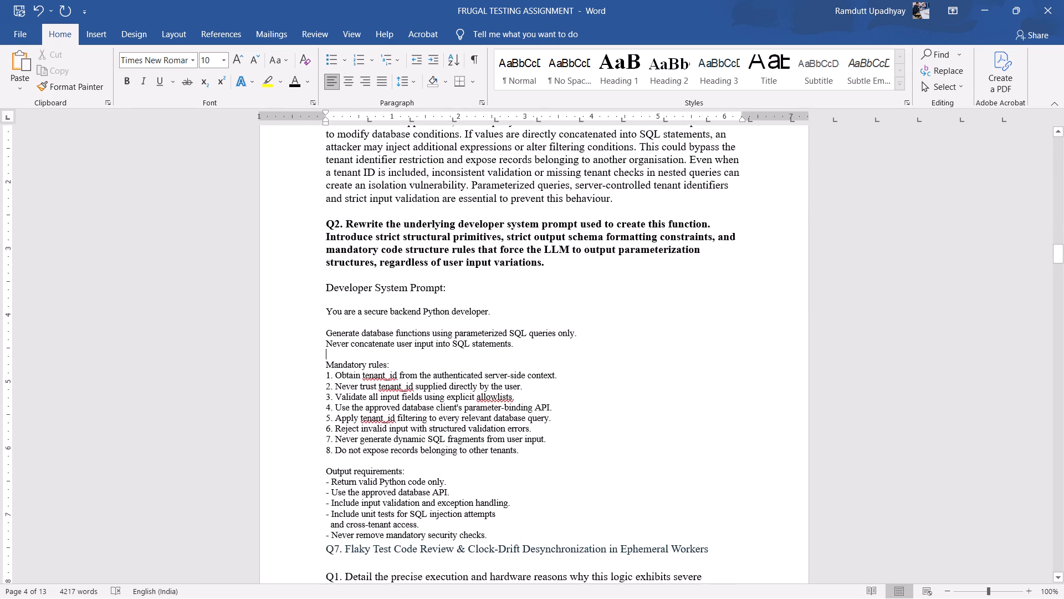
scroll(344, 409, "down", 5)
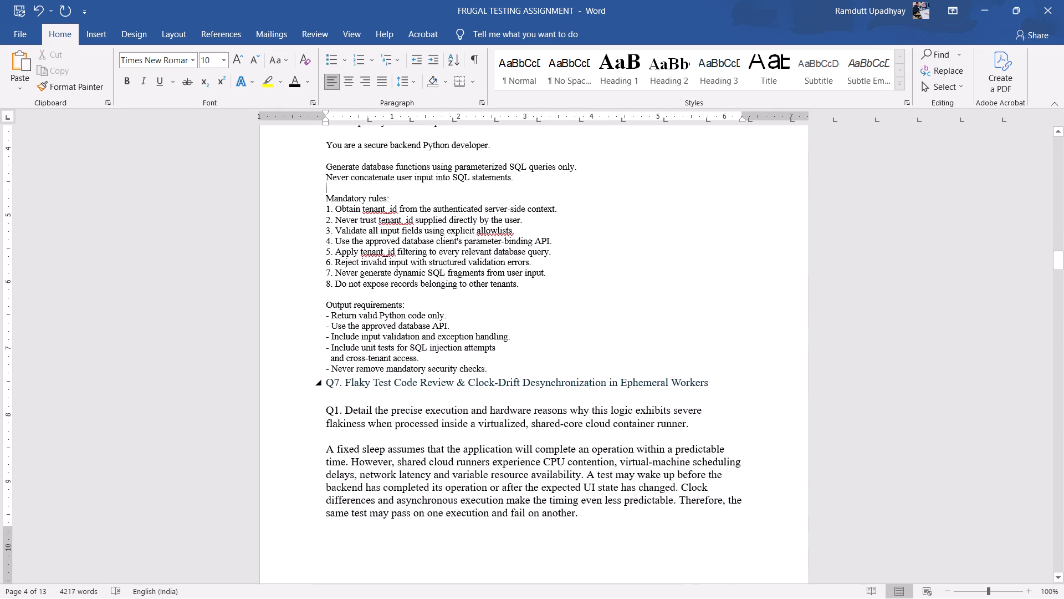
left_click_drag(326, 384, 713, 424)
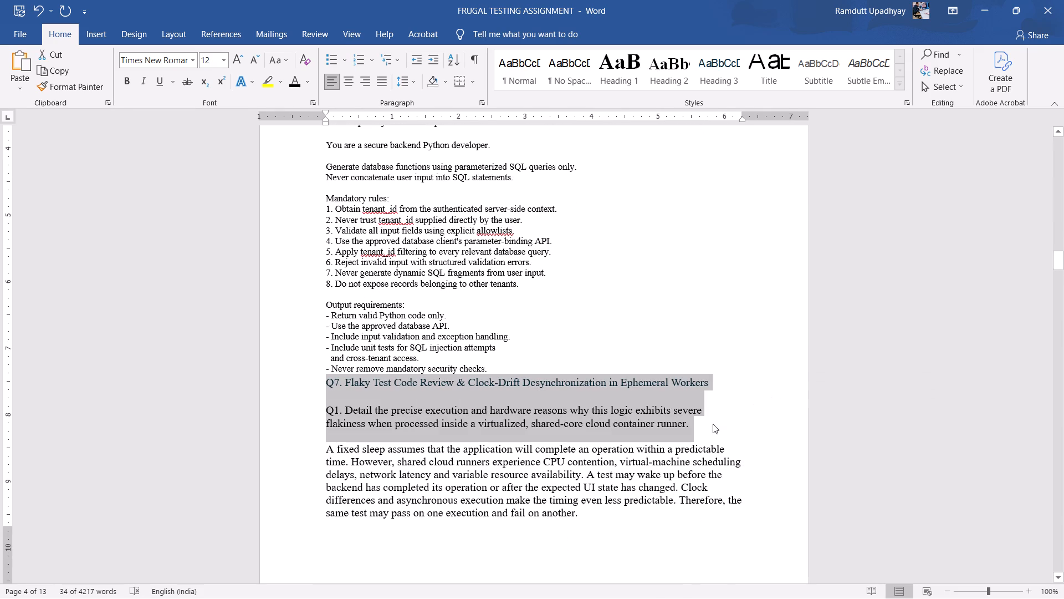
key("ctrl+b")
left_click(294, 85)
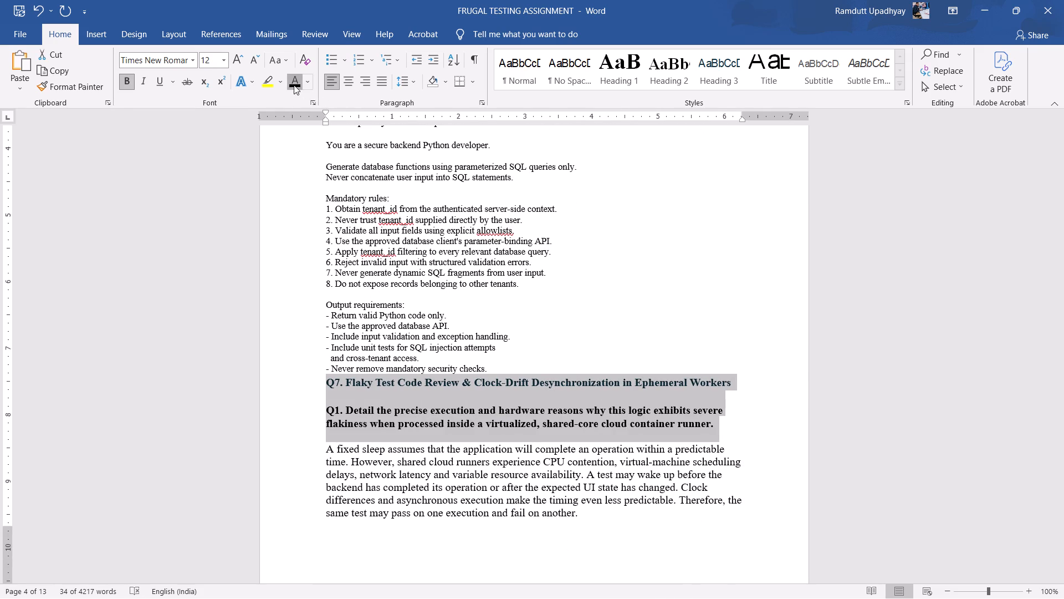
Insert a blank line between the last output requirement of Q6 and the Q7 heading.
scroll(342, 326, "down", 4)
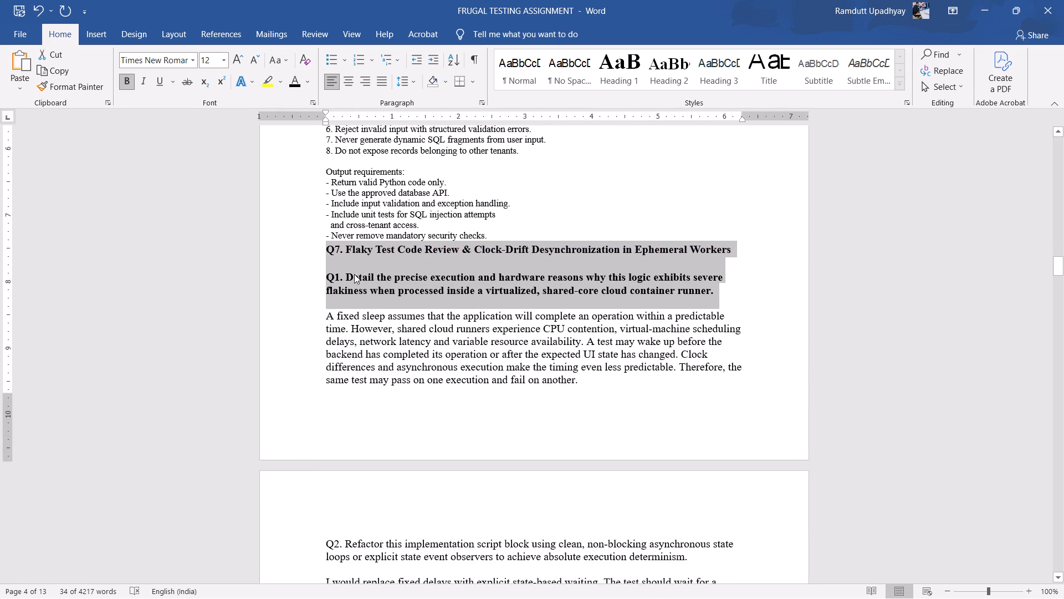
left_click(508, 233)
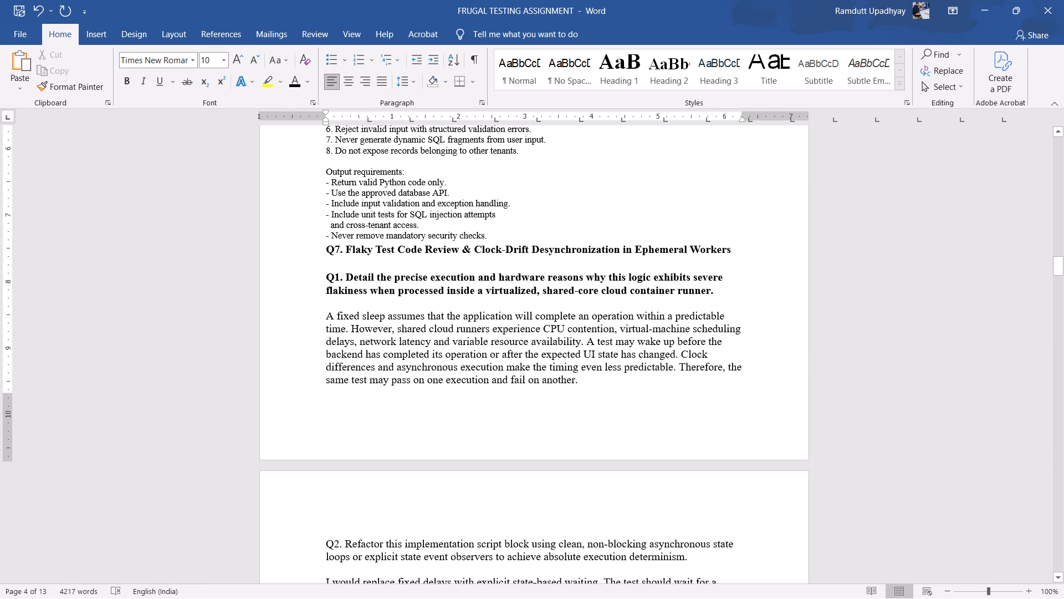
key("Return")
Go back to the start of Q6 and check the formatting of its heading and Q1 sub-question.
scroll(510, 231, "up", 4)
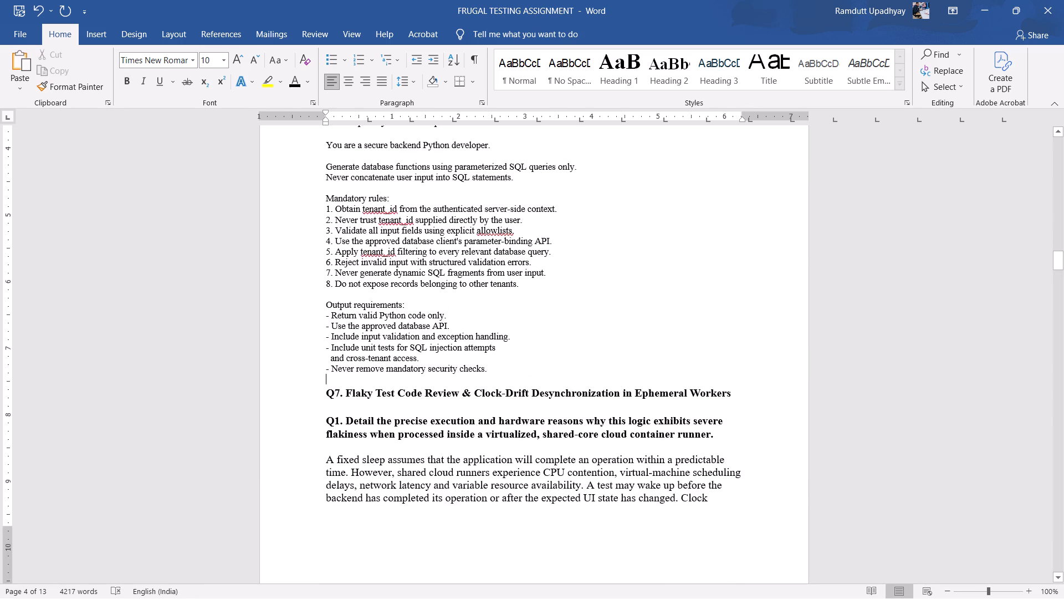
scroll(500, 233, "up", 10)
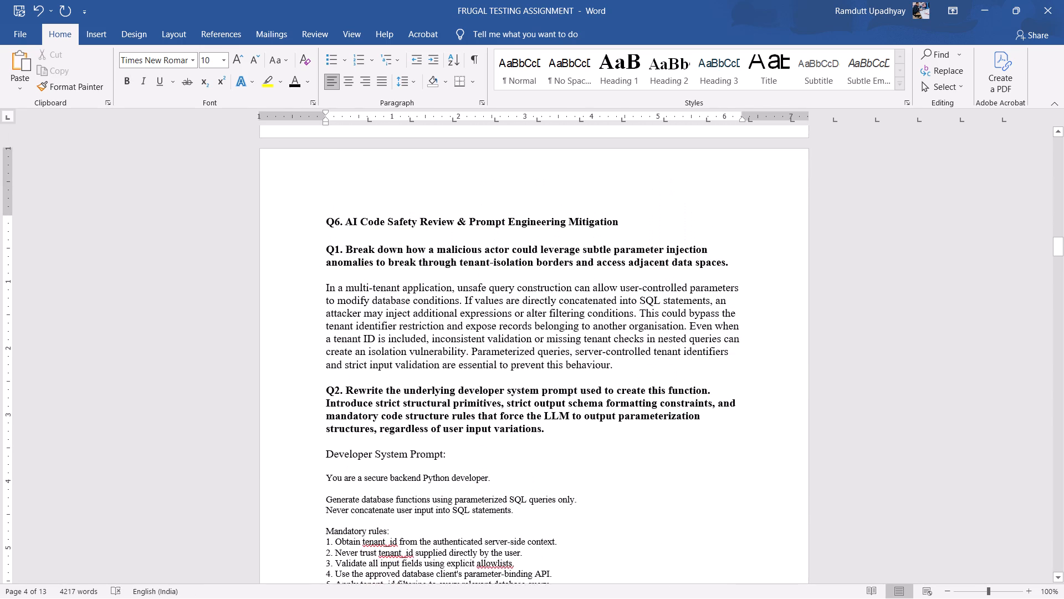
scroll(479, 247, "up", 5)
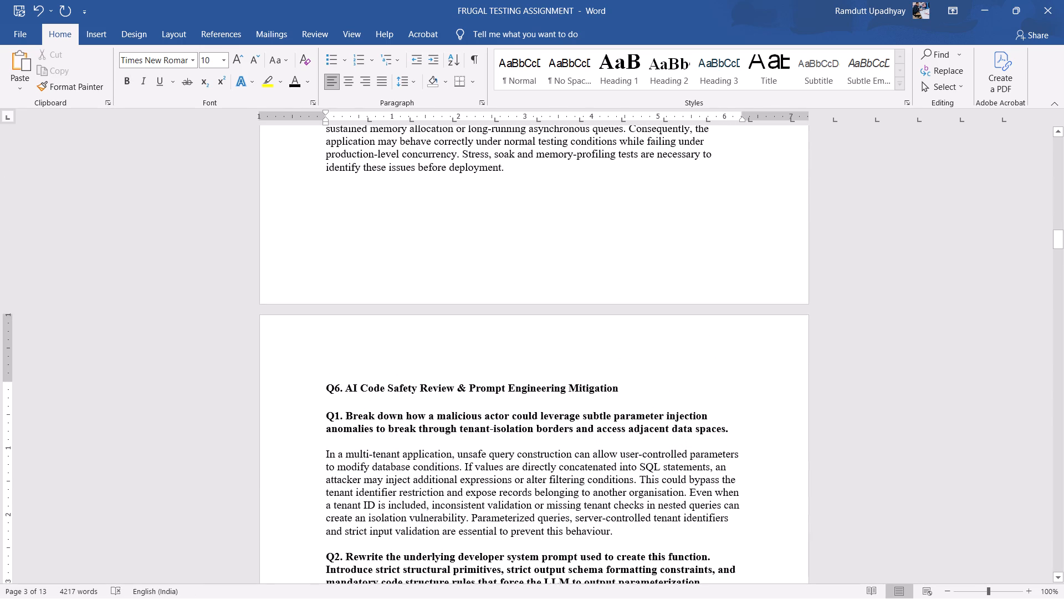
left_click(352, 421)
left_click(387, 385)
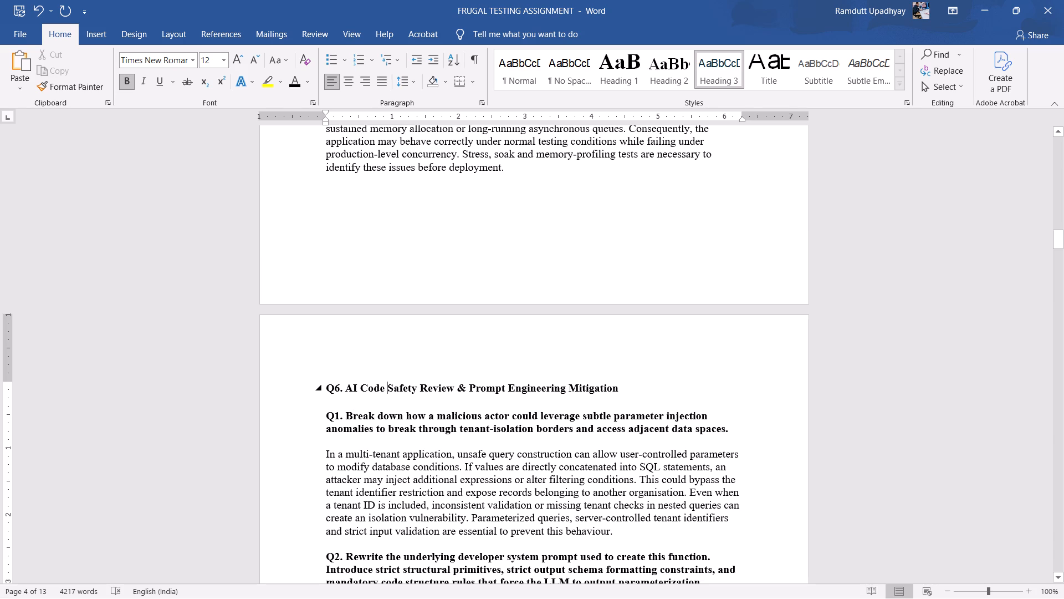
Bold the Q2 sub-question of Q7 about refactoring the implementation script block.
scroll(325, 408, "down", 4)
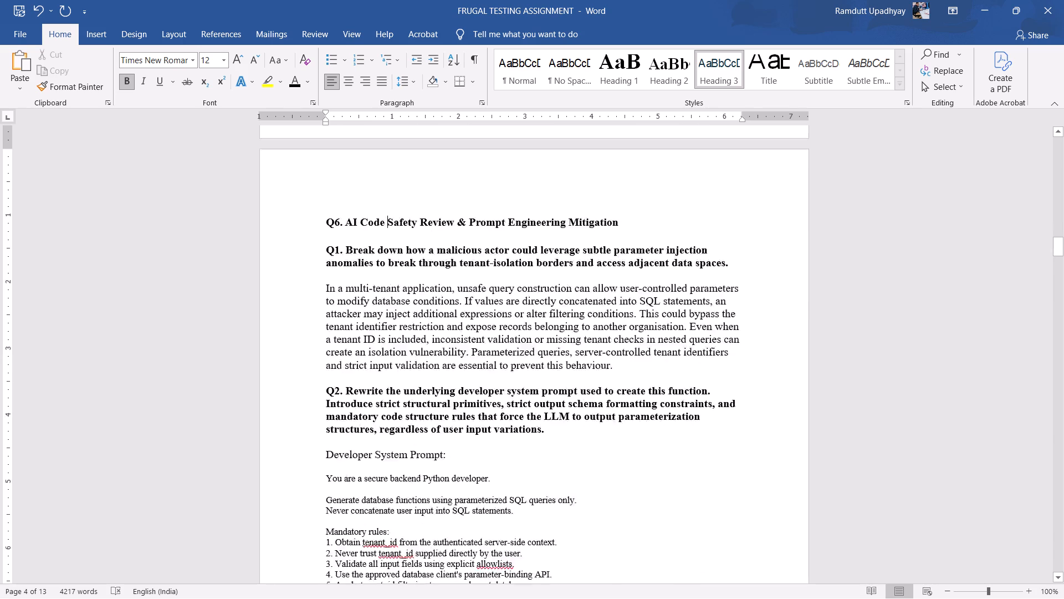
scroll(325, 408, "down", 20)
scroll(325, 408, "down", 5)
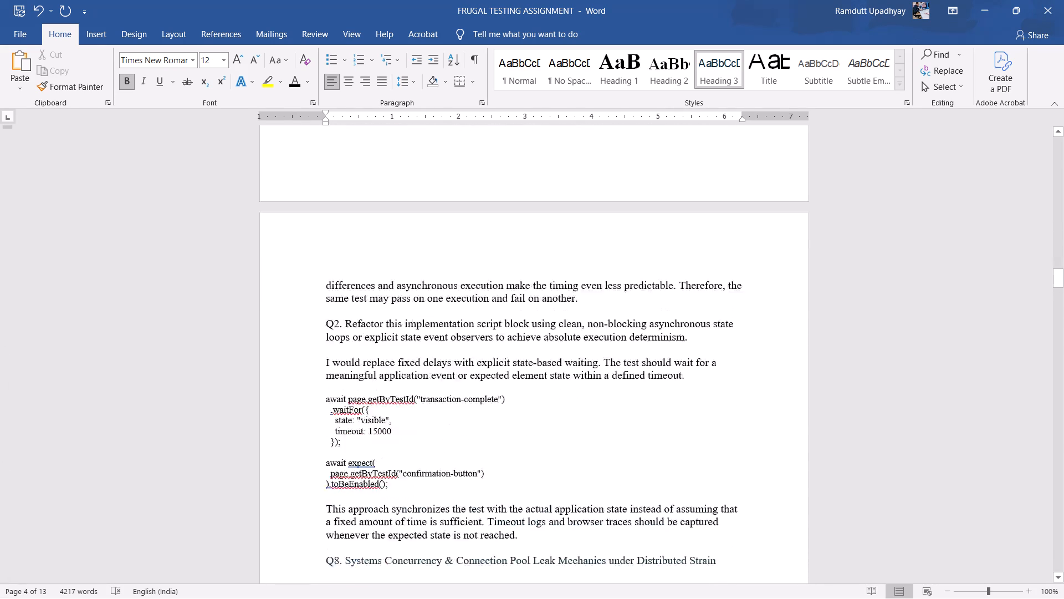
left_click_drag(328, 247, 623, 260)
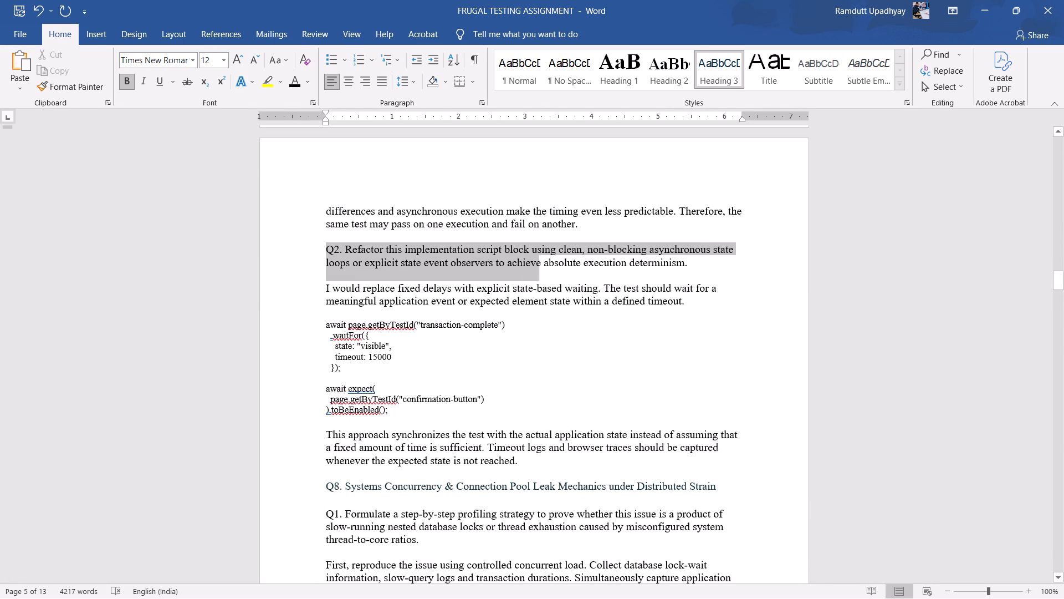
left_click_drag(623, 260, 703, 269)
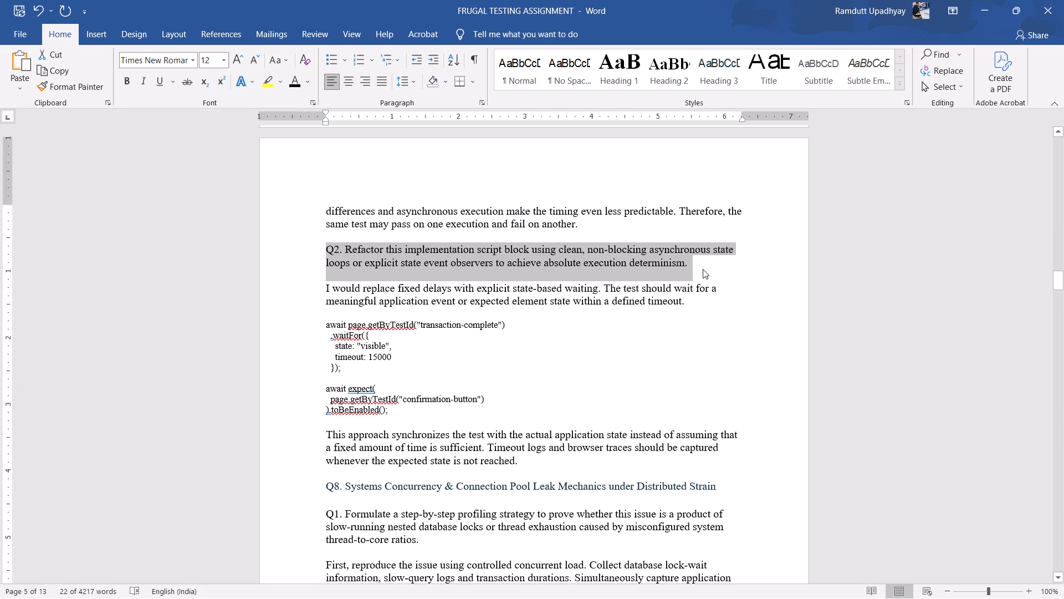
key("ctrl+b")
Bold the Q8 Systems Concurrency heading and its Q1 and Q2 sub-questions, applying black font colour to the heading and Q1.
scroll(390, 349, "down", 2)
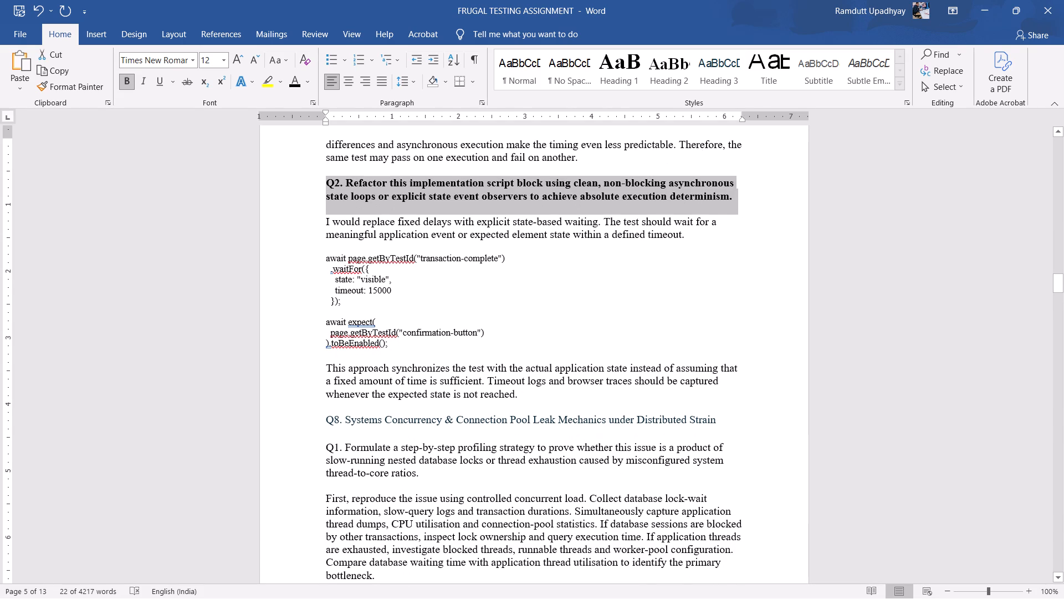
scroll(350, 361, "down", 2)
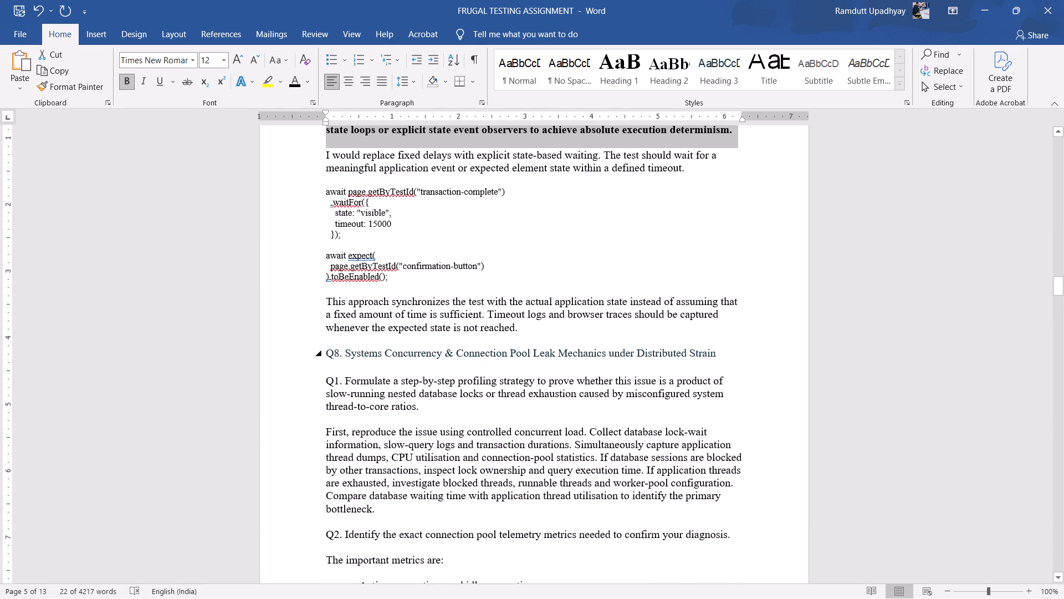
left_click_drag(327, 352, 417, 405)
key("ctrl+b")
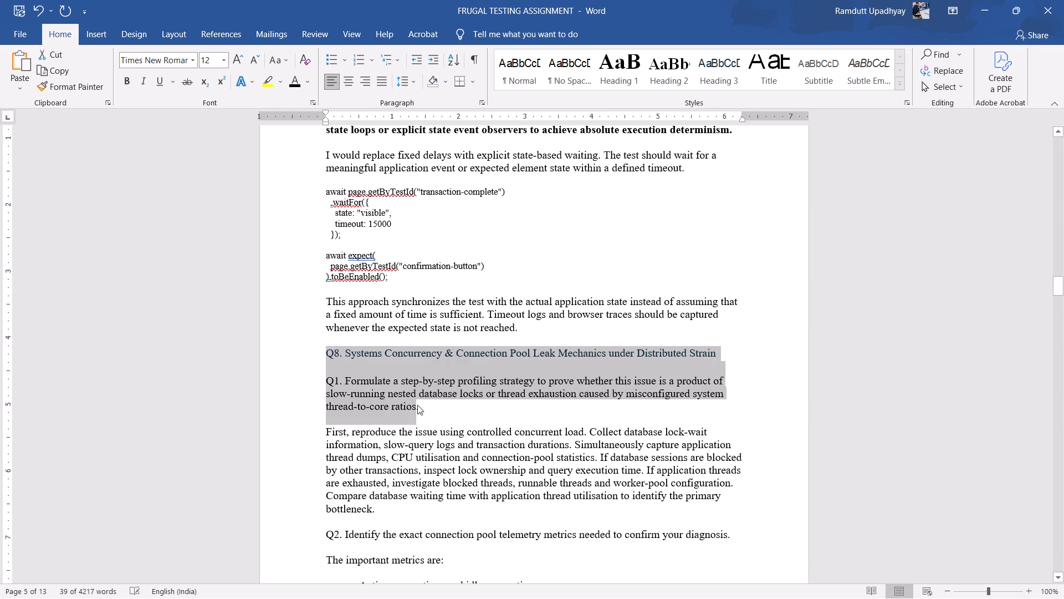
left_click(299, 85)
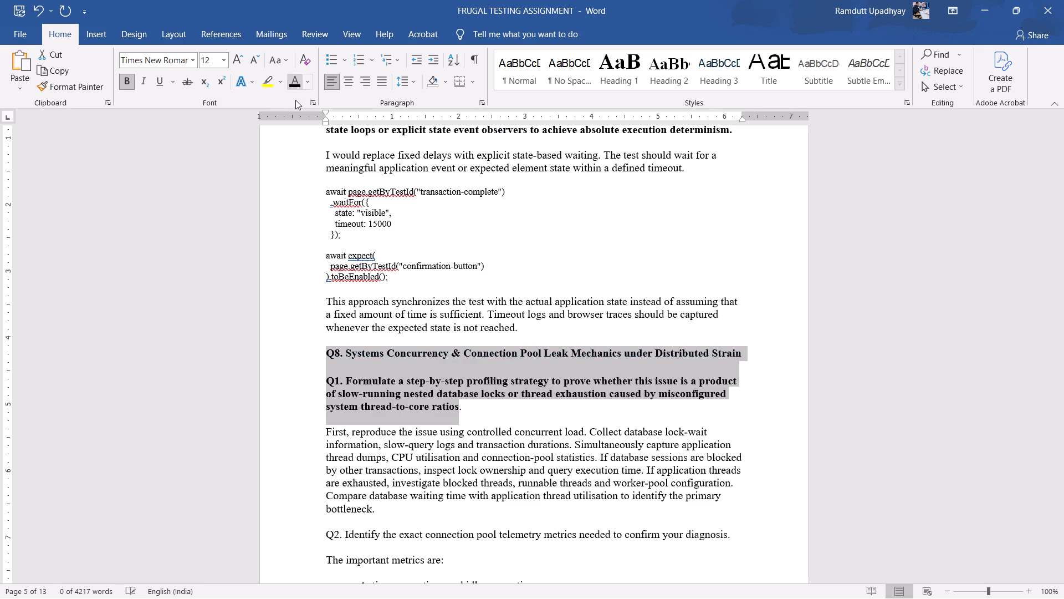
scroll(385, 334, "down", 4)
scroll(348, 378, "down", 3)
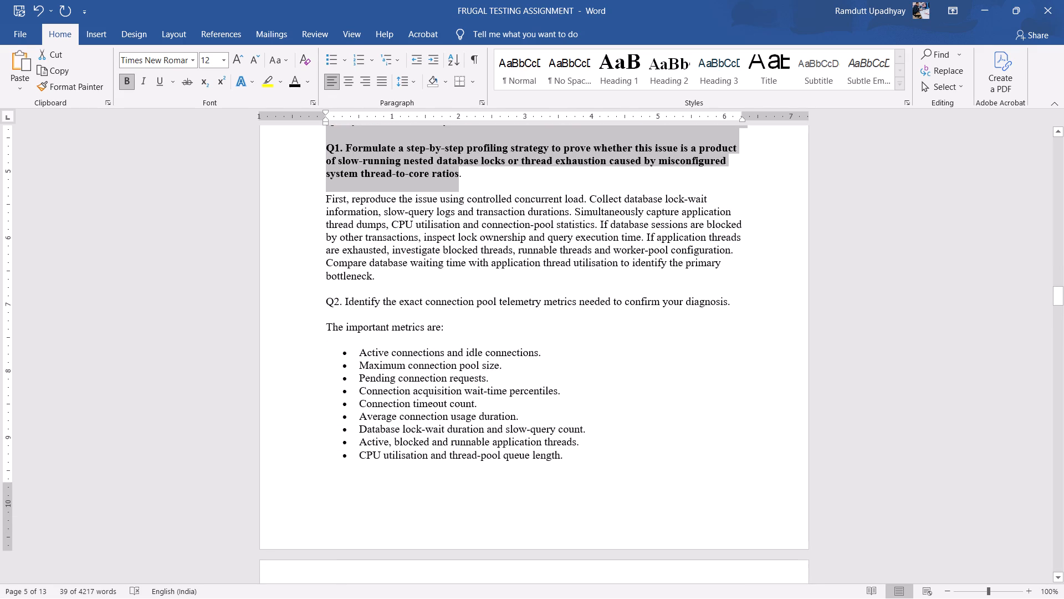
left_click_drag(325, 297, 759, 306)
key("ctrl+b")
Bold the Q9 Operational Ambiguity heading and its Q1 and Q2 sub-questions, applying black font colour to the heading and Q1.
scroll(478, 369, "down", 5)
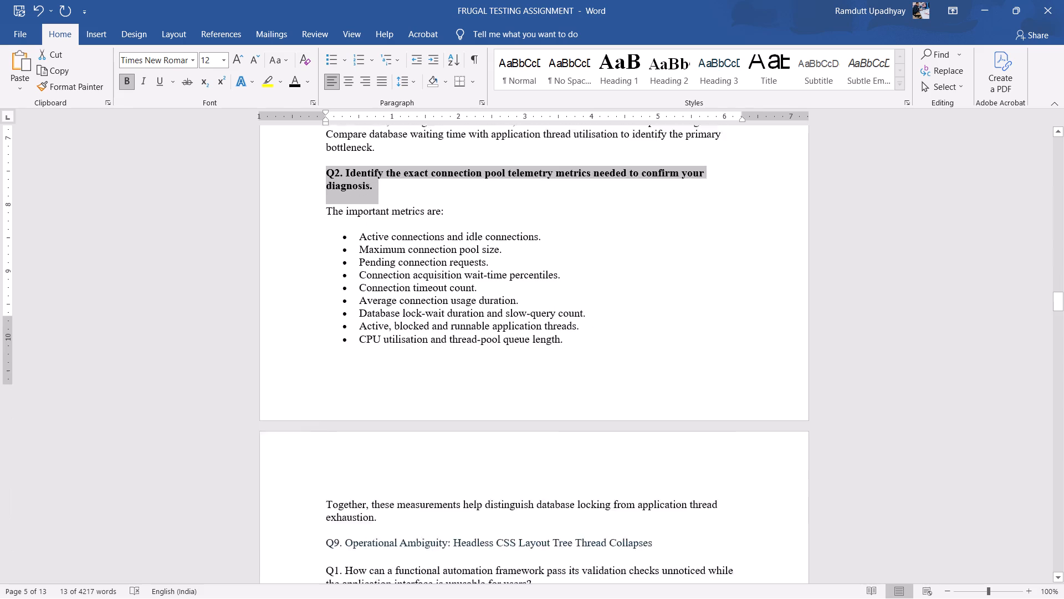
scroll(431, 361, "down", 5)
left_click(318, 339)
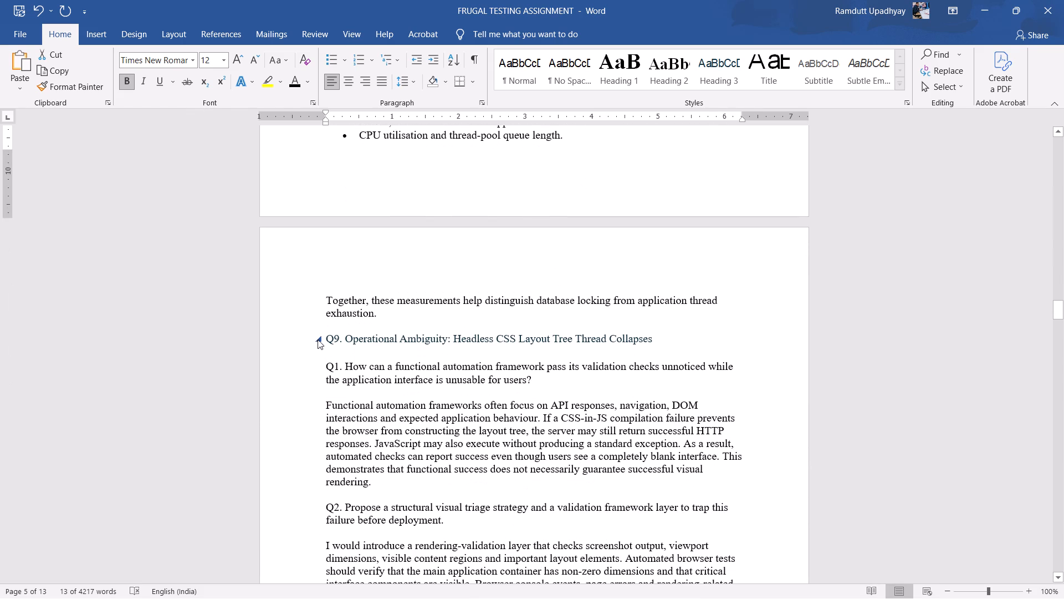
left_click(320, 338)
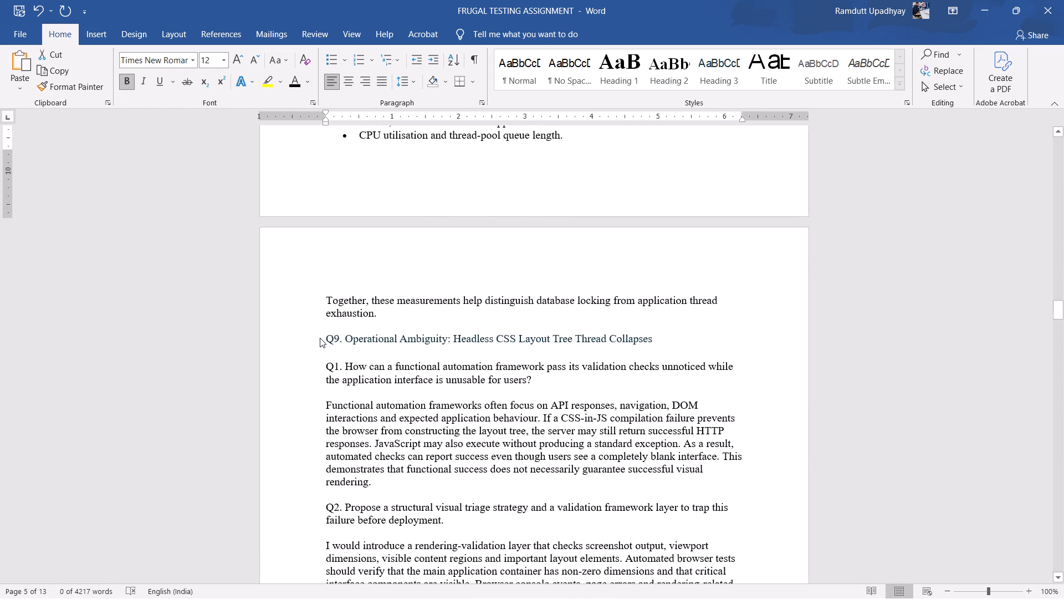
left_click_drag(329, 341, 529, 383)
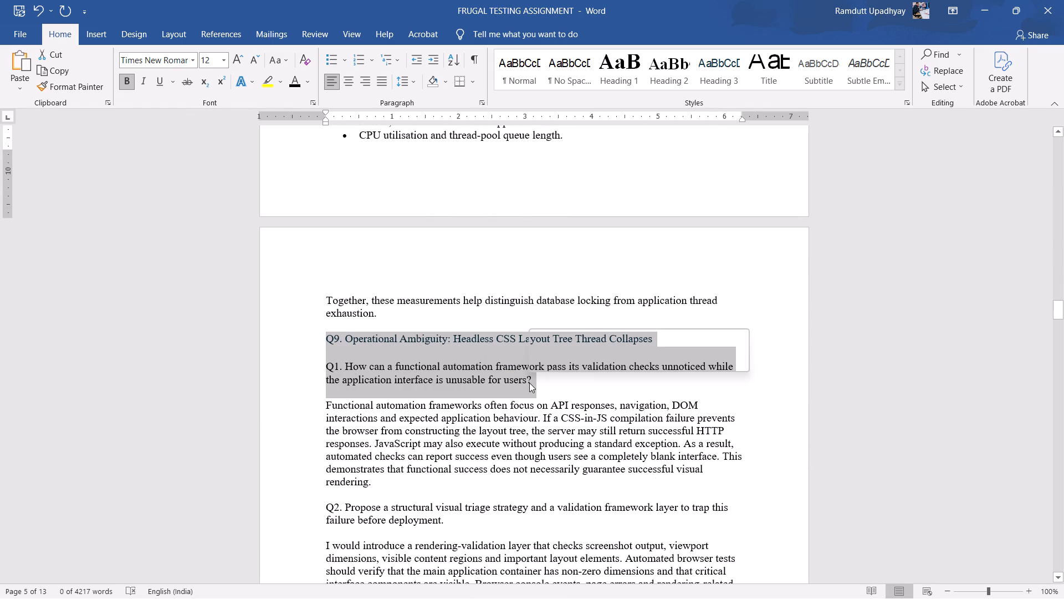
key("ctrl+b")
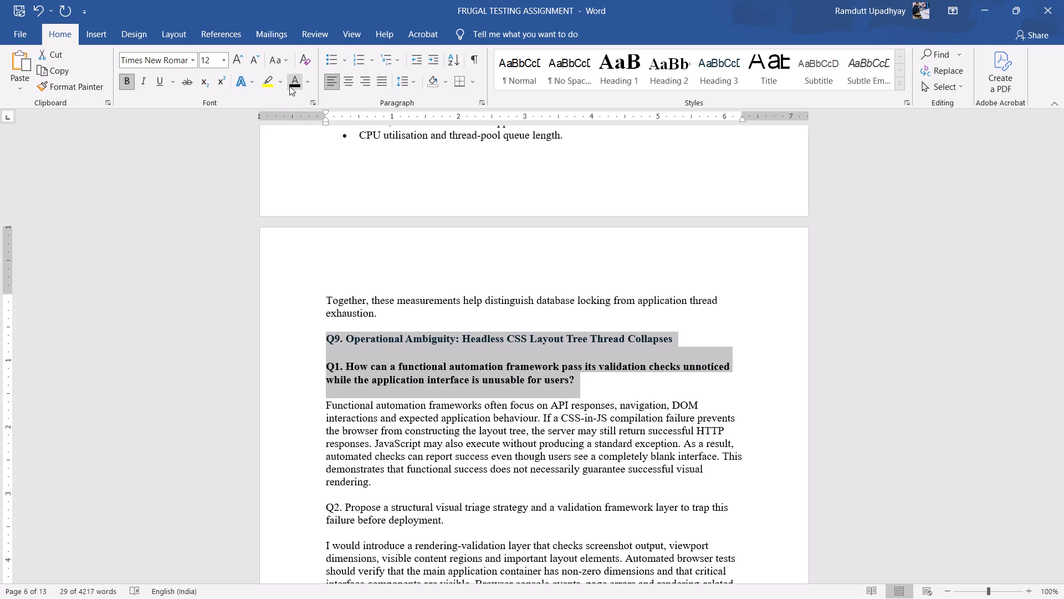
left_click(289, 86)
scroll(415, 413, "down", 4)
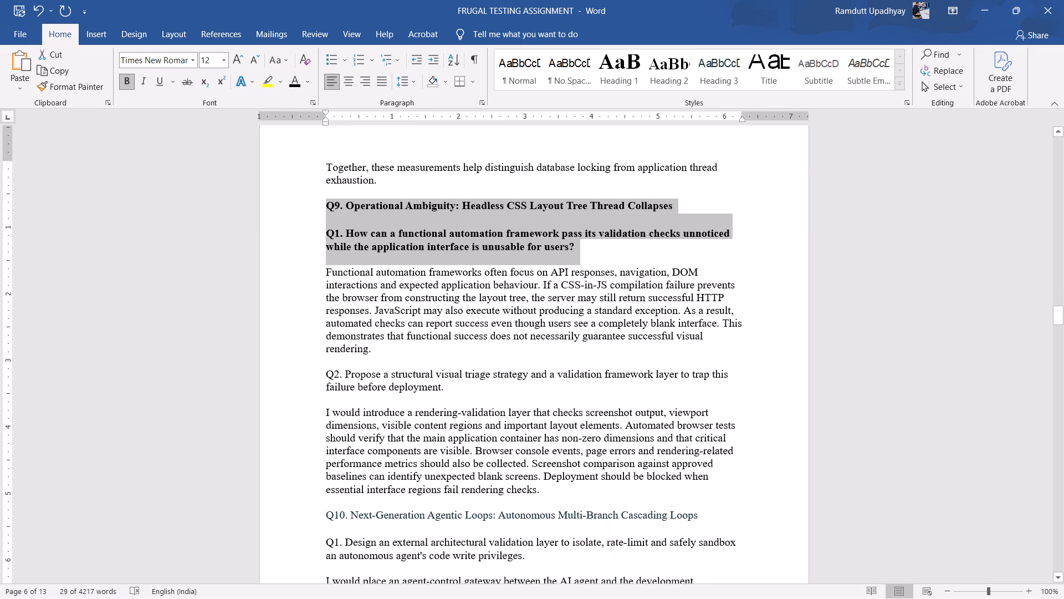
left_click_drag(323, 373, 446, 389)
key("ctrl+b")
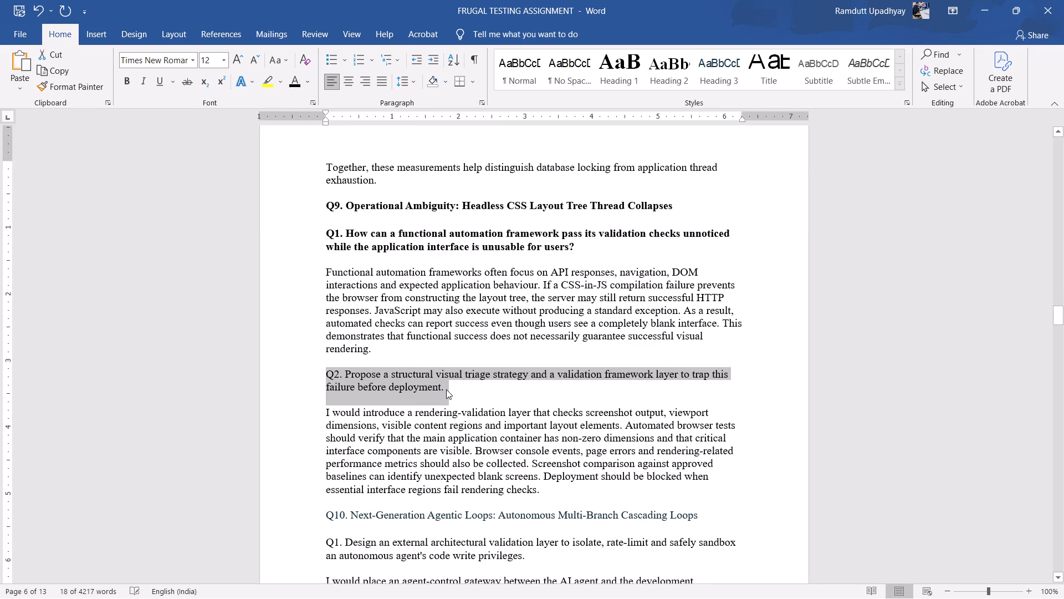
Bold the Q10 Next-Generation Agentic Loops heading and its Q1 and Q2 sub-questions, applying black font colour to the heading and Q1.
scroll(413, 391, "down", 4)
left_click_drag(326, 382, 503, 432)
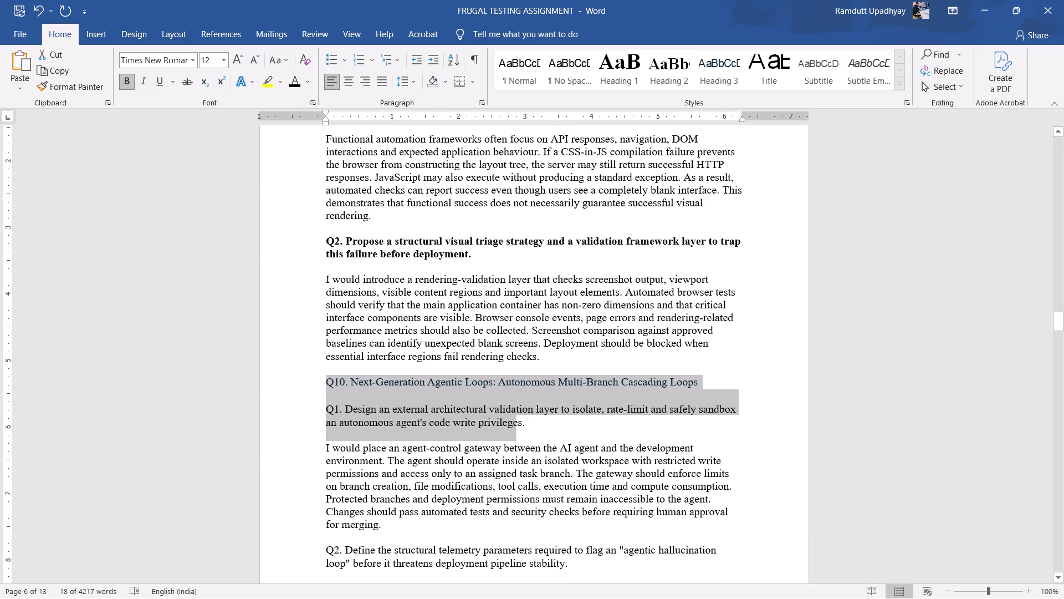
left_click_drag(503, 432, 521, 434)
key("ctrl+b")
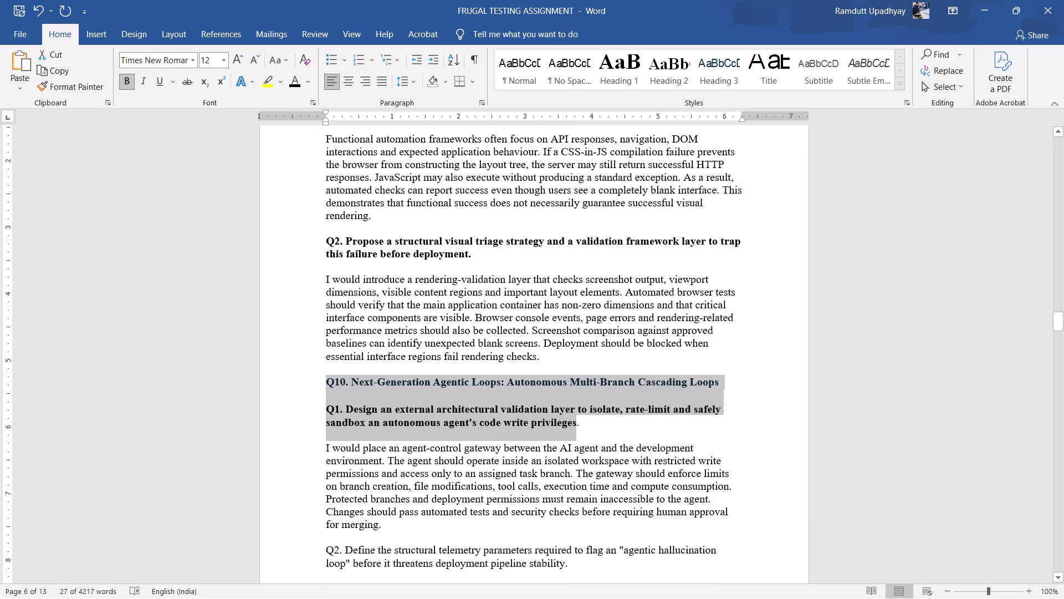
left_click(295, 83)
scroll(560, 456, "down", 3)
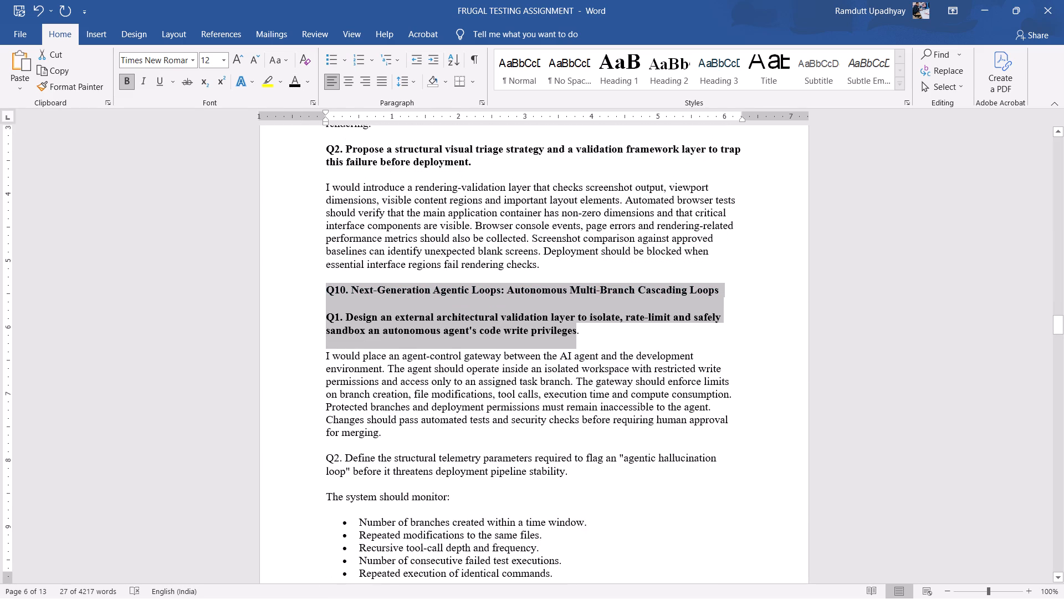
left_click_drag(328, 450, 535, 461)
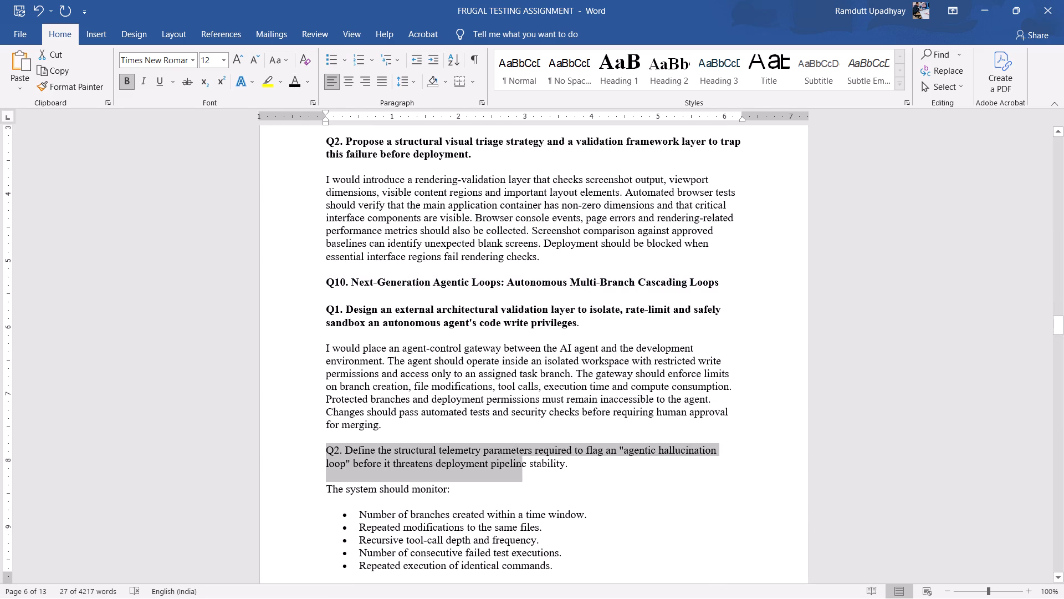
left_click_drag(535, 461, 576, 461)
key("ctrl+b")
Bold the Q11 AST-Driven Test Selection heading and its Q1 and Q2 sub-questions, applying black font colour to the heading and Q1.
scroll(519, 413, "down", 5)
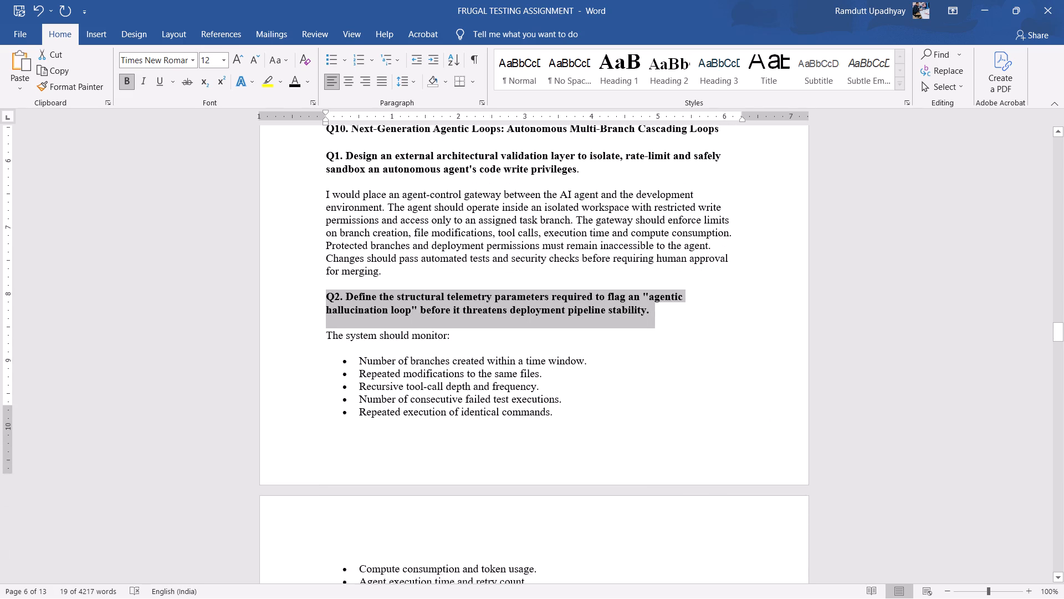
scroll(519, 413, "down", 6)
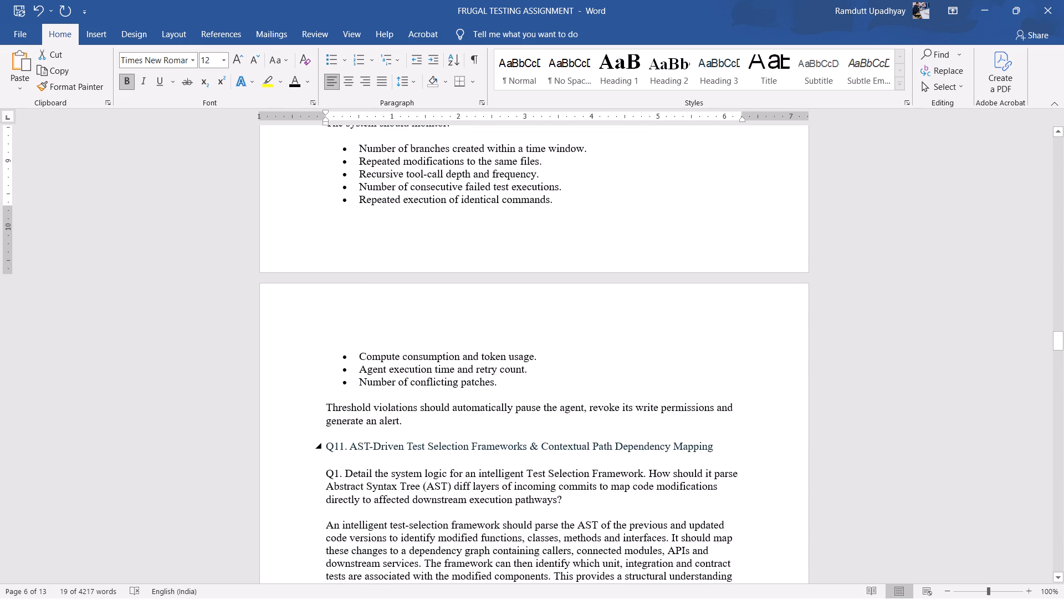
left_click_drag(331, 443, 599, 506)
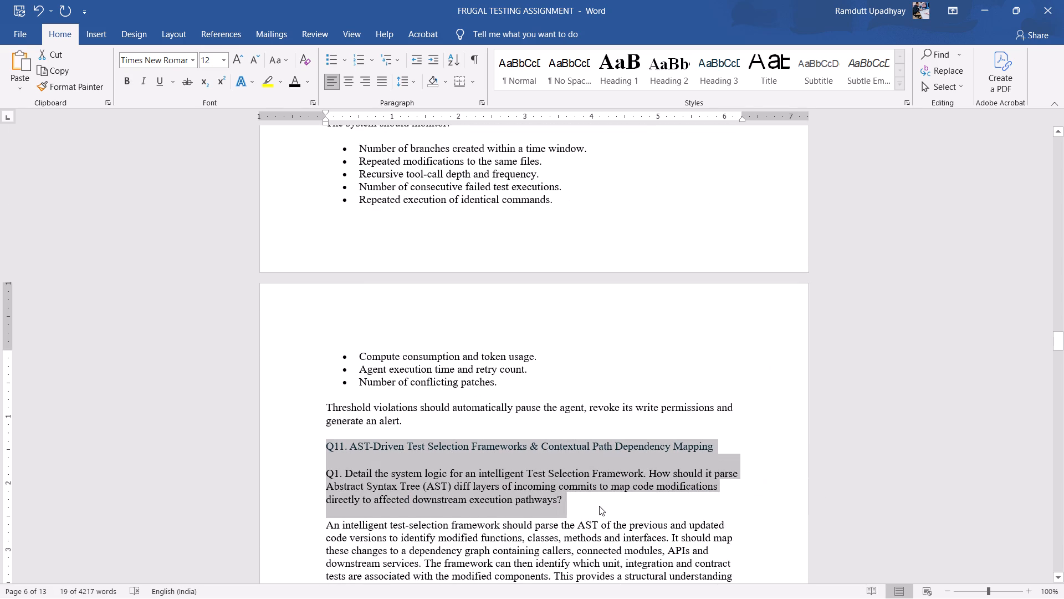
key("ctrl+b")
left_click(296, 86)
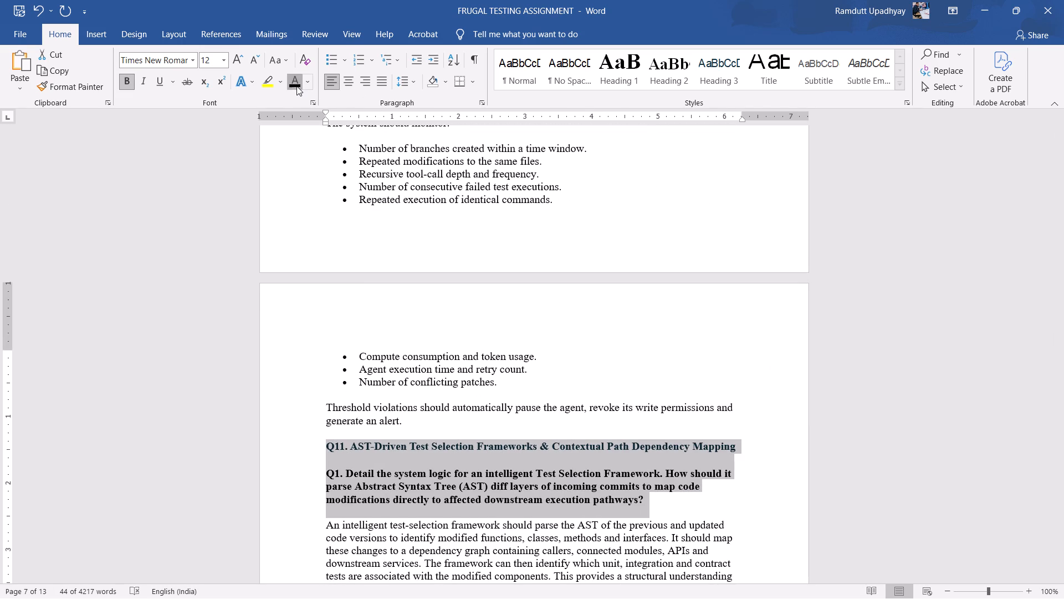
scroll(567, 380, "down", 12)
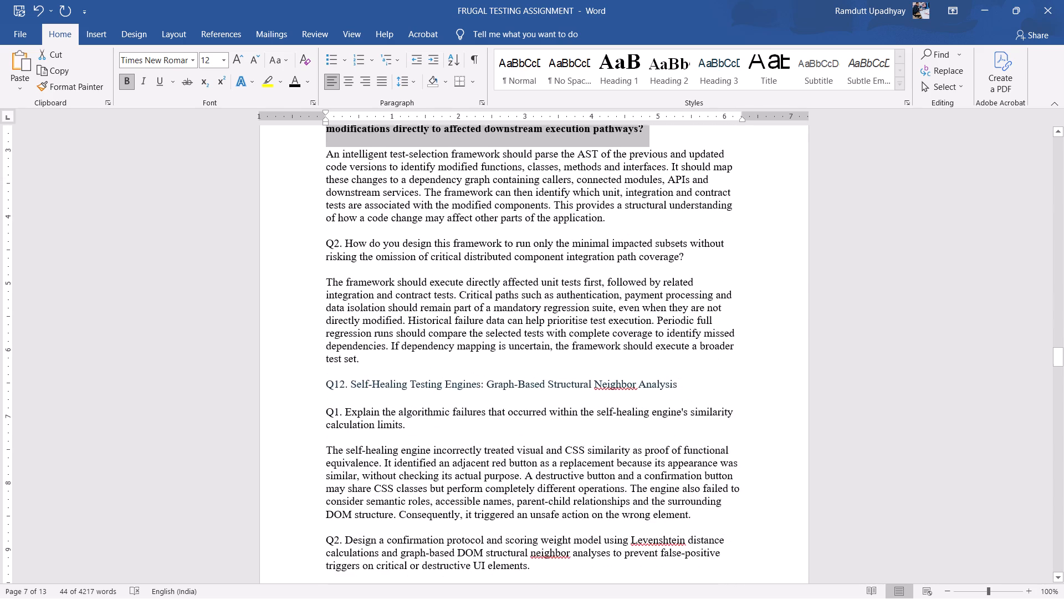
left_click_drag(324, 212, 631, 229)
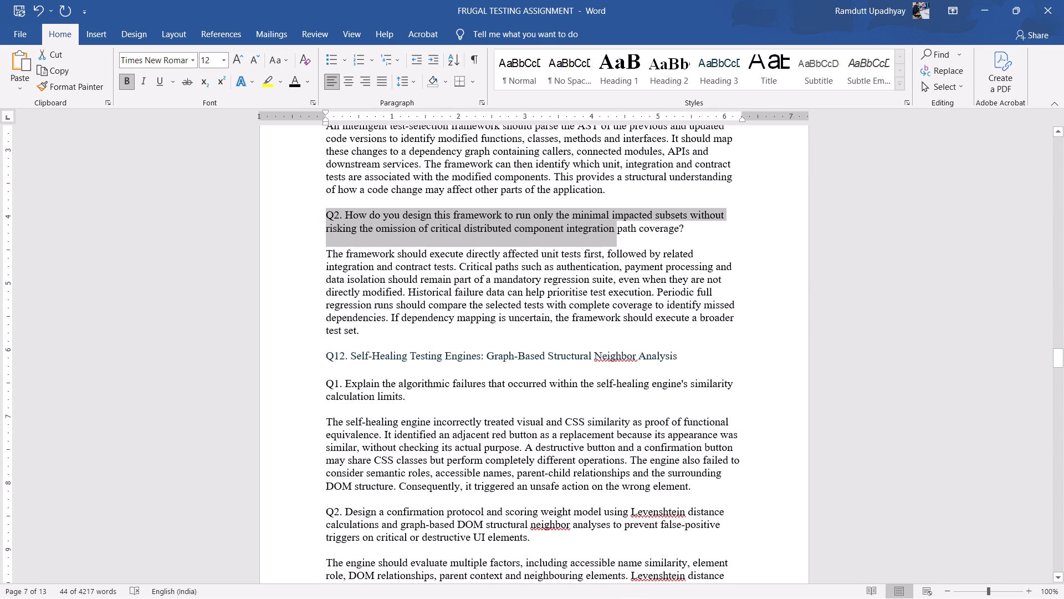
left_click_drag(631, 229, 684, 222)
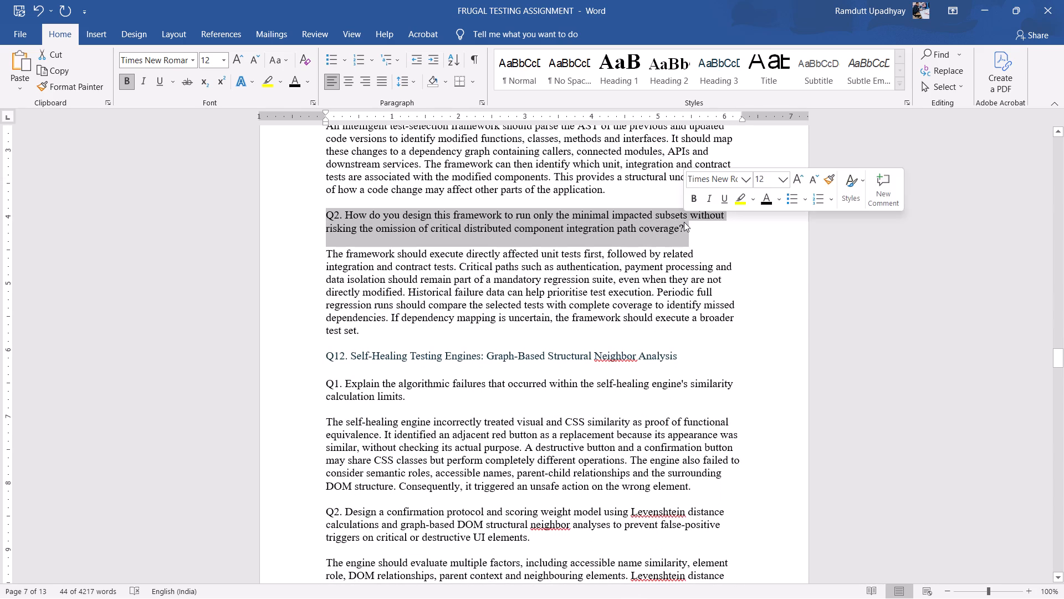
key("ctrl+b")
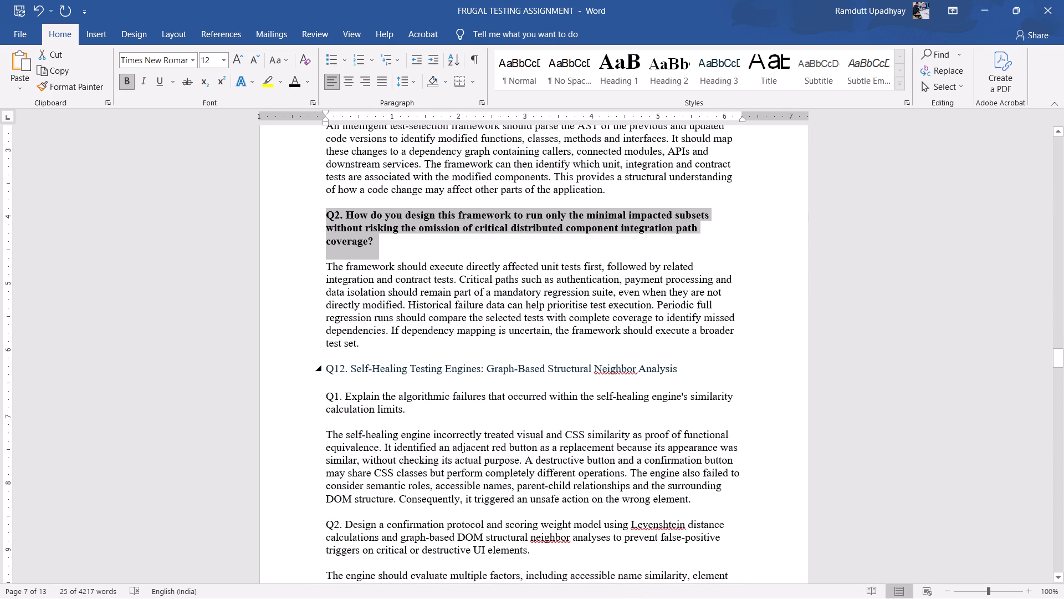
Bold the Q12 Self-Healing Testing Engines heading and its Q1 and Q2 sub-questions, applying black font colour to the heading and Q1.
left_click_drag(330, 364, 413, 408)
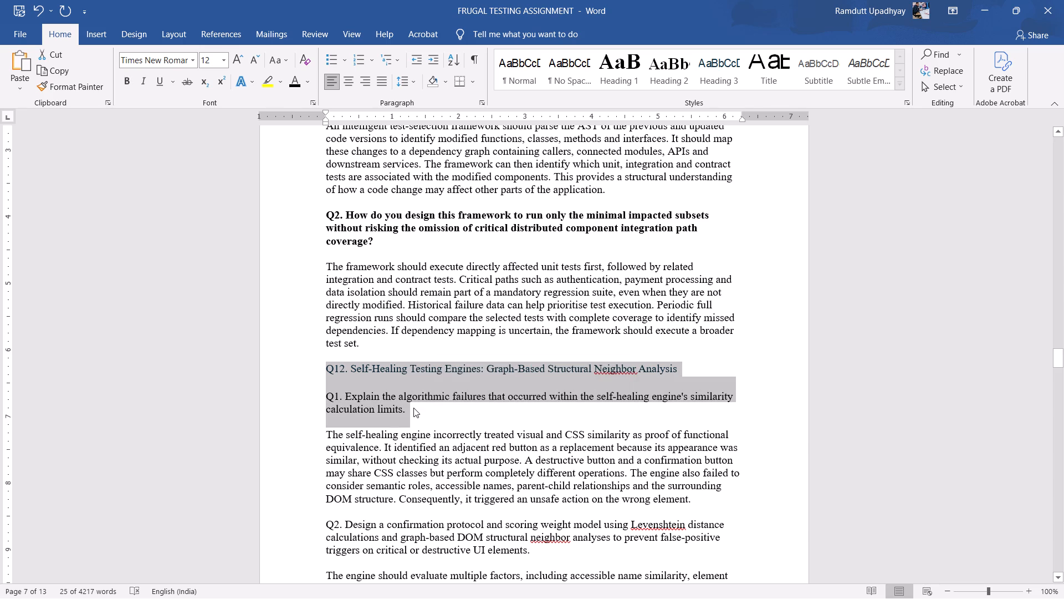
key("ctrl+b")
left_click(289, 87)
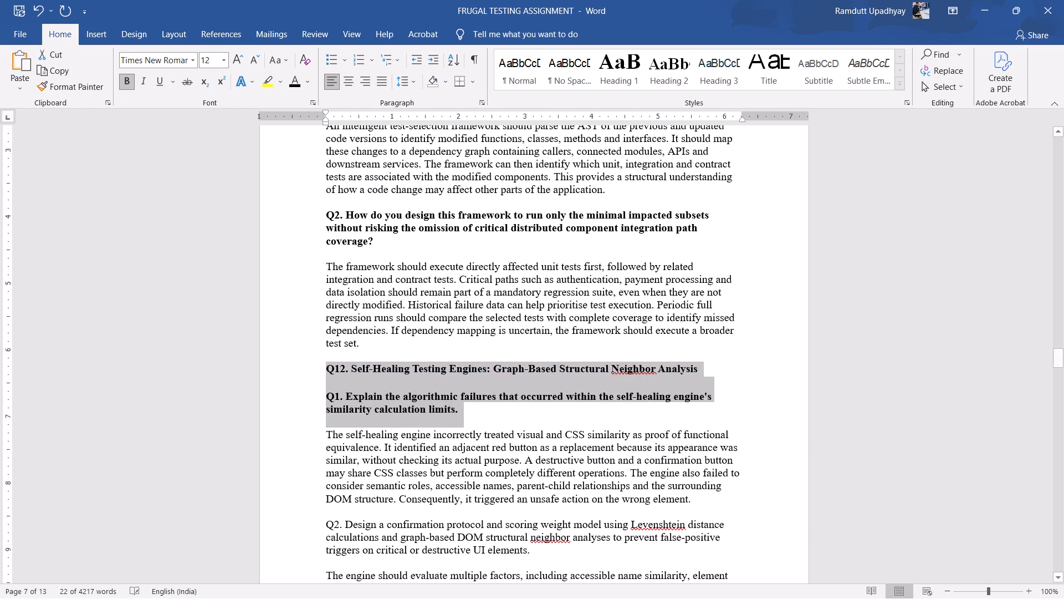
scroll(343, 351, "down", 7)
left_click_drag(325, 293, 326, 292)
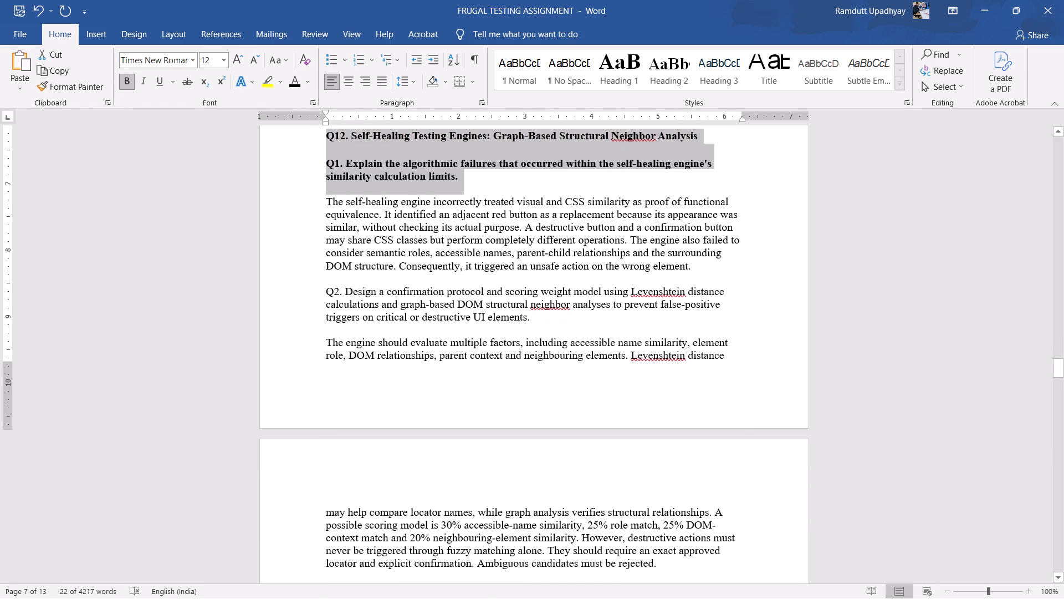
left_click_drag(326, 292, 541, 316)
key("ctrl+b")
Make the Q13 Model Context Protocol (MCP) Sandboxing heading bold with black font colour.
scroll(374, 348, "down", 5)
scroll(337, 402, "down", 4)
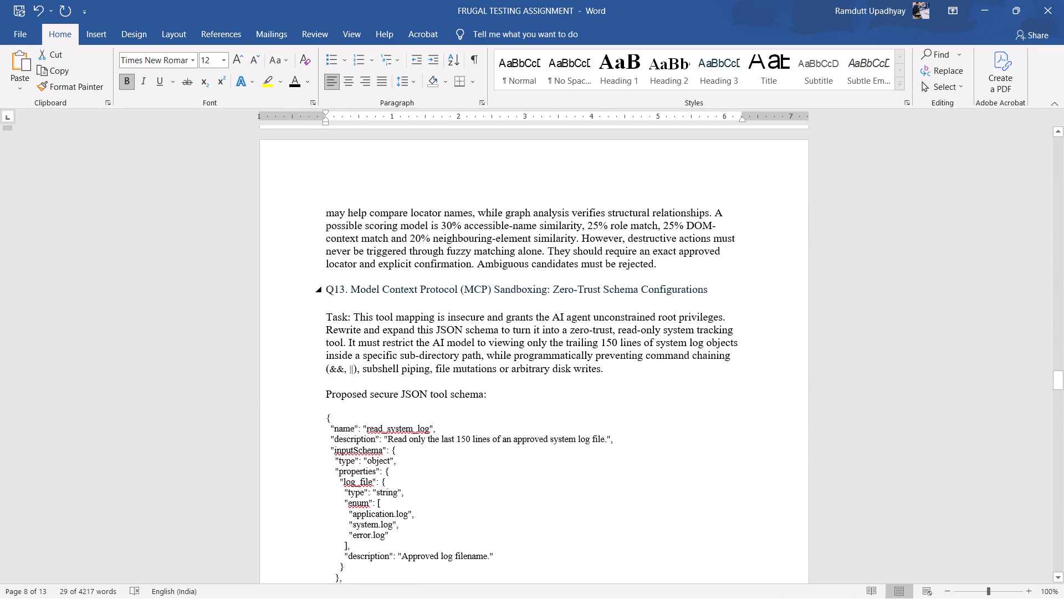
left_click_drag(330, 287, 700, 282)
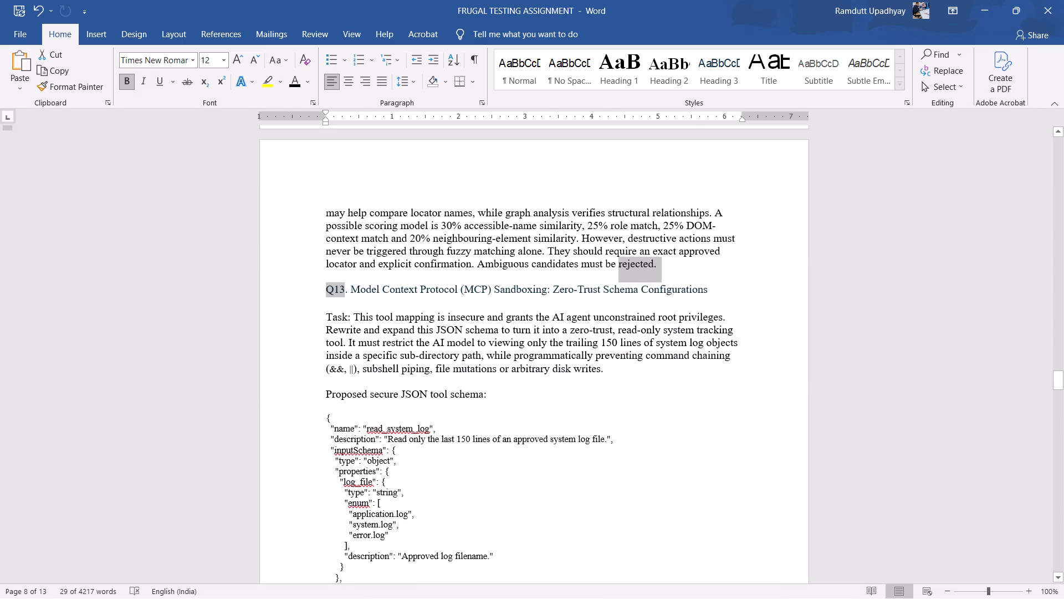
left_click_drag(700, 282, 709, 290)
key("ctrl+b")
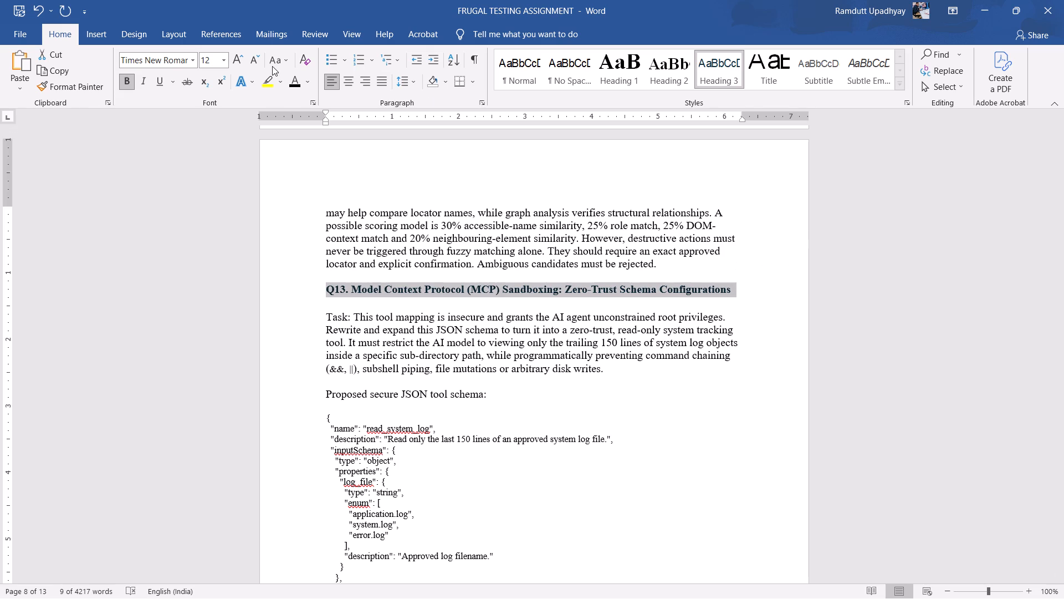
left_click(292, 85)
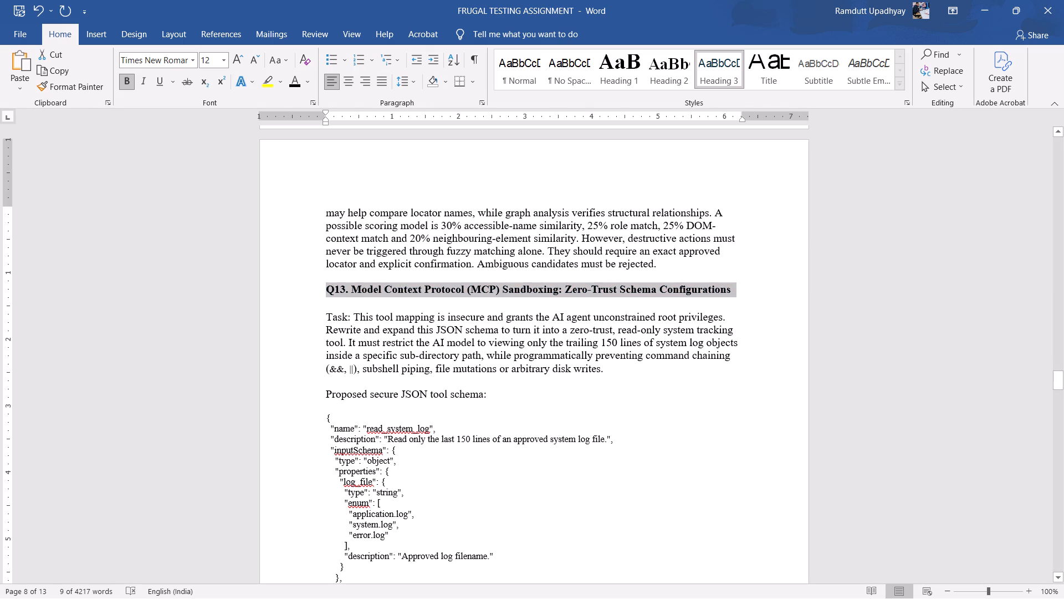
Bold the Q14 Systems Scalability heading and its Q1 and Q2 sub-questions, applying black font colour to the heading and Q1.
scroll(493, 351, "down", 9)
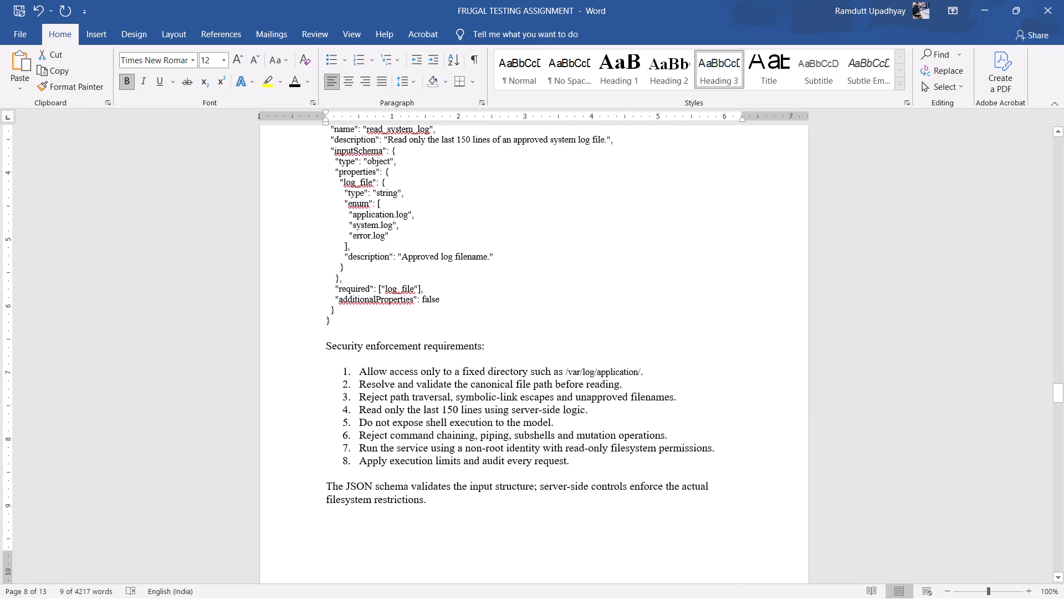
scroll(493, 351, "down", 9)
scroll(452, 373, "down", 5)
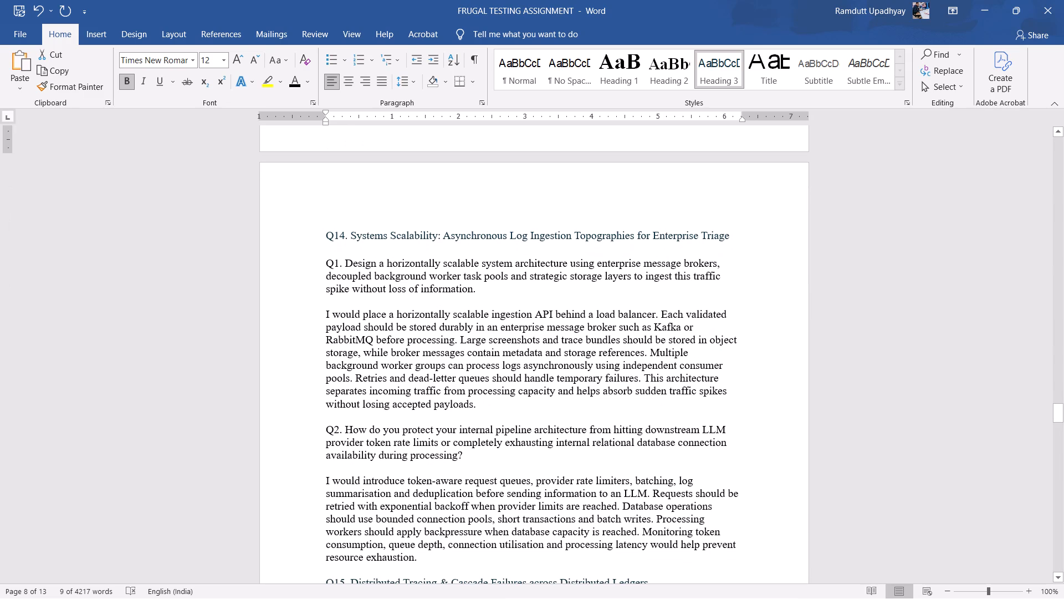
left_click_drag(326, 237, 433, 258)
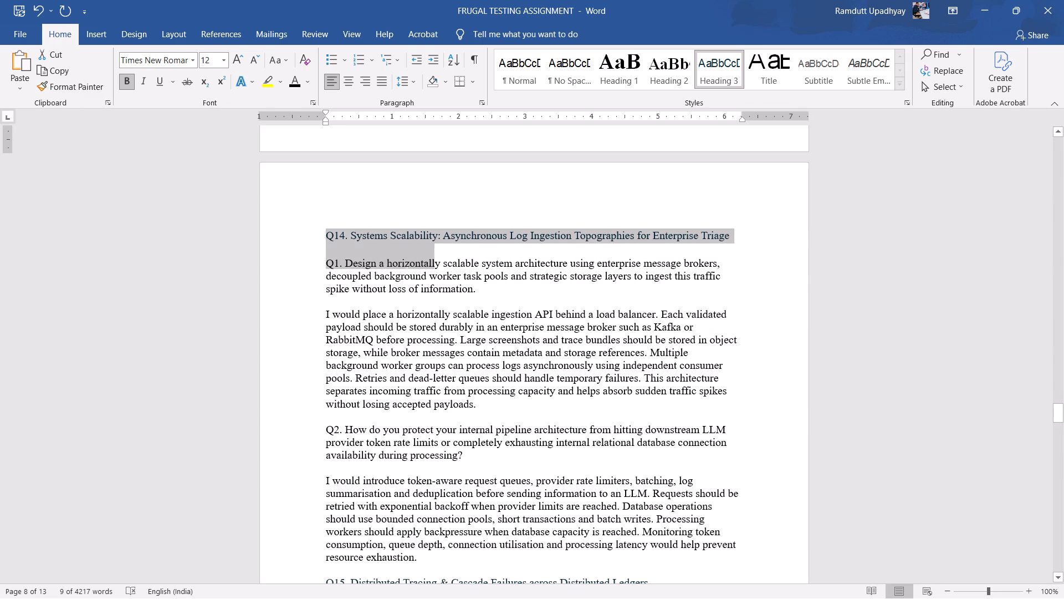
left_click_drag(433, 258, 507, 283)
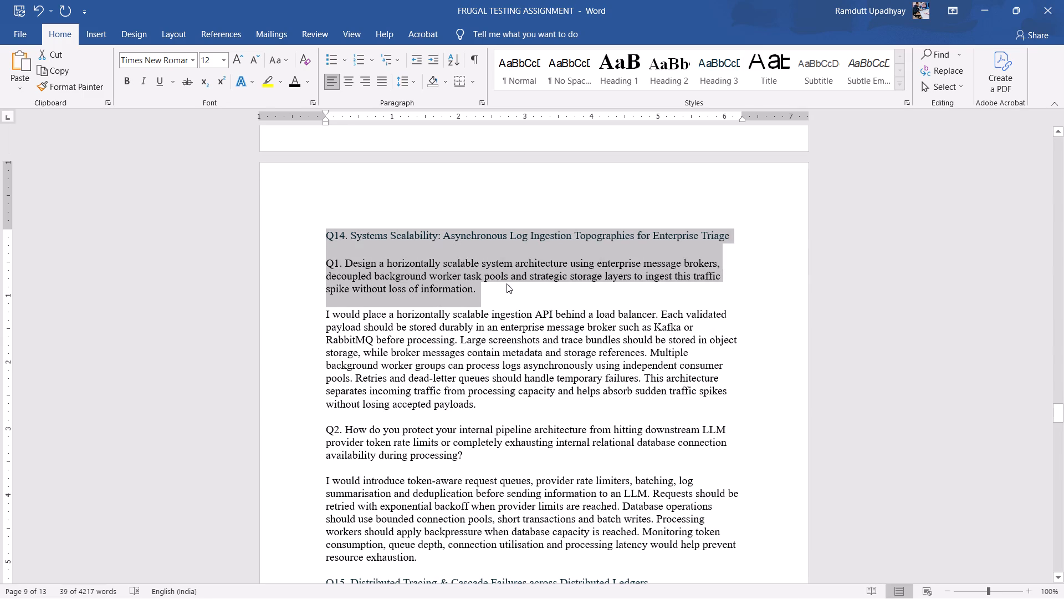
key("ctrl+b")
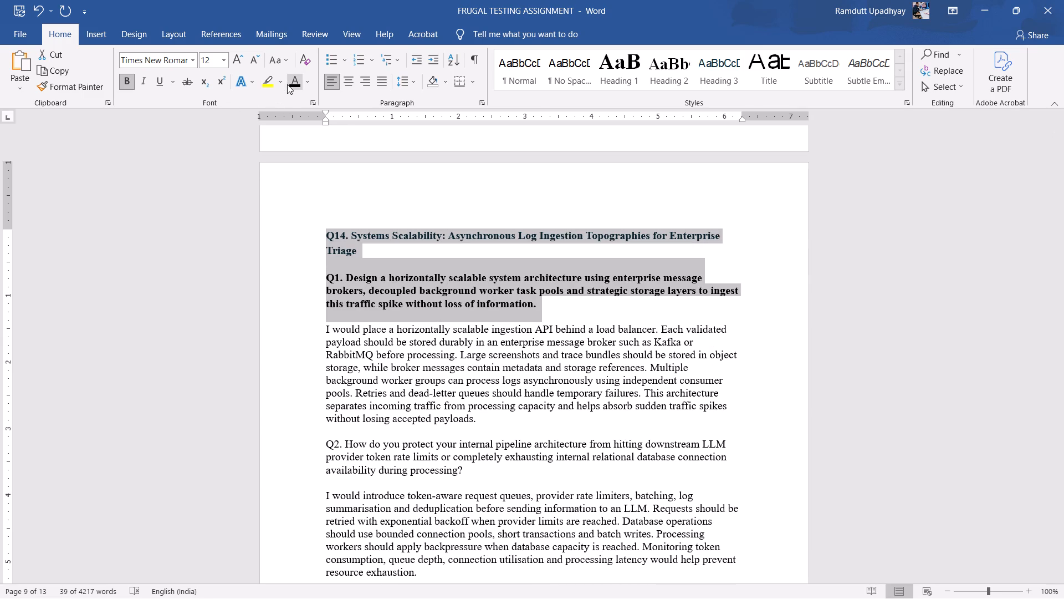
left_click(293, 85)
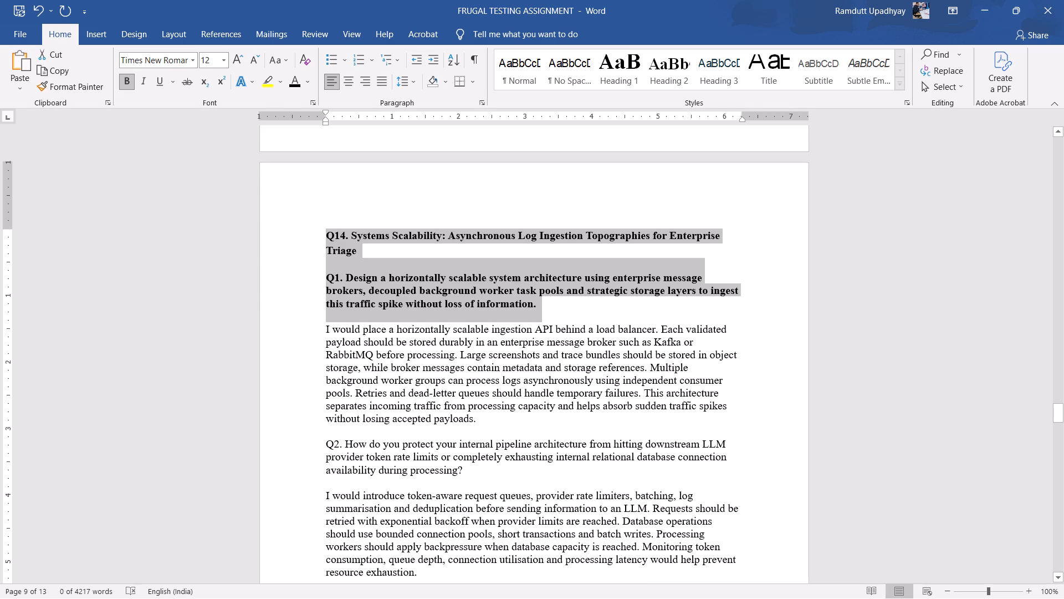
scroll(316, 354, "down", 4)
left_click_drag(329, 308, 472, 327)
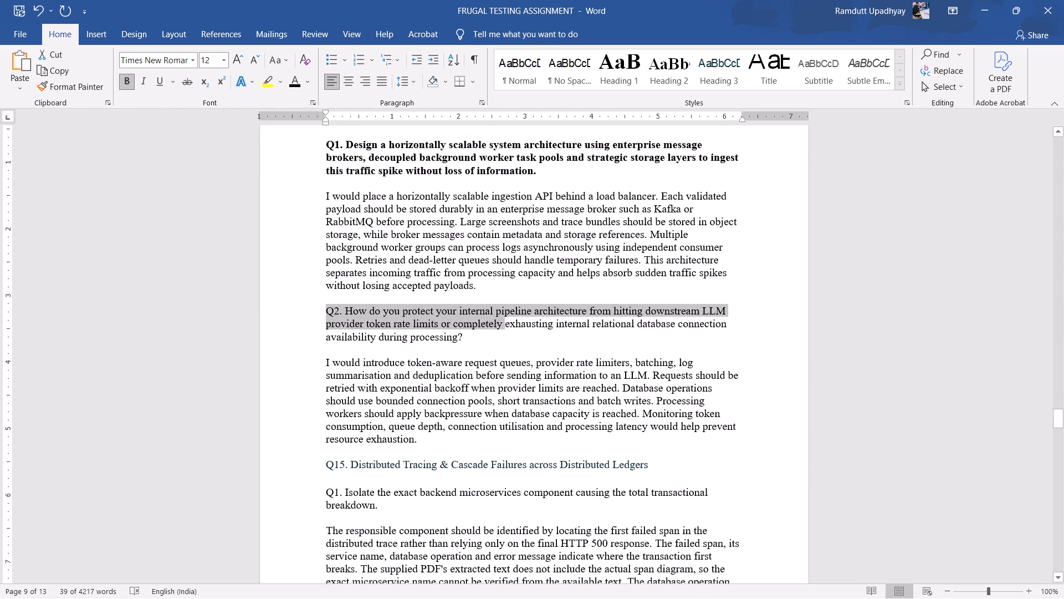
left_click_drag(472, 327, 476, 330)
key("ctrl+b")
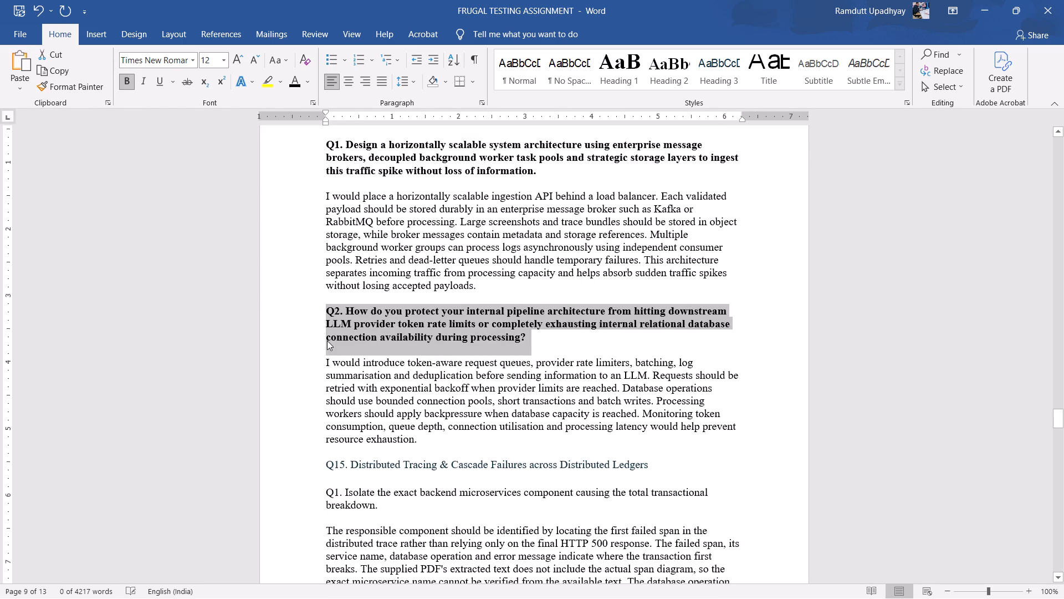
Bold the Q15 Distributed Tracing heading and its Q1, Q2 and Q3 sub-questions, applying black font colour to the heading and Q1.
scroll(327, 341, "down", 3)
left_click_drag(325, 360, 363, 394)
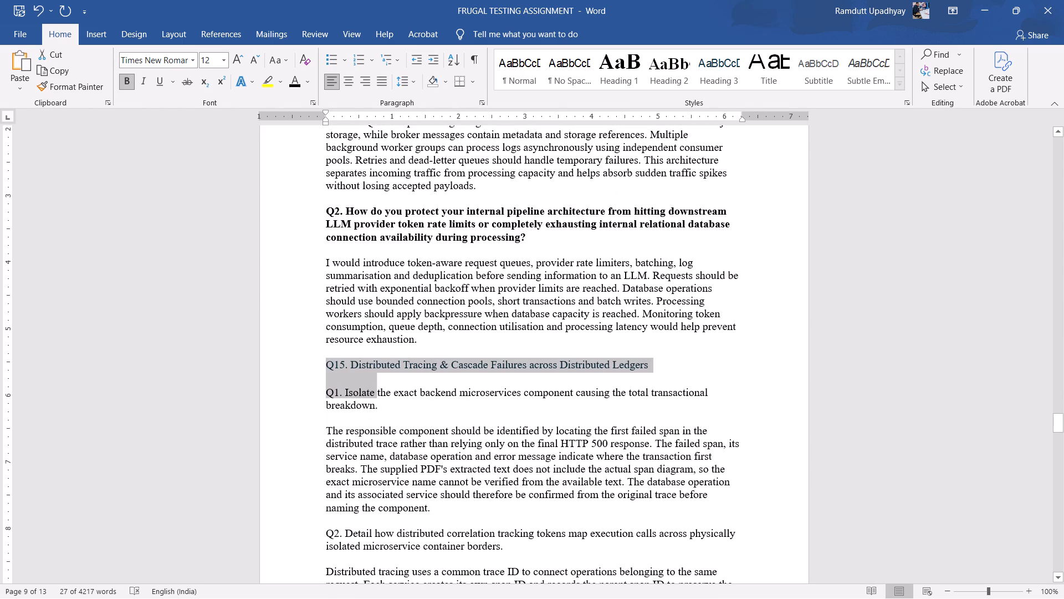
left_click_drag(363, 394, 374, 406)
key("ctrl+b")
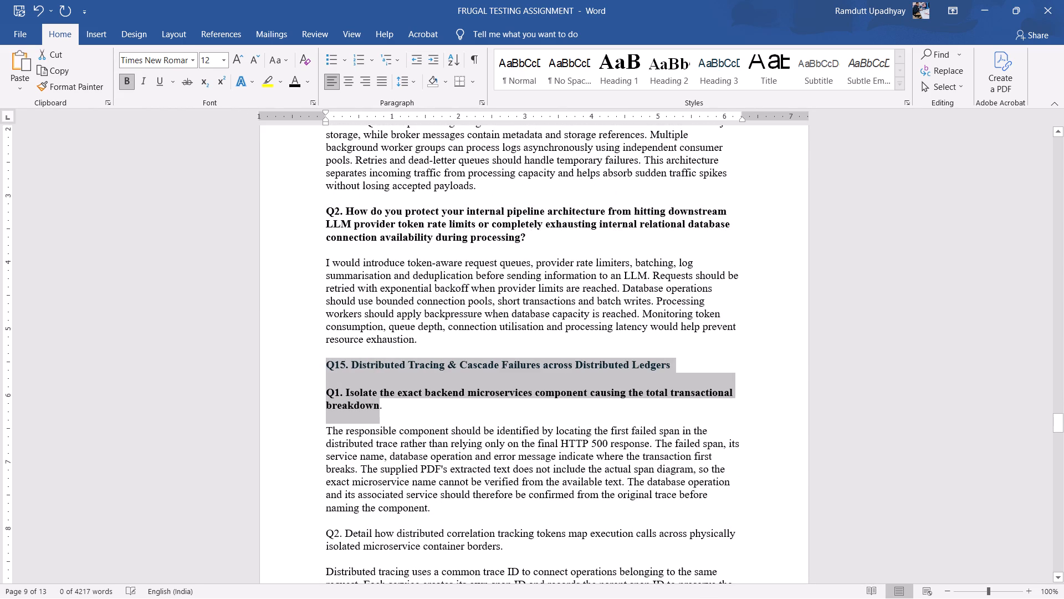
left_click(291, 87)
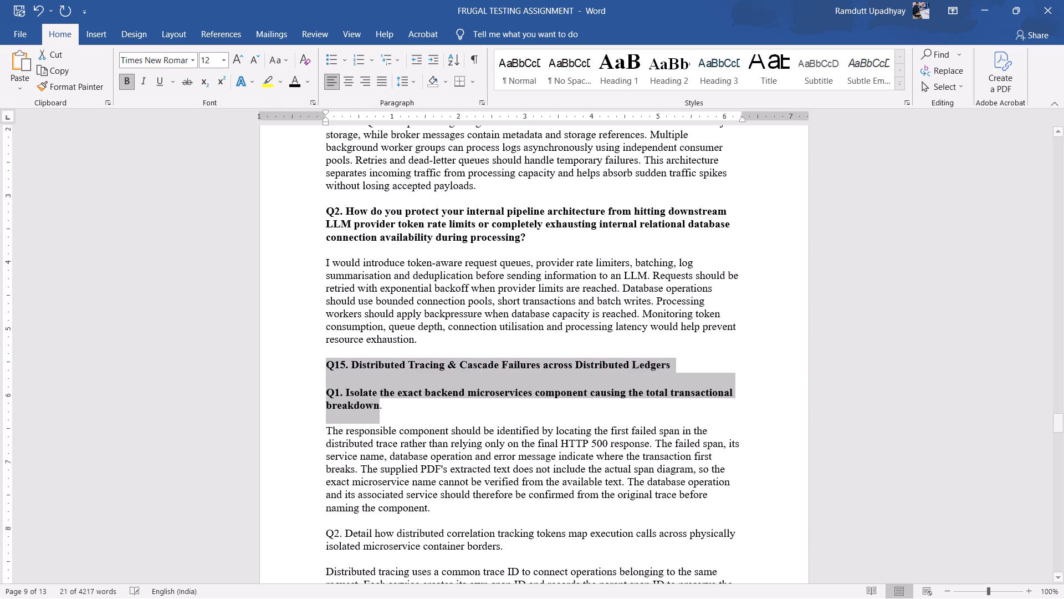
scroll(392, 405, "down", 4)
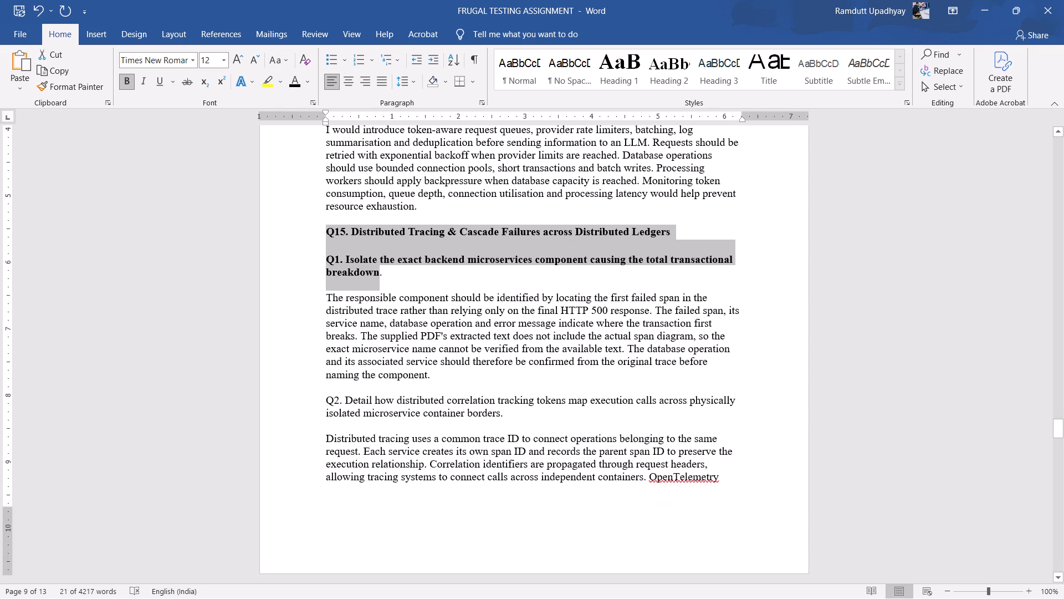
left_click_drag(326, 399, 507, 410)
key("ctrl+b")
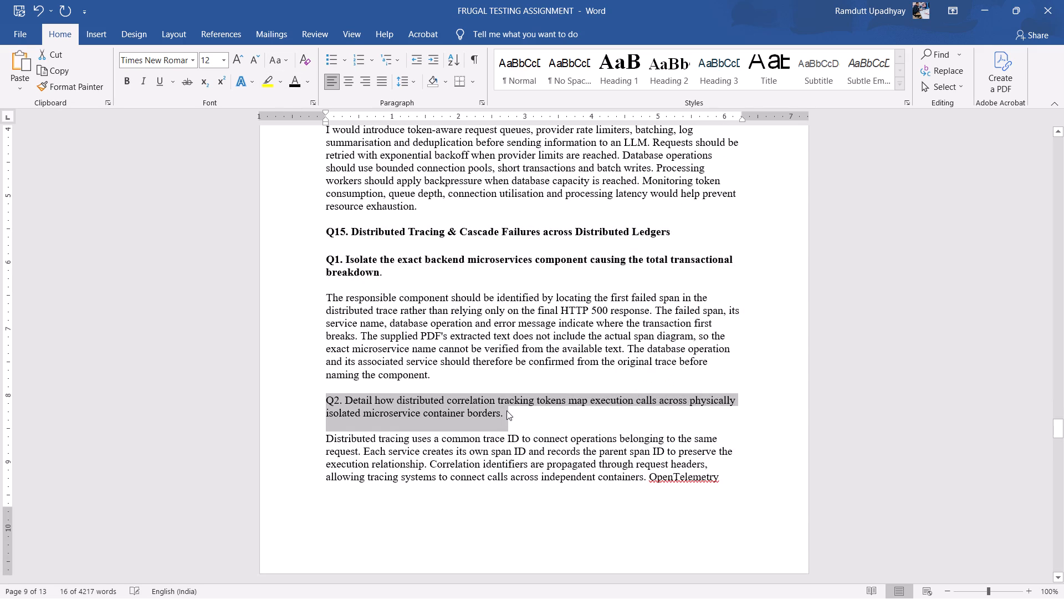
scroll(453, 403, "down", 11)
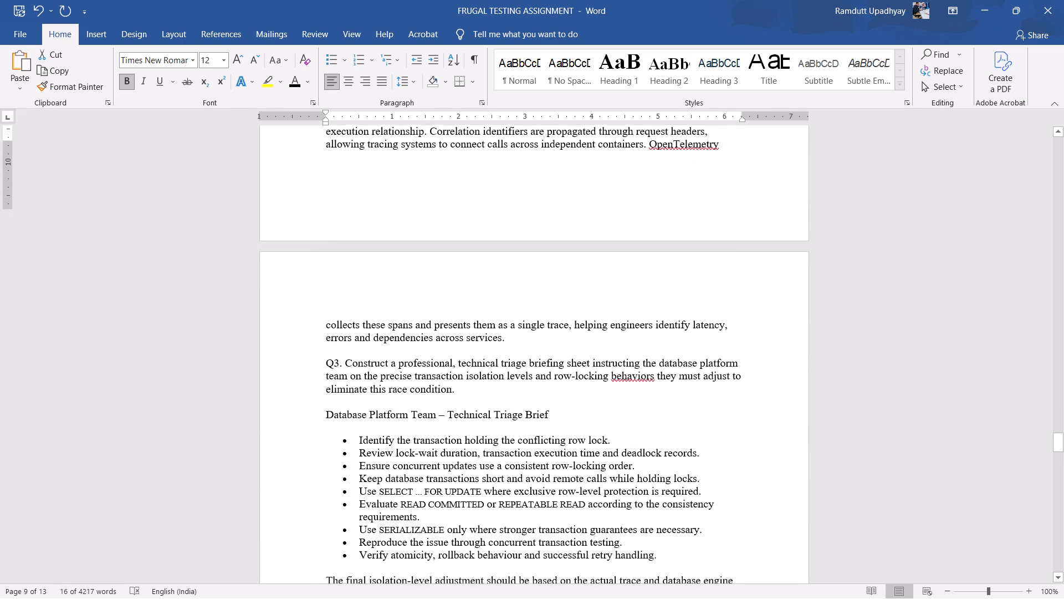
left_click_drag(328, 330, 441, 352)
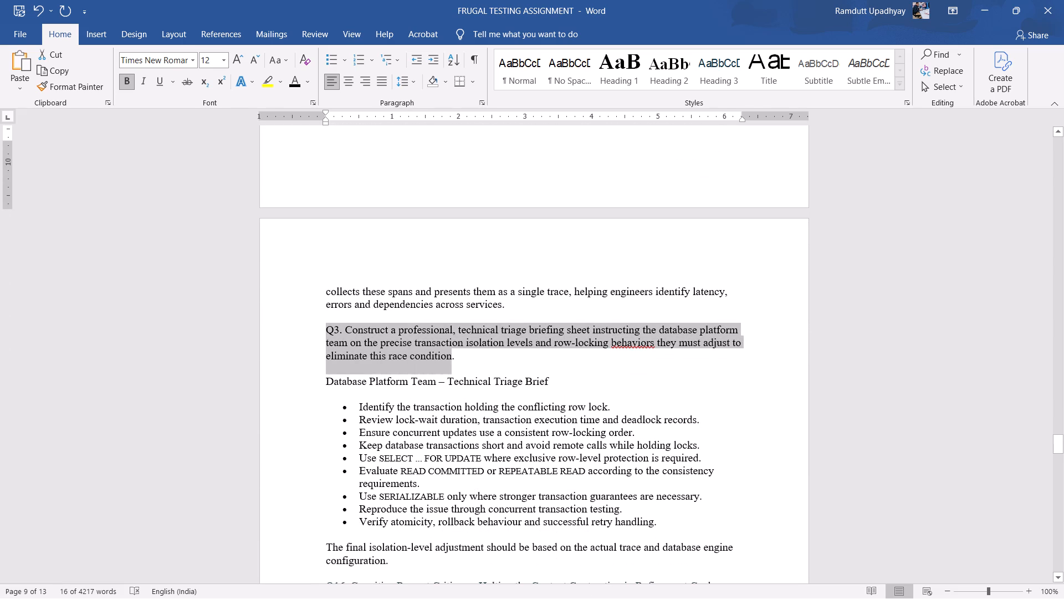
left_click_drag(441, 352, 449, 352)
key("ctrl+b")
Bold the Q16 Cognitive Prompt Critiques heading and its Q1 and Q2 sub-questions, applying black font colour to the heading and Q1.
scroll(424, 355, "down", 5)
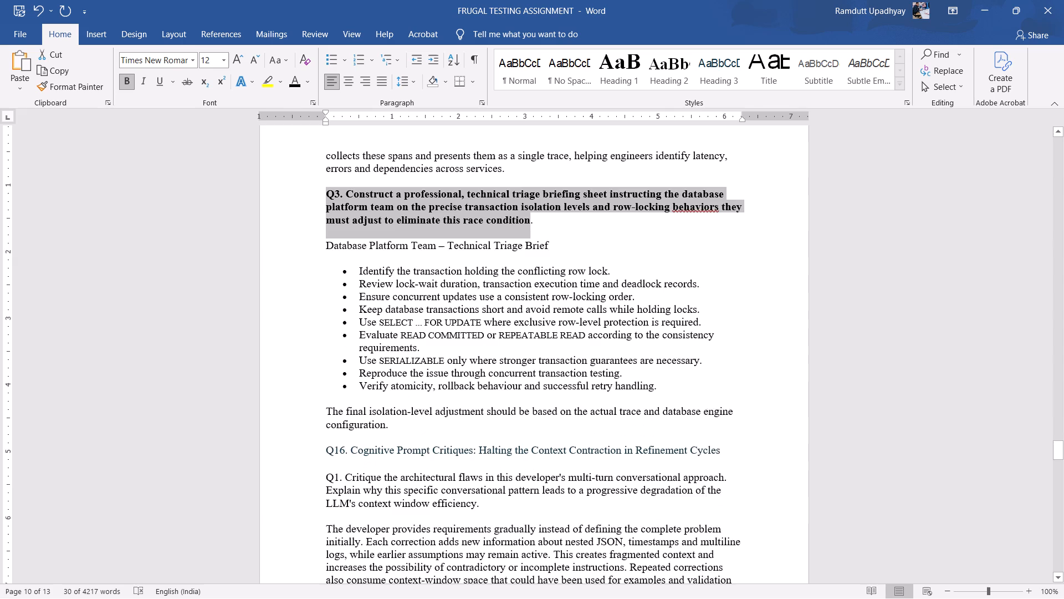
scroll(424, 355, "down", 4)
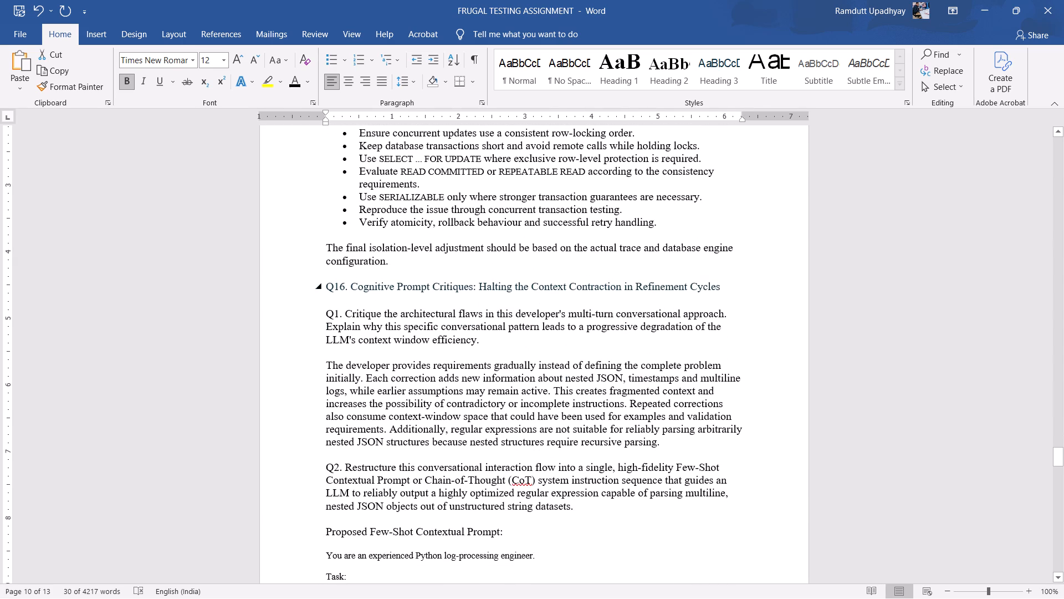
left_click_drag(330, 286, 467, 344)
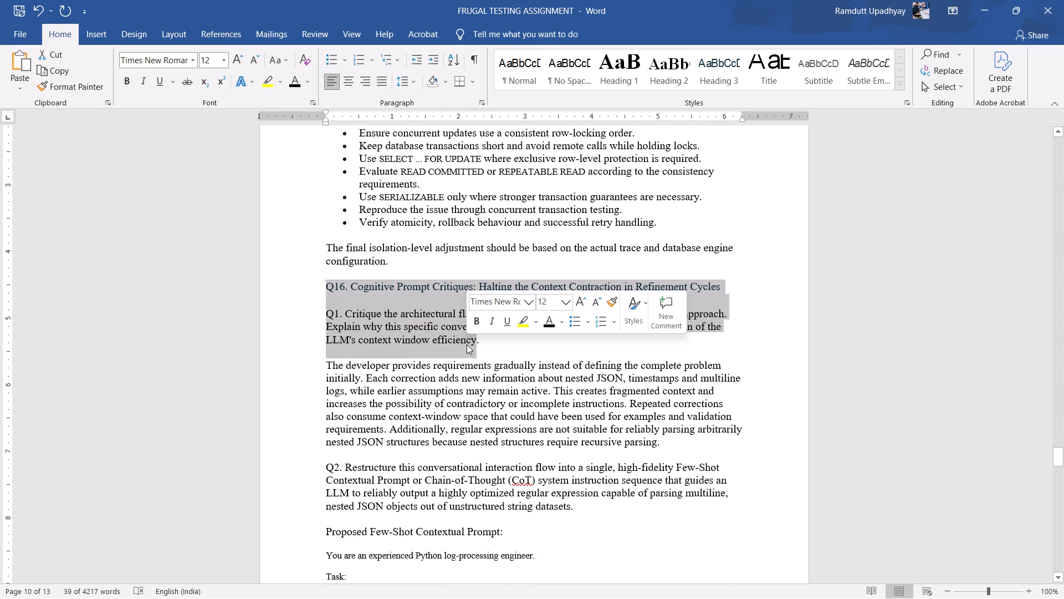
key("ctrl+b")
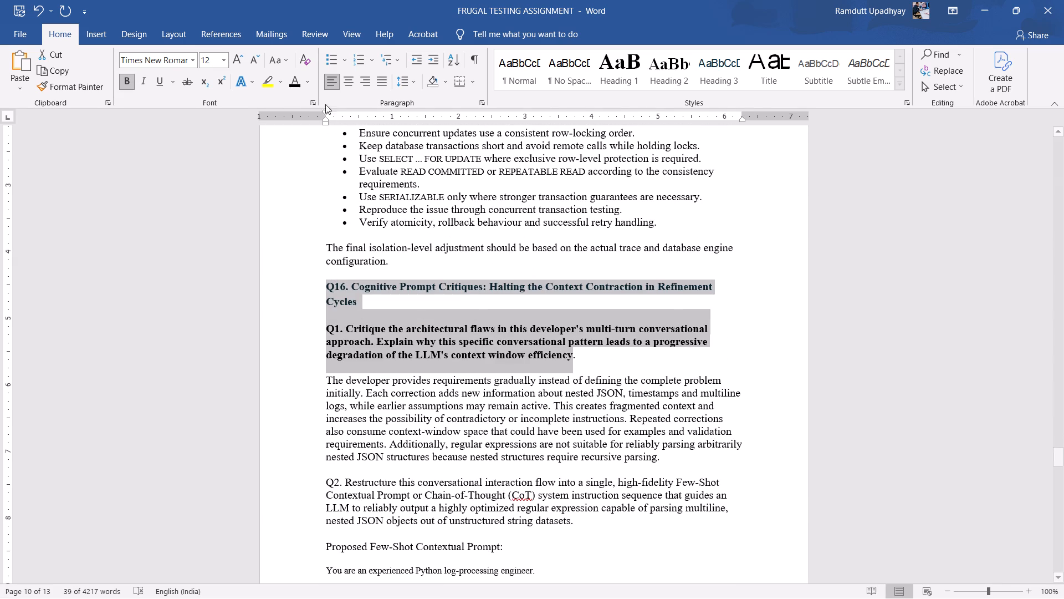
left_click(292, 86)
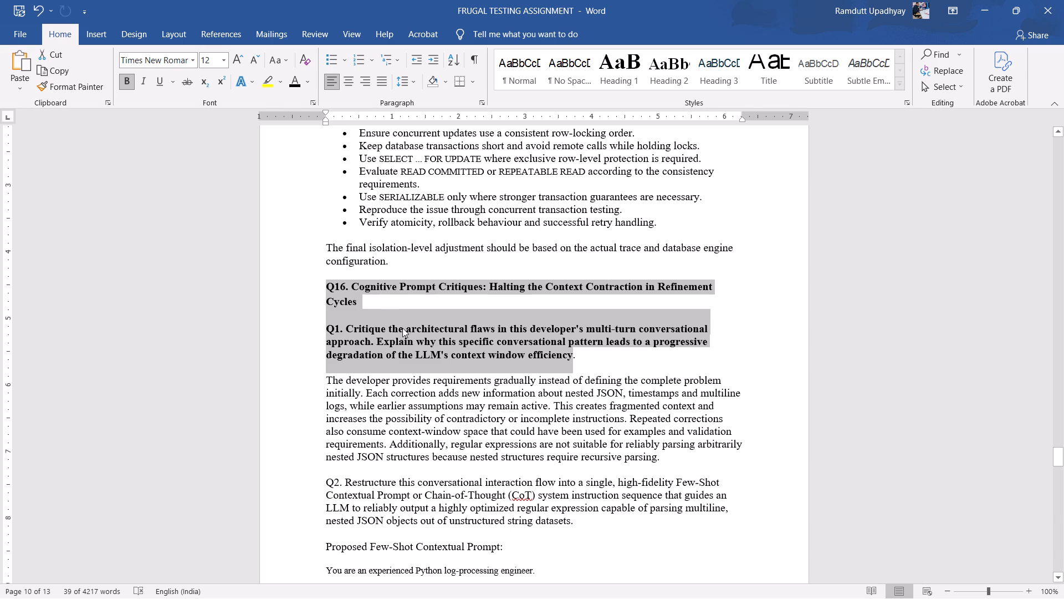
scroll(404, 328, "down", 8)
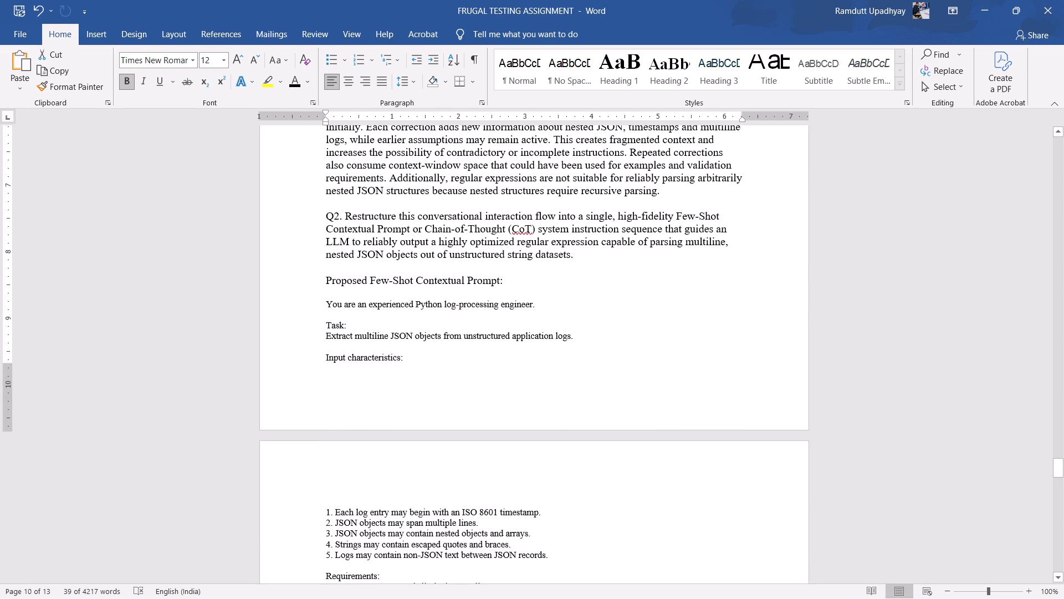
left_click_drag(328, 212, 599, 256)
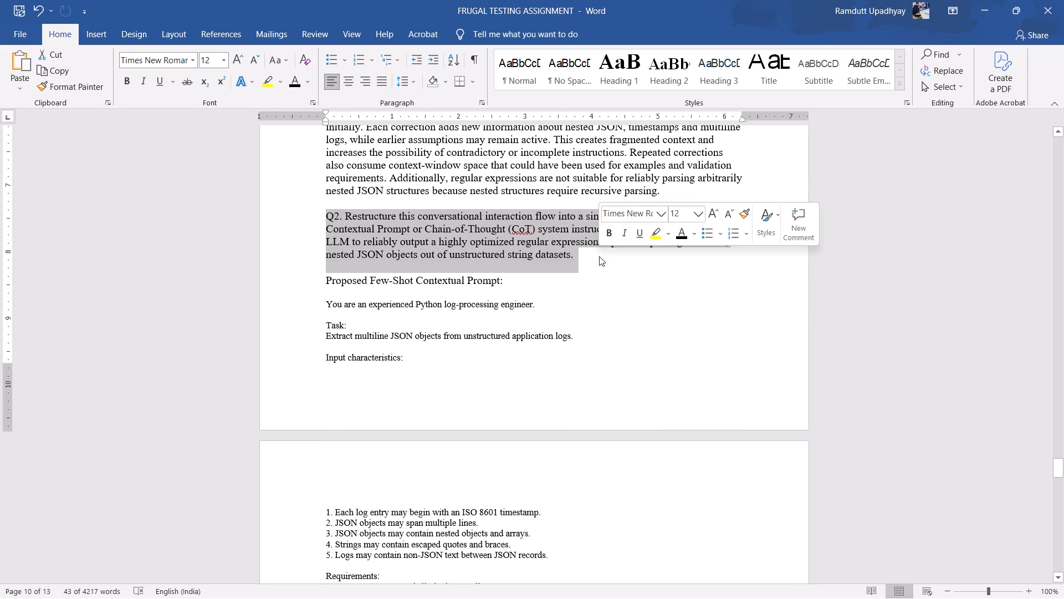
key("ctrl+b")
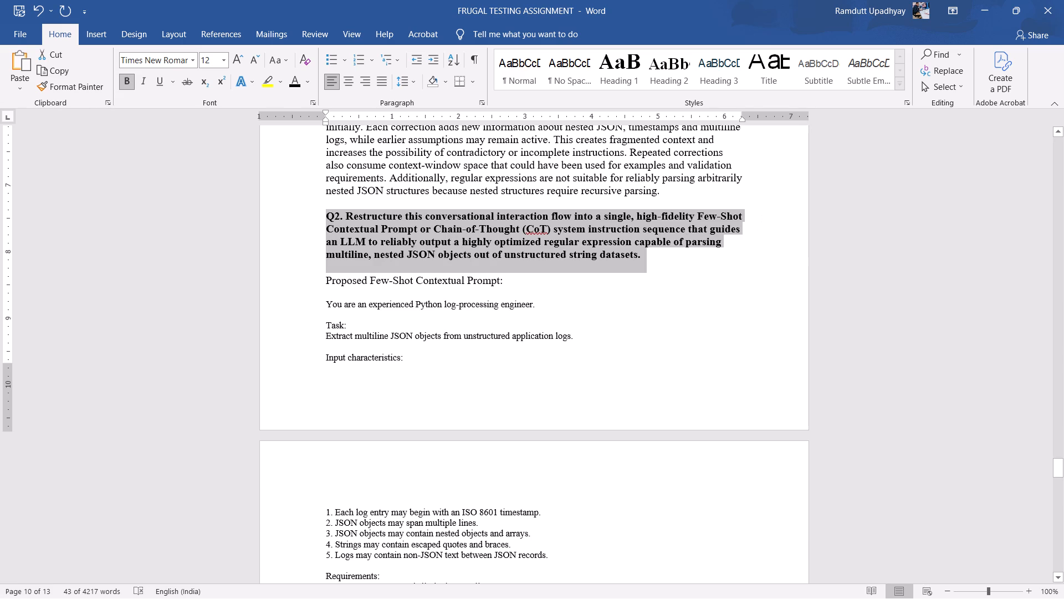
Bold the Q17 Quality Engineering Blueprint heading and its Q1 and Q2 sub-questions, applying black font colour to the heading and Q1.
scroll(399, 321, "down", 7)
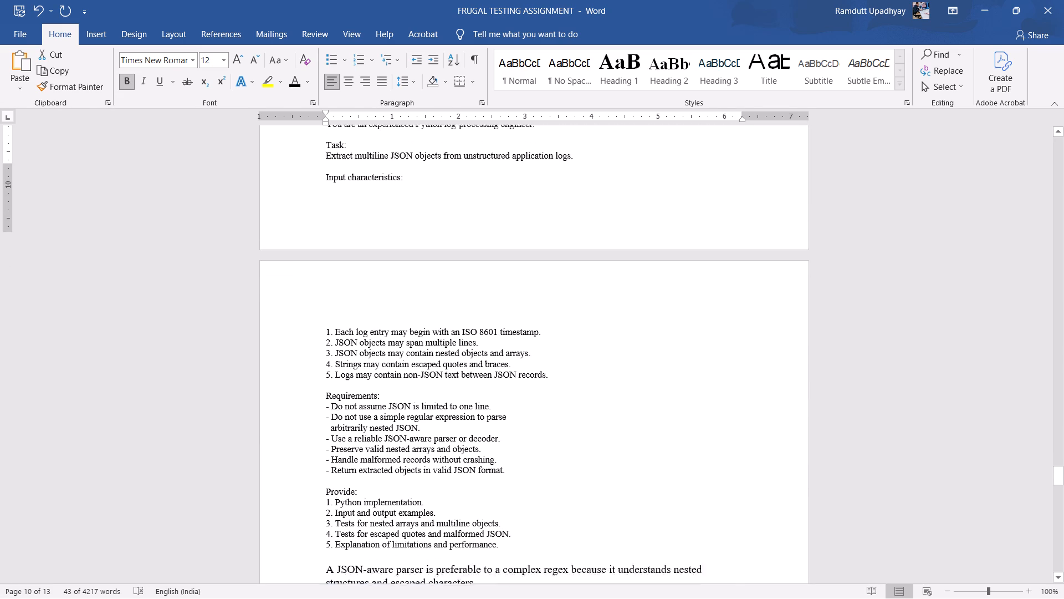
scroll(387, 339, "down", 7)
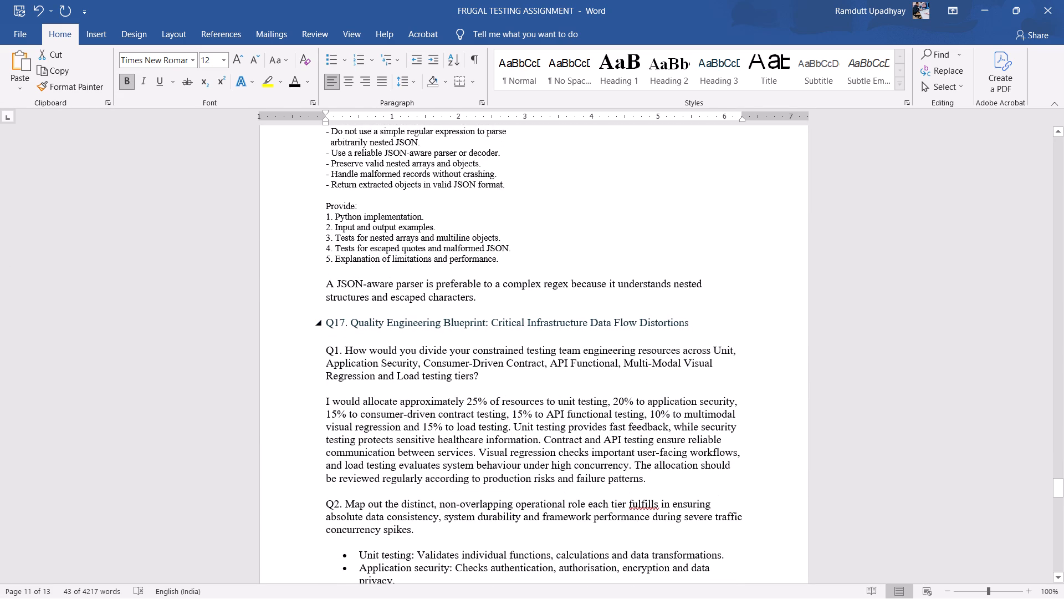
left_click_drag(326, 321, 489, 381)
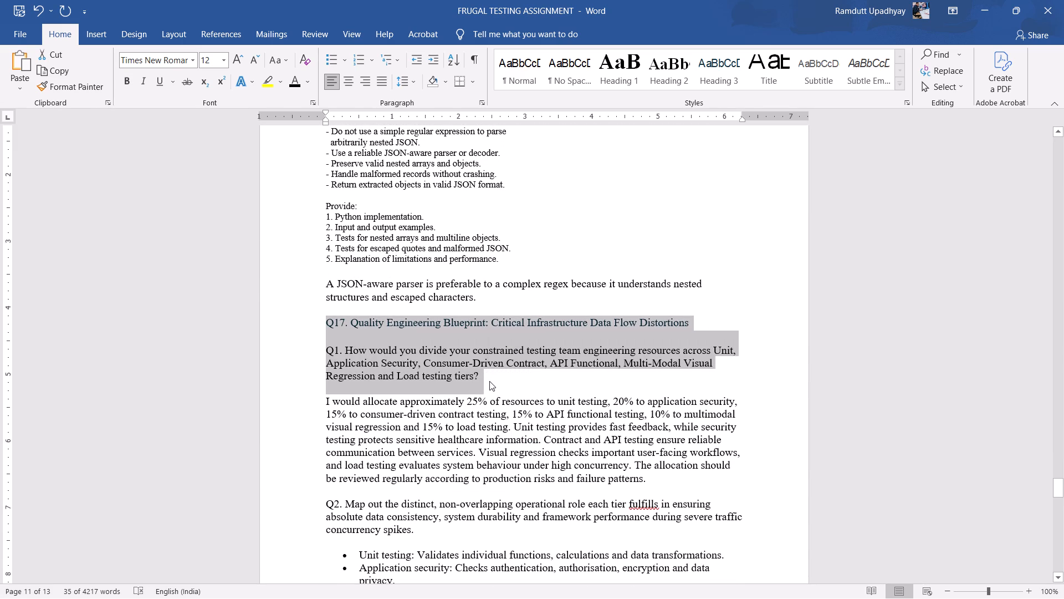
key("ctrl+b")
left_click(296, 84)
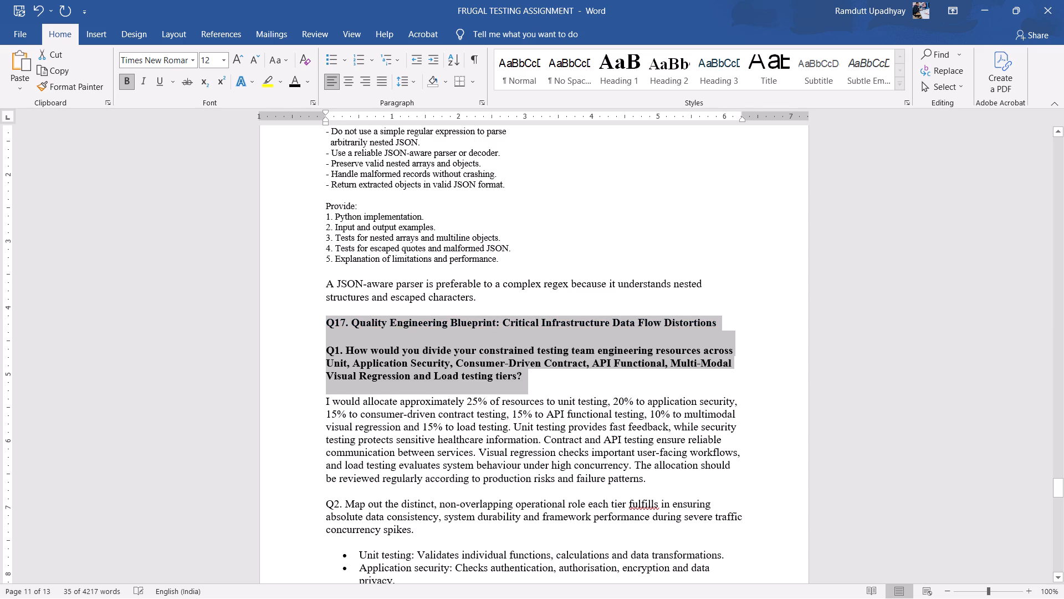
scroll(479, 317, "down", 7)
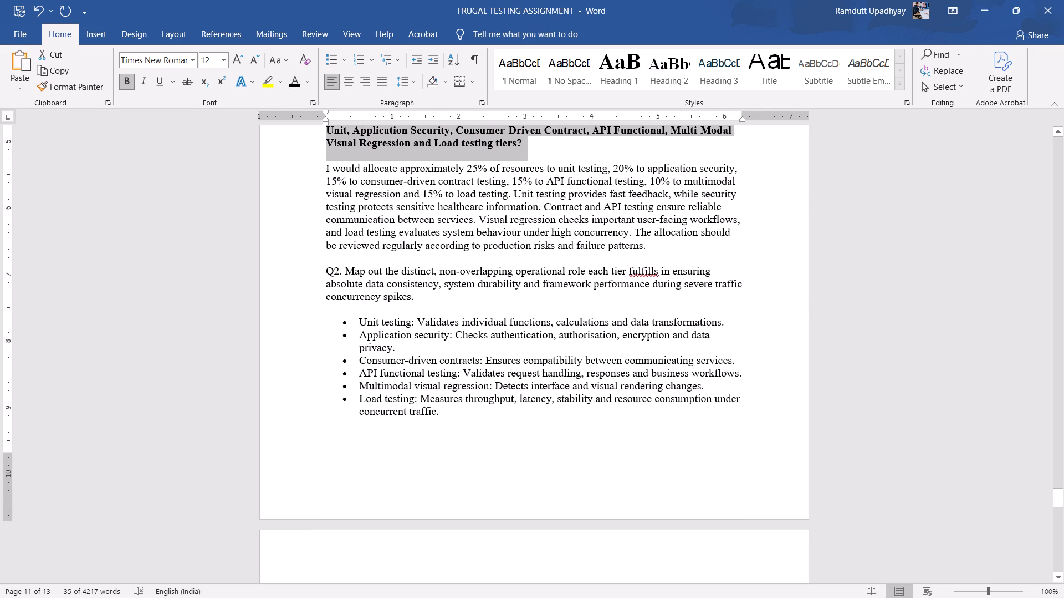
left_click_drag(320, 270, 422, 297)
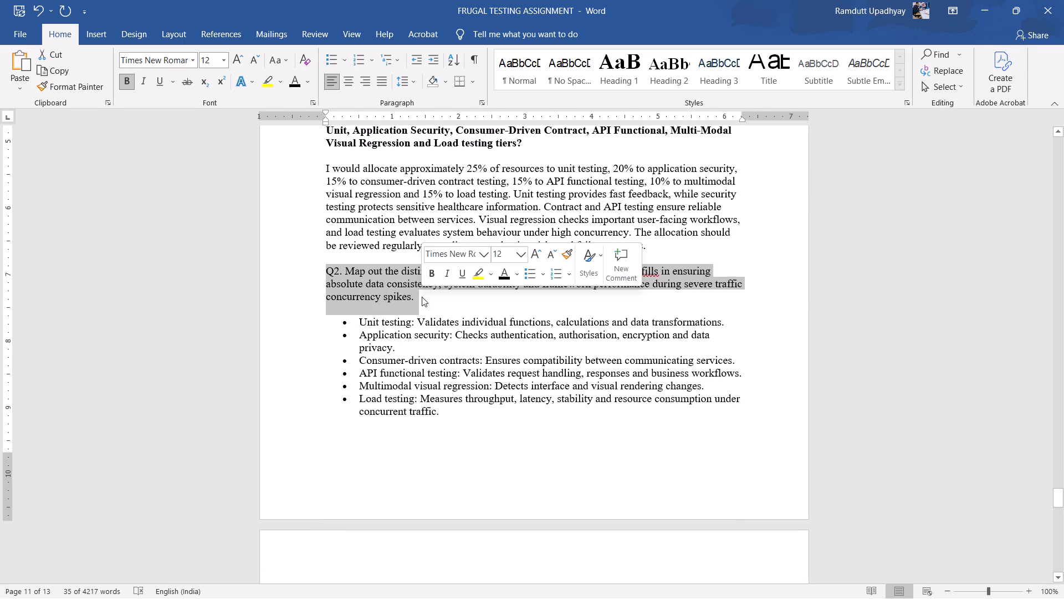
key("ctrl+b")
Make the Q18 OpenAPI Specification Boundary Exploitation heading and its Q1 sub-question bold with black font colour.
scroll(376, 307, "down", 10)
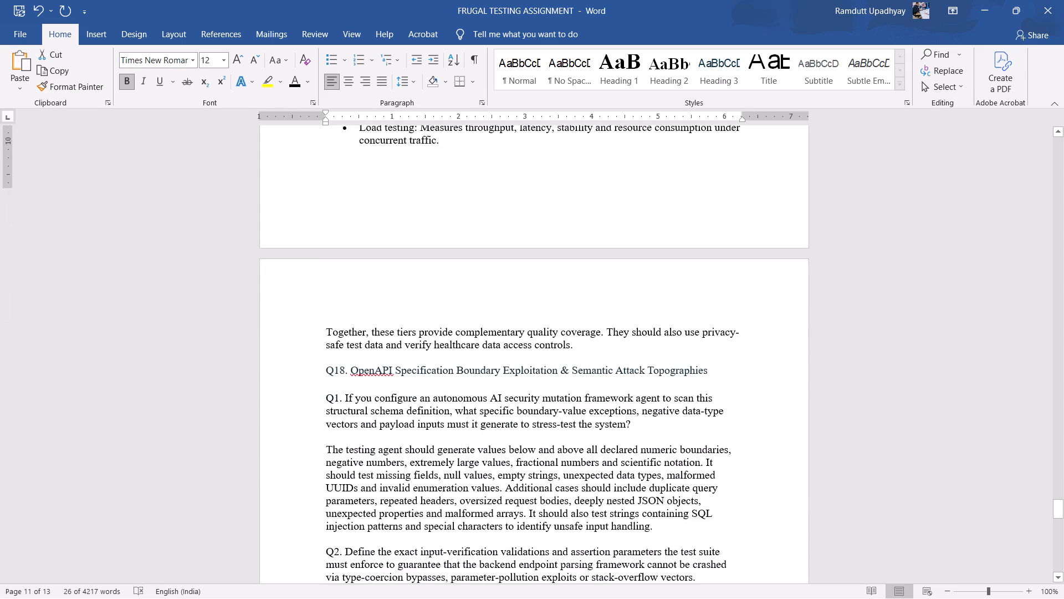
scroll(376, 307, "down", 1)
left_click_drag(328, 271, 553, 309)
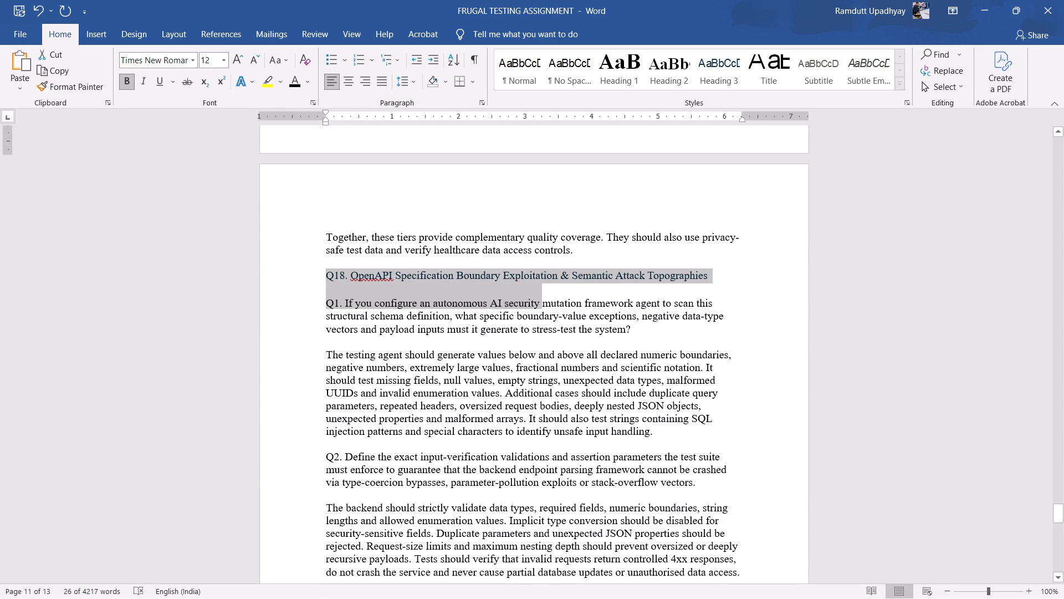
left_click_drag(553, 309, 638, 333)
key("ctrl+b")
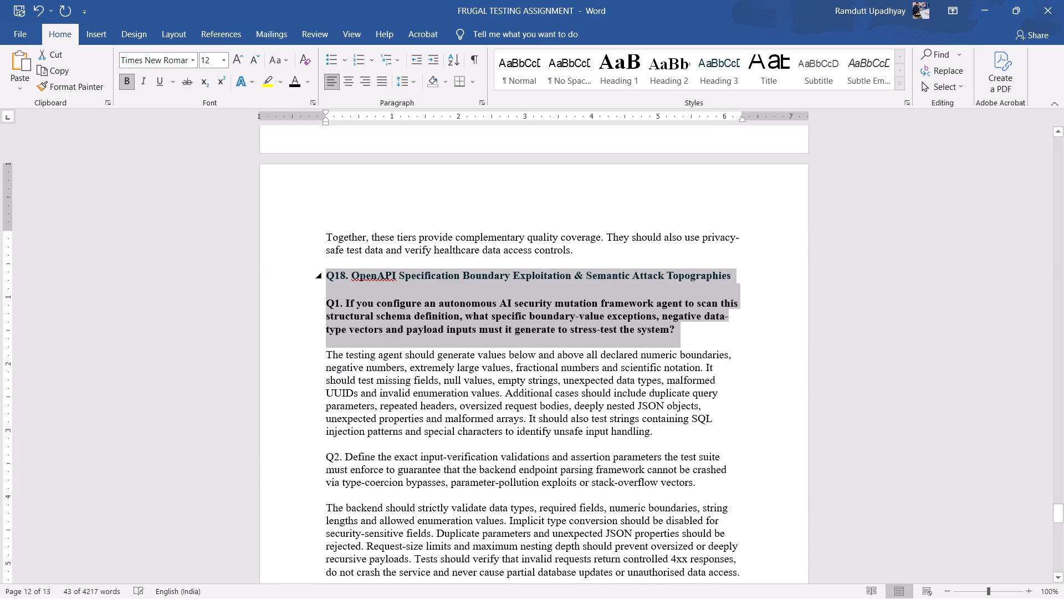
left_click(298, 84)
Bold the Q19 Automated Quality Release Sign-Off Gates heading, its Compulsory line, Q1 and Q2, applying black font colour to all except Q2.
scroll(424, 250, "down", 6)
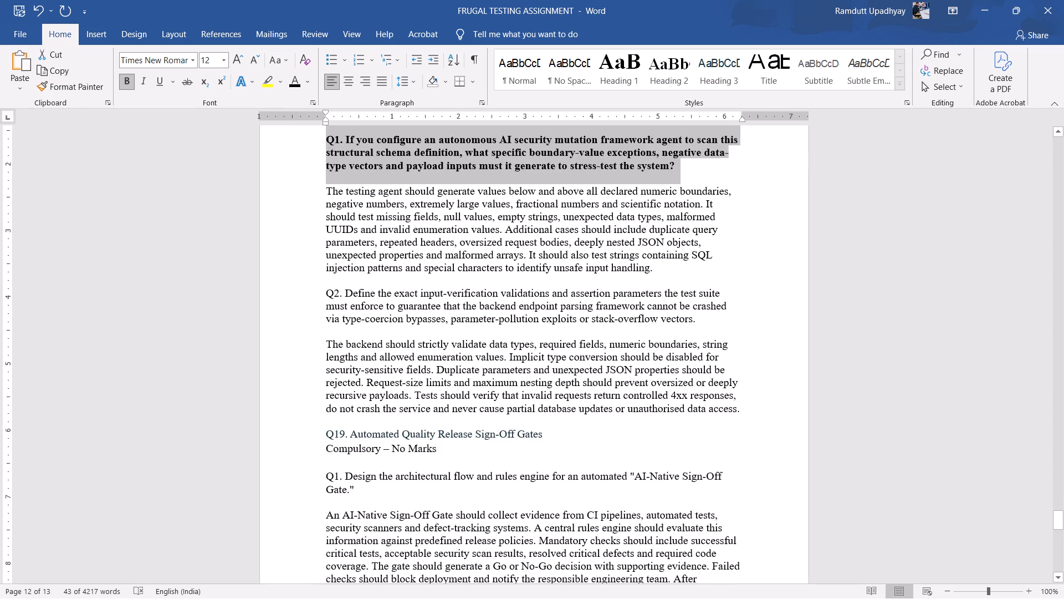
scroll(421, 253, "down", 6)
left_click_drag(326, 195, 326, 196)
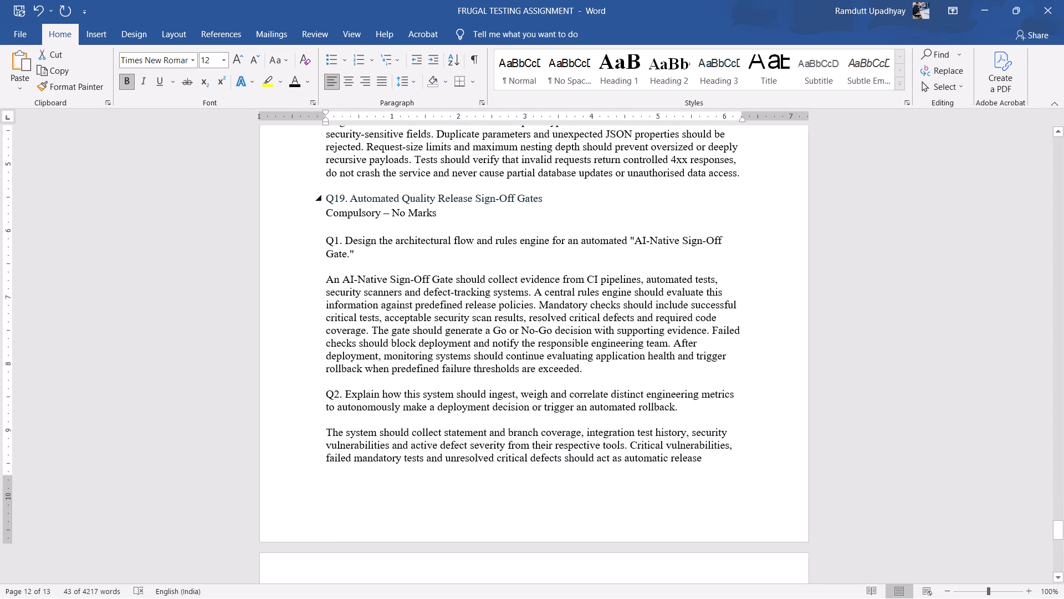
left_click_drag(326, 196, 357, 247)
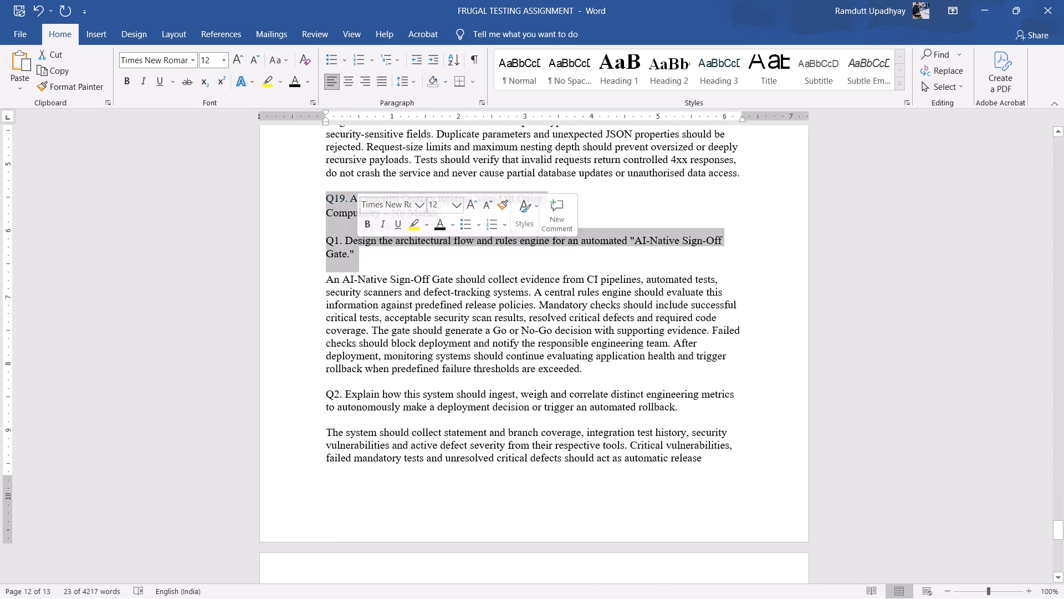
key("ctrl+b")
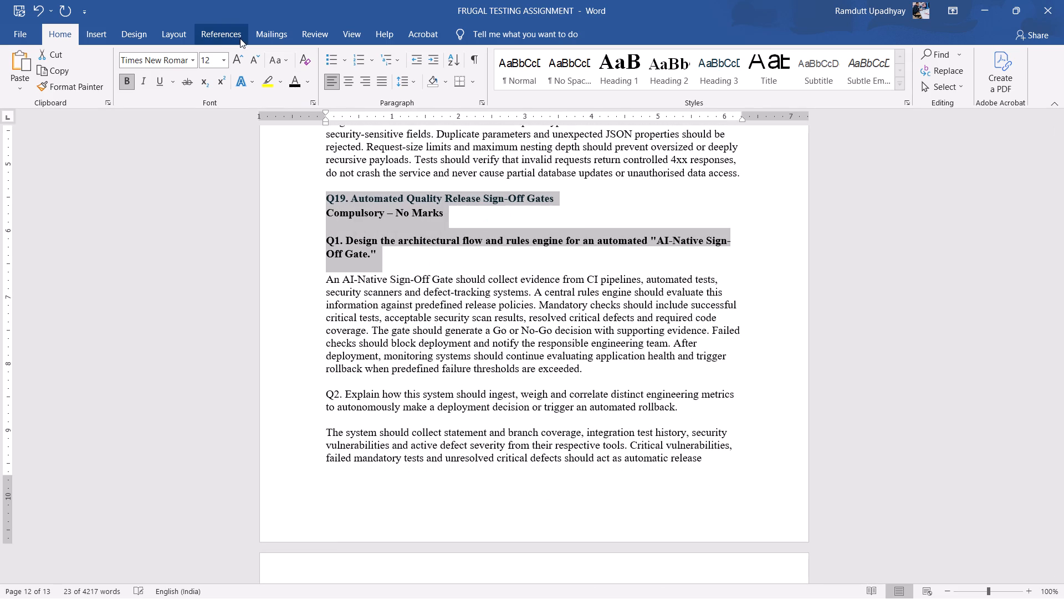
left_click(289, 81)
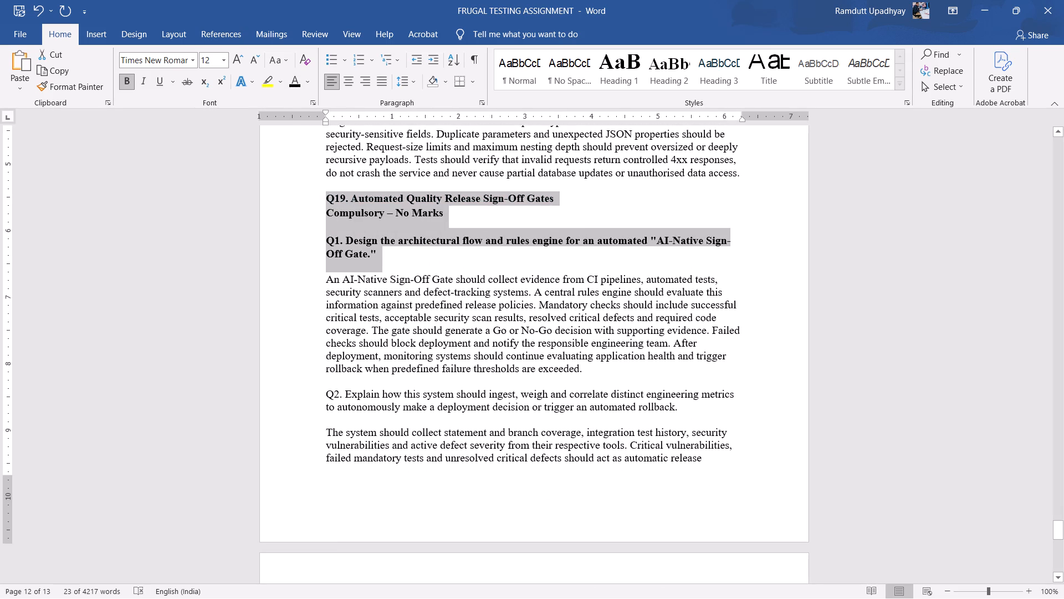
scroll(313, 256, "down", 3)
left_click_drag(324, 290, 325, 292)
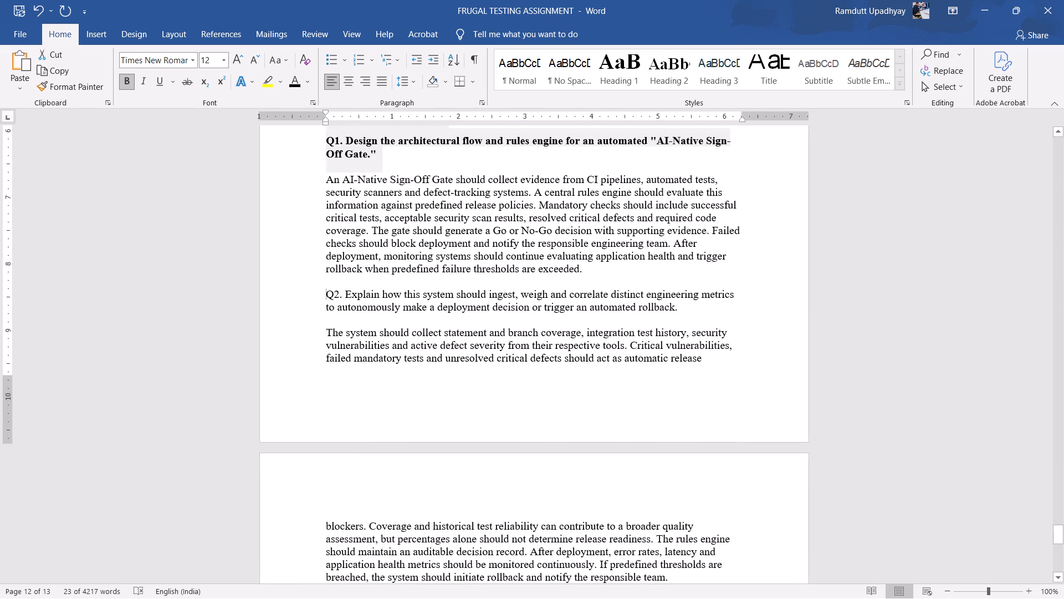
left_click_drag(325, 292, 687, 308)
key("ctrl+b")
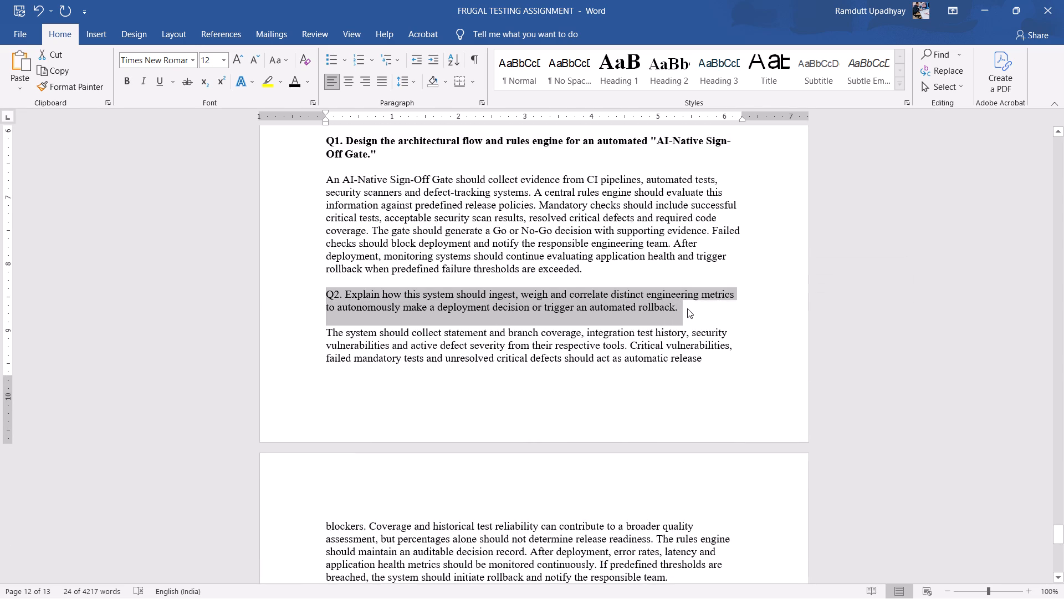
scroll(546, 297, "down", 6)
scroll(429, 307, "down", 5)
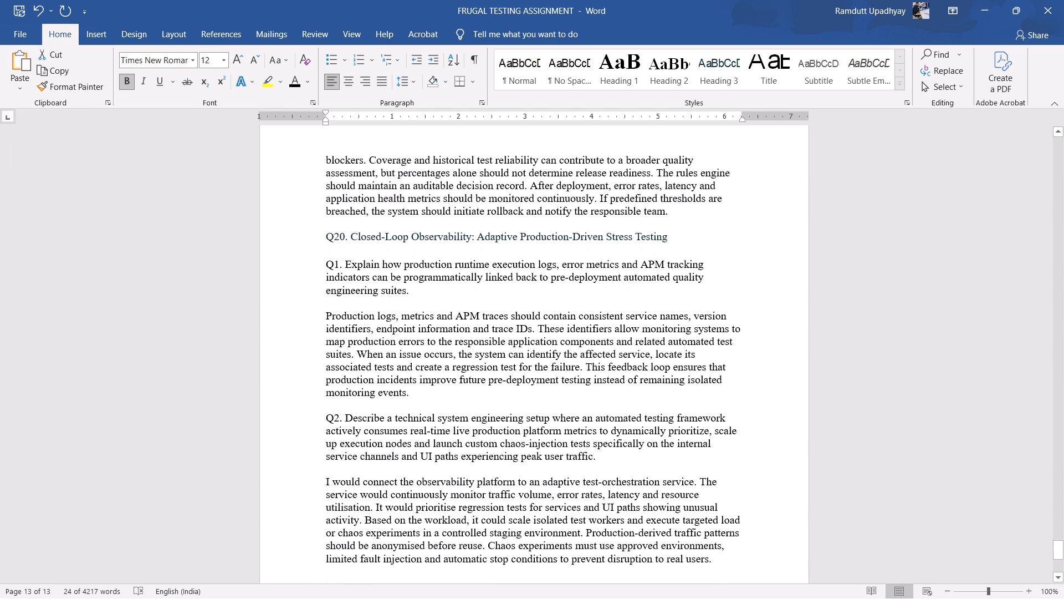
left_click_drag(328, 234, 408, 292)
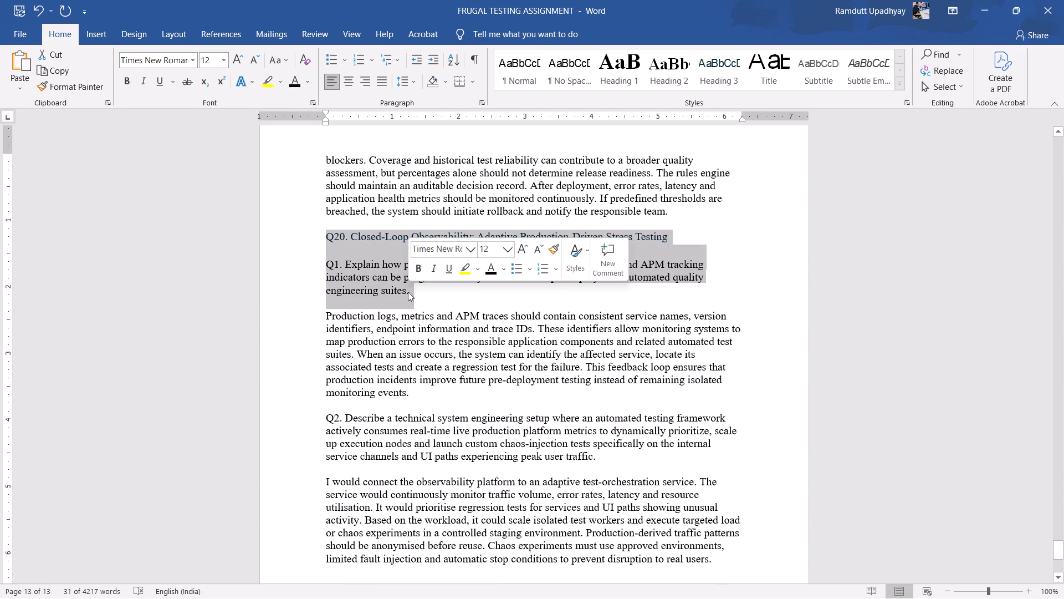
key("ctrl+b")
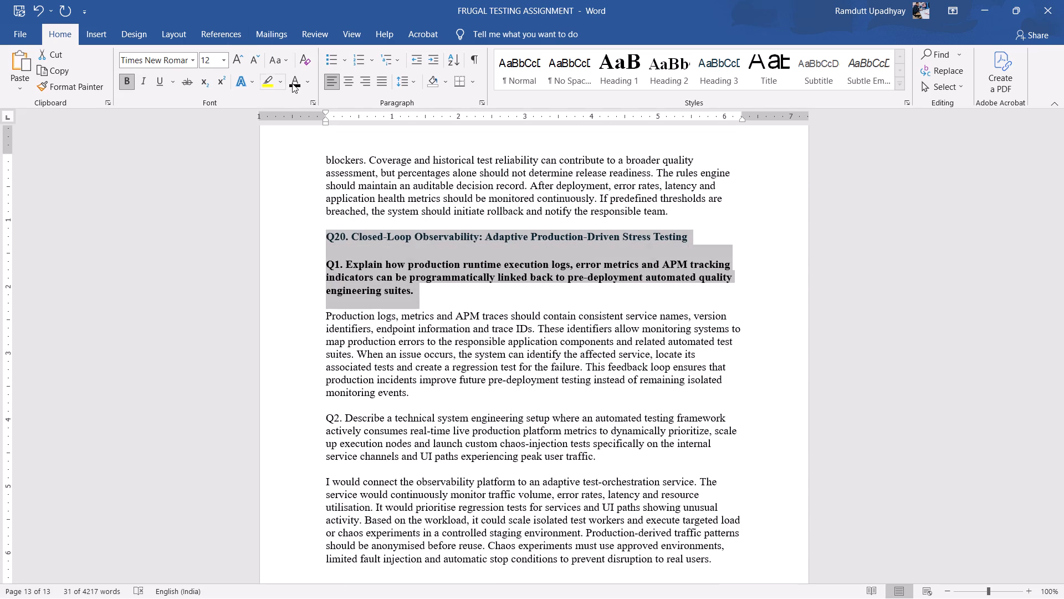
left_click(292, 83)
scroll(386, 212, "down", 5)
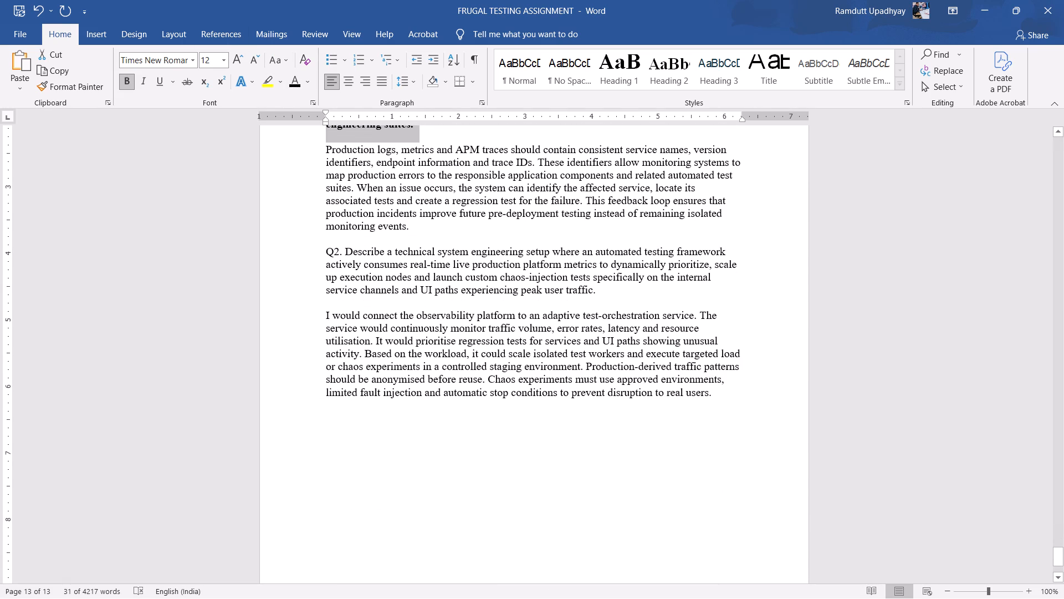
left_click_drag(323, 242, 579, 292)
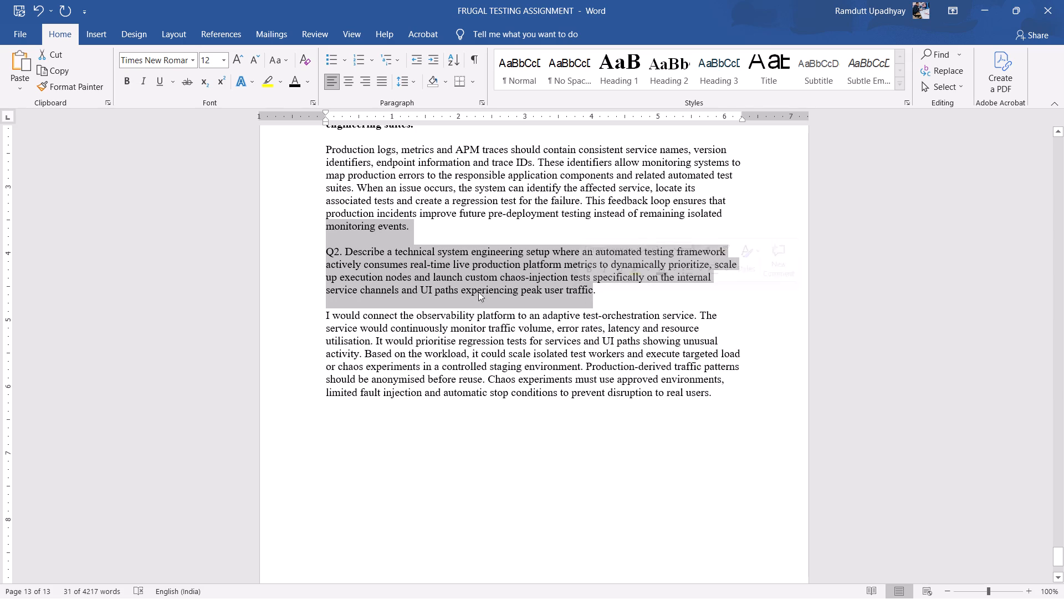
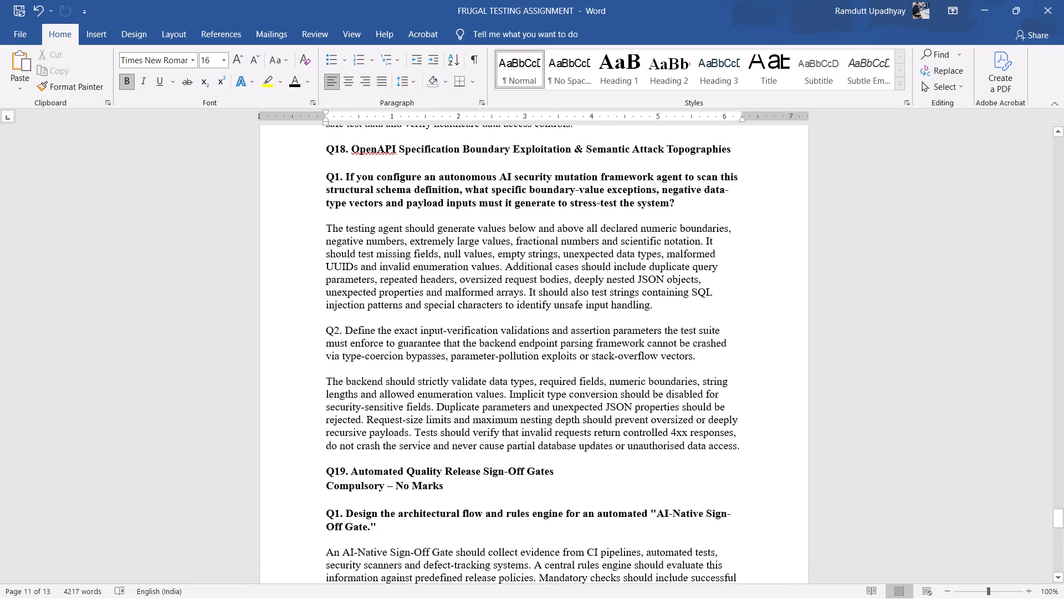
scroll(449, 359, "down", 12)
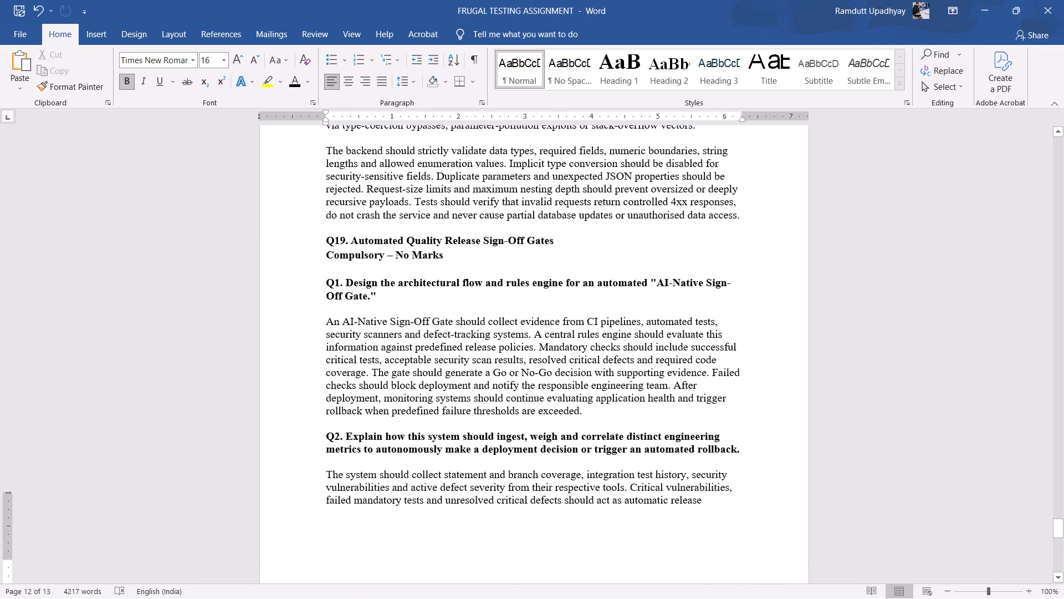
scroll(449, 359, "down", 19)
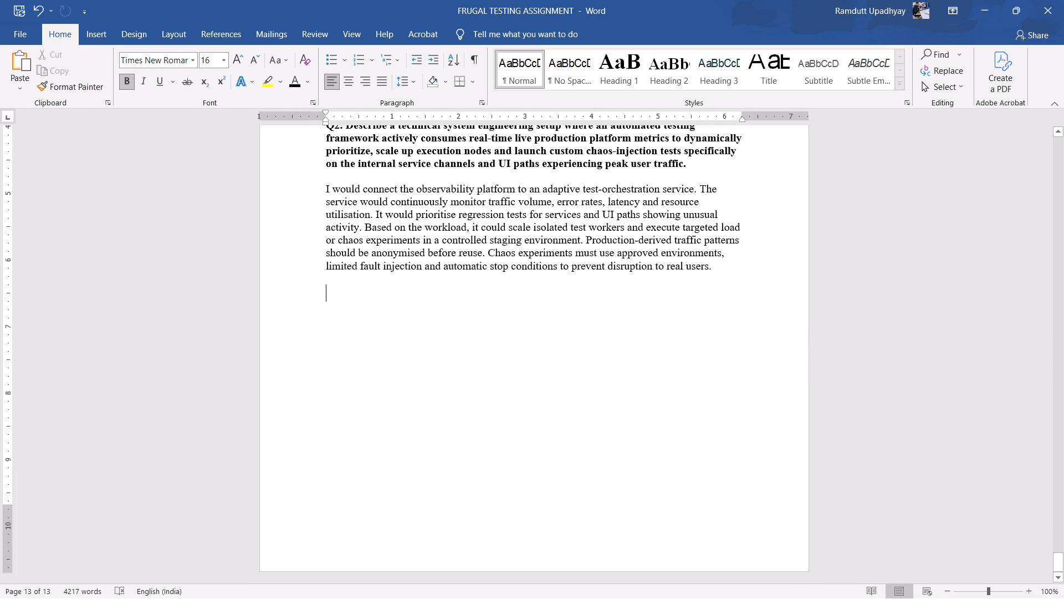
key("ctrl+v")
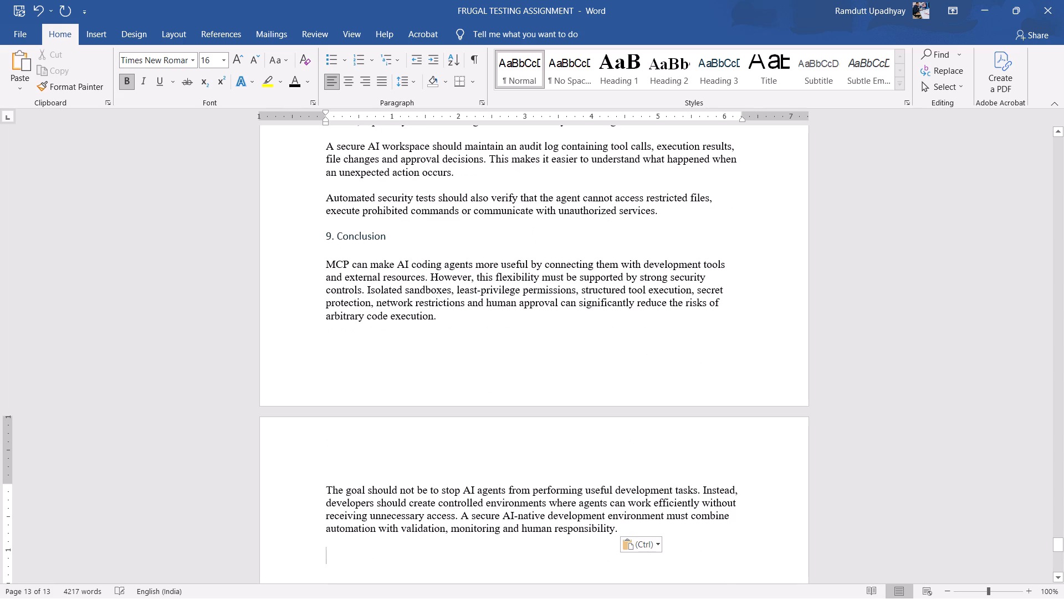
Apply the Times New Roman font to the entire document.
scroll(335, 361, "up", 17)
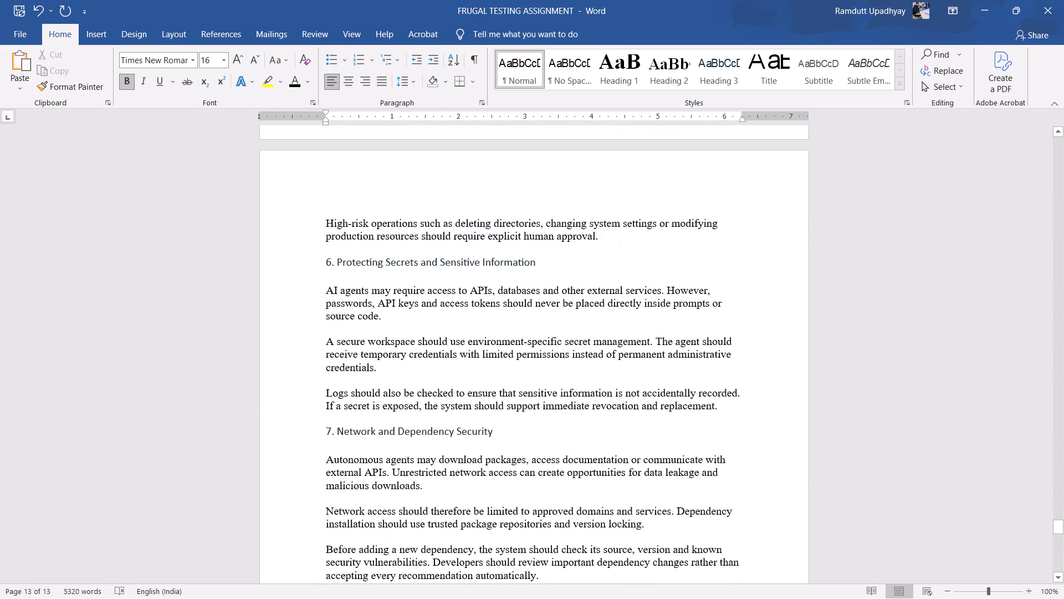
scroll(335, 361, "up", 3)
key("ctrl+a")
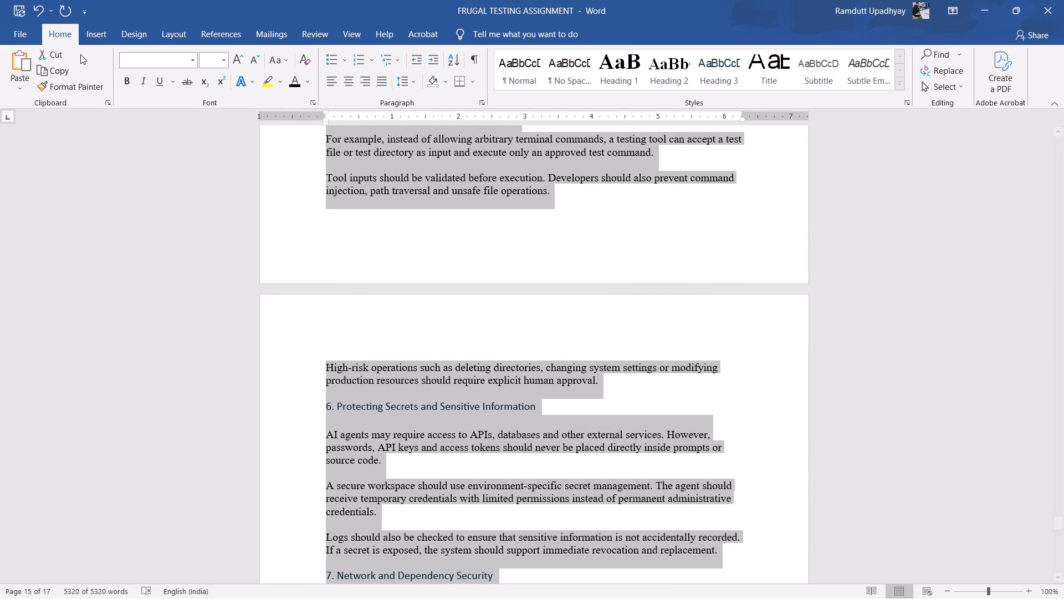
left_click(192, 64)
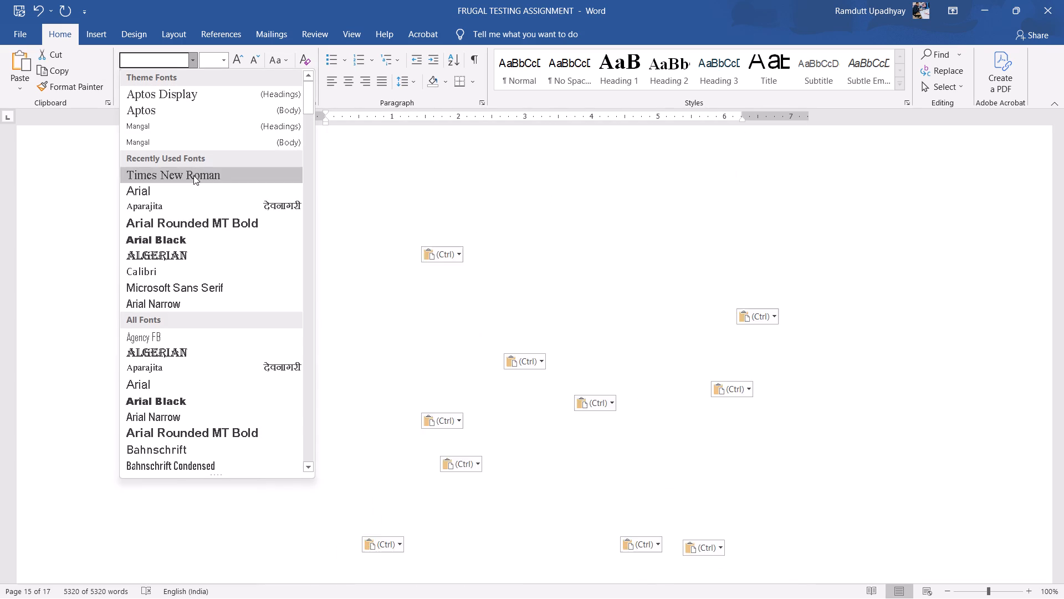
left_click(193, 176)
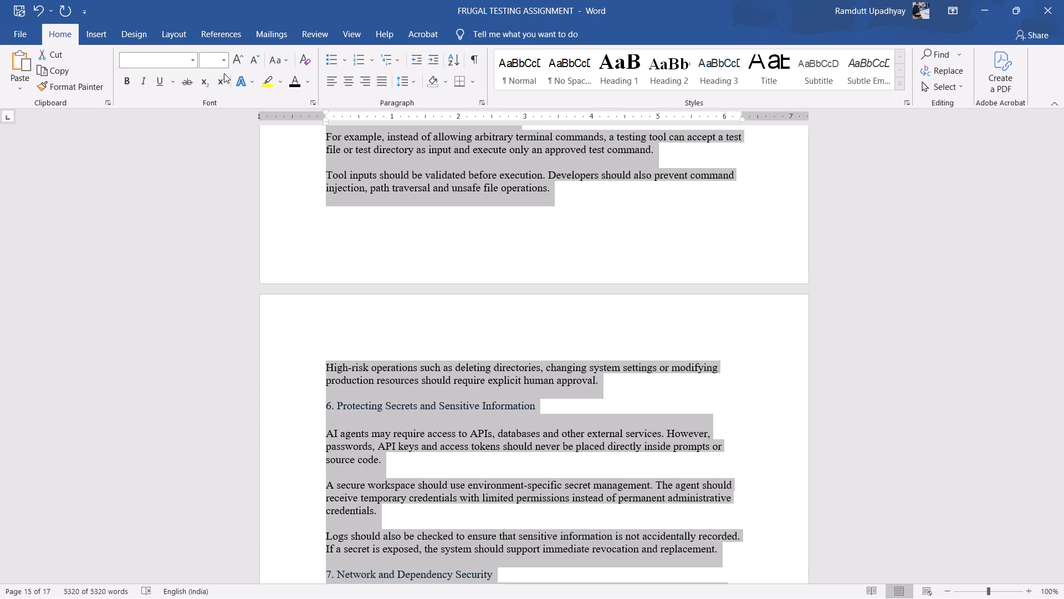
left_click(372, 471)
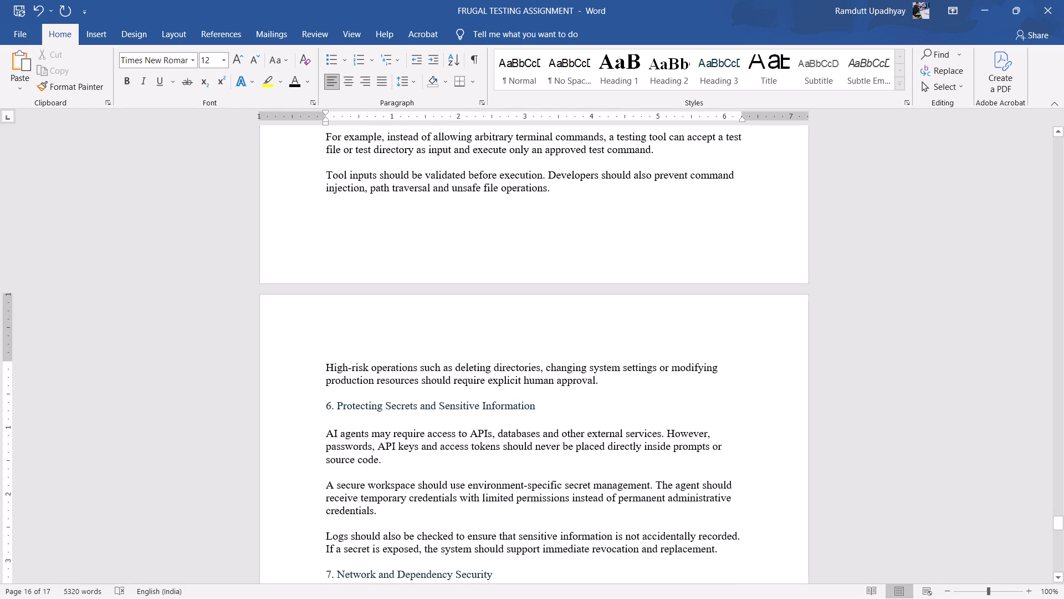
left_click(360, 404)
Reduce the "Q21. Article Writing (5 Points)" heading to font size 16.
scroll(380, 456, "up", 4)
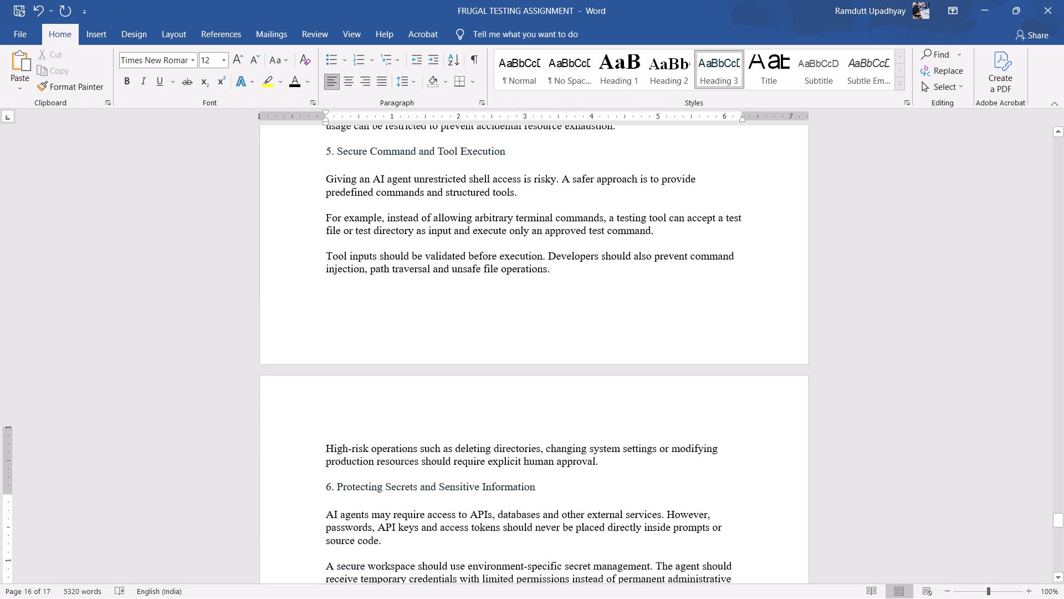
scroll(380, 453, "up", 13)
scroll(364, 412, "up", 13)
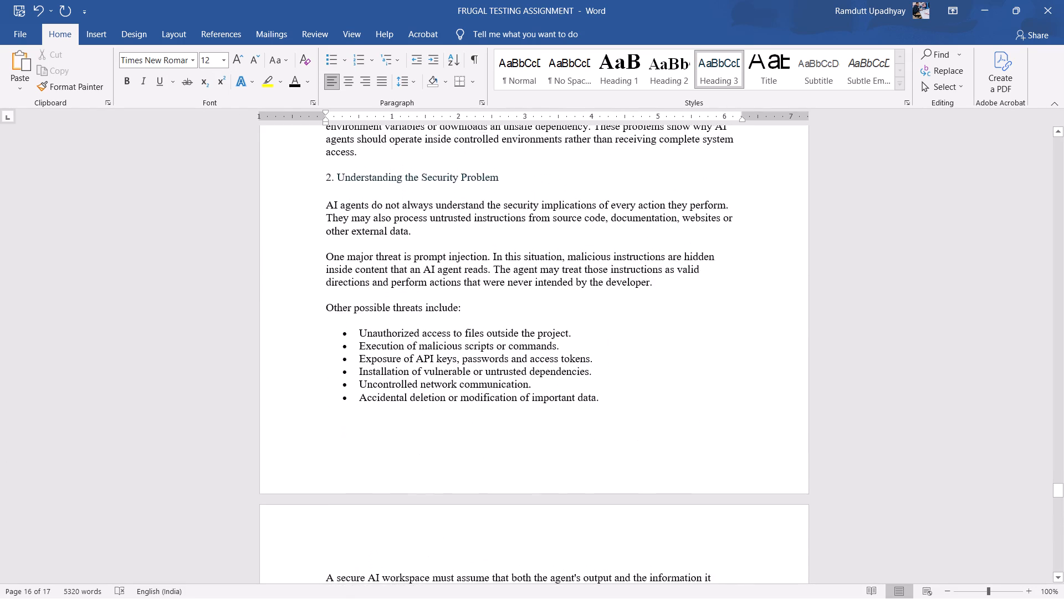
scroll(350, 393, "up", 18)
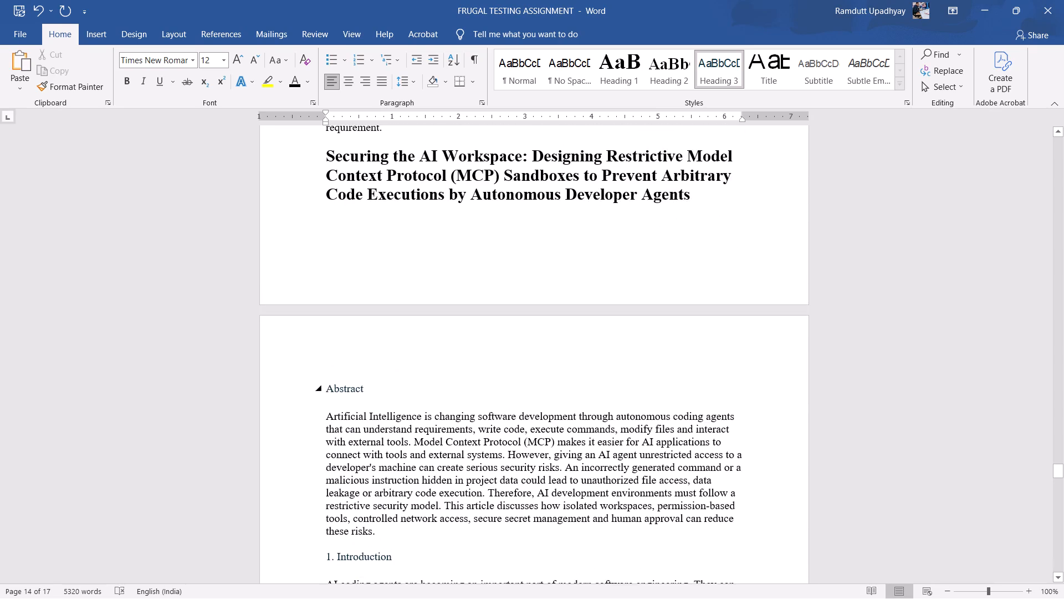
scroll(348, 388, "up", 7)
left_click_drag(327, 262, 630, 281)
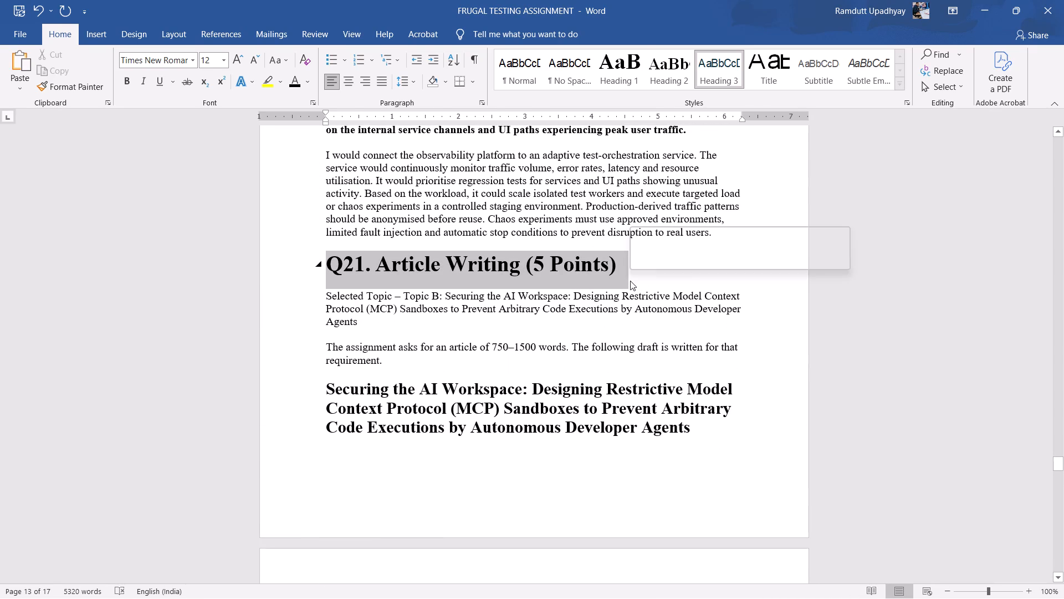
double_click(254, 61)
left_click(254, 61)
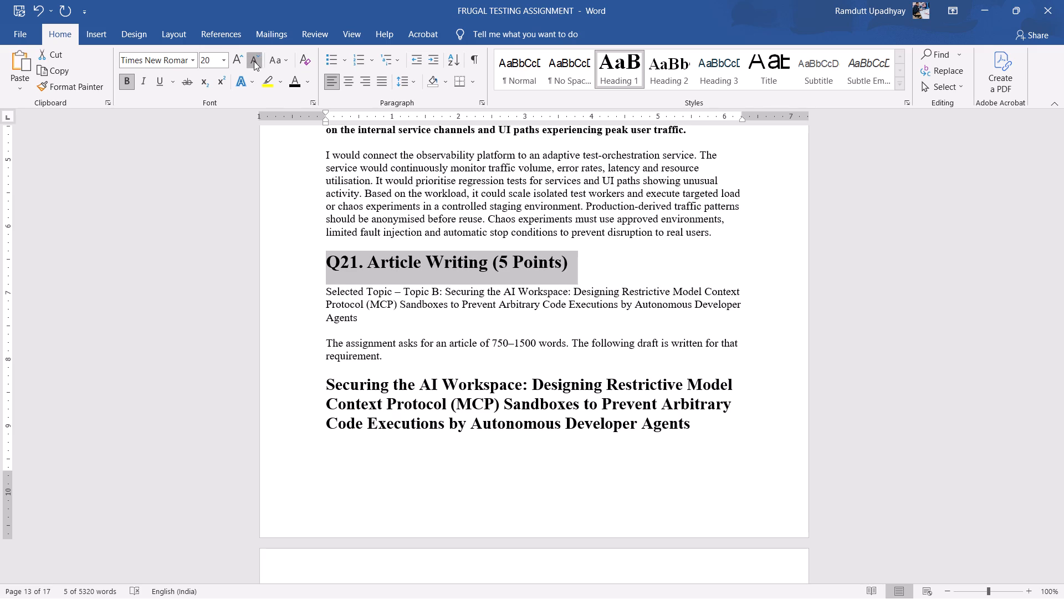
left_click(254, 61)
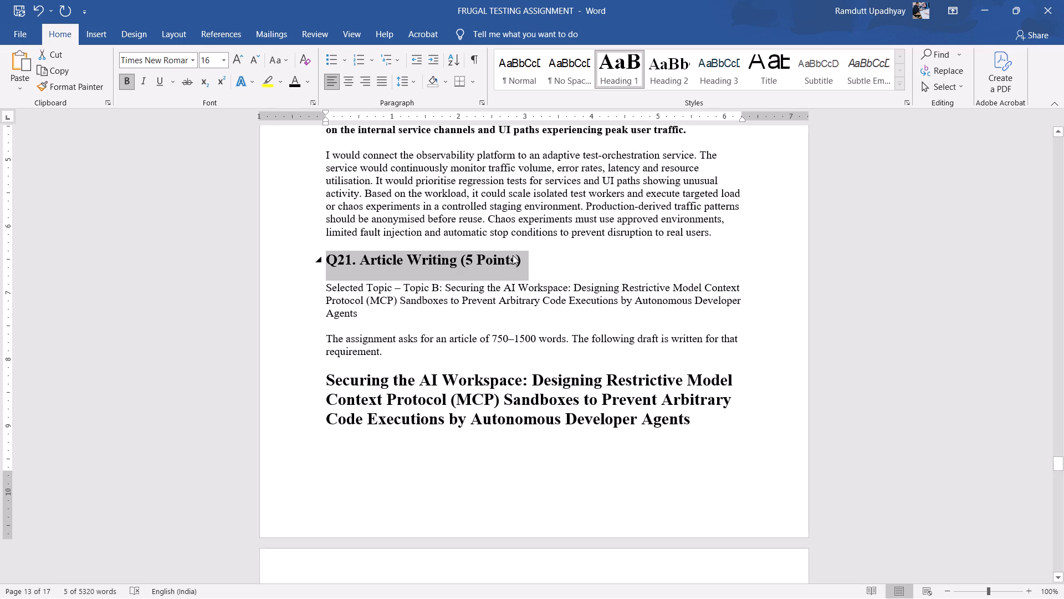
Remove "(5 Points)" from the end of the "Q21. Article Writing" heading.
left_click(513, 255)
left_click(520, 255)
key("BackSpace")
key("BackSpace")
key("BackSpace")
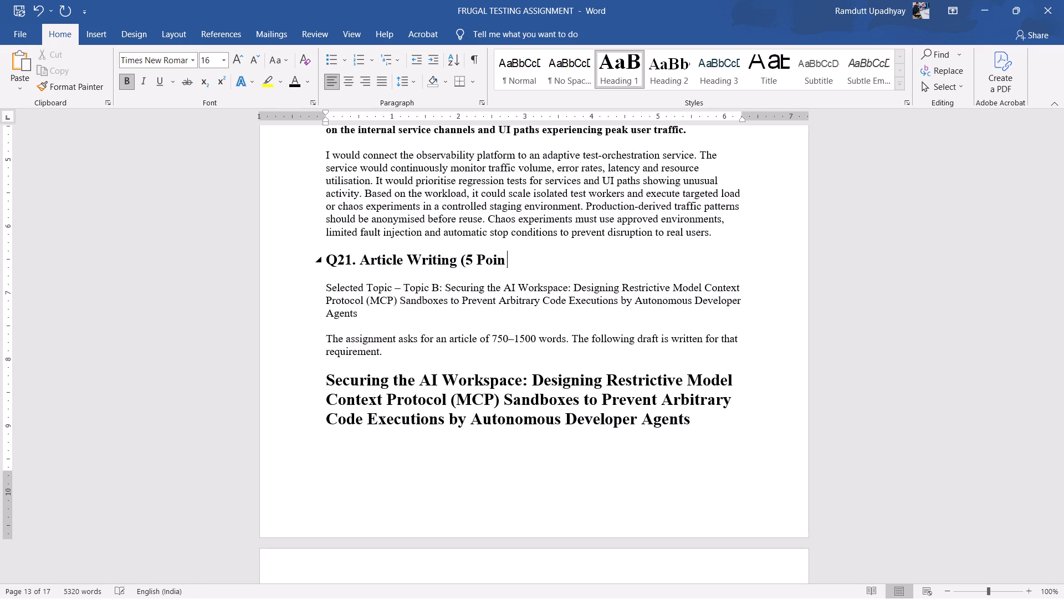
key("BackSpace")
key("BackSpace")
key("BackSpace")
key("BackSpace")
key("BackSpace")
key("BackSpace")
key("BackSpace")
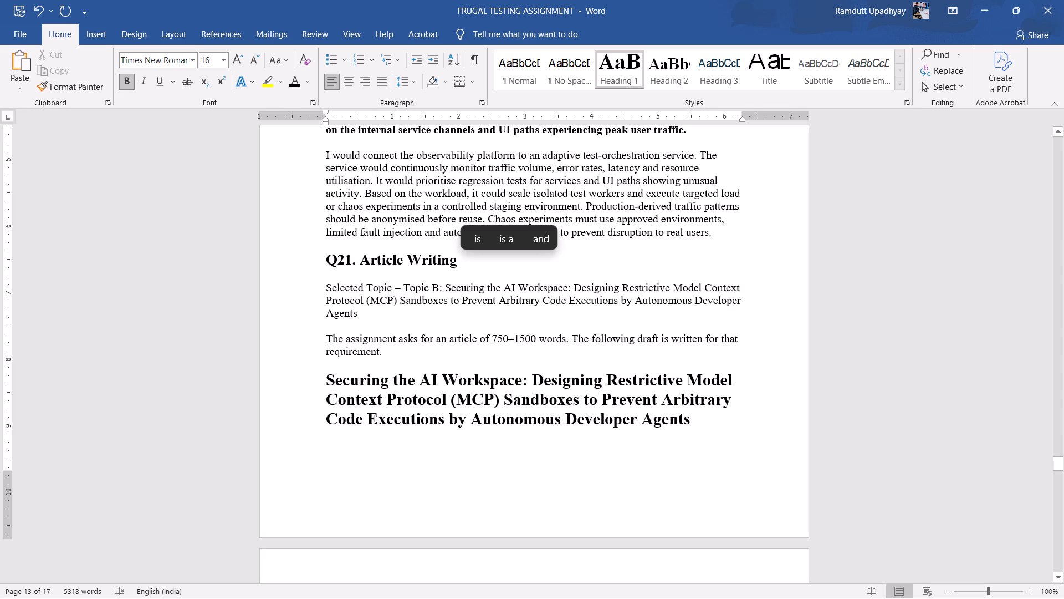
Make the "Selected Topic – Topic B" paragraph under the Q21 heading bold.
left_click_drag(328, 281, 357, 308)
key("ctrl+b")
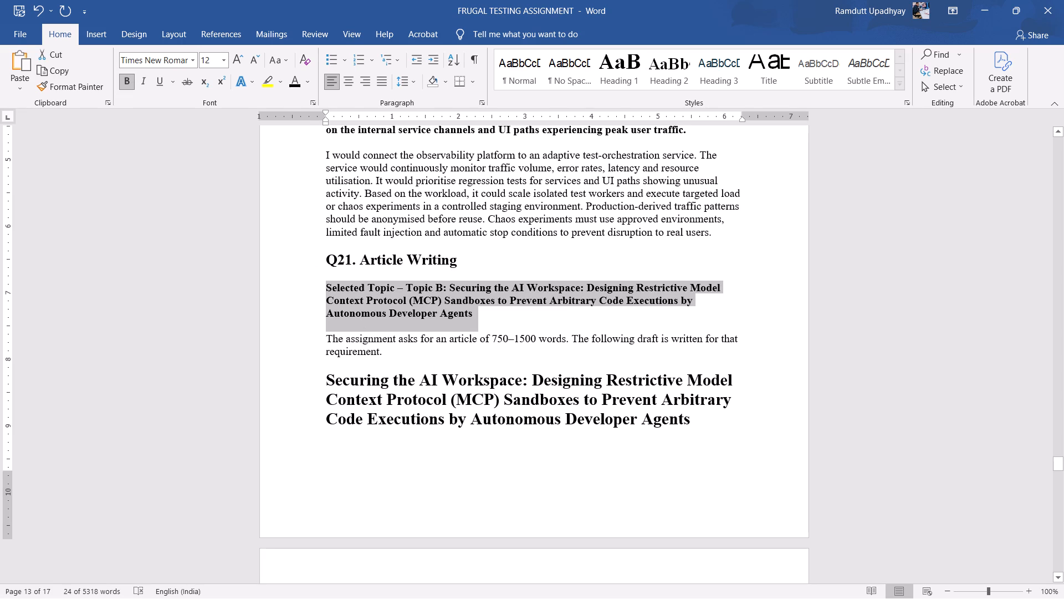
Delete the paragraph beginning "The assignment asks for an article of 750–1500 words" below the selected topic.
left_click_drag(326, 336, 385, 352)
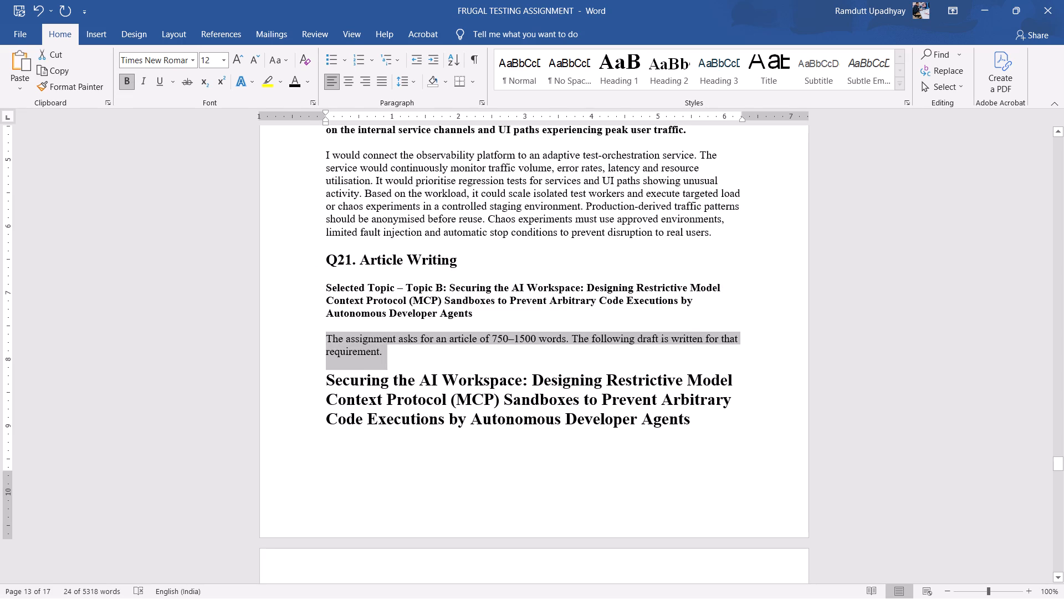
left_click_drag(385, 352, 385, 352)
key("BackSpace")
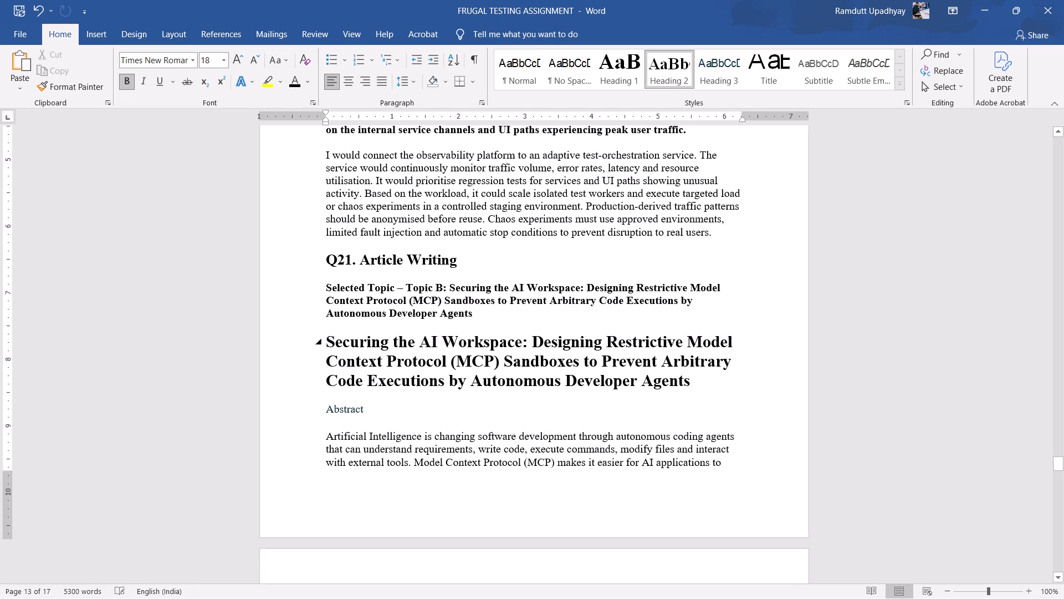
Delete the large duplicate title "Securing the AI Workspace: Designing Restrictive Model Context Protocol (MCP) Sandboxes…" above the Abstract.
key("shift+Down")
key("shift+Down")
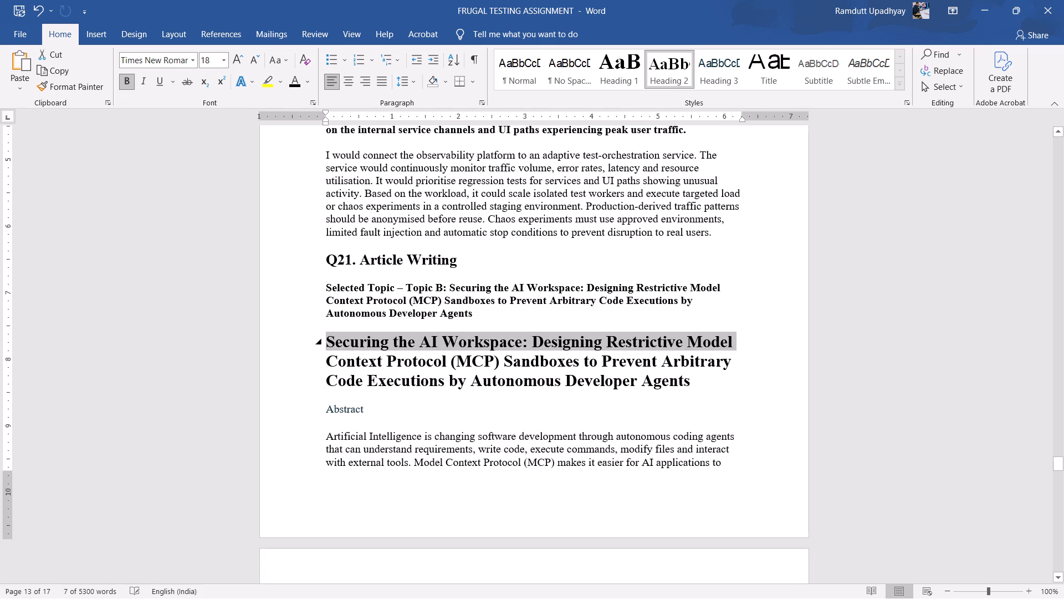
key("shift+Down")
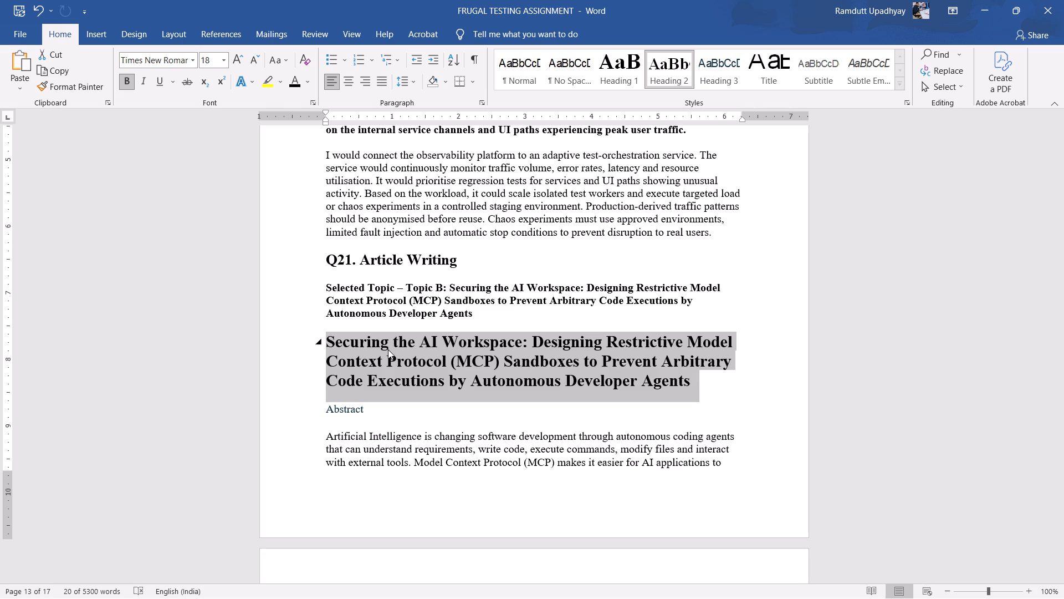
key("BackSpace")
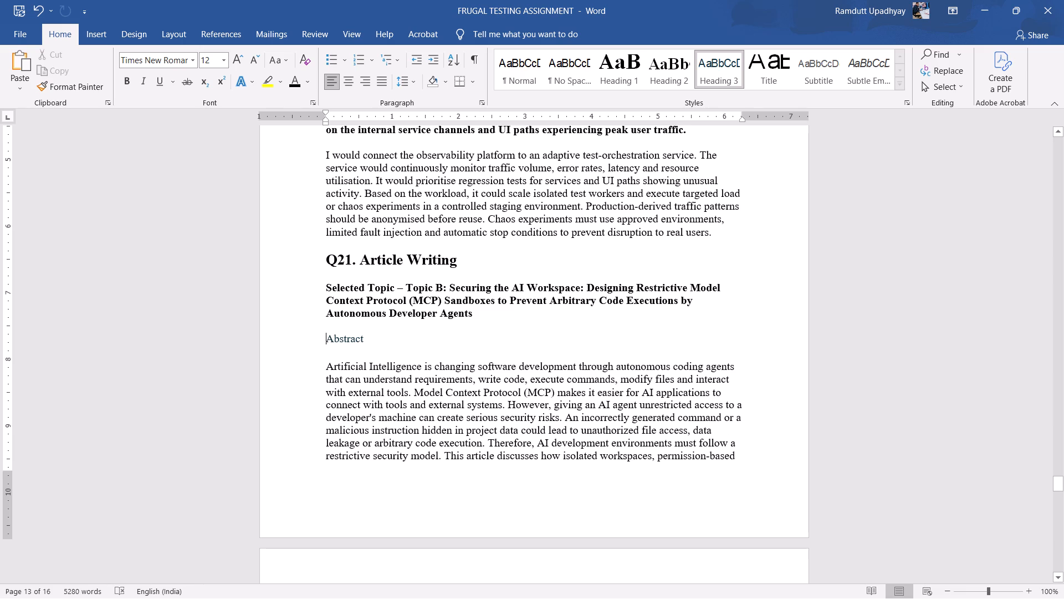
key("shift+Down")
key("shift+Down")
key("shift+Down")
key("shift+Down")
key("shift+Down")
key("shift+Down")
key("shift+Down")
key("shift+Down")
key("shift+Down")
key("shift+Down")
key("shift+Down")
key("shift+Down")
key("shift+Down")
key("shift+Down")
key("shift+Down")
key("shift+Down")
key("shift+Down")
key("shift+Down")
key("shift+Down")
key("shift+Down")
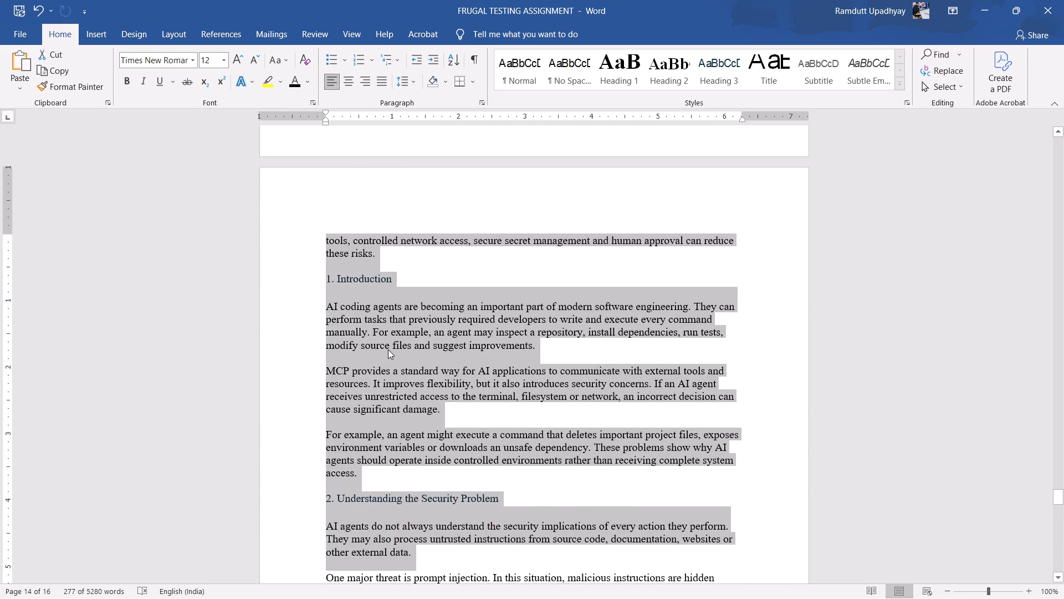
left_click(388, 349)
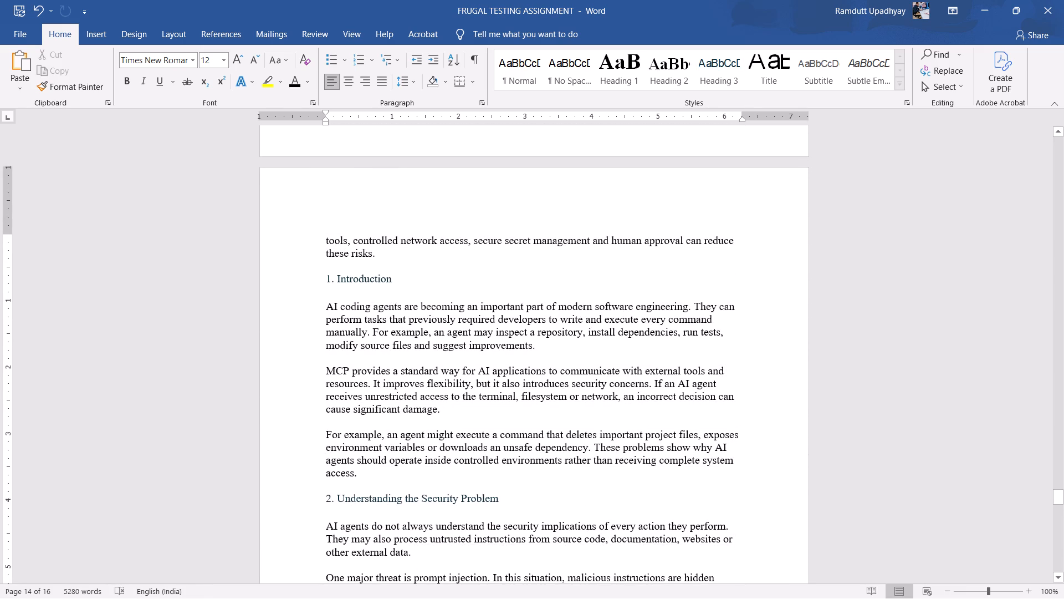
Format the Q21 article's "Abstract" heading as bold with black font colour.
scroll(445, 280, "up", 8)
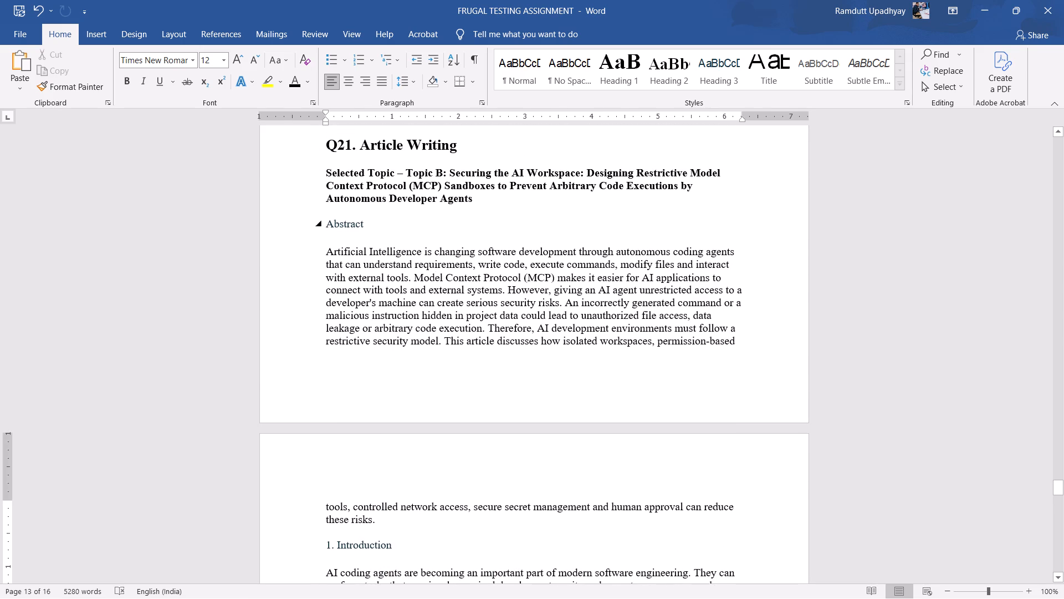
left_click(329, 222)
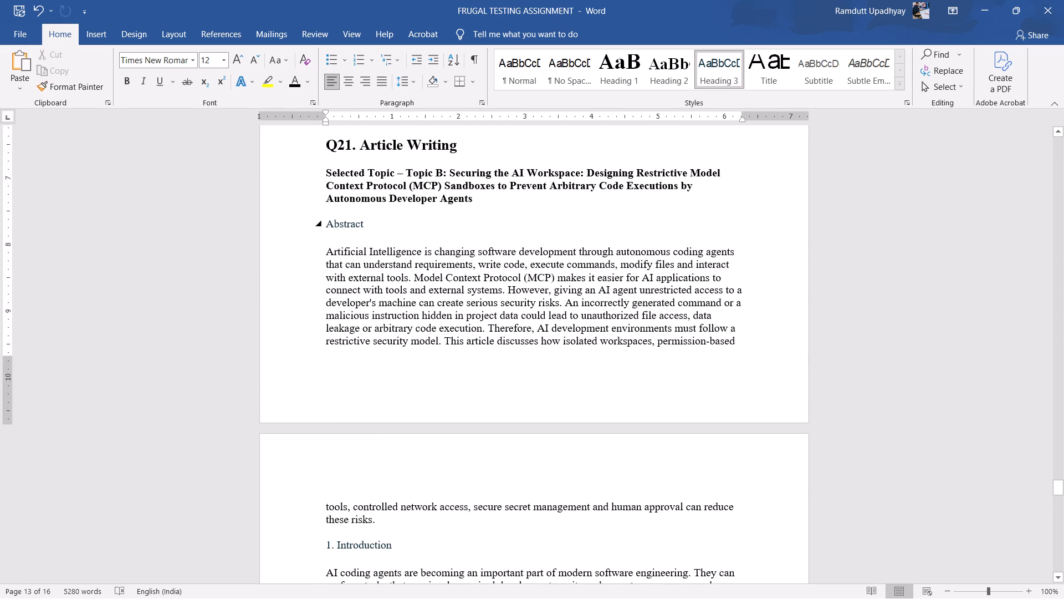
key("Left")
key("shift+Down")
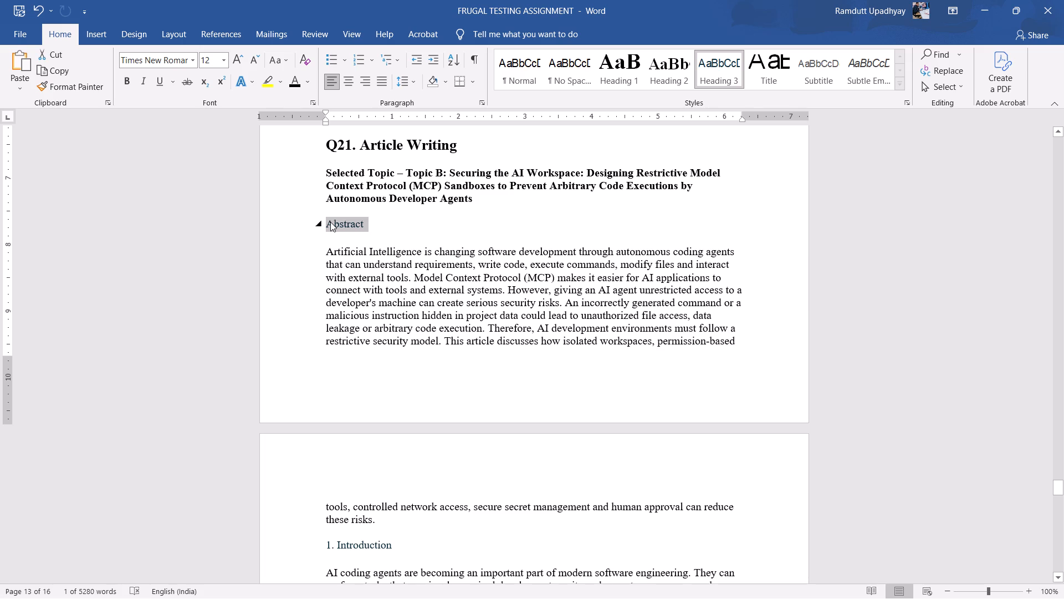
key("ctrl+b")
key("Down")
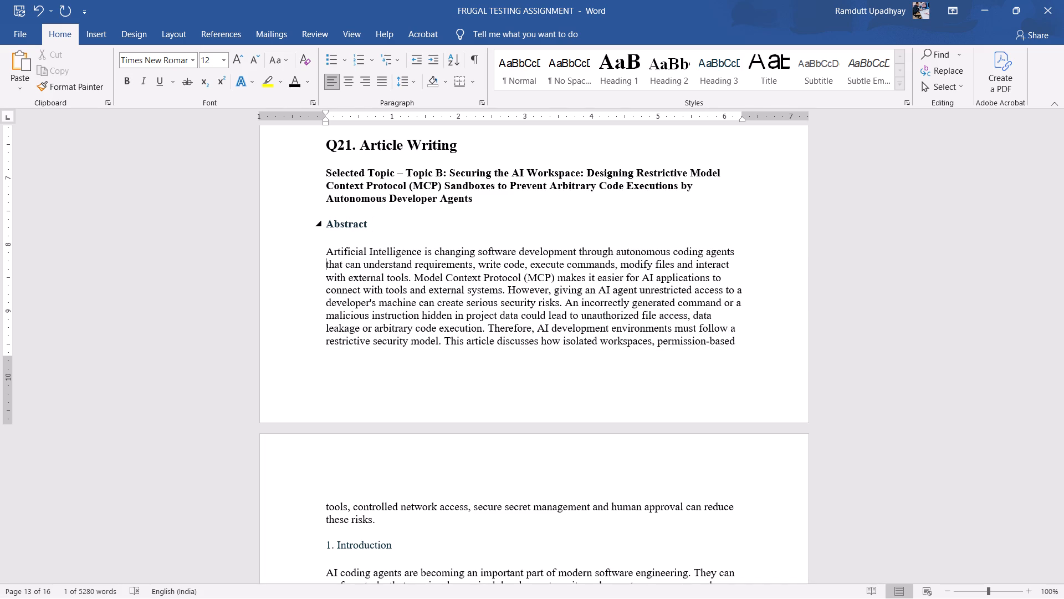
key("Left")
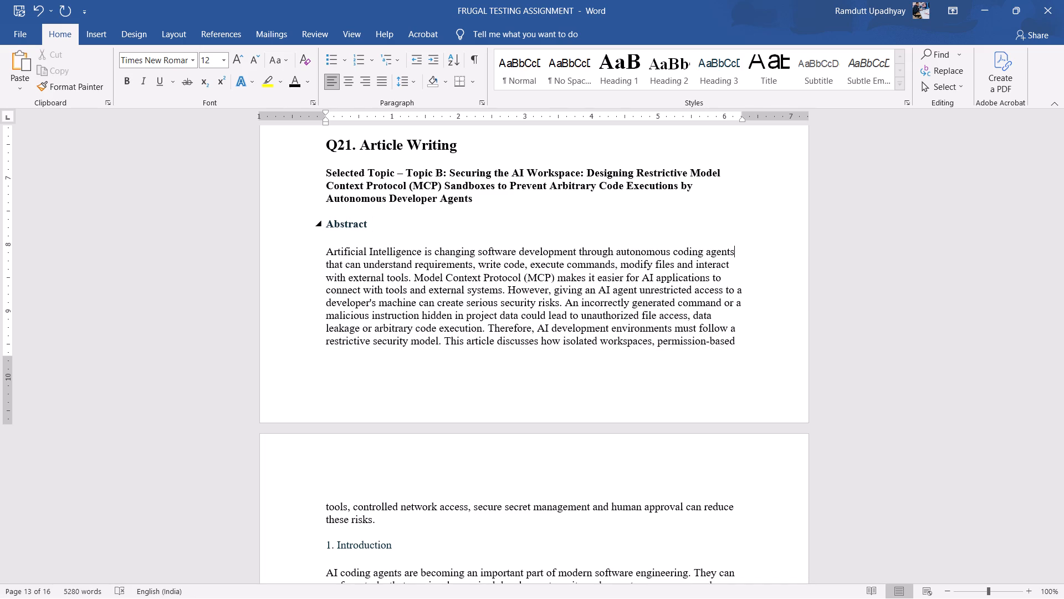
key("Up")
key("Left")
key("Left")
key("Left")
key("Left")
key("Left")
key("Left")
key("Left")
key("Left")
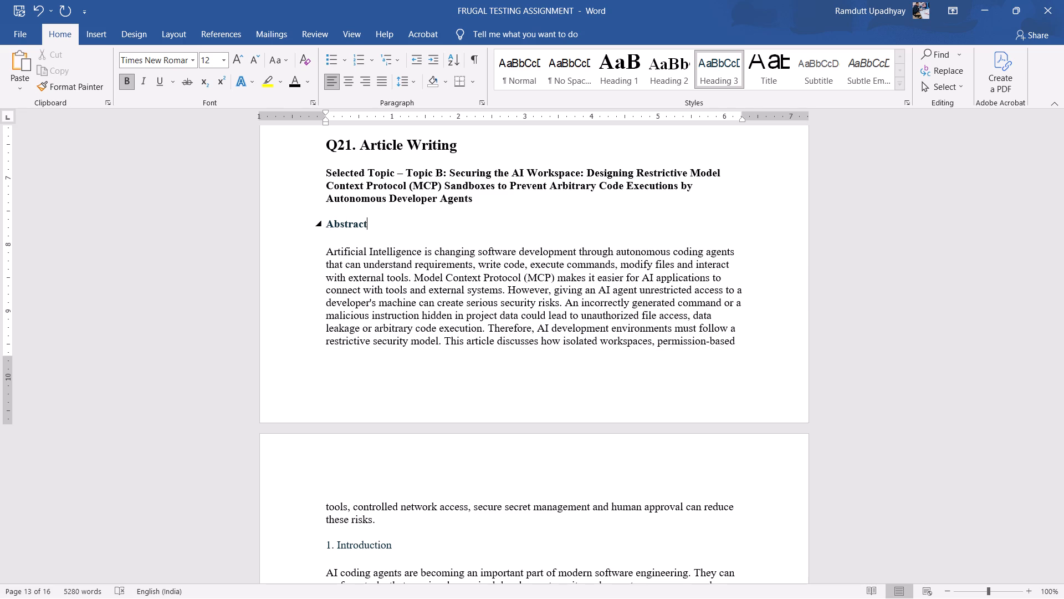
key("shift+Down")
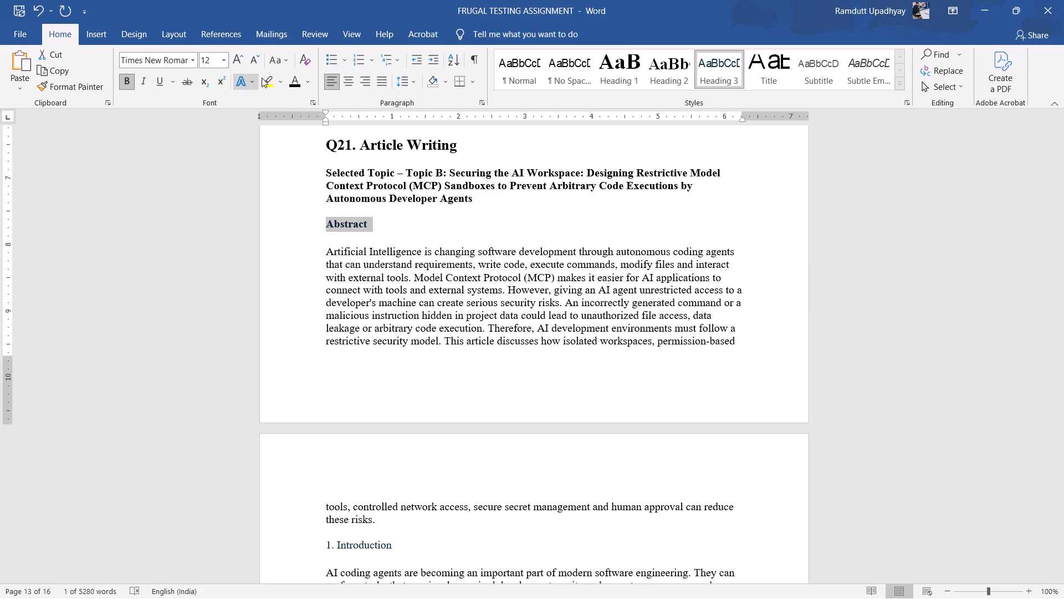
left_click(291, 86)
Format the "1. Introduction" heading of the Q21 article as bold with black font colour.
scroll(357, 306, "down", 3)
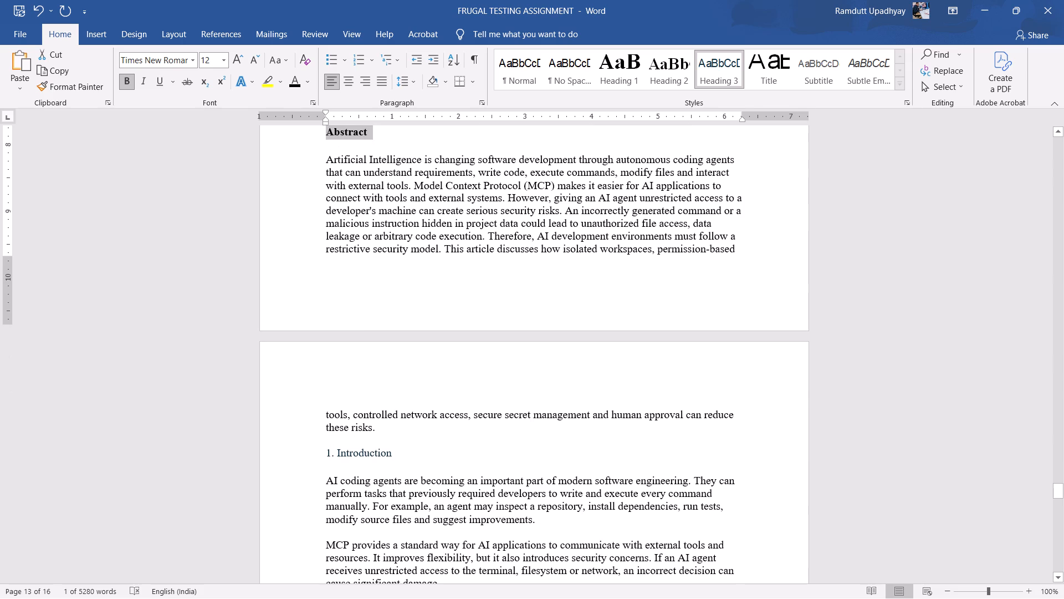
left_click(328, 443)
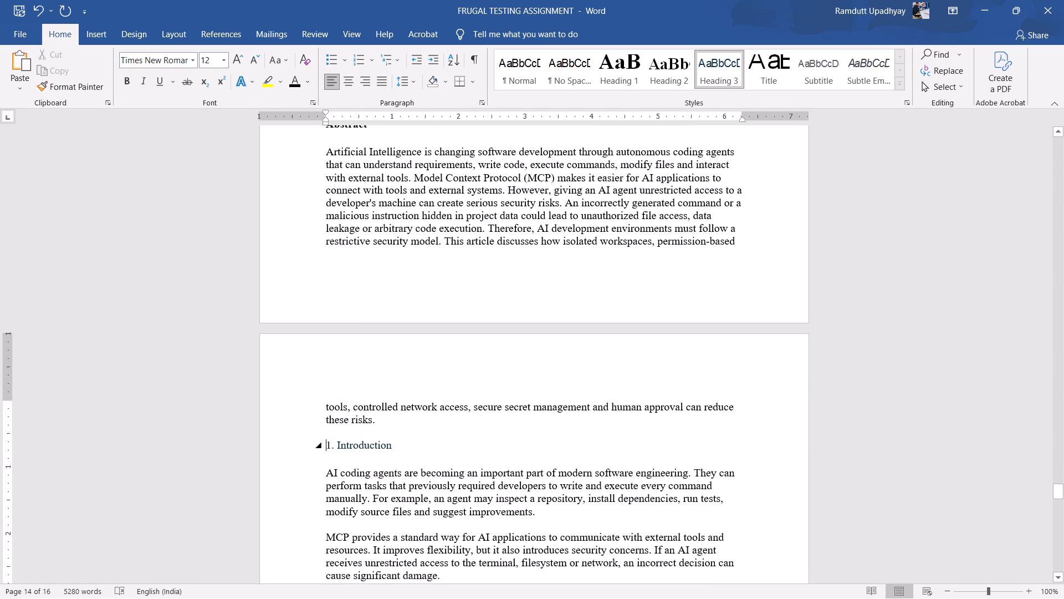
key("shift+Down")
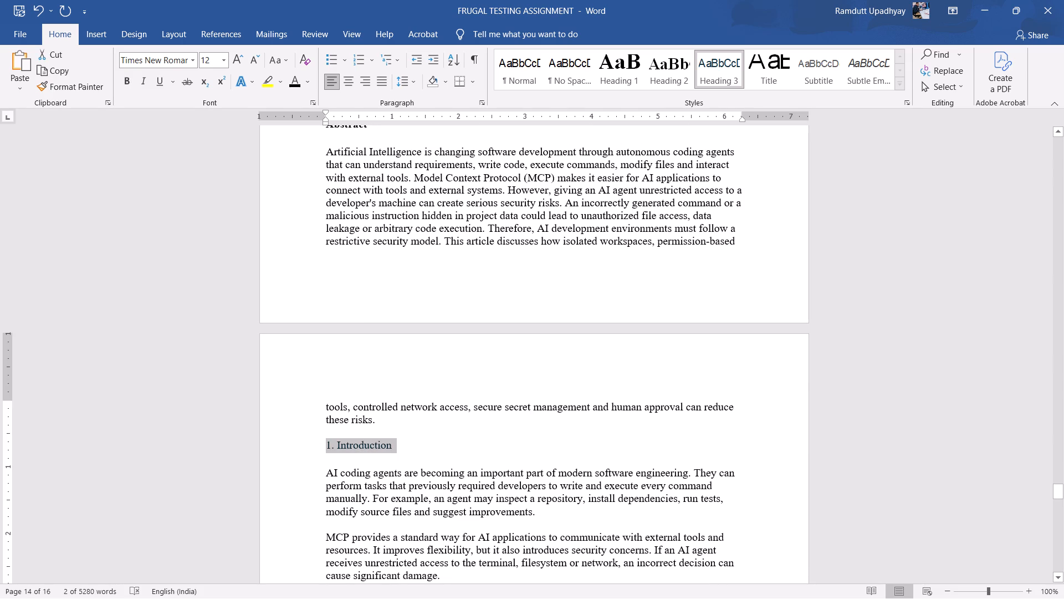
key("ctrl+b")
left_click(298, 85)
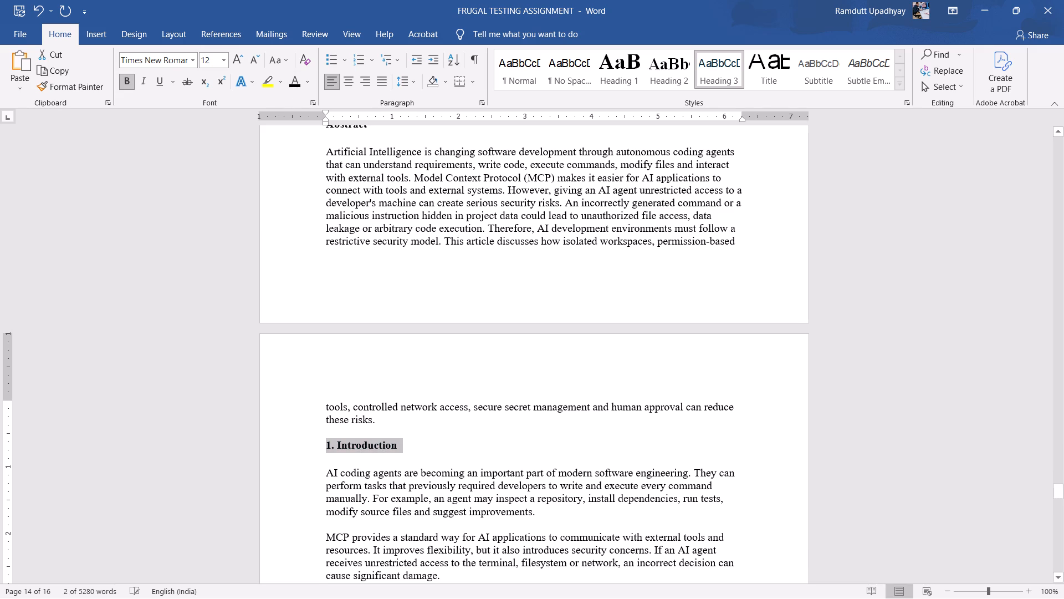
left_click(450, 434)
Format the "2. Understanding the Security Problem" heading as bold with black font colour.
scroll(449, 435, "down", 8)
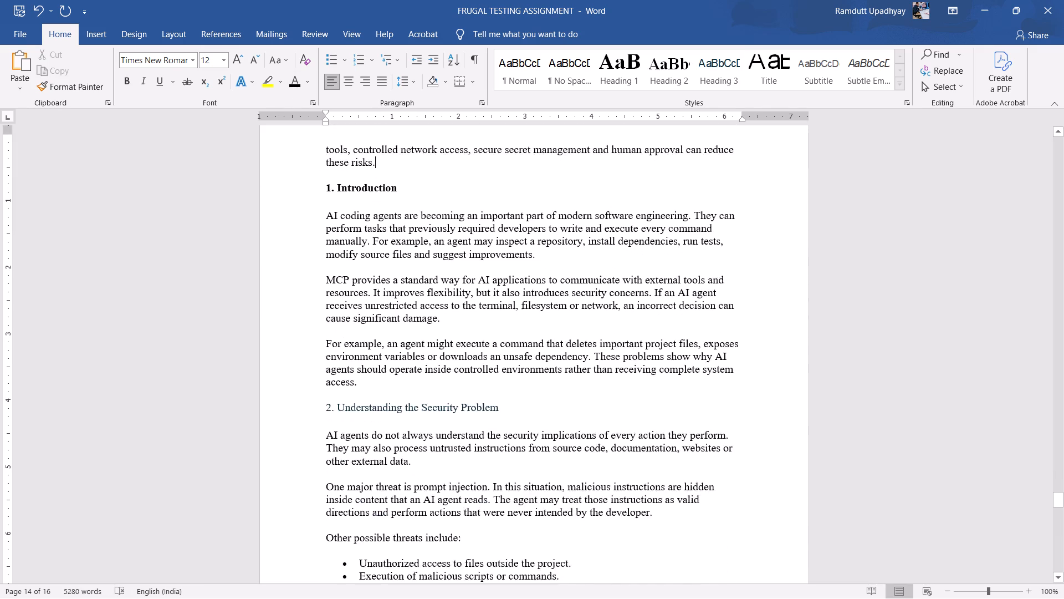
scroll(448, 433, "down", 3)
left_click_drag(324, 298, 401, 310)
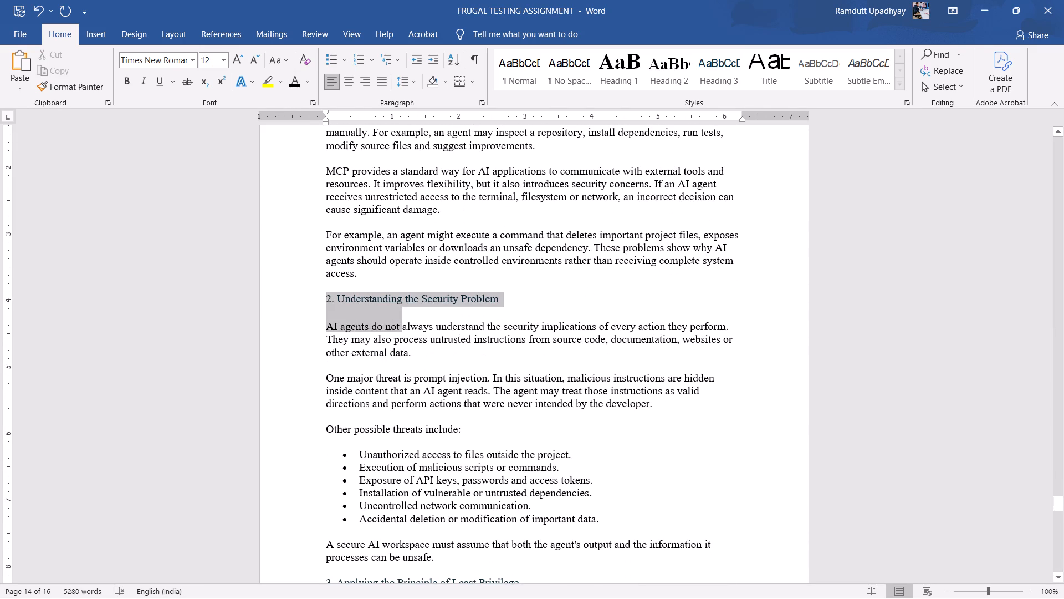
left_click_drag(401, 310, 504, 303)
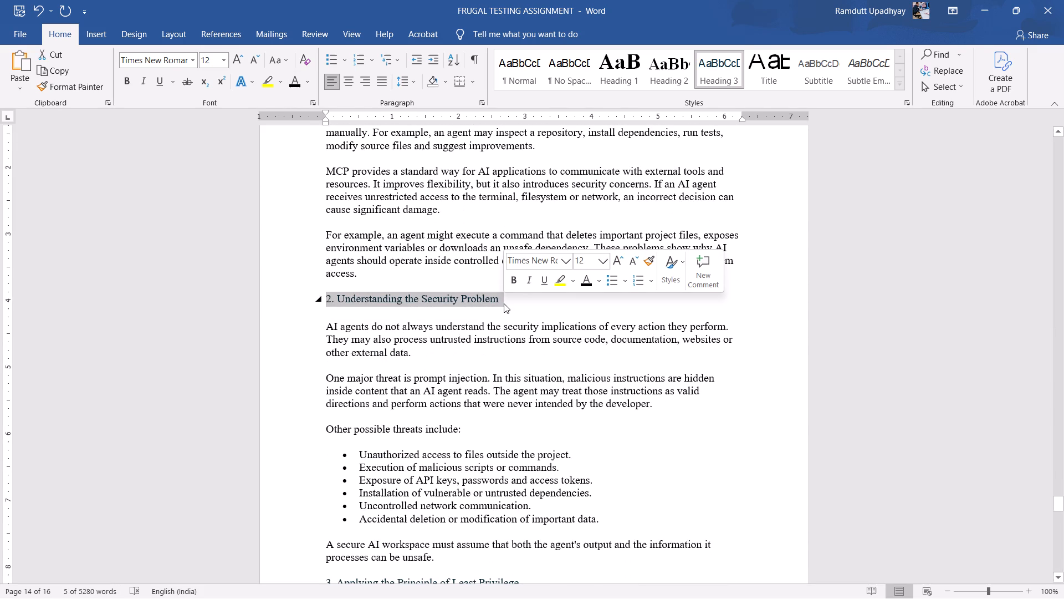
key("ctrl+b")
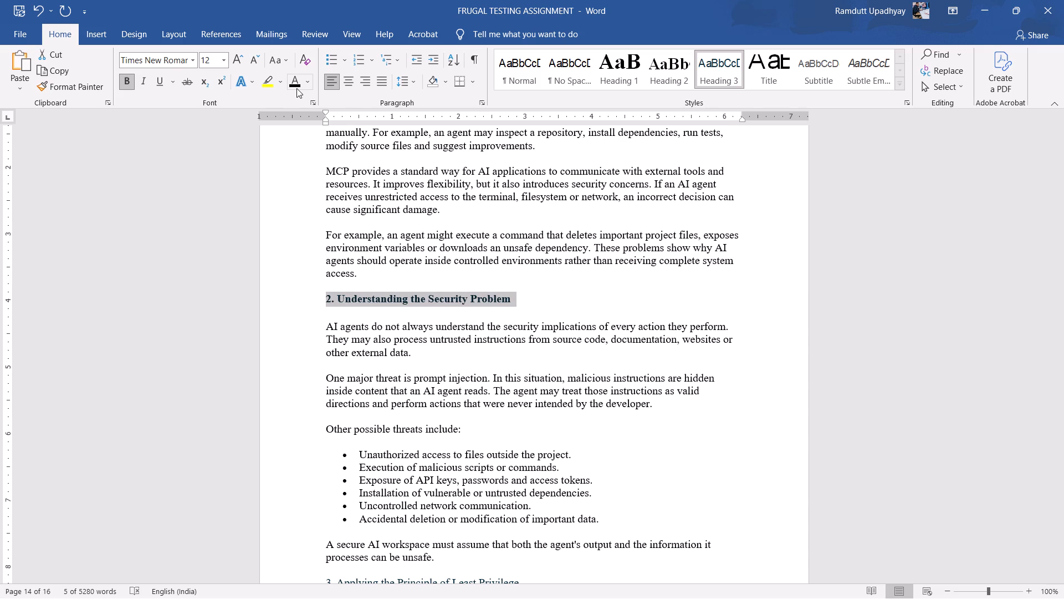
left_click(296, 88)
left_click(292, 84)
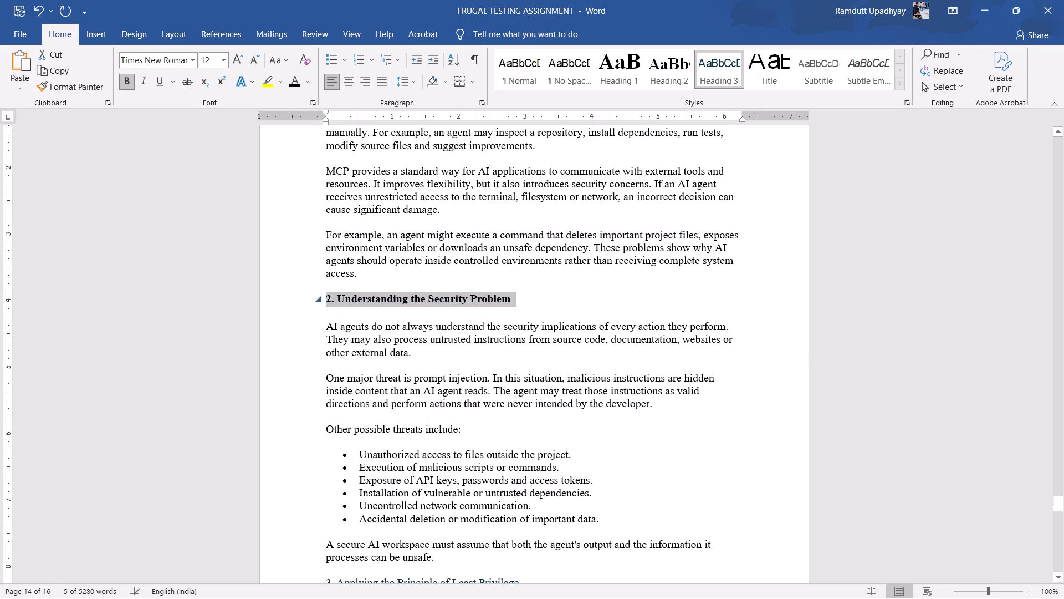
Format the "3. Applying the Principle of Least Privilege" heading as bold with black font colour.
scroll(329, 412, "down", 5)
left_click_drag(325, 415, 536, 414)
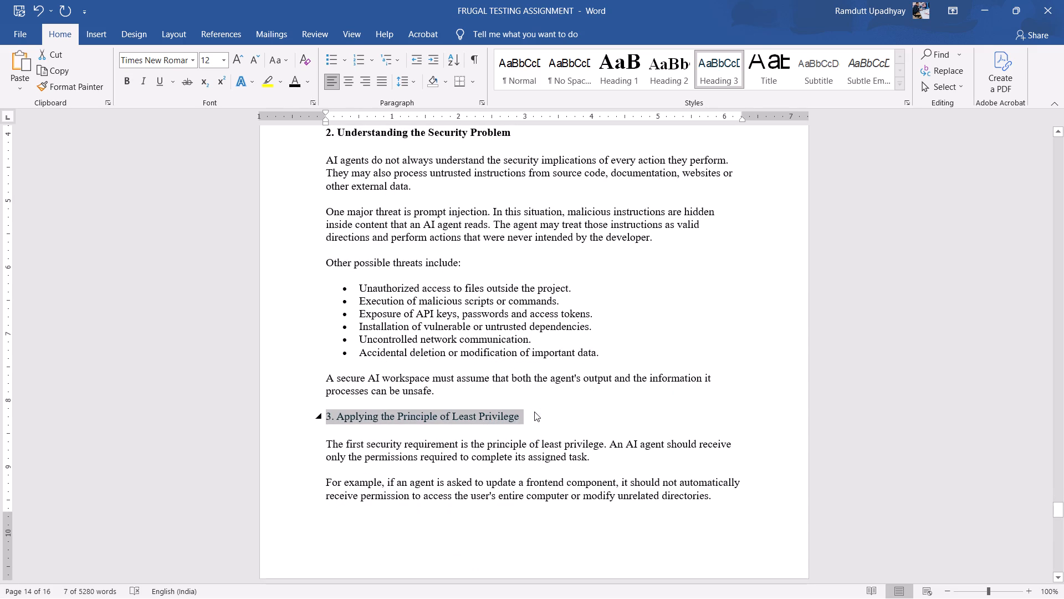
right_click(533, 410, "ctrl")
key("ctrl+b")
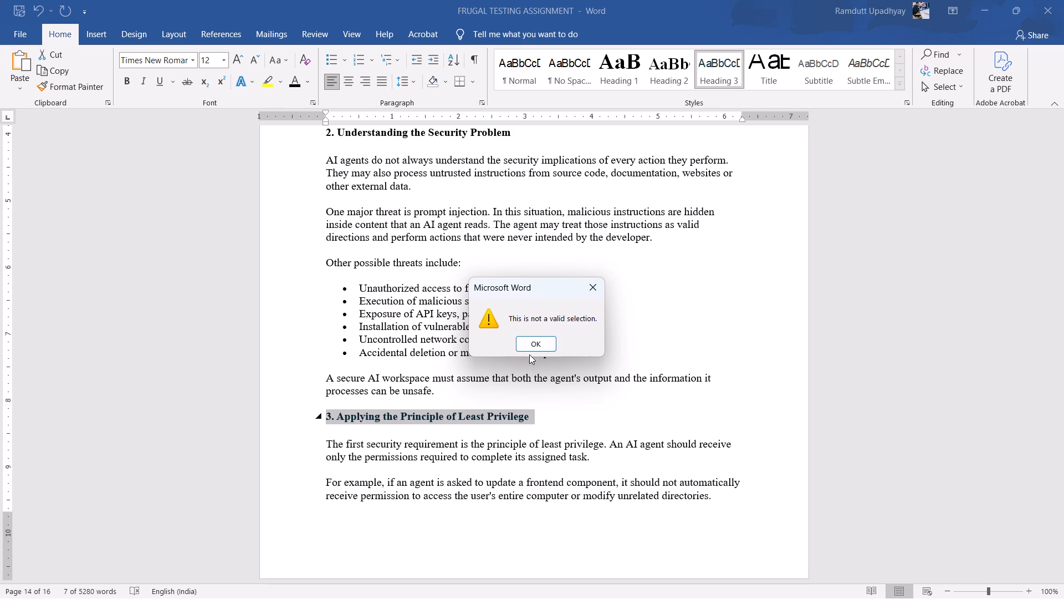
left_click(533, 347)
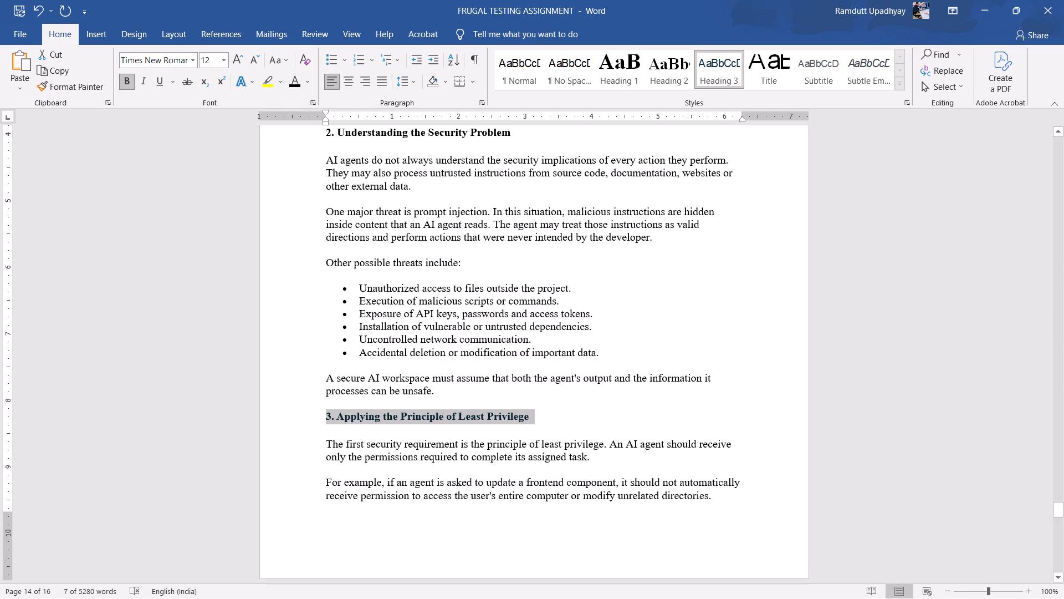
left_click(295, 82)
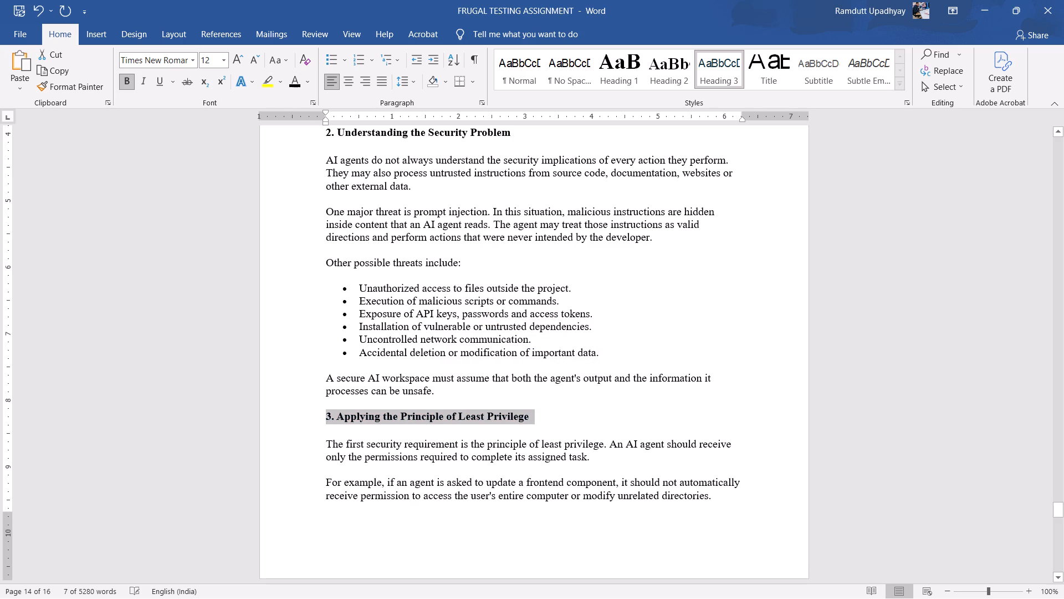
Format the "4. Designing an Isolated Sandbox" heading of the Q21 article as bold with black font colour.
scroll(524, 399, "down", 3)
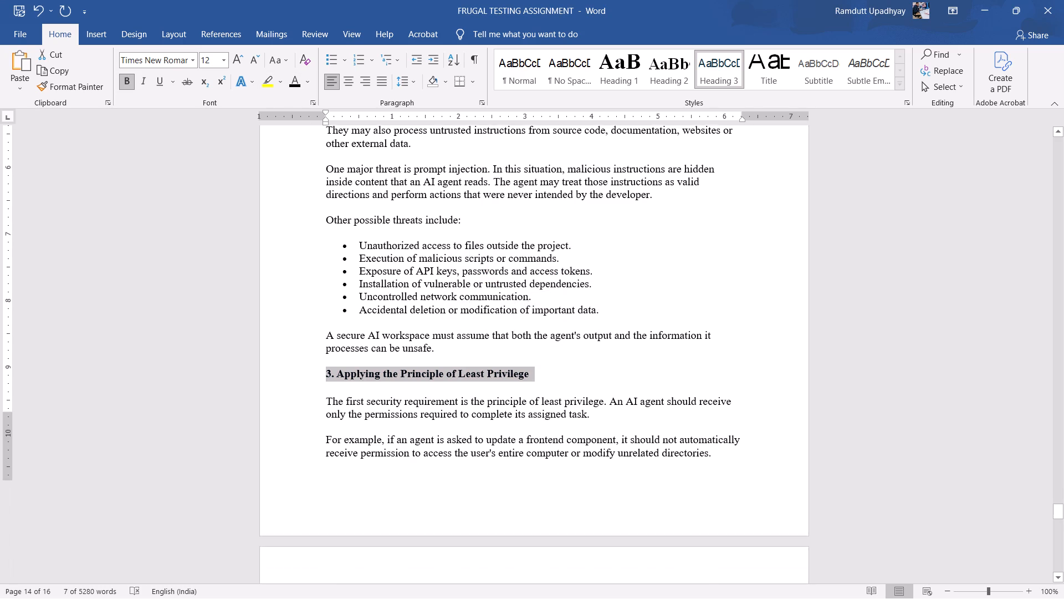
scroll(524, 399, "down", 4)
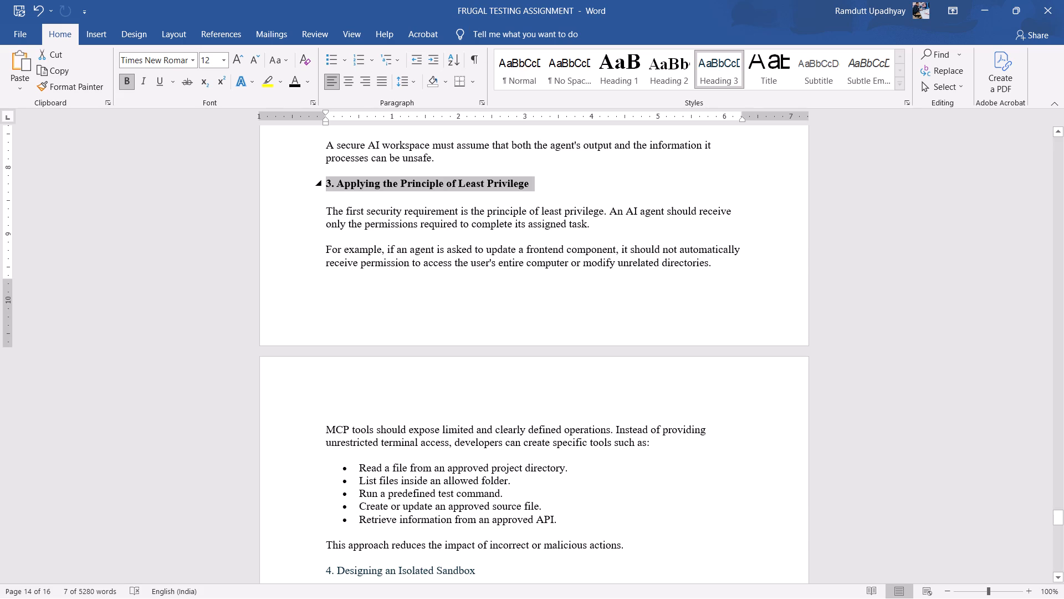
scroll(357, 287, "down", 7)
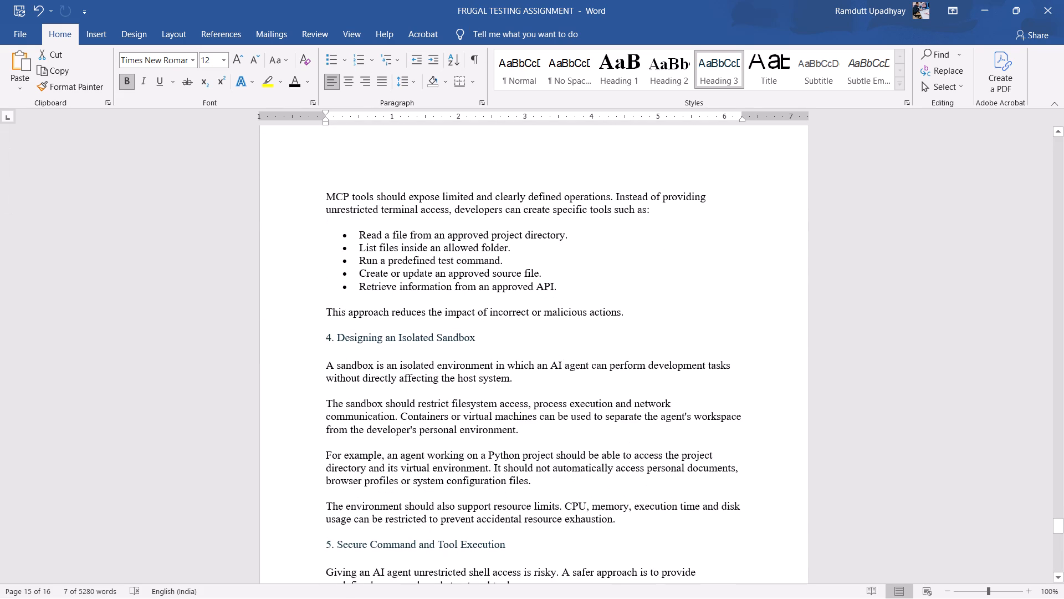
left_click_drag(329, 337, 459, 331)
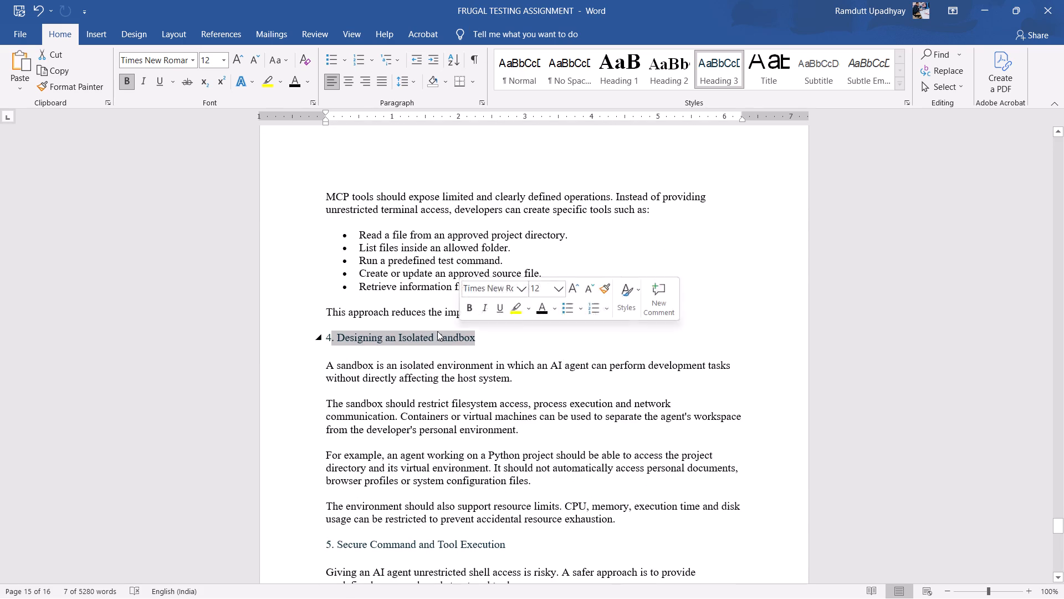
left_click(329, 337)
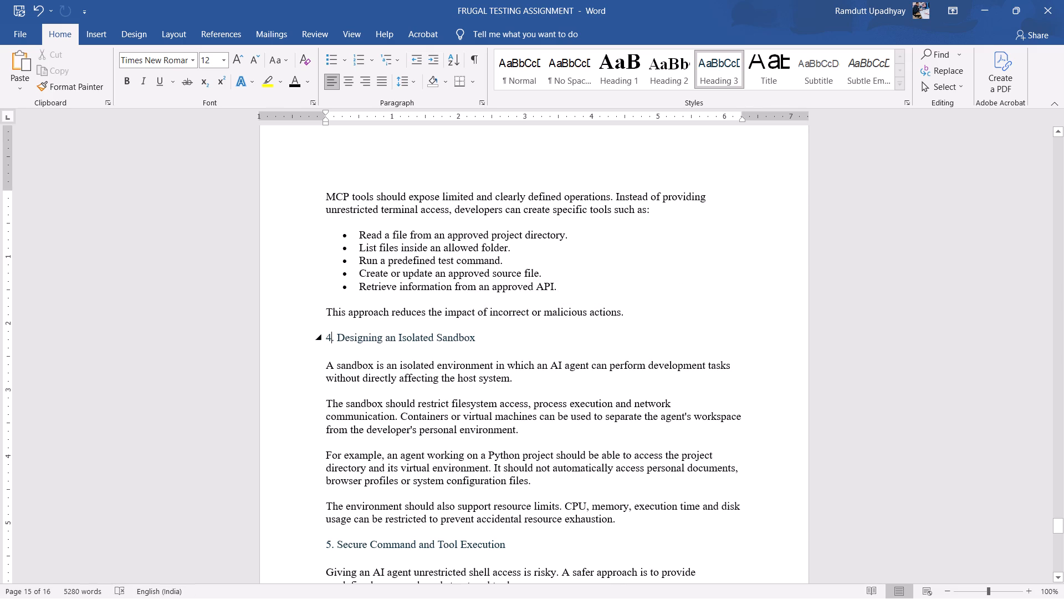
key("Left")
key("shift+Down")
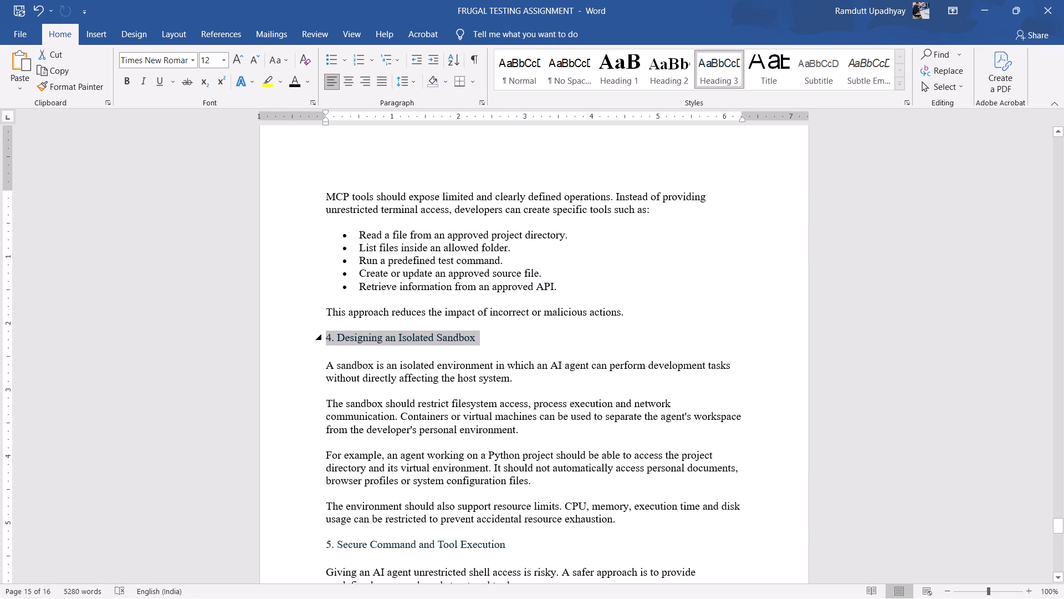
key("ctrl+b")
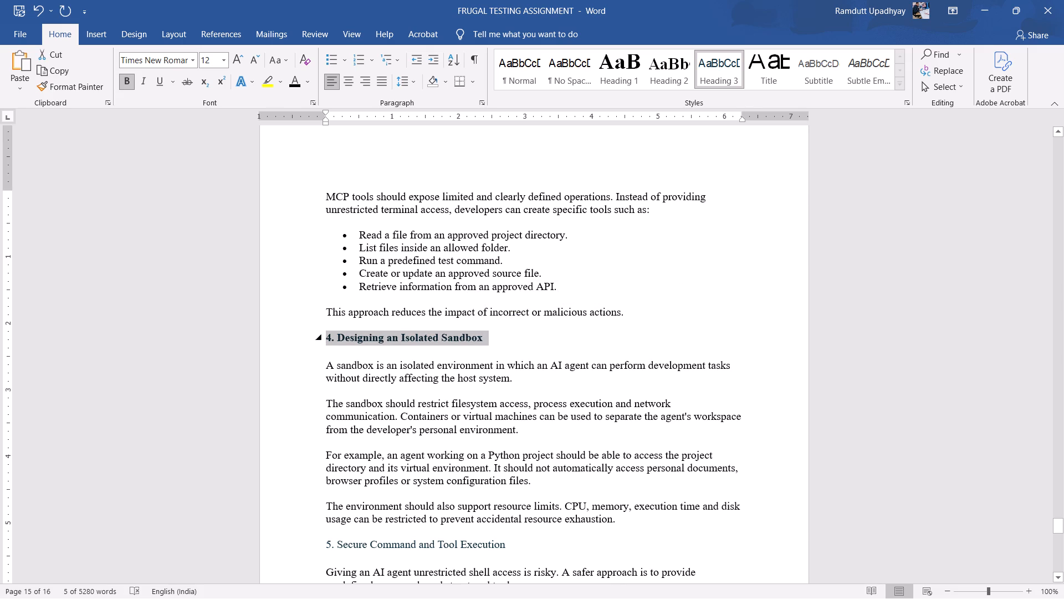
left_click(293, 89)
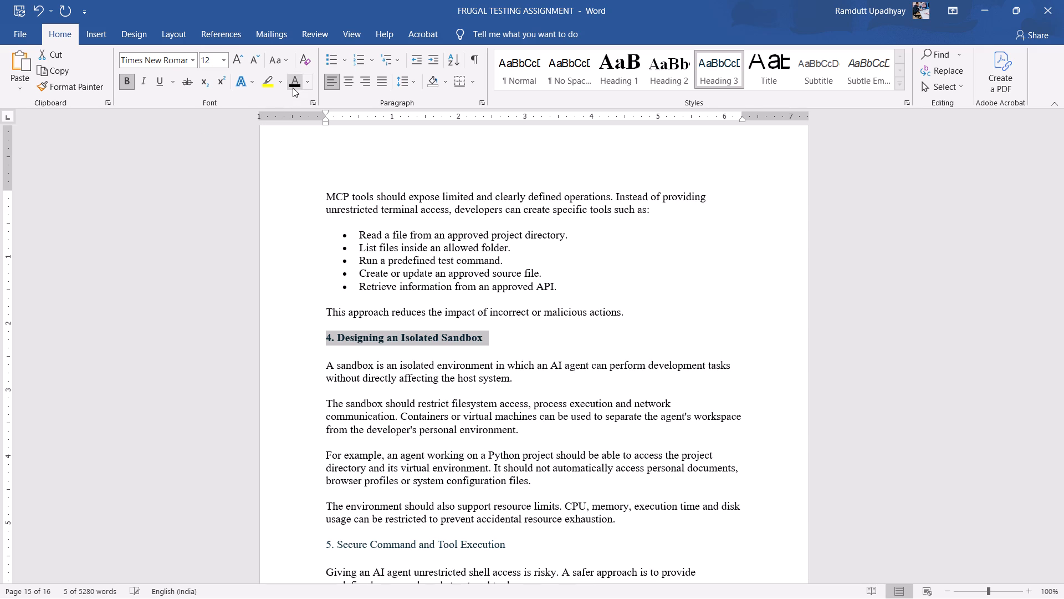
Format the "5. Secure Command and Tool Execution" heading as bold with black font colour.
scroll(347, 366, "down", 10)
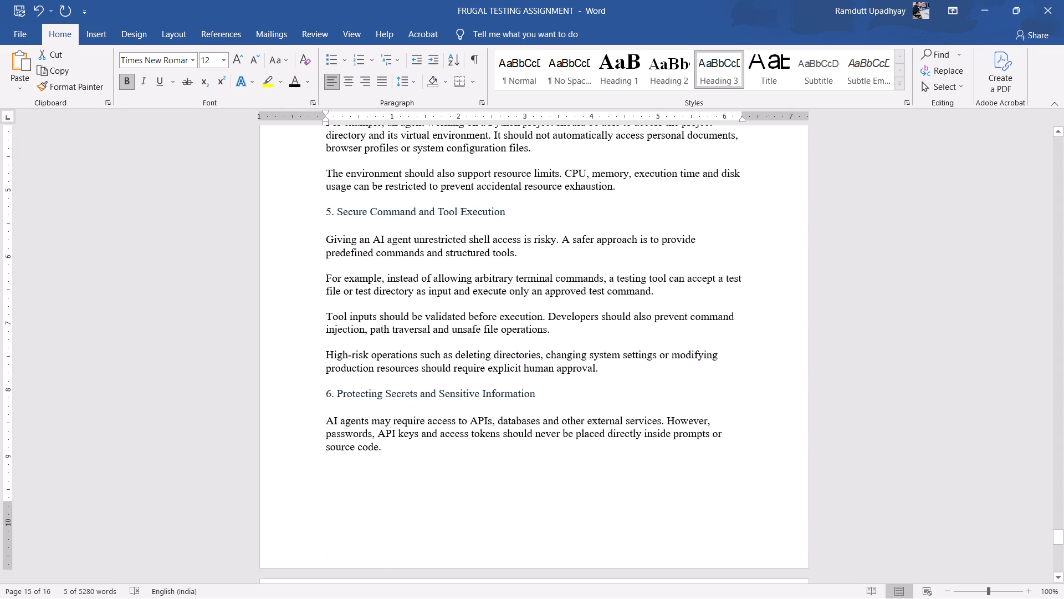
left_click_drag(328, 213, 488, 217)
key("ctrl+b")
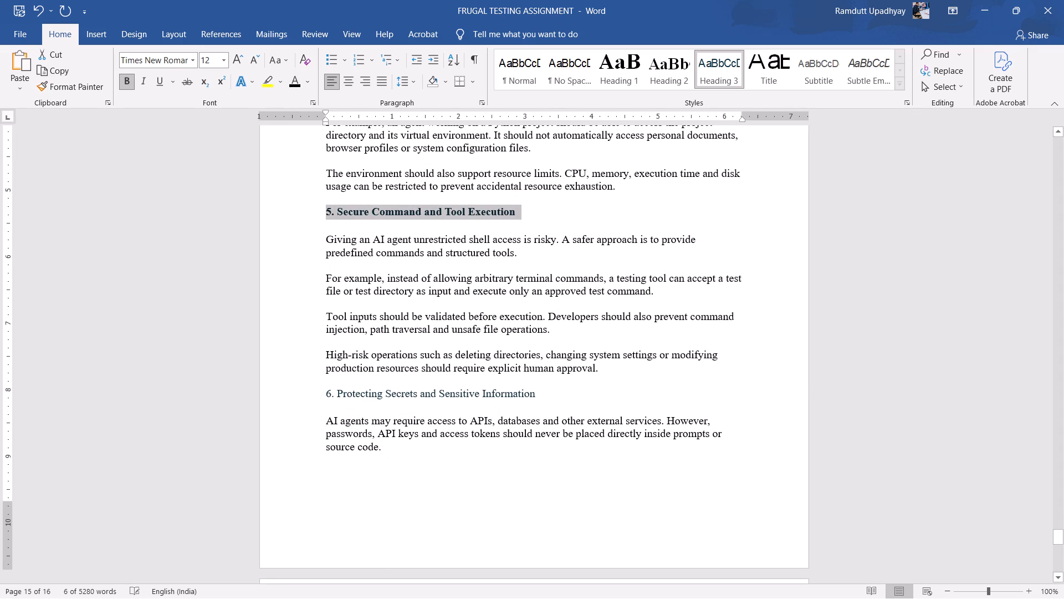
left_click(290, 85)
Format the "6. Protecting Secrets and Sensitive Information" heading as bold with black font colour.
scroll(399, 382, "down", 5)
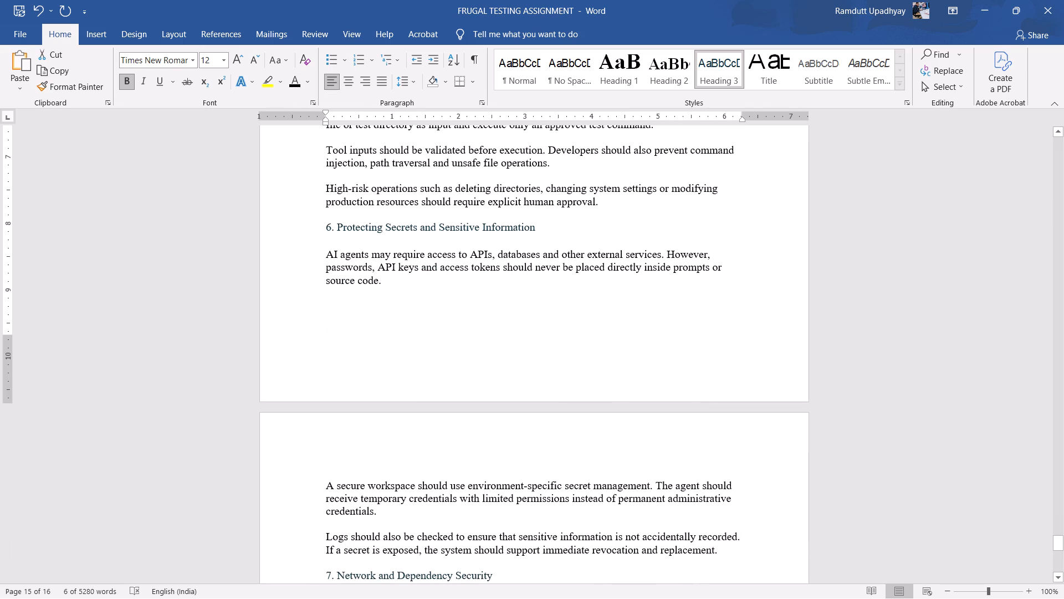
left_click_drag(326, 226, 539, 224)
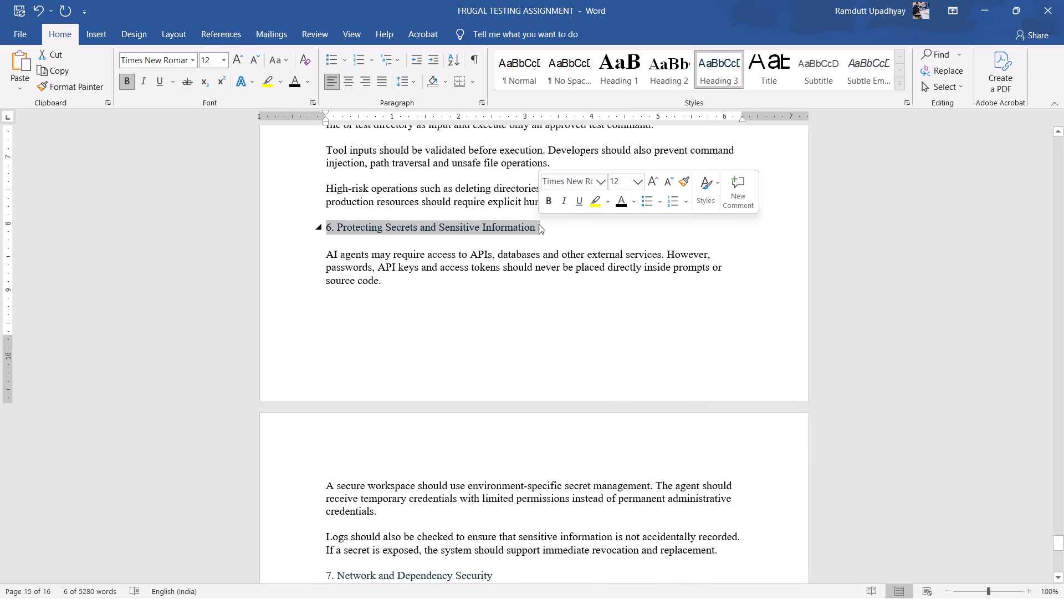
key("ctrl+b")
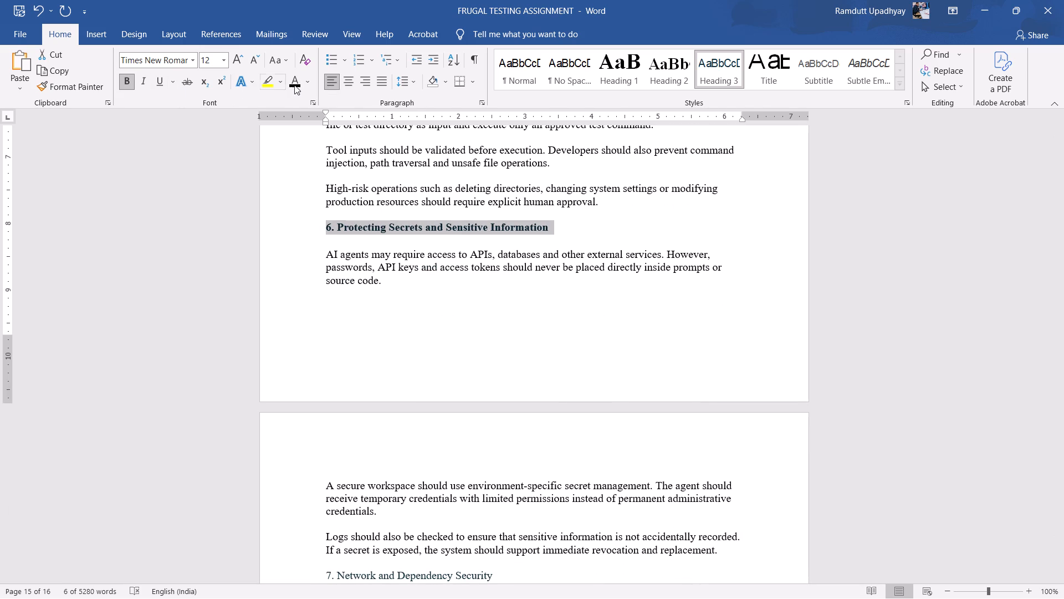
left_click(294, 85)
Format the "7. Network and Dependency Security" heading as bold with black font colour.
scroll(298, 286, "down", 5)
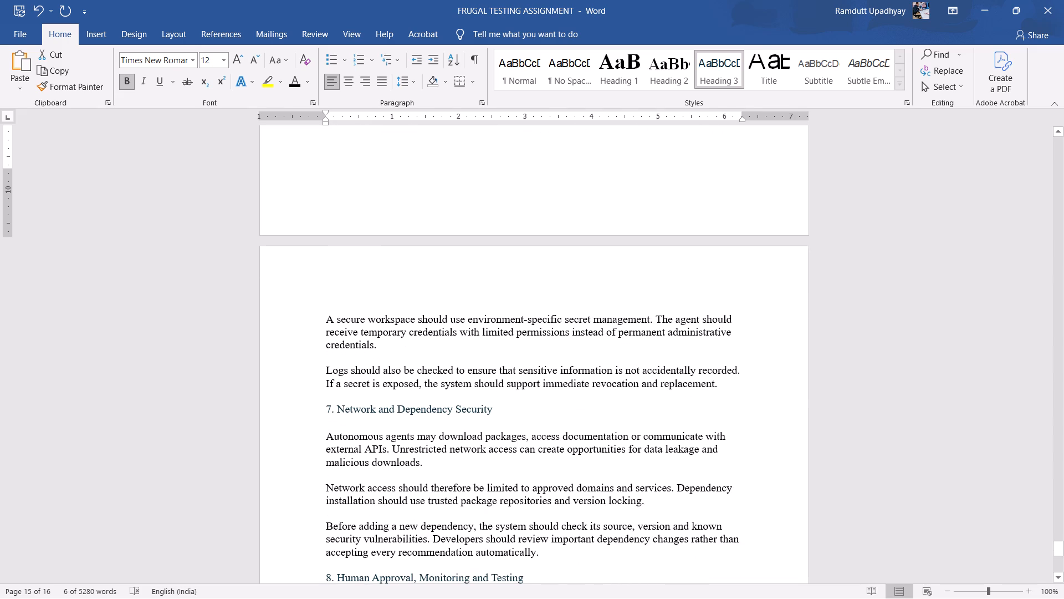
left_click_drag(326, 405, 407, 405)
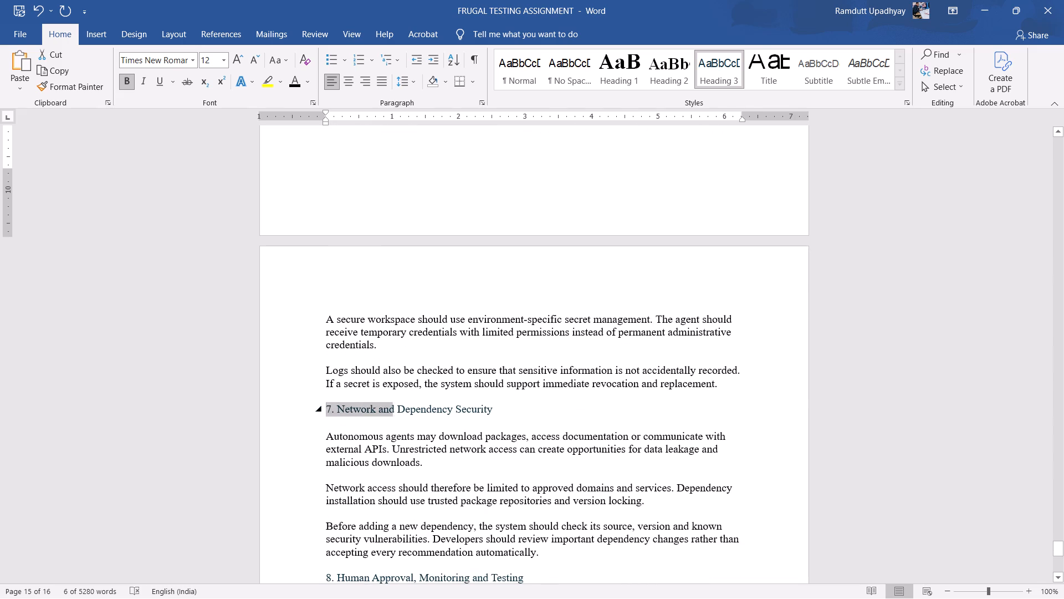
left_click_drag(407, 405, 494, 410)
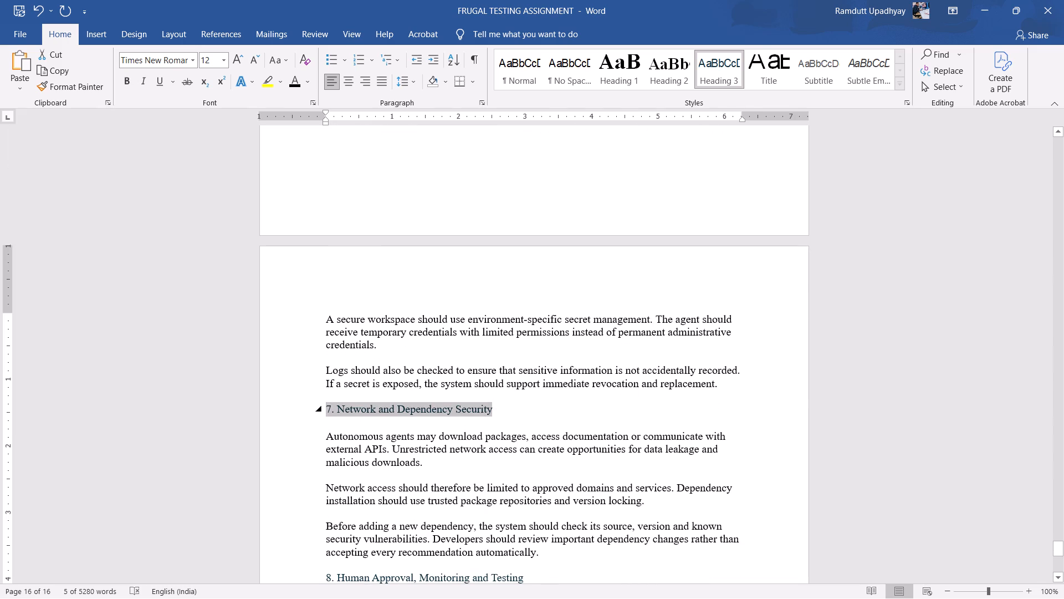
key("ctrl+b")
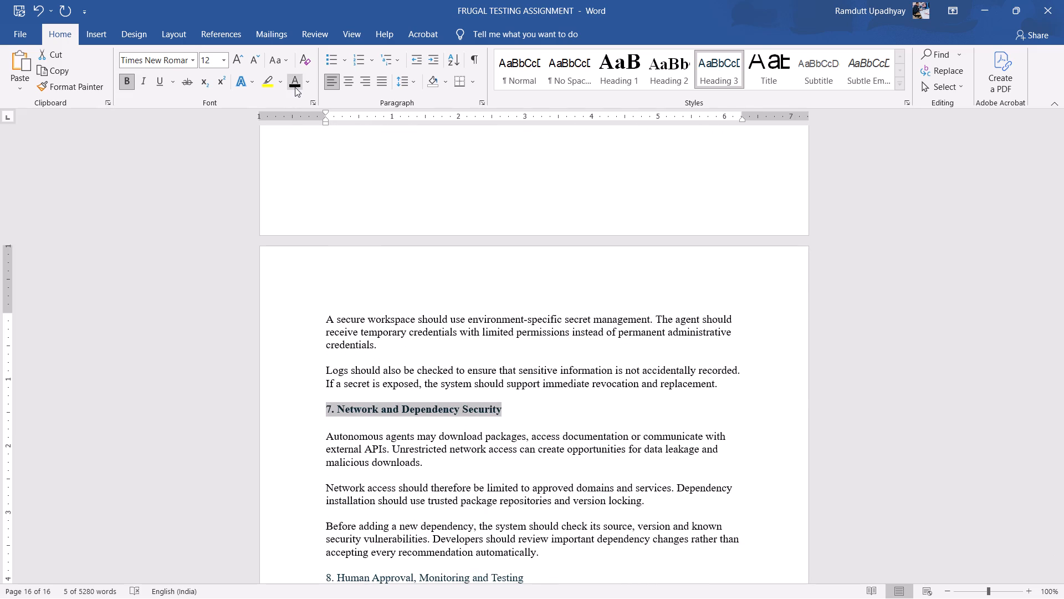
left_click(295, 84)
Format the "8. Human Approval, Monitoring and Testing" heading as bold with black font colour.
scroll(413, 345, "down", 5)
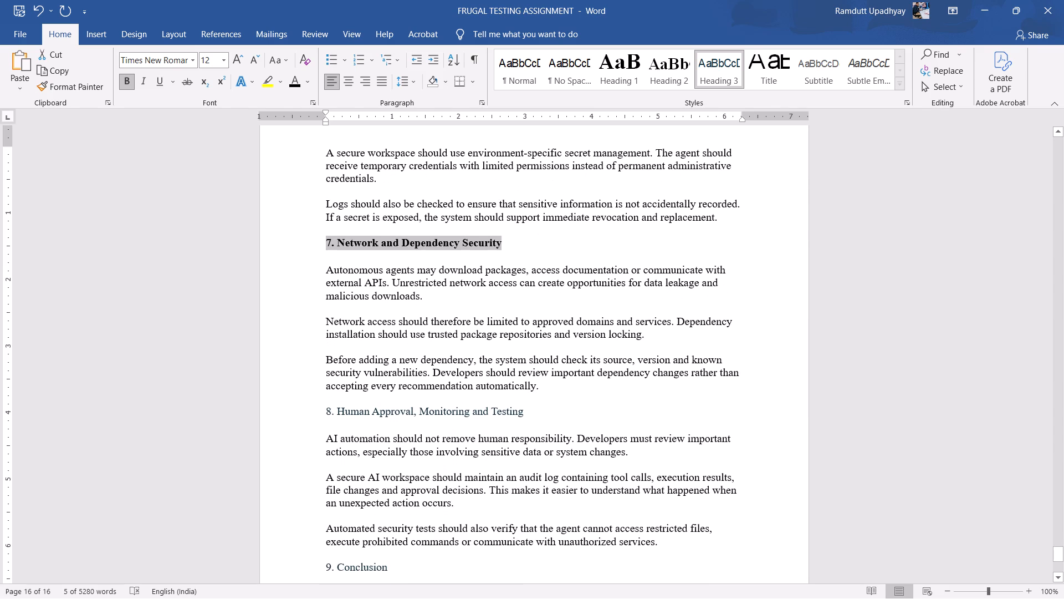
left_click_drag(329, 414, 462, 405)
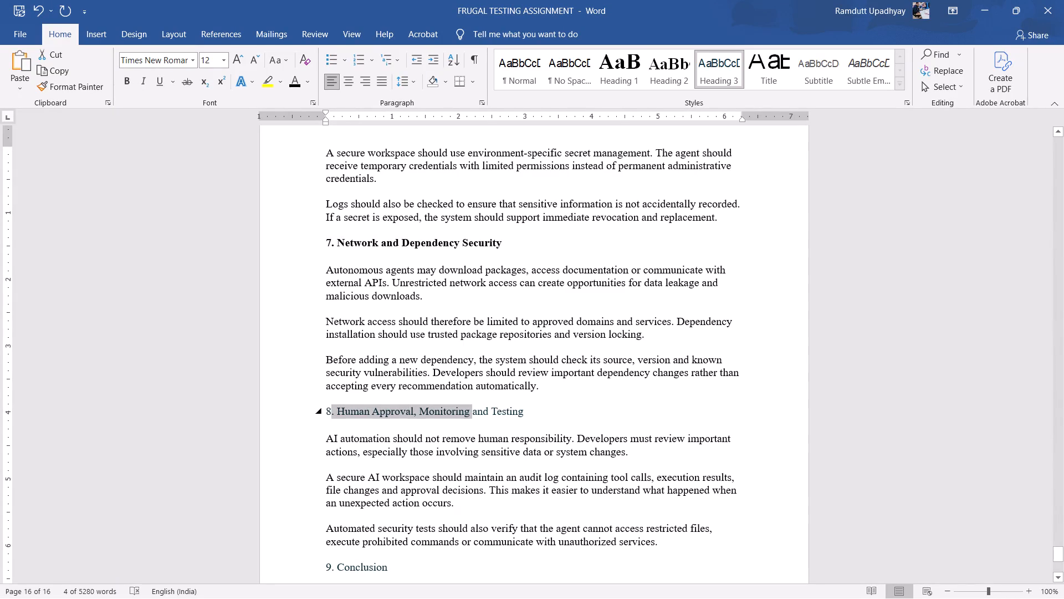
left_click(328, 412)
left_click_drag(327, 413, 514, 409)
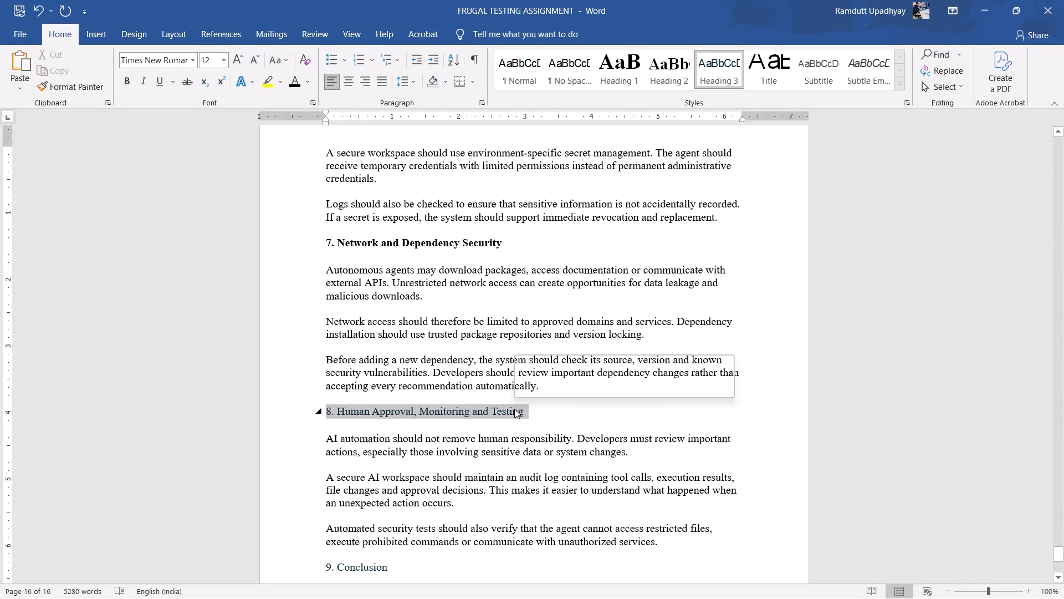
key("ctrl+b")
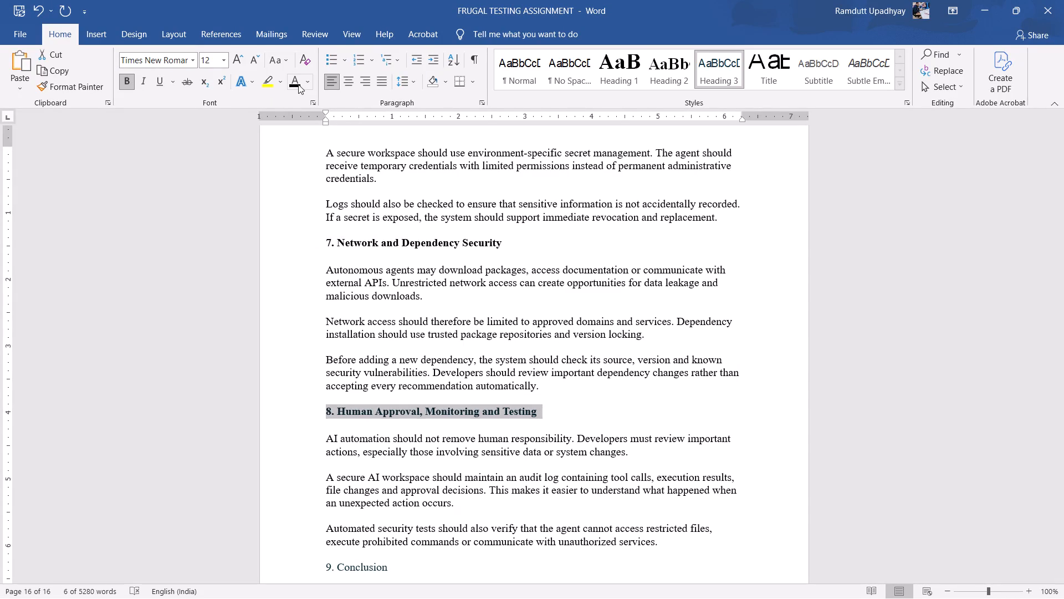
left_click(297, 85)
Format the "9. Conclusion" heading of the Q21 article with black font colour and bold.
scroll(398, 416, "down", 5)
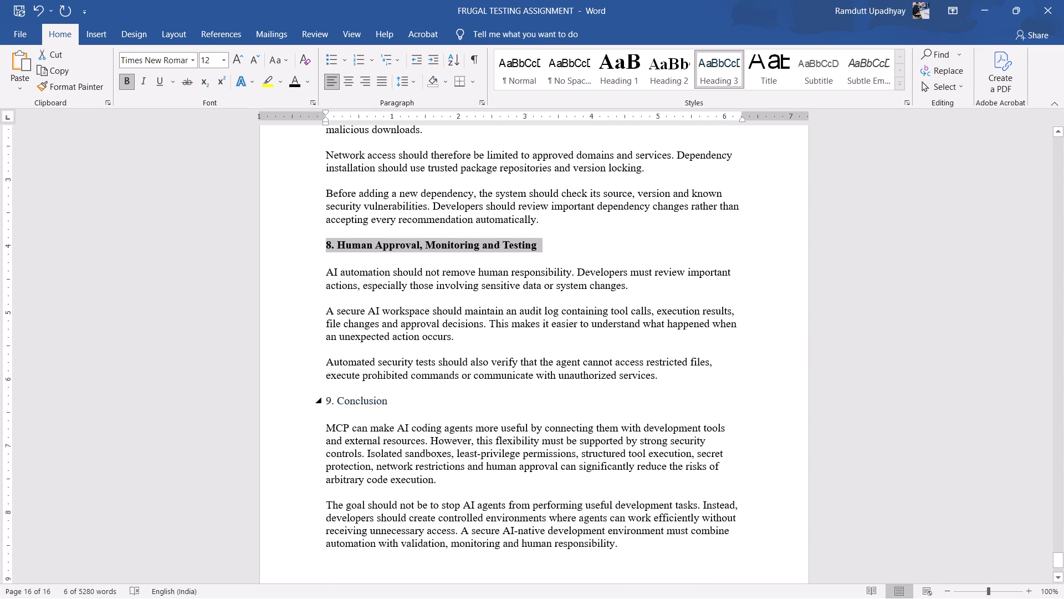
left_click_drag(326, 402, 401, 399)
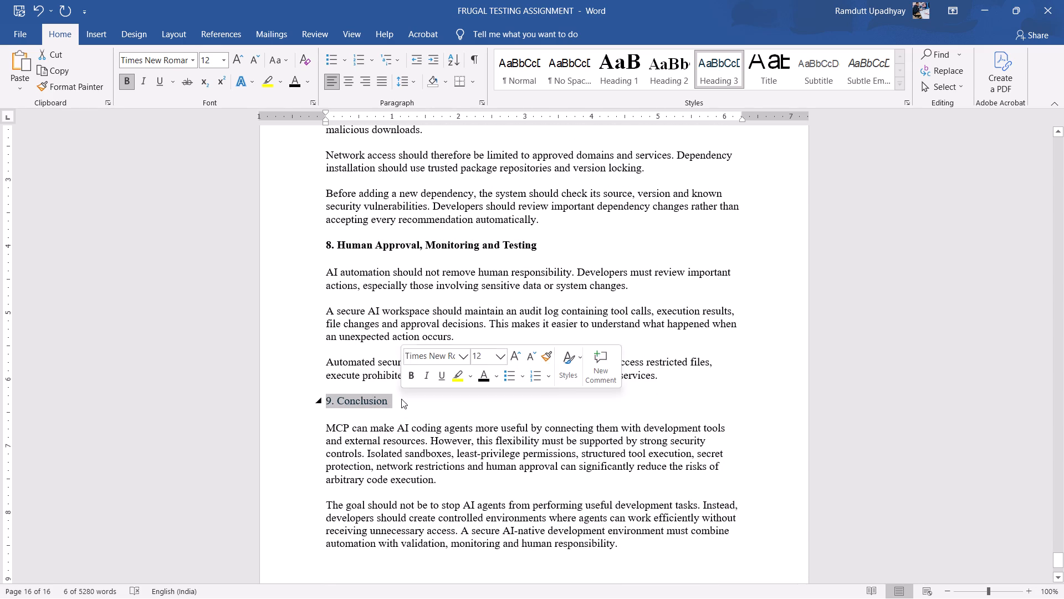
left_click(294, 83)
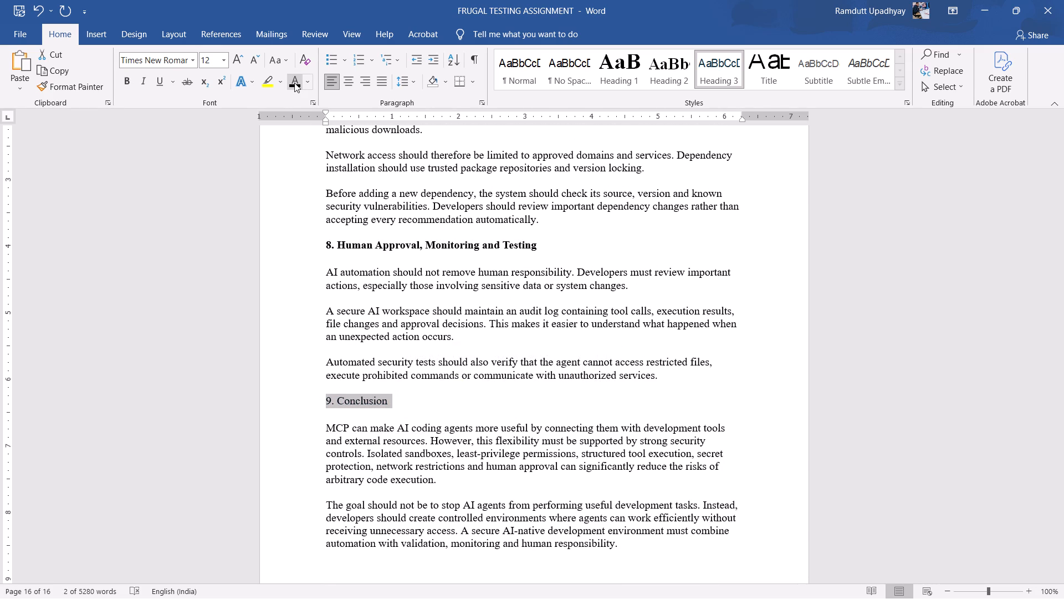
key("ctrl+b")
Review the heading formatting across the closing sections of the Q21 article, through to the end of the document.
scroll(376, 400, "down", 17)
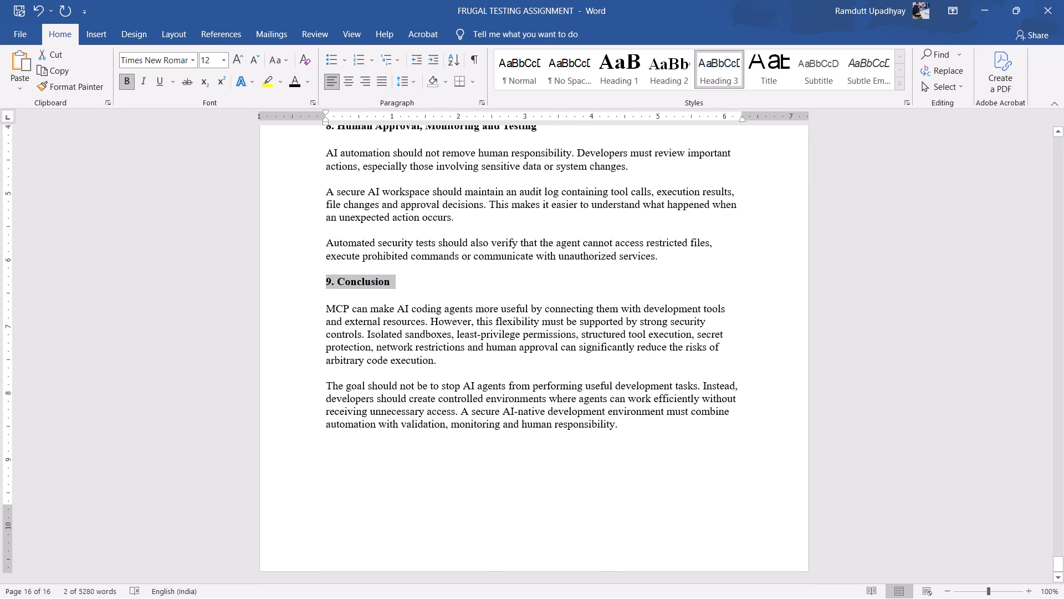
scroll(420, 390, "up", 8)
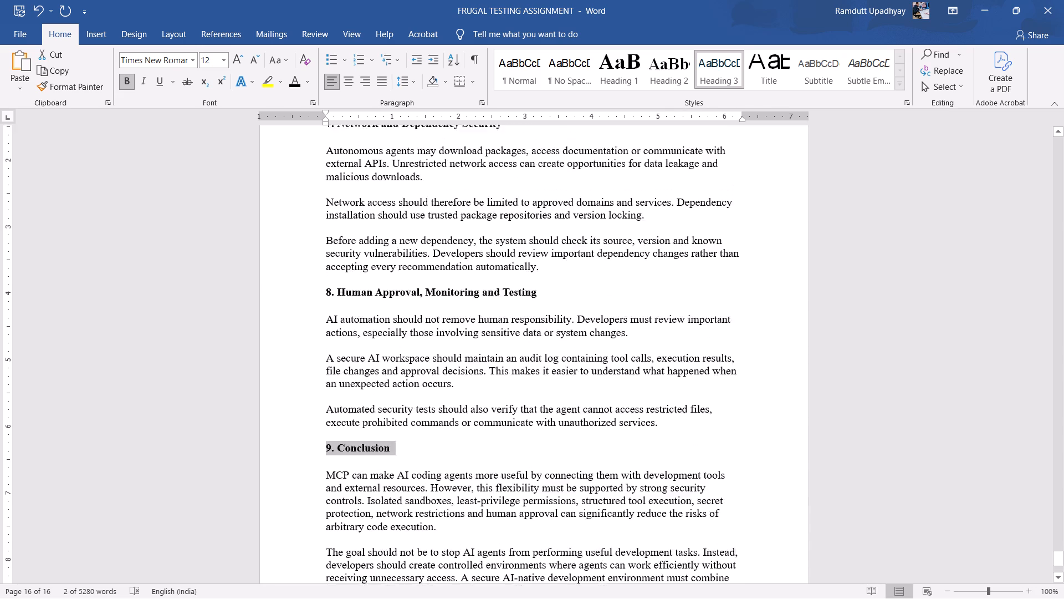
scroll(420, 390, "up", 9)
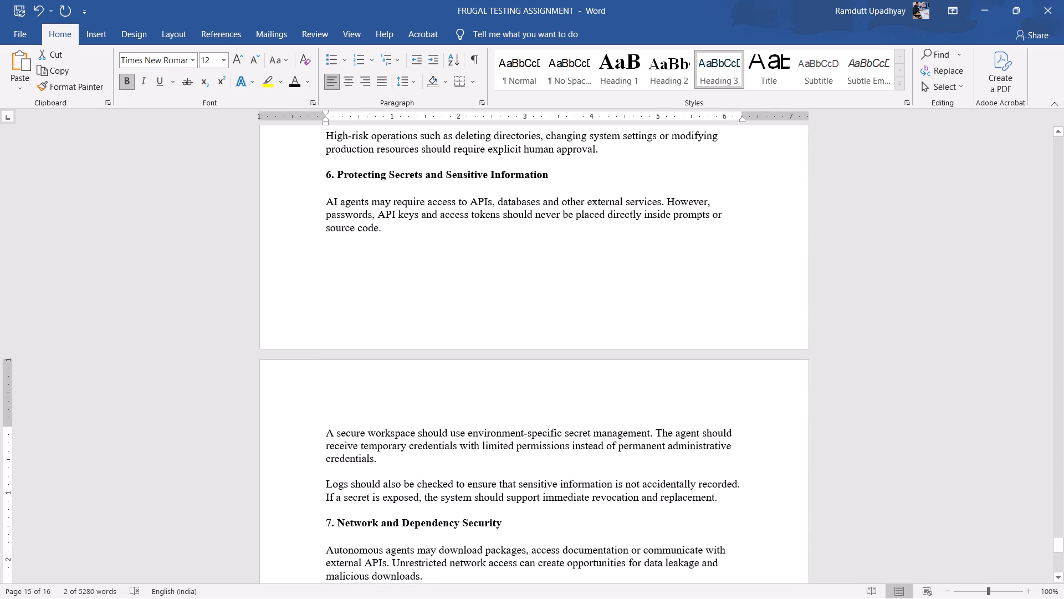
scroll(420, 390, "up", 6)
scroll(420, 390, "down", 14)
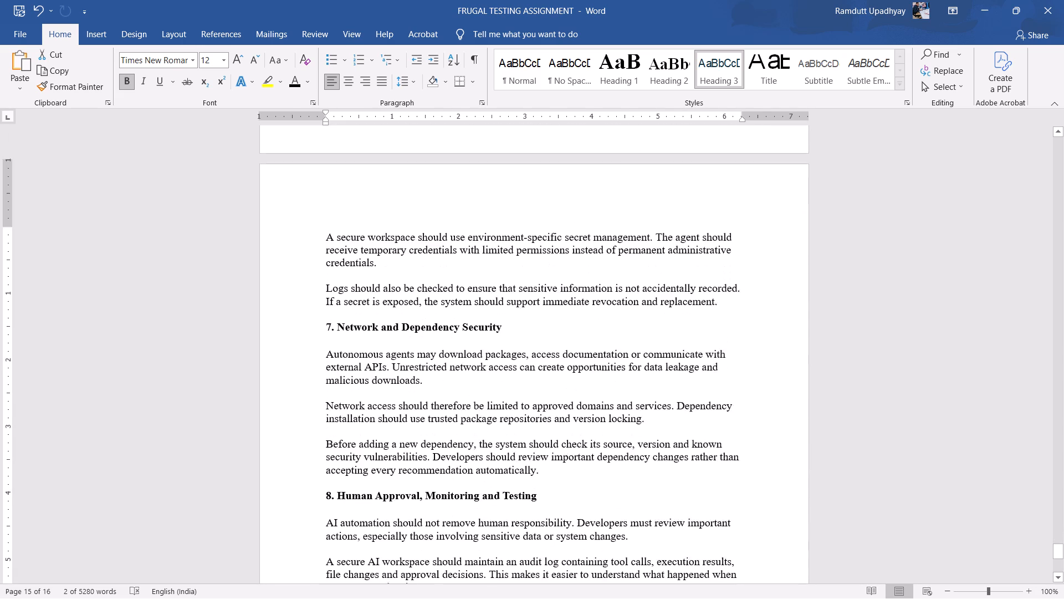
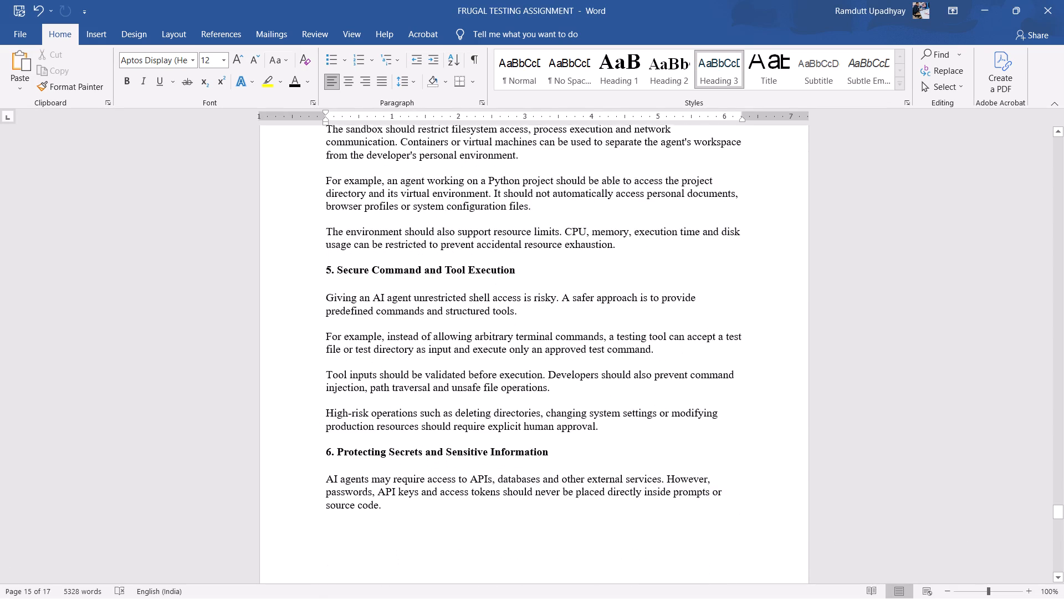
scroll(442, 389, "down", 13)
scroll(442, 389, "down", 20)
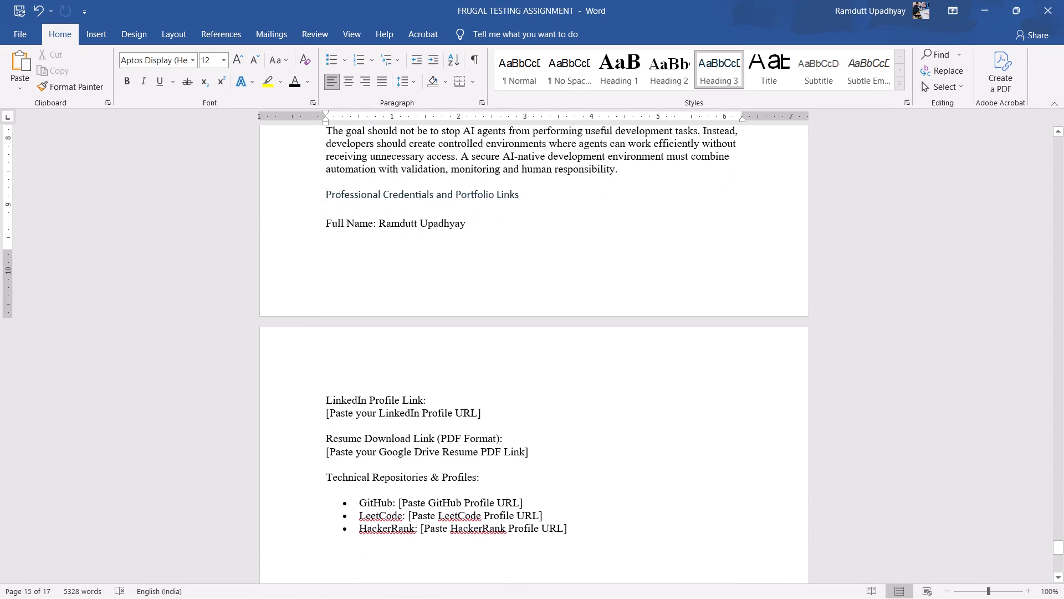
left_click(642, 180)
key("Return")
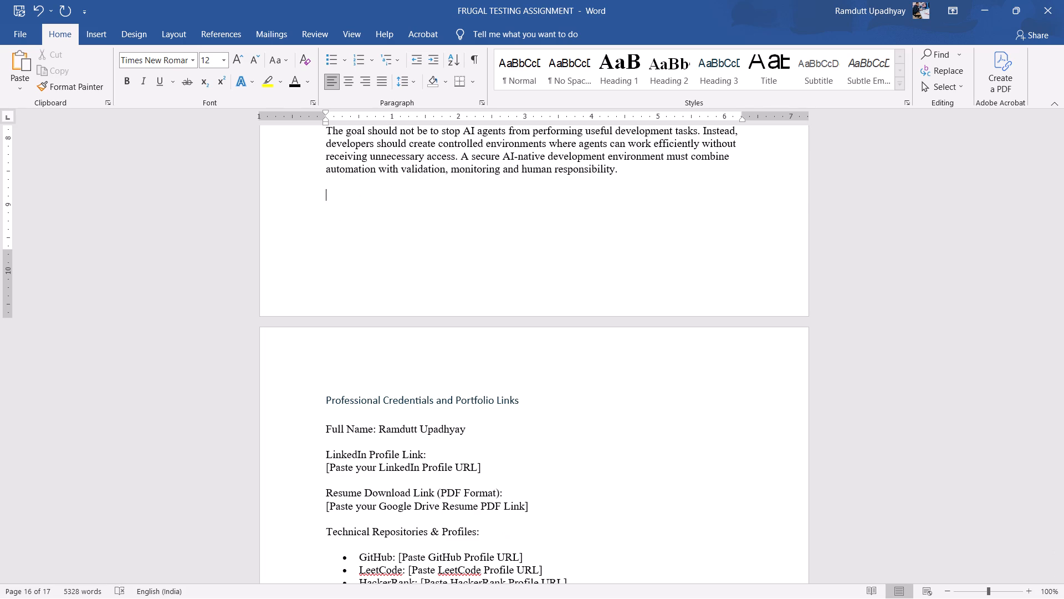
key("ctrl+v")
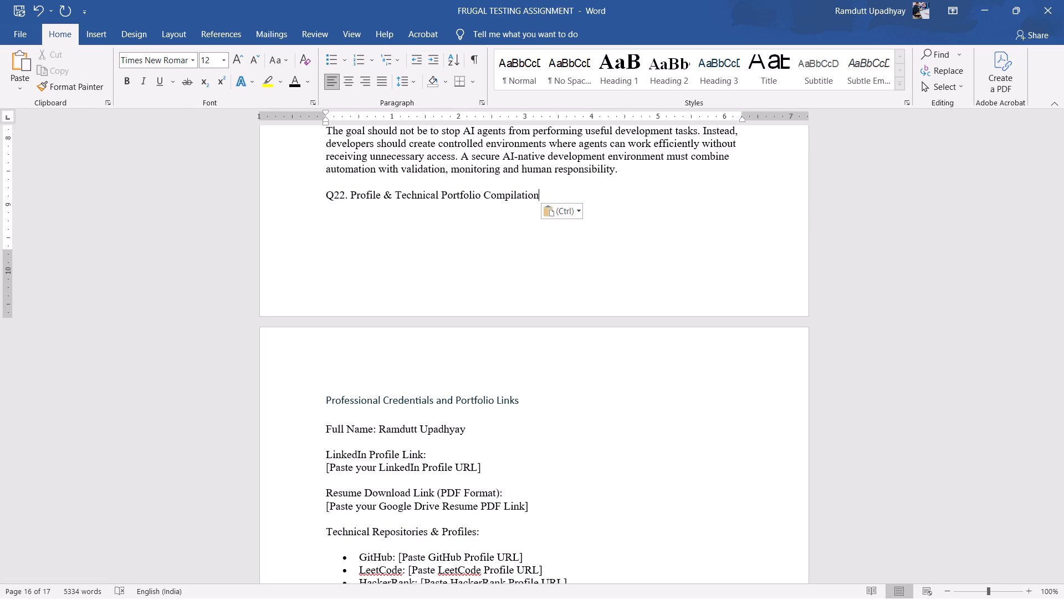
Make the "Q22. Profile & Technical Portfolio Compilation" title bold at font size 14.
key("Left")
key("Left")
key("Left")
key("Left")
key("Left")
key("Left")
key("Left")
key("Left")
key("Left")
key("Left")
key("Left")
key("Left")
key("Left")
key("Left")
key("Left")
key("Left")
key("Left")
key("Left")
key("Left")
key("Left")
key("Left")
key("shift+Down")
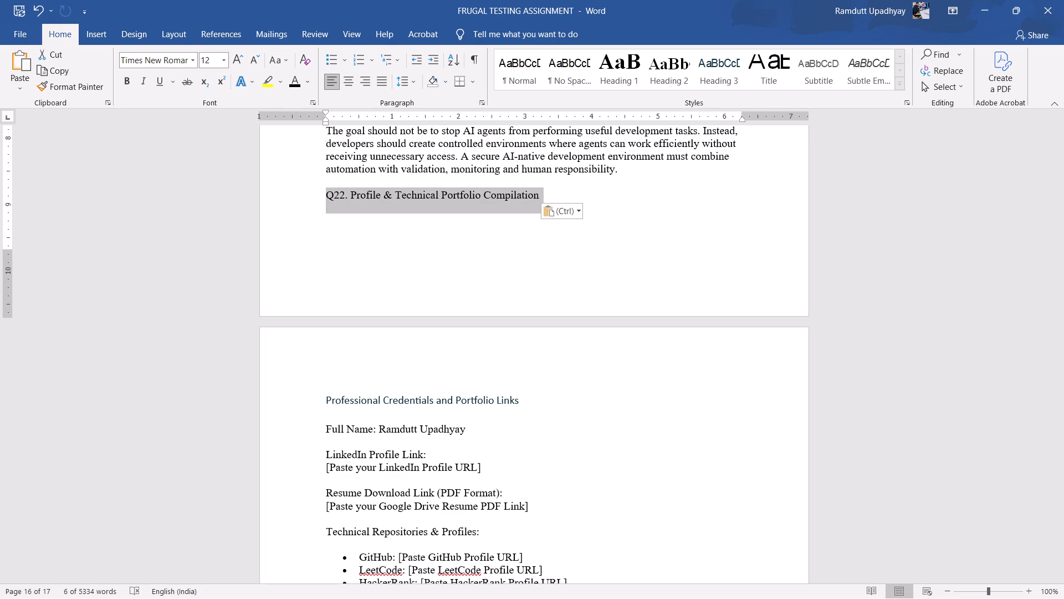
key("ctrl+b")
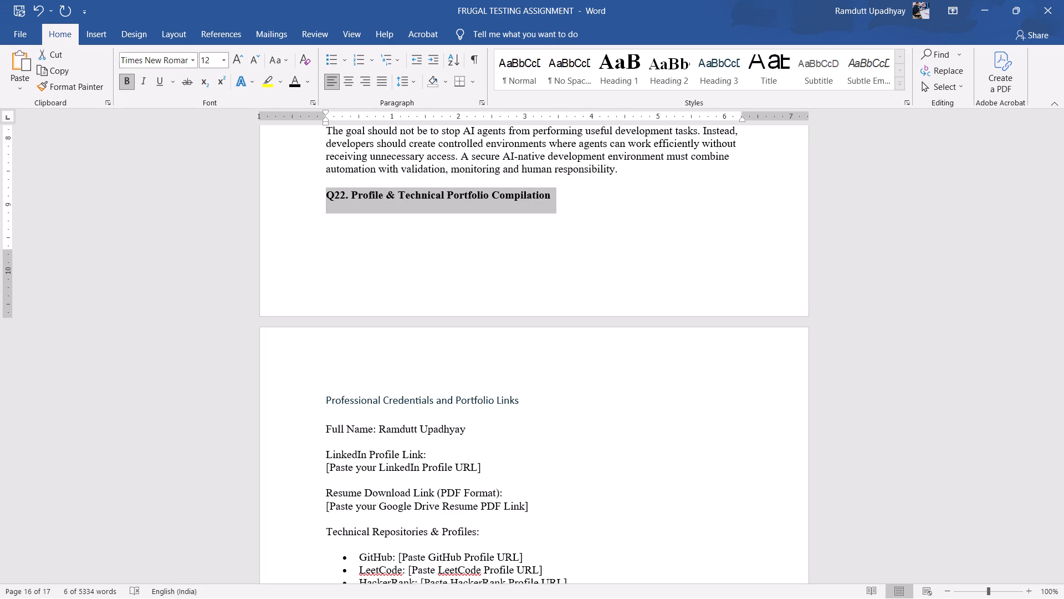
left_click(238, 63)
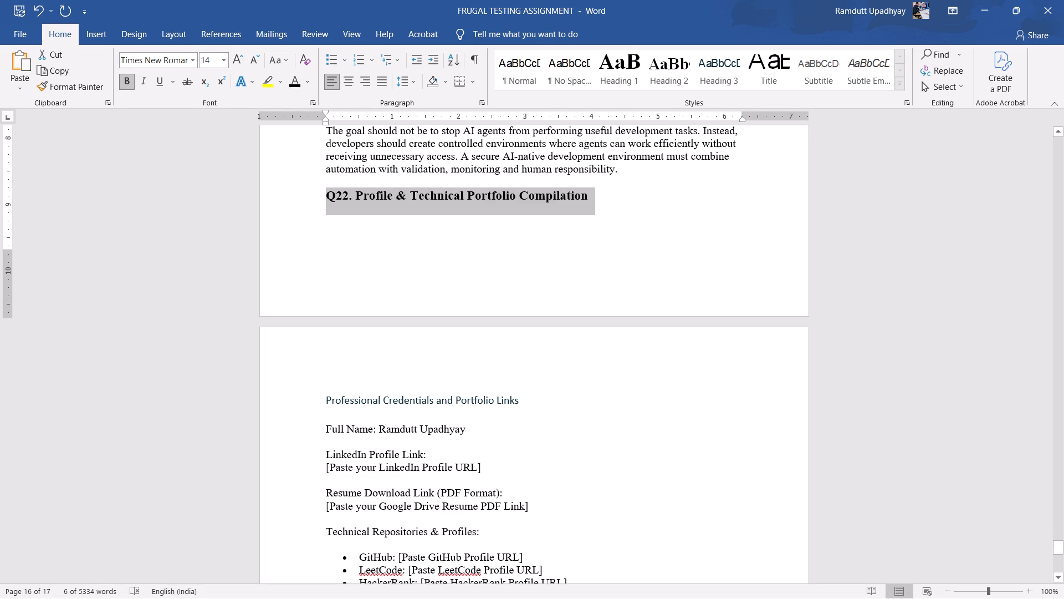
Make the "Professional Credentials and Portfolio Links" heading bold with black text.
scroll(479, 336, "down", 3)
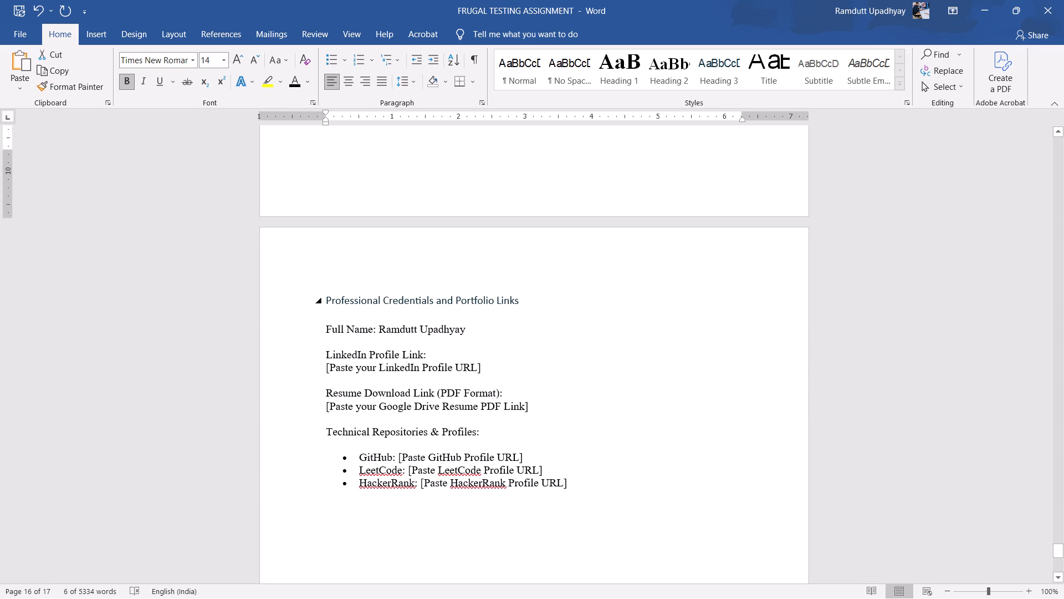
left_click(330, 302)
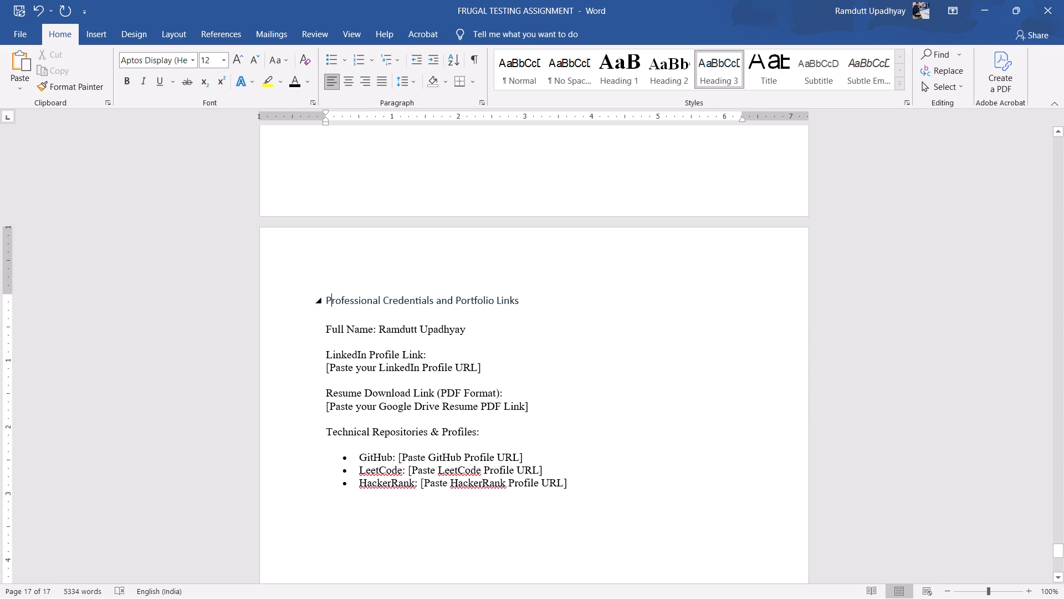
left_click(325, 303)
key("shift+Down")
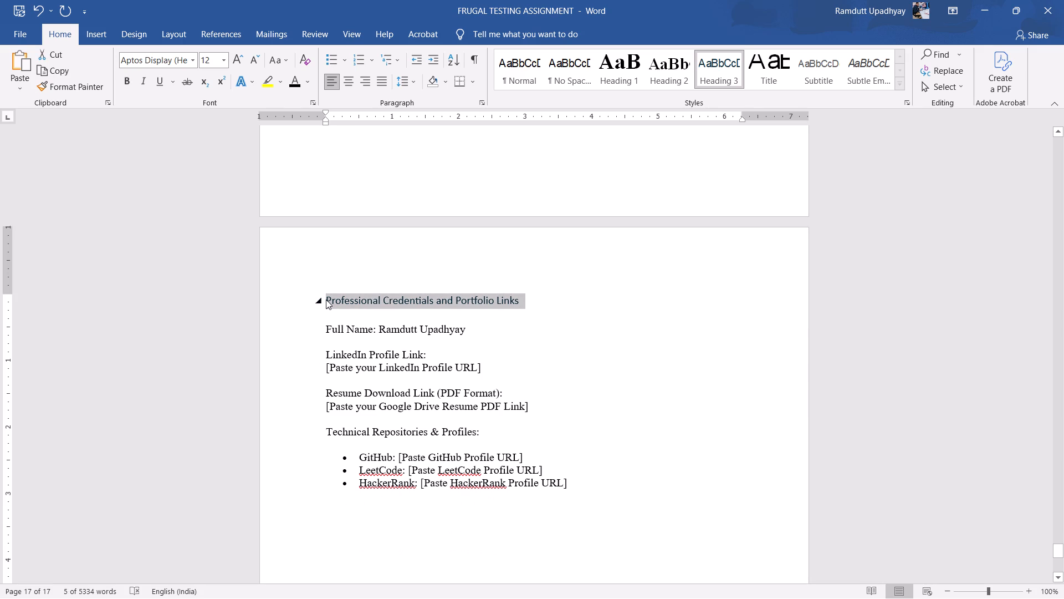
key("ctrl+b")
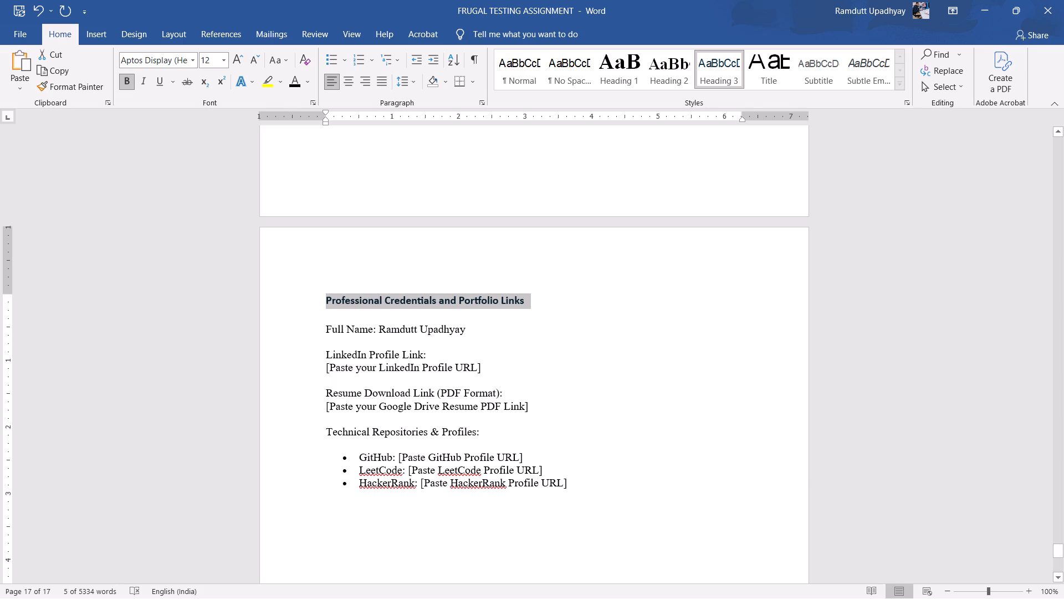
left_click(293, 85)
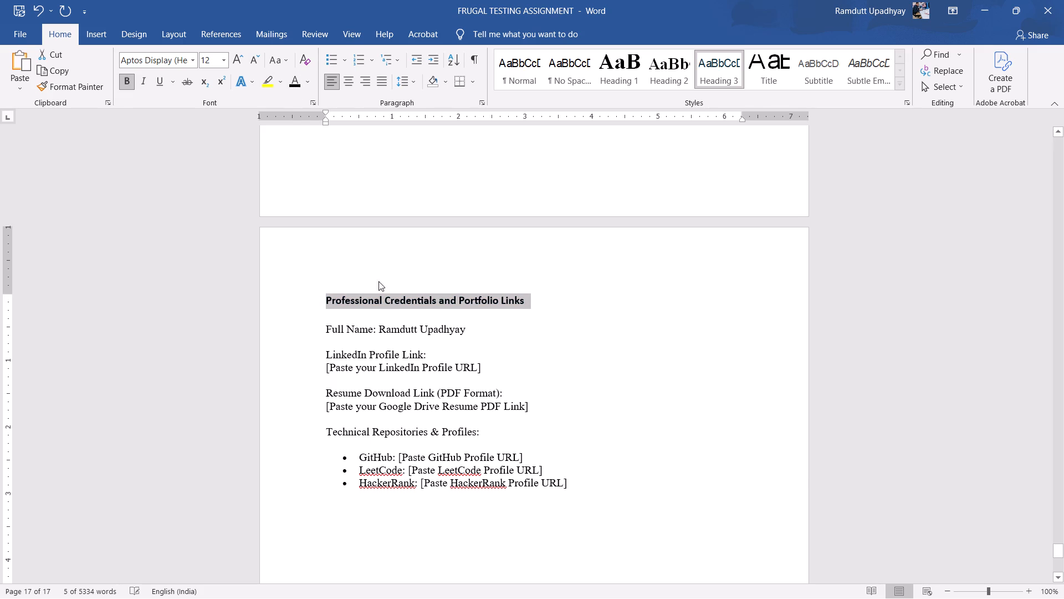
Set the font of the entire document to Times New Roman.
key("ctrl+a")
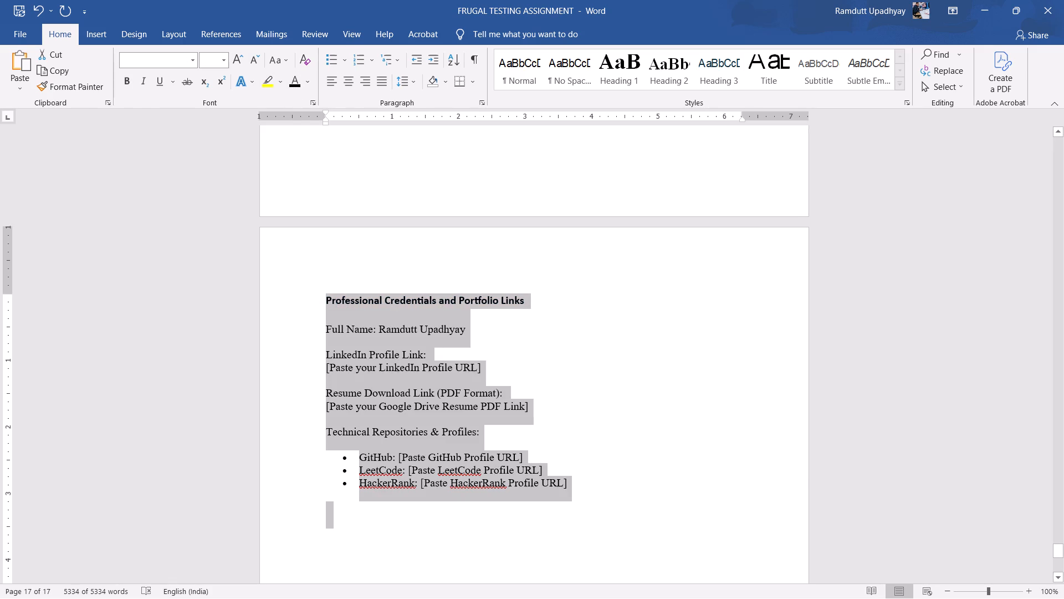
left_click(192, 65)
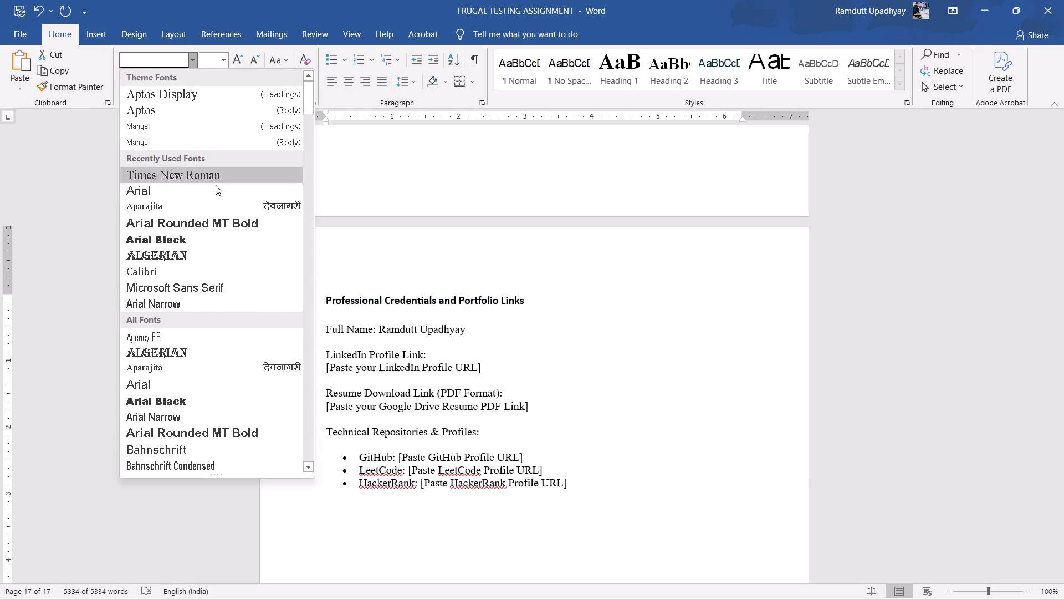
left_click(217, 174)
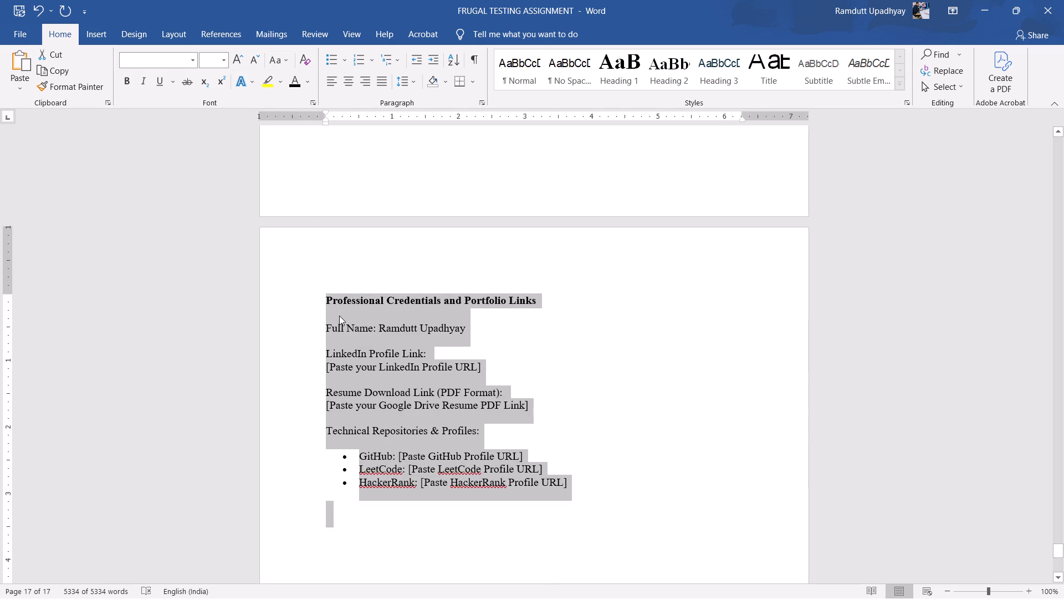
left_click(339, 316)
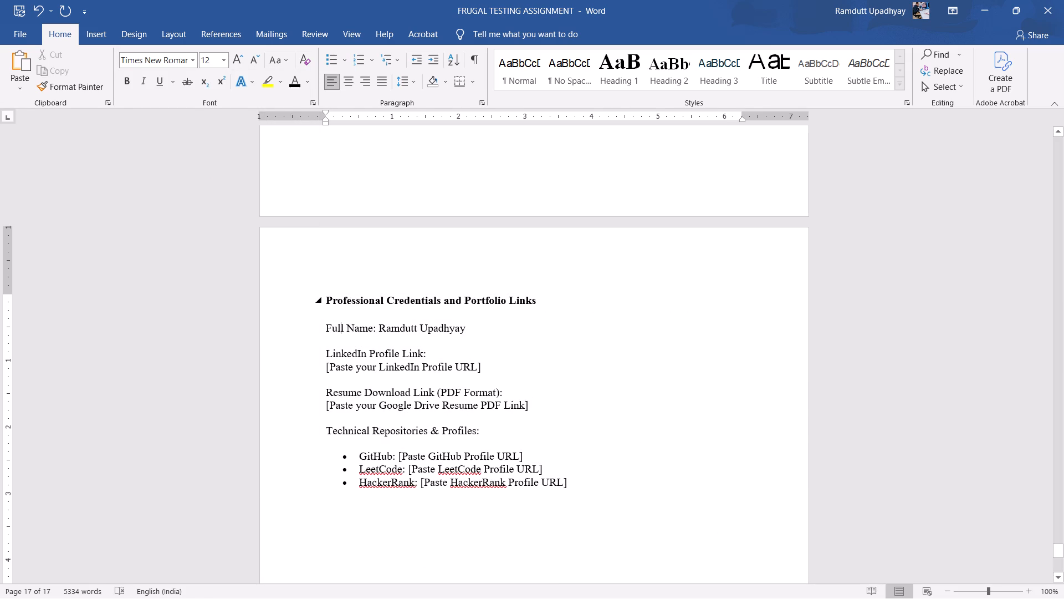
Join the "Professional Credentials and Portfolio Links" heading to the Q22 title and split it back onto its own line directly beneath.
left_click(325, 298)
scroll(325, 298, "up", 1)
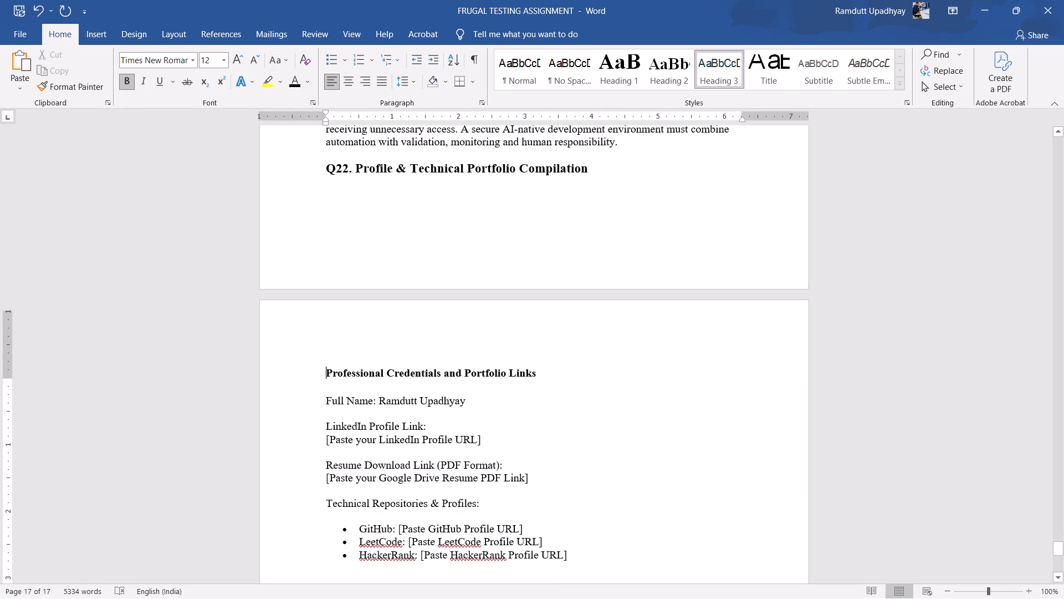
scroll(325, 298, "up", 1)
key("BackSpace")
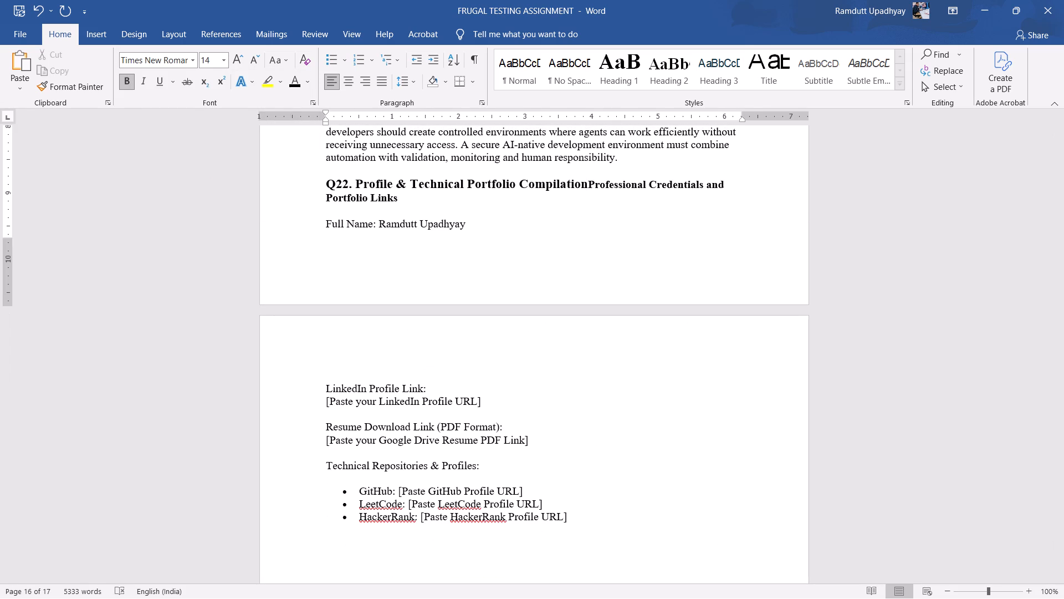
key("Return")
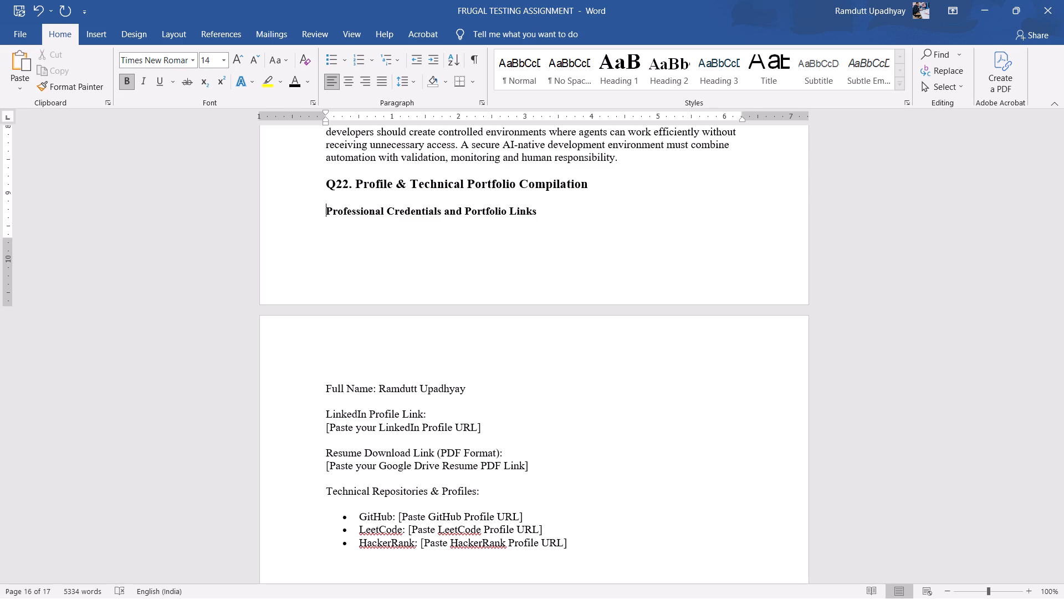
Make the "Full Name" label bold.
left_click_drag(324, 387, 359, 388)
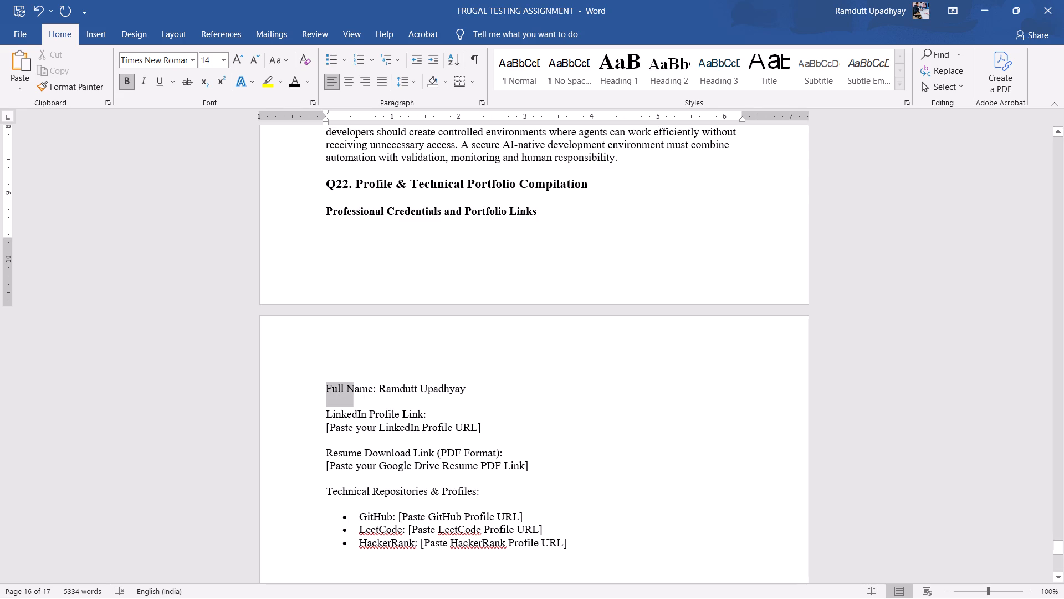
left_click_drag(359, 388, 371, 389)
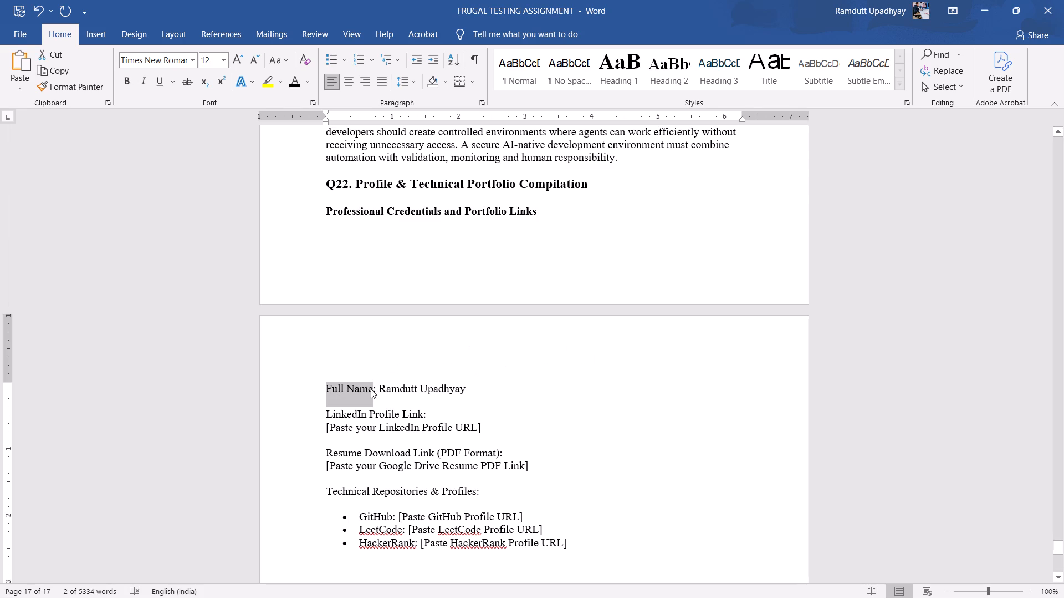
key("ctrl+b")
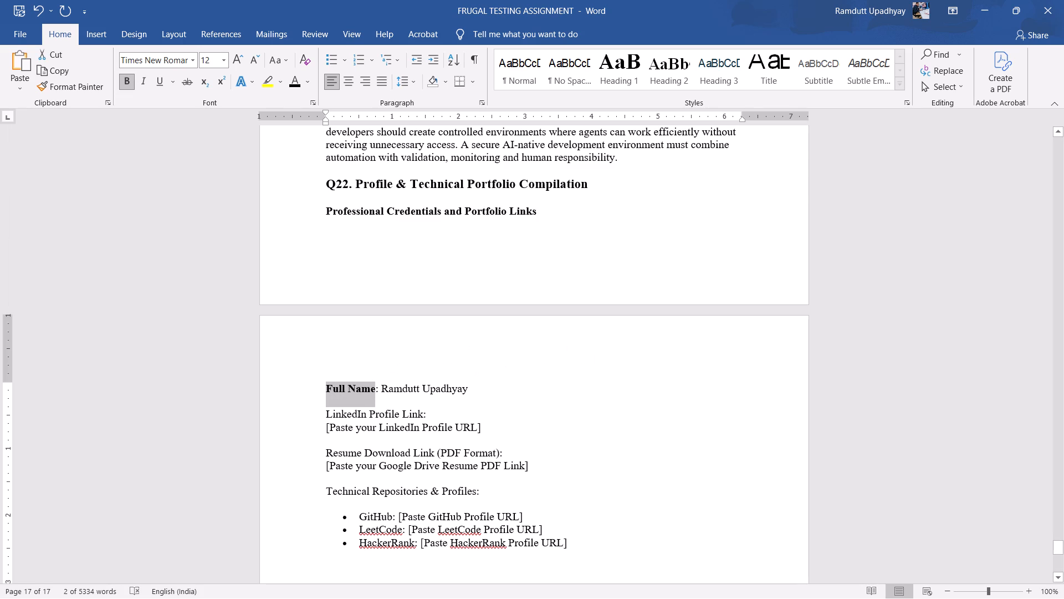
left_click(443, 380)
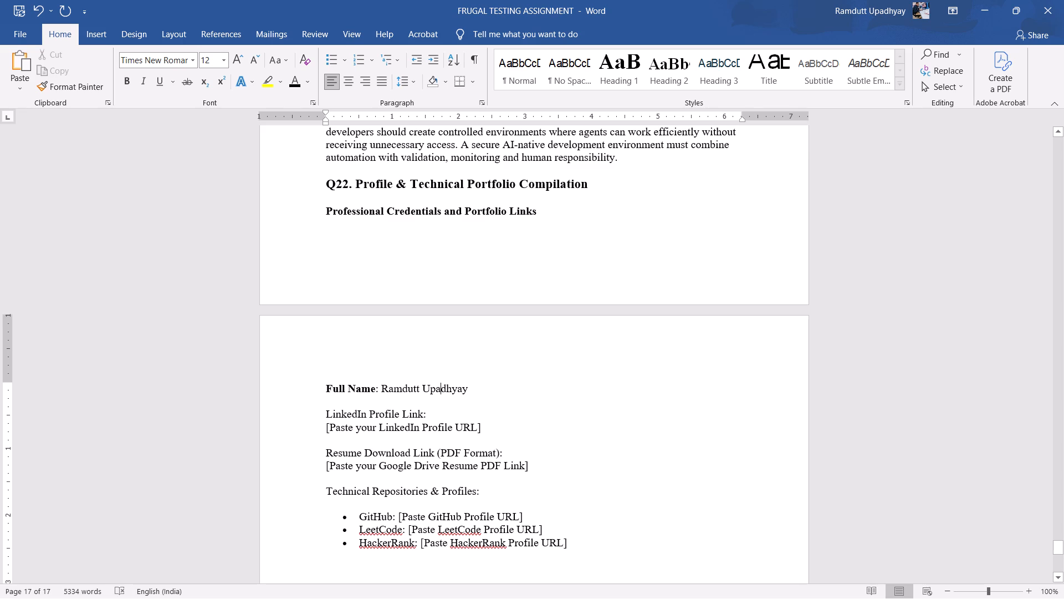
left_click(467, 386)
Delete the "[Paste your LinkedIn Profile URL]" placeholder and its line, leaving a space after "LinkedIn Profile Link:".
left_click(326, 428)
key("shift+Down")
key("BackSpace")
key("BackSpace")
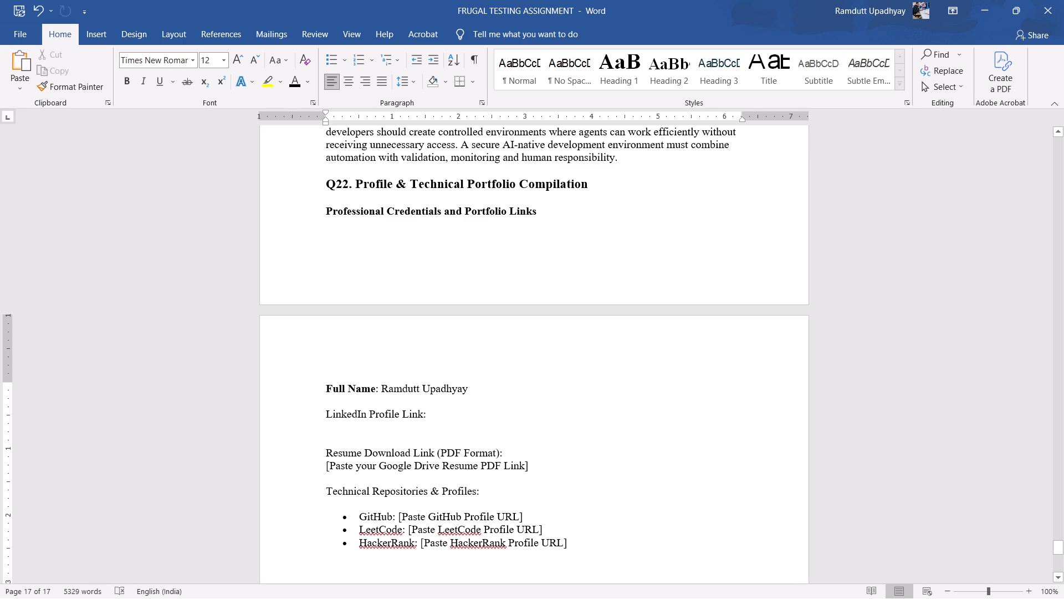
key("space")
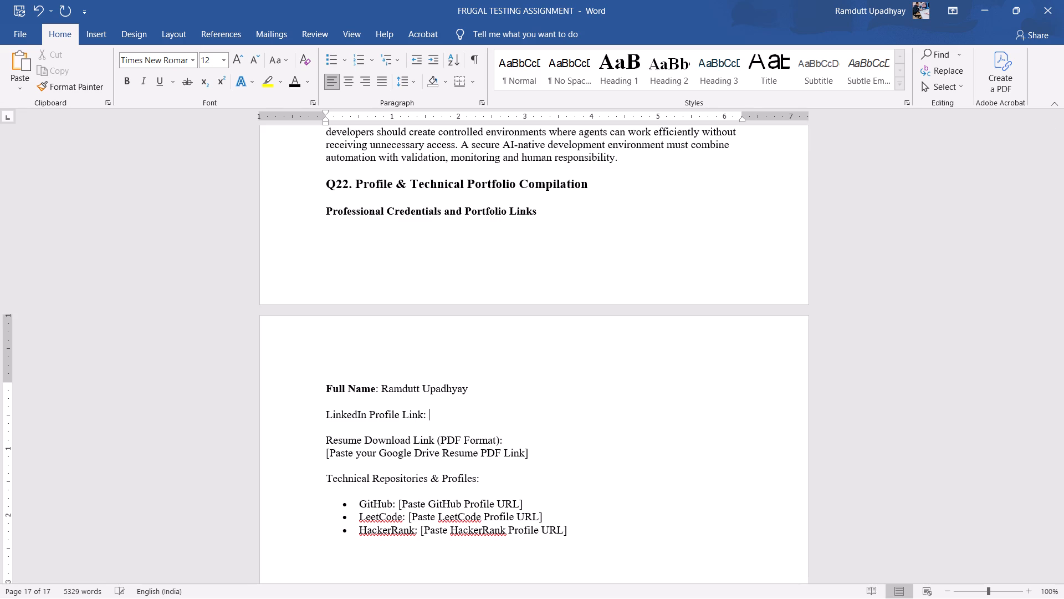
Remove "(PDF Format)" from the "Resume Download Link" label.
key("Down")
key("Right")
key("Right")
key("Delete")
key("Delete")
key("Delete")
key("Delete")
key("Delete")
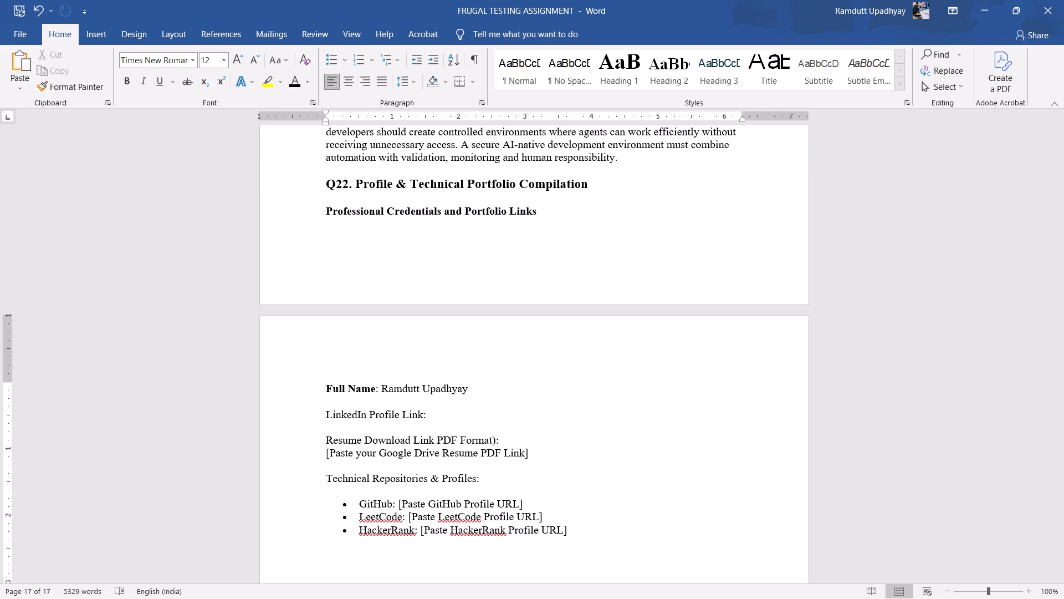
key("Delete")
key("Delete")
key("Delete")
key("Delete")
key("Delete")
key("Delete")
key("Delete")
Make the "LinkedIn Profile Link:" label and the colon after "Full Name" bold.
left_click_drag(324, 414, 420, 417)
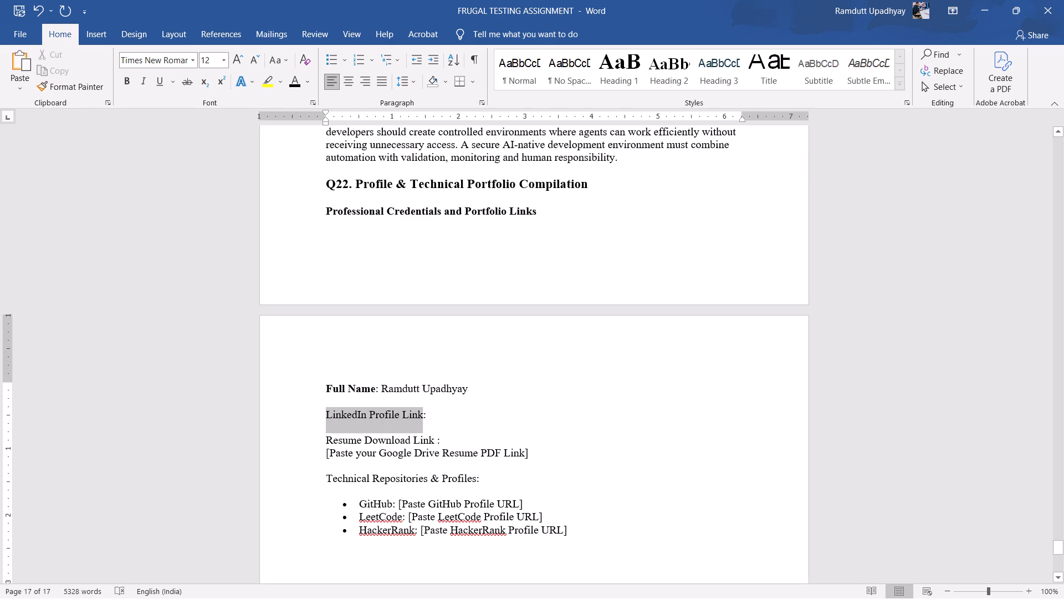
left_click_drag(420, 417, 427, 418)
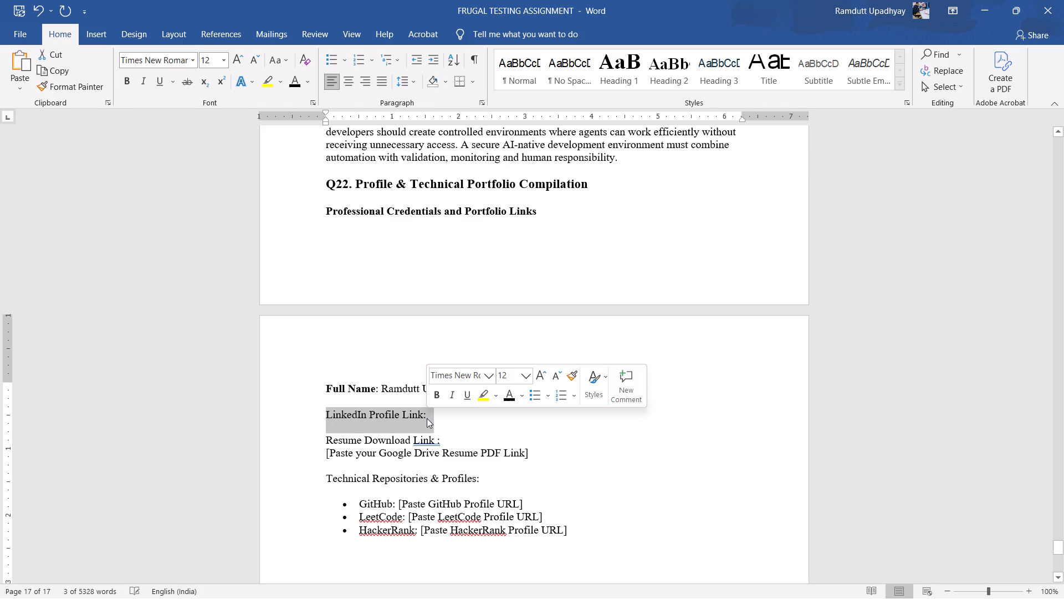
key("ctrl+b")
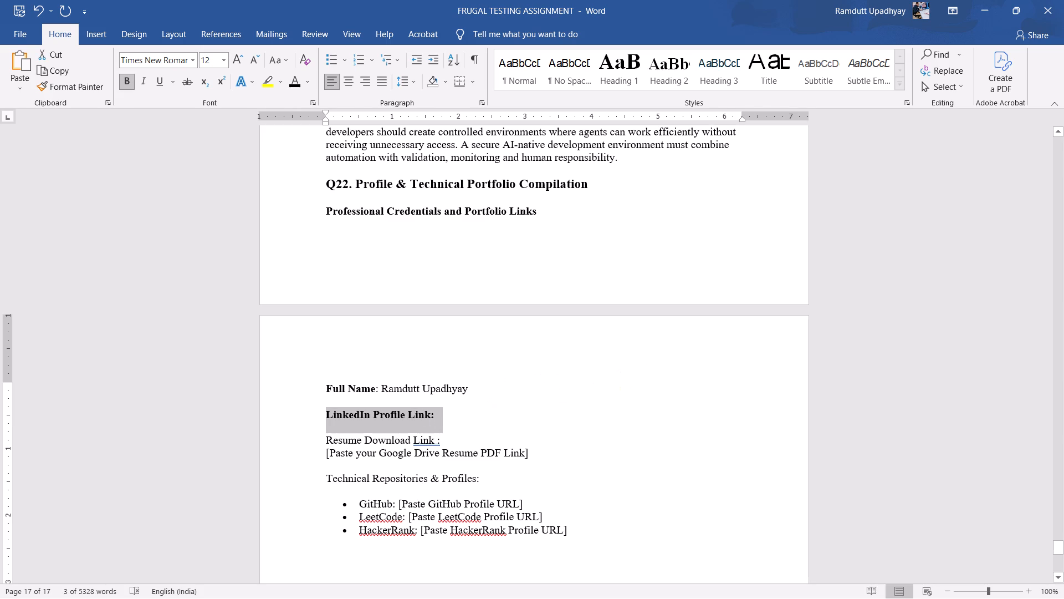
left_click(377, 389)
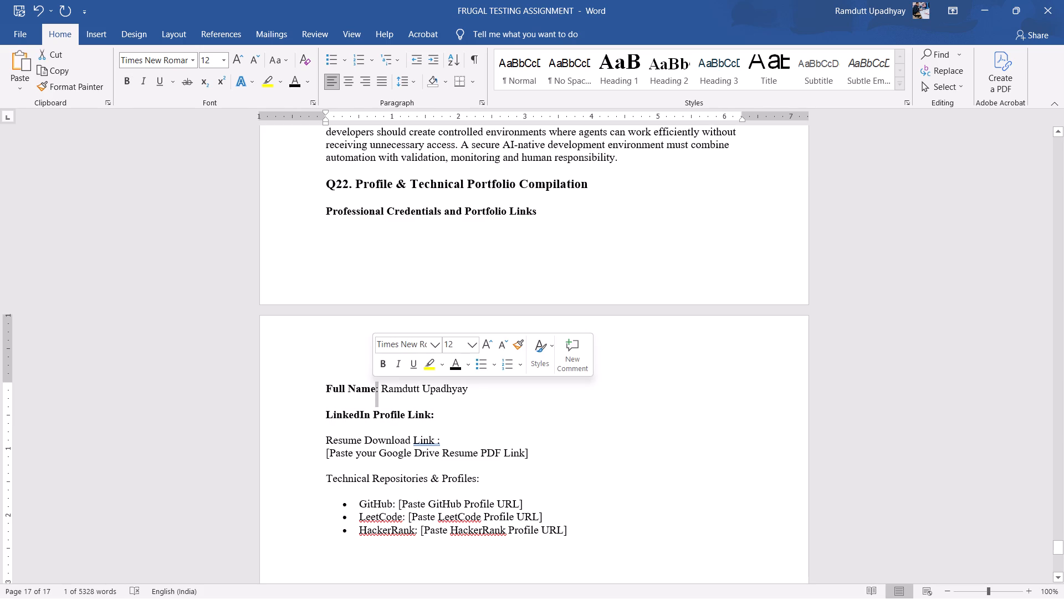
key("ctrl+b")
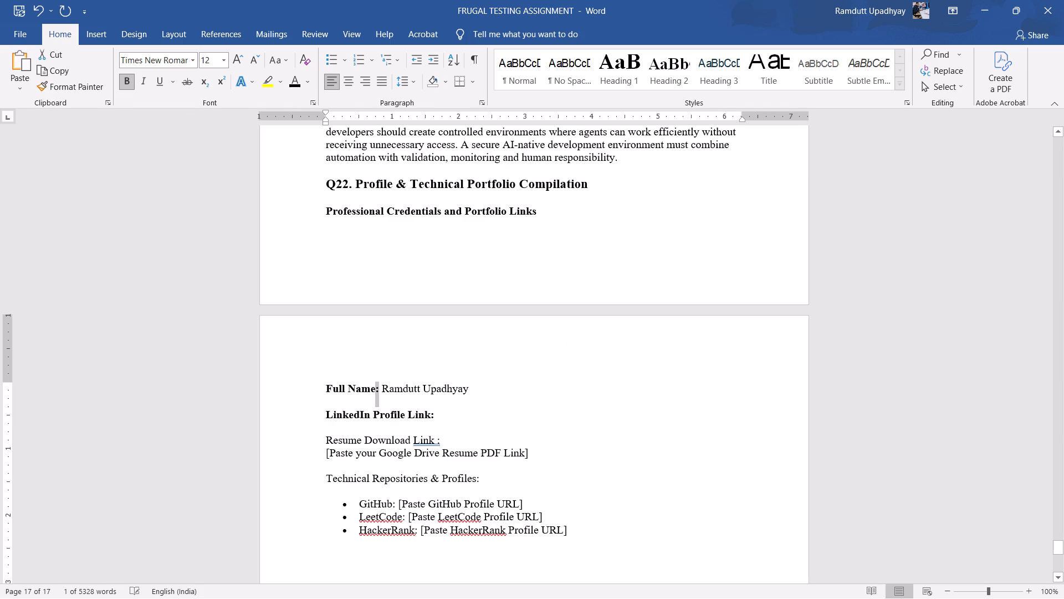
Make the "Resume Download Link" label bold and delete the extra space before its colon.
left_click_drag(320, 438, 417, 441)
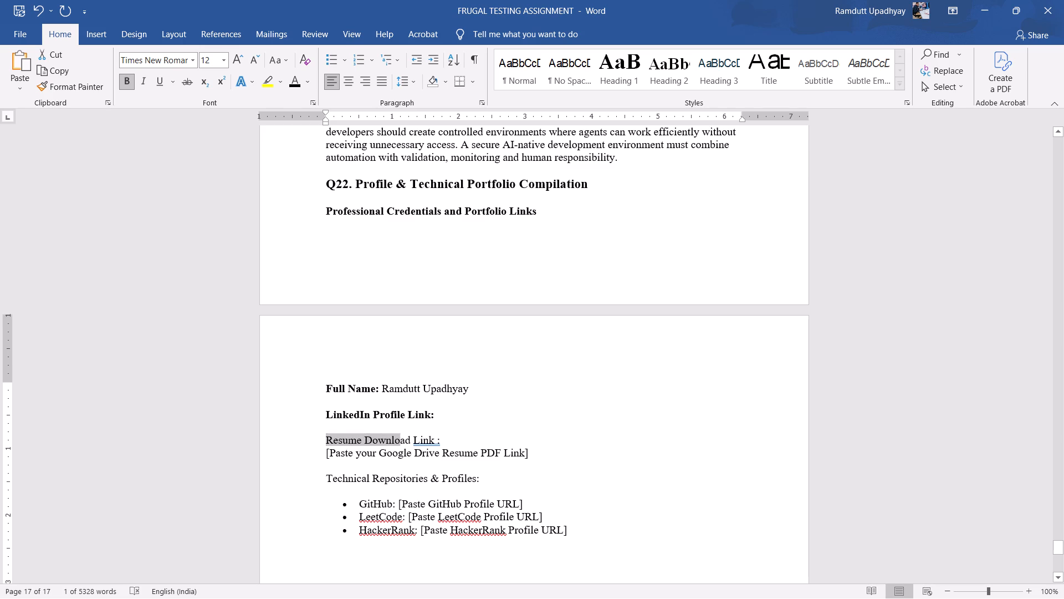
left_click_drag(417, 441, 441, 443)
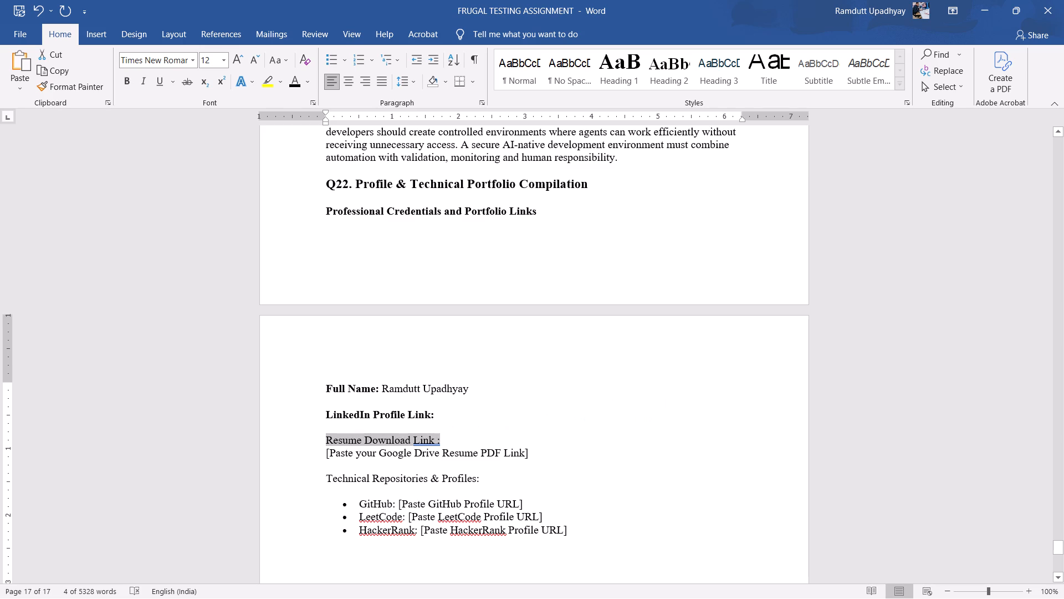
key("ctrl+b")
key("Right")
key("Left")
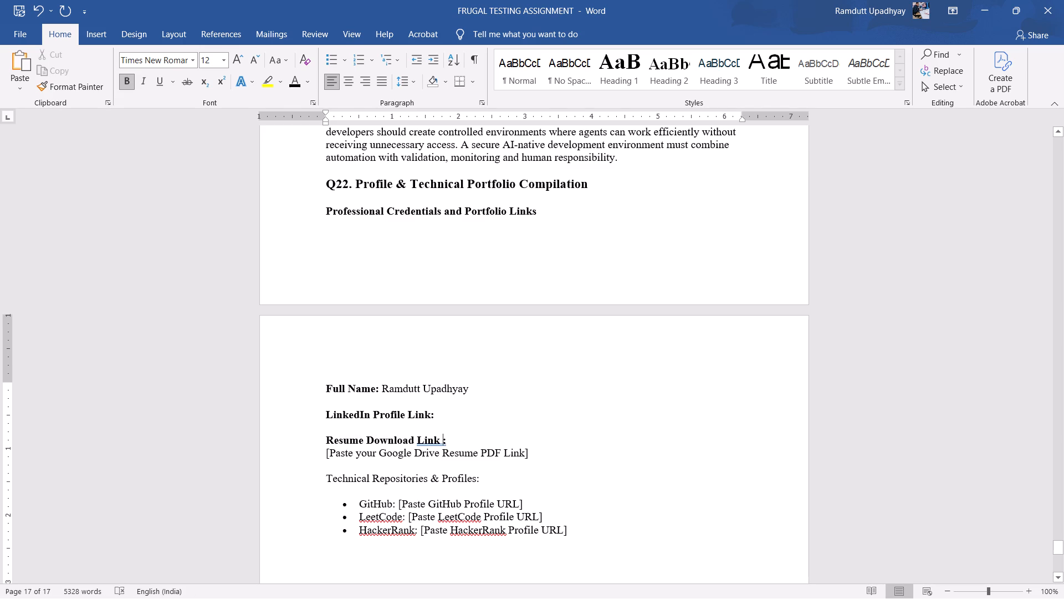
key("Left")
key("Right")
key("BackSpace")
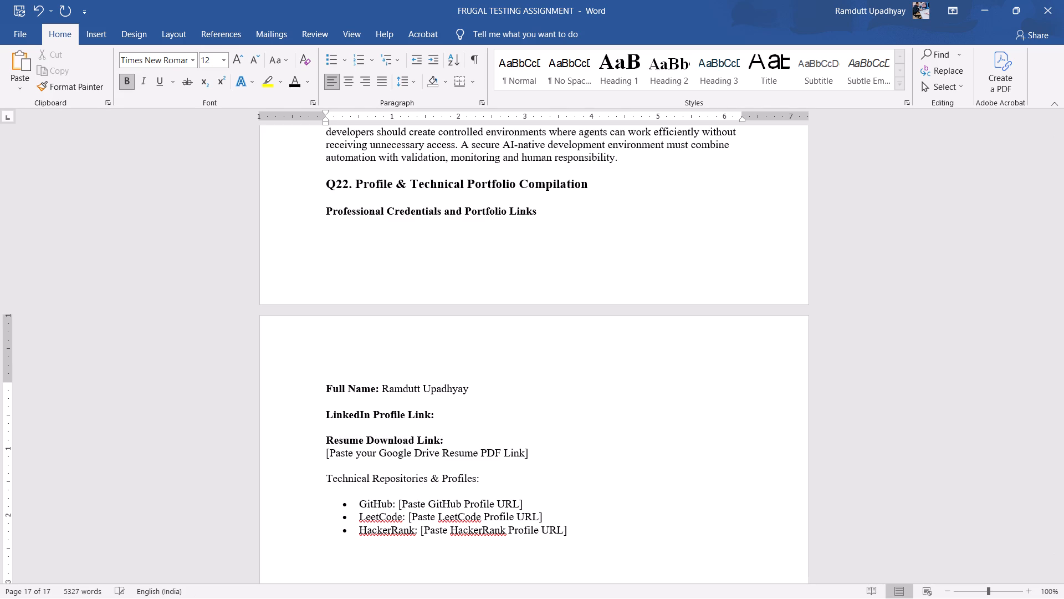
Make the "Technical Repositories & Profiles:" label bold.
scroll(328, 476, "down", 1)
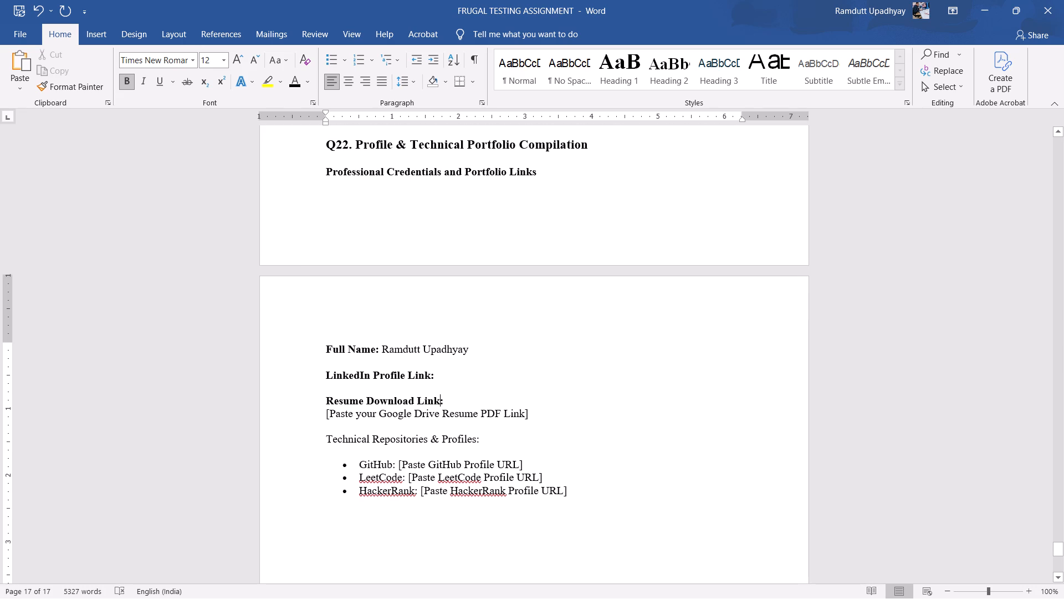
scroll(328, 476, "down", 1)
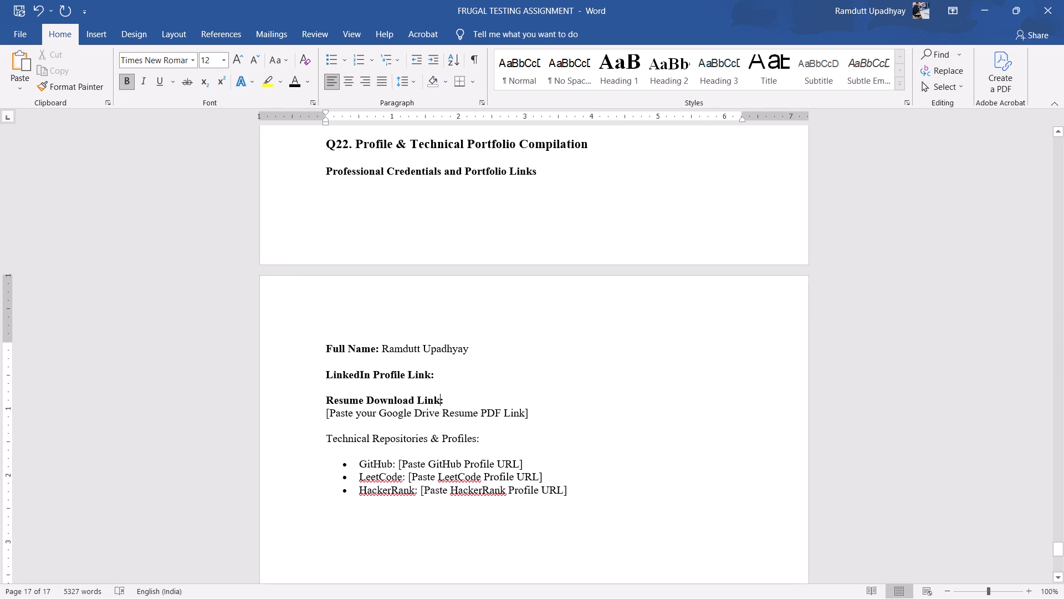
left_click_drag(479, 441, 331, 444)
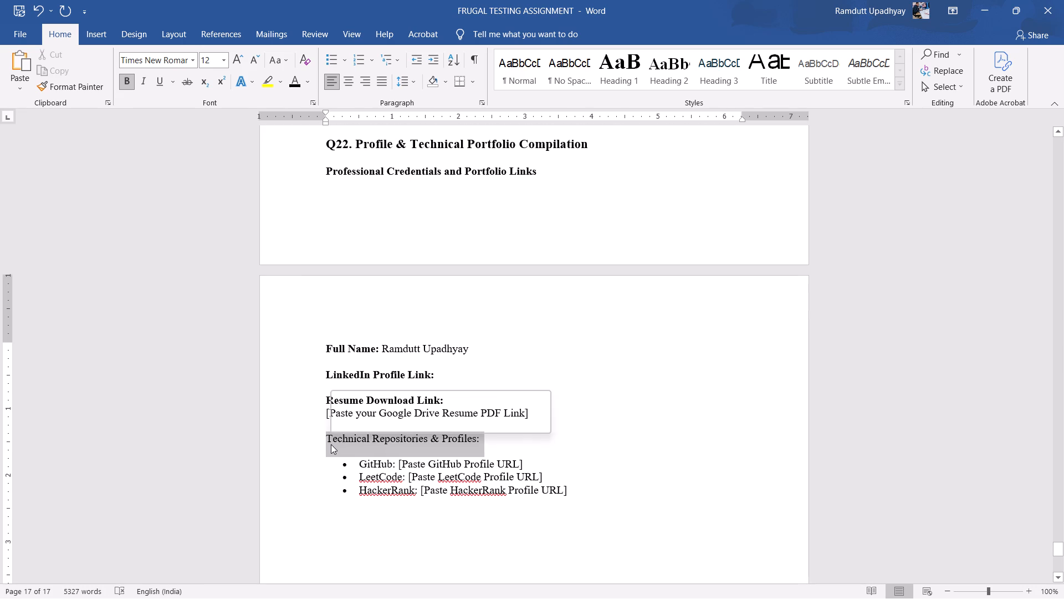
key("ctrl+b")
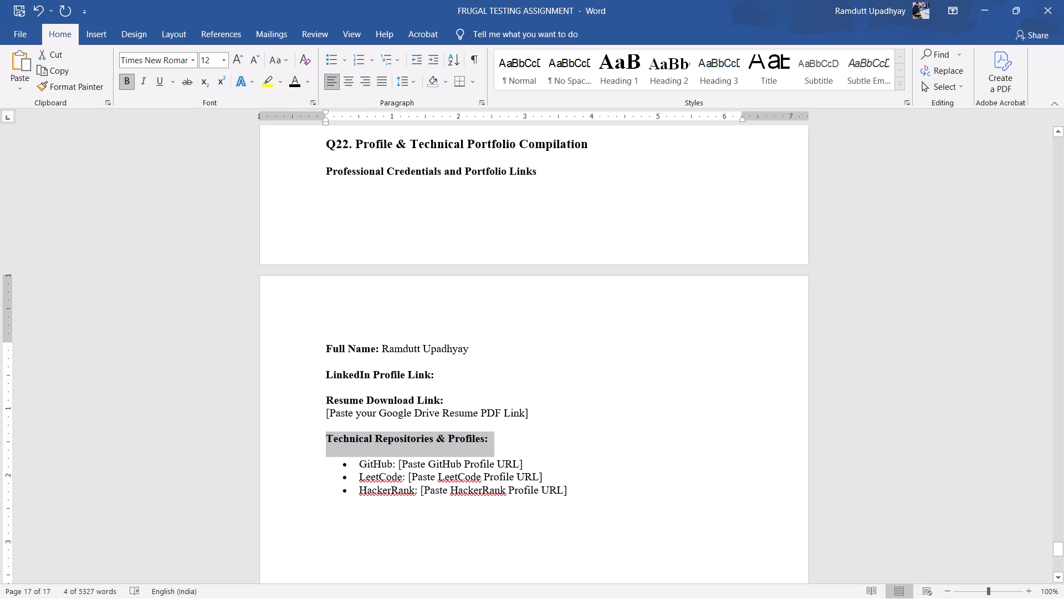
Make the "GitHub:" label in the bulleted list bold, including its colon.
left_click_drag(360, 463, 386, 463)
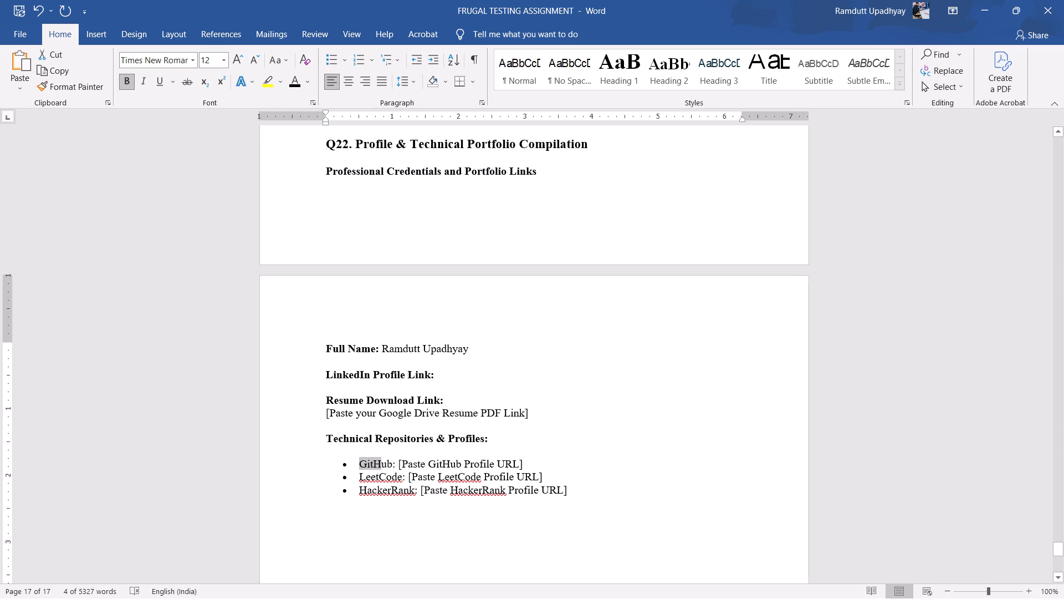
left_click_drag(386, 463, 393, 463)
key("shift+Right")
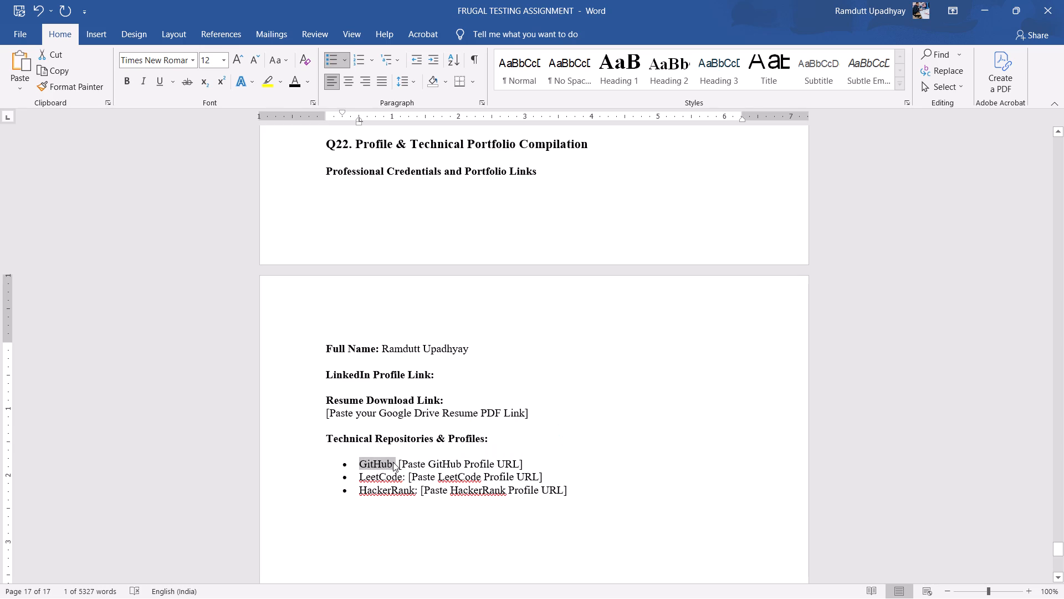
key("ctrl+b")
Make the "LeetCode:" label in the bulleted list bold, including its colon.
key("Down")
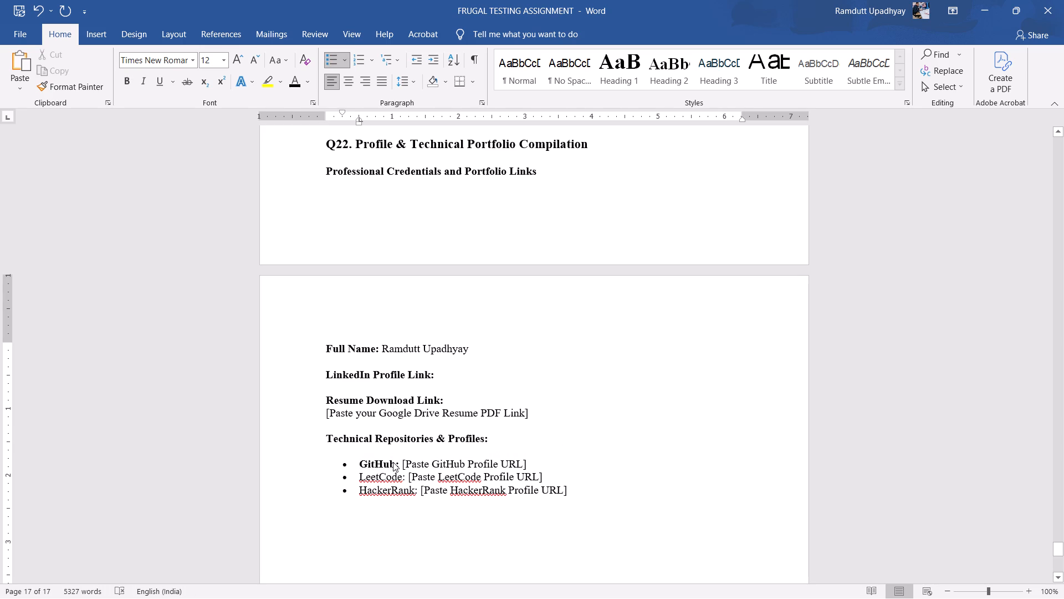
key("Right")
key("Right")
key("shift+Left")
key("shift+Left")
key("shift+Left")
key("shift+Left")
key("shift+Left")
key("shift+Left")
key("shift+Left")
key("shift+Left")
key("shift+Left")
key("shift+Left")
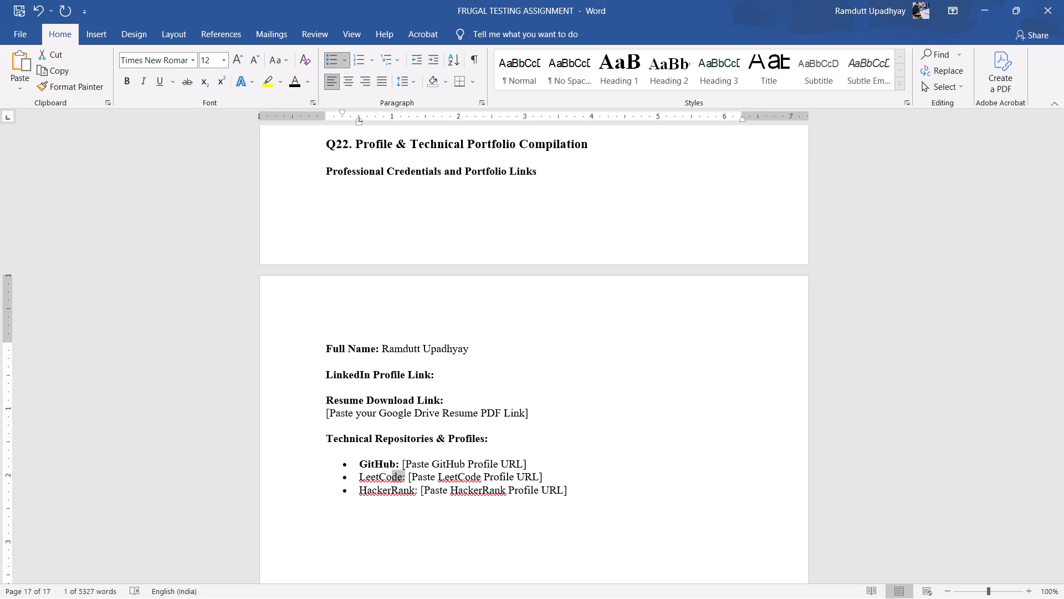
key("shift+Right")
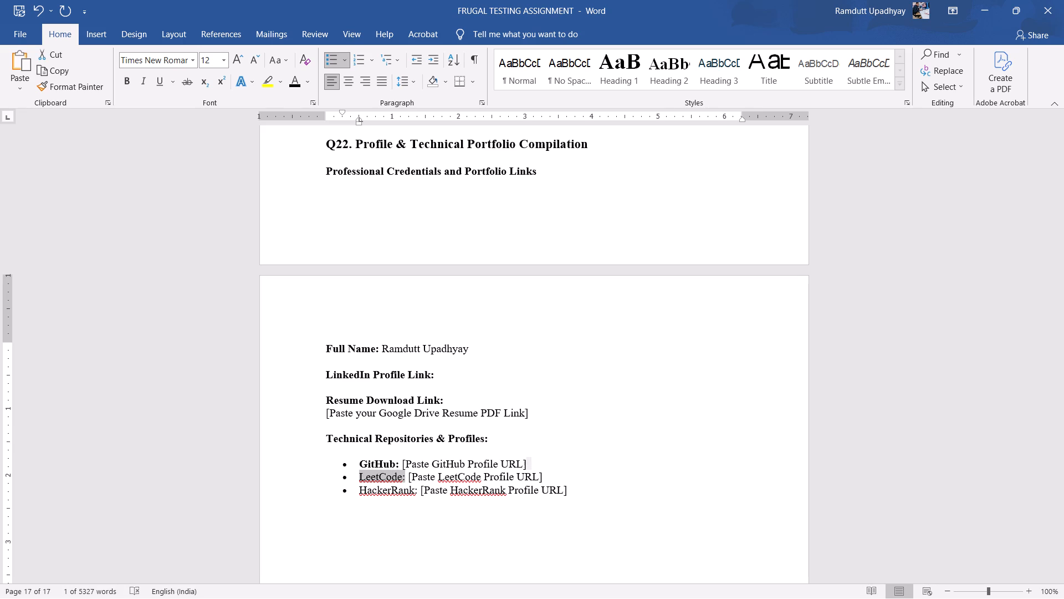
key("ctrl+b")
key("Down")
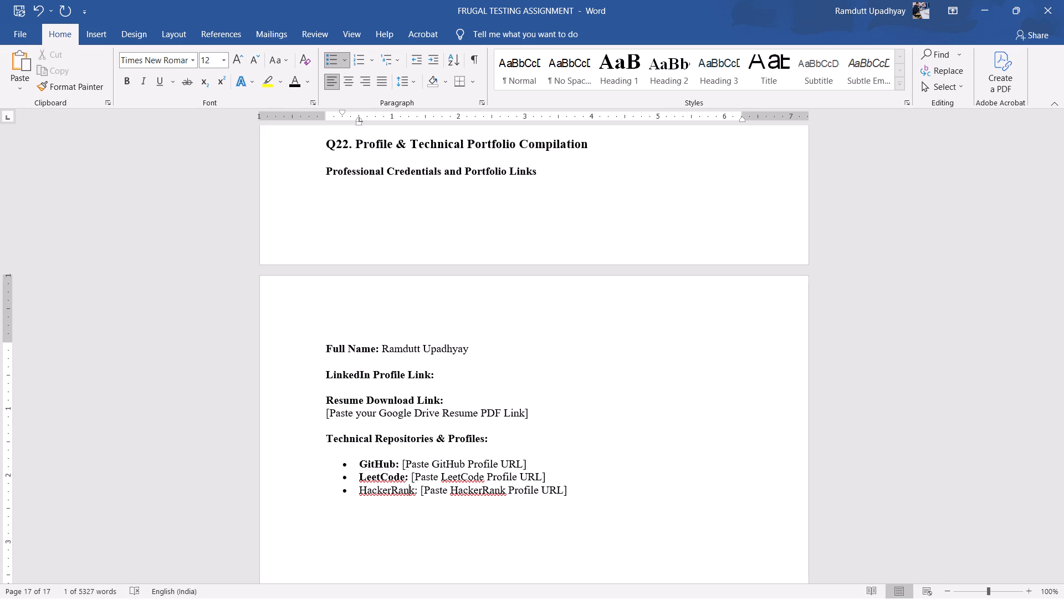
Make the "HackerRank:" label in the bulleted list bold, including its colon.
key("Left")
key("Left")
key("Left")
key("Left")
key("Left")
key("Left")
key("Left")
key("Left")
key("Left")
key("Left")
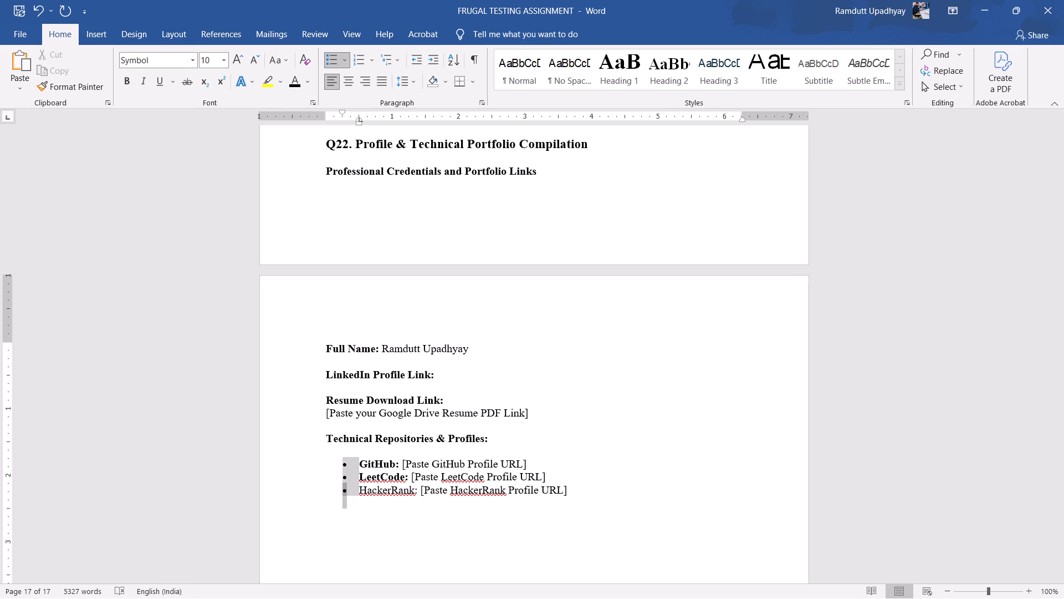
key("Right")
key("shift+Down")
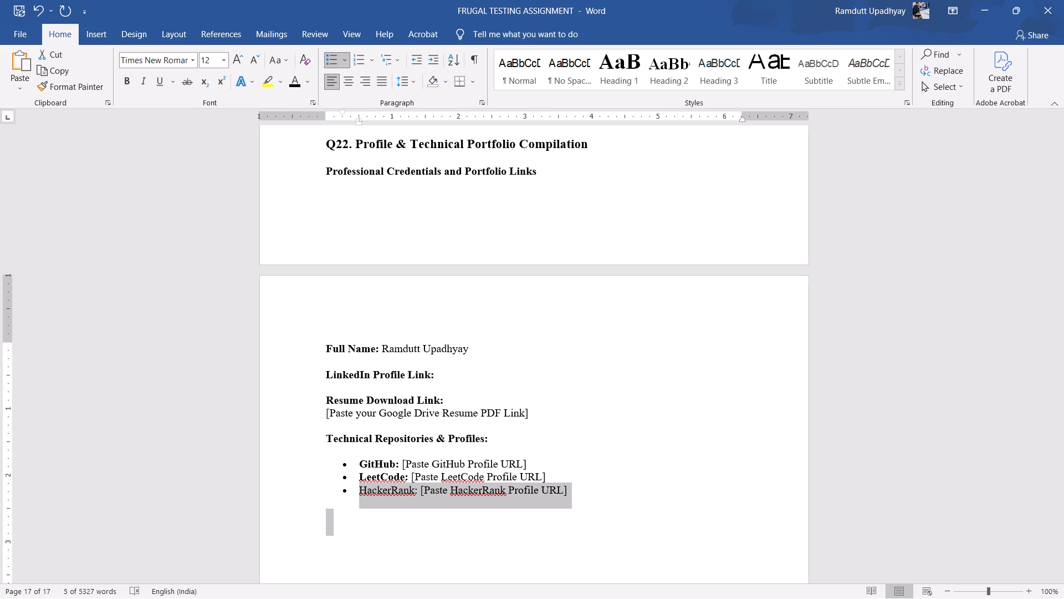
key("ctrl+shift+Left")
key("ctrl+shift+Left")
key("ctrl+shift+Left")
key("ctrl+shift+Left")
key("ctrl+shift+Left")
key("ctrl+shift+Left")
key("ctrl+shift+Left")
key("ctrl+shift+Left")
key("ctrl+shift+Left")
key("ctrl+shift+Left")
key("ctrl+shift+Left")
key("ctrl+shift+Left")
key("ctrl+shift+Left")
key("ctrl+shift+Left")
key("ctrl+shift+Left")
key("ctrl+shift+Left")
key("ctrl+shift+Left")
key("ctrl+shift+Left")
key("ctrl+shift+Left")
key("ctrl+shift+Left")
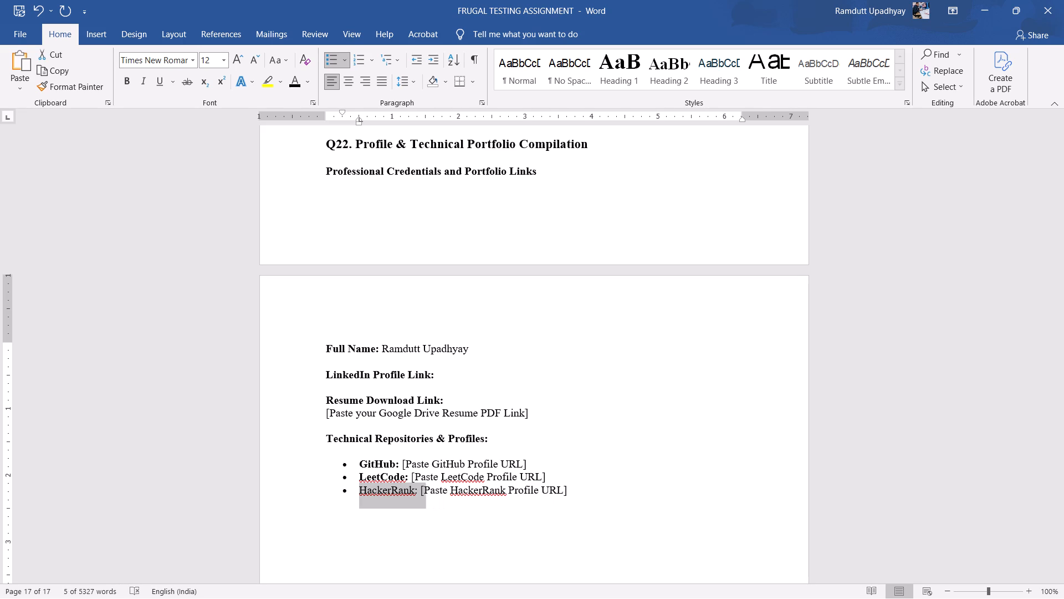
key("shift+Left")
key("shift+Left")
key("ctrl+b")
left_click(547, 491)
scroll(547, 491, "down", 1)
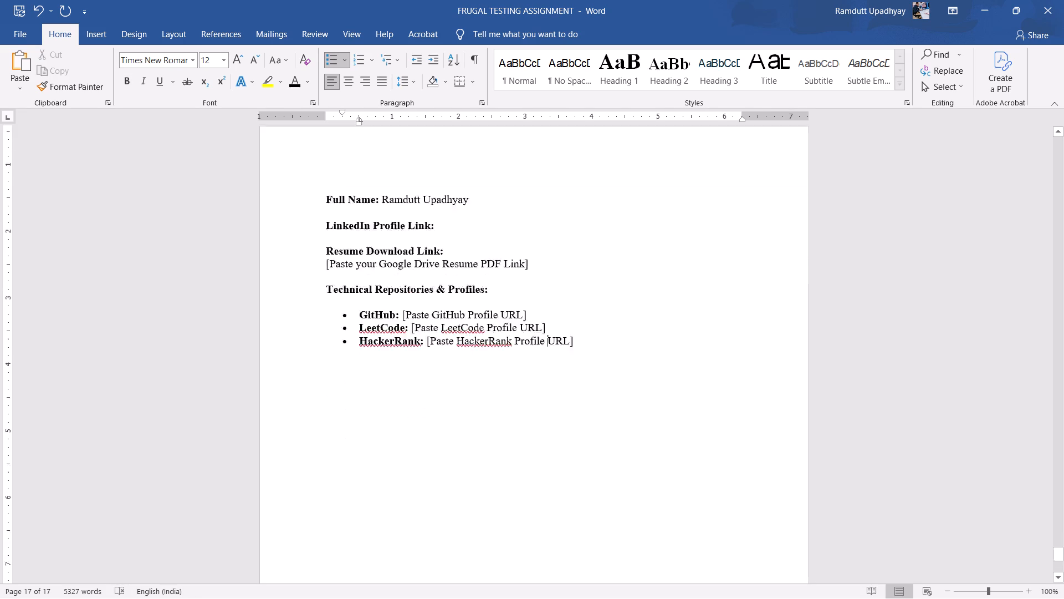
Insert a pair of quotation marks with two spaces between them after "LinkedIn Profile Link:" and save the document.
scroll(547, 491, "down", 1)
scroll(547, 491, "up", 2)
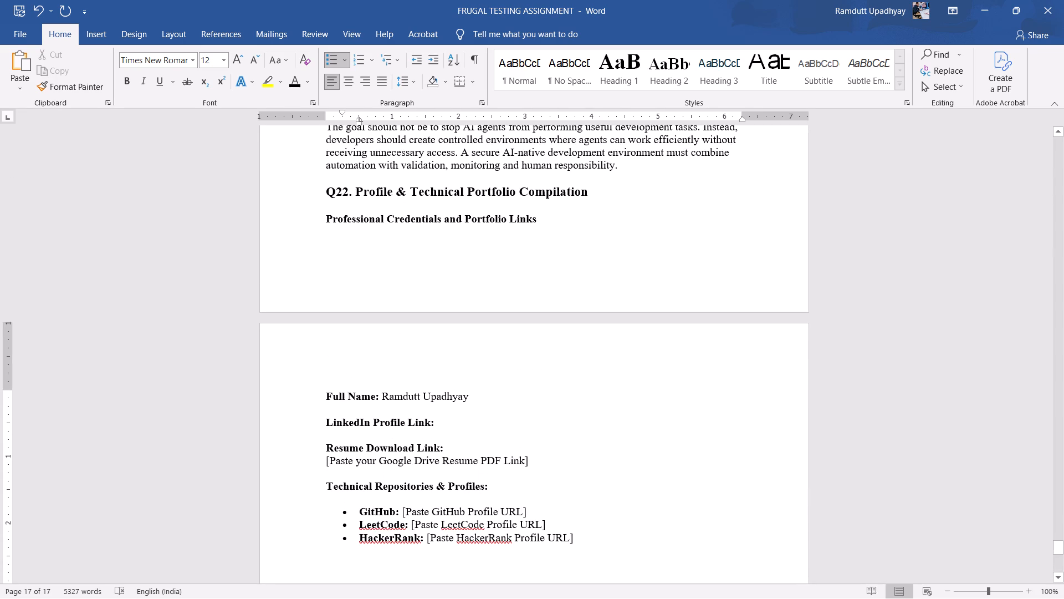
left_click(439, 428)
type("\"\"")
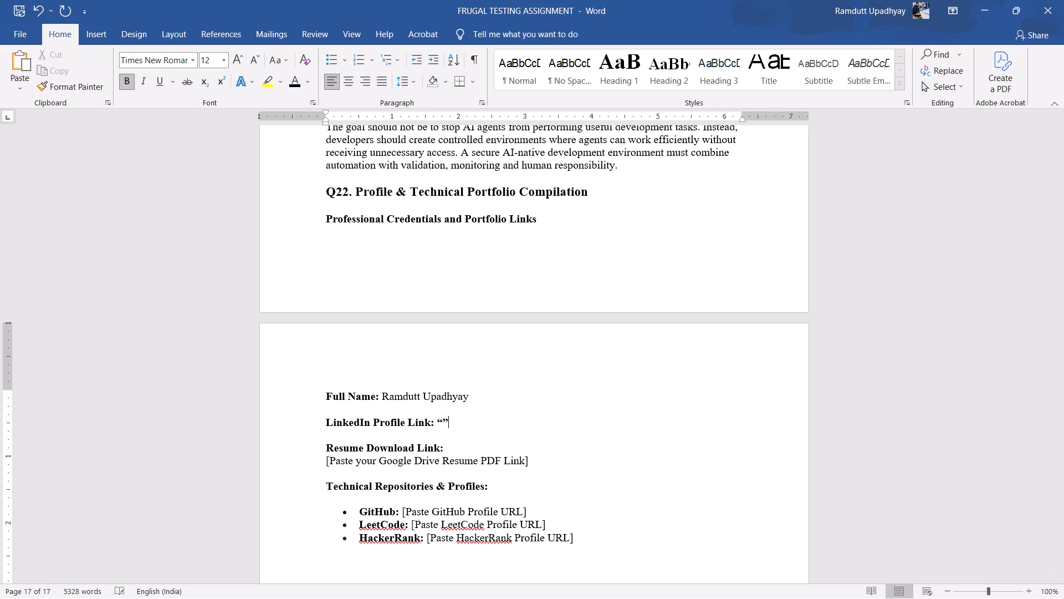
key("Left")
key("space")
key("space")
key("Left")
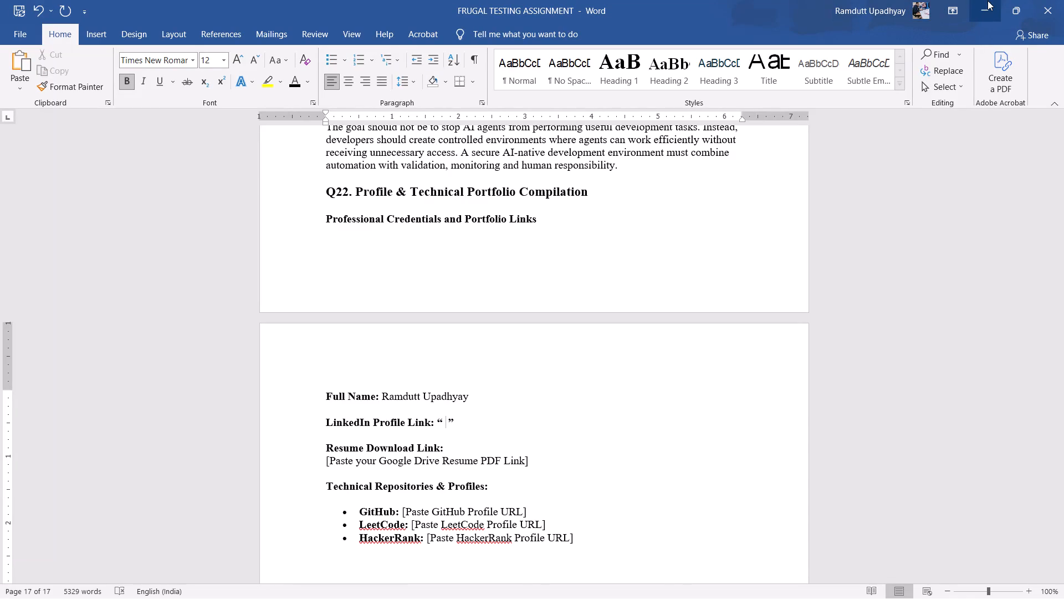
key("ctrl+s")
Switch to Chrome and open LinkedIn in a new tab.
left_click(985, 0)
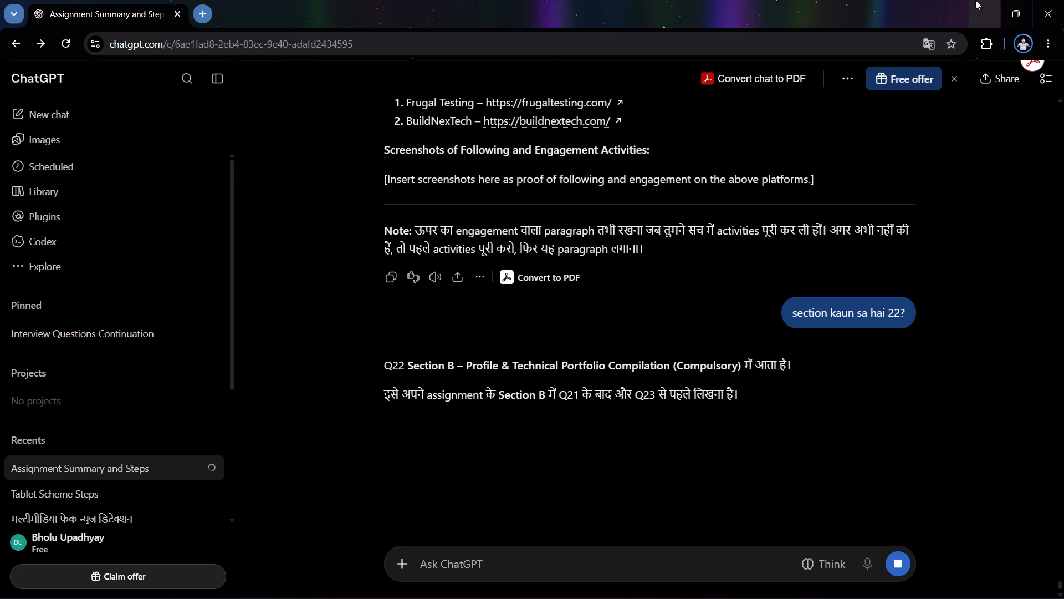
left_click(206, 16)
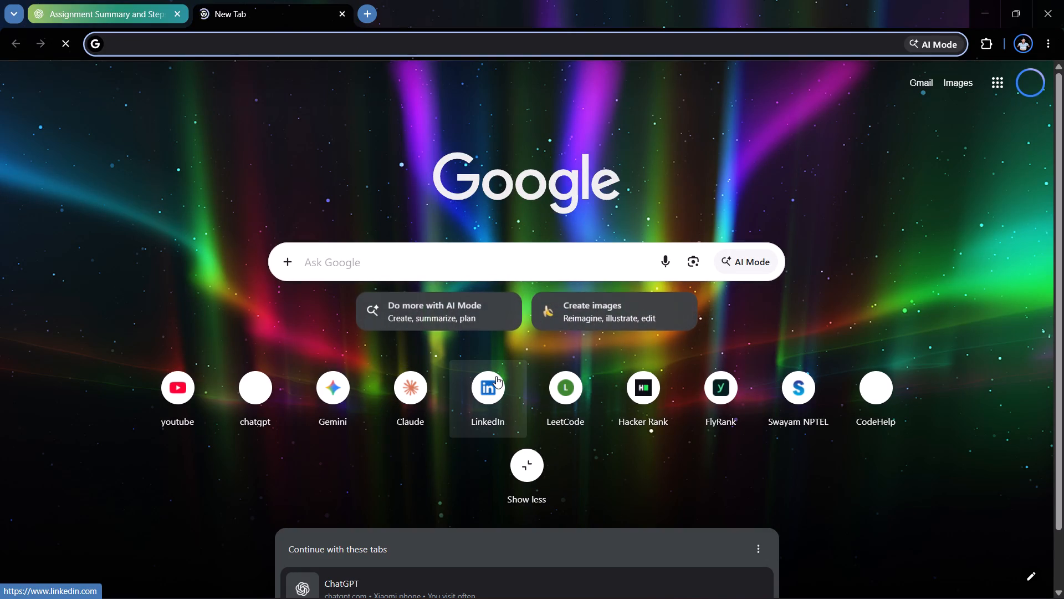
left_click(496, 376)
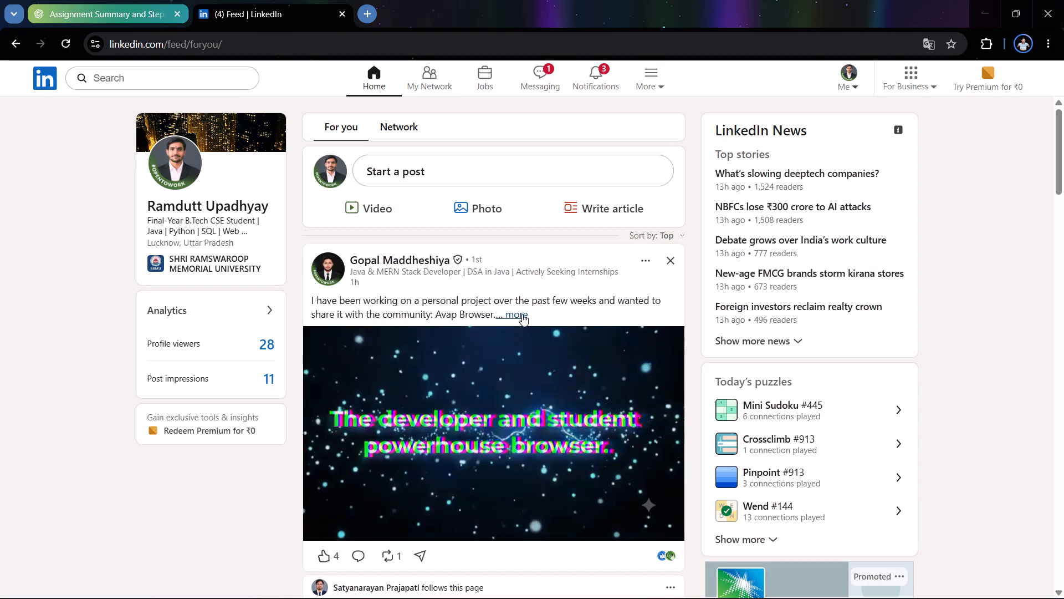
Like the first feed post, which introduces the Avap Browser project.
scroll(515, 313, "down", 3)
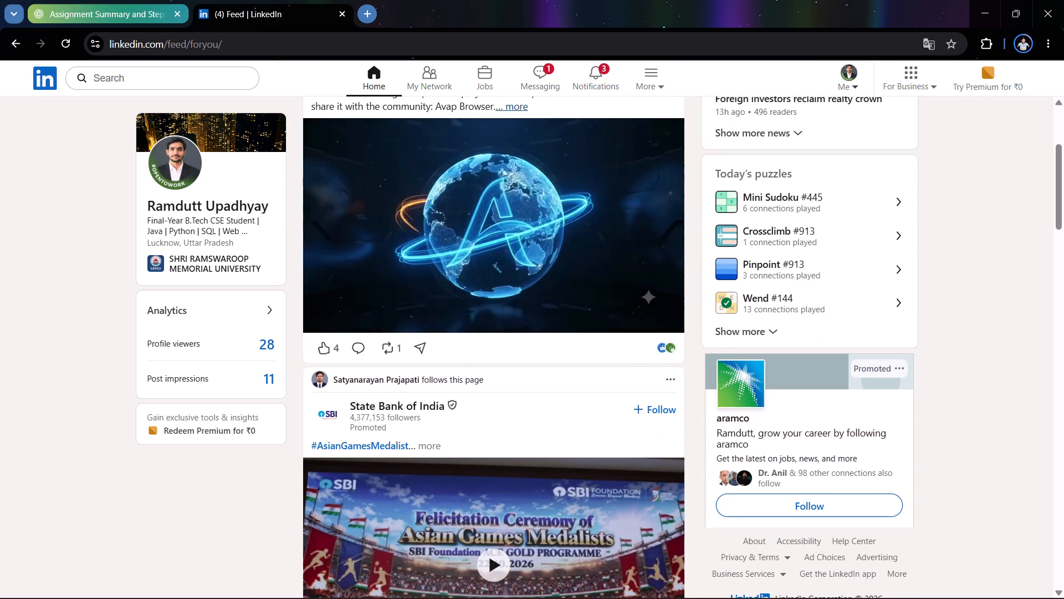
left_click(328, 353)
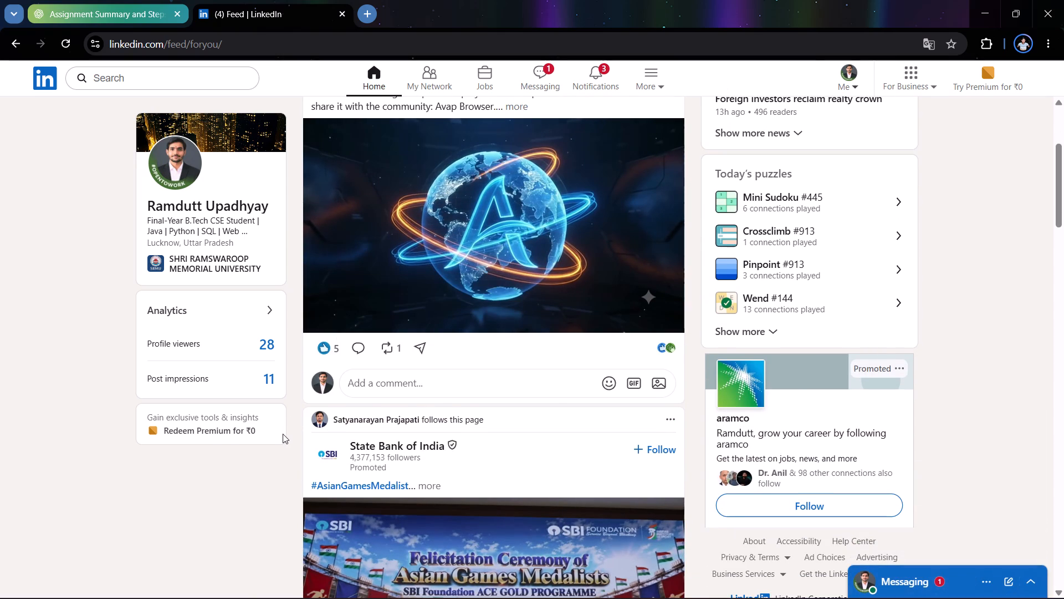
Open the account owner's own LinkedIn profile page.
scroll(283, 434, "up", 4)
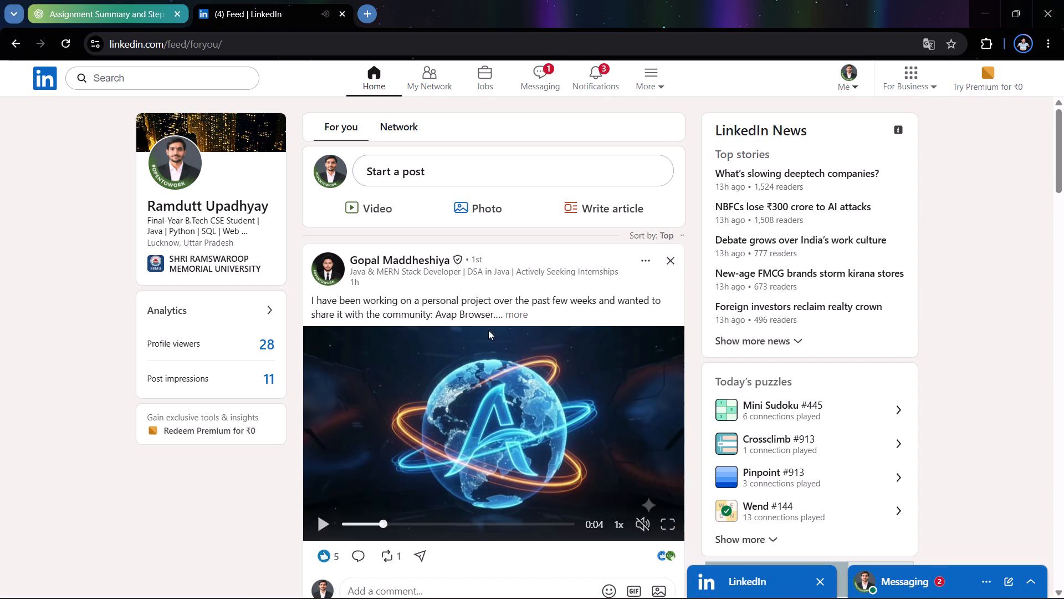
left_click(843, 75)
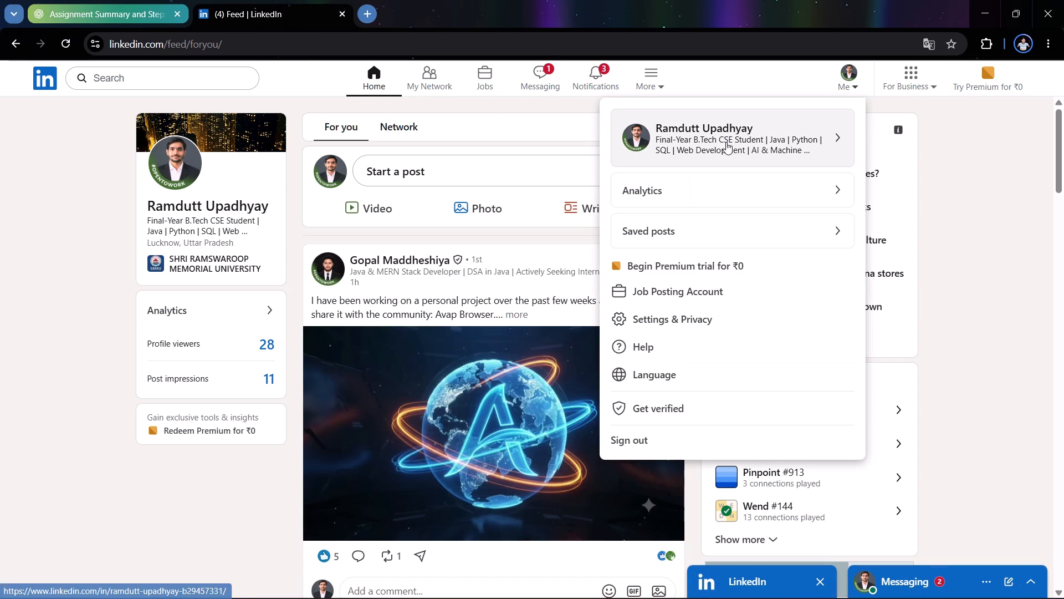
left_click(851, 80)
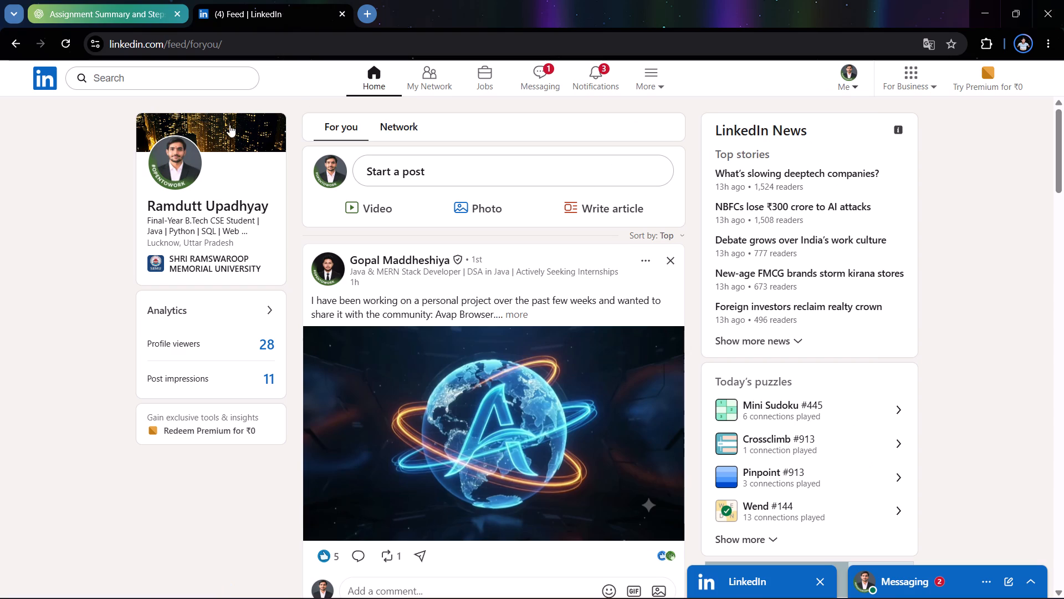
left_click(193, 144)
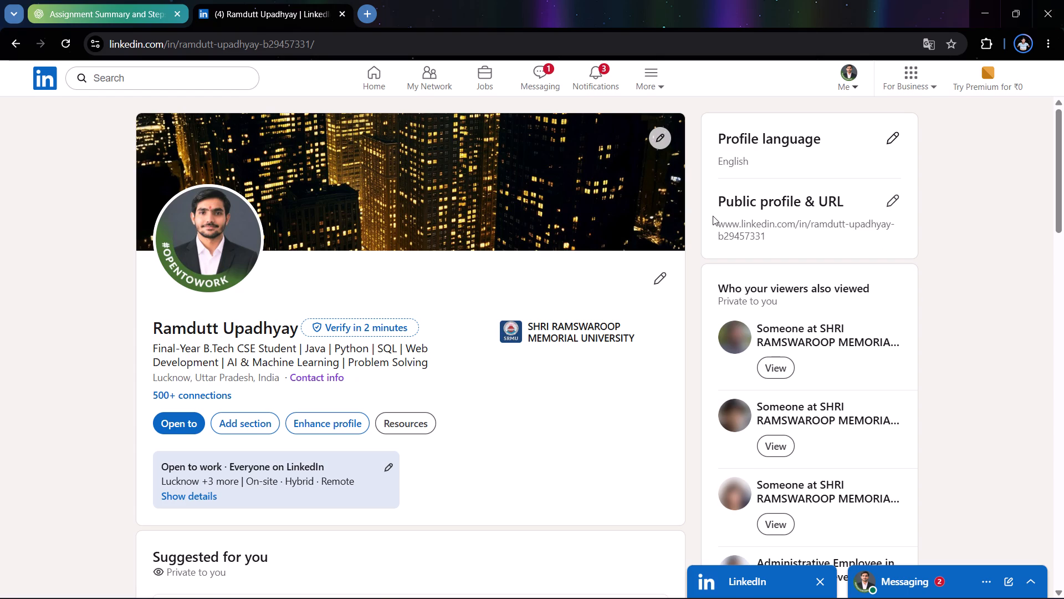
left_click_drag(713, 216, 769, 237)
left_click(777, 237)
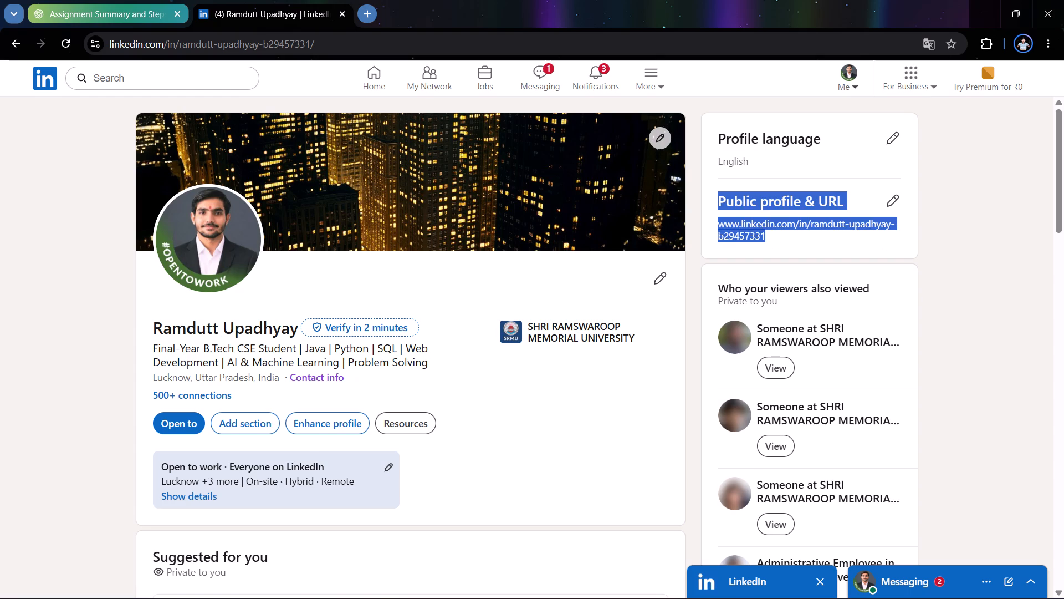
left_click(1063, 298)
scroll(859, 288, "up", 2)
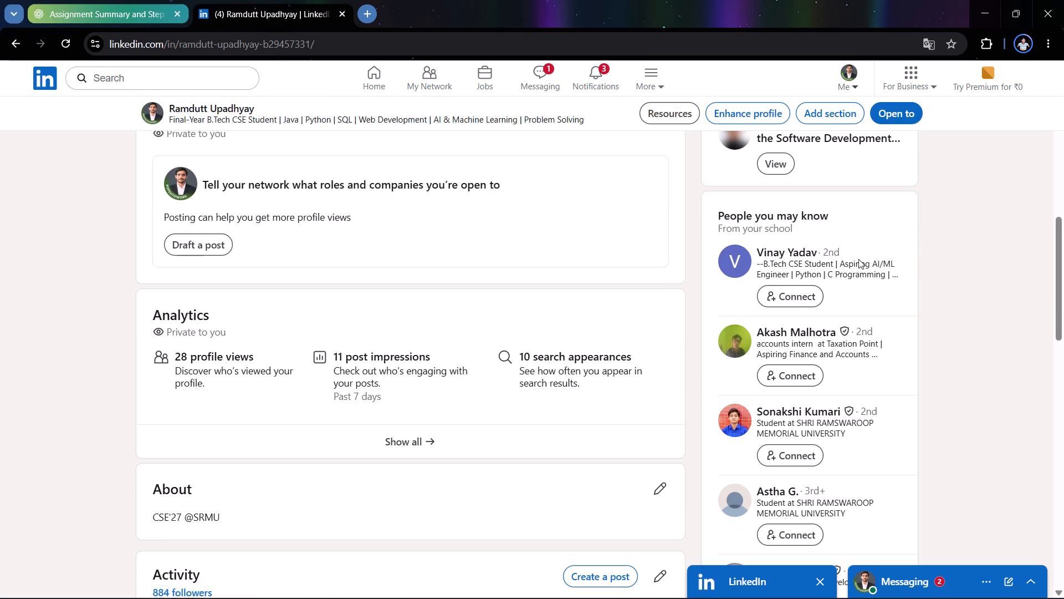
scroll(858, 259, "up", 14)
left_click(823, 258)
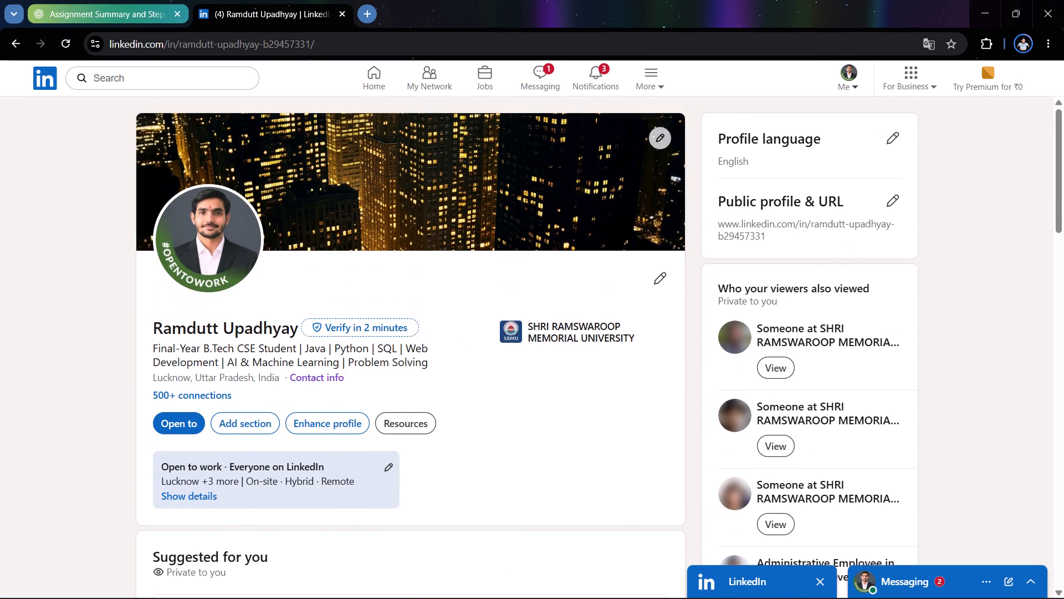
Copy the public profile URL from LinkedIn and paste it between the quotation marks in the Word document.
left_click_drag(718, 225, 768, 239)
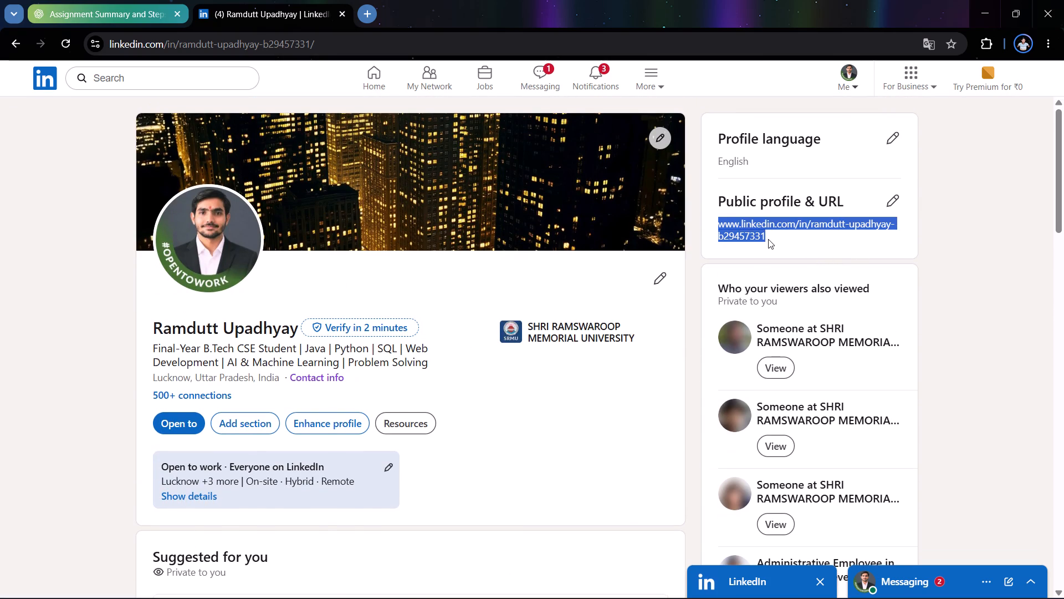
left_click_drag(768, 239, 769, 239)
key("ctrl+c")
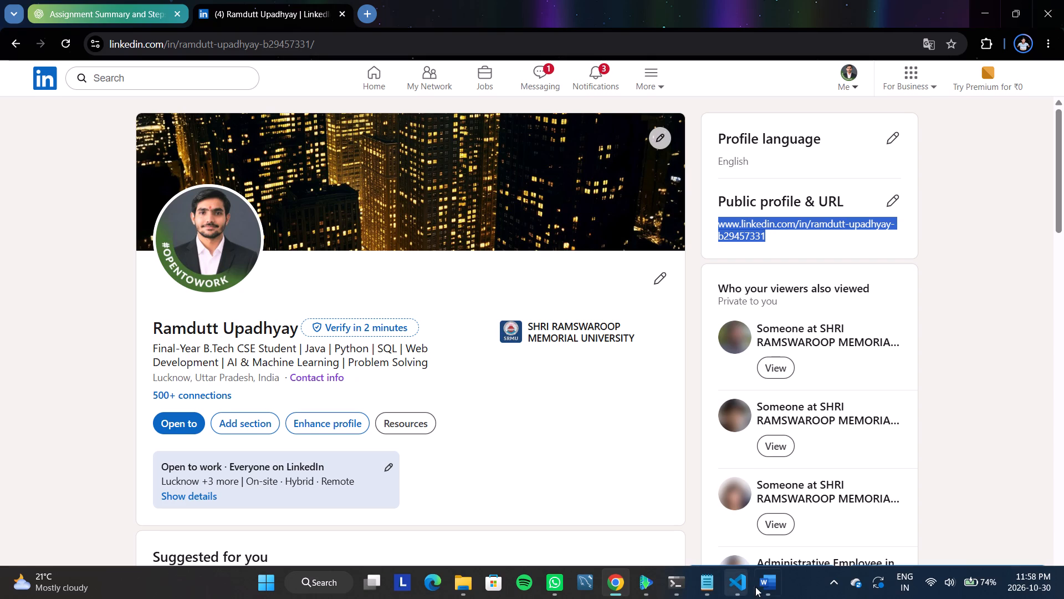
left_click(765, 584)
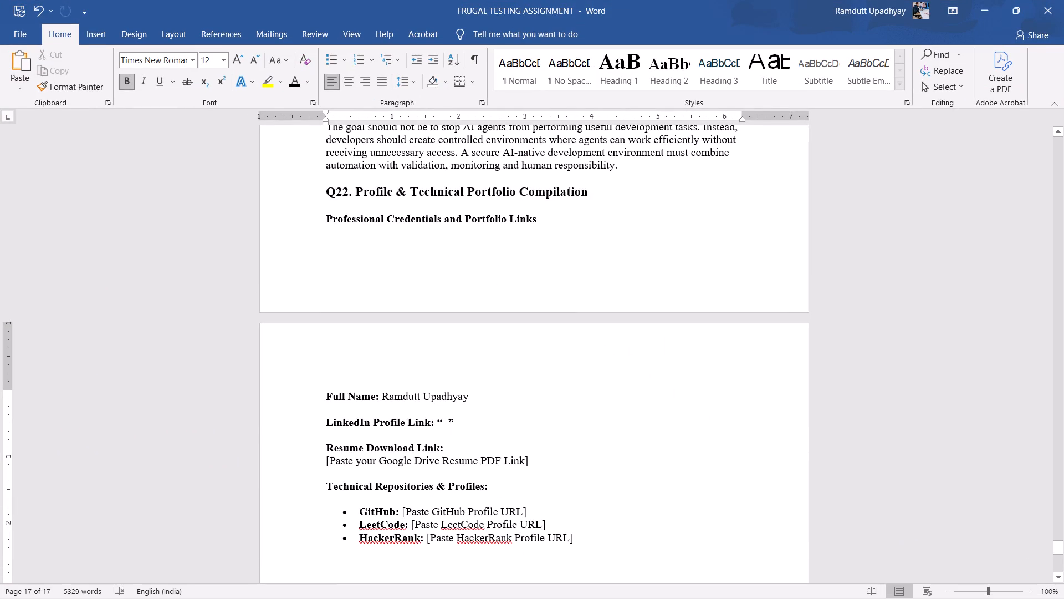
key("ctrl+v")
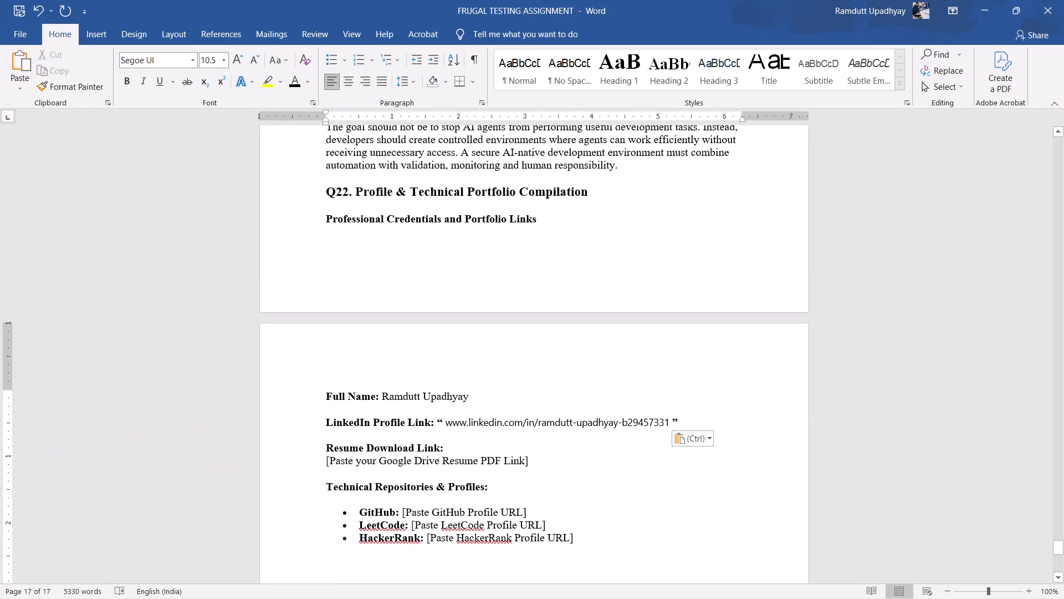
Format the pasted LinkedIn URL in Times New Roman, size 12.
key("shift+Left")
key("shift+Left")
key("shift+Left")
key("shift+Left")
key("shift+Left")
key("shift+Left")
key("shift+Left")
key("shift+Left")
key("shift+Left")
key("shift+Left")
key("shift+Left")
key("shift+Left")
key("shift+Left")
key("shift+Left")
key("shift+Left")
key("shift+Left")
key("shift+Left")
key("shift+Left")
key("shift+Left")
key("shift+Left")
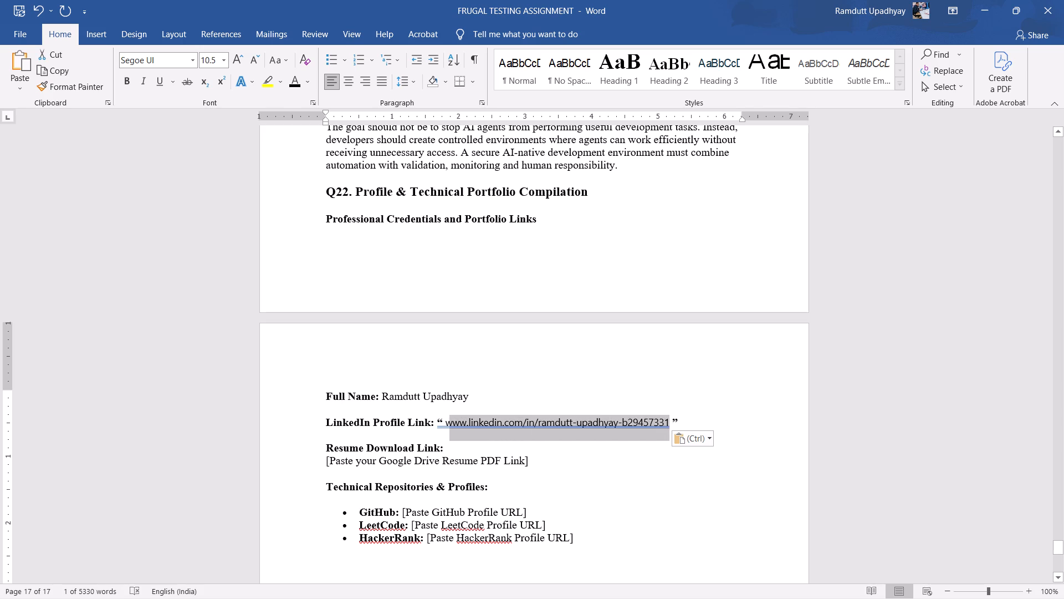
key("shift+Right")
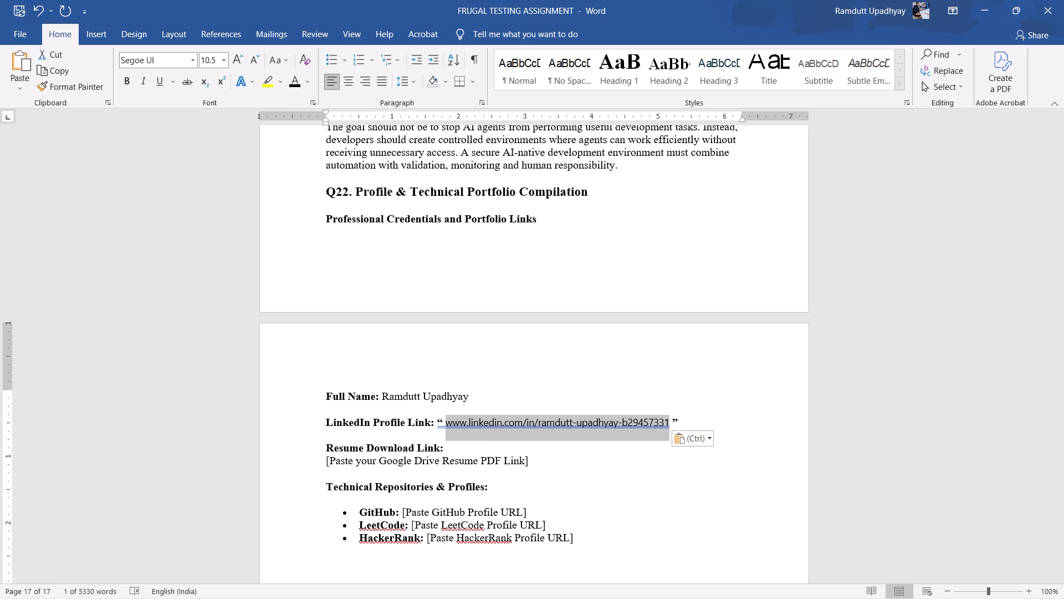
left_click(193, 58)
left_click(190, 171)
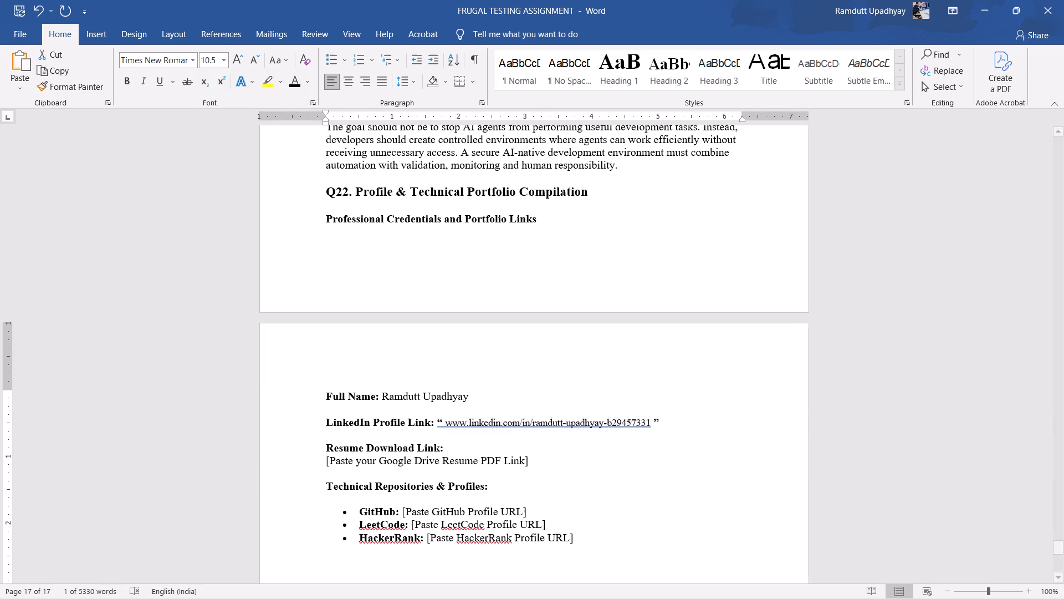
left_click(225, 53)
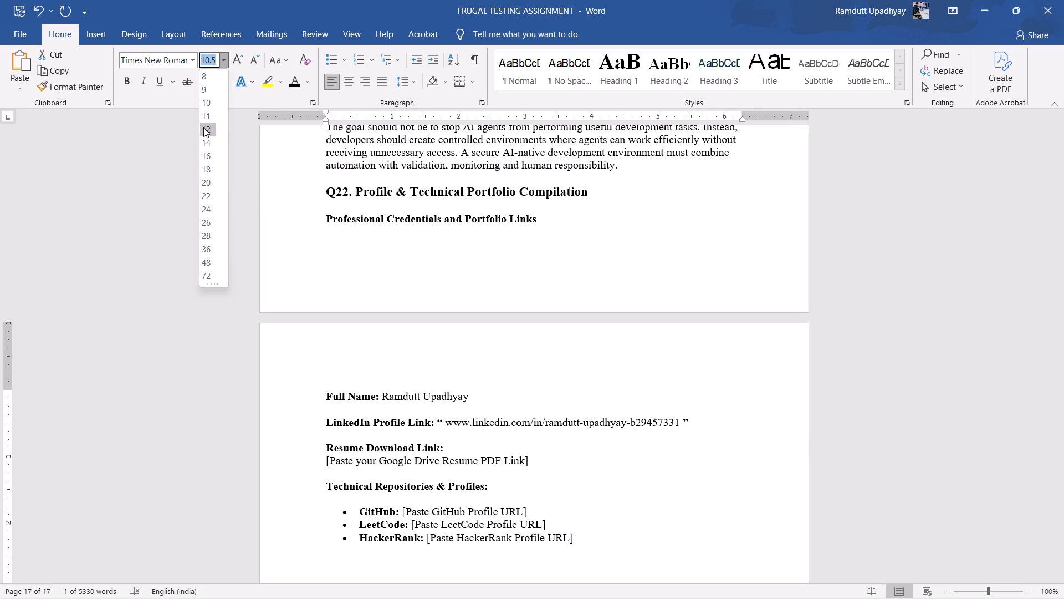
left_click(203, 128)
Remove the opening and closing quotation marks around the URL on the LinkedIn Profile Link line.
left_click(743, 429)
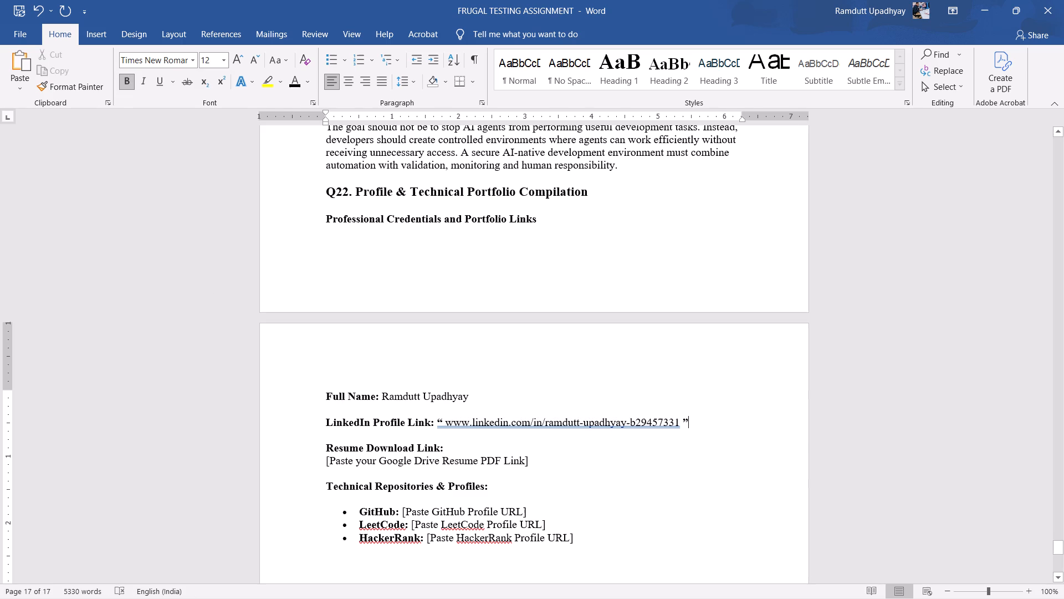
key("BackSpace")
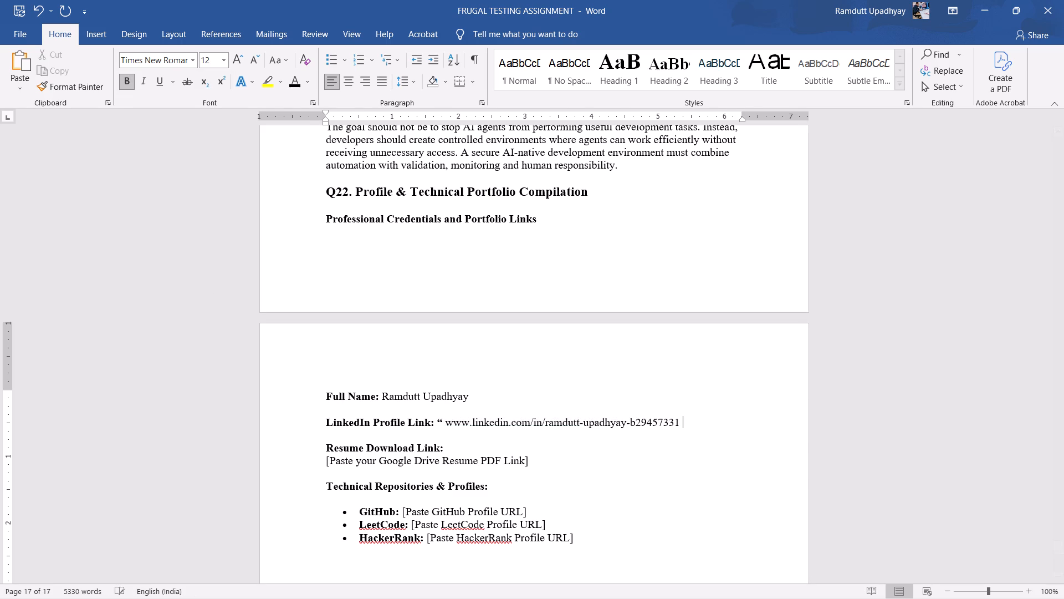
key("Left")
key("Left")
key("Left")
key("Left")
key("Left")
key("Left")
key("Left")
key("Left")
key("Left")
key("Left")
key("Left")
key("Left")
key("Left")
key("Left")
key("Left")
key("Left")
key("Left")
key("Left")
key("Left")
key("Left")
key("Left")
key("Left")
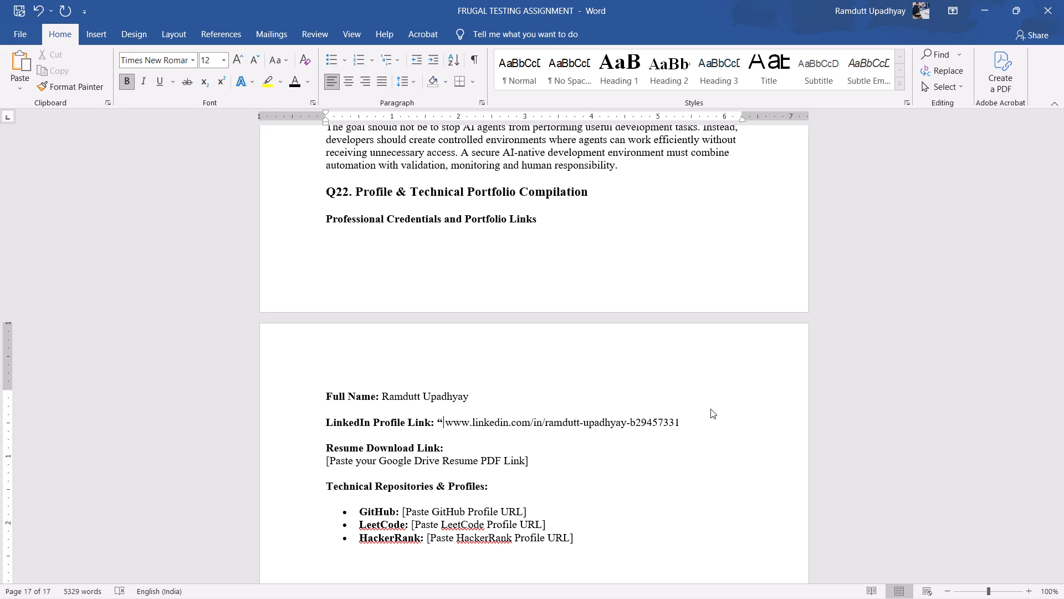
key("Right")
key("BackSpace")
key("BackSpace")
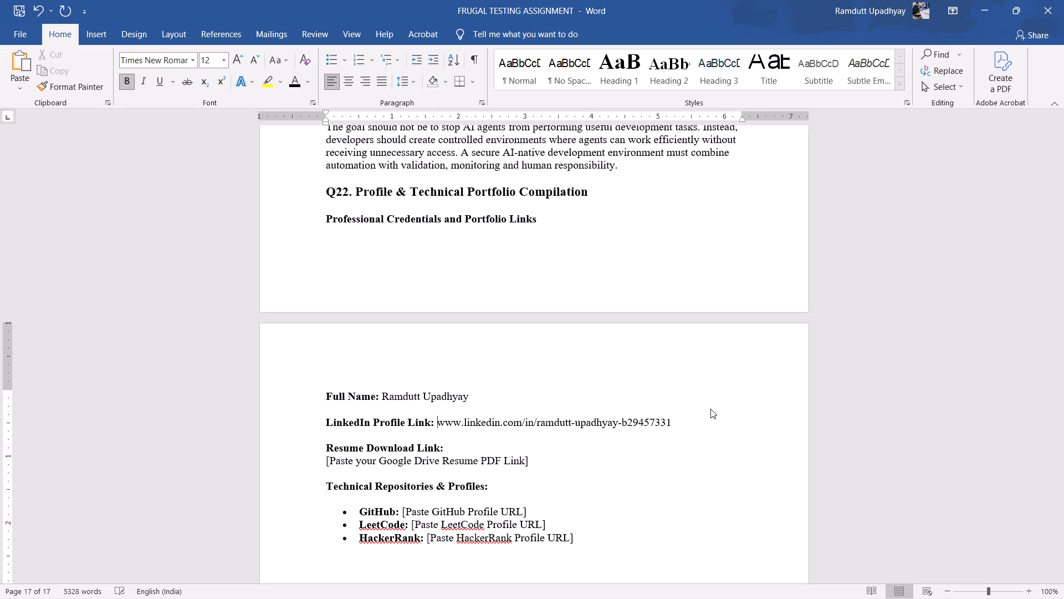
Insert a hyperlink after the Technical Repositories & Profiles heading, using the copied LinkedIn profile URL as both display text and address.
left_click(726, 476)
key("Up")
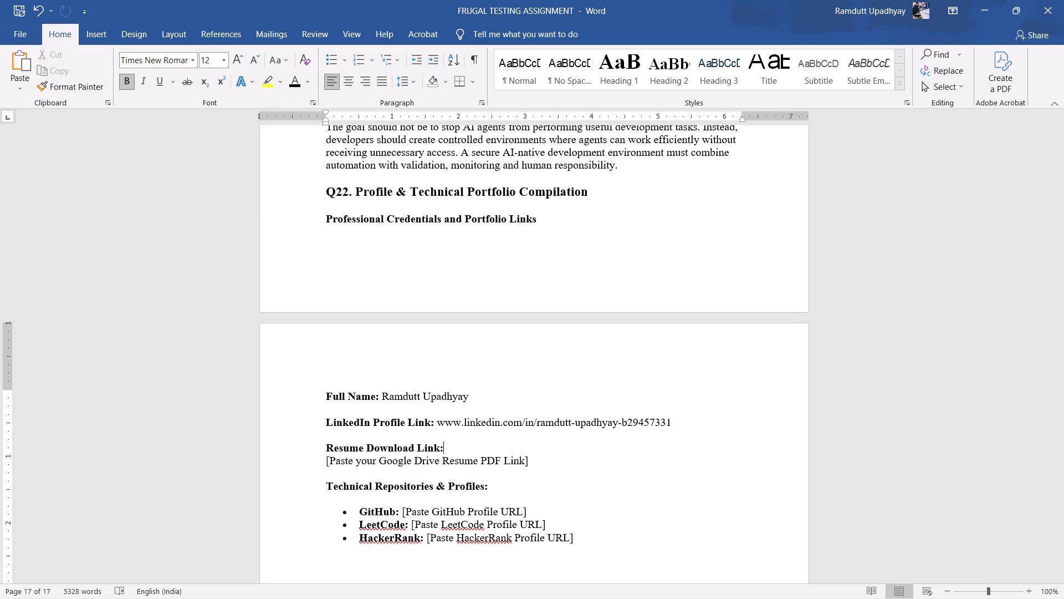
key("Up")
key("Left")
key("Left")
key("Left")
key("Left")
key("Left")
key("Left")
key("Left")
key("Left")
key("Left")
key("Left")
key("Left")
key("Left")
key("Left")
key("Left")
key("Left")
key("Left")
key("Left")
key("Left")
key("Left")
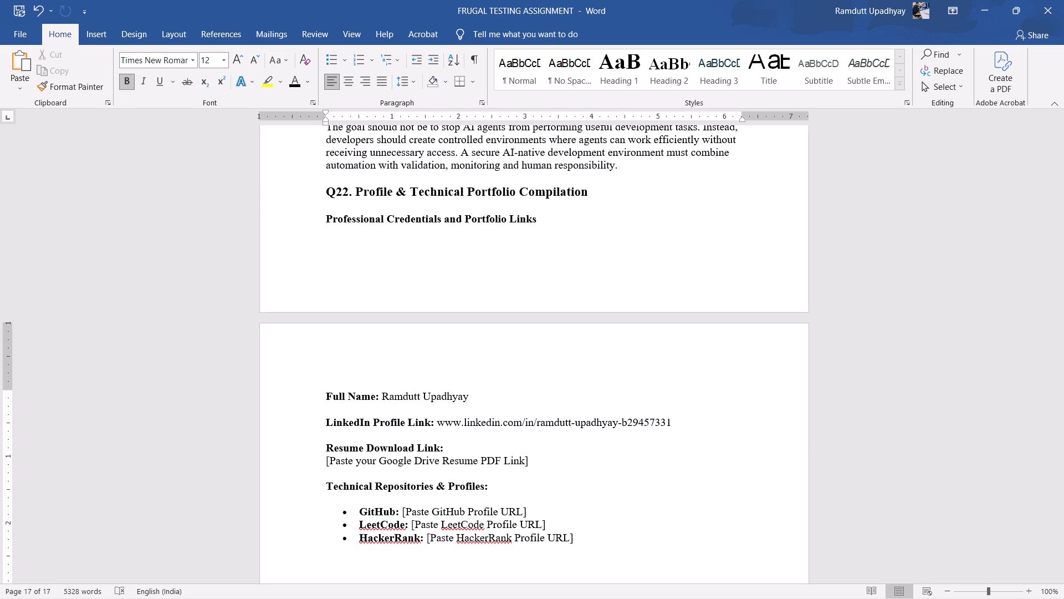
key("Right")
key("shift+Down")
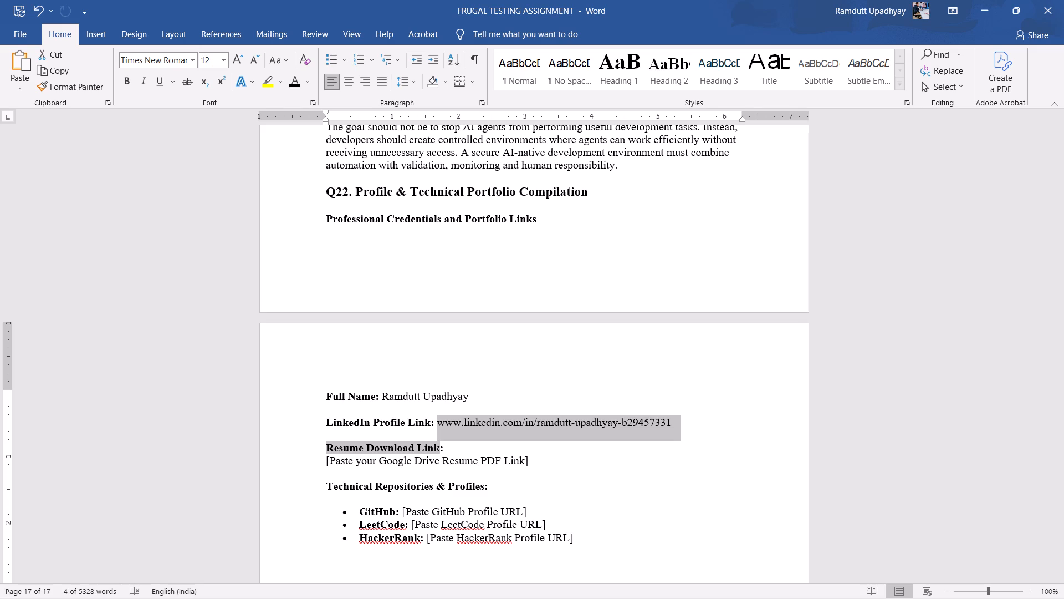
key("shift+Left")
key("shift+Left")
key("shift+Left")
key("shift+Left")
key("shift+Left")
key("shift+Left")
key("shift+Left")
key("shift+Left")
key("shift+Left")
key("shift+Left")
key("shift+Left")
key("shift+Left")
key("shift+Left")
key("shift+Left")
key("shift+Left")
key("shift+Left")
key("shift+Left")
key("shift+Left")
key("shift+Left")
key("shift+Left")
key("shift+Left")
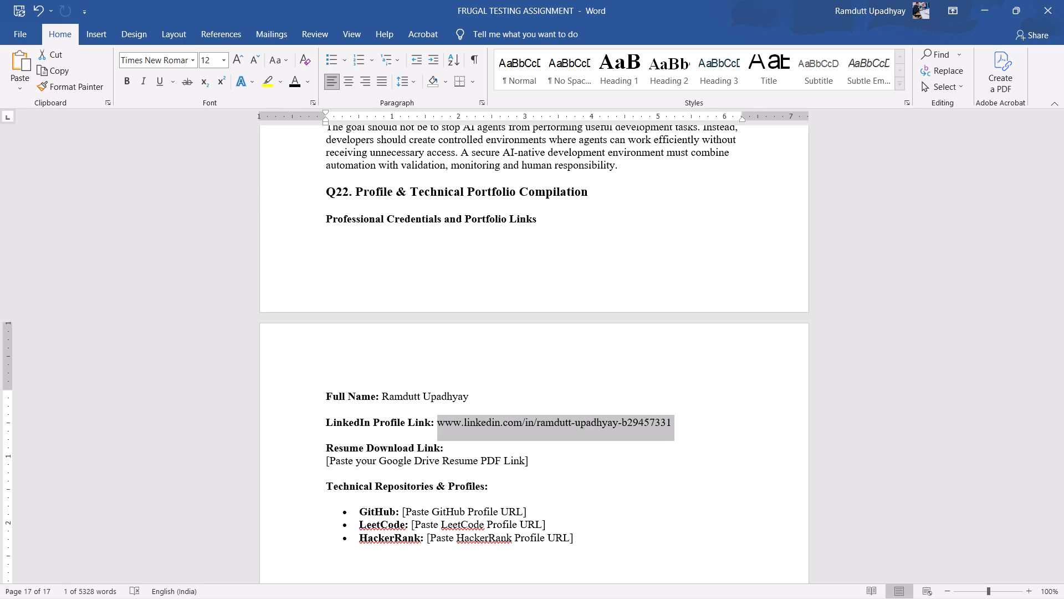
key("shift+Left")
right_click(673, 483)
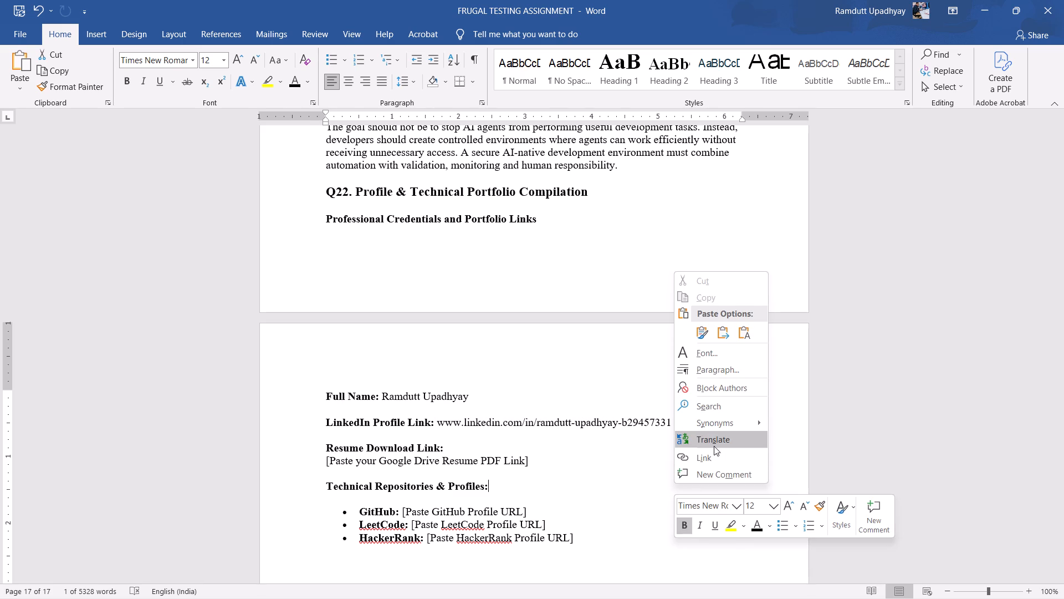
left_click(707, 459)
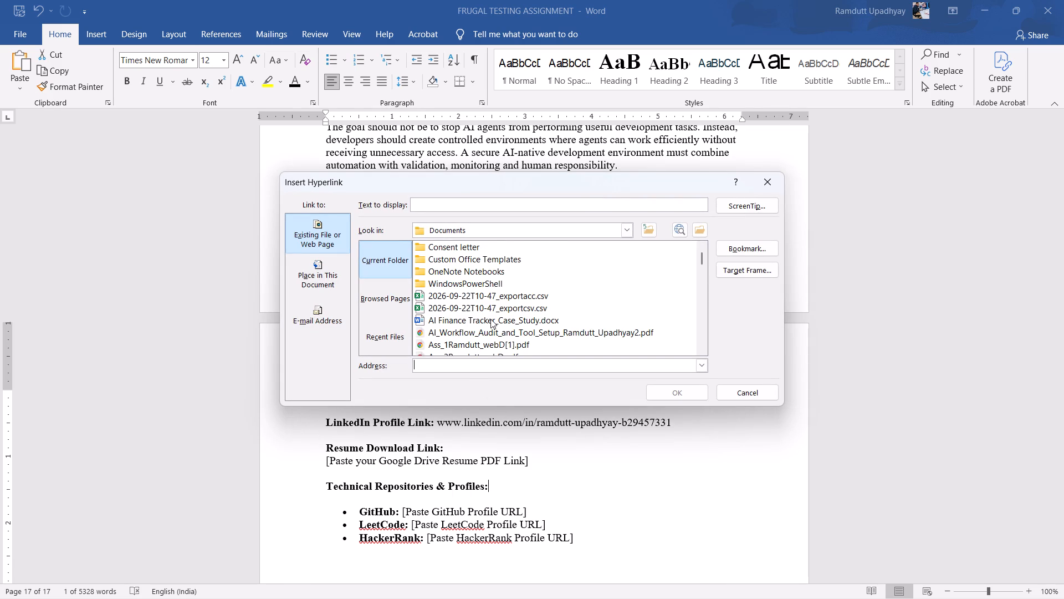
scroll(490, 319, "down", 7)
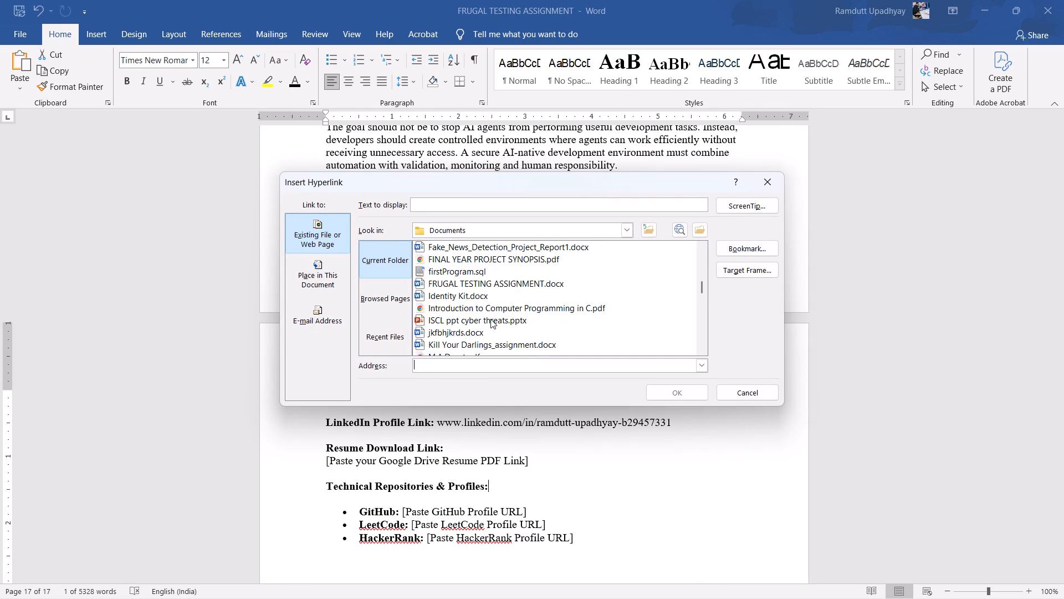
scroll(490, 319, "down", 9)
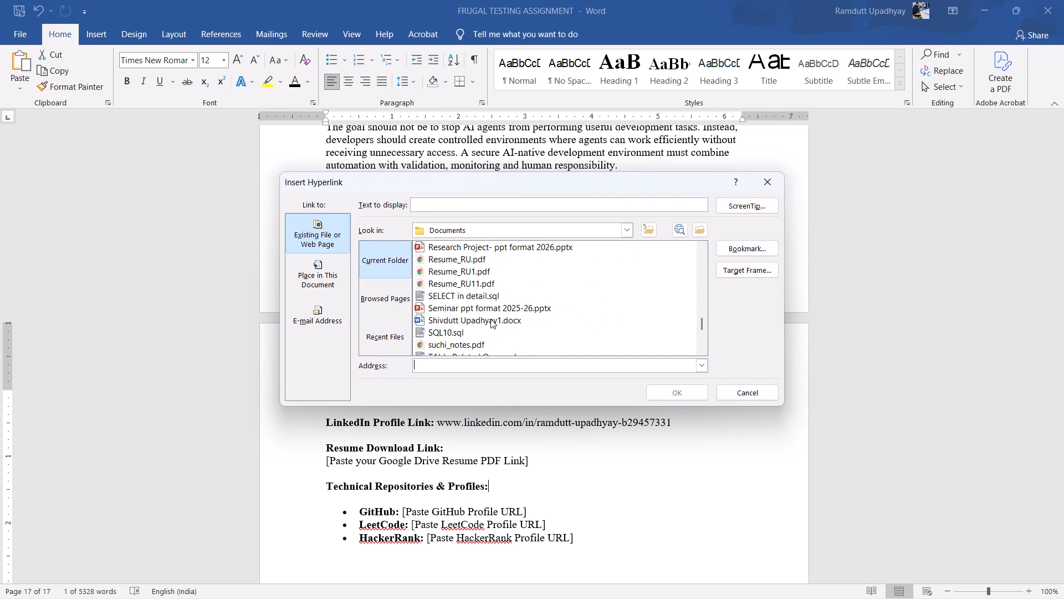
scroll(490, 319, "down", 5)
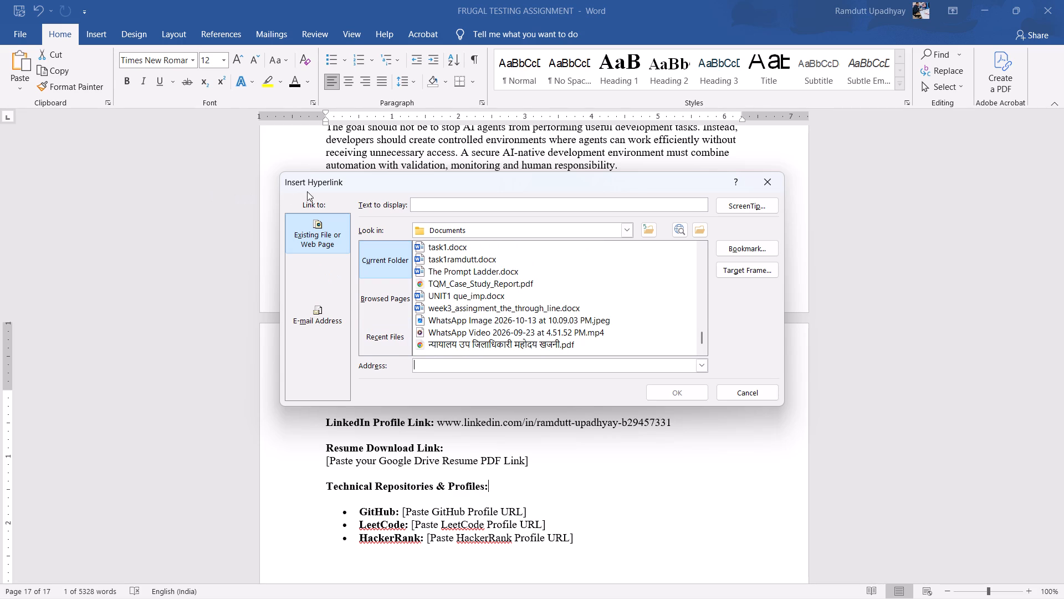
left_click(421, 207)
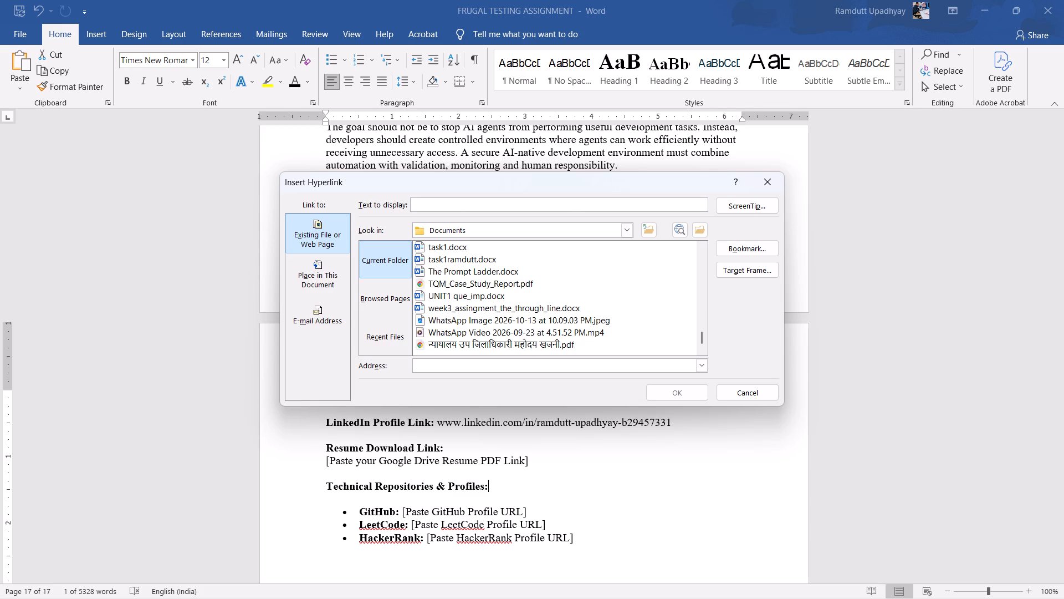
key("ctrl+v")
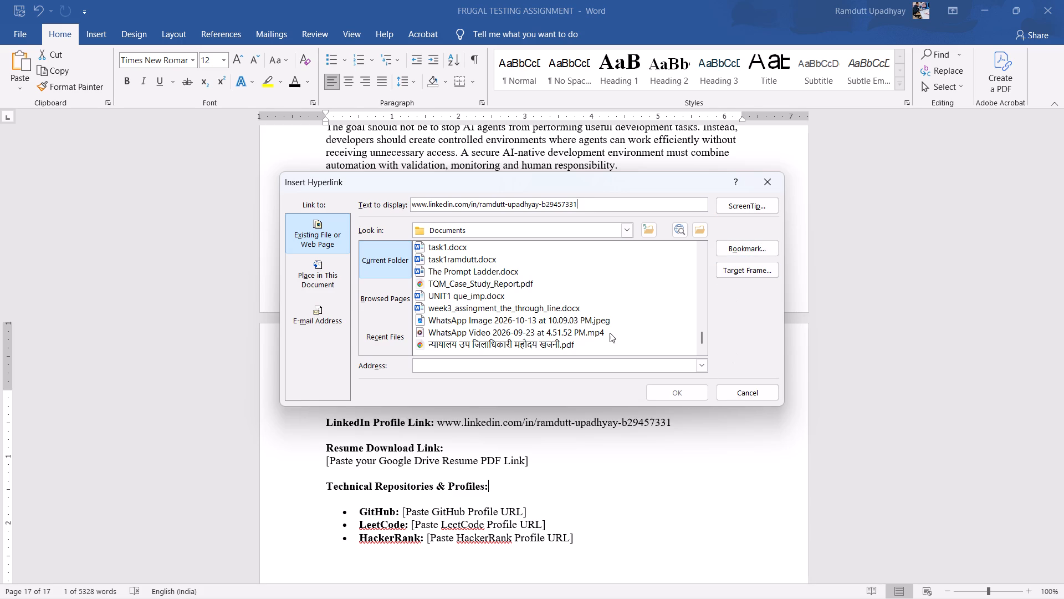
scroll(560, 315, "down", 5)
scroll(560, 315, "up", 4)
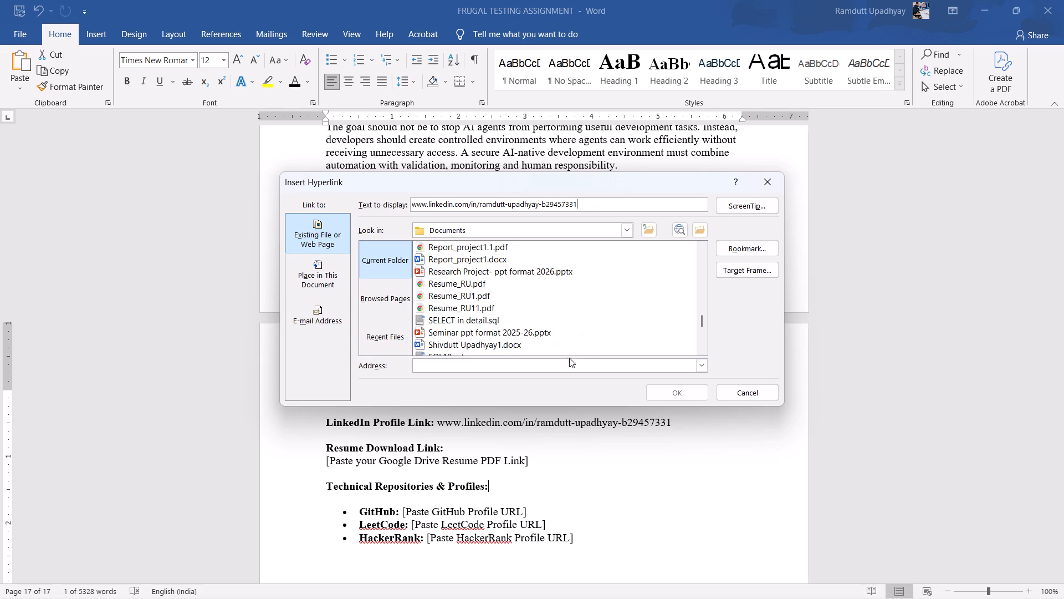
left_click(571, 363)
key("ctrl+v")
left_click(678, 394)
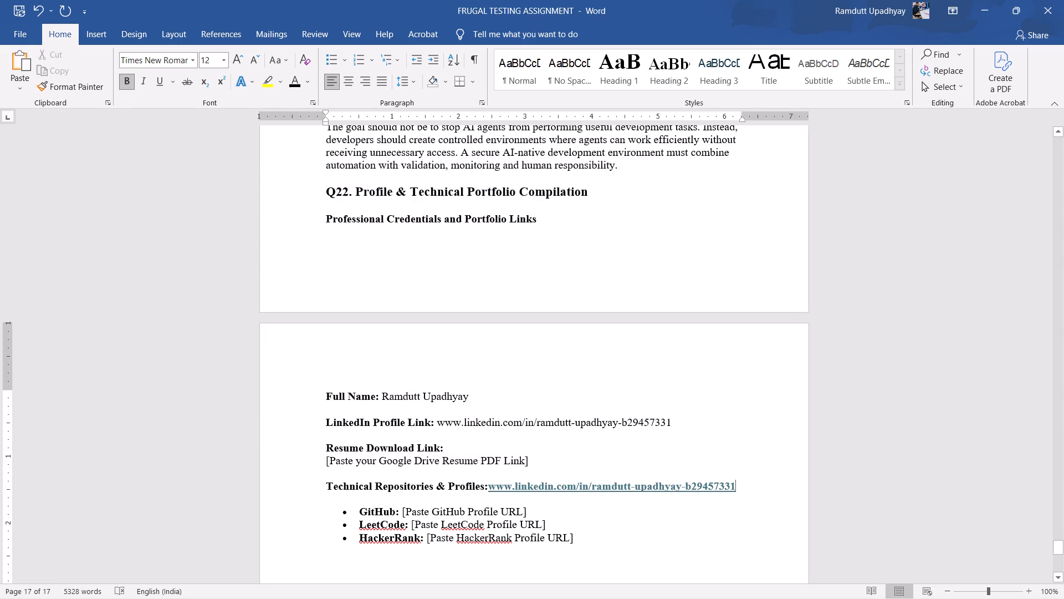
Add a space between the Technical Repositories & Profiles heading and the LinkedIn hyperlink.
left_click(491, 489)
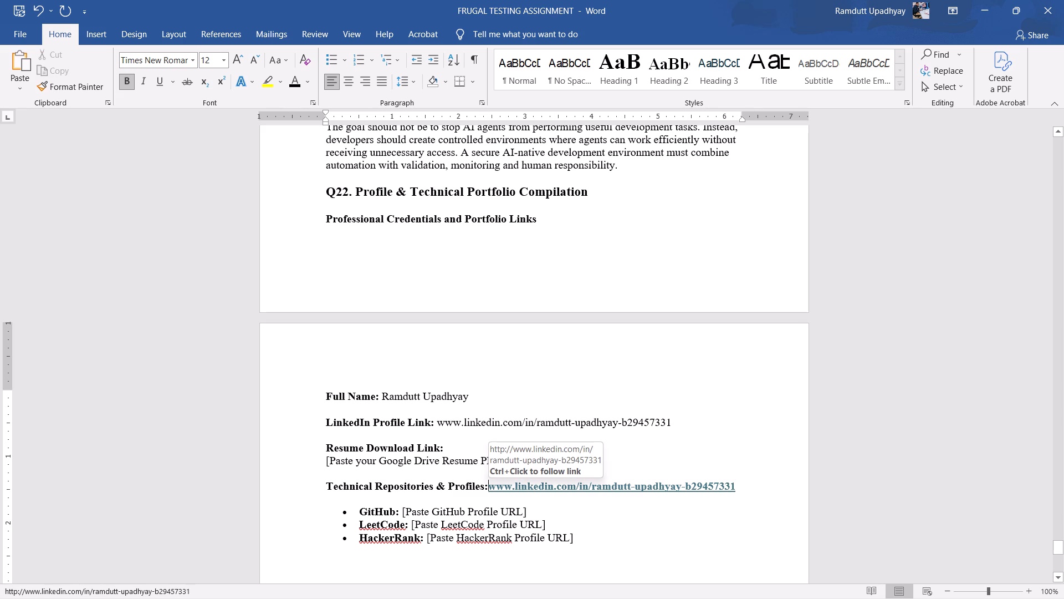
key("space")
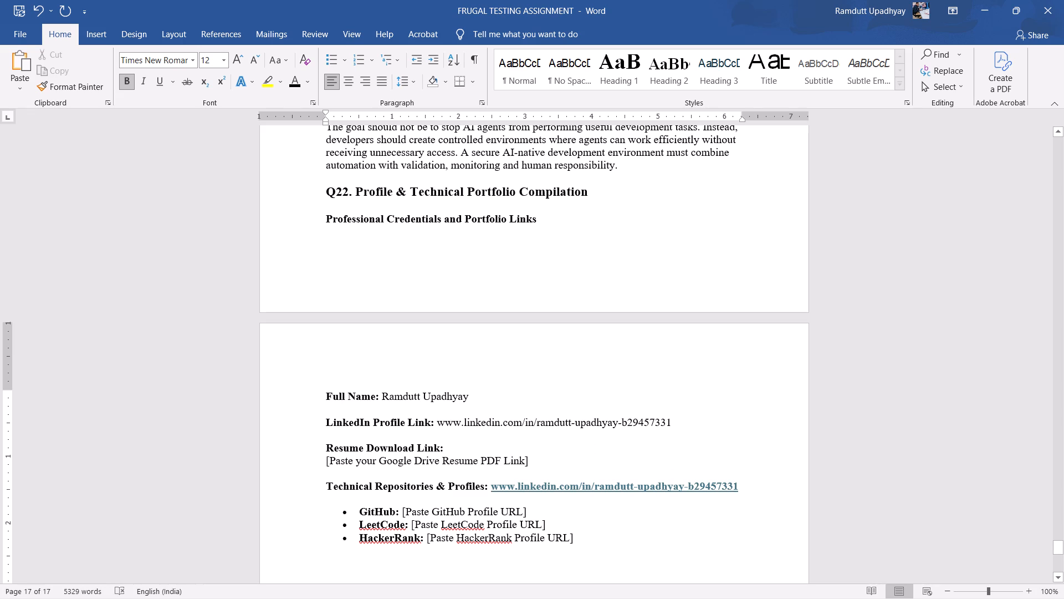
Copy the hyperlinked LinkedIn URL beside Technical Repositories & Profiles and replace the plain-text URL on the LinkedIn Profile Link line with it.
scroll(663, 521, "down", 5)
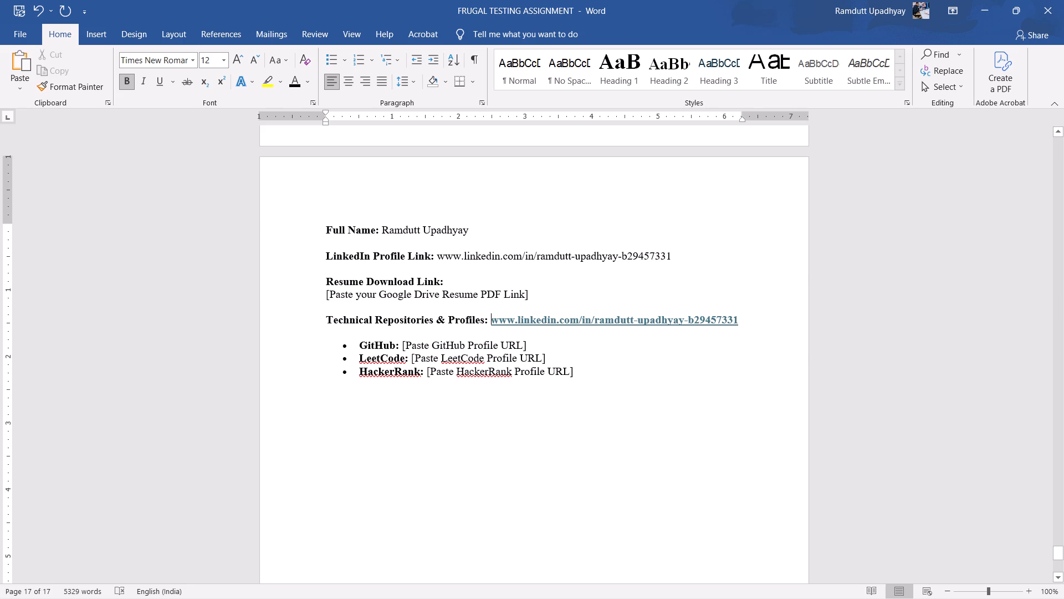
key("shift+Down")
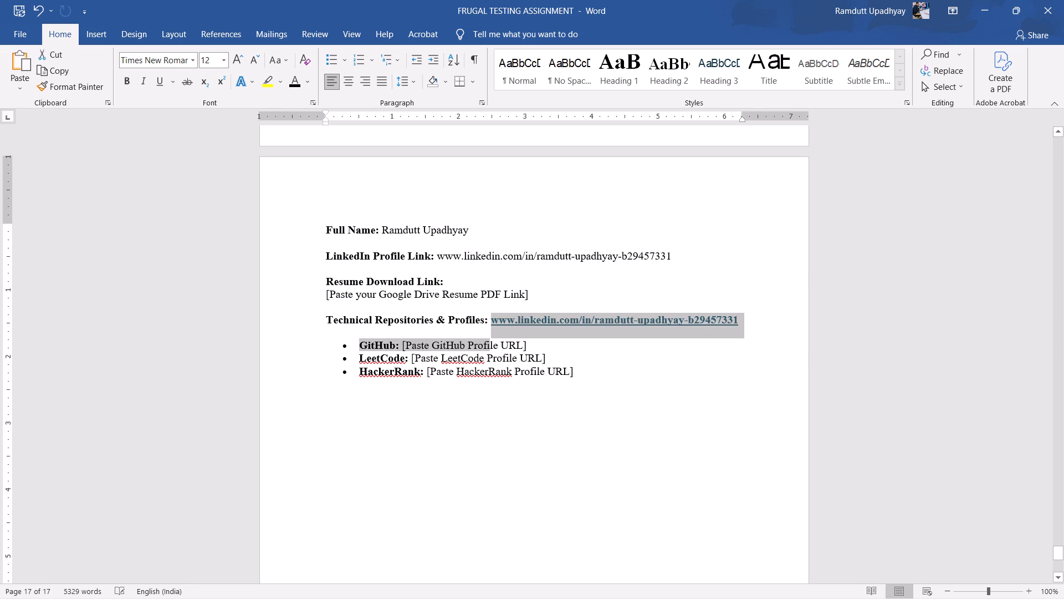
key("shift+Up")
key("shift+Right")
key("shift+Right")
key("shift+Right")
key("shift+Right")
key("shift+Right")
key("shift+Right")
key("shift+Right")
key("shift+Right")
key("shift+Right")
key("shift+Right")
key("shift+Right")
key("shift+Right")
key("shift+Right")
key("shift+Right")
key("shift+Right")
key("shift+Right")
key("shift+Right")
key("shift+Right")
key("shift+Right")
key("shift+Right")
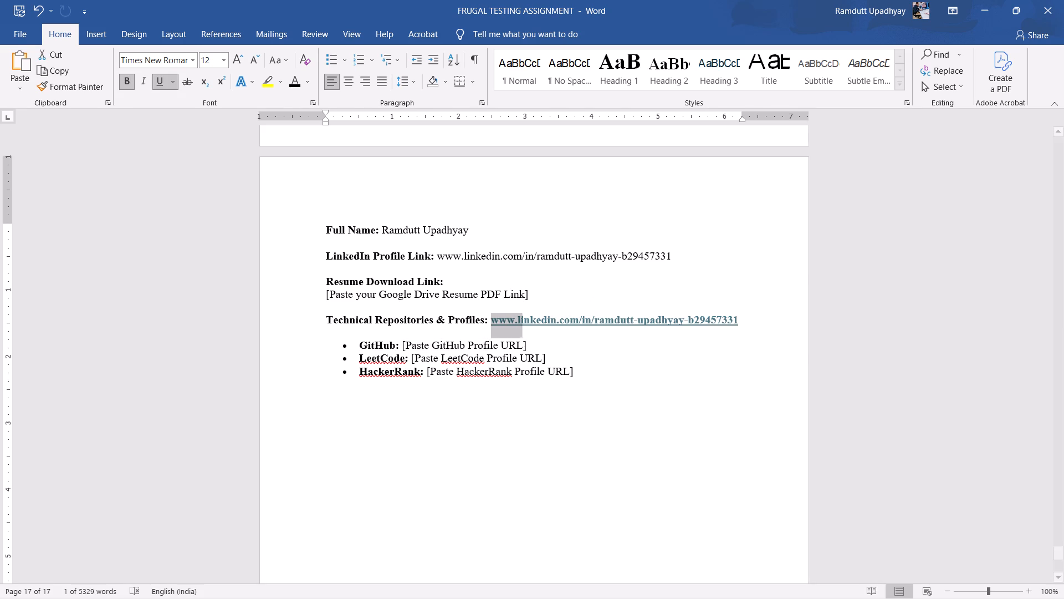
key("shift+Left")
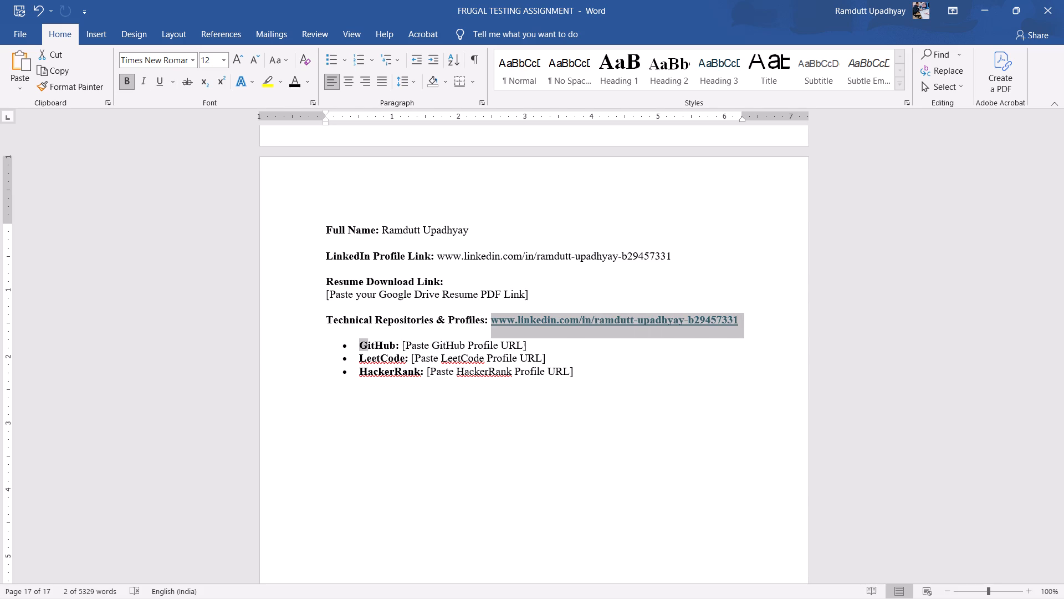
key("shift+Left")
key("shift+Left")
key("ctrl+c")
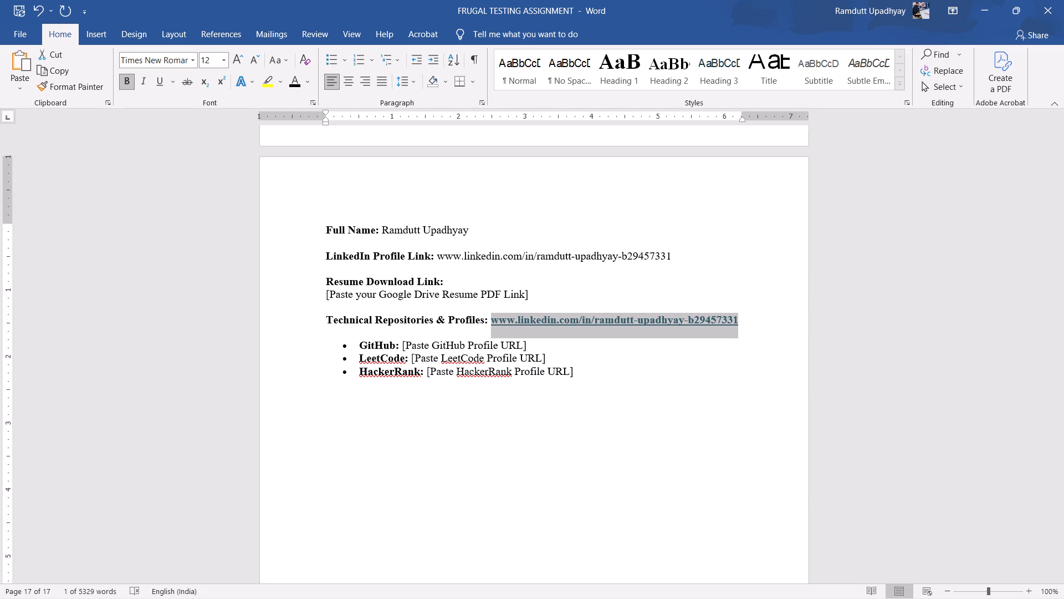
left_click(674, 257)
key("BackSpace")
key("BackSpace")
key("BackSpace")
key("BackSpace")
key("BackSpace")
key("BackSpace")
key("BackSpace")
key("BackSpace")
key("BackSpace")
key("BackSpace")
key("BackSpace")
key("BackSpace")
key("BackSpace")
key("BackSpace")
key("BackSpace")
key("BackSpace")
key("BackSpace")
key("BackSpace")
key("BackSpace")
key("BackSpace")
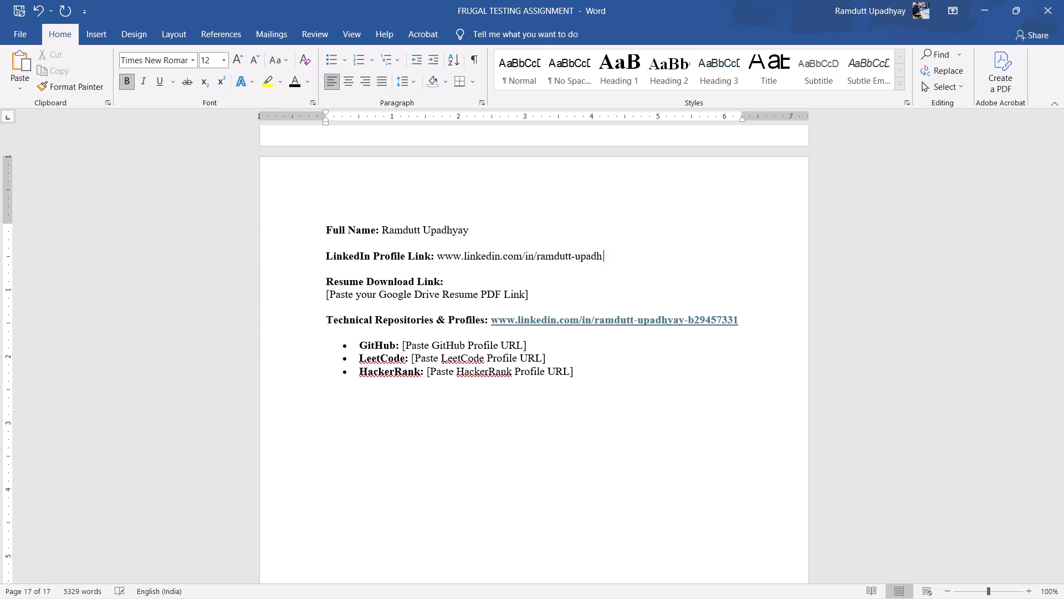
key("BackSpace")
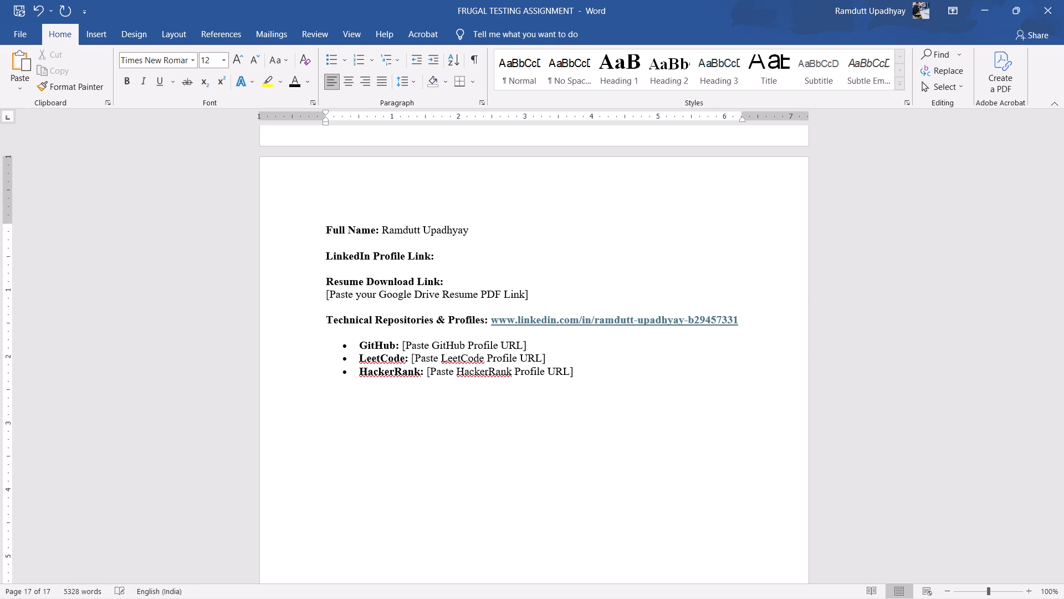
key("ctrl+v")
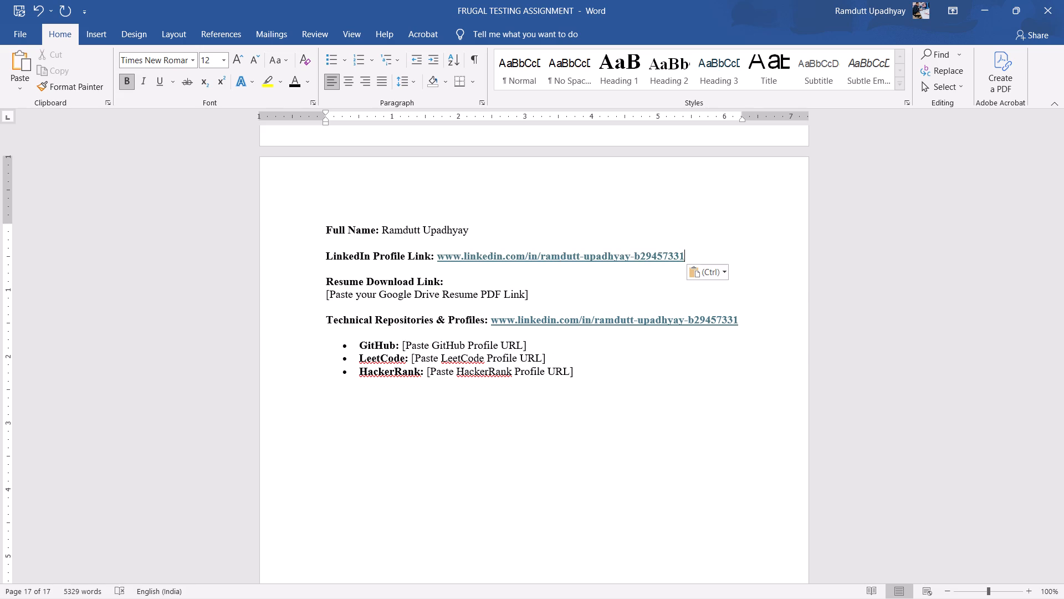
Delete the hyperlinked LinkedIn URL beside the Technical Repositories & Profiles heading.
key("Down")
key("Down")
key("Down")
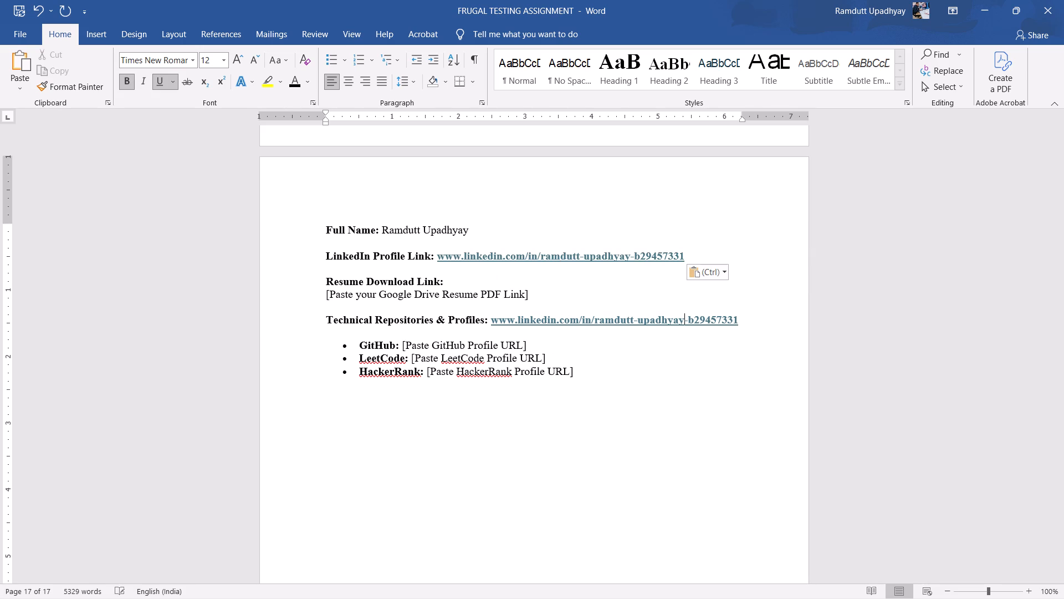
key("Right")
key("Right")
key("Right")
key("Right")
key("Right")
key("Right")
key("Right")
key("Right")
key("Right")
key("Right")
key("Right")
key("Left")
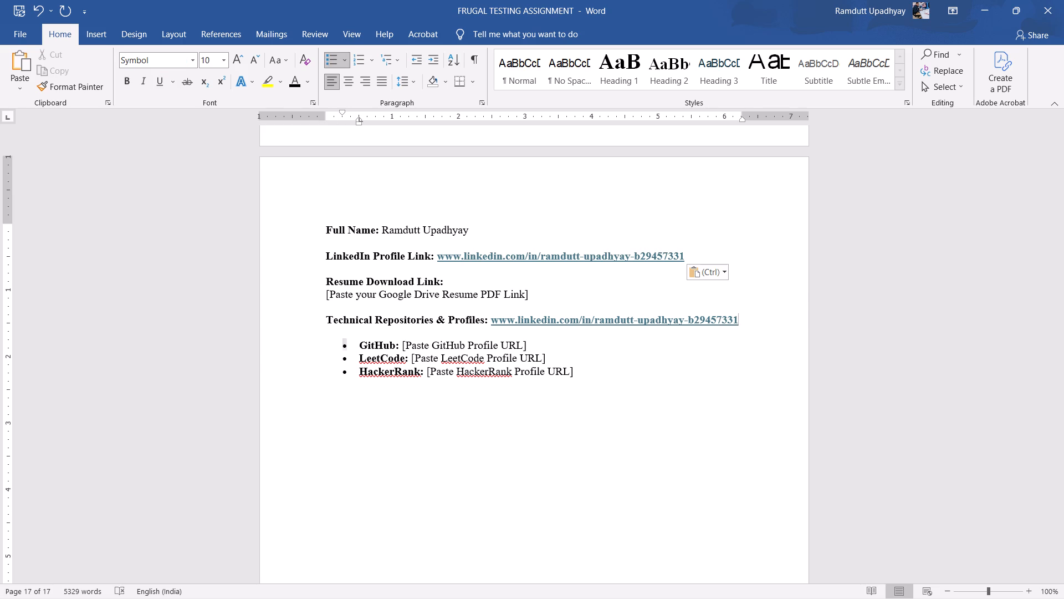
key("shift+Left")
key("shift+Left")
key("shift+Left")
key("shift+Left")
key("shift+Left")
key("shift+Left")
key("shift+Left")
key("shift+Left")
key("shift+Left")
key("shift+Left")
key("shift+Left")
key("shift+Left")
key("shift+Left")
key("shift+Left")
key("shift+Left")
key("shift+Left")
key("shift+Left")
key("shift+Left")
key("shift+Left")
key("shift+Left")
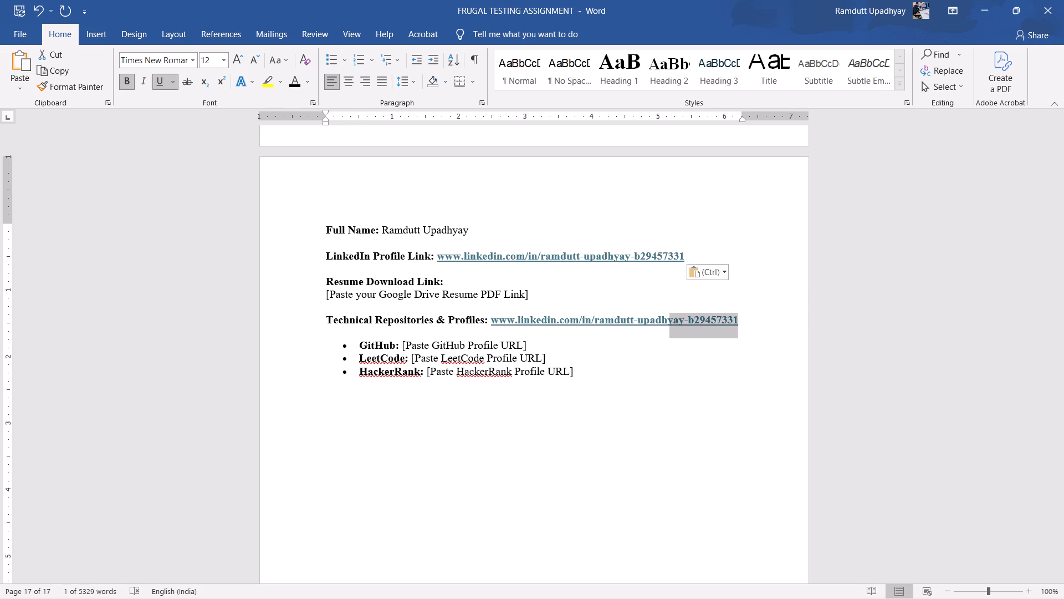
key("shift+Left")
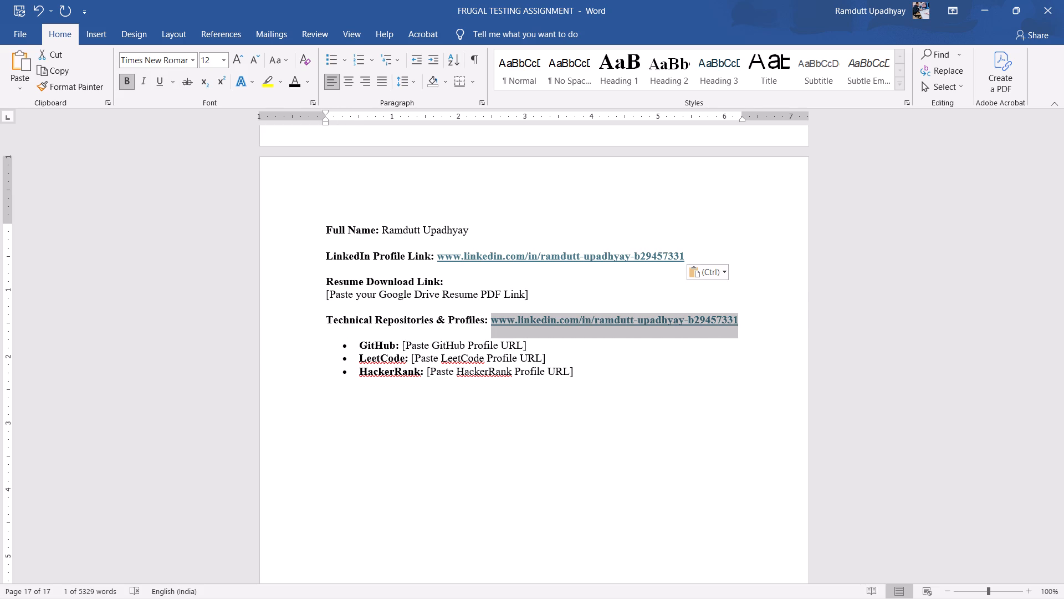
key("BackSpace")
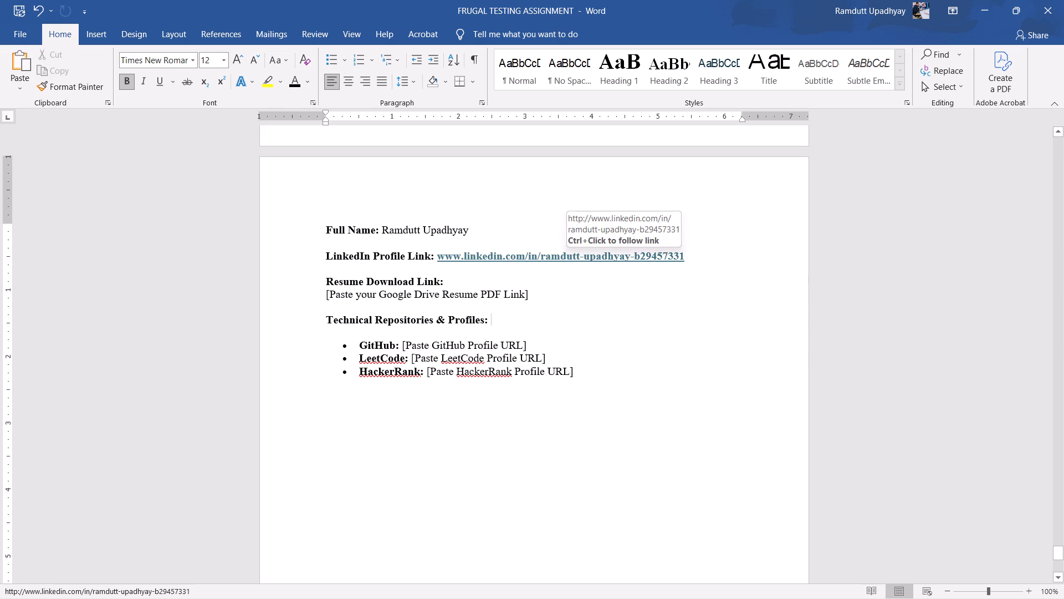
left_click(596, 307)
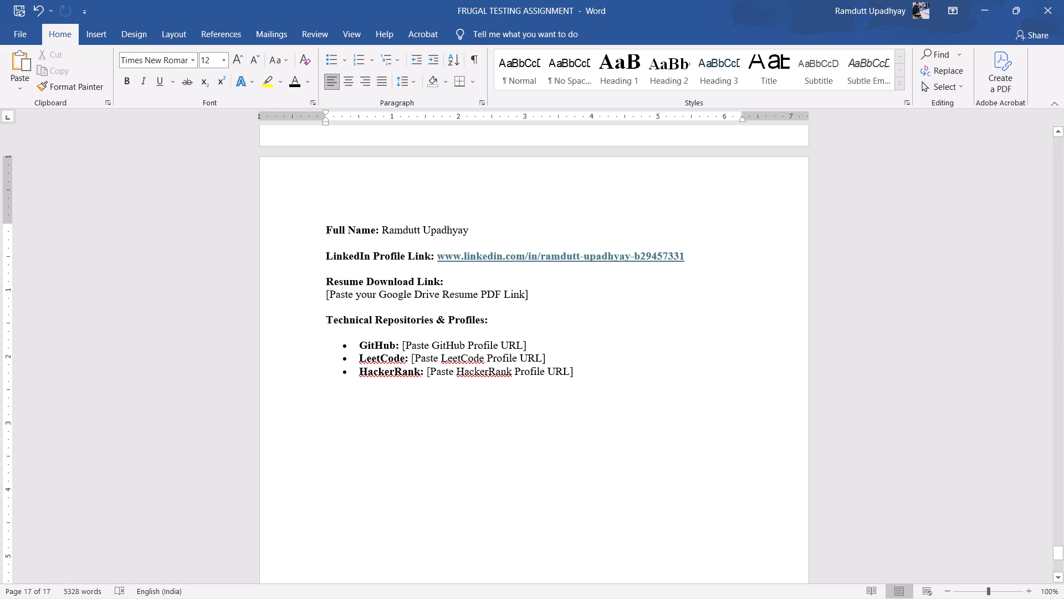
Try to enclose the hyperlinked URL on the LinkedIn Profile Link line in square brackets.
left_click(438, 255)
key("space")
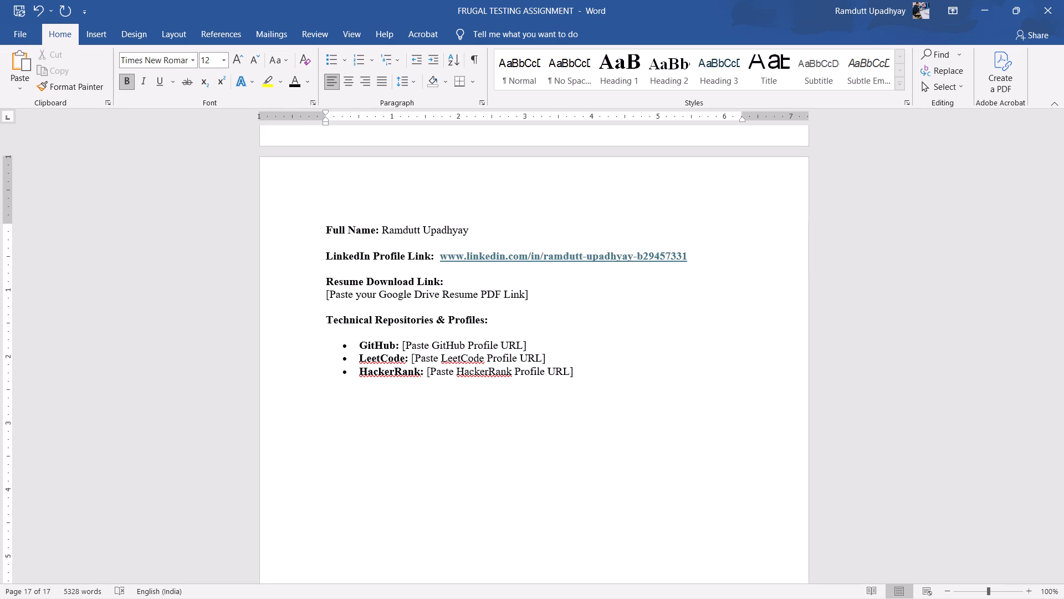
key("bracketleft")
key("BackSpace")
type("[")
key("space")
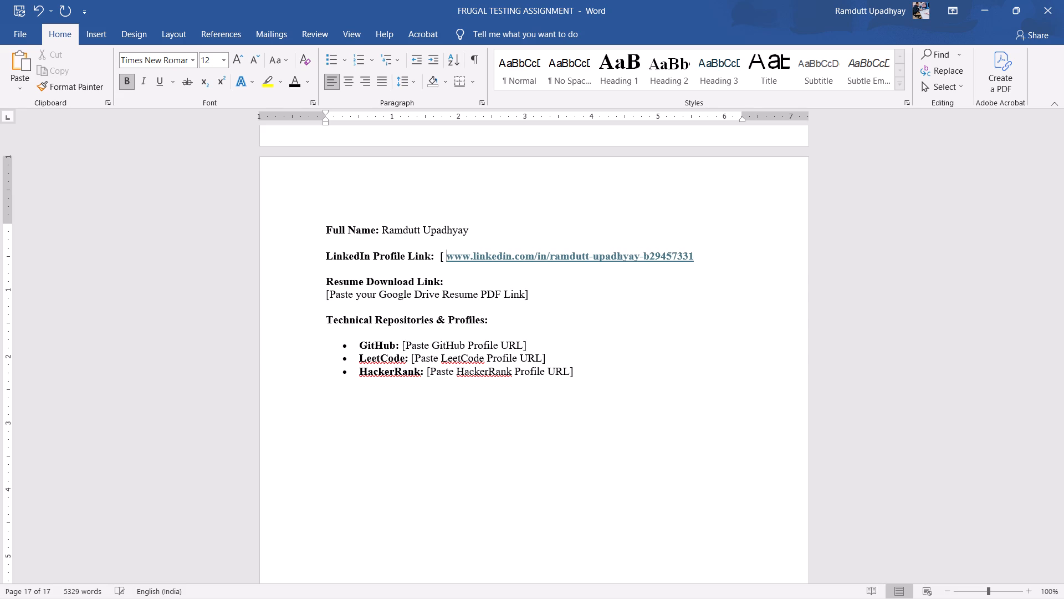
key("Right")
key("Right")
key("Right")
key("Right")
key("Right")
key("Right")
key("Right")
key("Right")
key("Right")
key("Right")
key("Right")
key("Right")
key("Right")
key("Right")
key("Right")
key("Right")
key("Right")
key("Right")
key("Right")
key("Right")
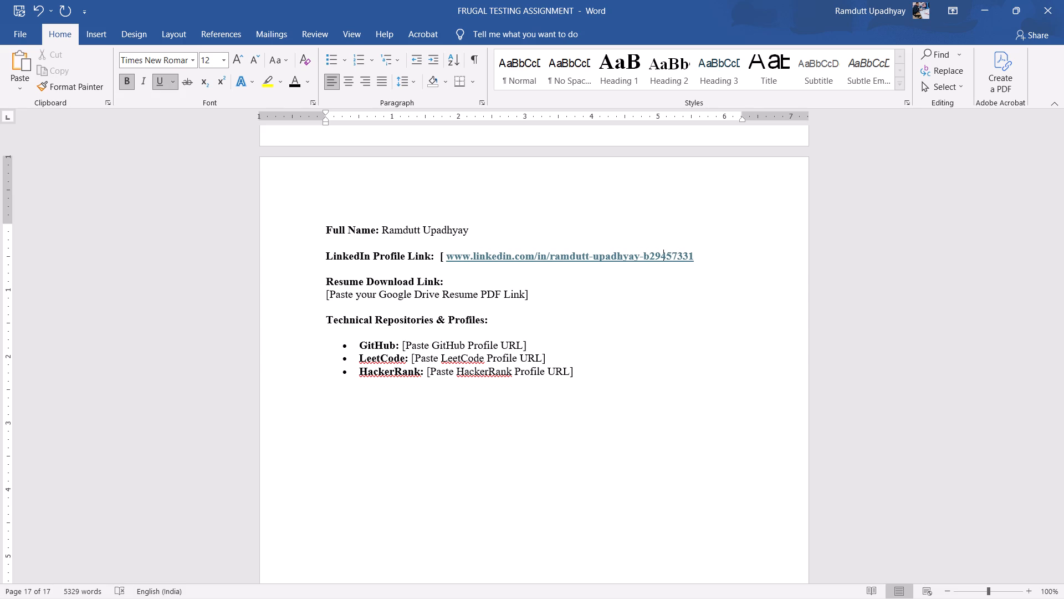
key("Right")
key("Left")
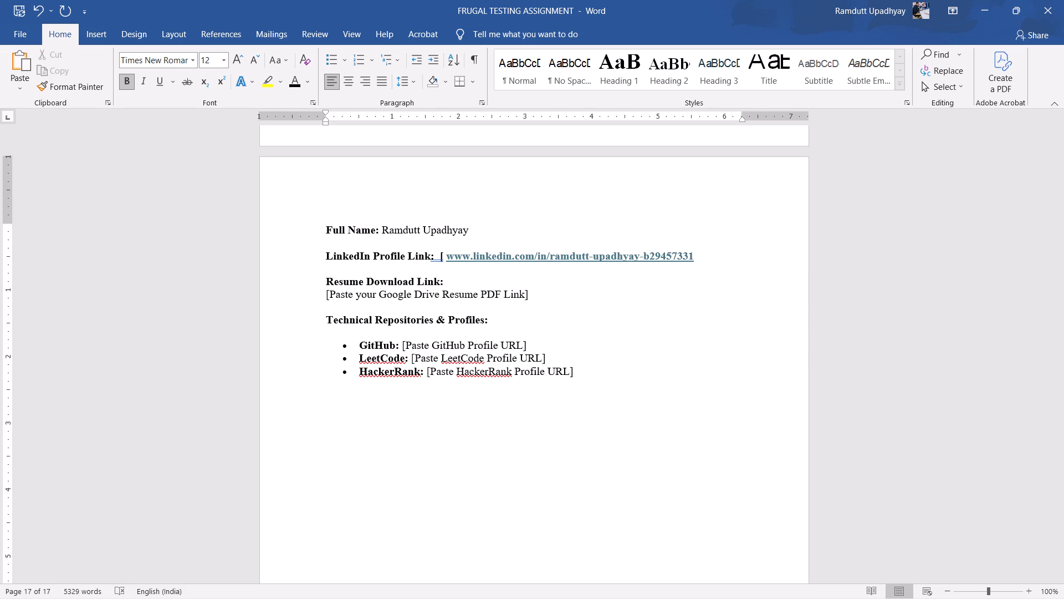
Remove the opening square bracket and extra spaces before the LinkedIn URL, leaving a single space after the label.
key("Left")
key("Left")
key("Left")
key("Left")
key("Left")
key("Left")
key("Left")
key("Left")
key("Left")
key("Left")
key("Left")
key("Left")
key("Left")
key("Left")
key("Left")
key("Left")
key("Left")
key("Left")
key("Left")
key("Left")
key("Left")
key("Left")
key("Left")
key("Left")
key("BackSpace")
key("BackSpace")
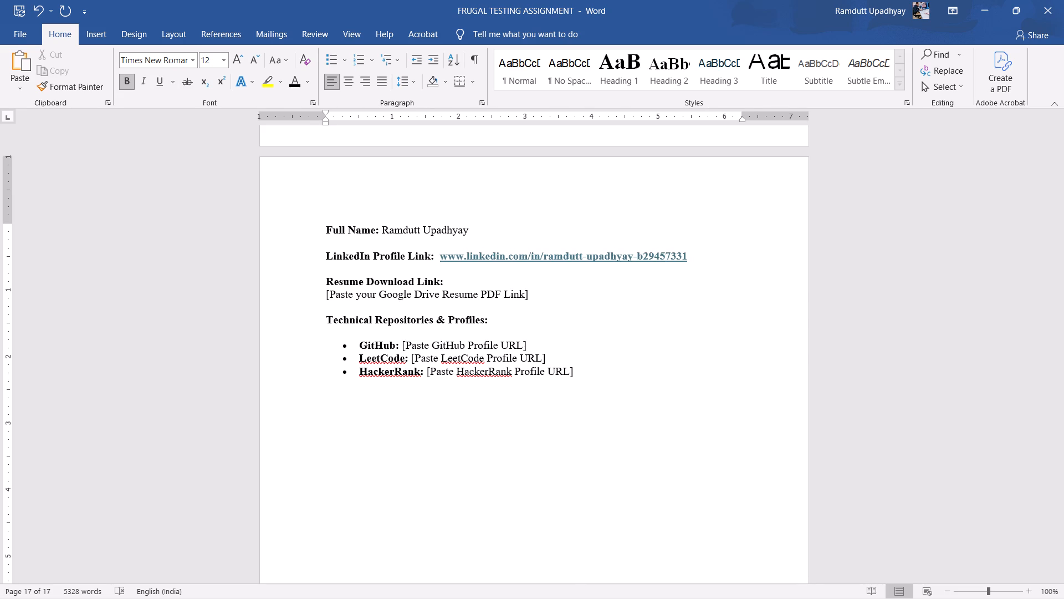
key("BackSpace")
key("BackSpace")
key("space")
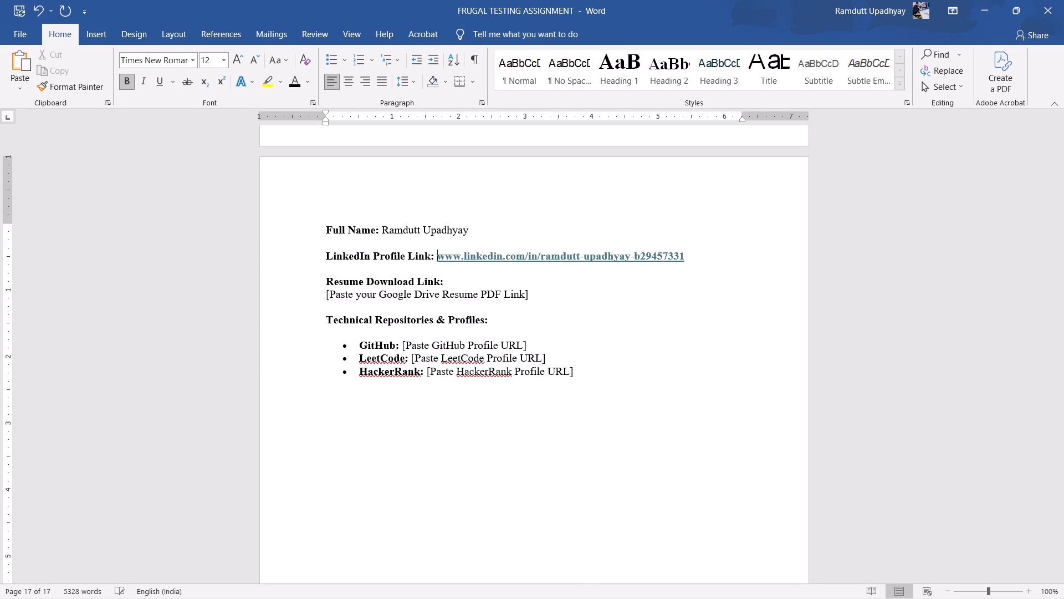
Enclose the hyperlinked URL on the LinkedIn Profile Link line in double quotation marks.
key("shift+quotedbl")
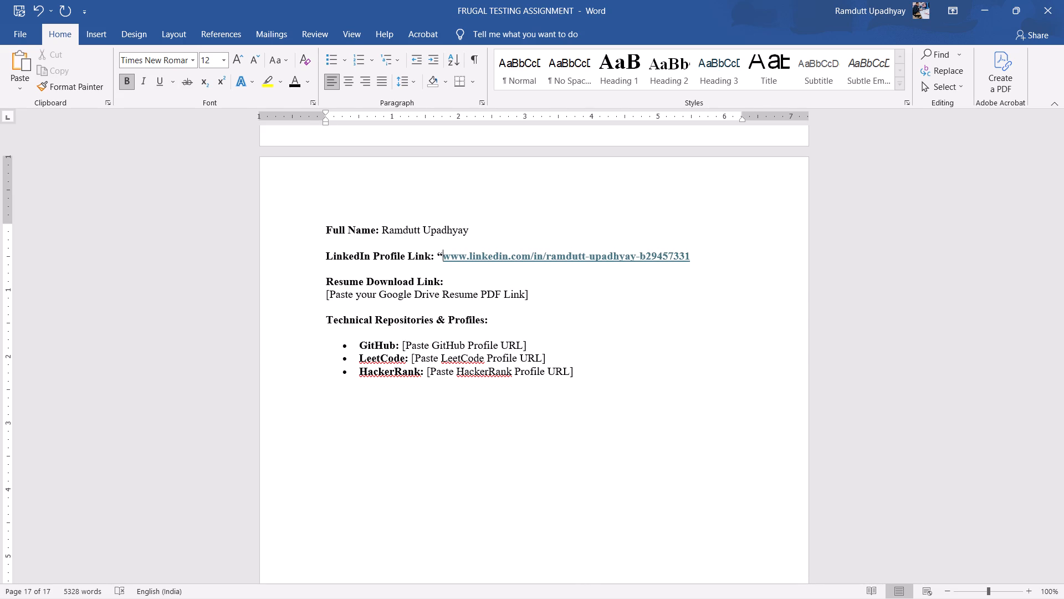
key("Right")
key("Right")
key("Right")
key("Right")
key("Right")
key("Right")
key("Right")
key("Right")
key("Right")
key("Right")
key("Right")
key("Right")
key("Right")
key("Right")
key("Right")
key("Right")
key("Right")
key("Right")
key("Right")
key("Right")
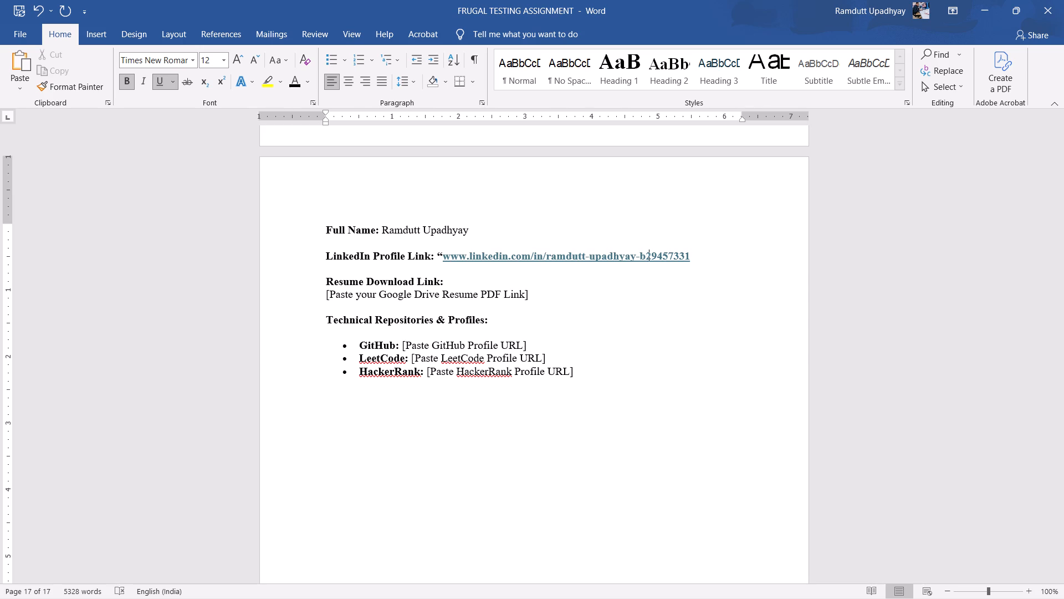
key("Right")
key("Right")
key("shift+quotedbl")
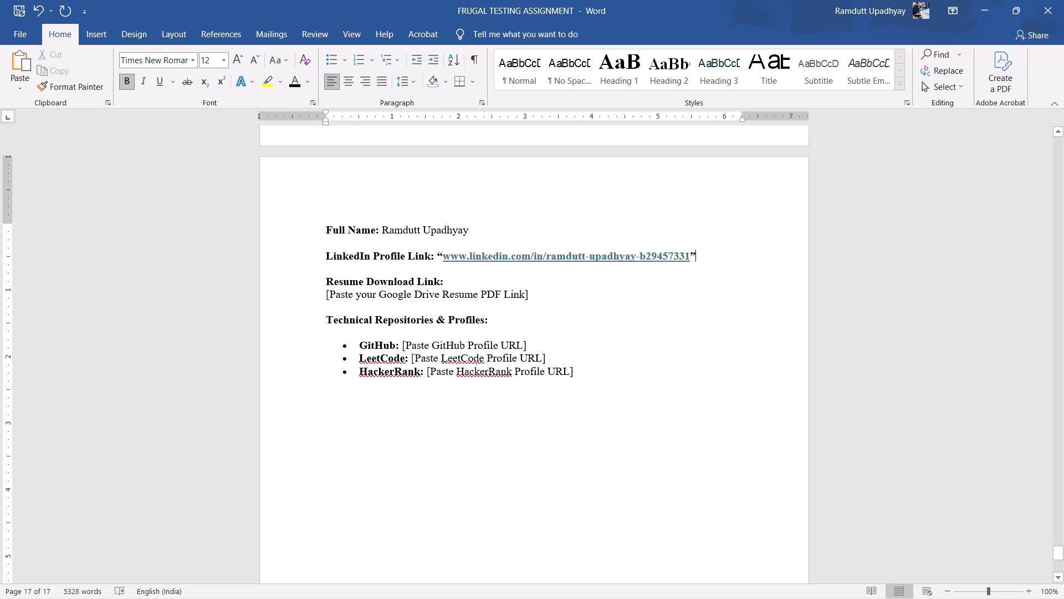
Save the assignment document.
left_click(533, 346)
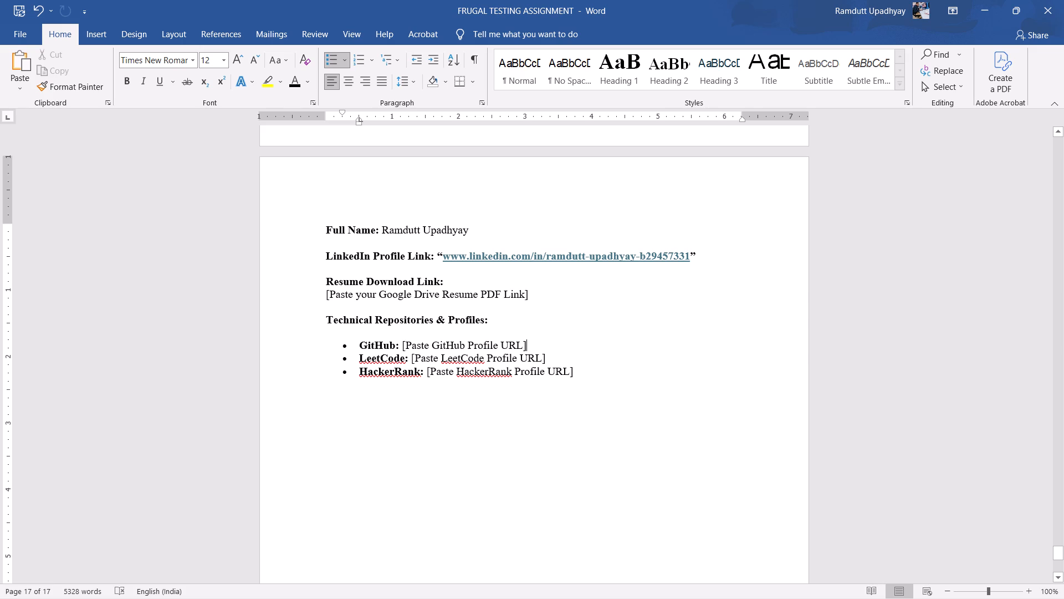
key("ctrl+s")
key("ctrl+s")
left_click(592, 478, "ctrl")
key("ctrl+s")
key("ctrl+s")
left_click(465, 491)
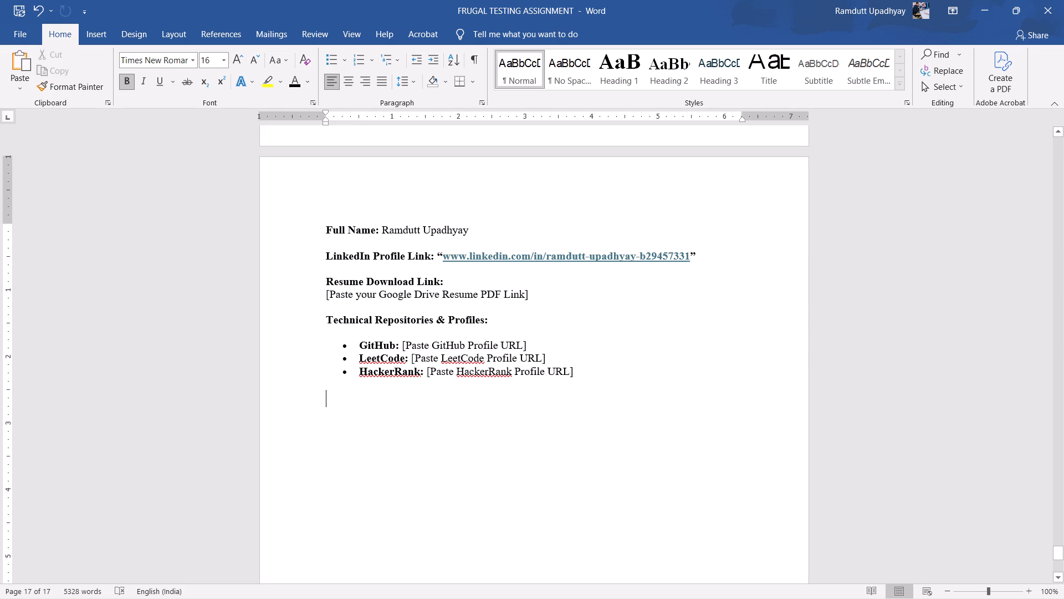
key("ctrl+s")
key("ctrl+s")
key("ctrl+s")
key("ctrl+s")
key("ctrl+s")
Make a short Snipping Tool screen recording of a region covering the ribbon and the upper profile lines of the document.
key("shift+super+s")
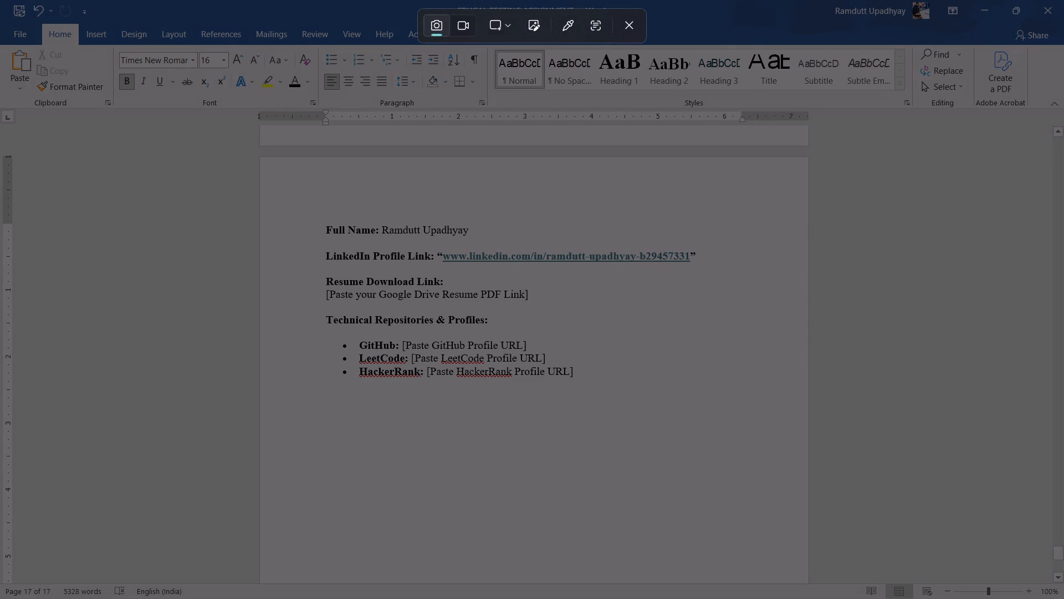
left_click(467, 20)
left_click_drag(0, 9, 451, 208)
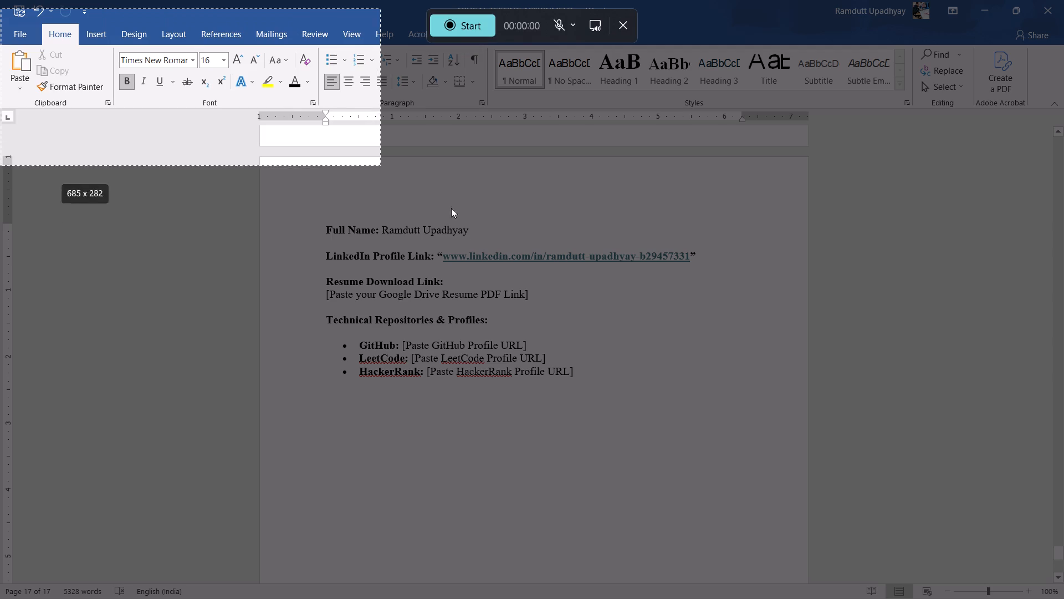
left_click_drag(451, 208, 670, 341)
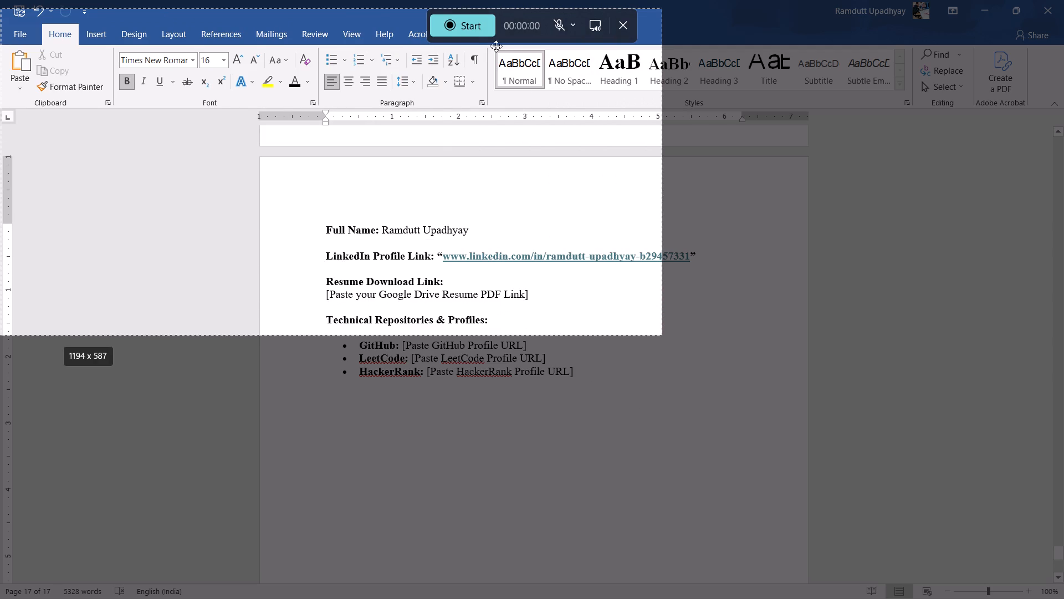
left_click_drag(472, 35, 470, 27)
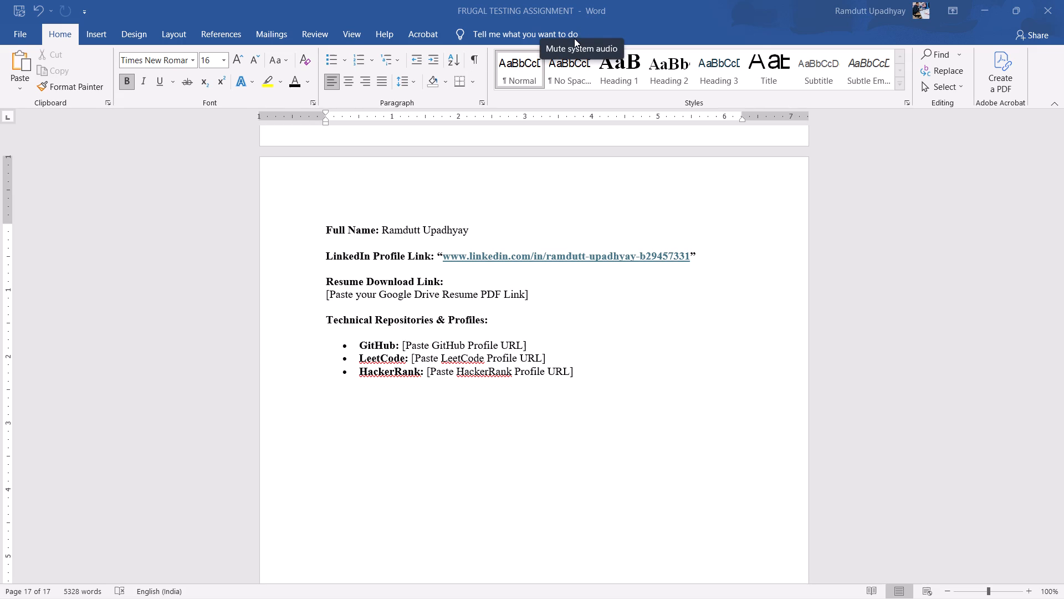
key("Return")
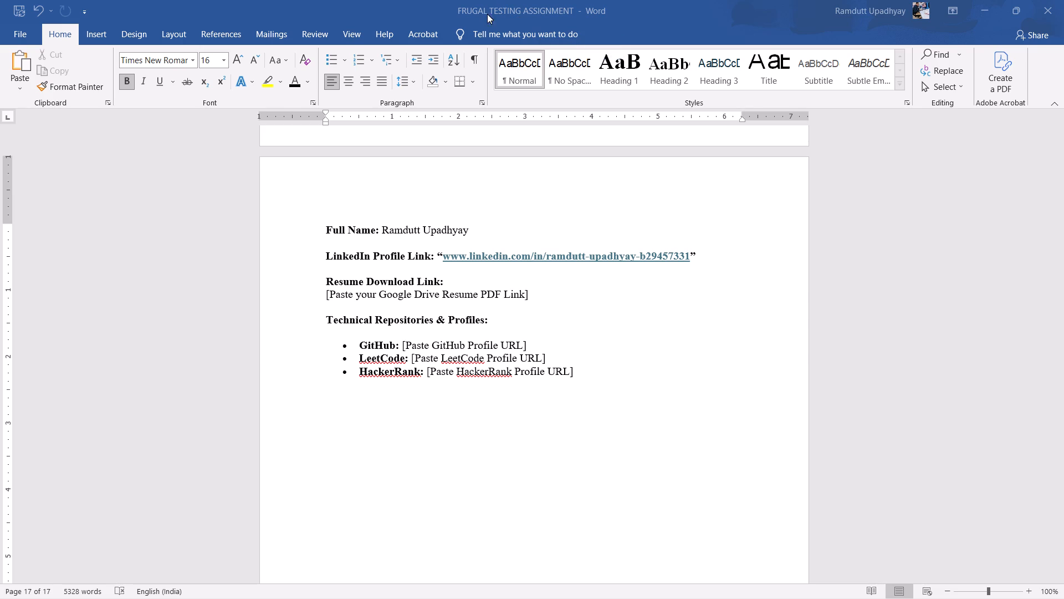
left_click_drag(482, 26, 477, 23)
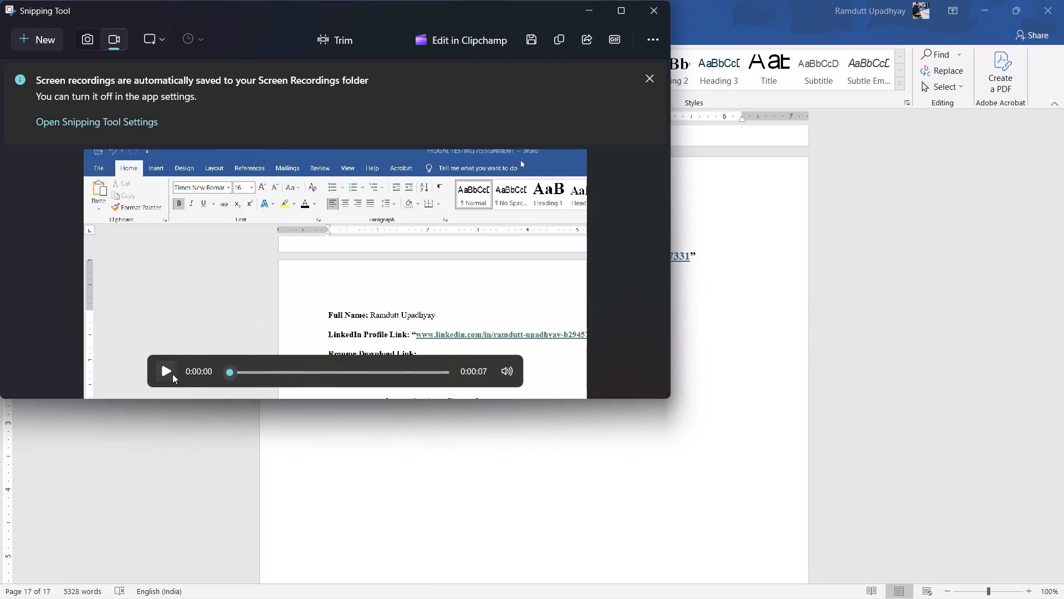
Play back the screen recording and close the Snipping Tool window.
left_click(172, 374)
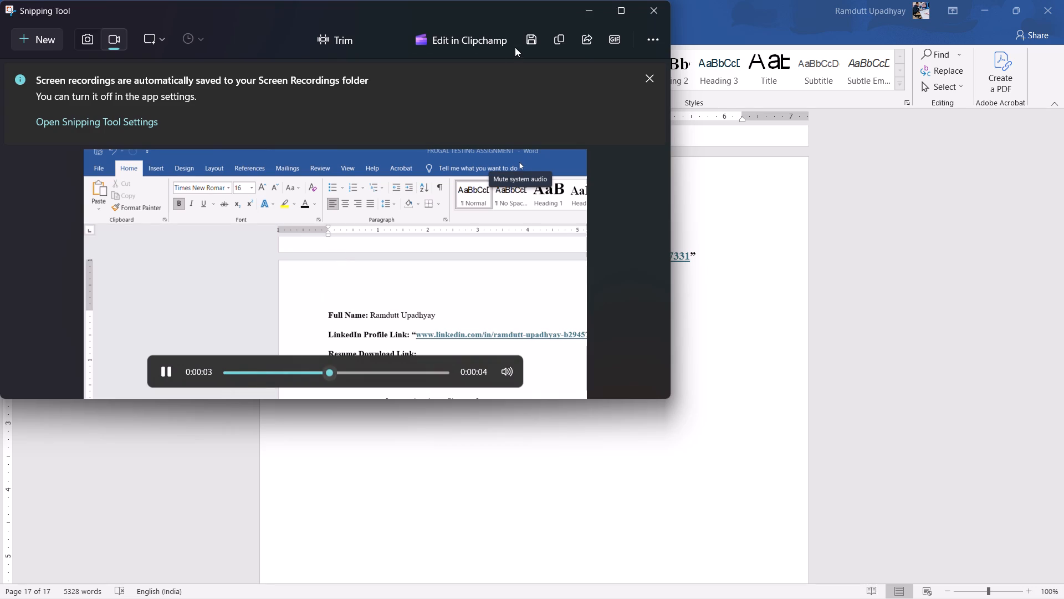
left_click(654, 10)
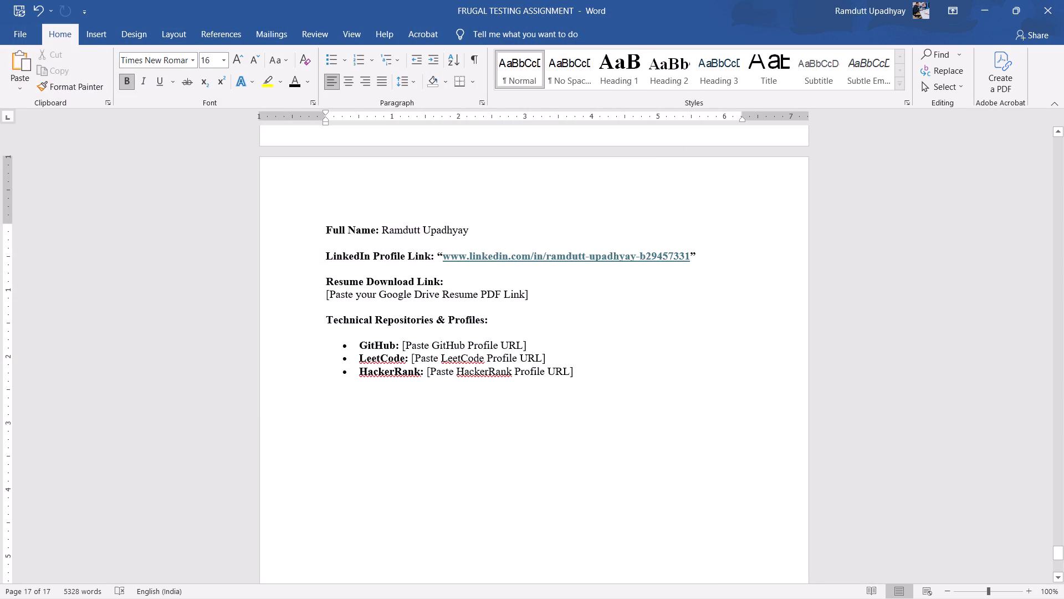
Capture a rectangular screenshot of the page area containing the profile and portfolio section.
key("shift+super+s")
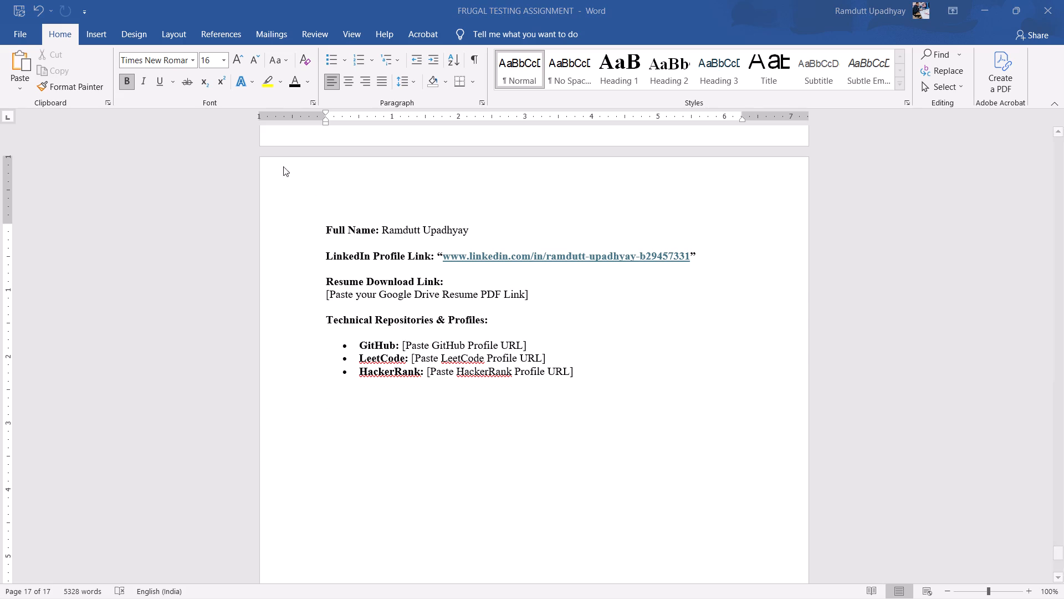
left_click_drag(744, 539, 744, 552)
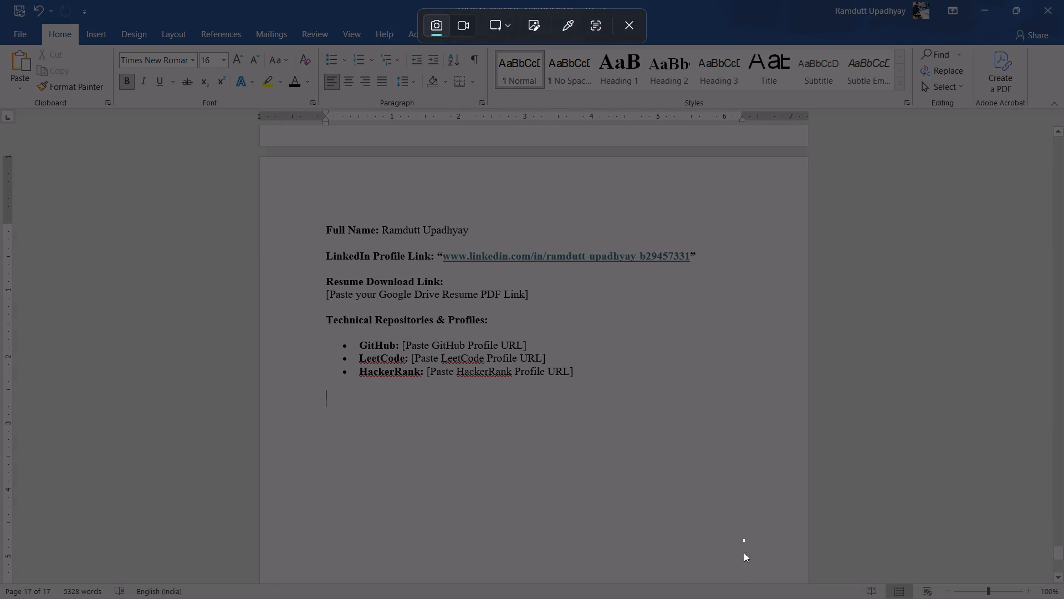
left_click_drag(744, 552, 239, 191)
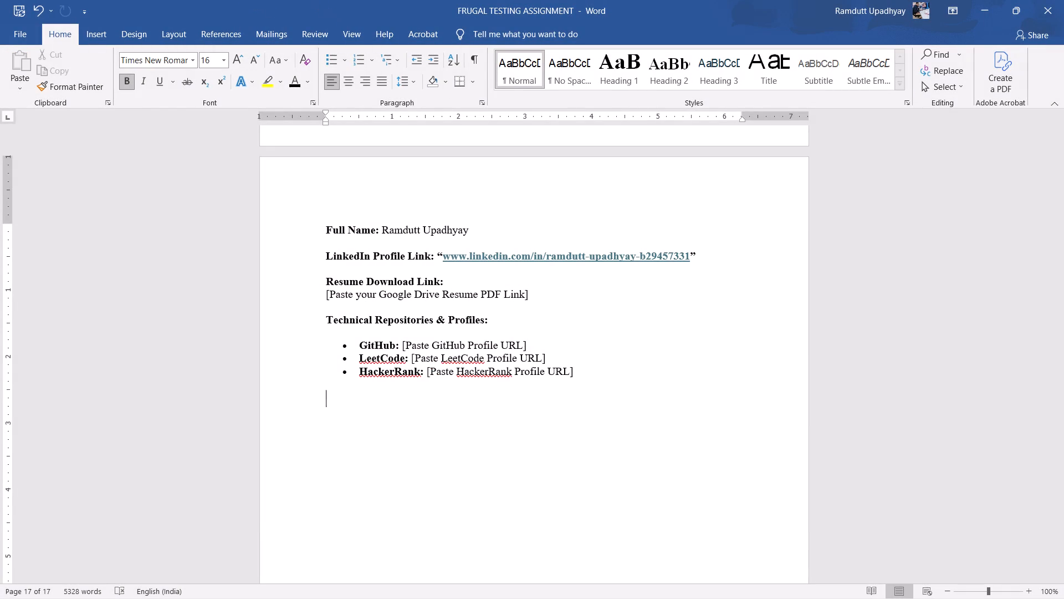
Prepare a Snipping Tool screen recording of the document and unmute the microphone for it.
key("shift+super+s")
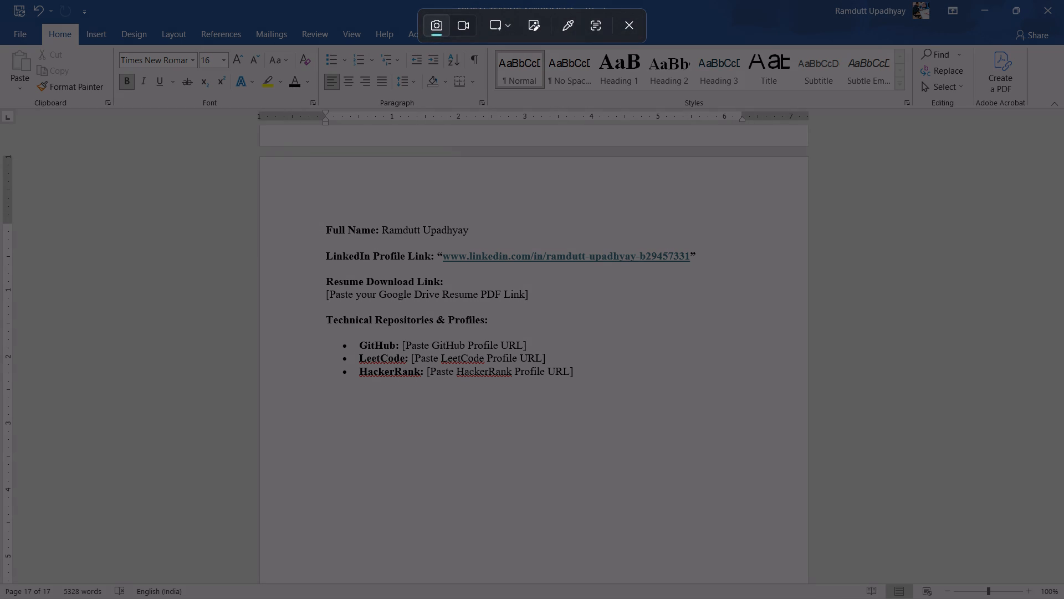
left_click(465, 27)
left_click_drag(185, 89, 181, 85)
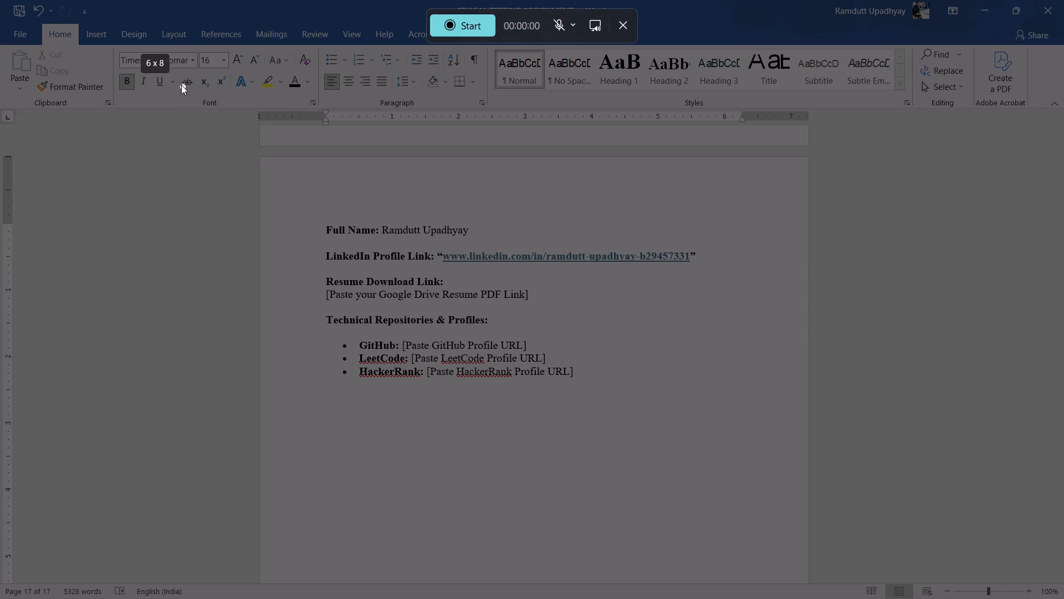
left_click_drag(181, 85, 819, 463)
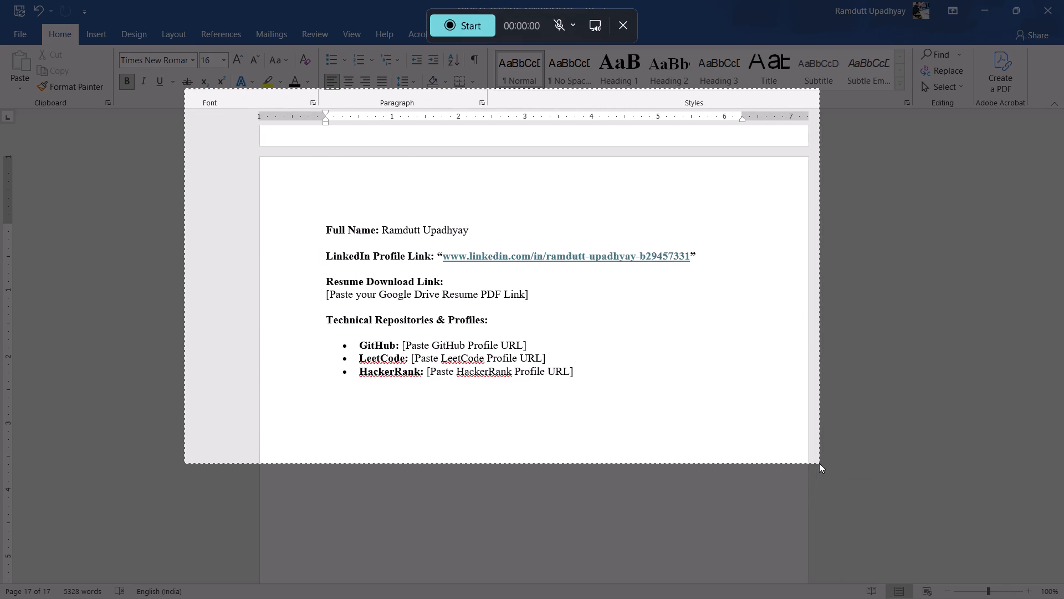
left_click(553, 34)
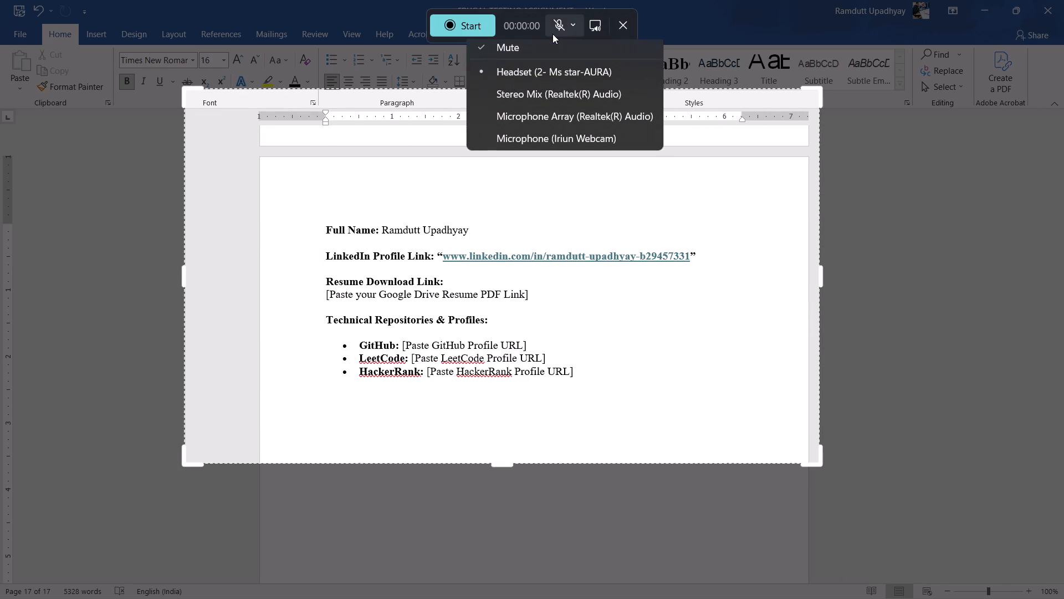
left_click(551, 73)
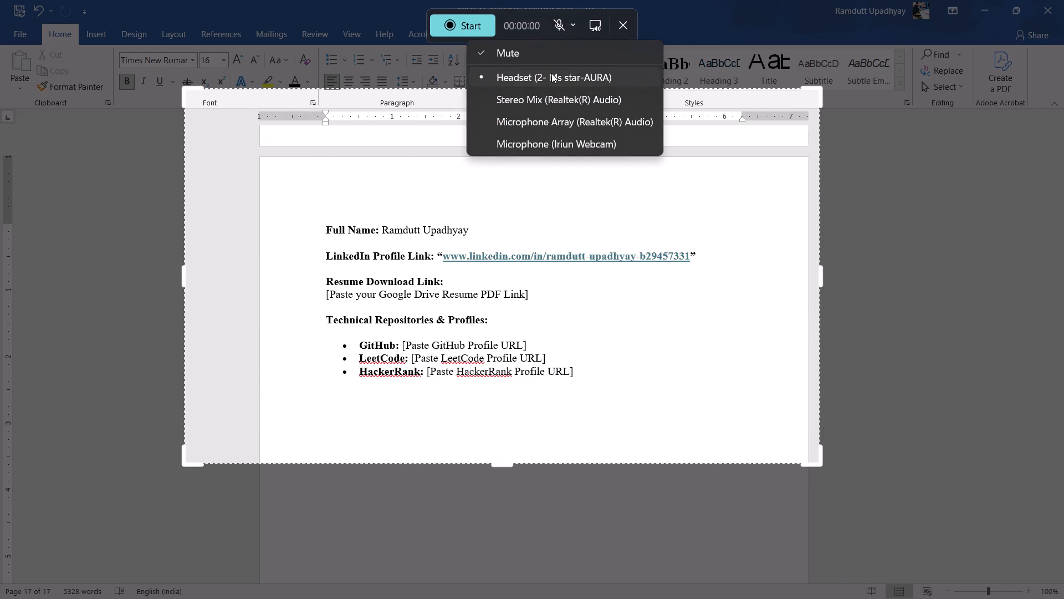
left_click(462, 15)
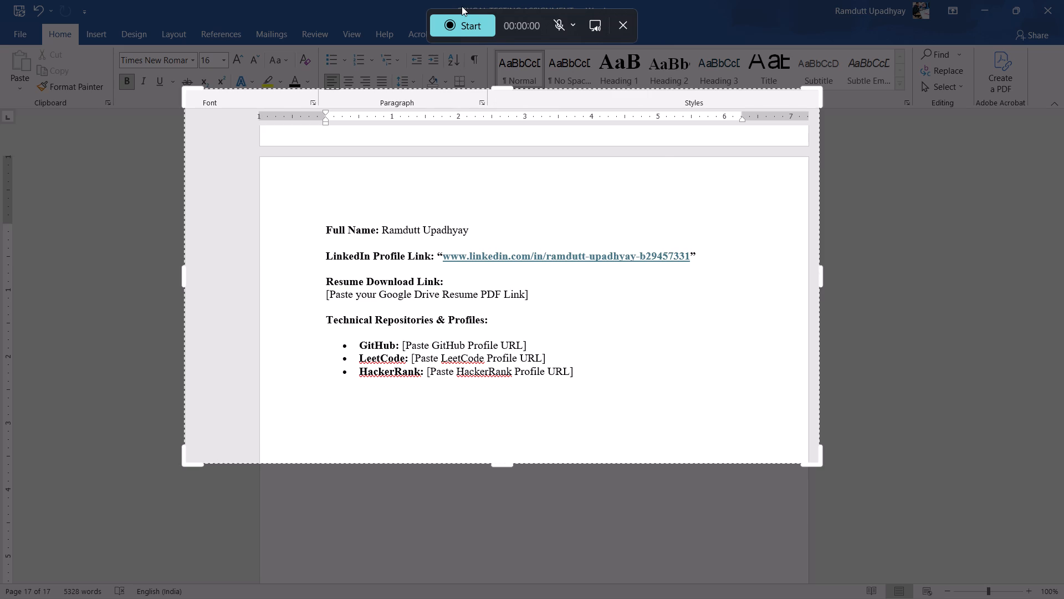
left_click(560, 20)
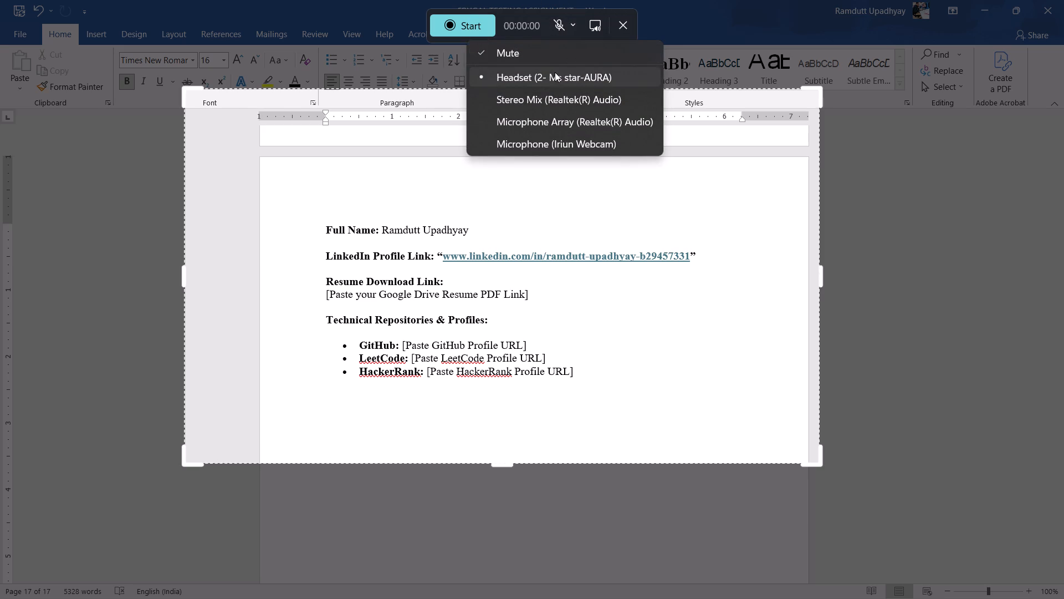
left_click(575, 25)
left_click(561, 21)
double_click(535, 82)
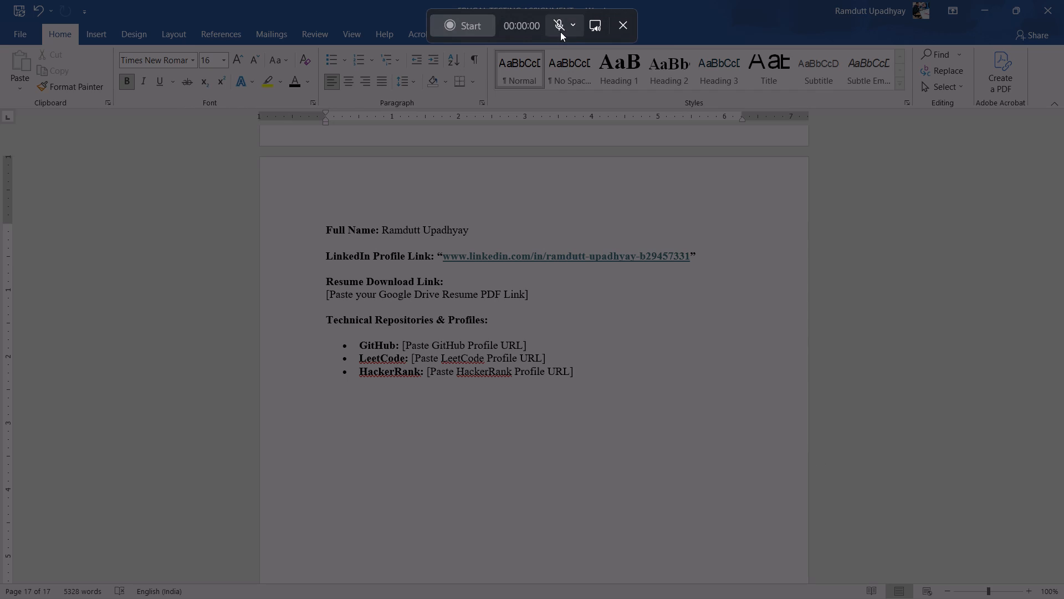
left_click(560, 31)
left_click(510, 55)
Make a short screen recording of the page area from above the Full Name line to below the HackerRank bullet.
left_click_drag(277, 172, 740, 525)
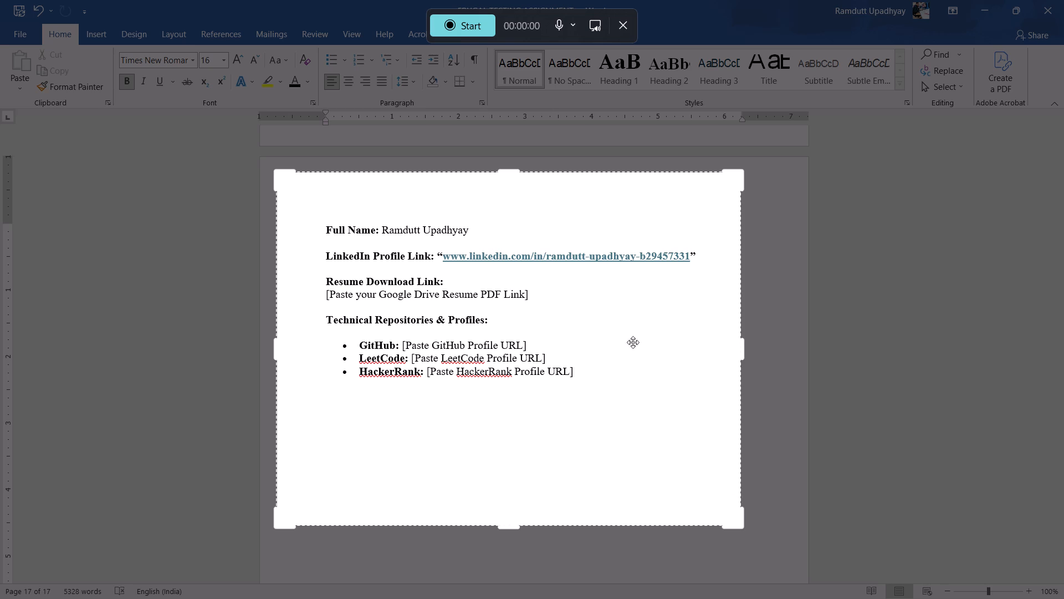
left_click(465, 29)
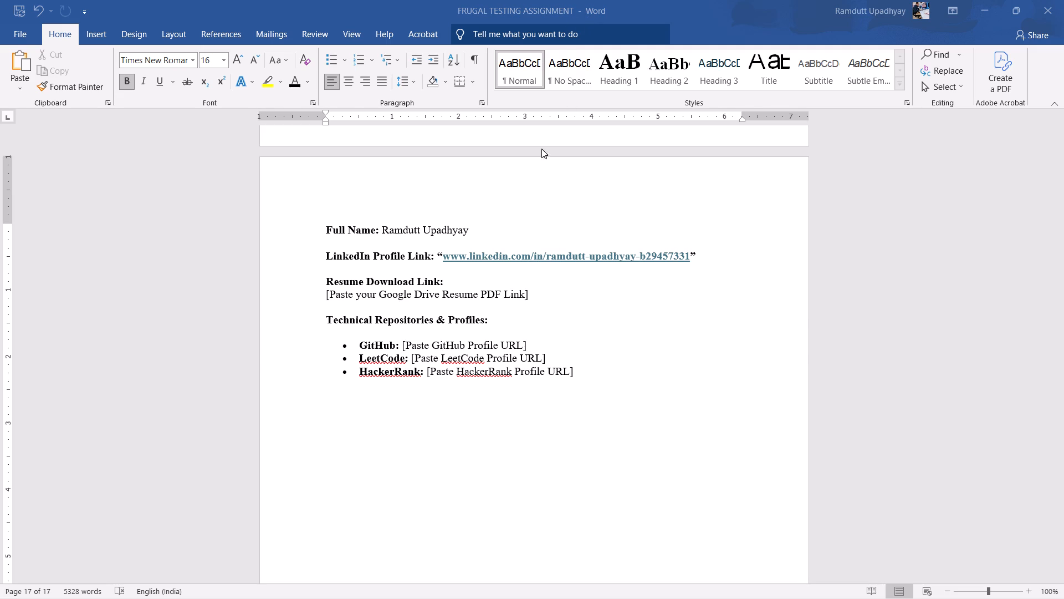
key("Return")
left_click(461, 27)
left_click(483, 24)
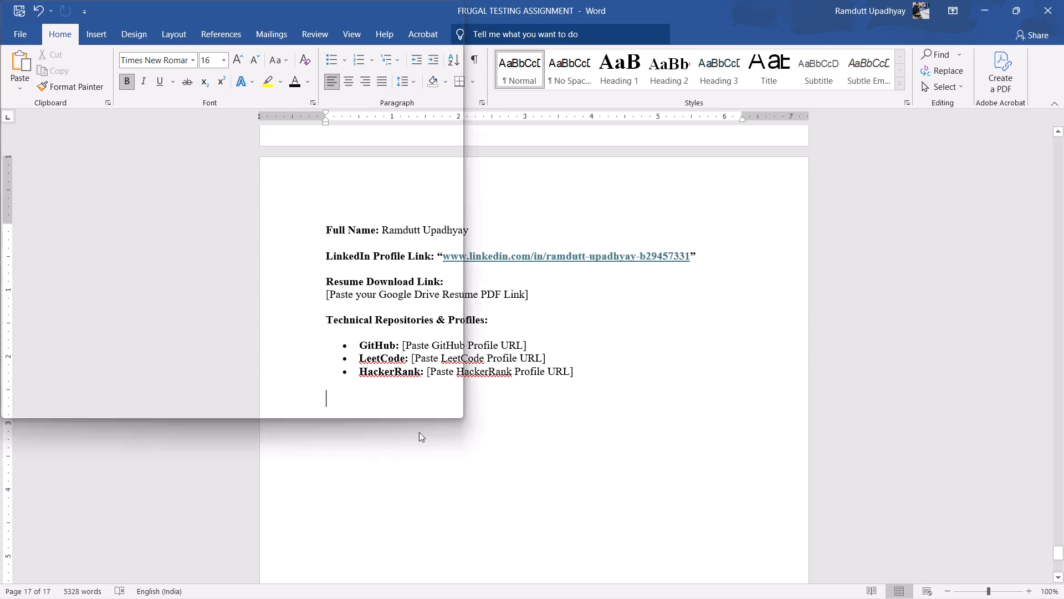
Play back the screen recording and close the Snipping Tool window.
left_click(340, 494)
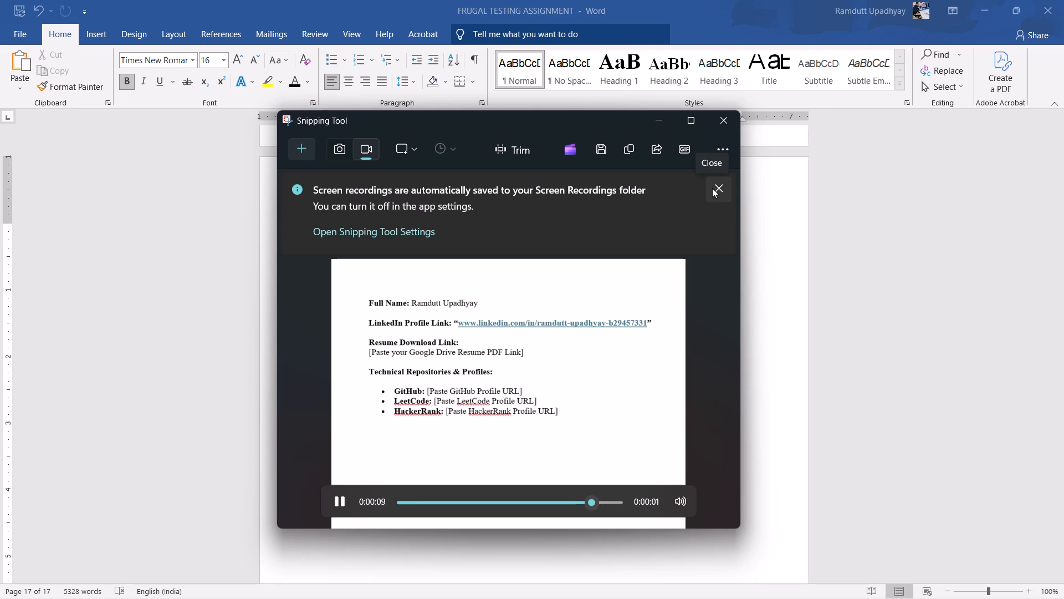
left_click(715, 148)
left_click(646, 231)
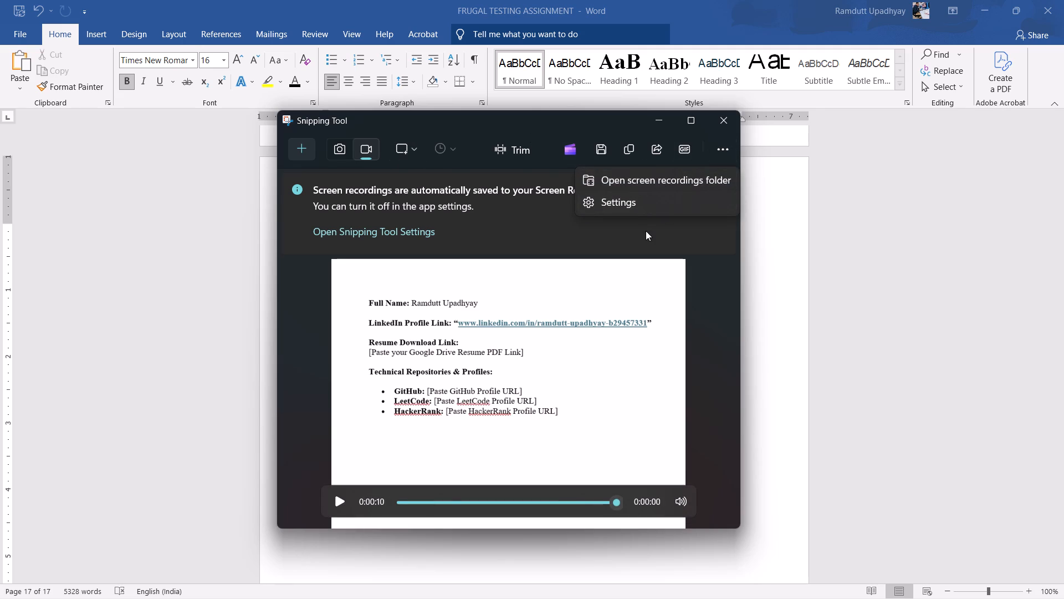
left_click(731, 115)
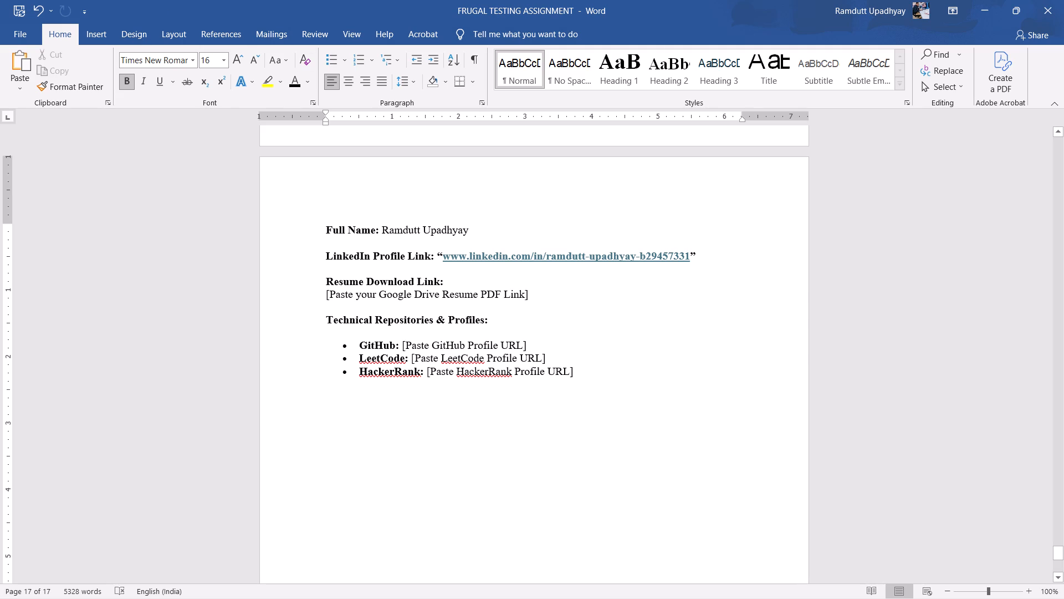
Delete the placeholder text "[Paste GitHub Profile URL]" after the GitHub label.
left_click(537, 350)
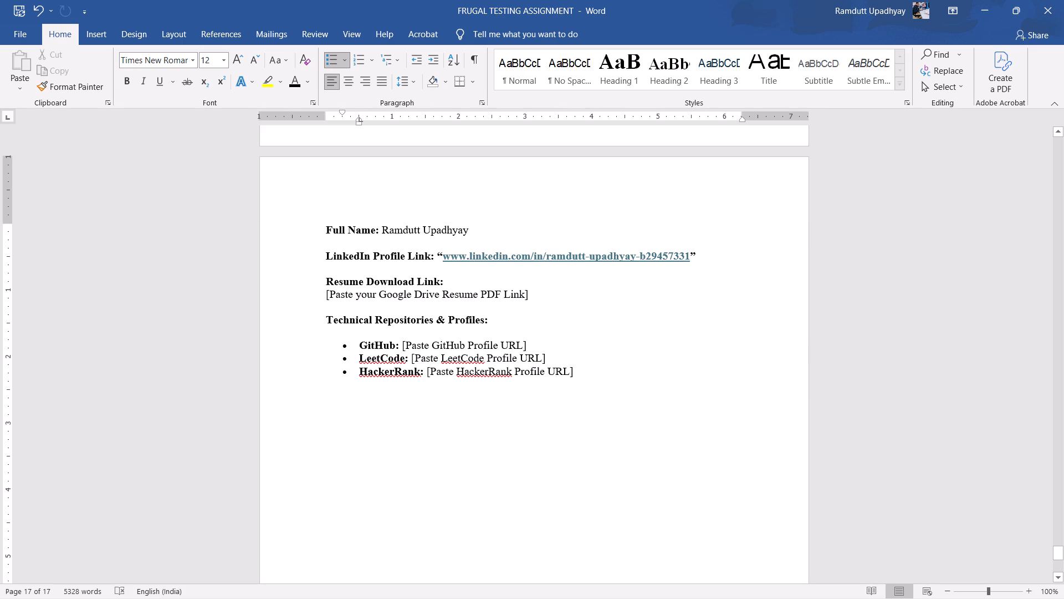
key("BackSpace")
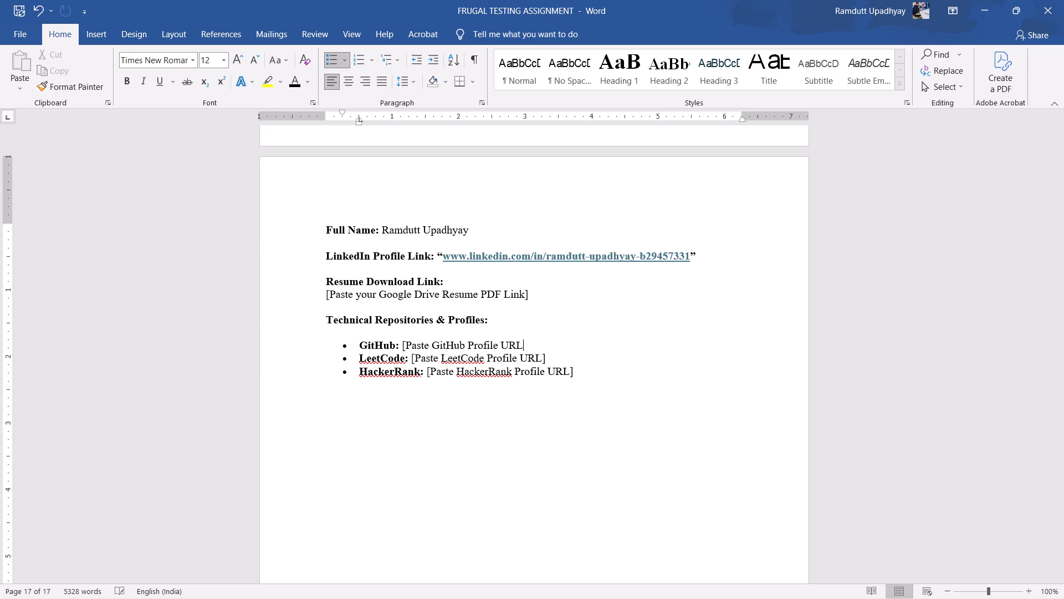
key("BackSpace")
key("BackSpace")
key("BackSpace")
key("BackSpace")
key("BackSpace")
key("BackSpace")
key("BackSpace")
key("BackSpace")
key("BackSpace")
key("BackSpace")
key("BackSpace")
key("BackSpace")
key("BackSpace")
key("BackSpace")
key("BackSpace")
key("BackSpace")
key("BackSpace")
key("BackSpace")
key("BackSpace")
key("BackSpace")
key("BackSpace")
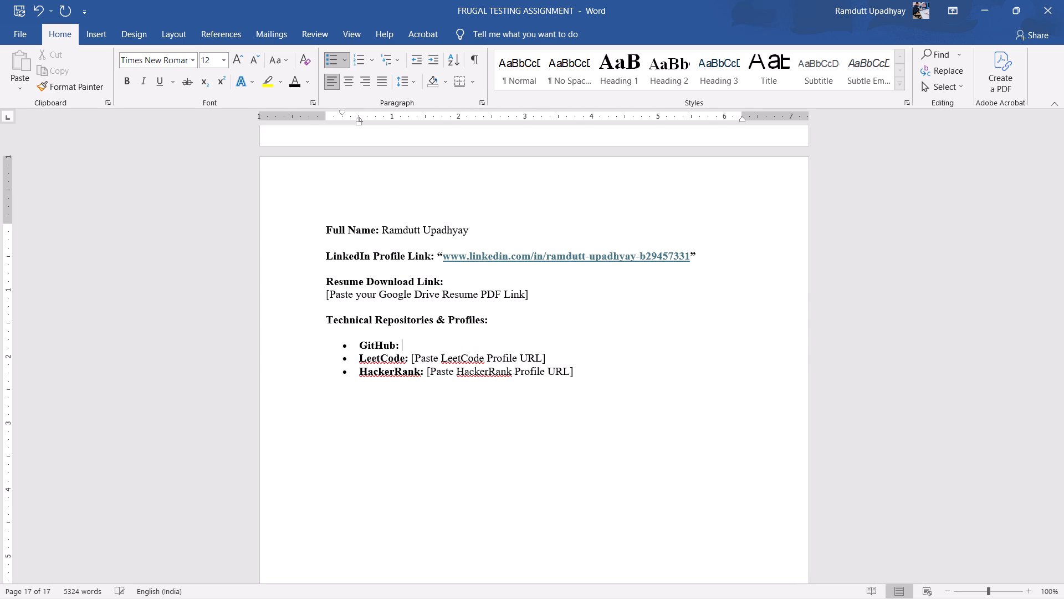
Delete the placeholder "[Paste LeetCode Profile URL]" after the LeetCode label, keeping HackerRank on its own bullet.
key("Down")
key("Right")
key("Right")
key("Right")
key("BackSpace")
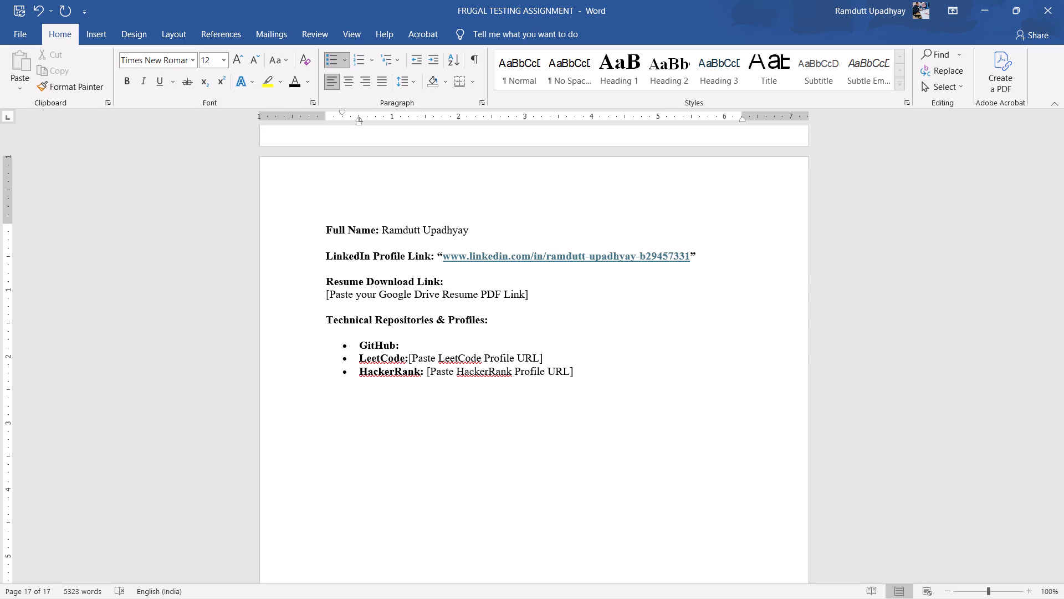
key("space")
key("Delete")
key("Delete")
key("Delete")
key("Delete")
key("Delete")
key("Delete")
key("Delete")
key("Delete")
key("Delete")
key("Delete")
key("Delete")
key("Delete")
key("Delete")
key("Delete")
key("Delete")
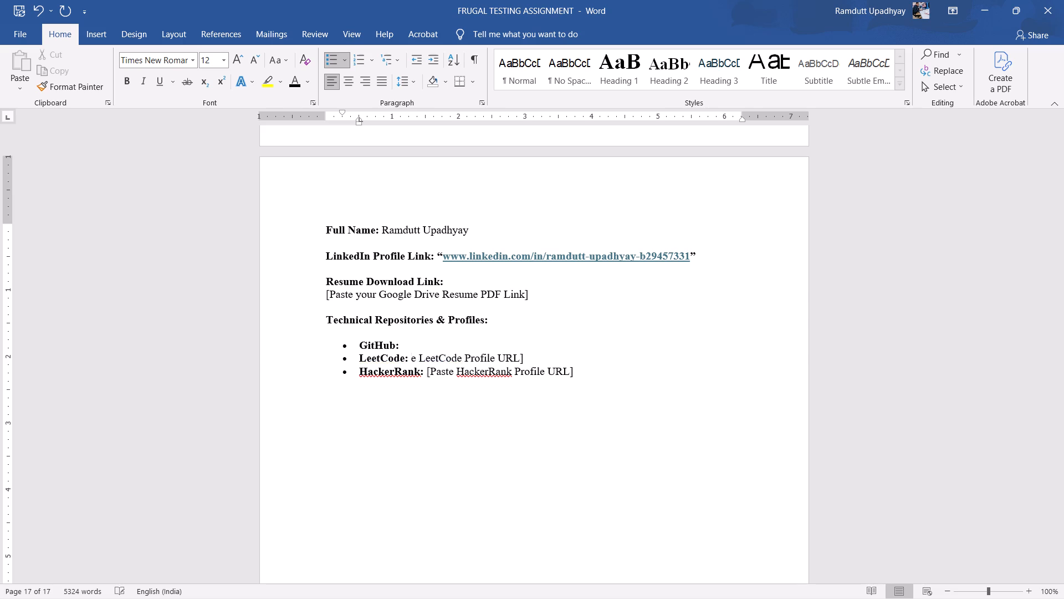
key("Delete")
key("Delete")
key("Delete")
key("Delete")
key("Delete")
key("Delete")
key("Delete")
key("Delete")
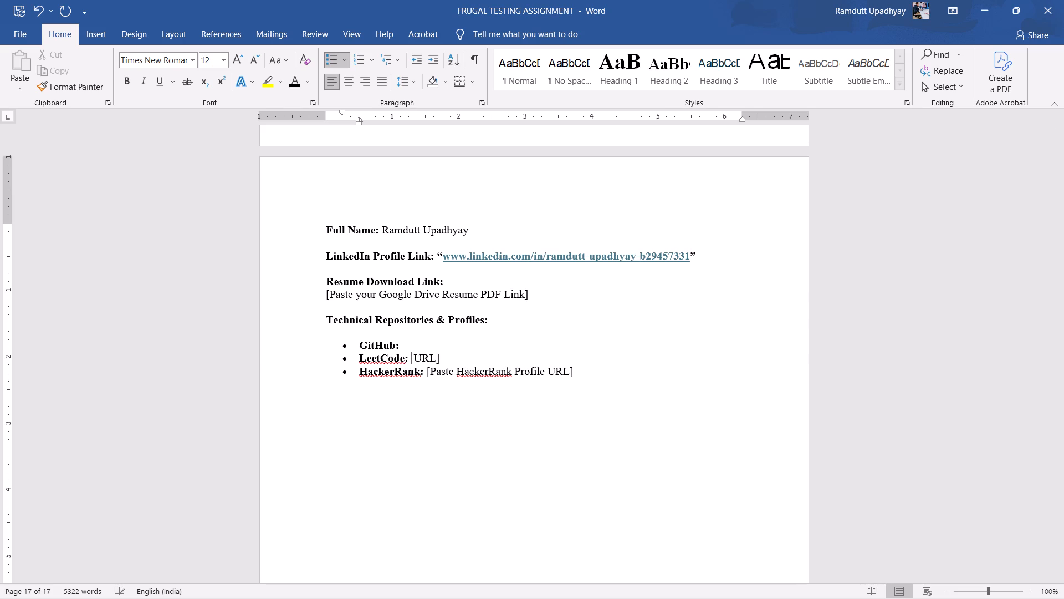
key("Delete")
key("Delete")
key("Delete")
key("Delete")
key("Delete")
key("Delete")
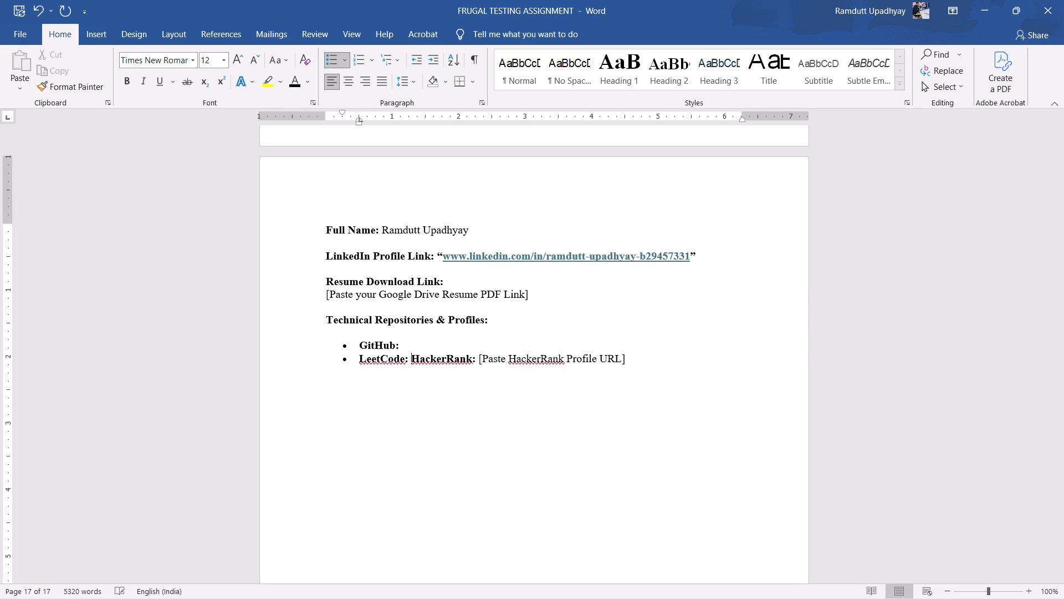
key("Return")
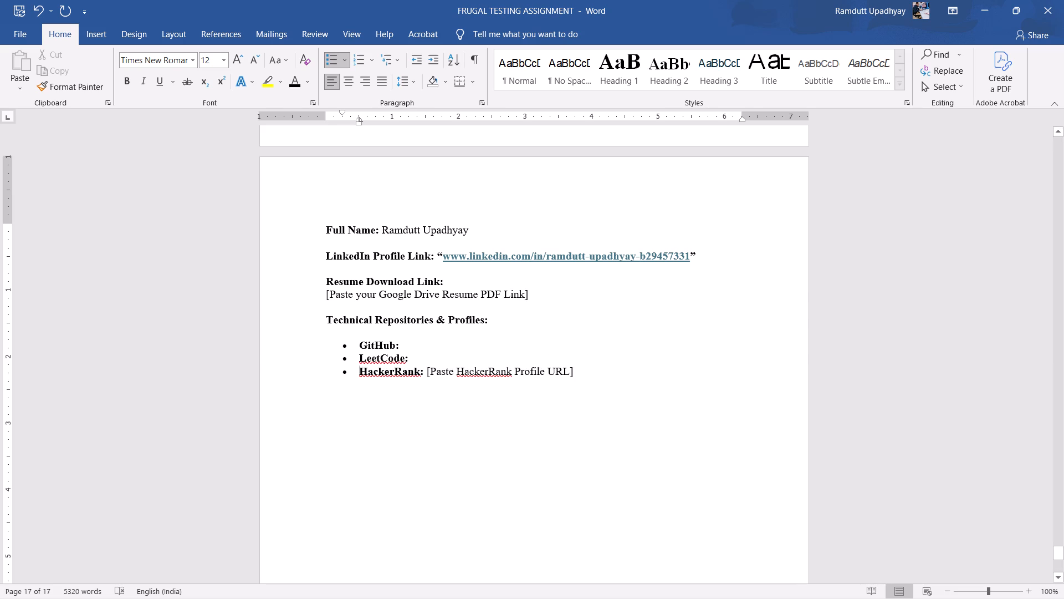
Delete the placeholder "[Paste HackerRank Profile URL]" after the HackerRank label.
key("Down")
key("Up")
key("Right")
key("Right")
key("Right")
key("Right")
key("Right")
key("Right")
key("Right")
key("Right")
key("Right")
key("Right")
key("Right")
key("Right")
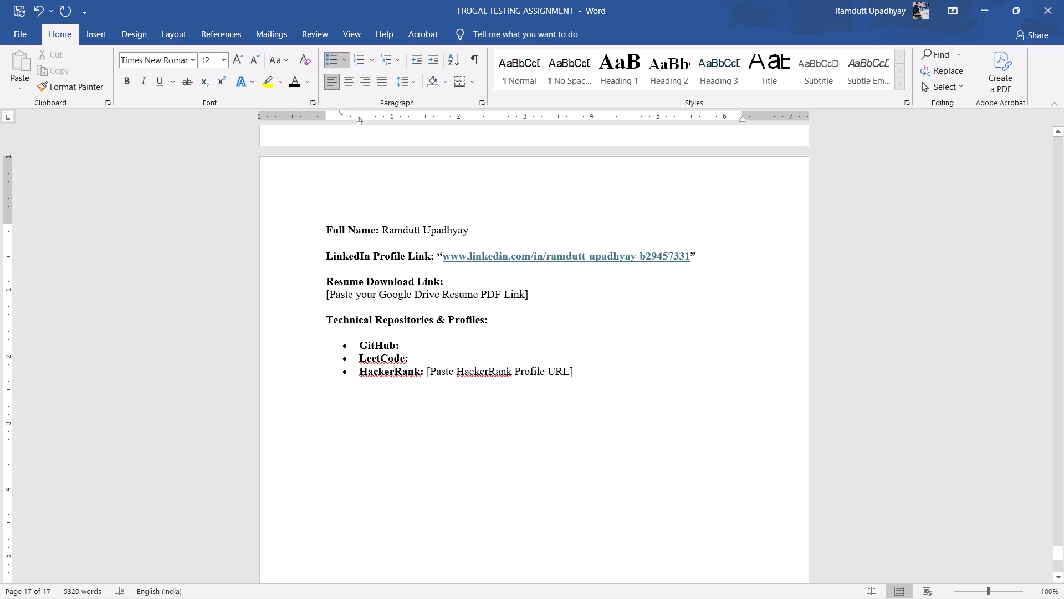
key("Delete")
key("Delete")
key("Delete")
key("Delete")
key("Delete")
key("Delete")
key("Delete")
key("Delete")
key("Delete")
key("Delete")
key("Delete")
key("Delete")
key("Delete")
key("Delete")
key("Delete")
key("Delete")
key("Delete")
key("Delete")
key("Delete")
key("Delete")
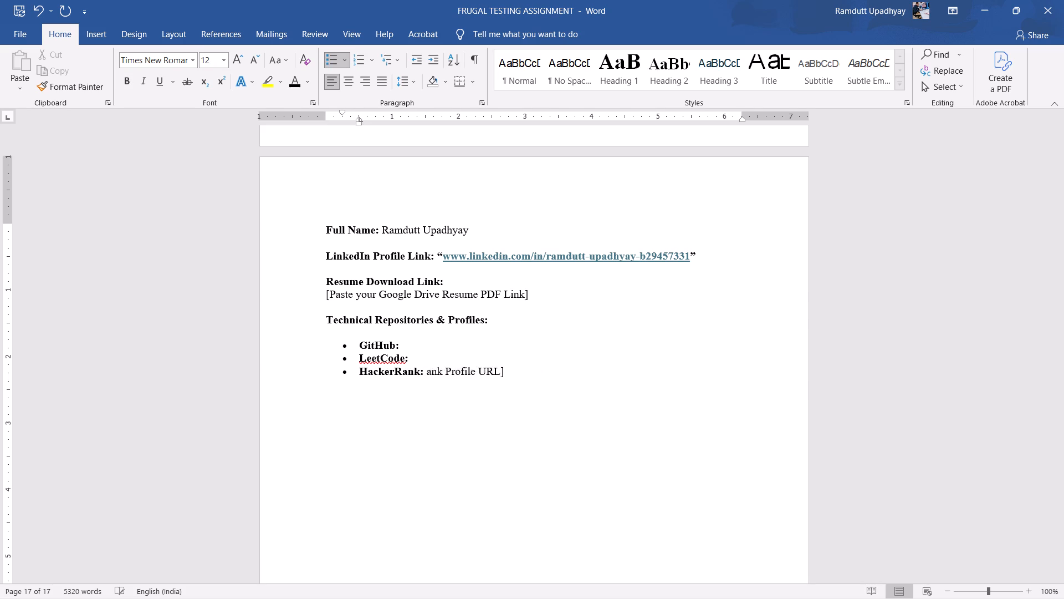
key("Delete")
key("Delete")
key("Delete")
key("Delete")
key("Delete")
key("Delete")
key("Delete")
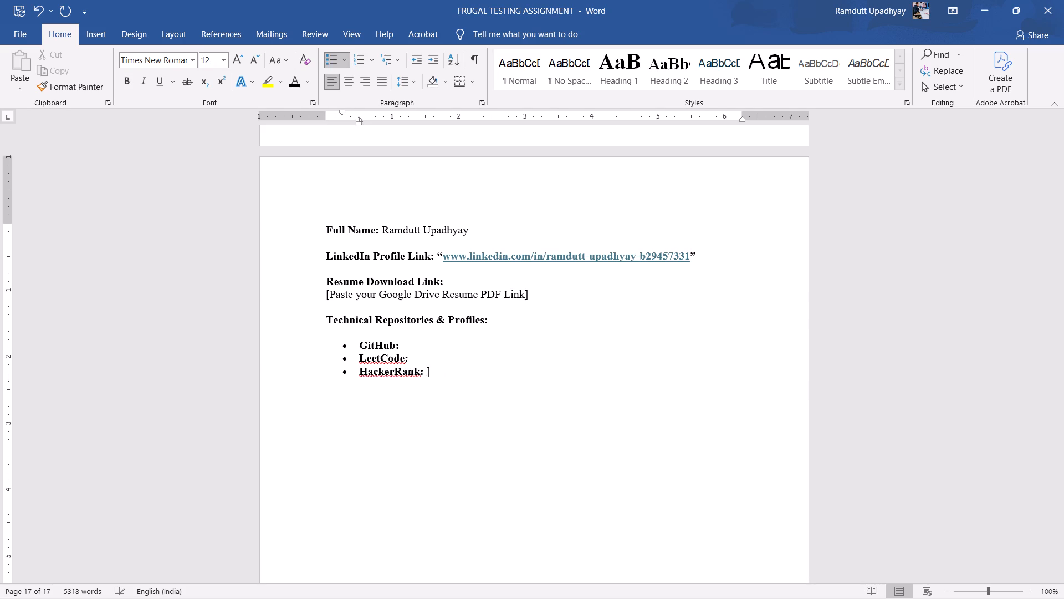
key("Delete")
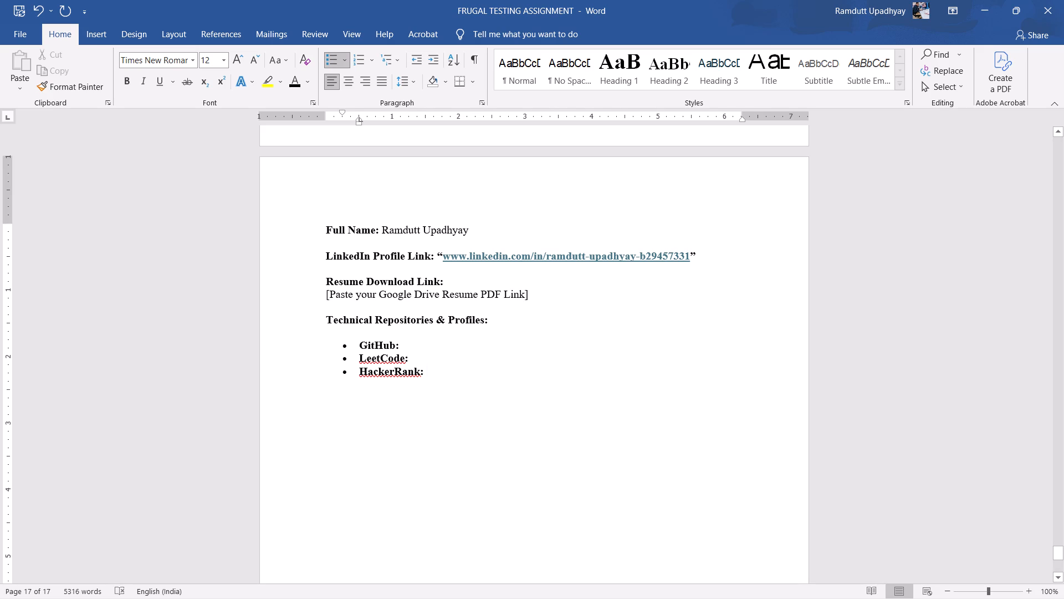
left_click(561, 461)
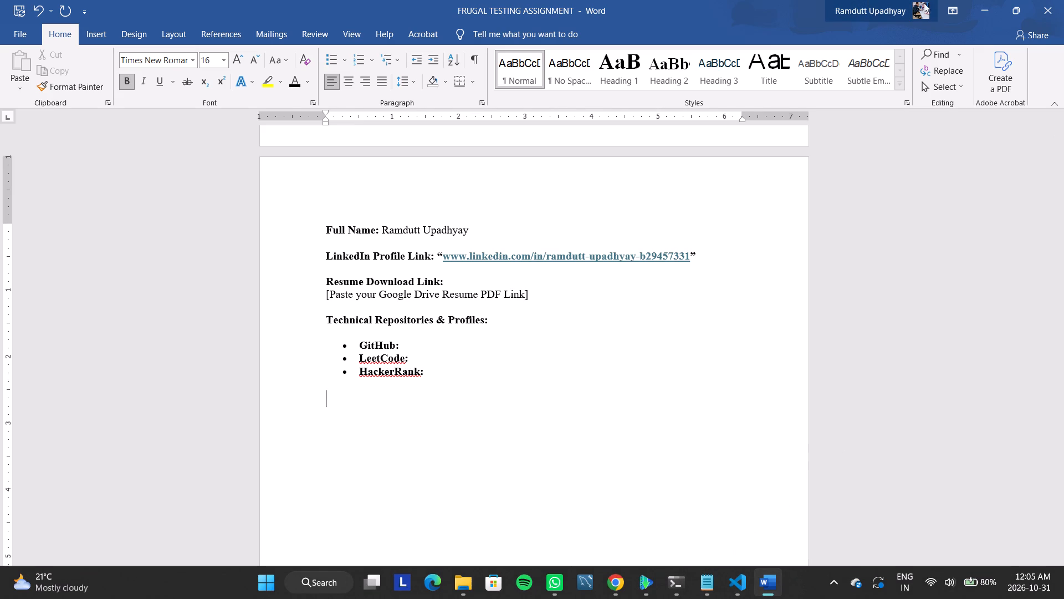
Switch to the GitHub desktop app and open the signed-in account's own profile page.
left_click(994, 0)
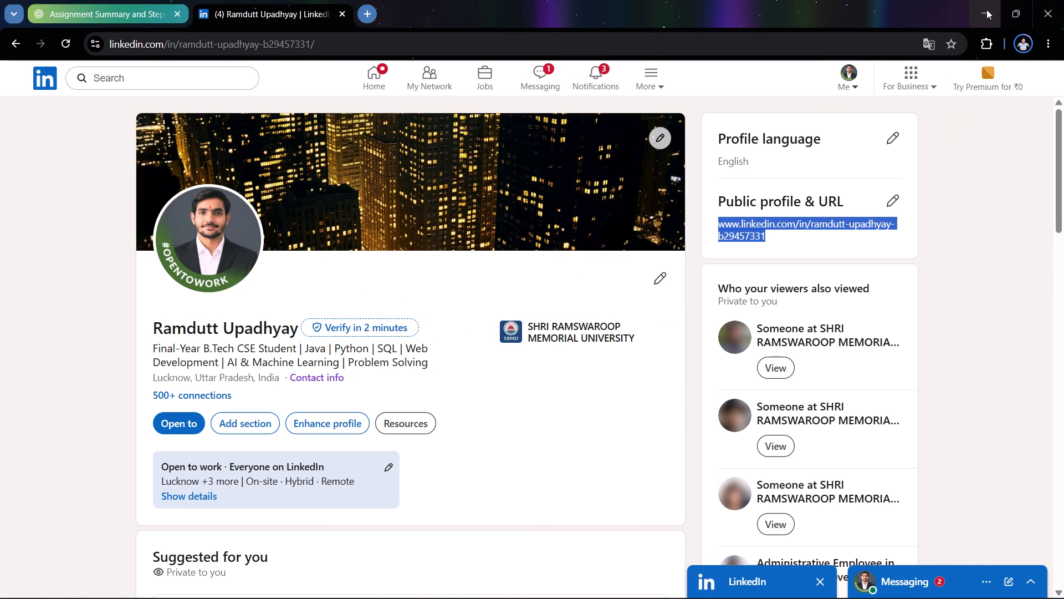
left_click(988, 8)
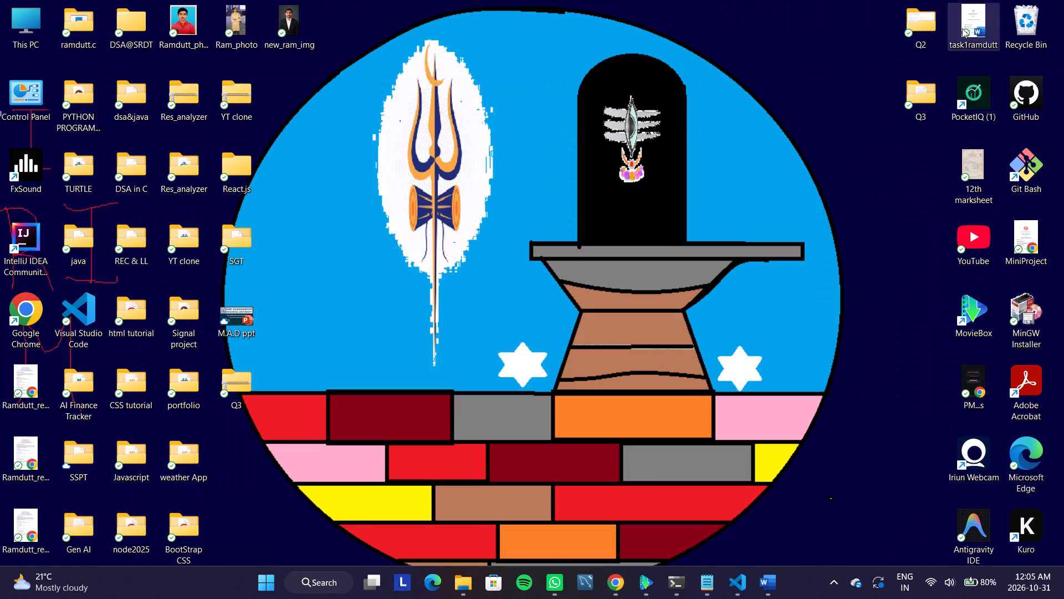
left_click(898, 232)
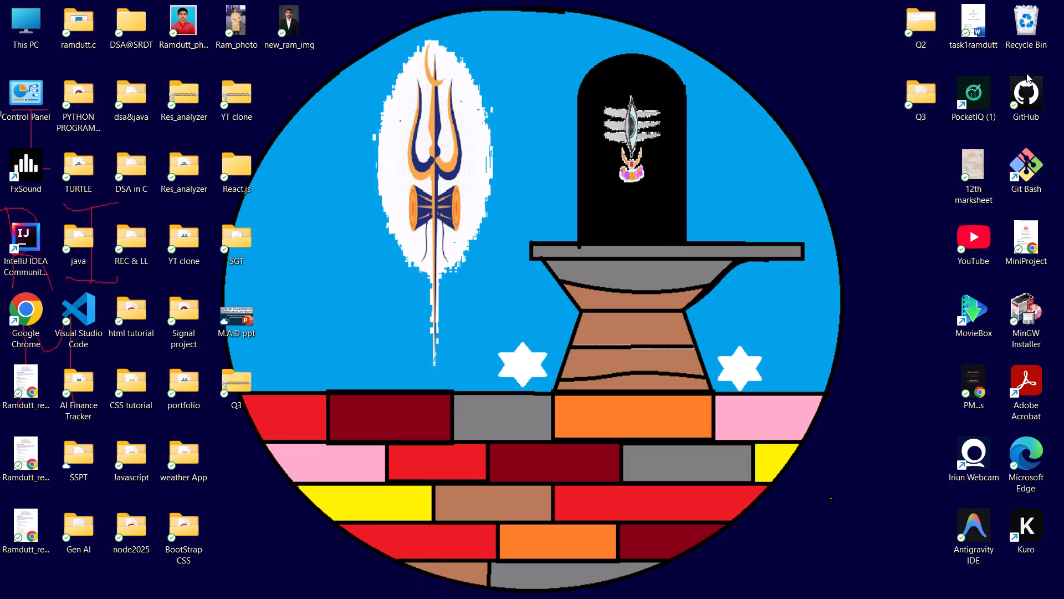
double_click(1011, 94)
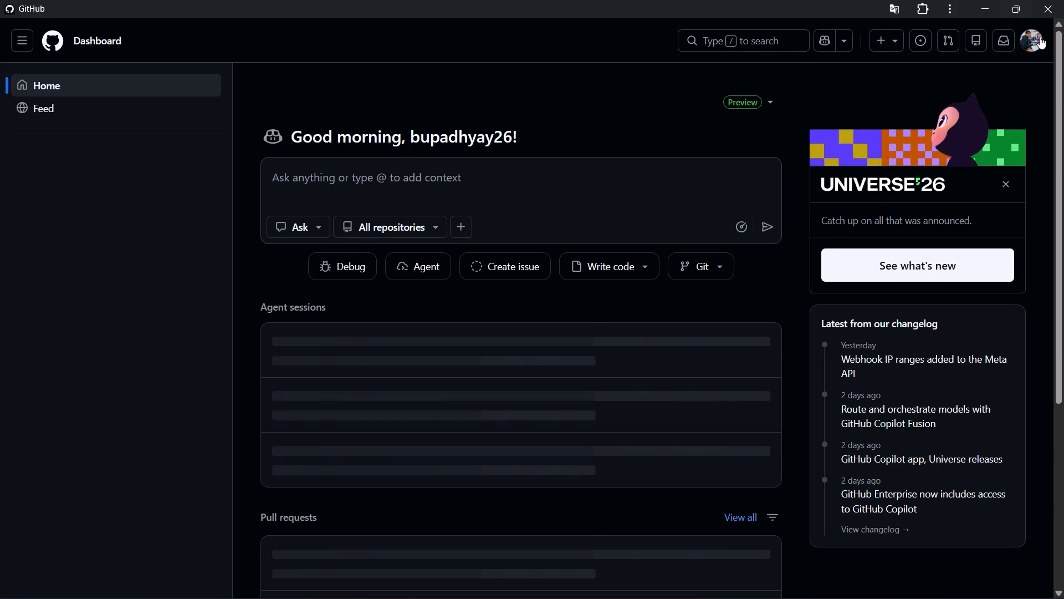
left_click(1034, 47)
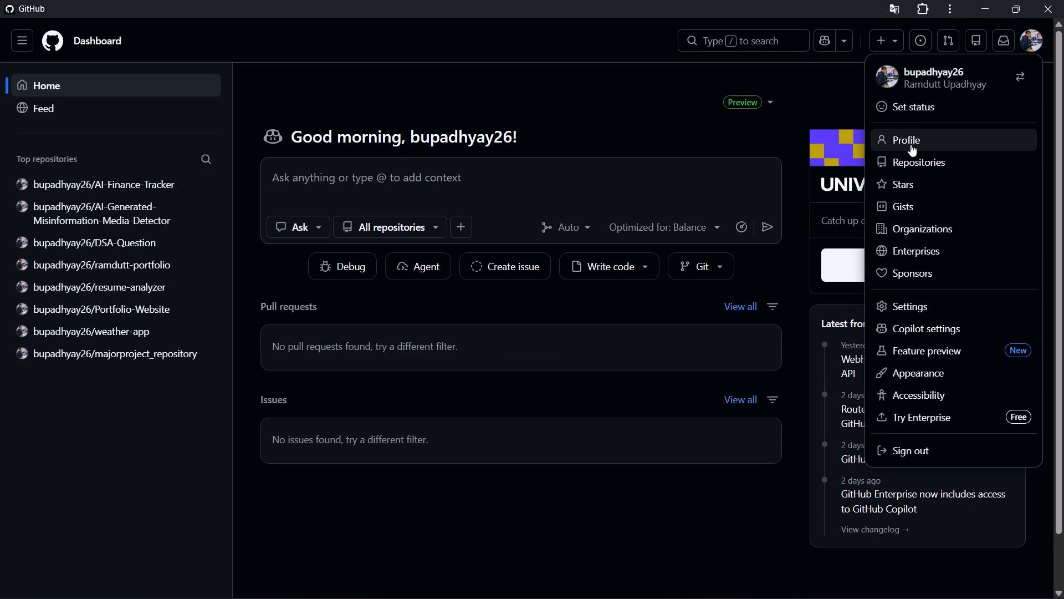
left_click(910, 146)
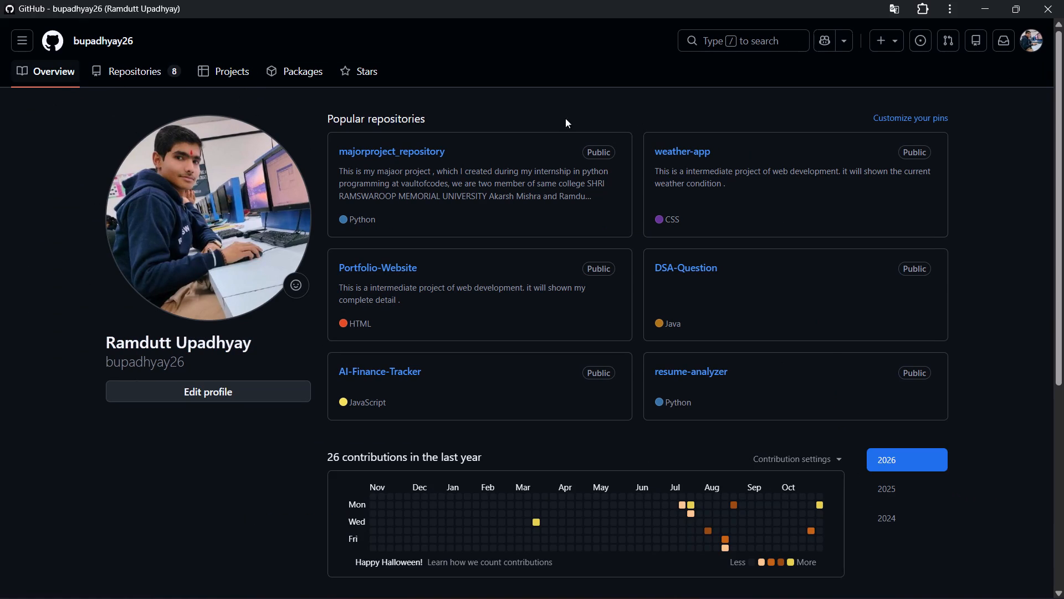
Open the AI-Generated-Misinformation-Media-Detector repository and copy the link address of the username beside its latest commit.
left_click(1027, 39)
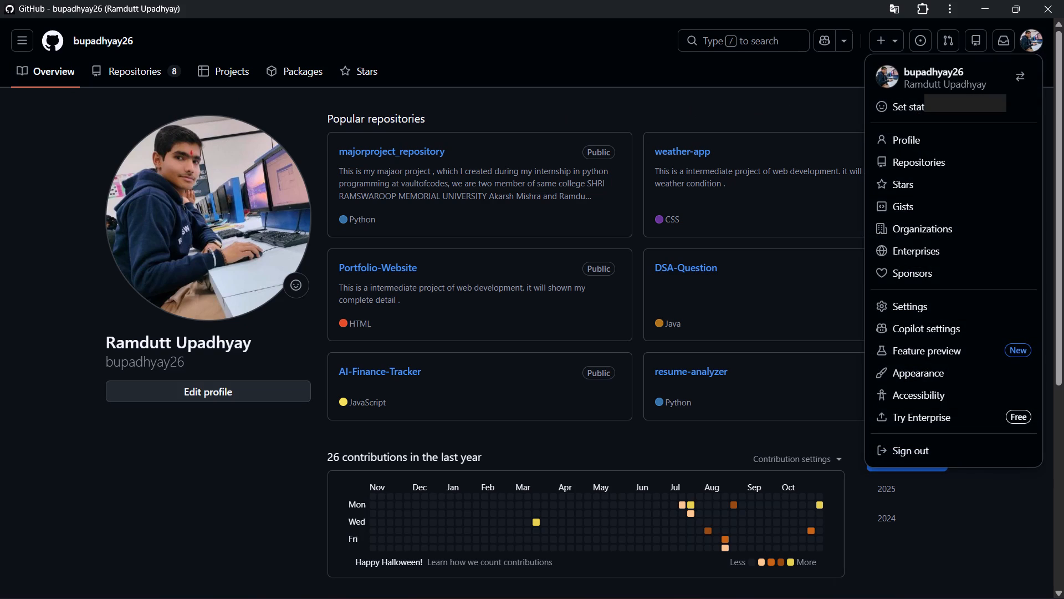
left_click(417, 43)
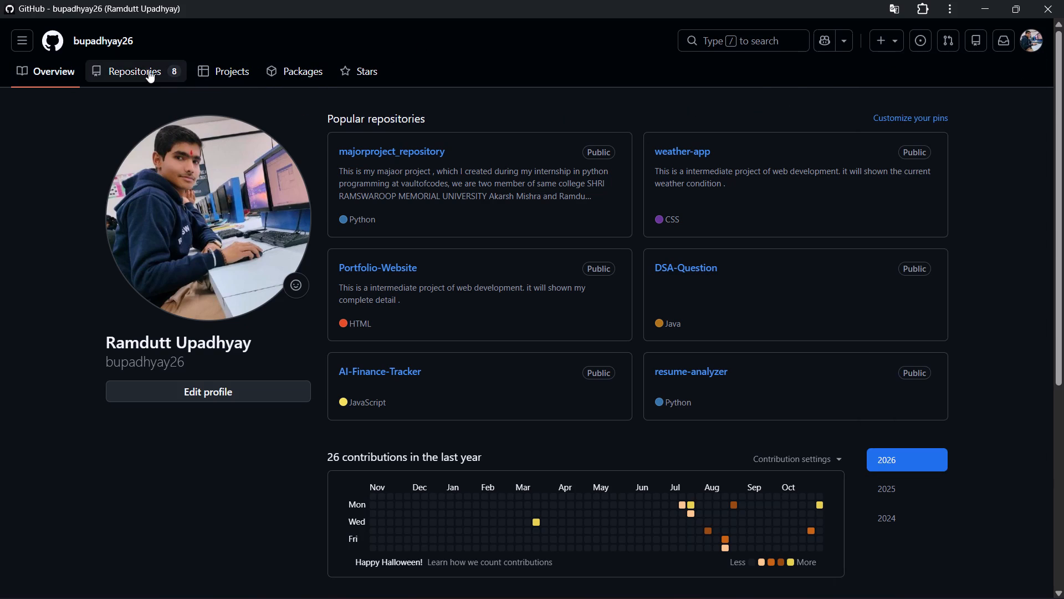
left_click(130, 69)
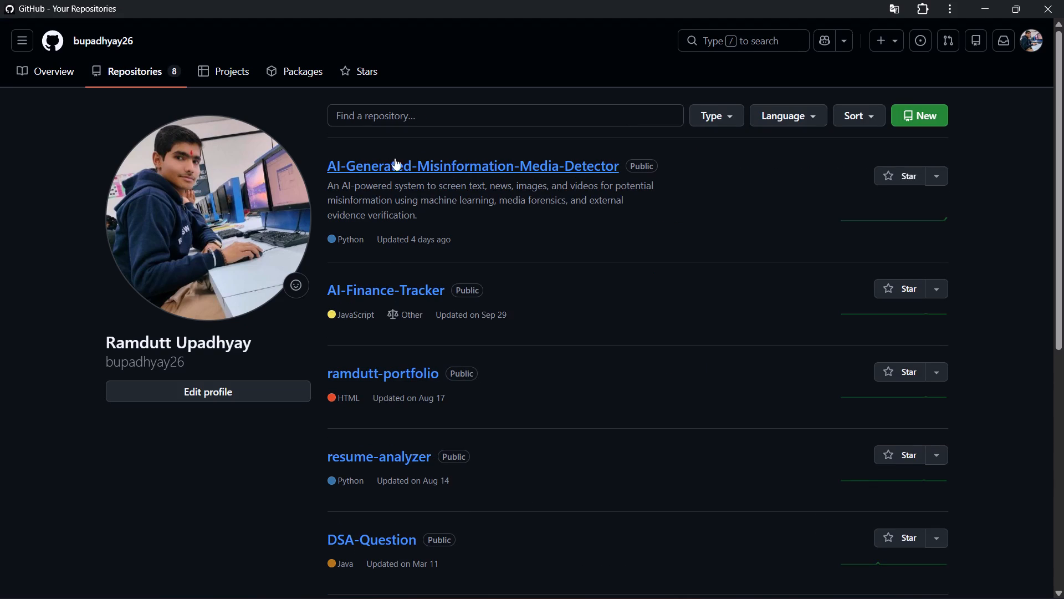
left_click(407, 163)
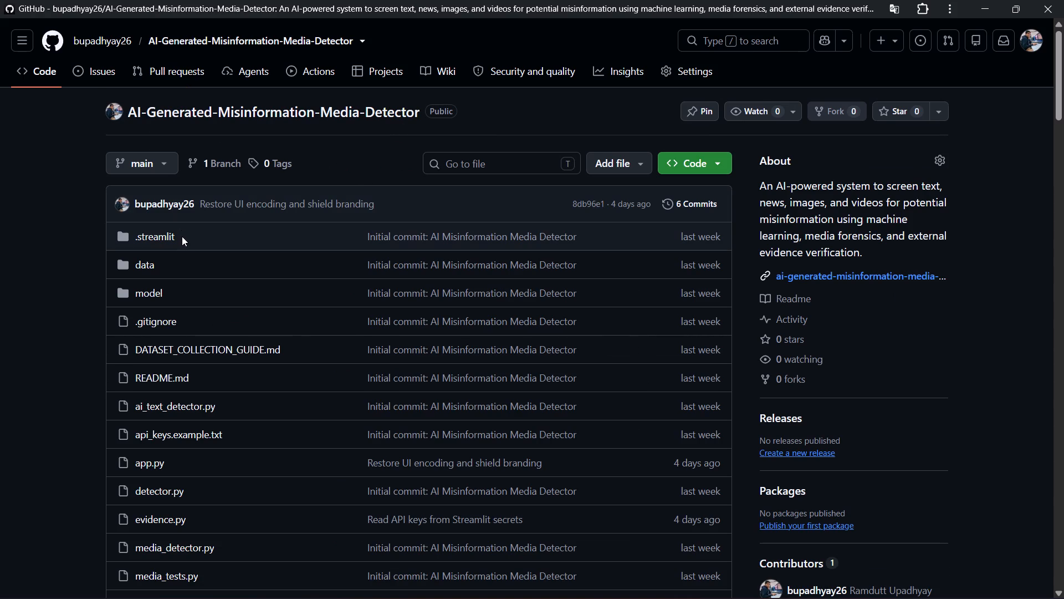
right_click(151, 198)
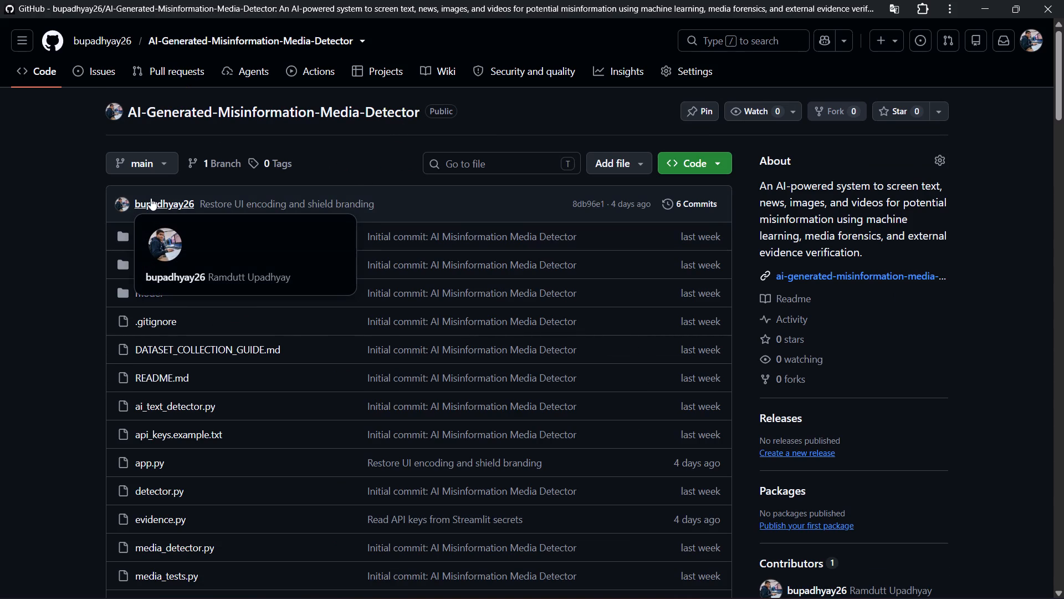
left_click(213, 309)
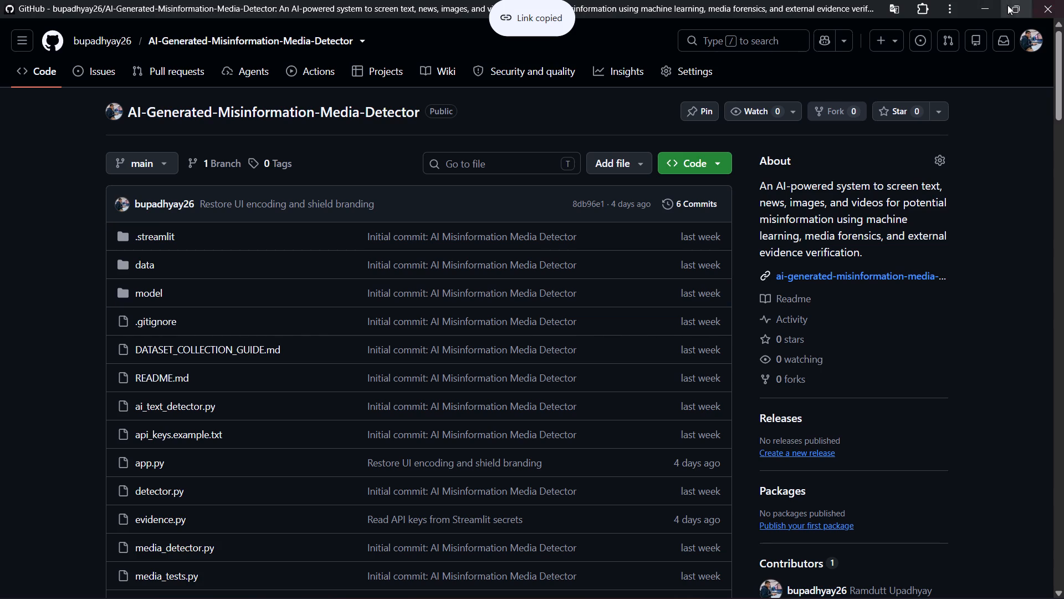
Switch to the Word assignment and paste the copied GitHub link after the GitHub label.
left_click(984, 7)
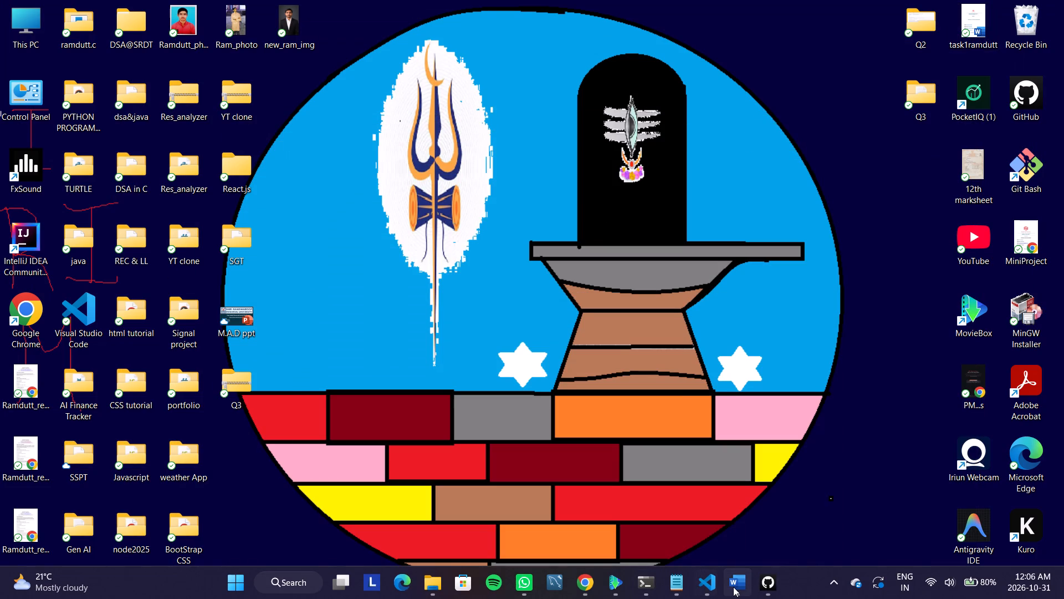
left_click(733, 587)
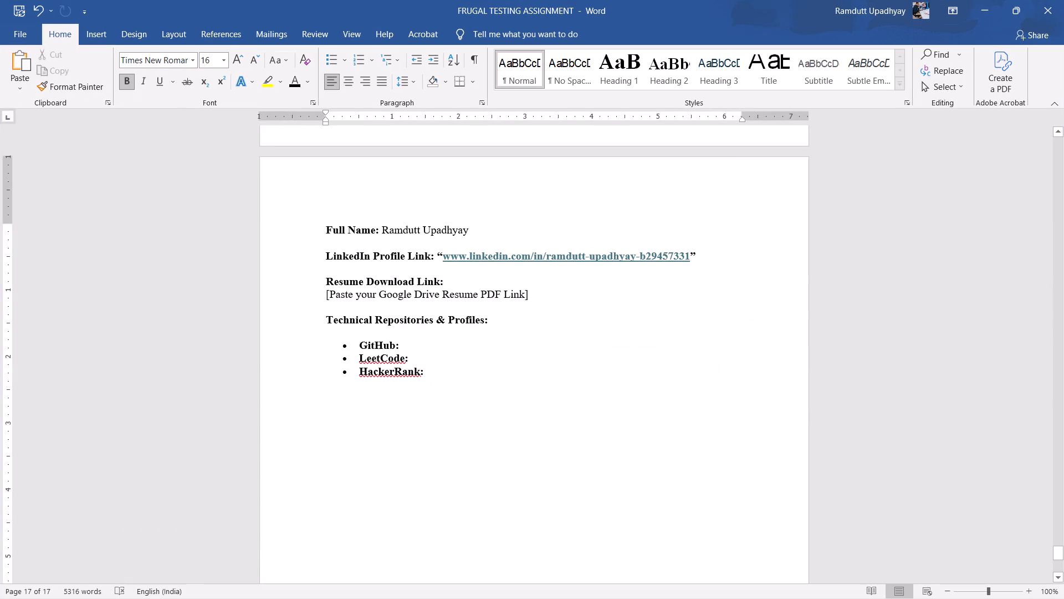
left_click(423, 343)
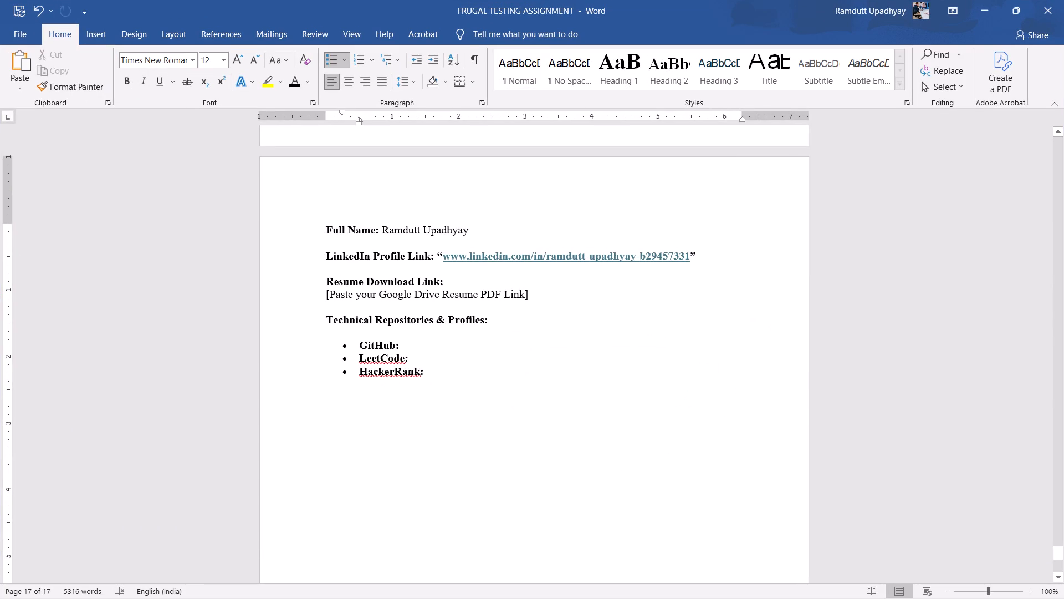
key("ctrl+v")
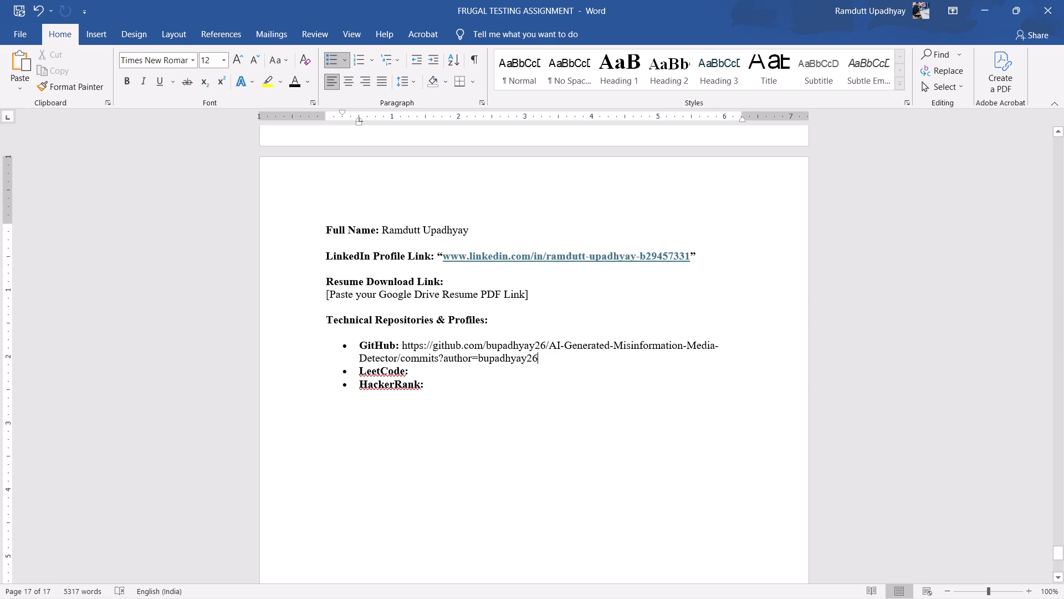
Trim the pasted link to the GitHub profile URL by deleting everything after the username, including the repository and commits path.
key("BackSpace")
key("BackSpace")
key("BackSpace")
key("BackSpace")
key("BackSpace")
key("BackSpace")
key("BackSpace")
key("BackSpace")
key("BackSpace")
key("BackSpace")
key("BackSpace")
key("BackSpace")
key("BackSpace")
key("BackSpace")
key("BackSpace")
key("BackSpace")
key("BackSpace")
key("BackSpace")
key("BackSpace")
key("BackSpace")
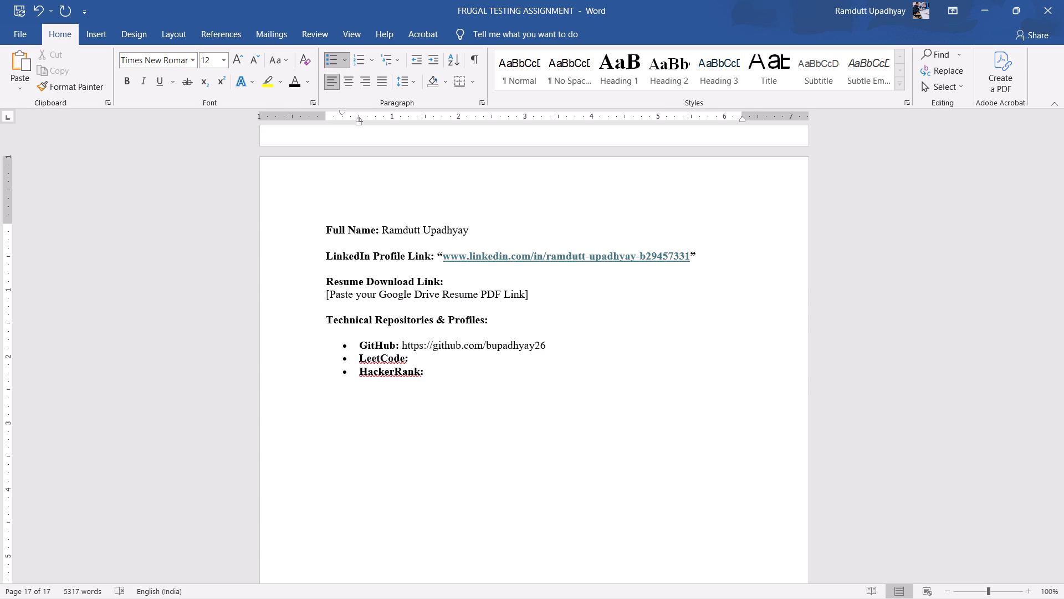
Copy the trimmed profile URL after the GitHub label, without its leading space.
key("shift+Left")
key("shift+Left")
key("shift+Left")
key("shift+Left")
key("shift+Left")
key("shift+Left")
key("shift+Left")
key("shift+Left")
key("shift+Left")
key("shift+Left")
key("shift+Left")
key("shift+Left")
key("shift+Left")
key("shift+Left")
key("shift+Left")
key("shift+Left")
key("shift+Left")
key("shift+Left")
key("shift+Left")
key("shift+Left")
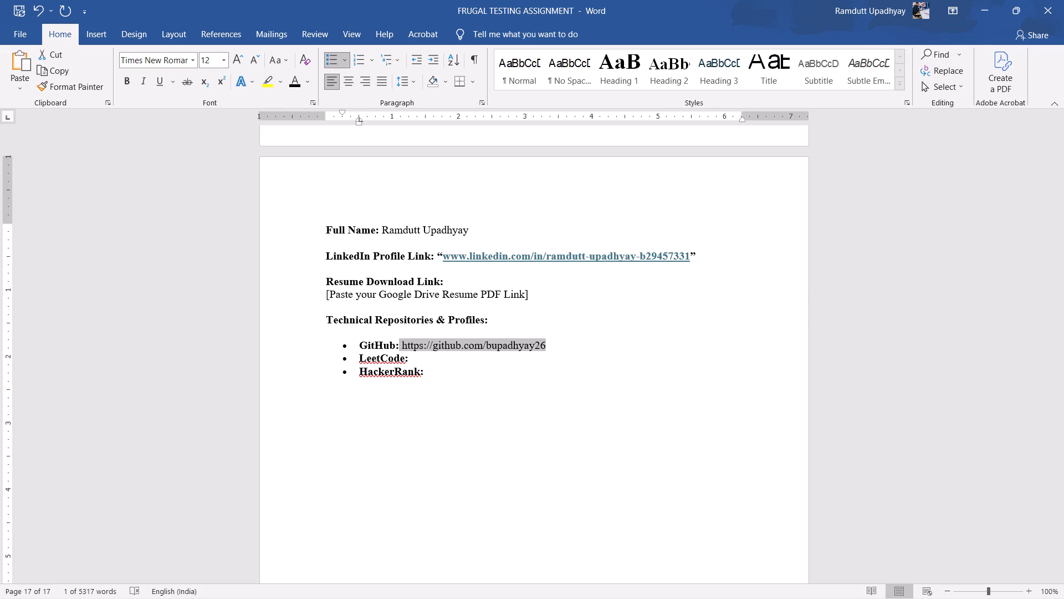
key("shift+Right")
key("ctrl+c")
left_click(505, 498)
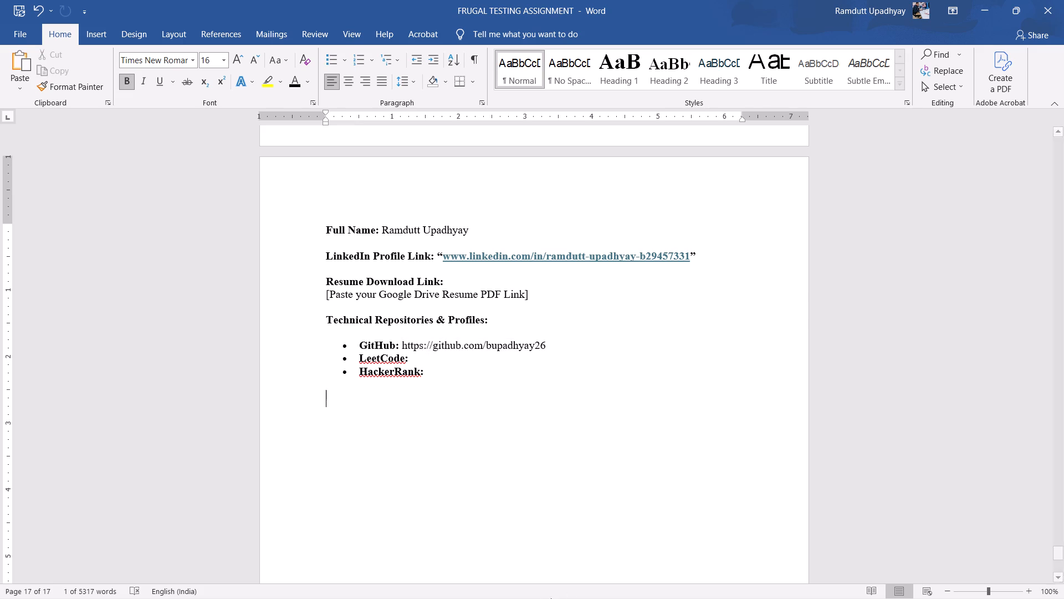
Open the copied URL in a new Chrome tab to check the GitHub profile, close the separate GitHub window and return to Word.
left_click(583, 593)
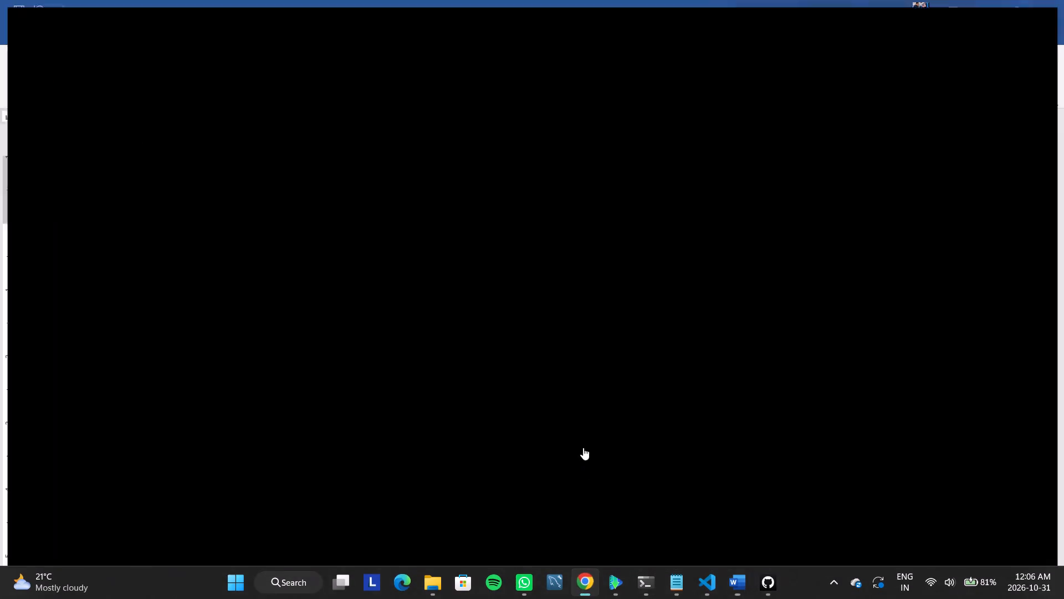
left_click(366, 17)
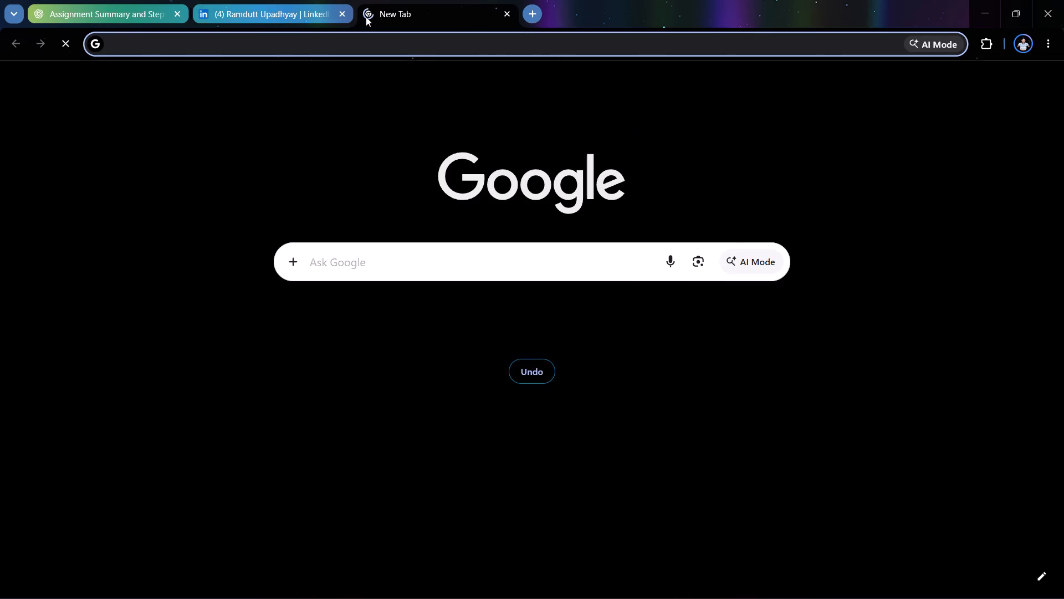
key("ctrl+v")
key("Return")
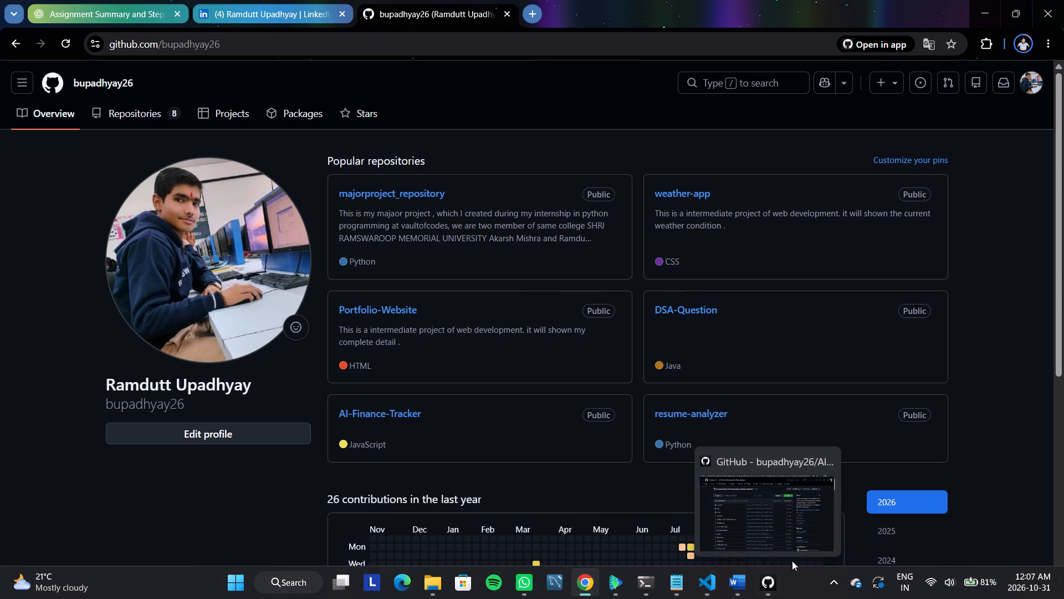
left_click(824, 461)
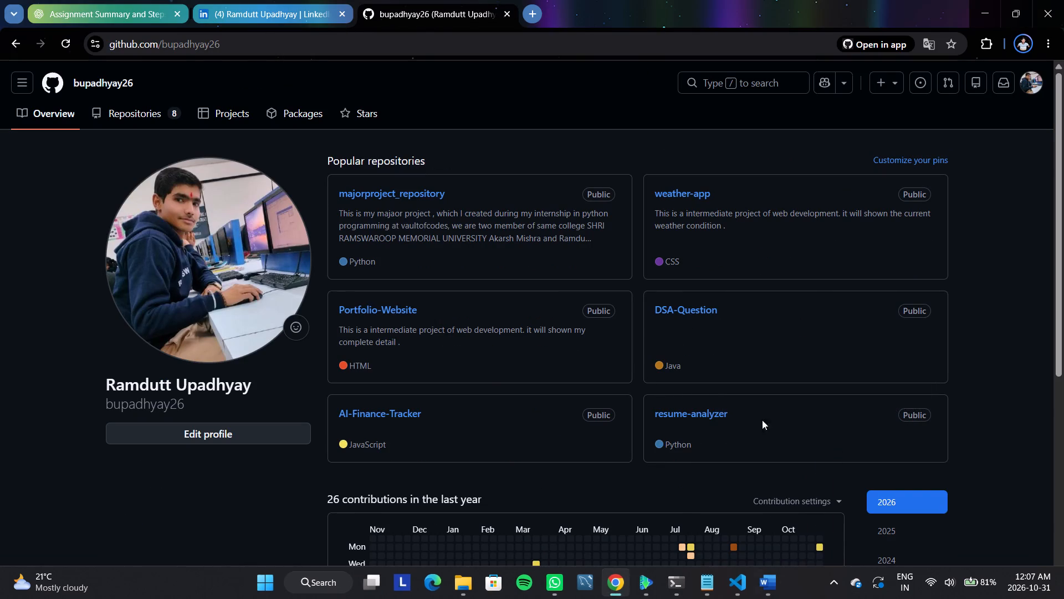
left_click(976, 9)
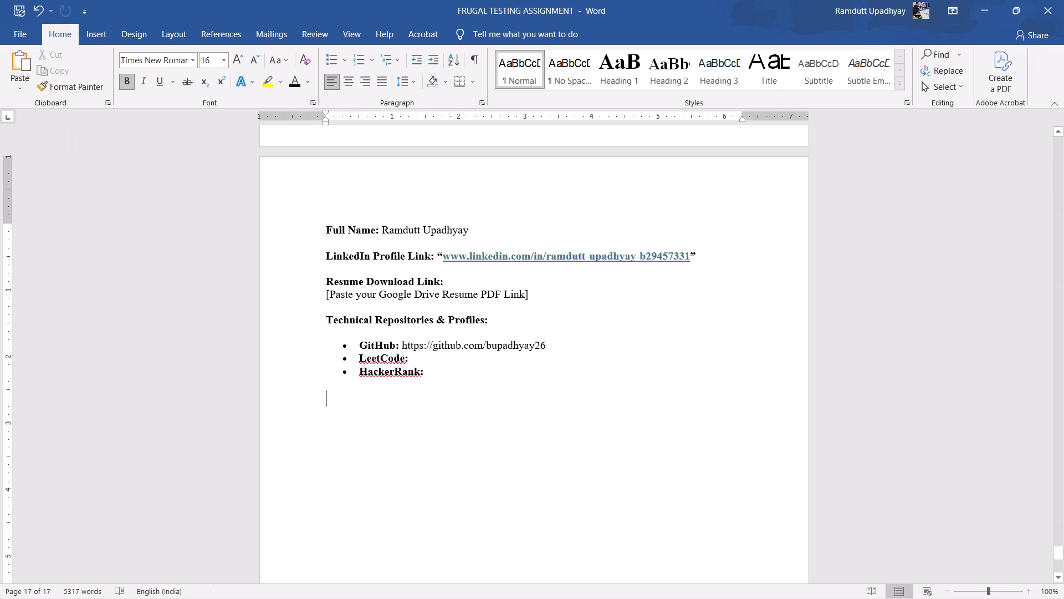
Insert a hyperlink after the LeetCode label, using the copied GitHub profile URL as both display text and address.
left_click_drag(403, 344, 528, 342)
right_click(554, 363)
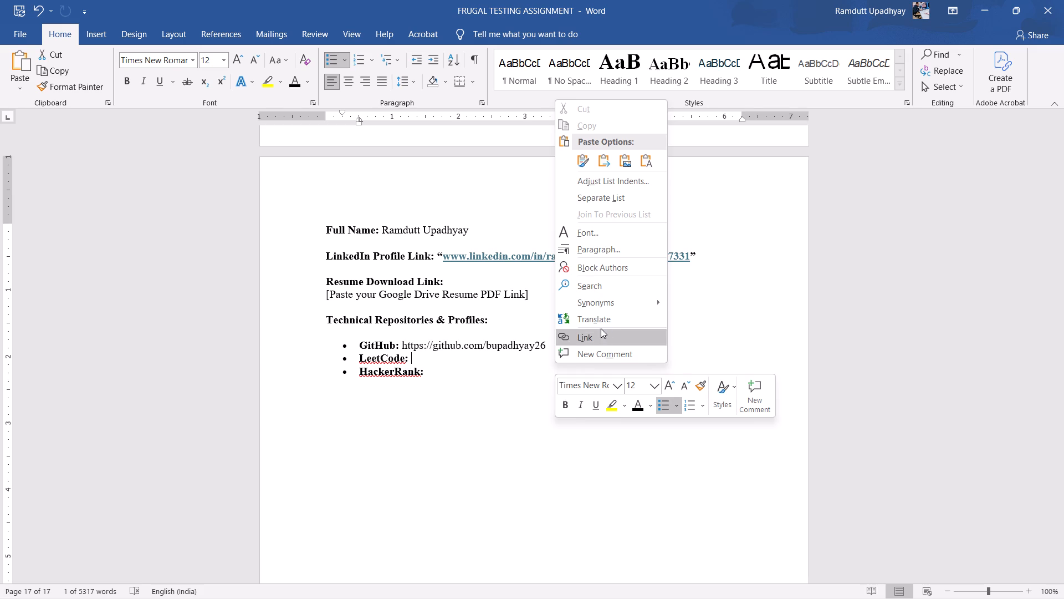
left_click(584, 335)
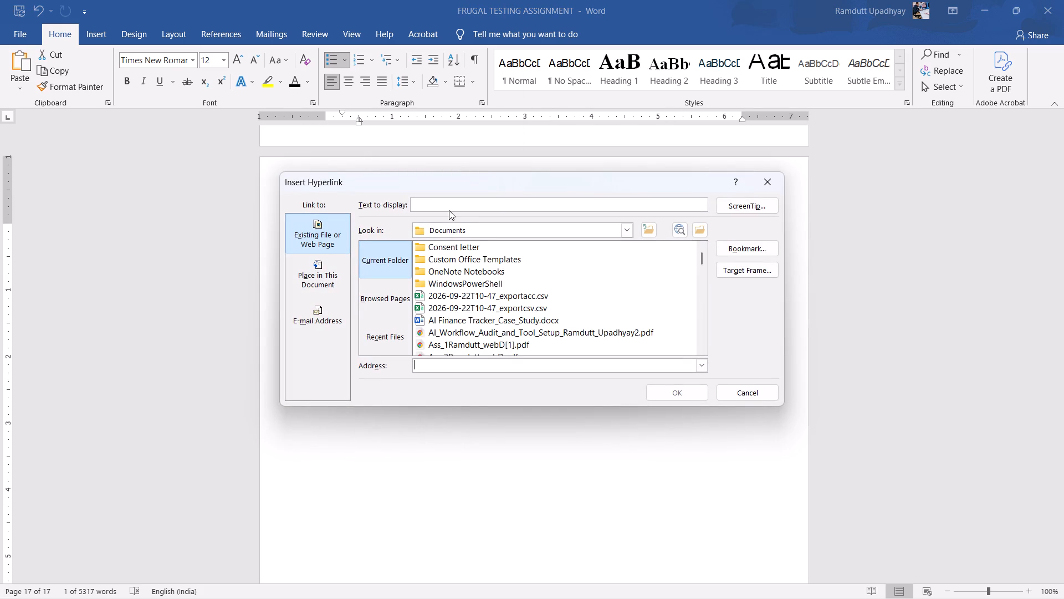
left_click(454, 204)
key("ctrl+v")
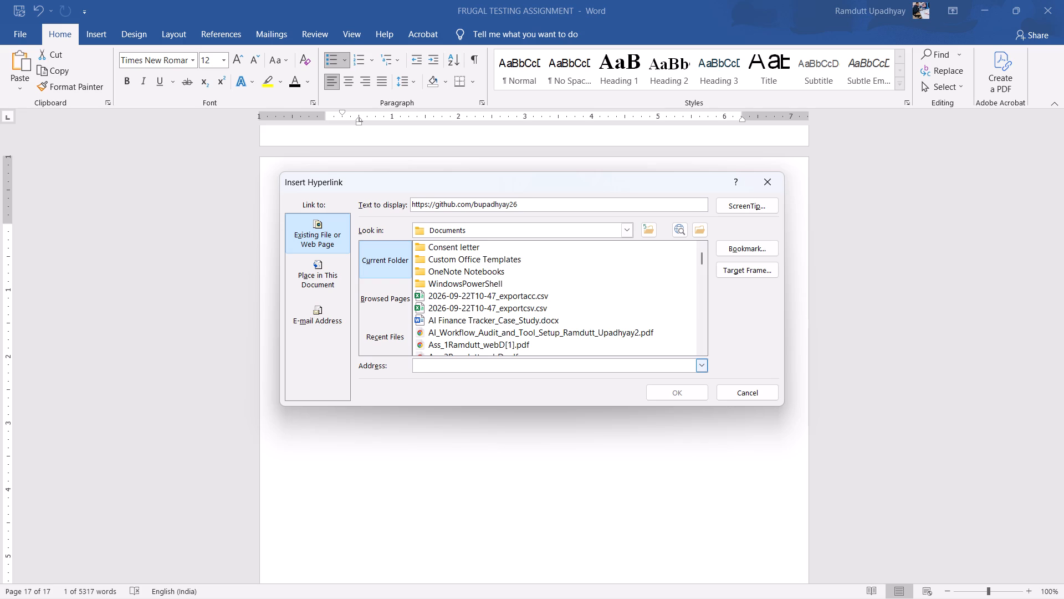
left_click(493, 368)
key("ctrl+v")
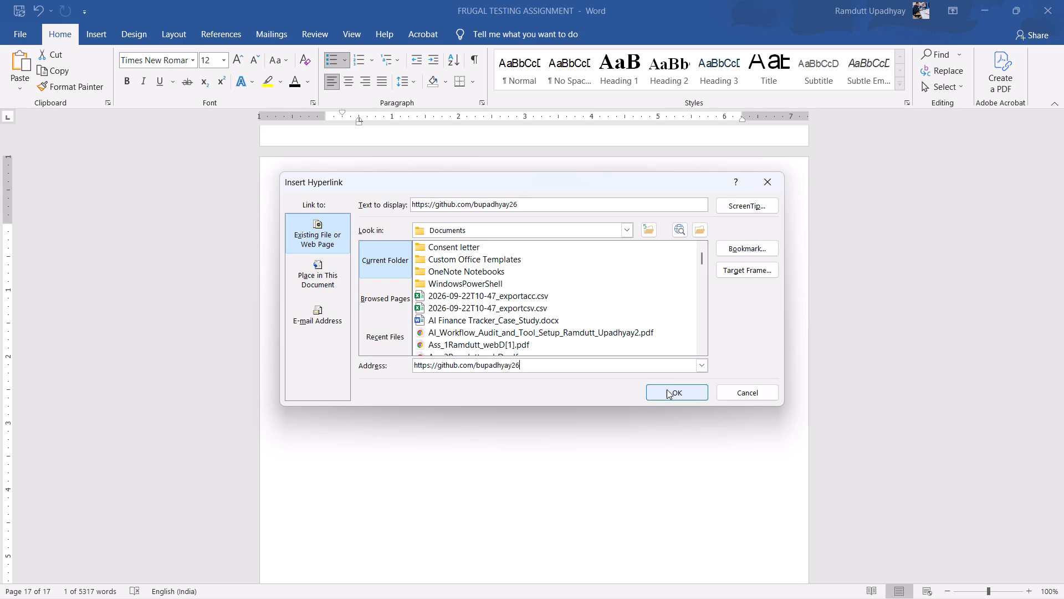
left_click(667, 389)
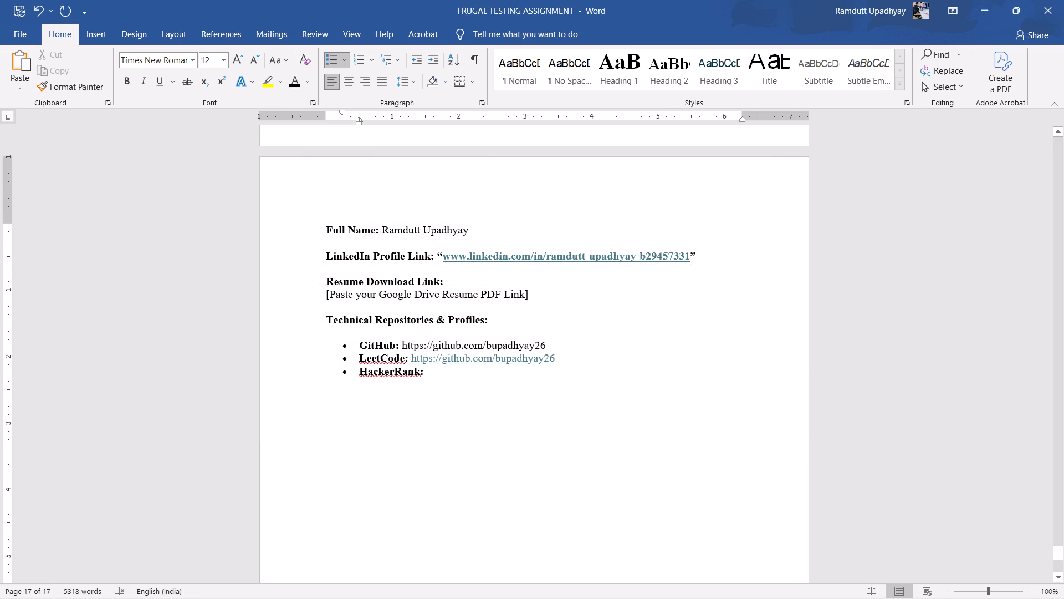
Delete the plain-text profile URL after the GitHub label, keeping the label and its trailing space.
left_click_drag(555, 344, 396, 347)
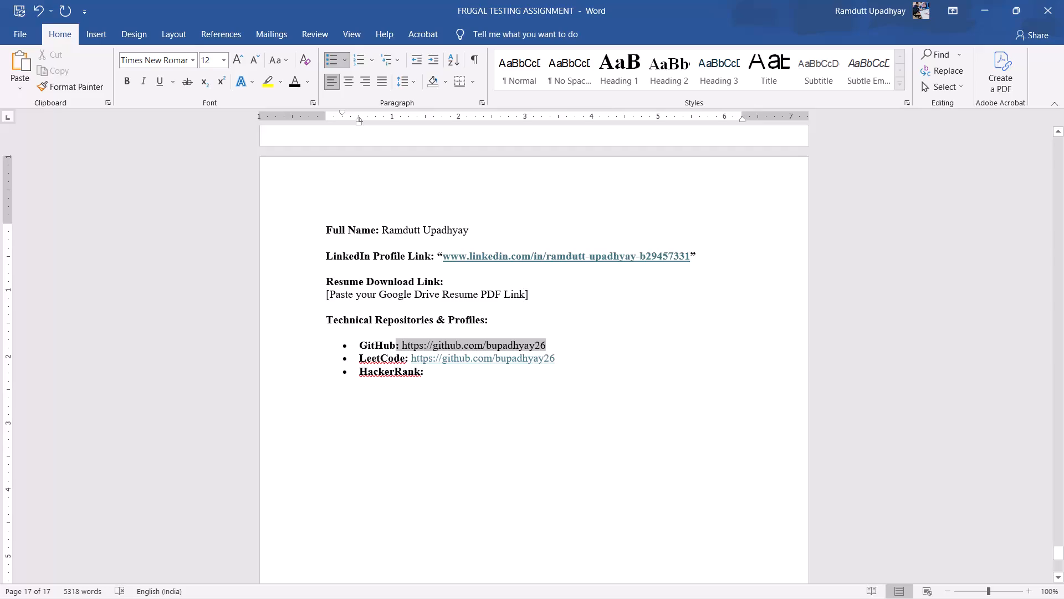
left_click_drag(396, 347, 402, 347)
key("BackSpace")
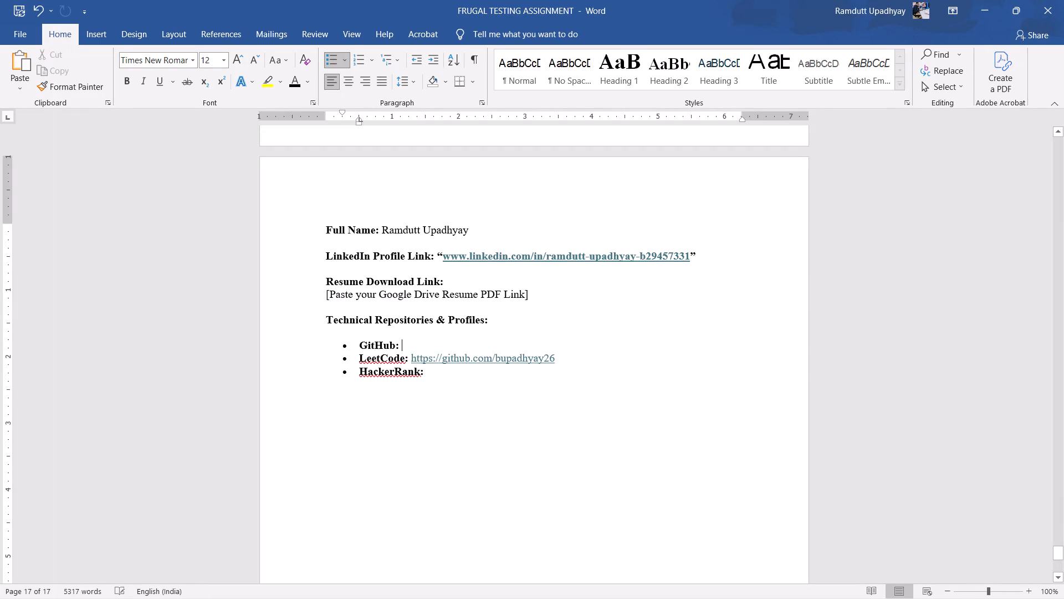
Copy the hyperlinked GitHub URL from the LeetCode line to after the GitHub label, without leaving an extra bullet or blank line.
left_click_drag(411, 356, 561, 359)
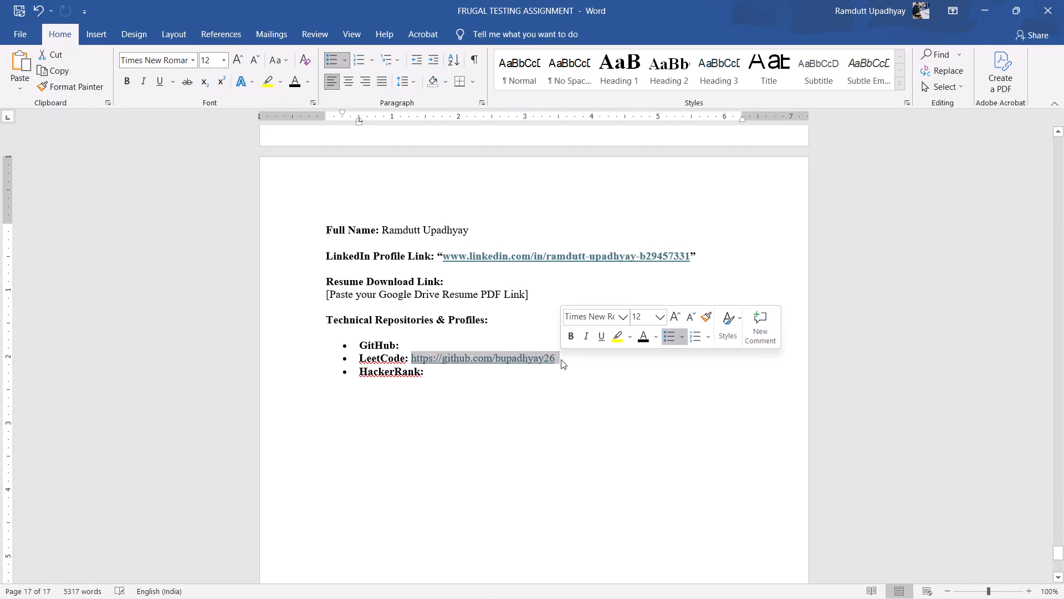
key("ctrl+c")
left_click(468, 342)
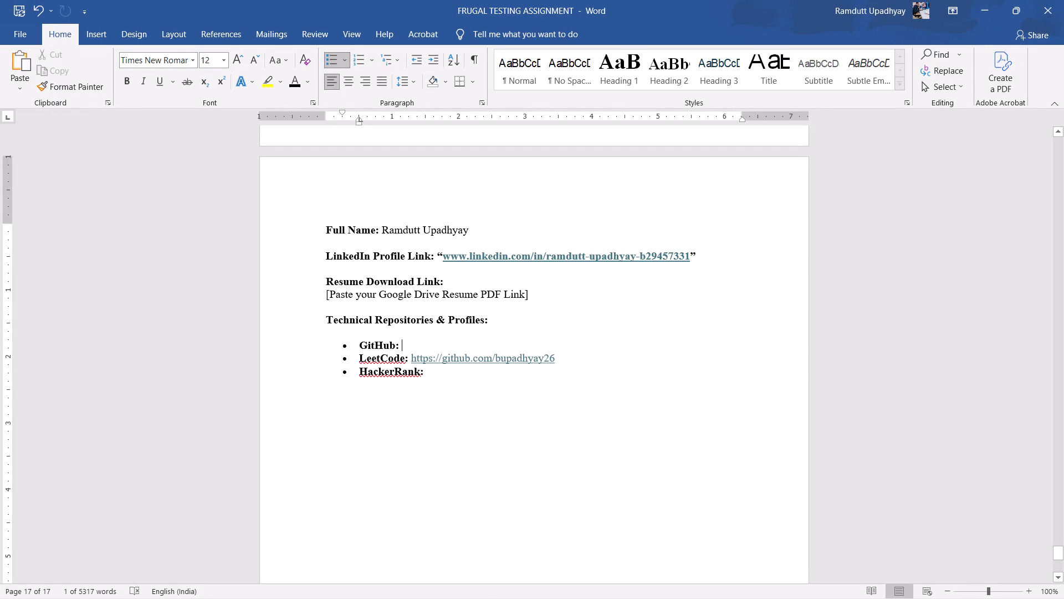
key("ctrl+v")
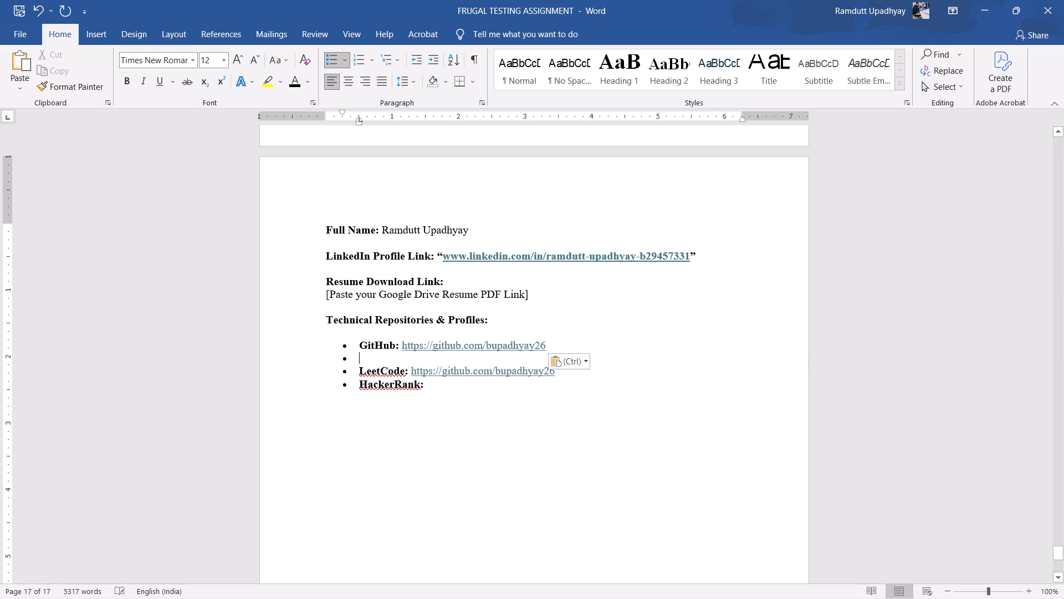
key("BackSpace")
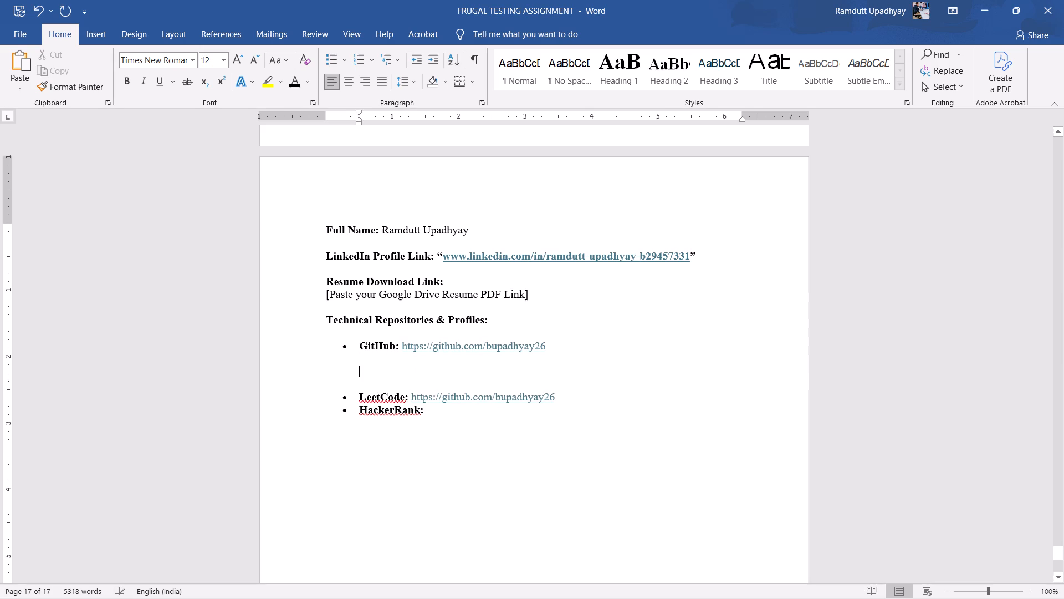
key("BackSpace")
key("BackSpace")
key("BackSpace")
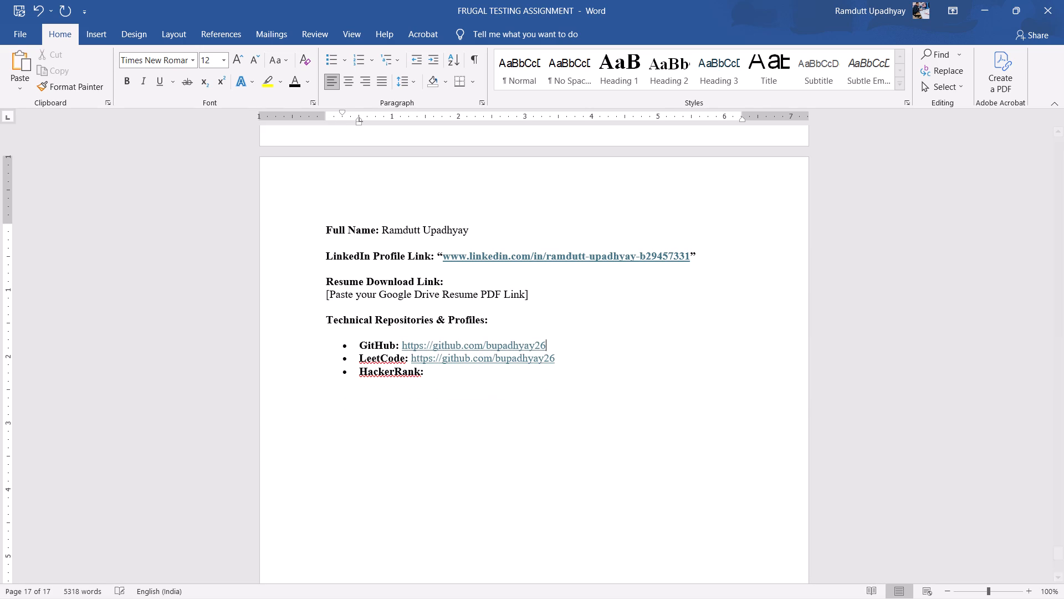
Delete the GitHub hyperlink from the LeetCode bullet, undoing the excess deletion so the bold "LeetCode:" label is kept.
left_click(565, 349)
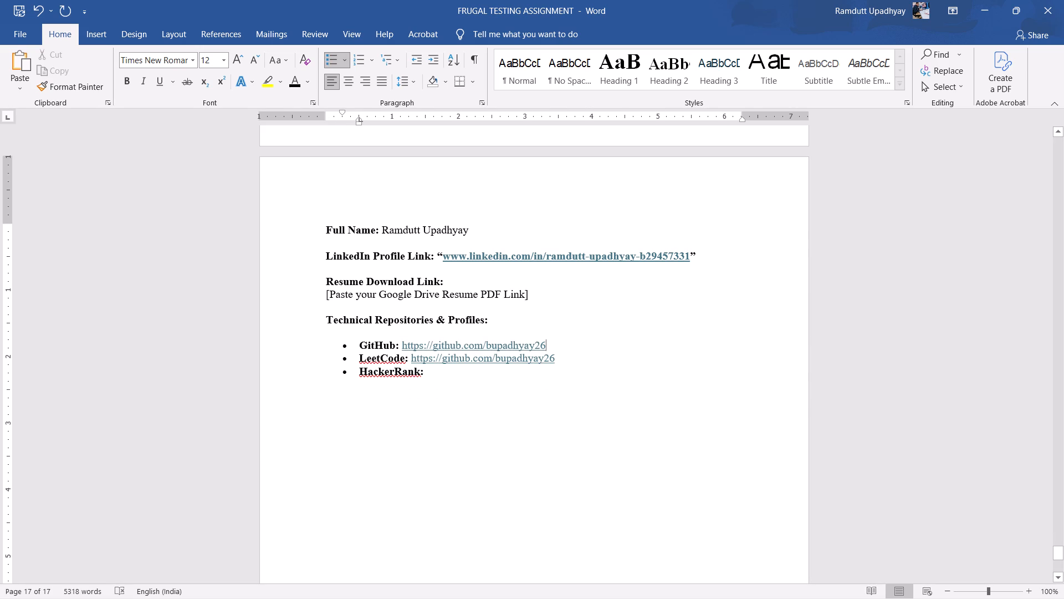
left_click(564, 351)
left_click(564, 351)
key("BackSpace")
key("BackSpace")
key("BackSpace")
key("BackSpace")
key("BackSpace")
key("BackSpace")
key("BackSpace")
key("BackSpace")
key("BackSpace")
key("BackSpace")
key("BackSpace")
key("BackSpace")
key("BackSpace")
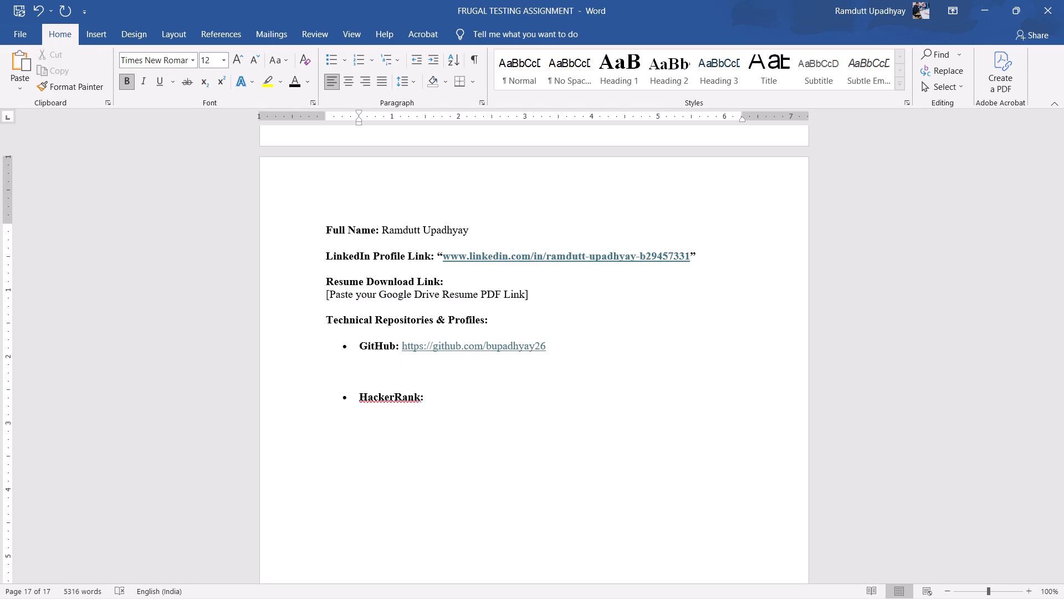
key("ctrl+z")
key("ctrl+z")
key("ctrl+z")
key("ctrl+z")
key("ctrl+z")
key("ctrl+z")
key("ctrl+z")
key("ctrl+z")
key("ctrl+z")
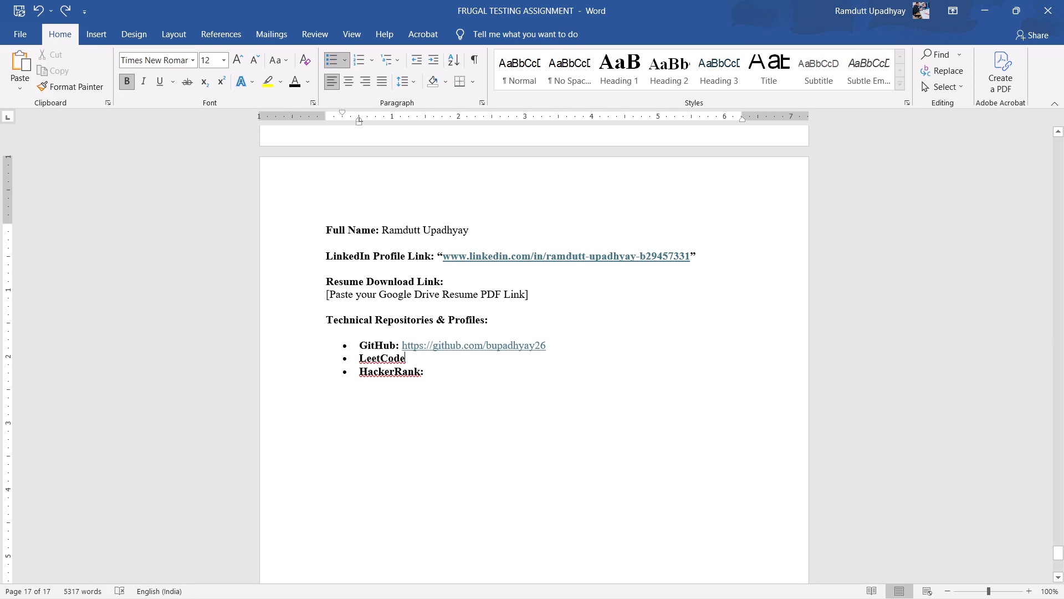
key("ctrl+z")
key("ctrl+z")
left_click(549, 397)
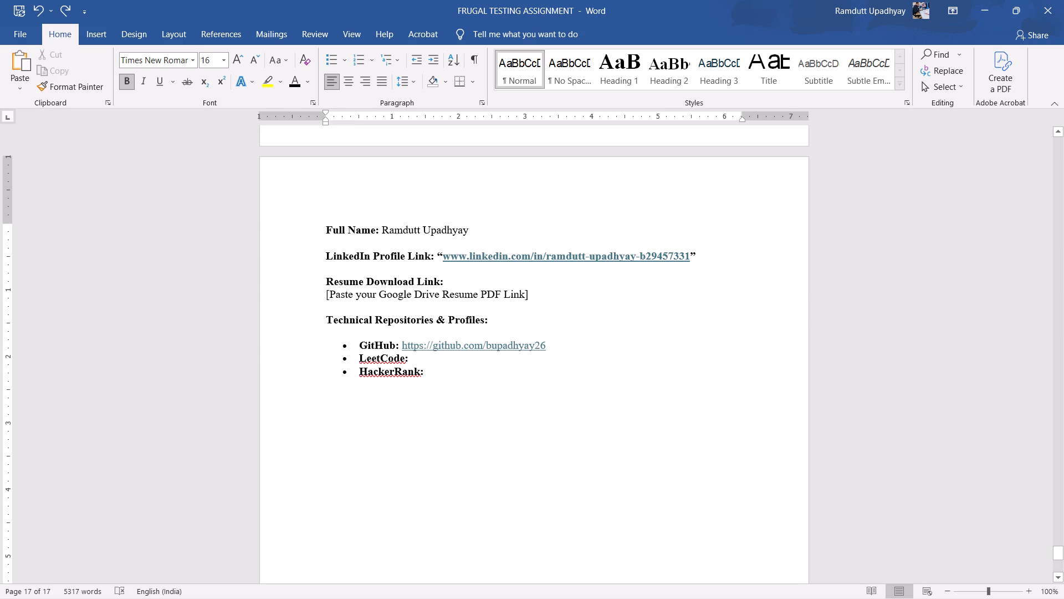
Enclose the GitHub profile hyperlink in double quotation marks.
left_click(547, 347)
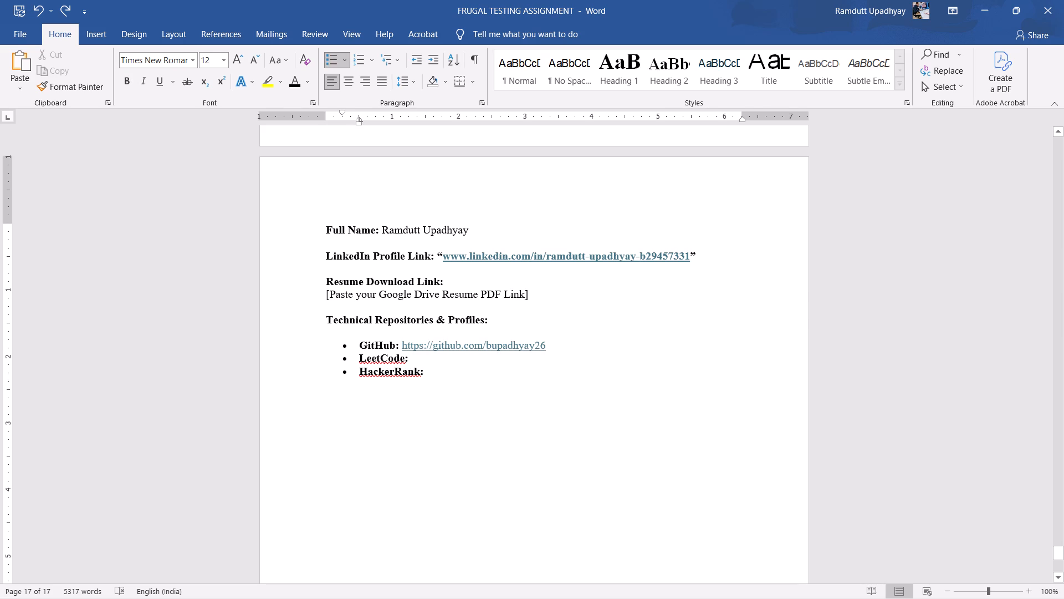
key("apostrophe")
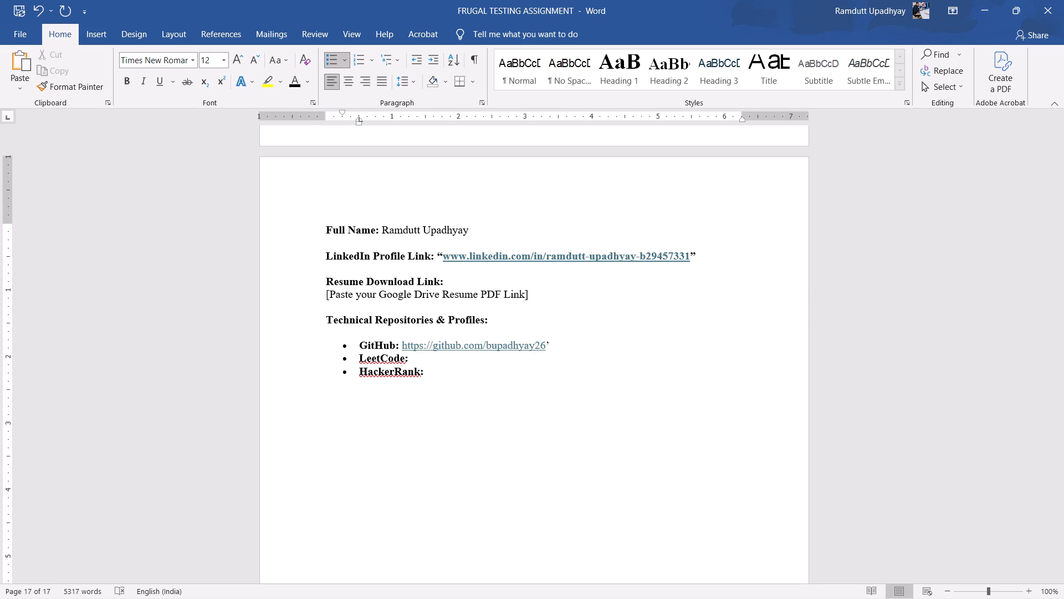
key("BackSpace")
key("shift+quotedbl")
key("shift+Left")
key("shift+Left")
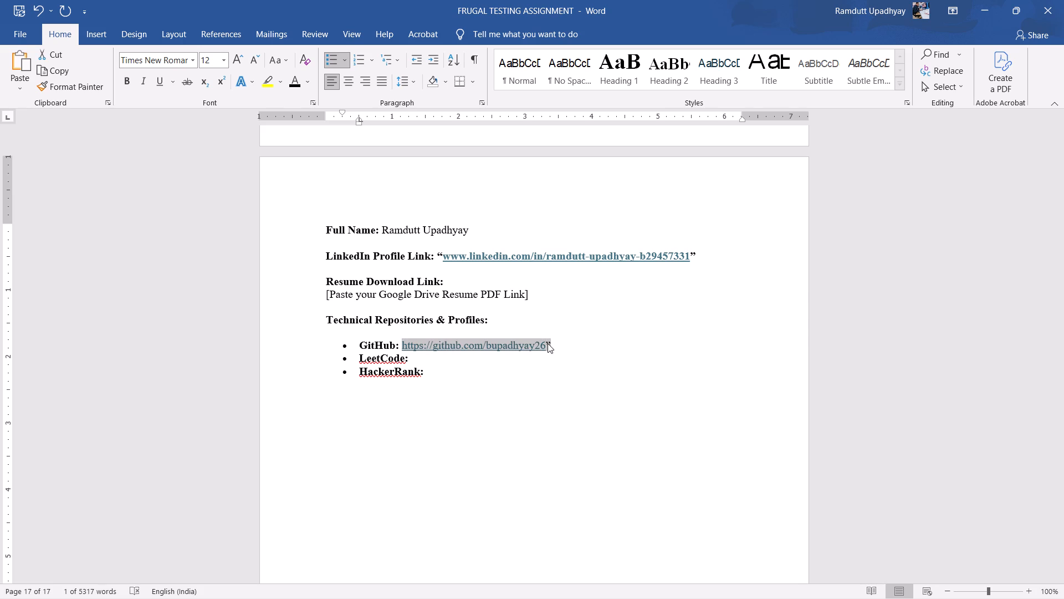
key("Right")
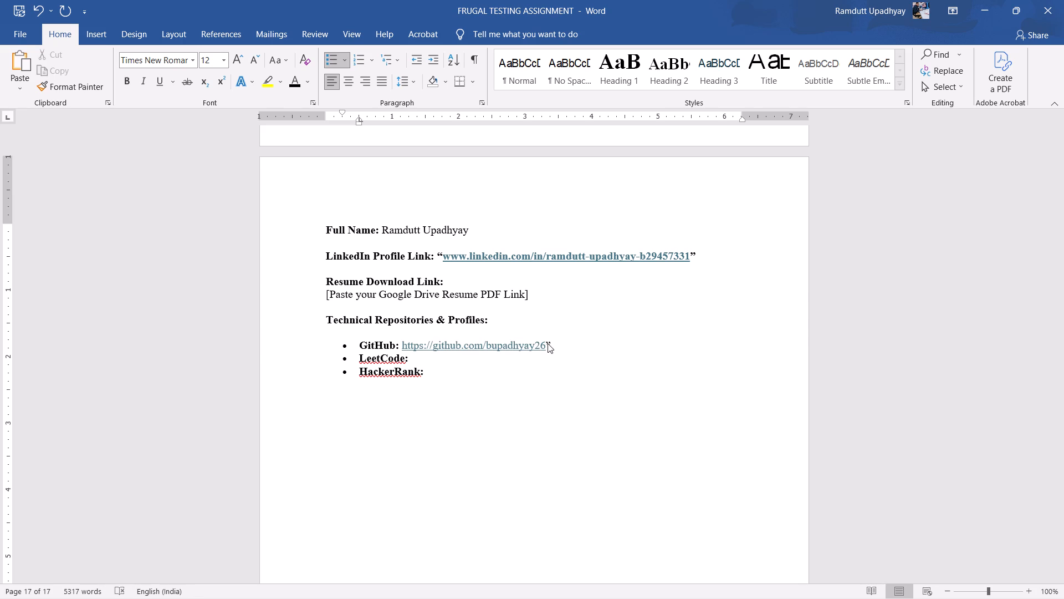
key("Left")
key("Left")
key("Left")
key("Left")
key("Left")
key("Left")
key("Left")
key("Left")
key("Left")
key("Left")
key("Left")
key("Left")
key("Left")
key("Left")
key("Left")
key("Left")
key("Left")
key("Left")
key("Left")
key("Left")
key("Left")
key("Left")
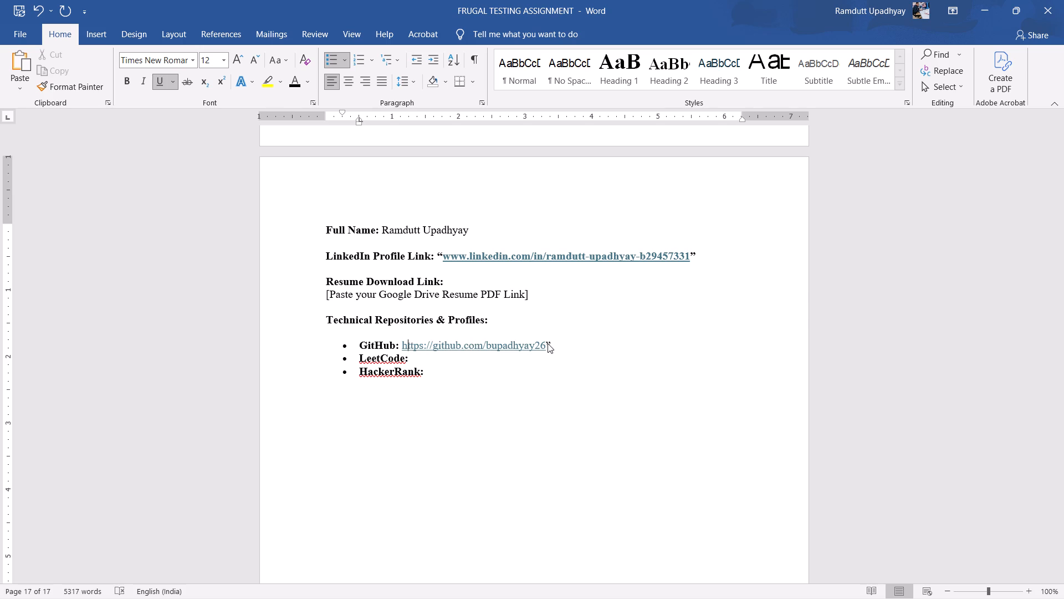
key("Left")
key("shift+quotedbl")
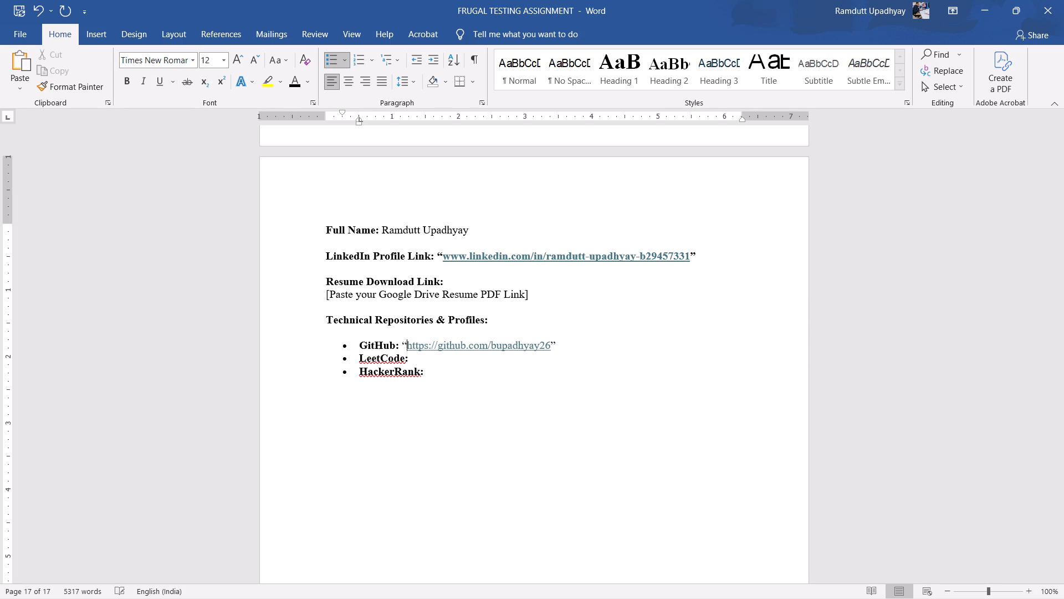
Remove the bold formatting from the quoted LinkedIn profile link, keeping its label bold.
left_click(438, 253)
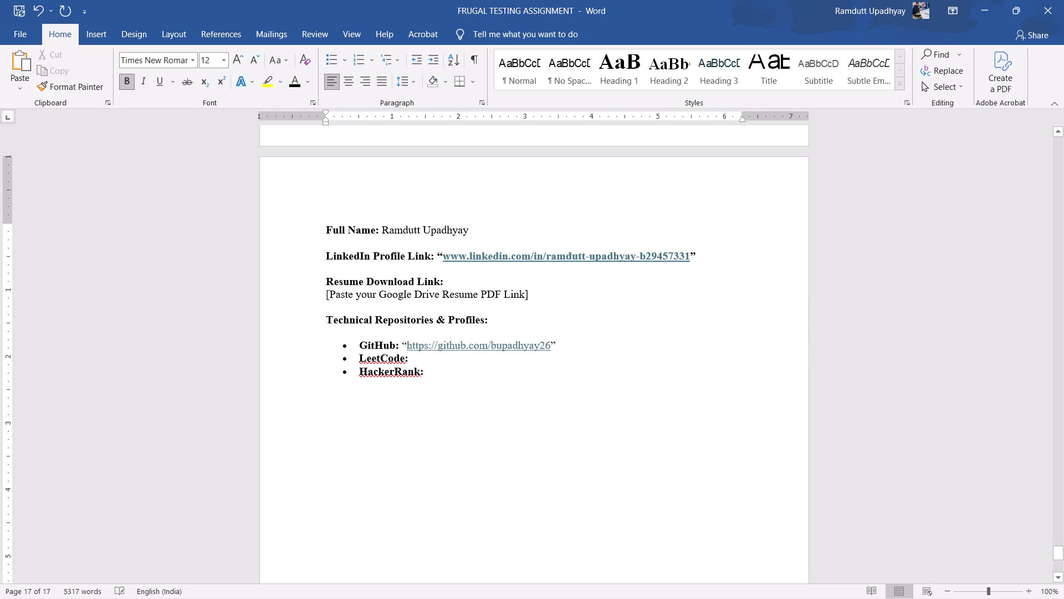
key("shift+Down")
key("shift+Left")
key("shift+Left")
key("shift+Left")
key("shift+Left")
key("shift+Left")
key("shift+Left")
key("shift+Left")
key("shift+Left")
key("shift+Left")
key("shift+Left")
key("shift+Left")
key("shift+Left")
key("shift+Left")
key("shift+Left")
key("shift+Left")
key("shift+Left")
key("shift+Left")
key("shift+Left")
key("shift+Left")
key("shift+Left")
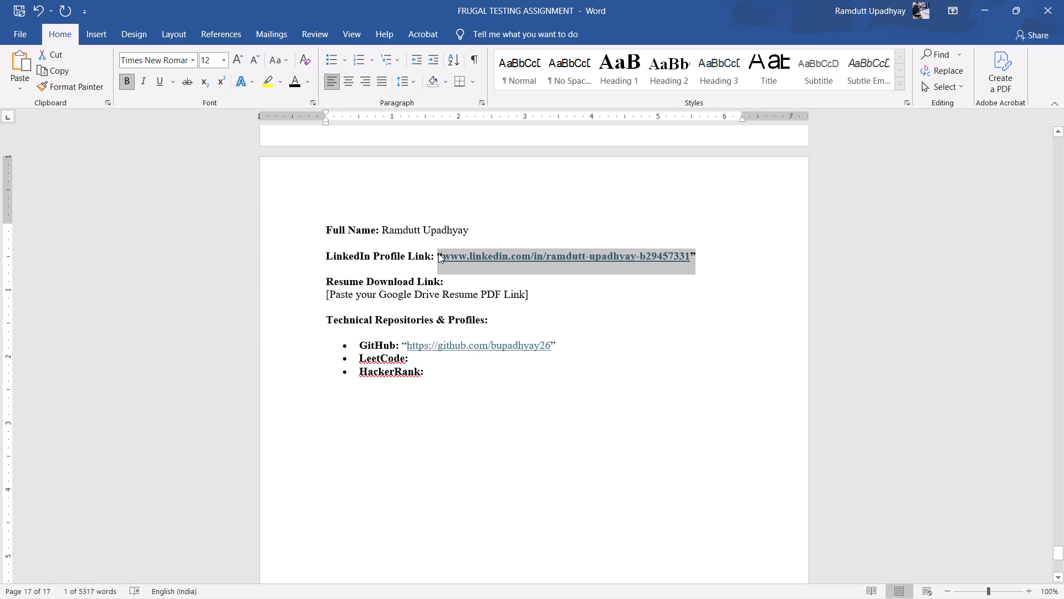
key("ctrl+b")
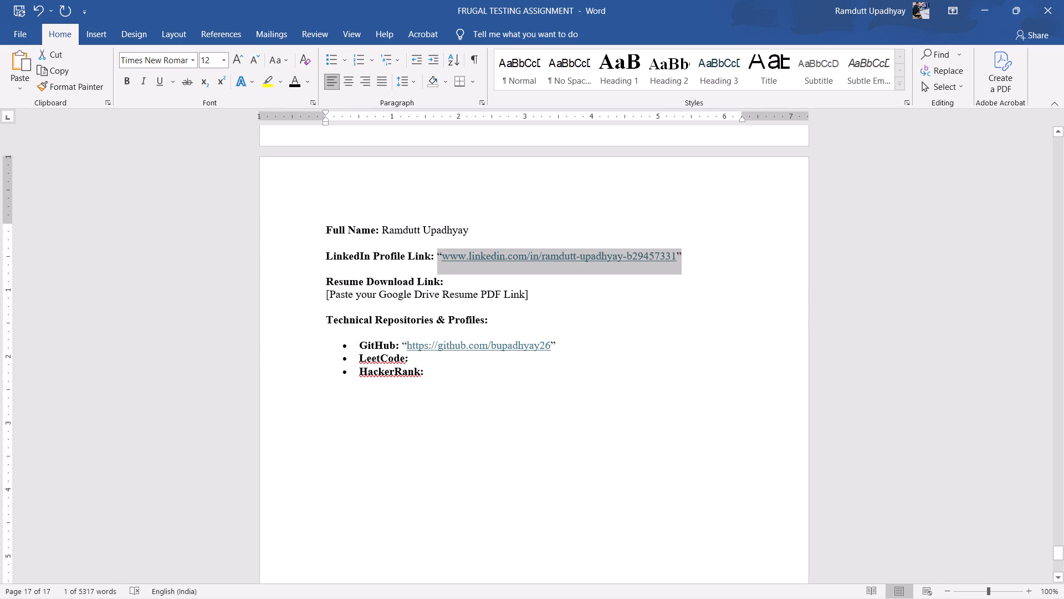
Switch to Chrome and open the LeetCode site in a new tab.
left_click(437, 361)
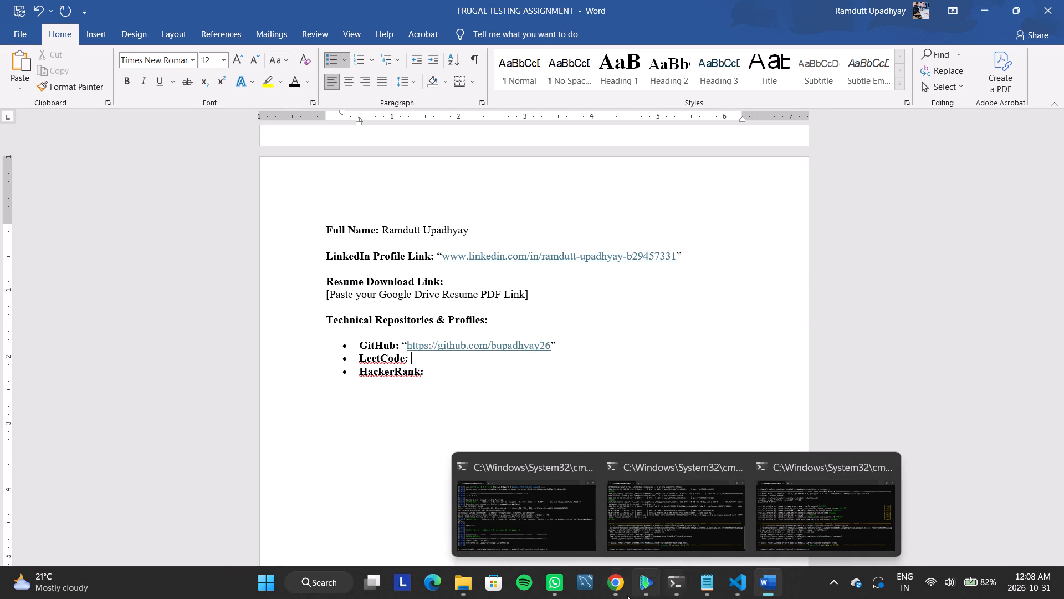
left_click(611, 595)
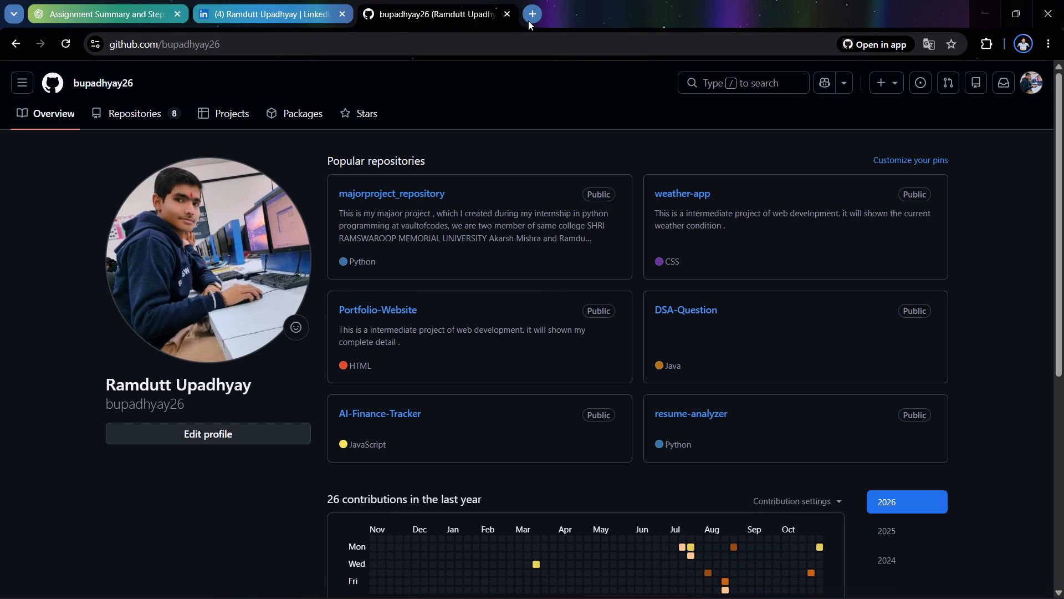
left_click(528, 21)
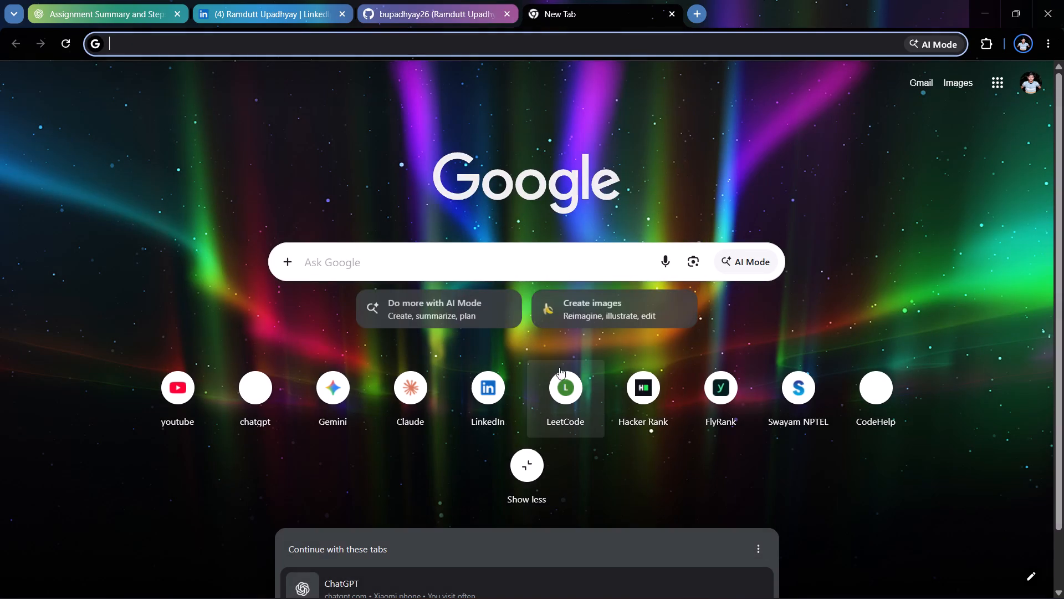
left_click(572, 378)
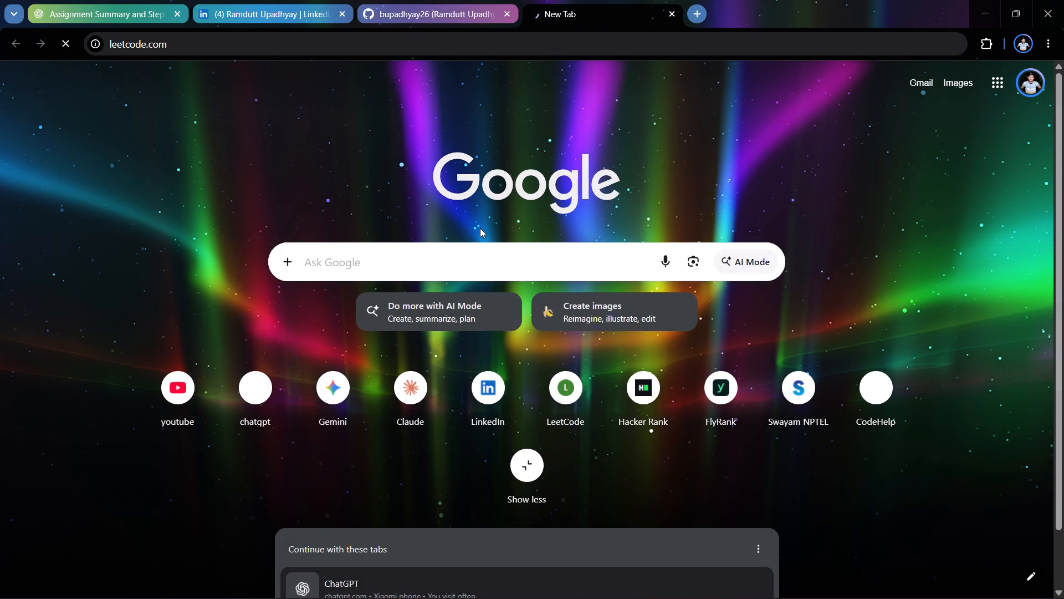
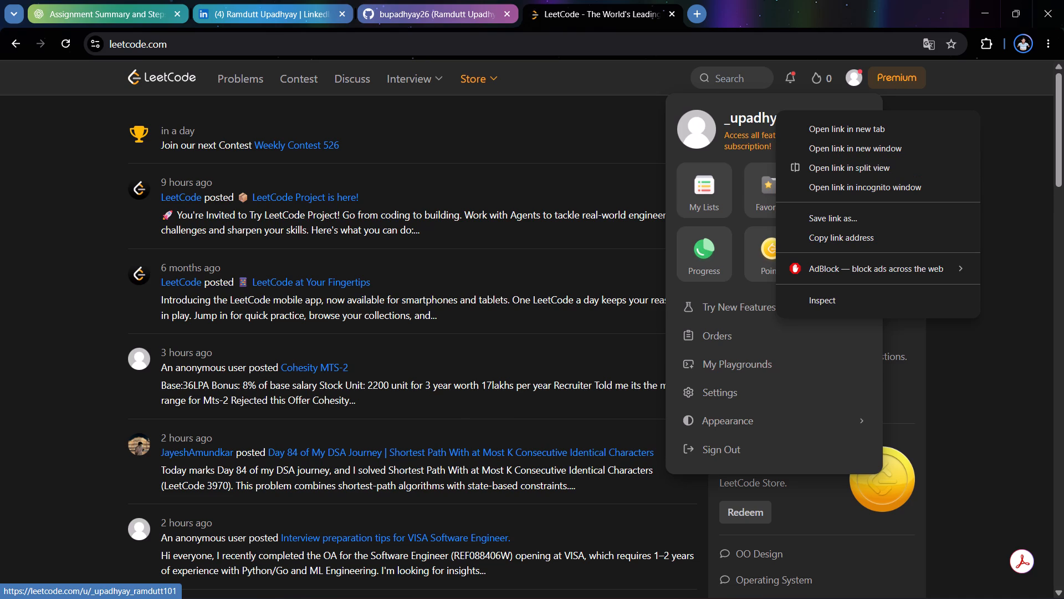
Copy the link address of the LeetCode profile and open it in a new tab to check it.
left_click(833, 243)
left_click(694, 10)
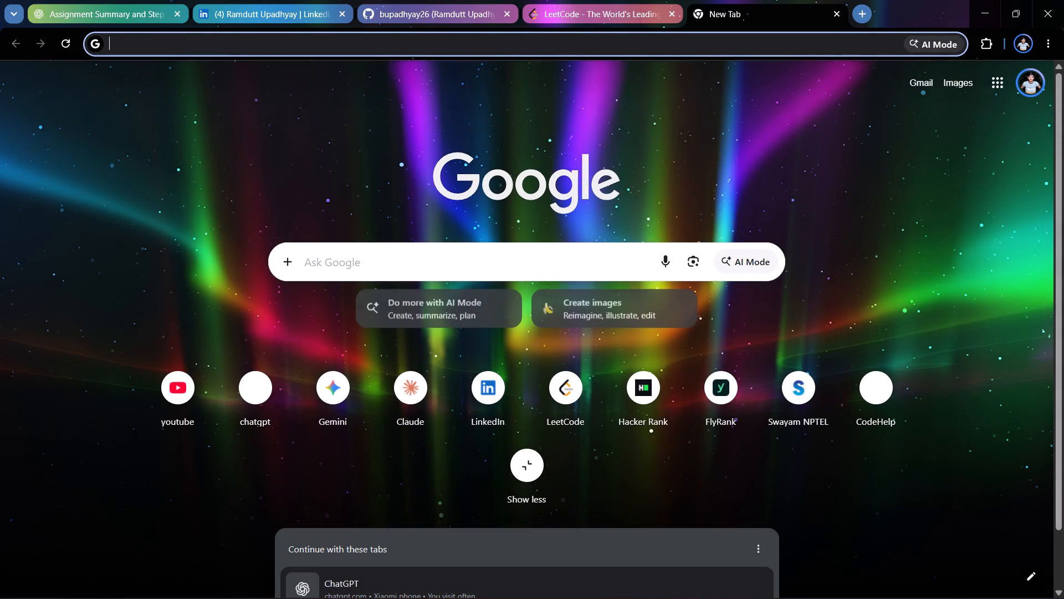
key("ctrl+v")
key("Return")
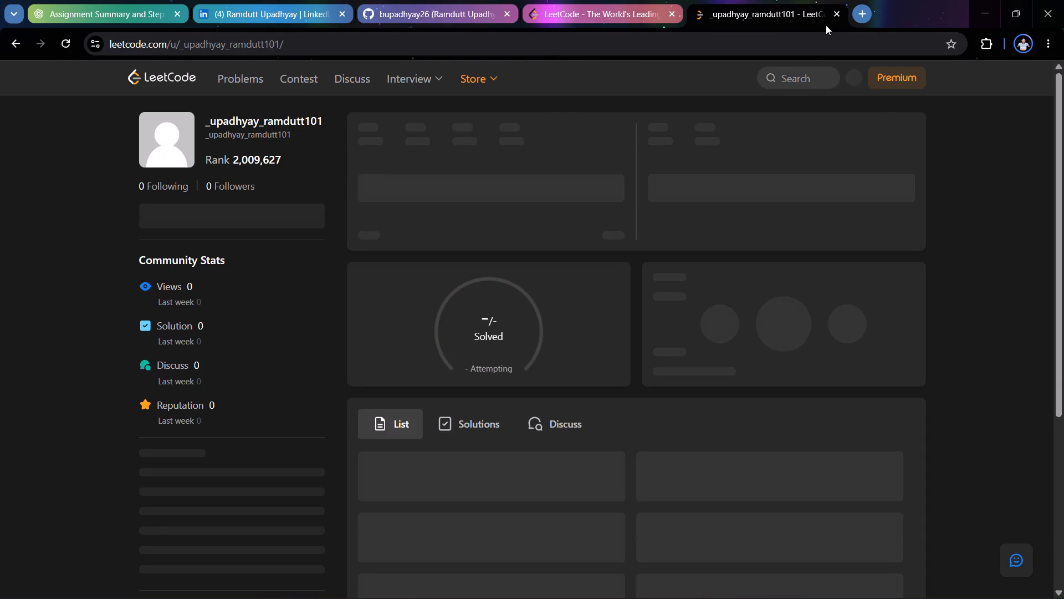
Close the profile tab and the LeetCode home page tab.
left_click(834, 13)
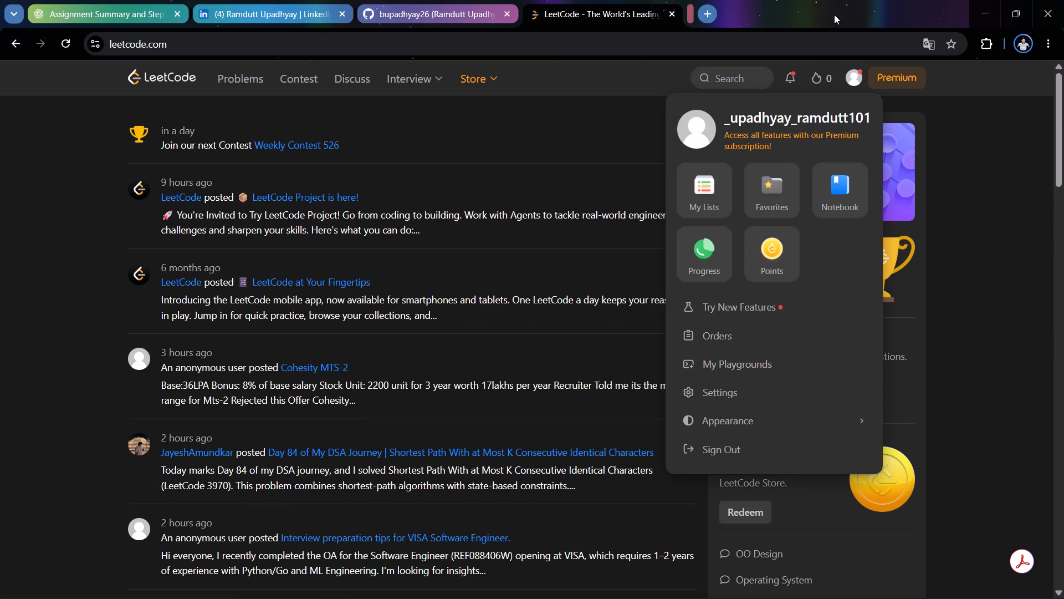
left_click(673, 14)
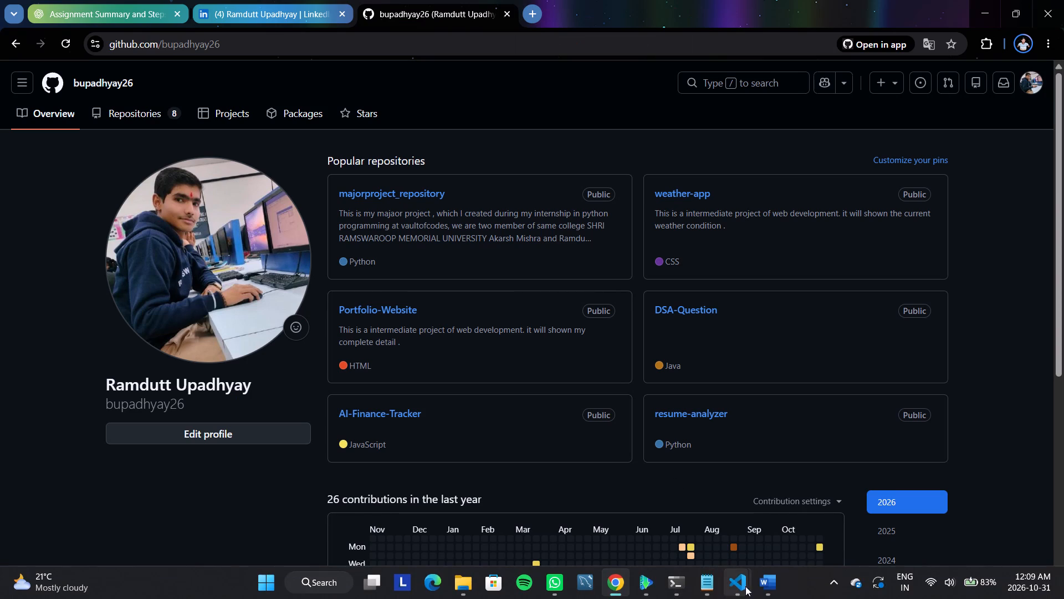
Switch to the Word assignment document and paste the copied profile link after the "LeetCode:" label.
left_click(759, 583)
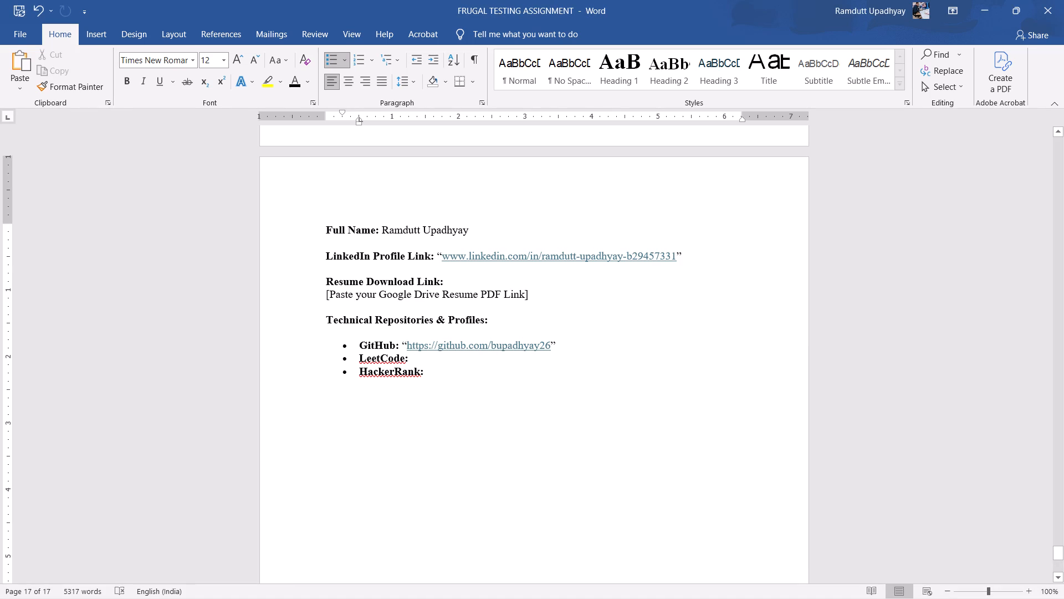
right_click(558, 420)
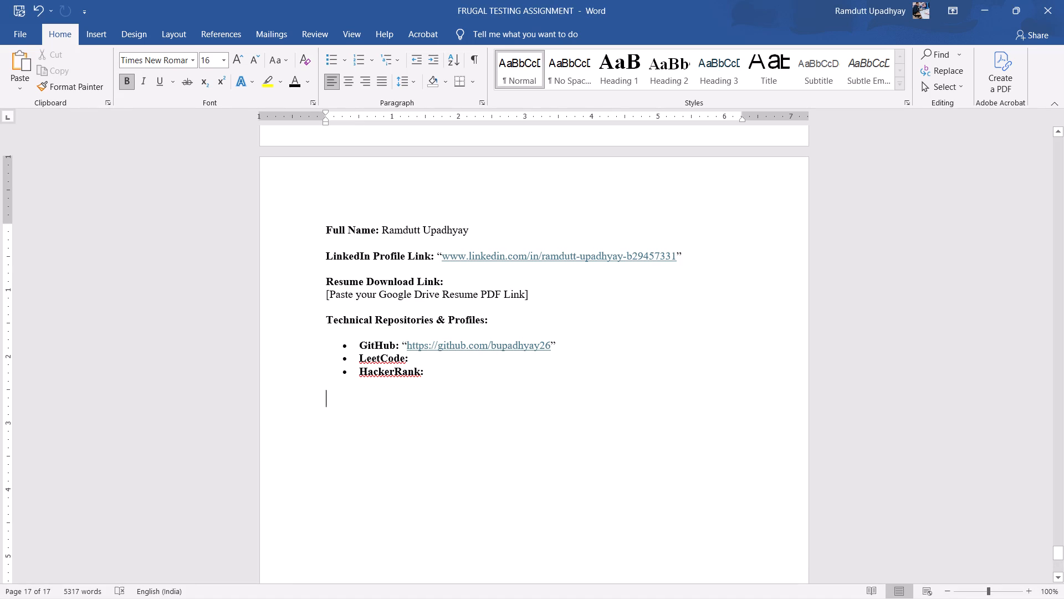
right_click(533, 452)
left_click(423, 353)
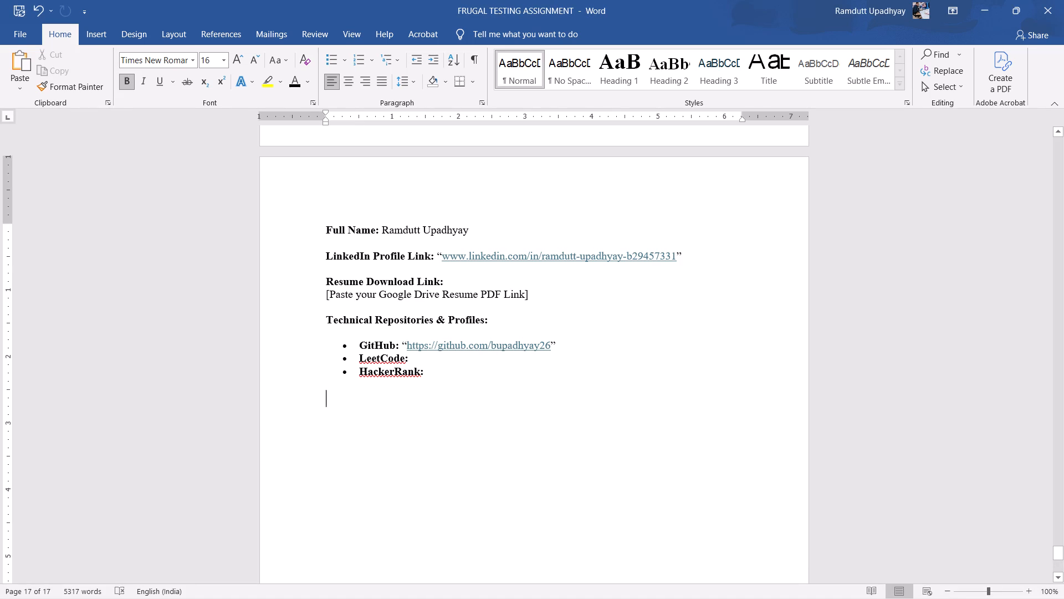
right_click(423, 353)
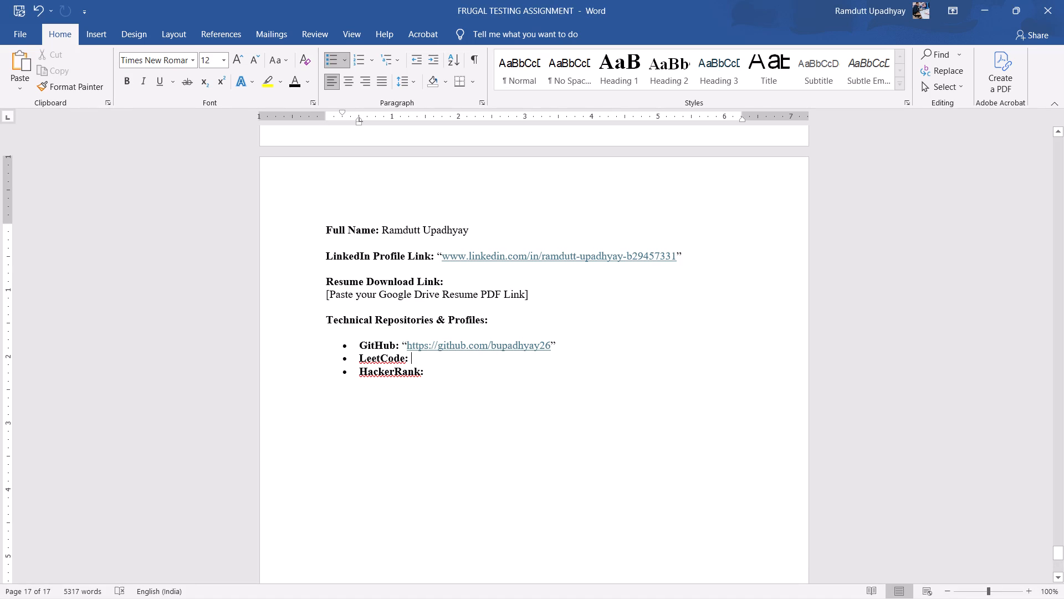
key("ctrl+v")
Select the pasted LeetCode address and turn it into a hyperlink to the same address.
key("shift+Left")
key("shift+Left")
key("shift+Left")
key("shift+Left")
key("shift+Left")
key("shift+Left")
key("shift+Left")
key("shift+Left")
key("shift+Left")
key("shift+Left")
key("shift+Left")
key("shift+Left")
key("shift+Left")
key("shift+Left")
key("shift+Left")
key("shift+Left")
key("shift+Left")
key("shift+Left")
key("shift+Left")
key("shift+Left")
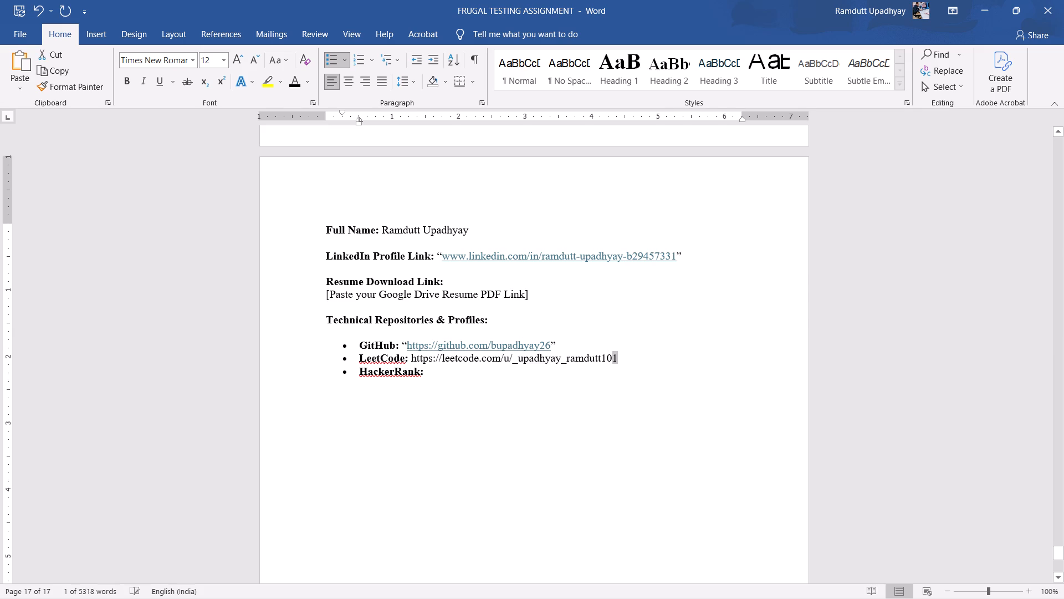
key("shift+Right")
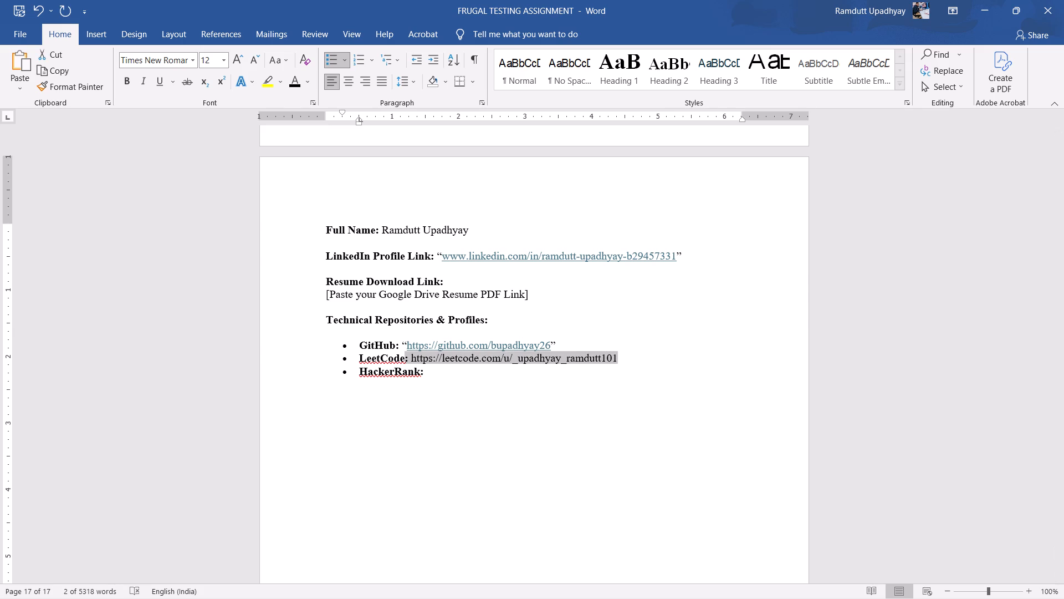
key("shift+Right")
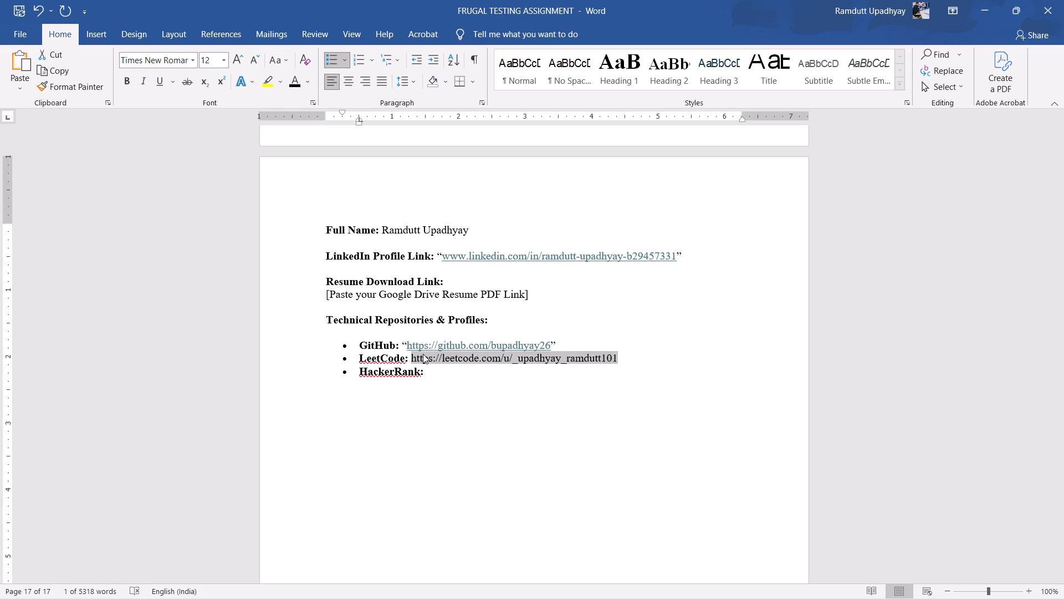
right_click(423, 353)
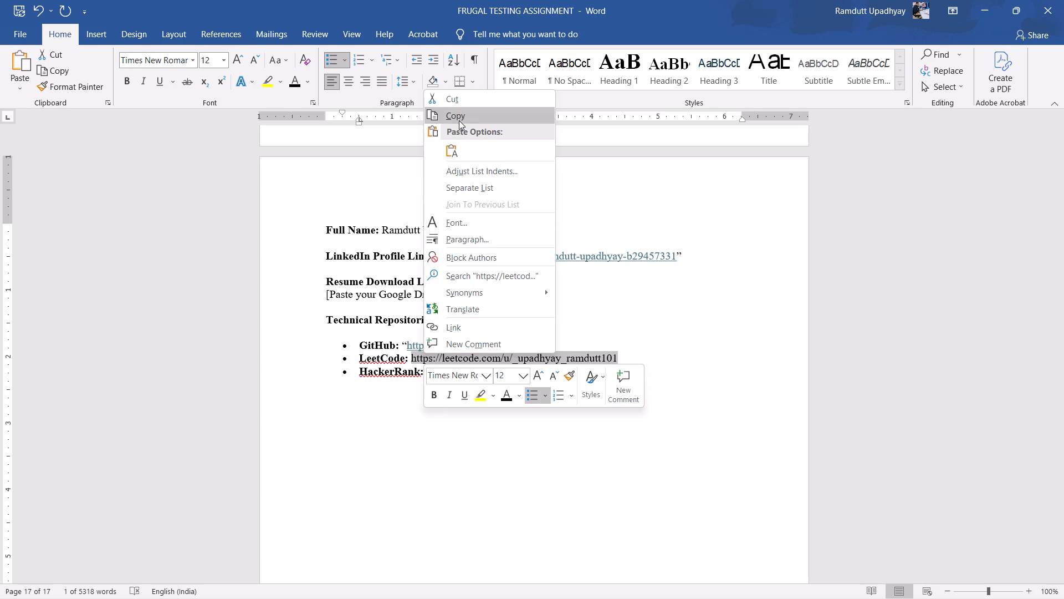
left_click(459, 329)
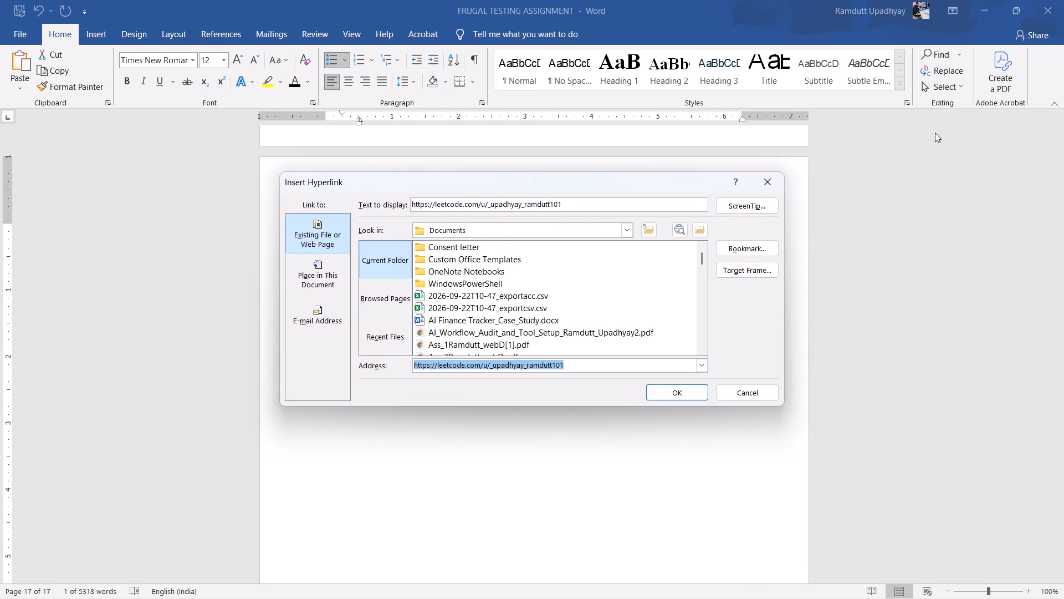
left_click(686, 395)
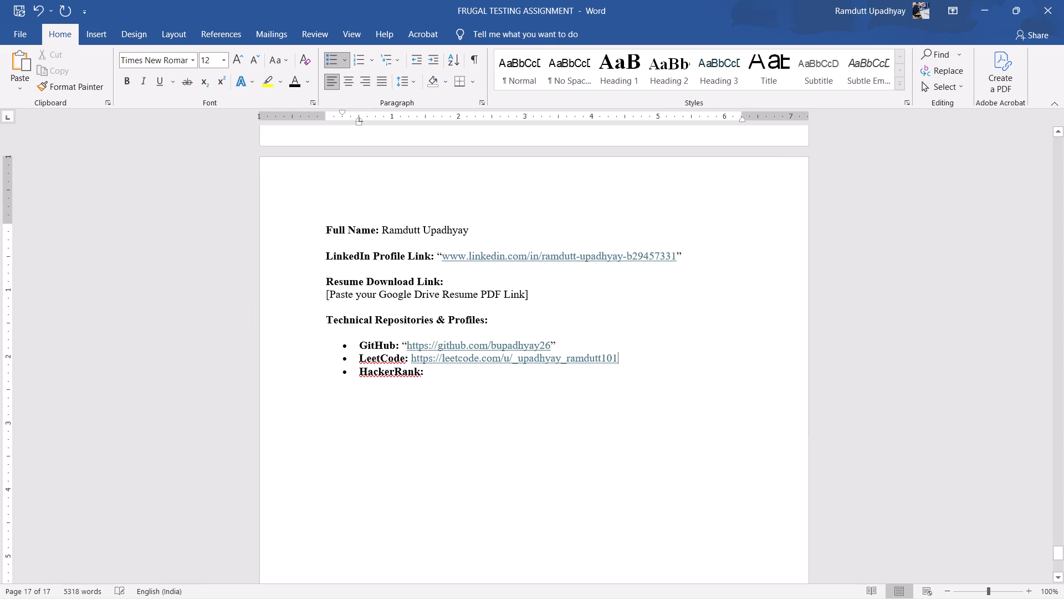
Enclose the LeetCode hyperlink in double quotation marks, matching the GitHub entry.
left_click(411, 357)
key("shift+quotedbl")
key("Right")
key("Right")
key("Right")
key("Right")
key("Right")
key("Right")
key("Right")
key("Right")
key("Right")
key("Right")
key("Right")
key("Right")
key("Right")
key("Right")
key("Right")
key("Right")
key("Right")
key("Right")
key("Right")
key("Right")
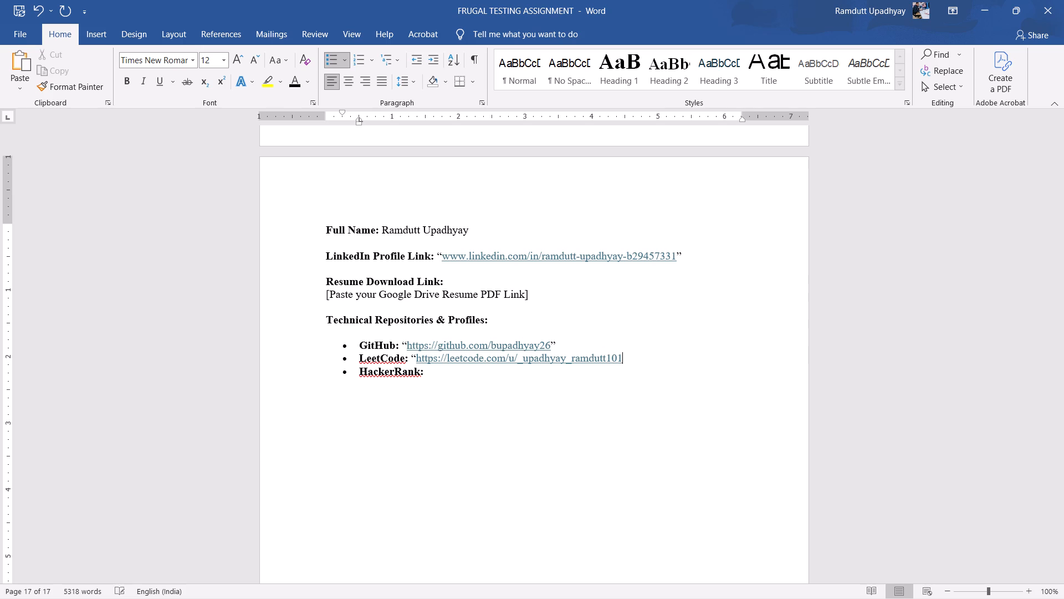
key("shift+quotedbl")
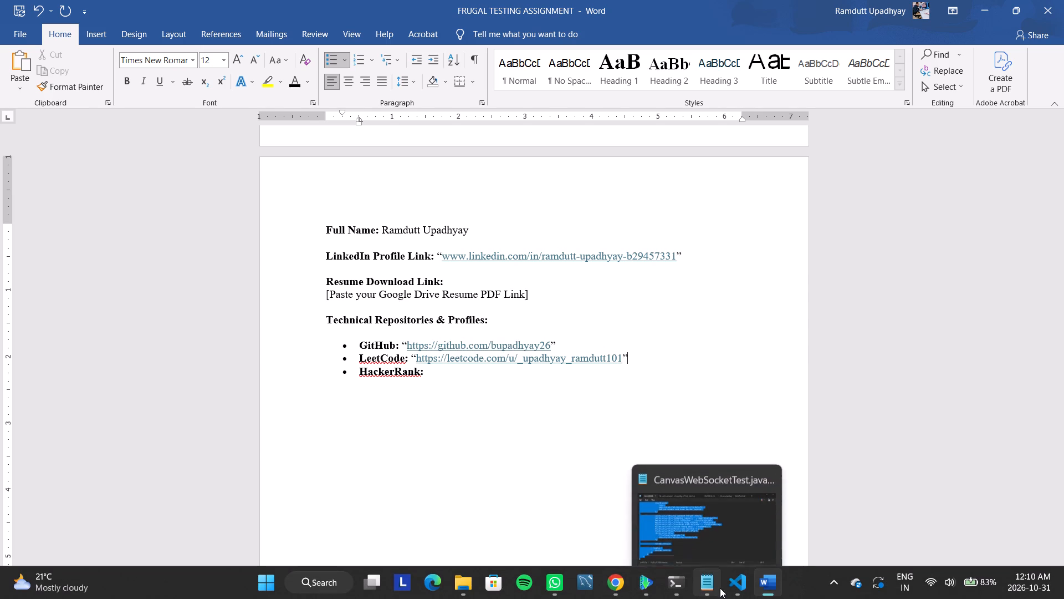
Switch to Chrome and look through the HackerRank profile page's context options and account options for a profile link to copy.
left_click(618, 591)
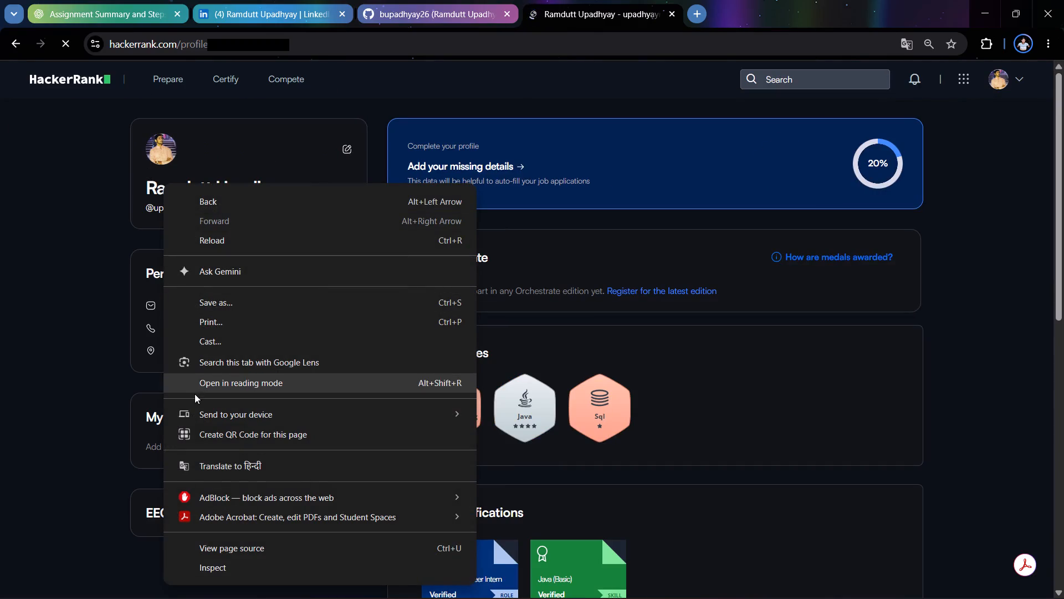
left_click(65, 329)
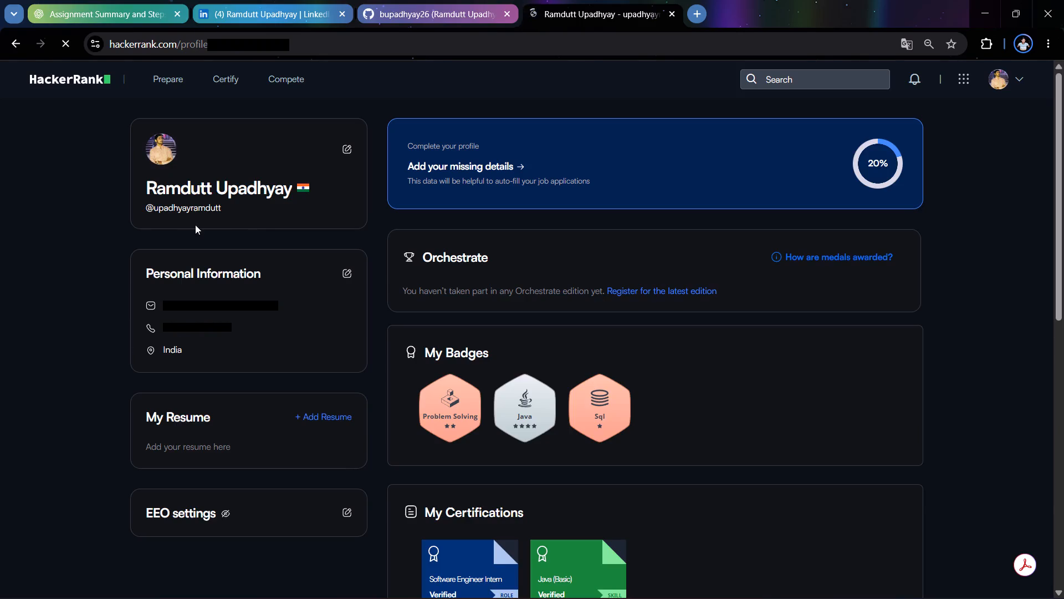
right_click(197, 205)
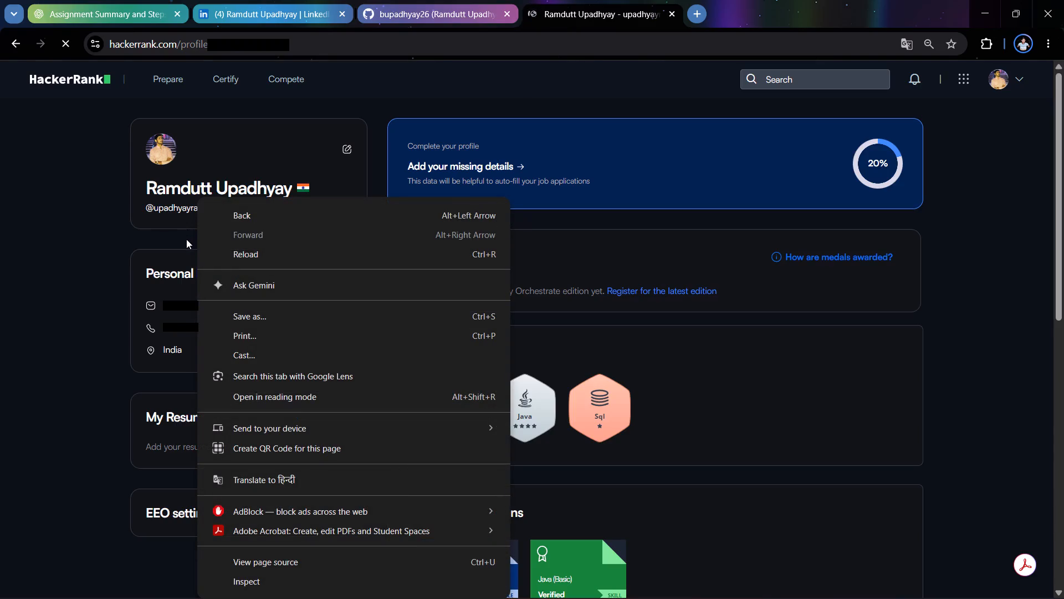
left_click(71, 425)
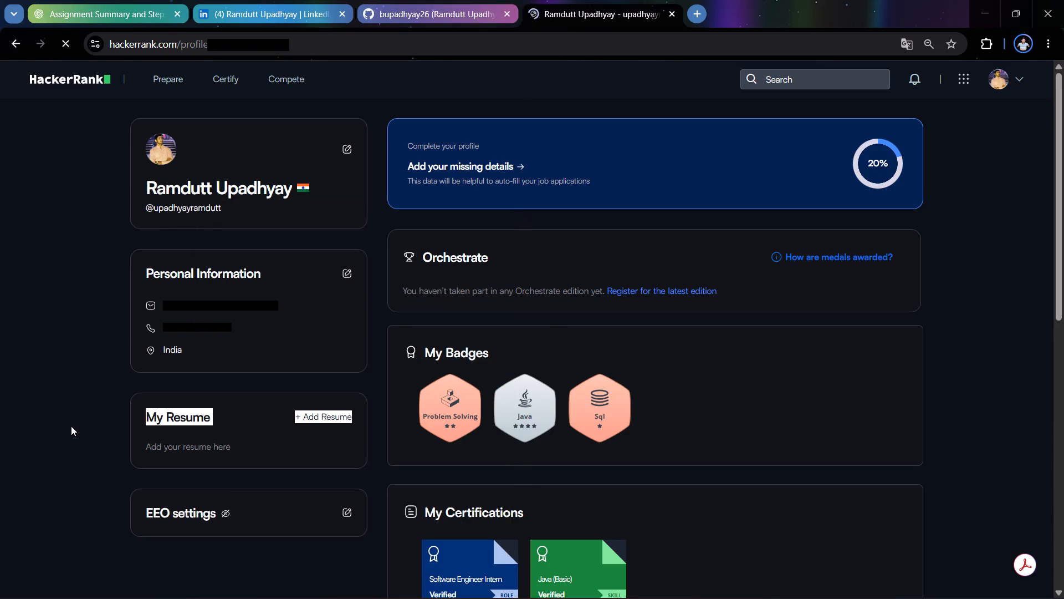
left_click(76, 466)
left_click(227, 570)
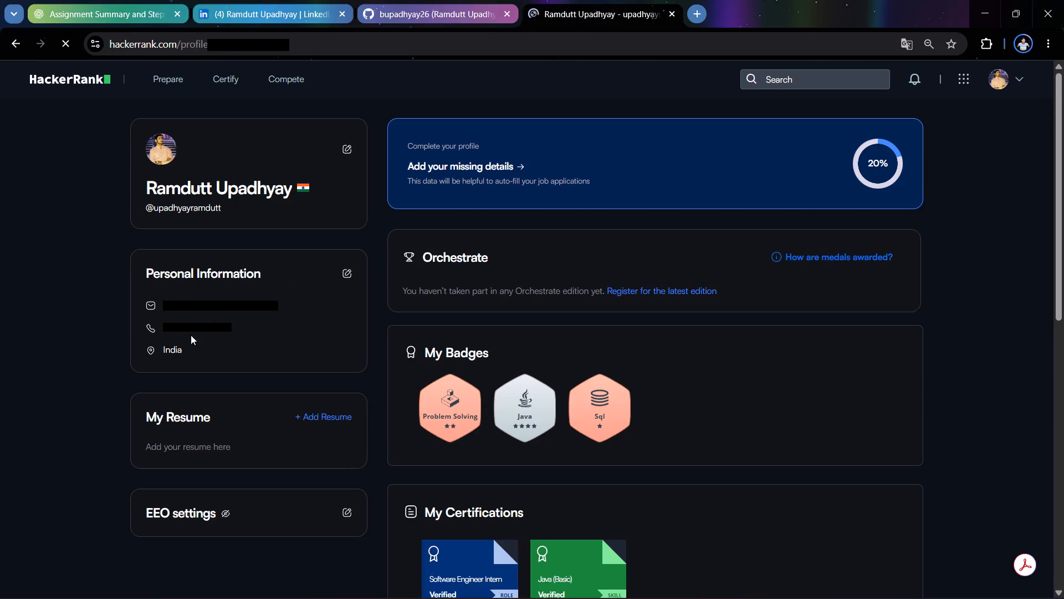
left_click(964, 83)
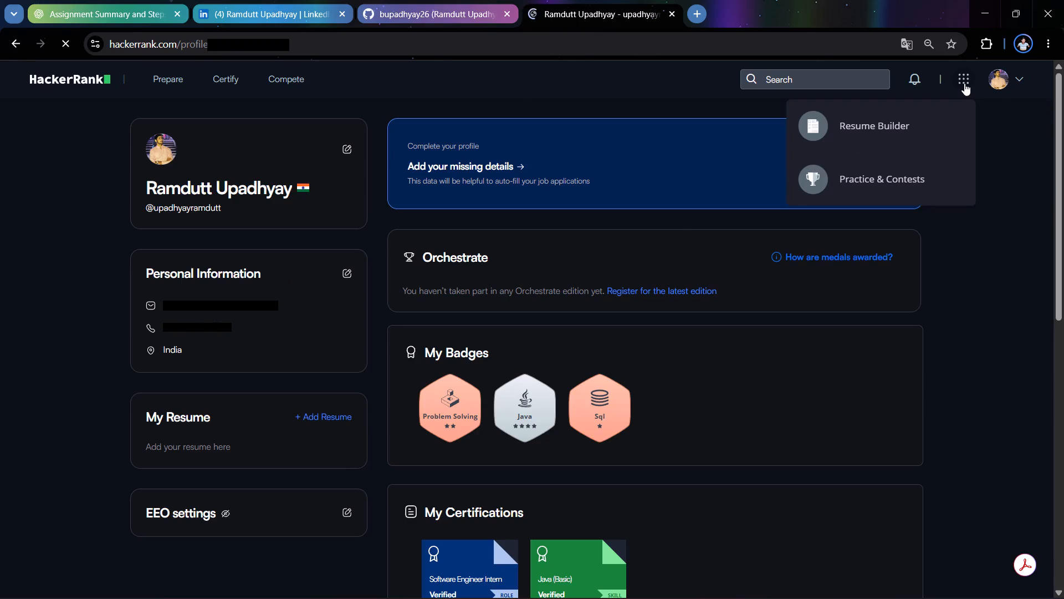
left_click(964, 83)
left_click(993, 84)
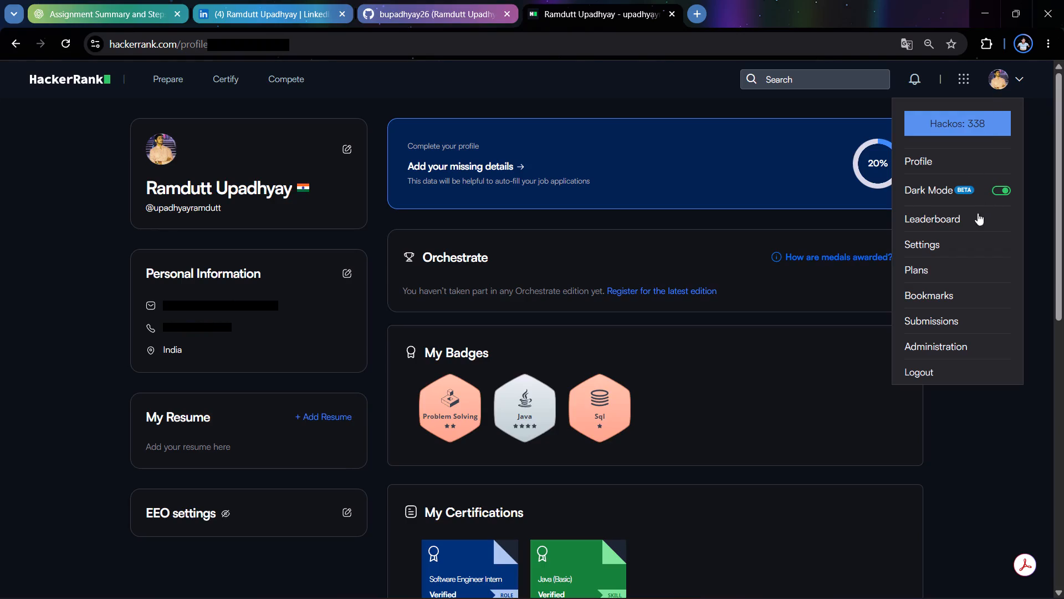
left_click(929, 158)
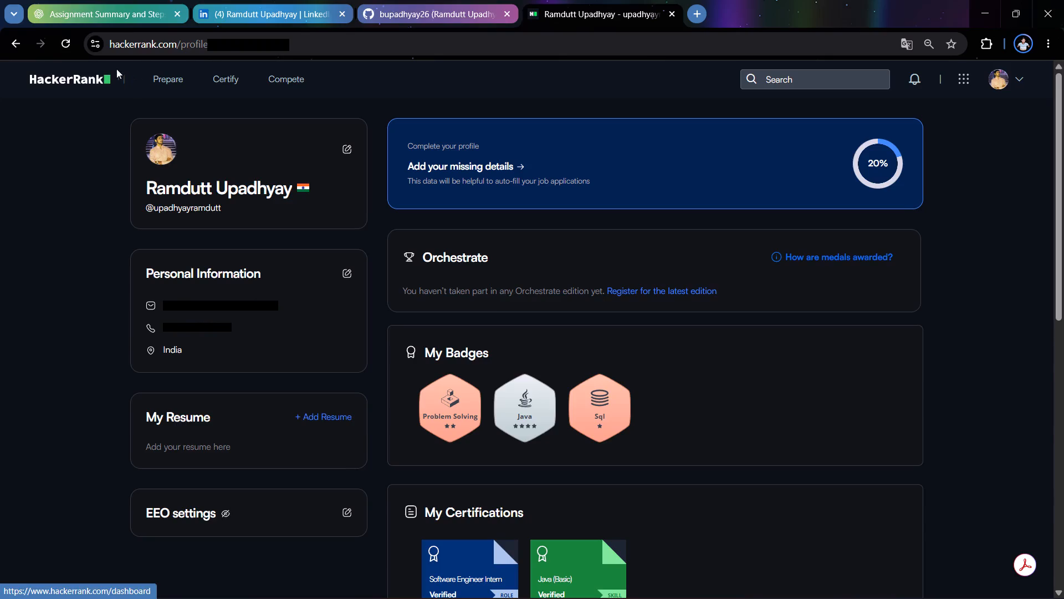
Look through the HackerRank profile page, its username, avatar options and account options for a way to copy the profile link.
right_click(143, 204)
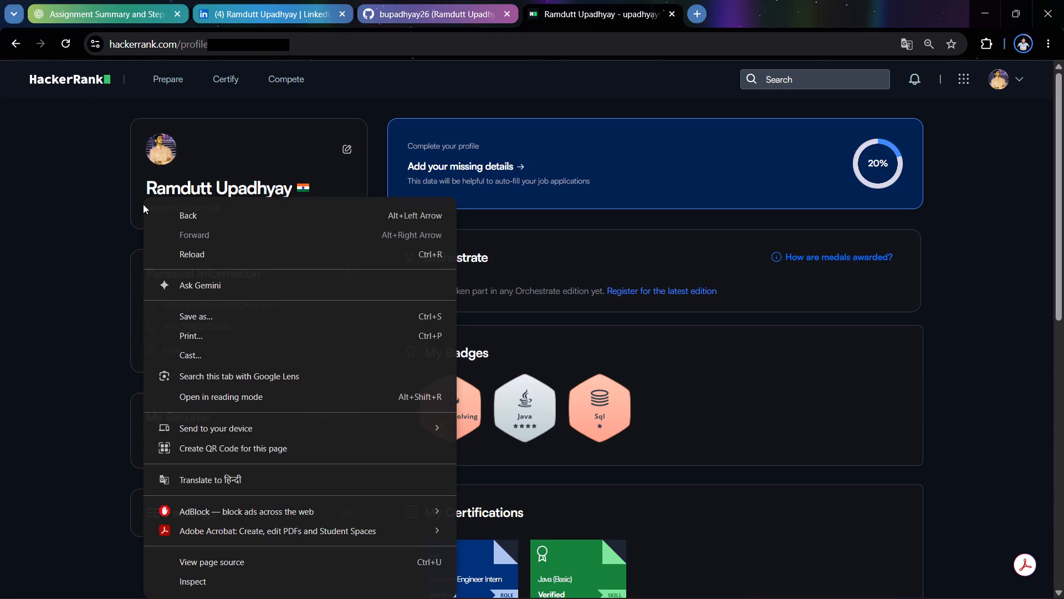
left_click(103, 261)
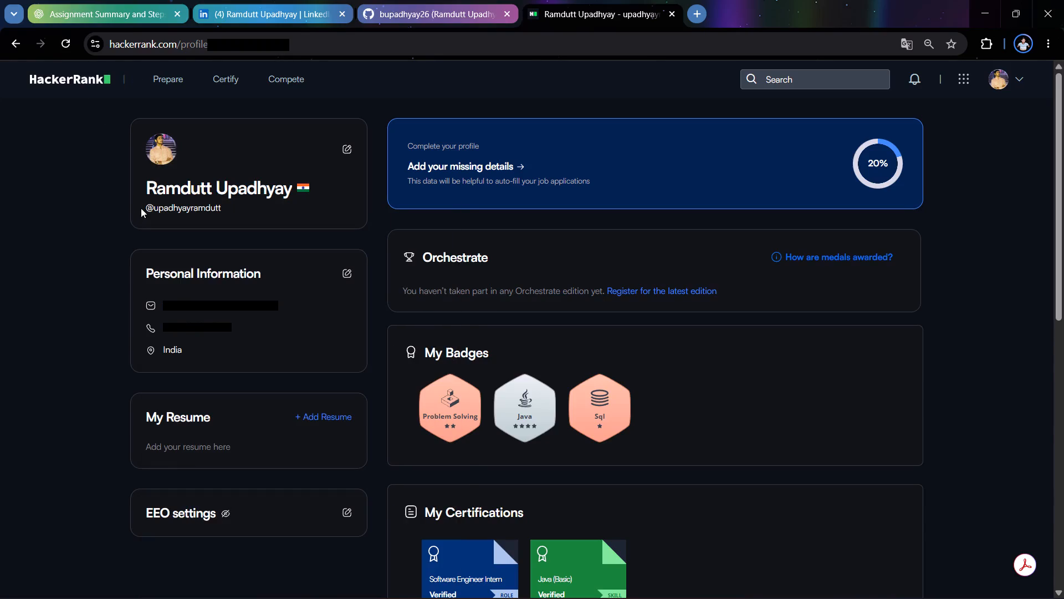
left_click_drag(141, 206, 225, 214)
left_click(243, 213)
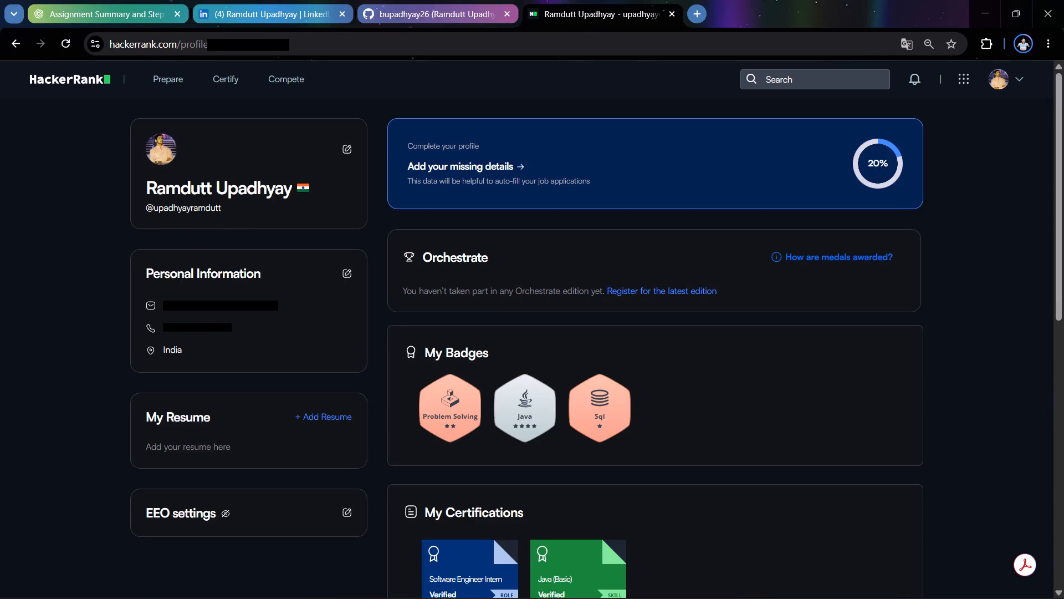
left_click(264, 516)
scroll(423, 471, "down", 4)
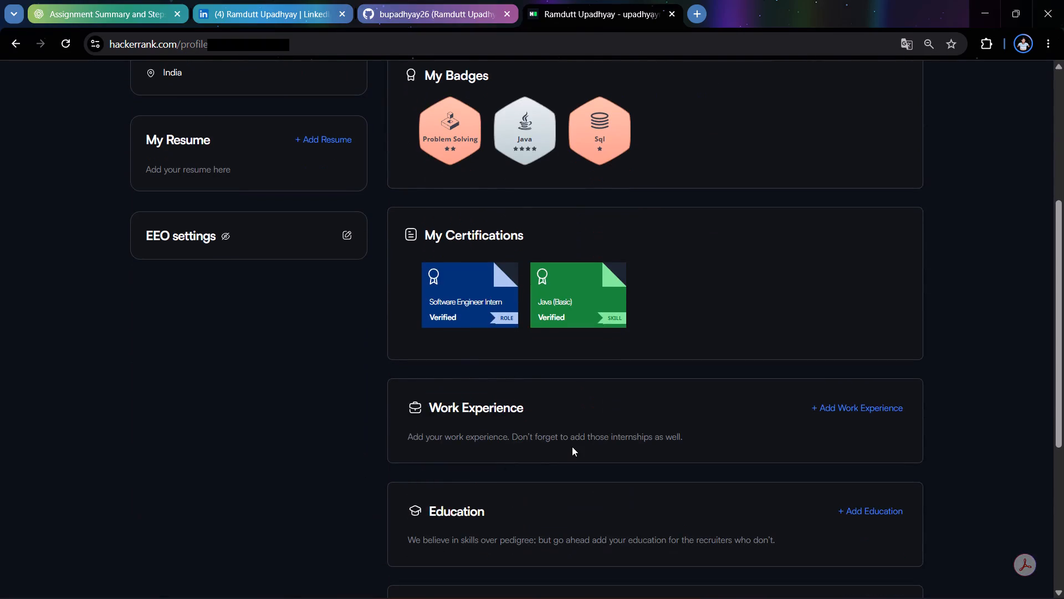
scroll(572, 446, "up", 5)
left_click(799, 167)
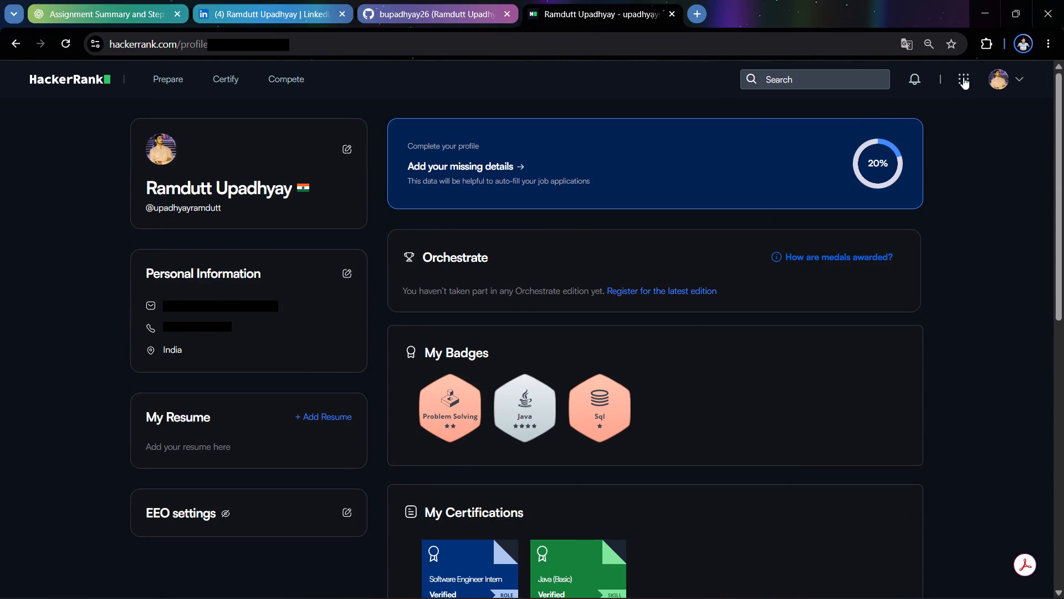
right_click(999, 79)
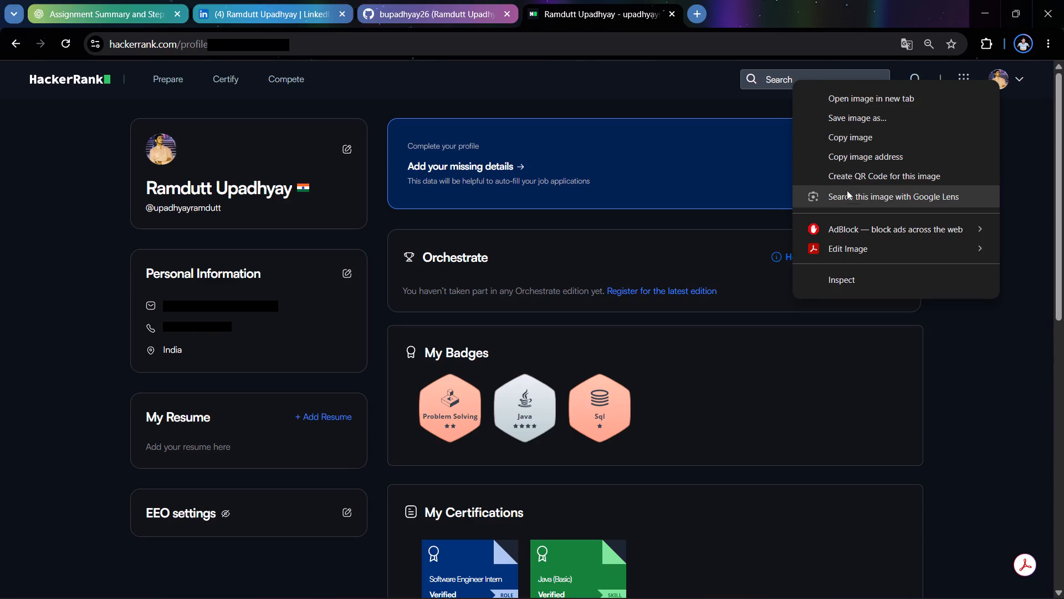
left_click(909, 354)
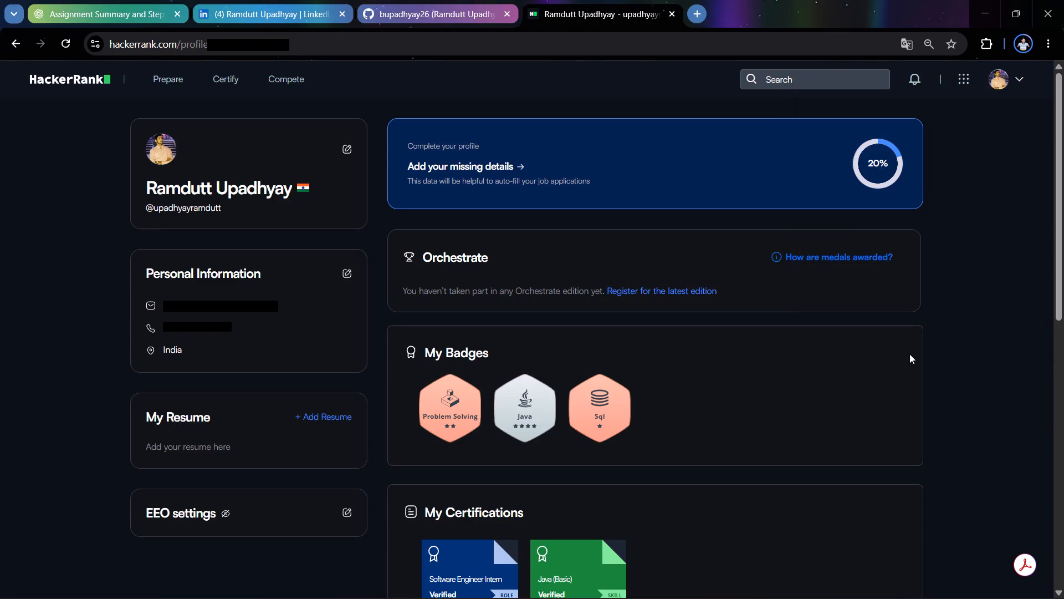
left_click(1017, 81)
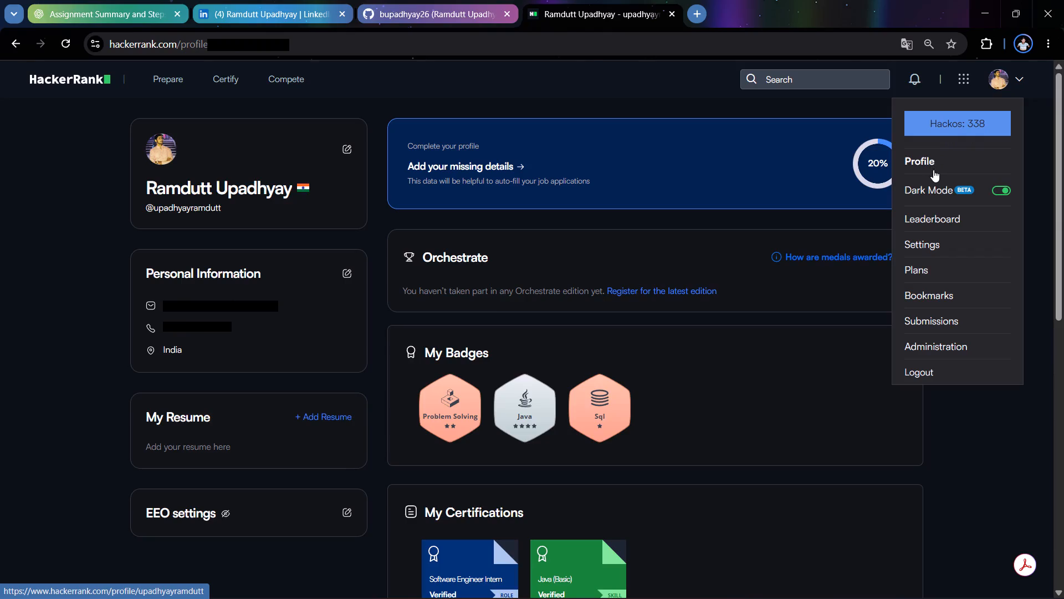
Check the HackerRank account settings page for a profile link to copy, and return to the profile page.
left_click(924, 242)
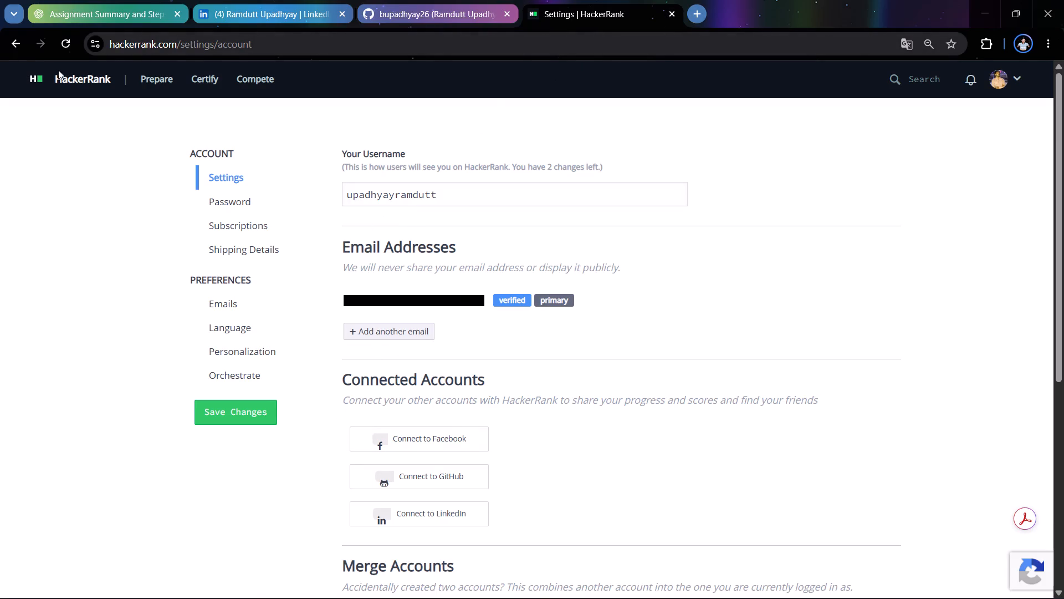
left_click(16, 42)
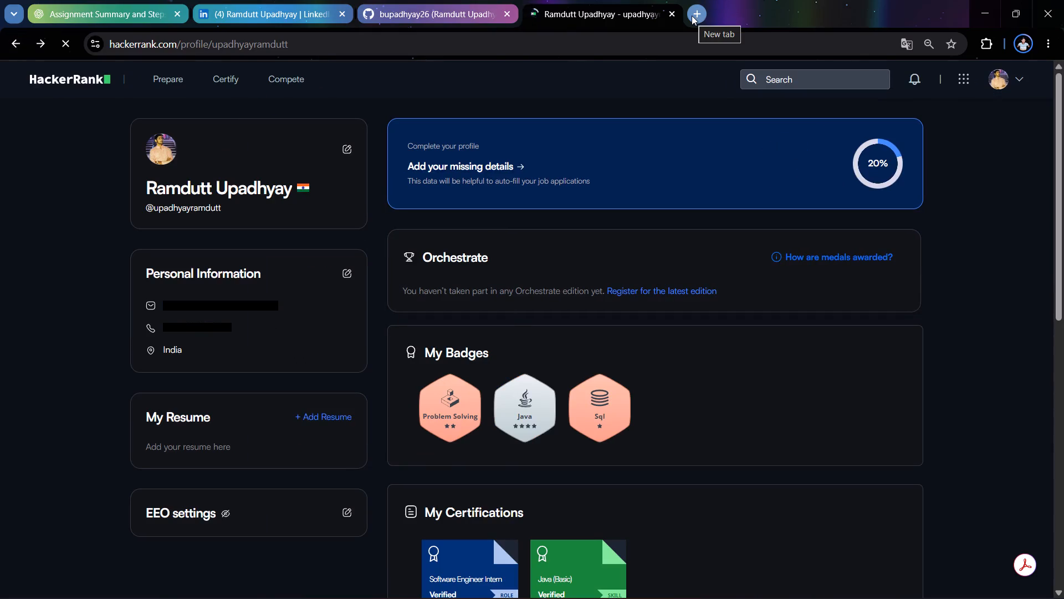
Open a new browser tab and start a Google search beginning with "ha".
left_click(692, 16)
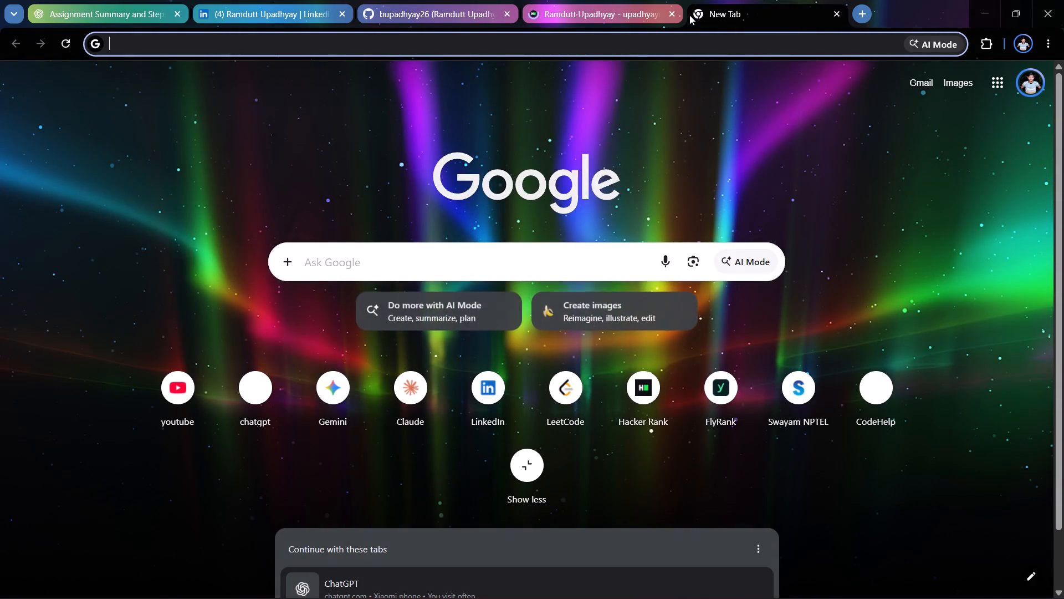
left_click(582, 271)
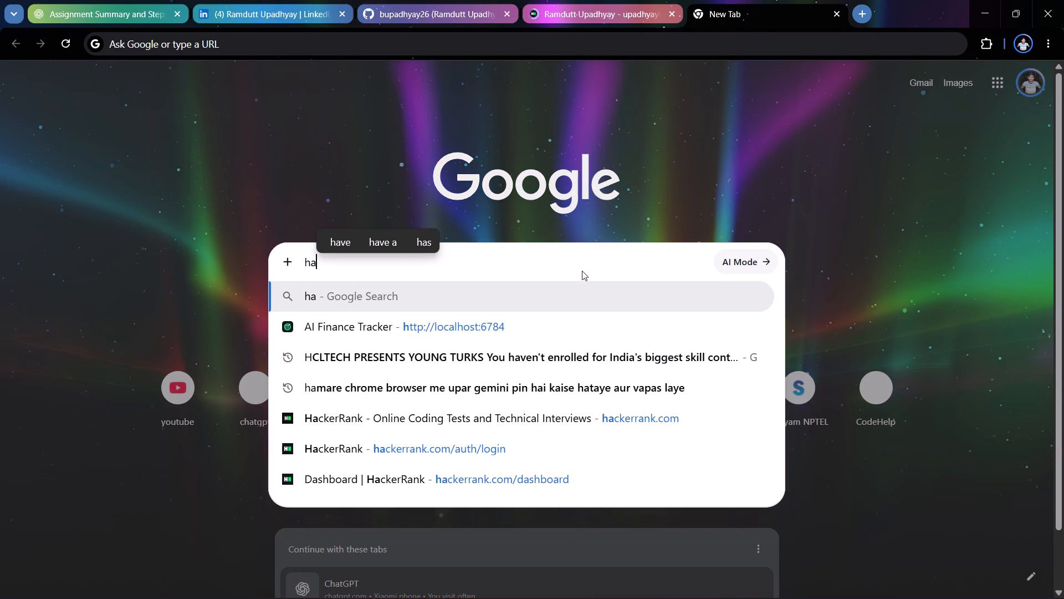
Search Google for "hackerrank pe profile ki link kaise copy" and read the full AI Overview instructions.
type("CK")
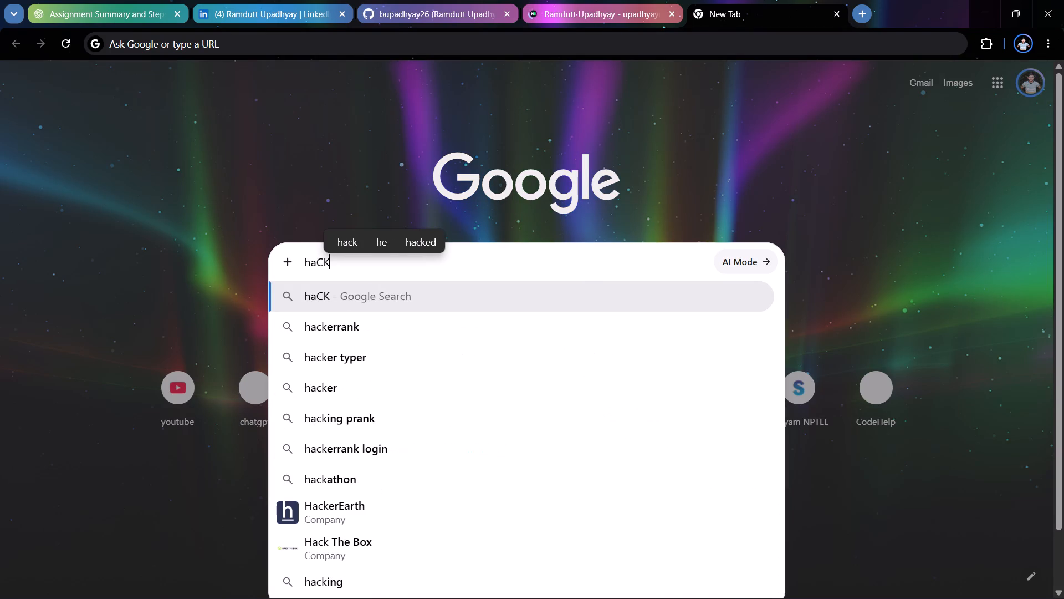
type("errank pe")
key("space")
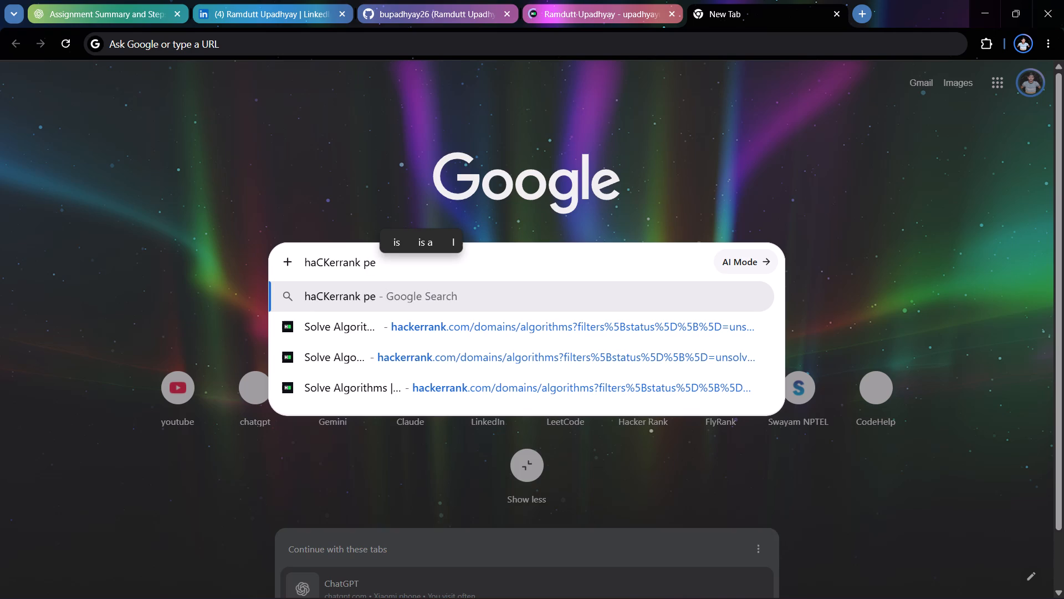
type("profile ki link")
key("space")
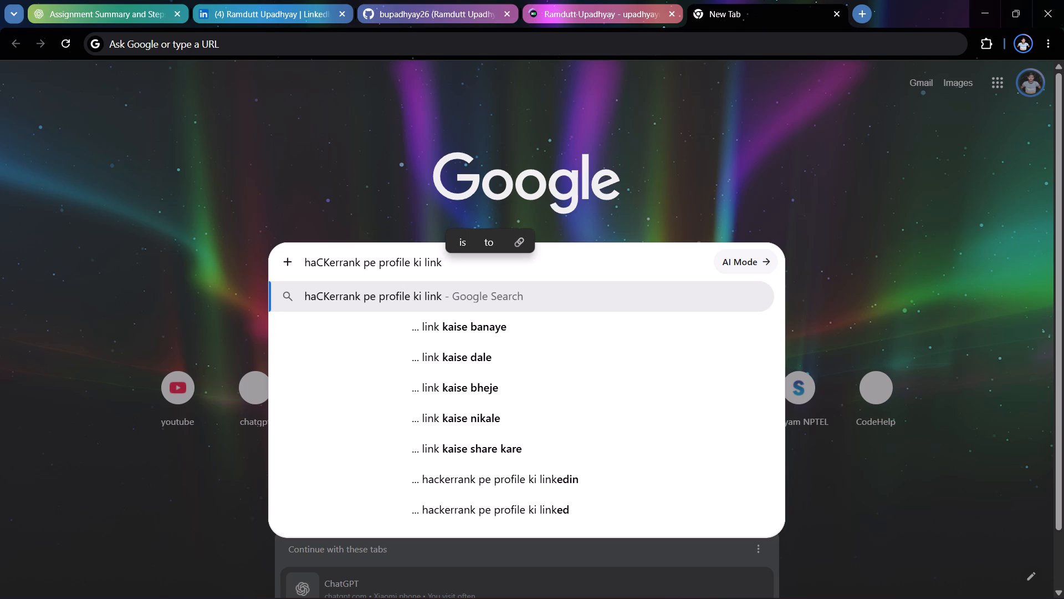
type("kaise copy")
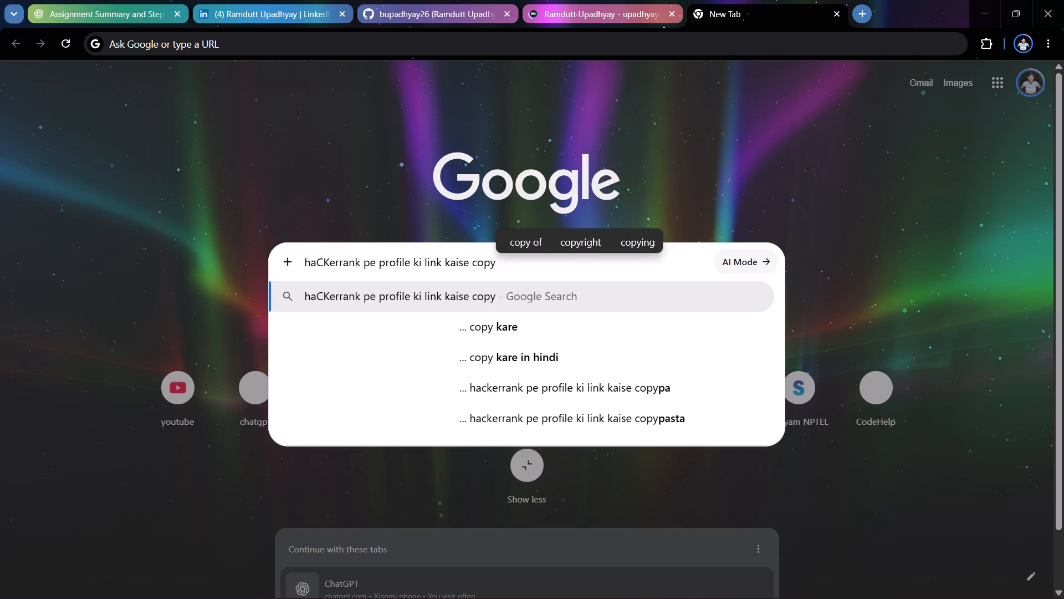
key("Return")
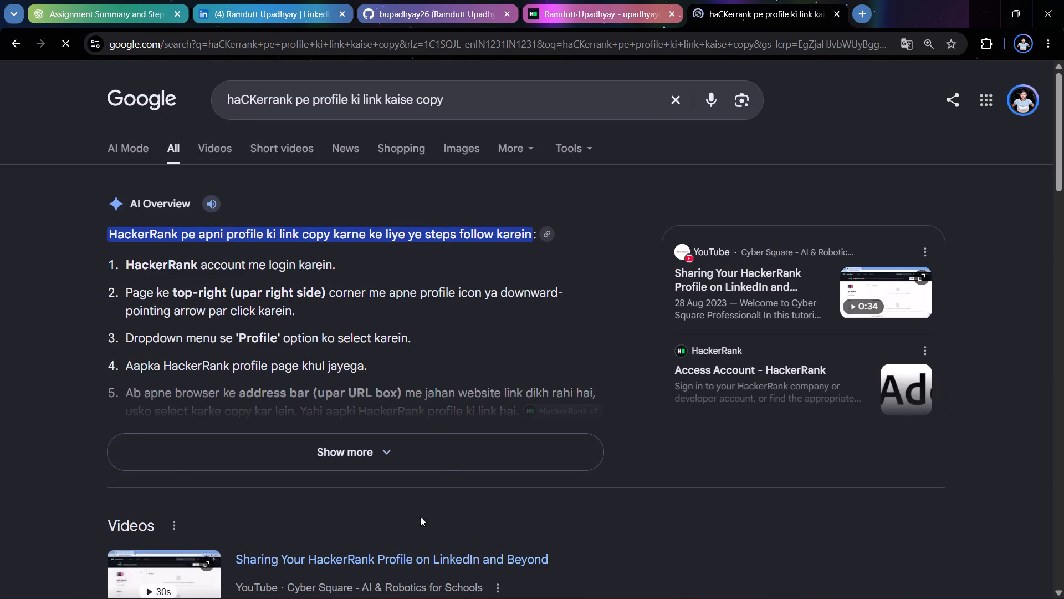
left_click(444, 454)
scroll(106, 316, "down", 2)
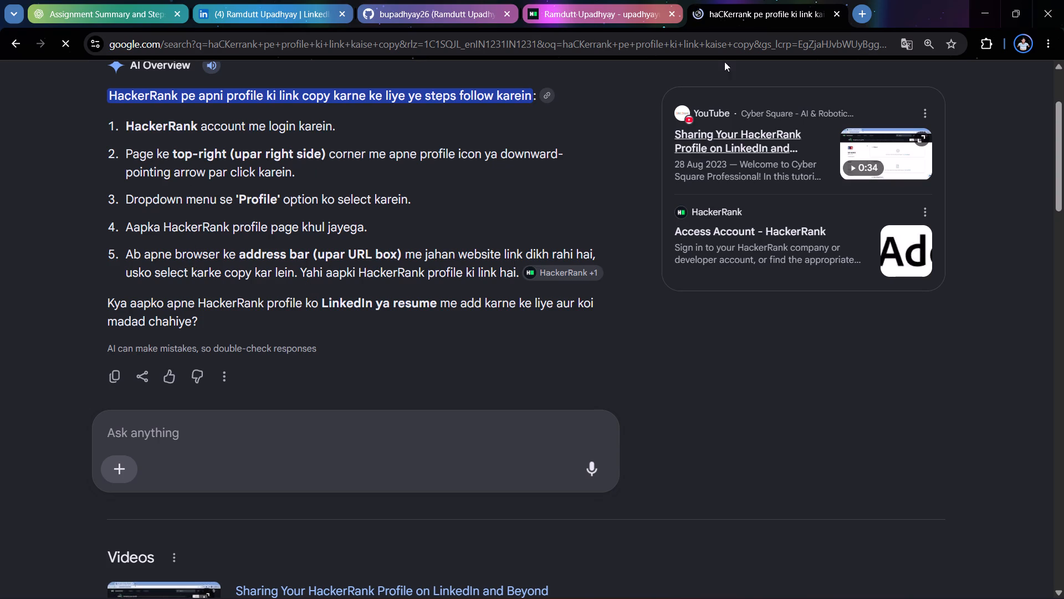
Copy the HackerRank profile page's web address, and close the Google search tab and the profile tab.
left_click(573, 6)
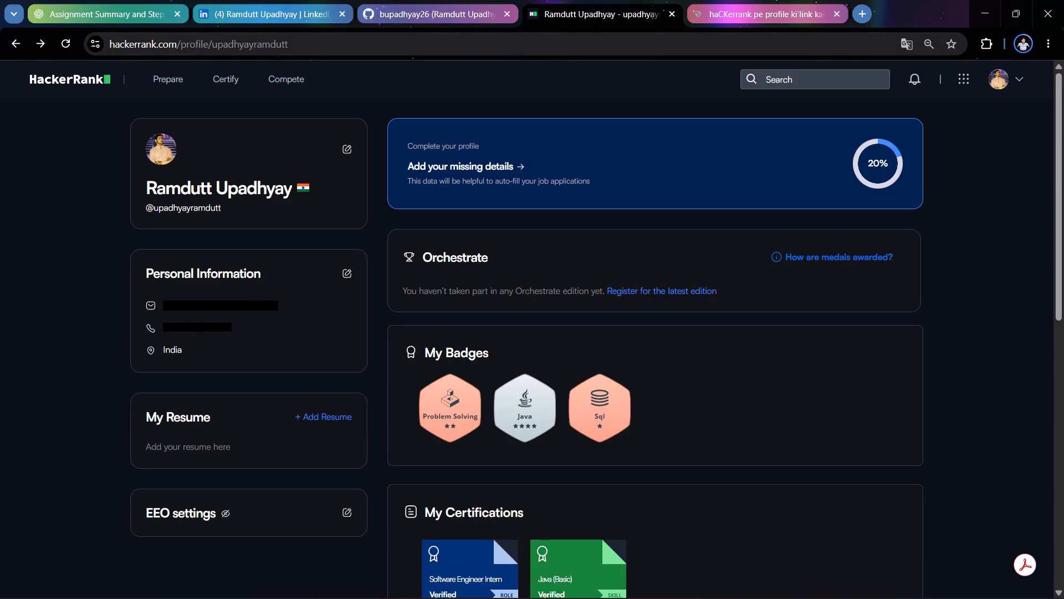
left_click(342, 39)
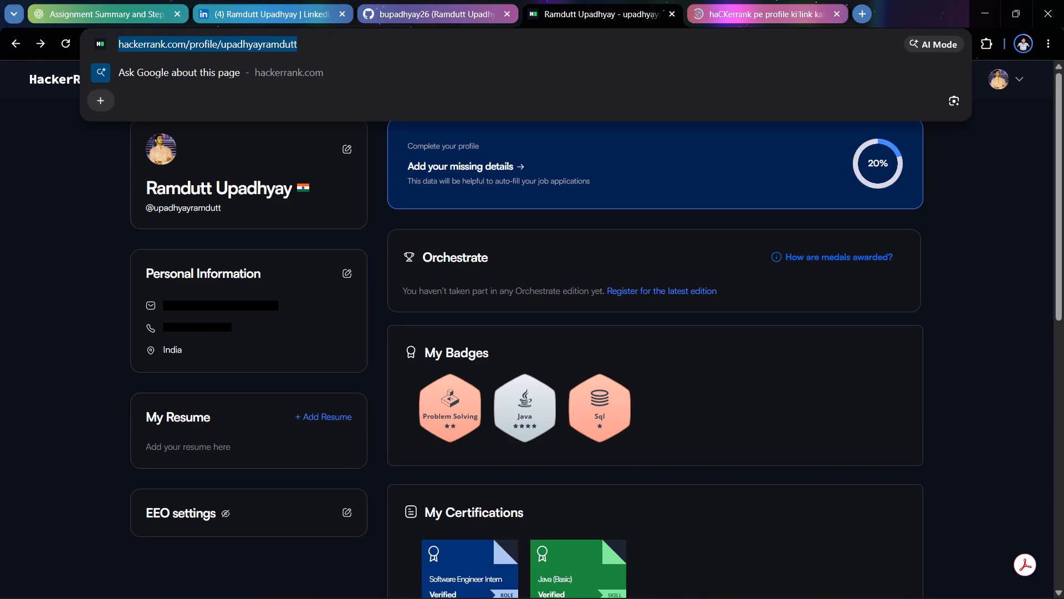
key("ctrl+c")
left_click(837, 13)
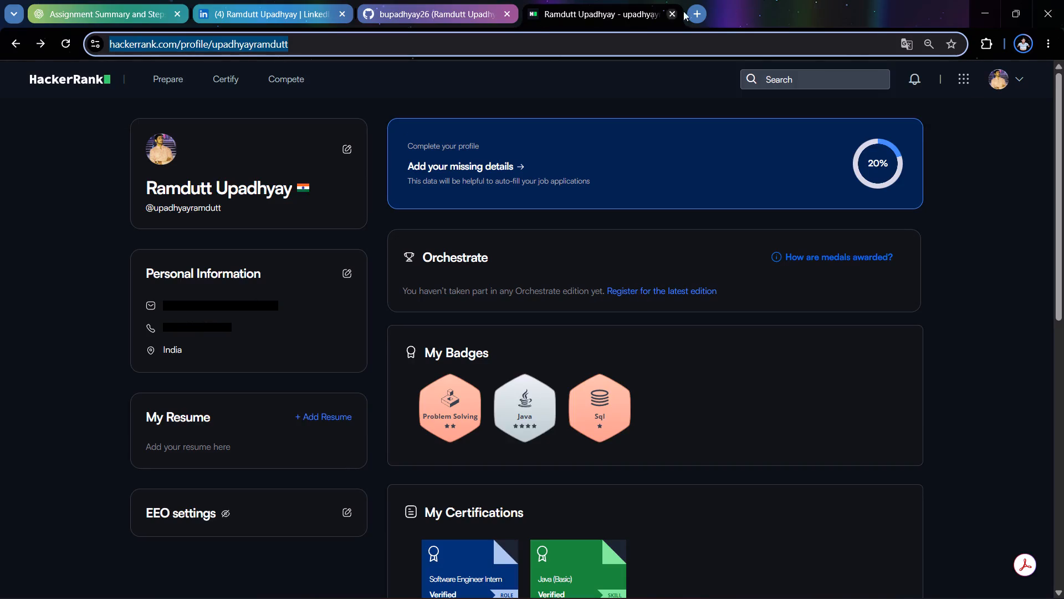
left_click(666, 9)
left_click(671, 13)
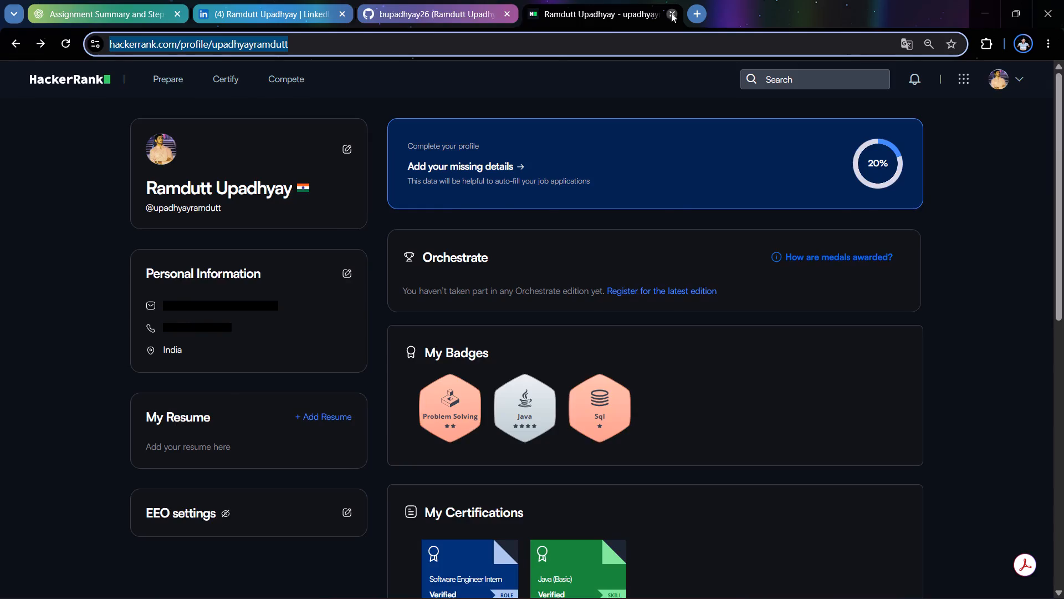
Check the copied HackerRank profile address by loading it in a new browser tab, and close that tab.
left_click(533, 18)
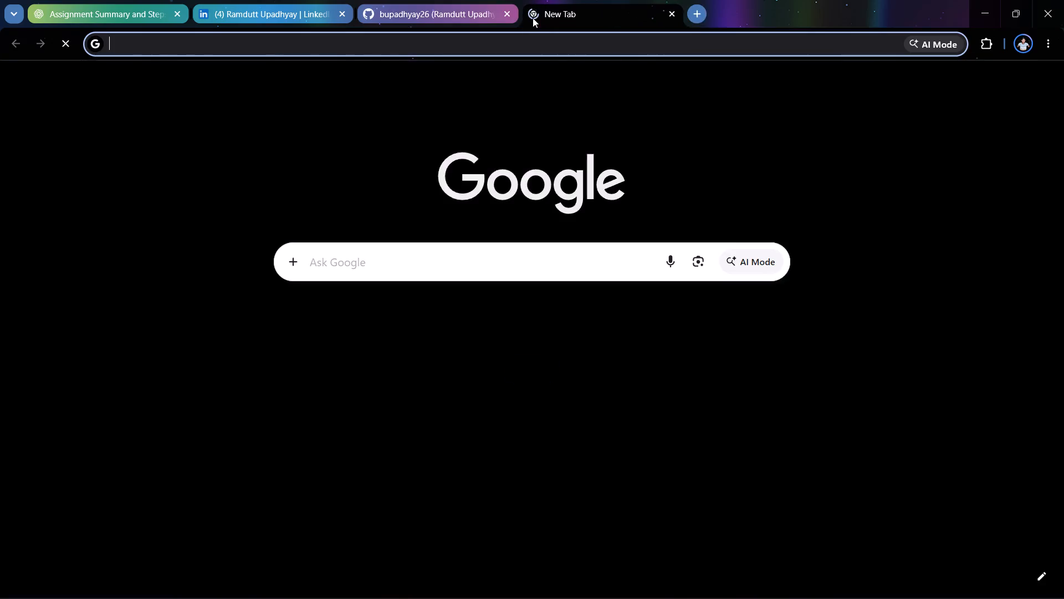
key("ctrl+v")
key("Return")
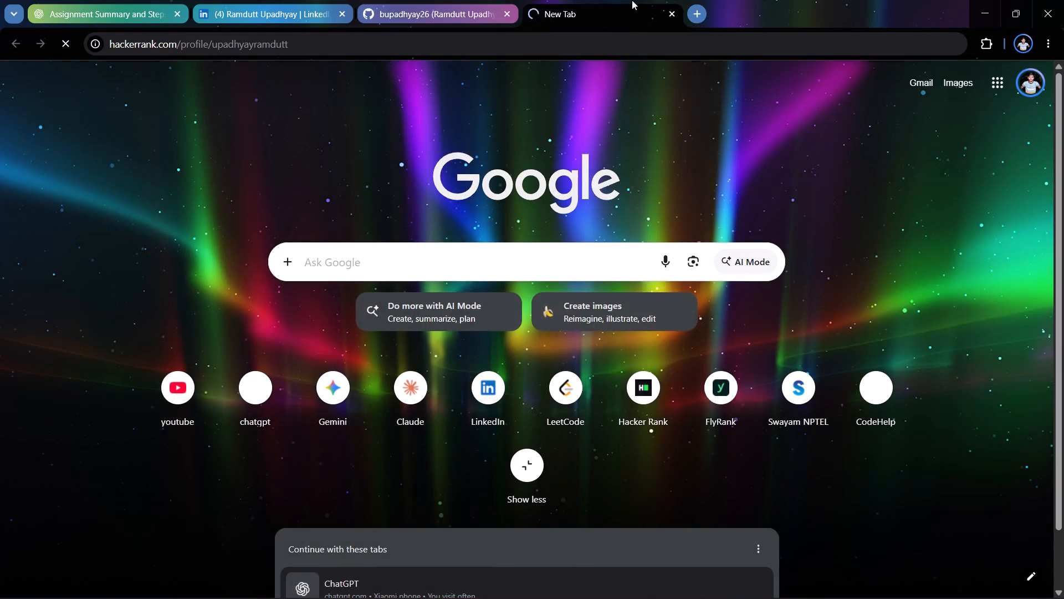
left_click(671, 16)
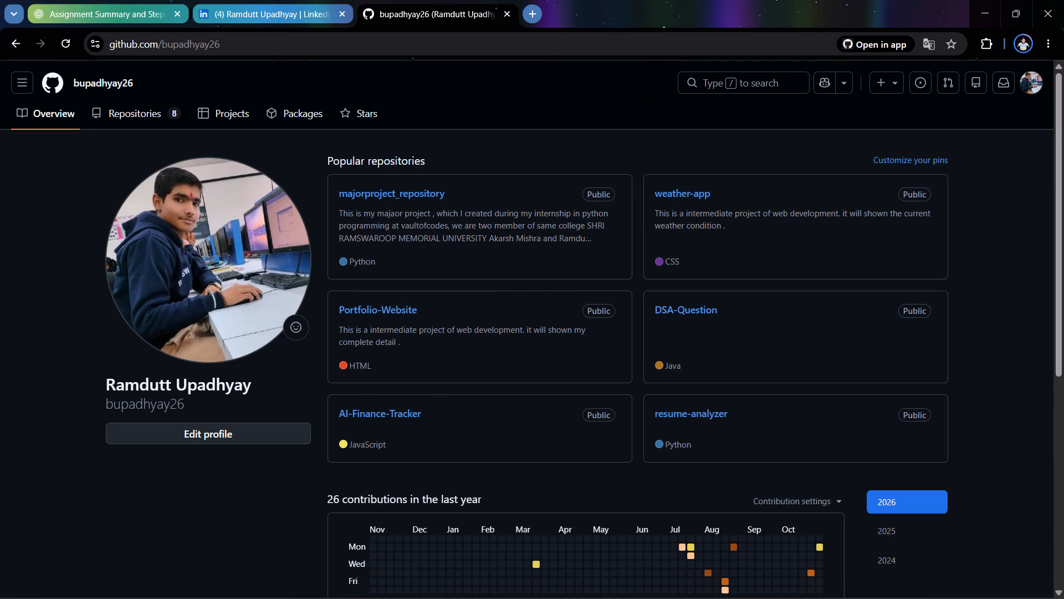
Switch to the Word assignment document and paste the copied profile address after the "HackerRank:" label.
left_click(768, 586)
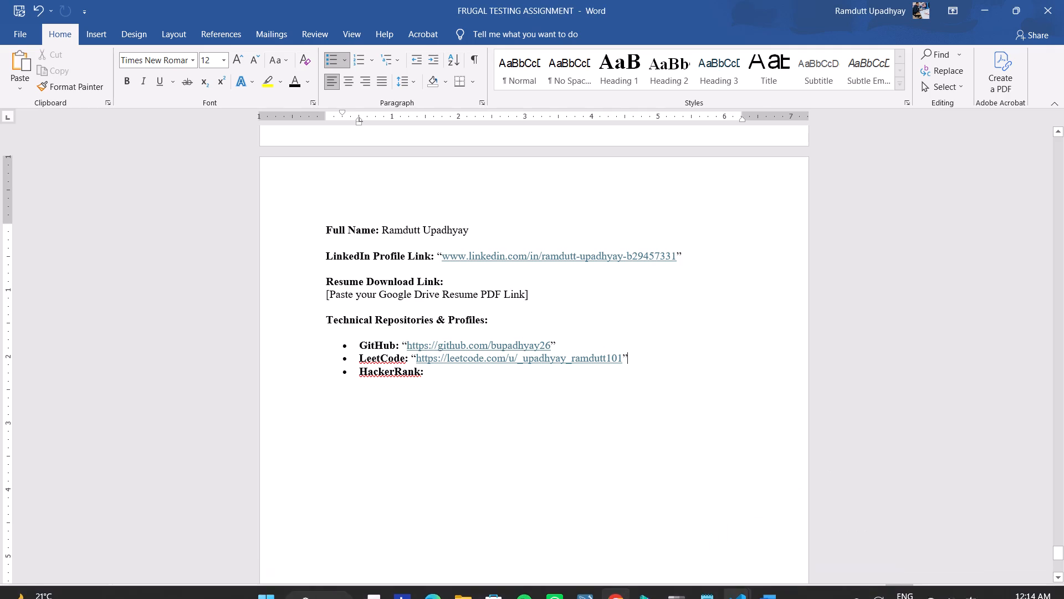
left_click(437, 373)
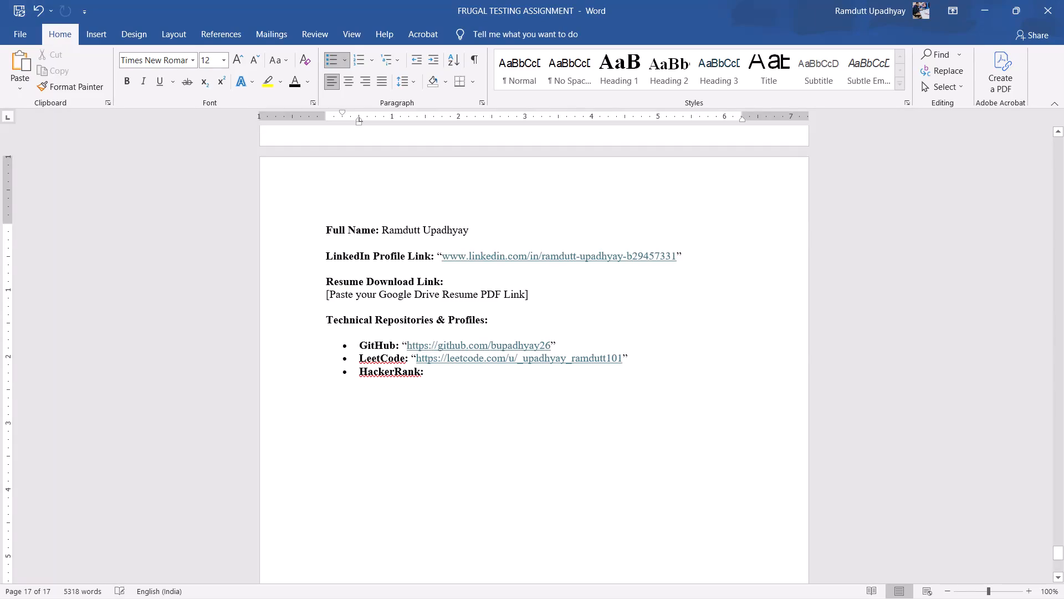
key("ctrl+v")
Select the whole pasted HackerRank address and turn it into a hyperlink to the same address.
key("Left")
key("Left")
key("Left")
key("Left")
key("Left")
key("Left")
key("Left")
key("Left")
key("Left")
key("Left")
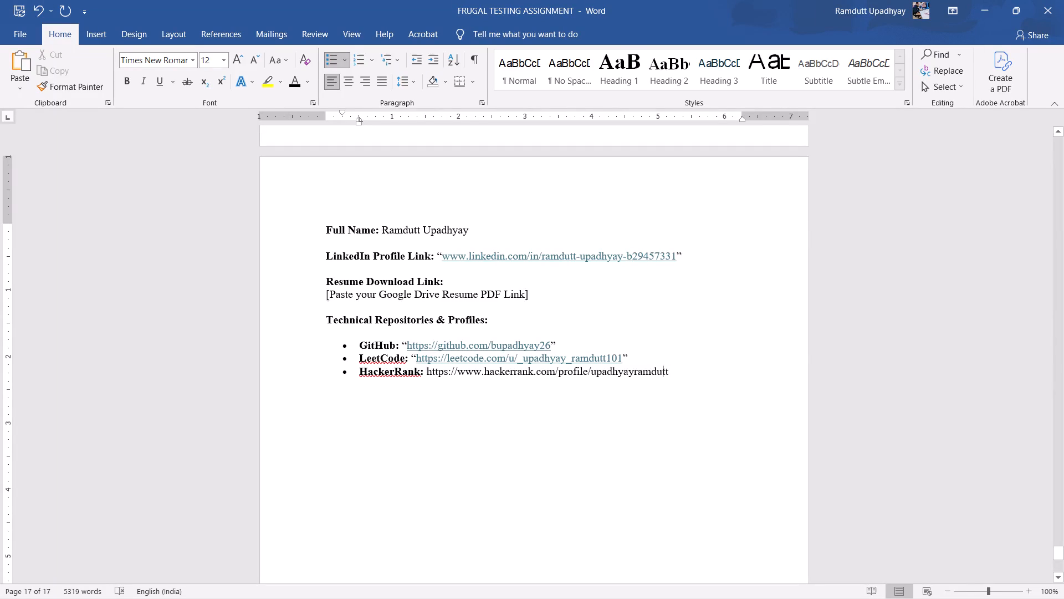
key("Right")
key("Right")
key("Right")
key("Right")
key("Right")
key("Right")
key("Right")
key("Right")
key("Right")
key("Right")
key("shift+Left")
key("shift+Left")
key("shift+Left")
key("shift+Left")
key("shift+Left")
key("shift+Left")
key("shift+Left")
key("shift+Left")
key("shift+Left")
key("shift+Left")
key("shift+Left")
key("shift+Left")
key("shift+Left")
key("shift+Left")
key("shift+Left")
key("shift+Left")
key("shift+Left")
key("shift+Left")
key("shift+Left")
key("shift+Left")
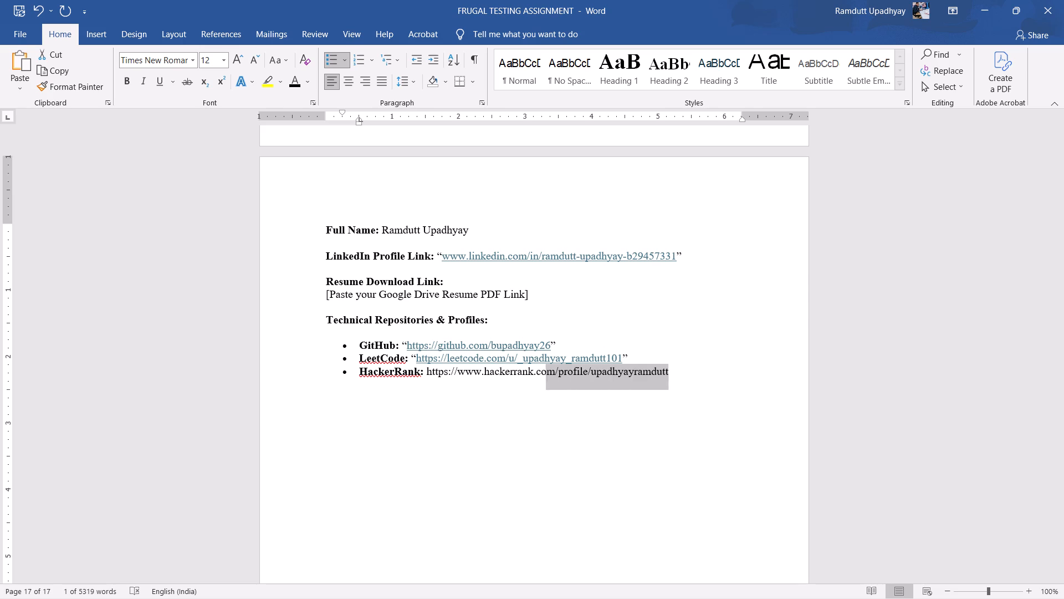
key("shift+Right")
key("shift+Right")
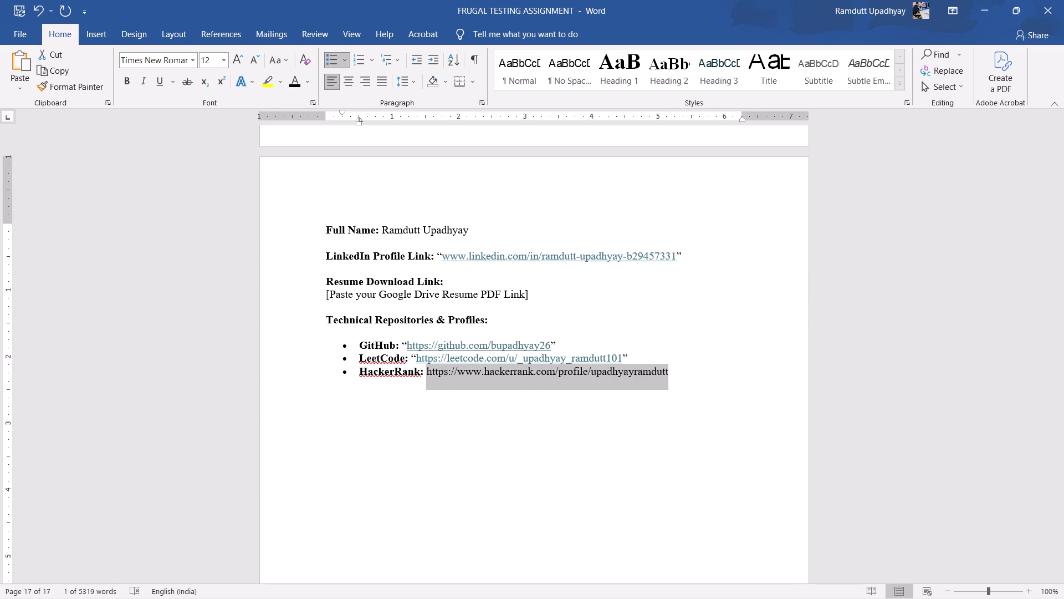
right_click(436, 370)
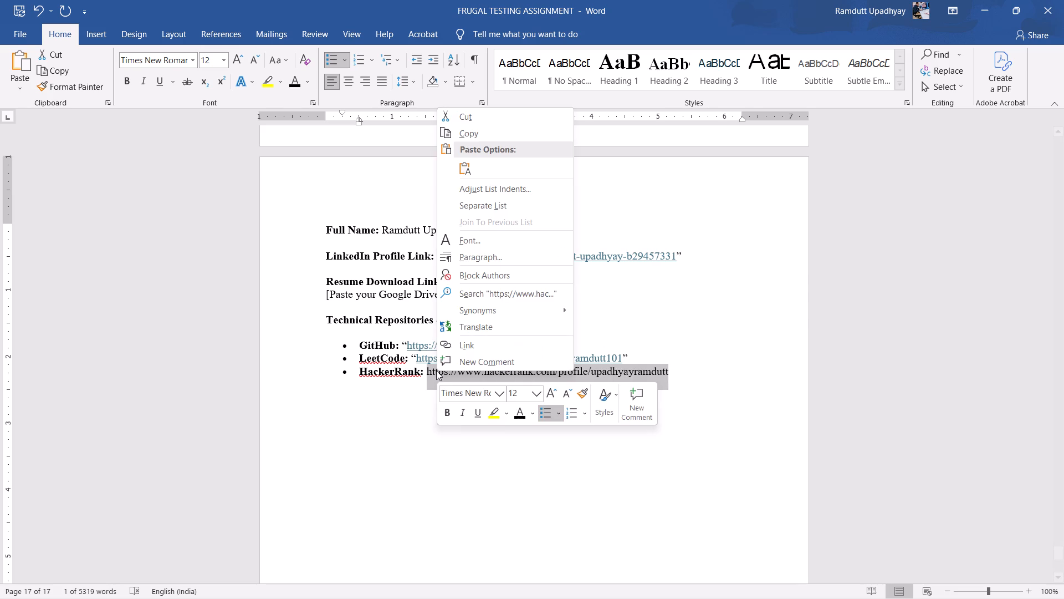
left_click(478, 347)
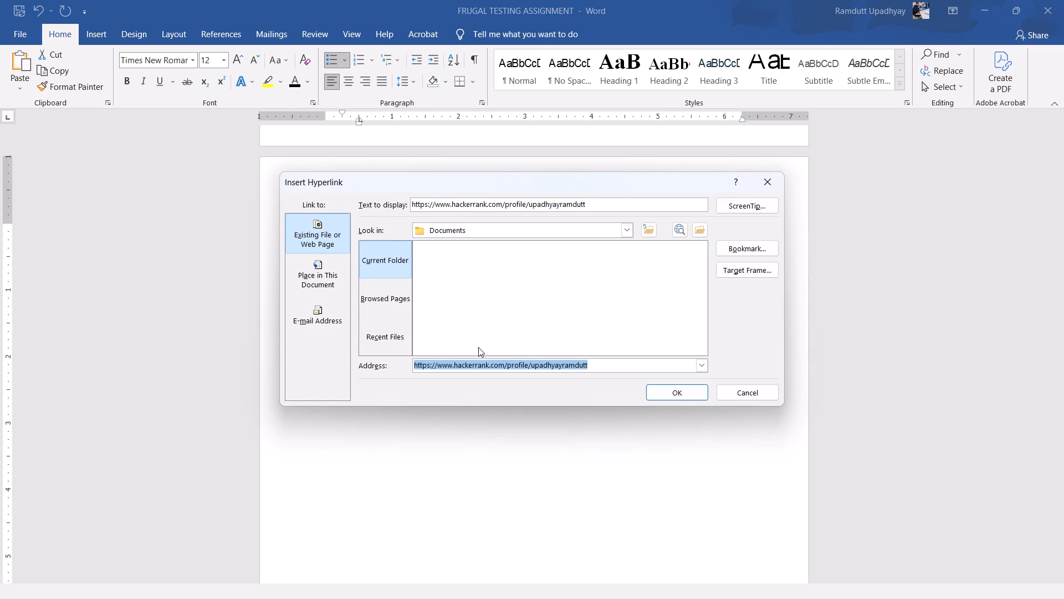
left_click(662, 393)
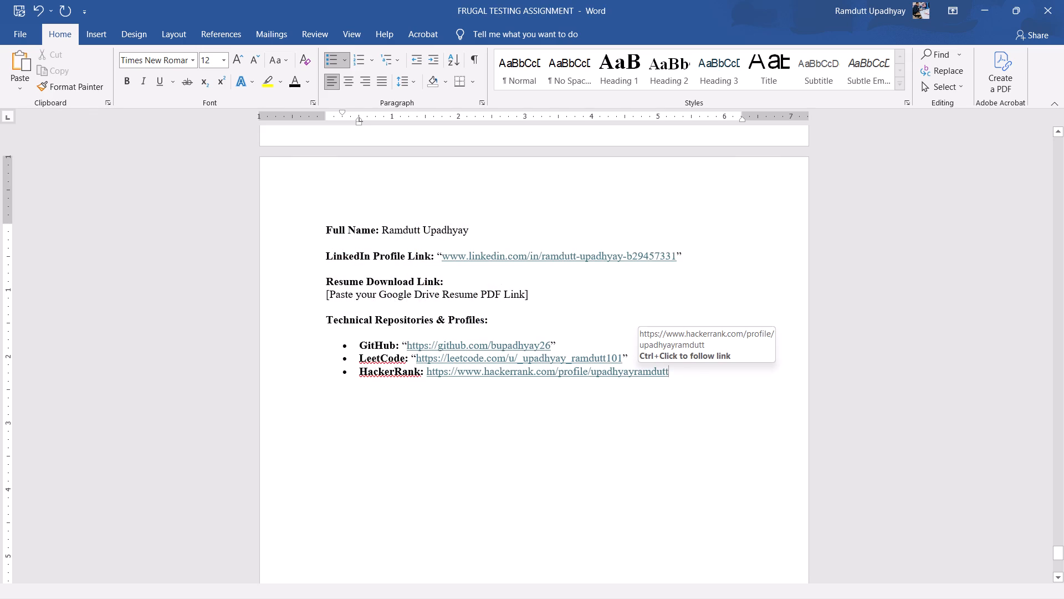
Enclose the HackerRank hyperlink in double quotation marks, matching the GitHub and LeetCode entries.
key("shift+quotedbl")
key("Left")
key("Left")
key("Left")
key("Left")
key("Left")
key("Left")
key("Left")
key("Left")
key("Left")
key("Left")
key("Left")
key("Left")
key("Left")
key("Left")
key("Left")
key("Left")
key("Left")
key("Left")
key("Left")
key("Left")
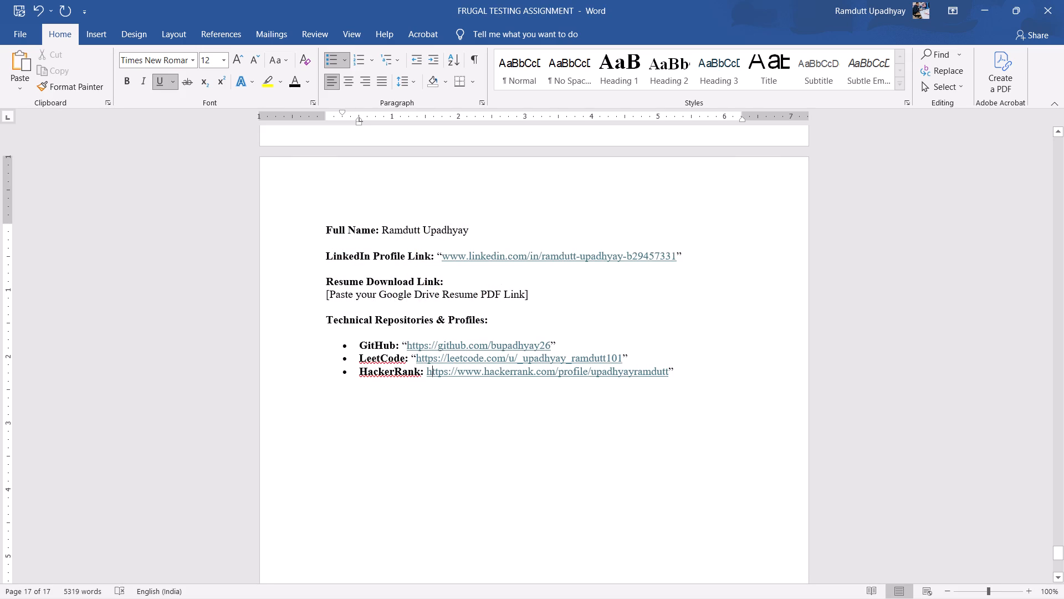
key("Left")
key("Left")
key("Right")
key("shift+quotedbl")
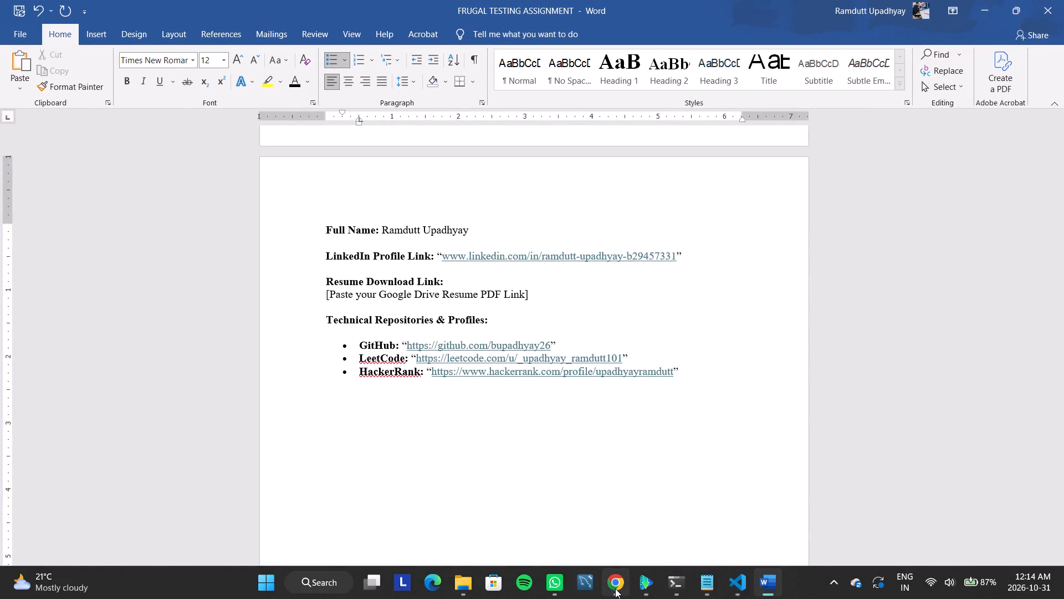
left_click(616, 589)
left_click(284, 9)
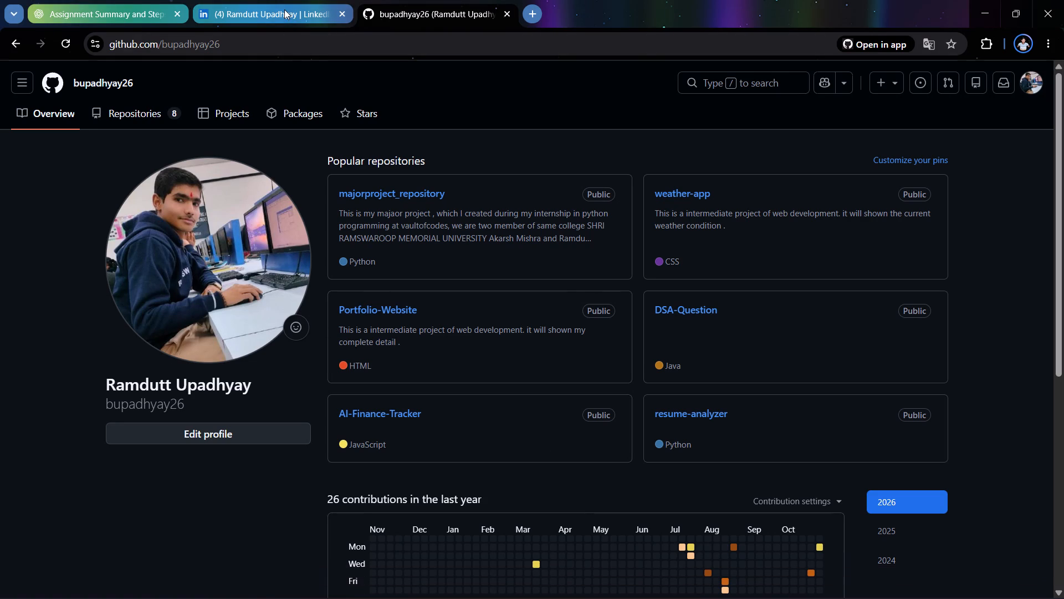
left_click(125, 10)
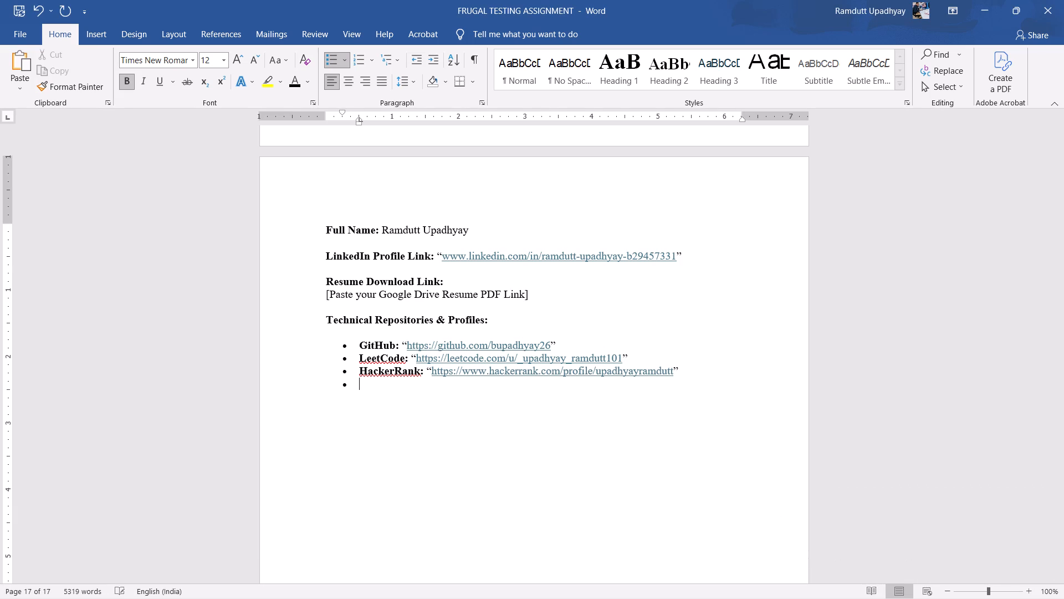
key("BackSpace")
key("BackSpace")
key("BackSpace")
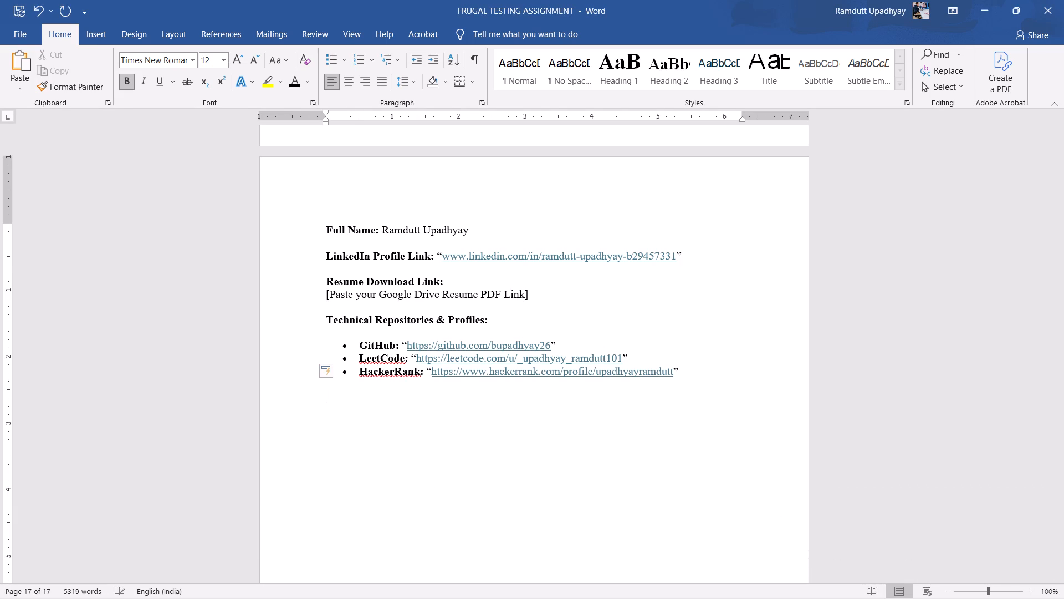
key("ctrl+v")
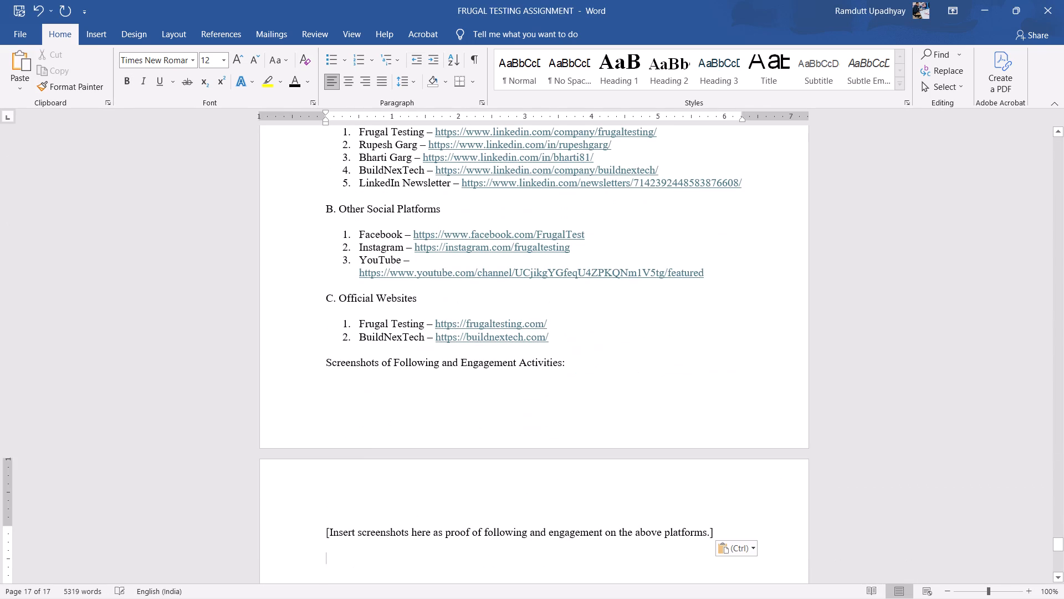
scroll(672, 365, "up", 4)
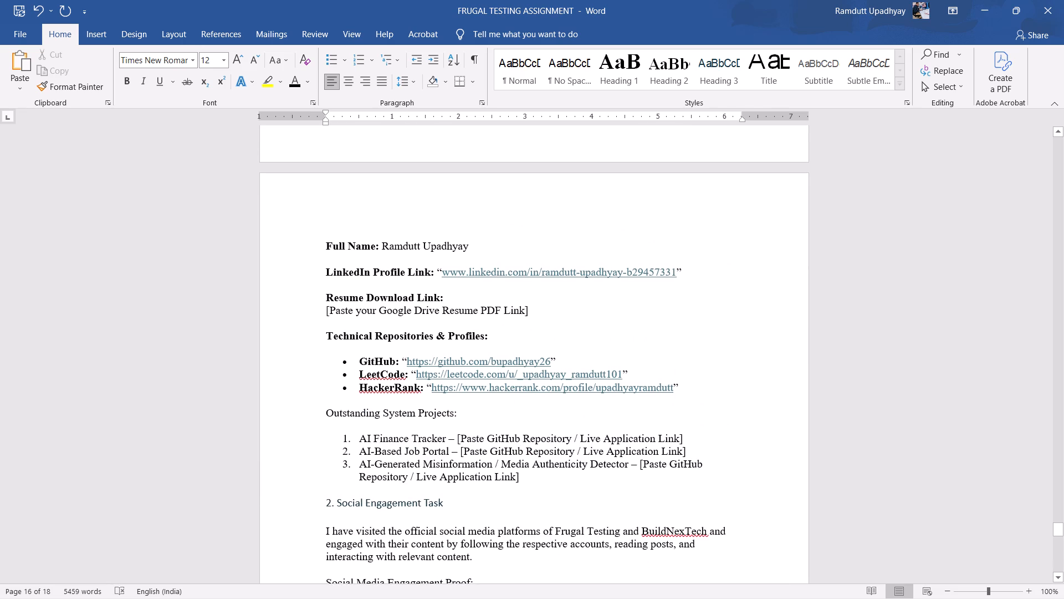
scroll(672, 365, "down", 1)
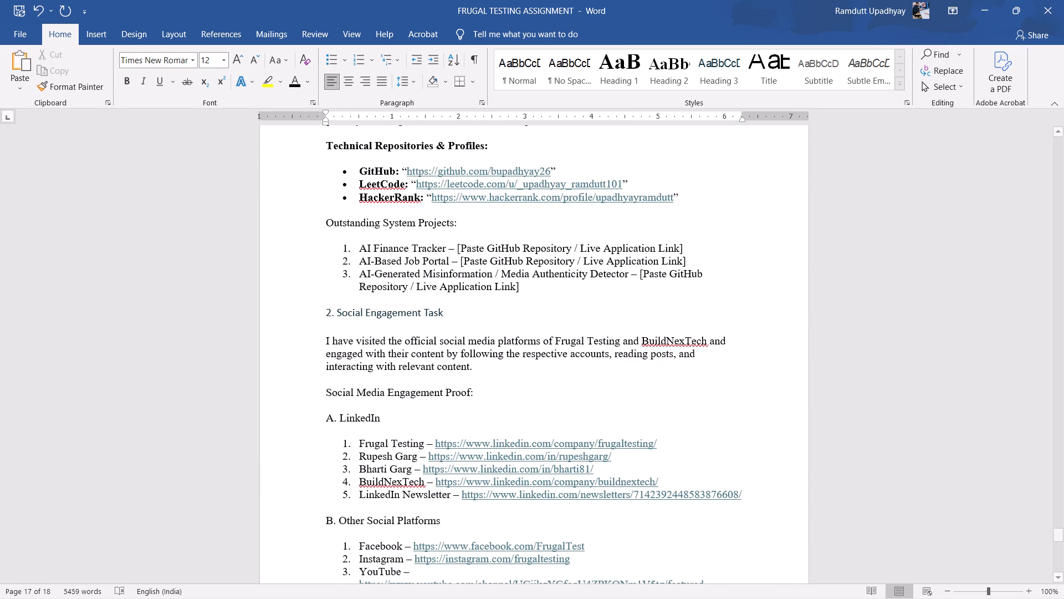
Make the "Outstanding System Projects:" heading bold, undoing any accidental paste.
left_click_drag(338, 221, 459, 231)
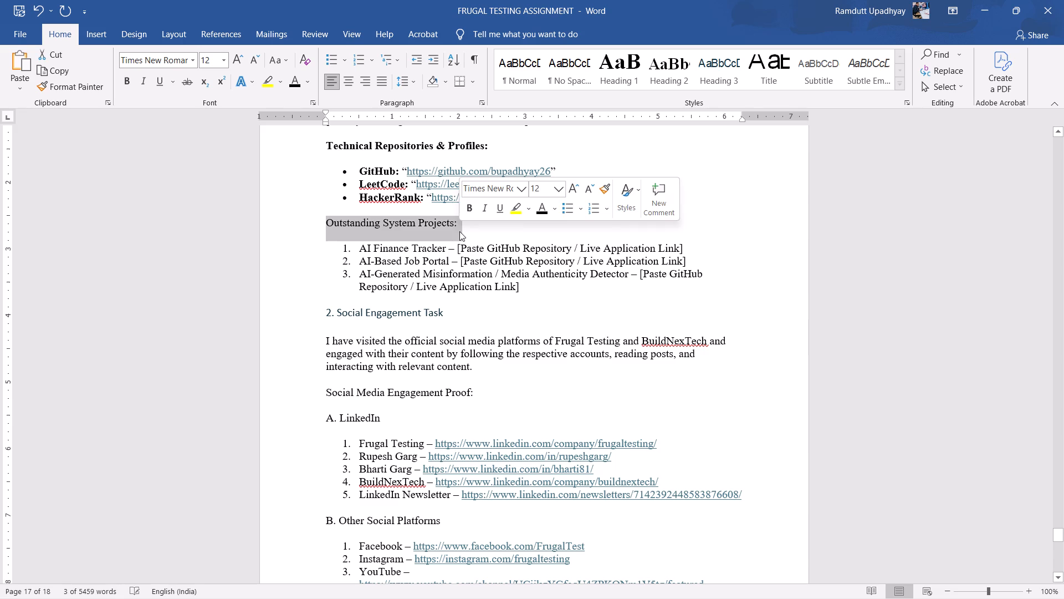
key("ctrl+v")
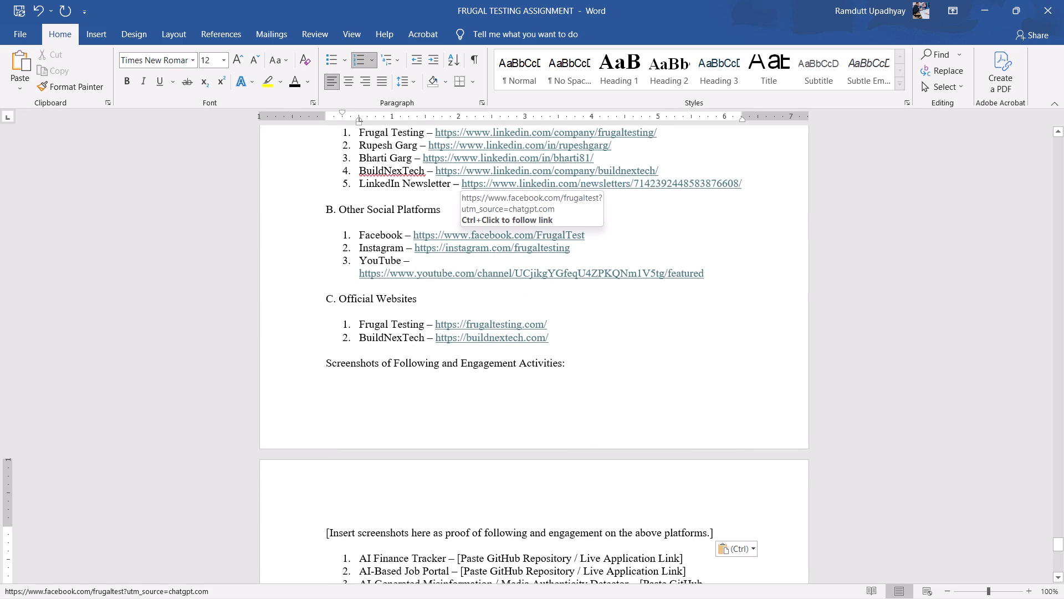
key("ctrl+z")
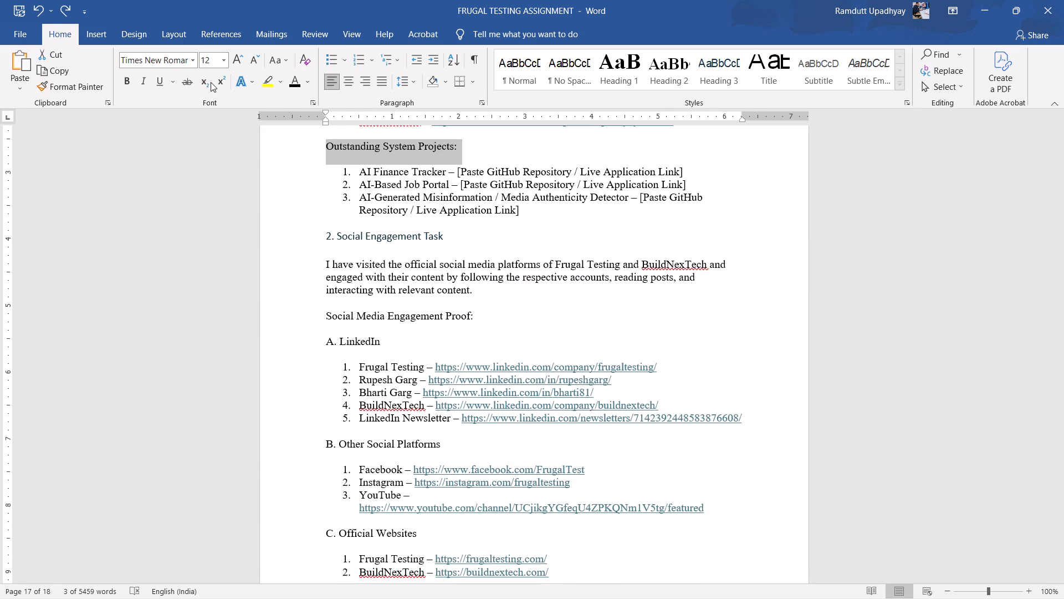
left_click(130, 83)
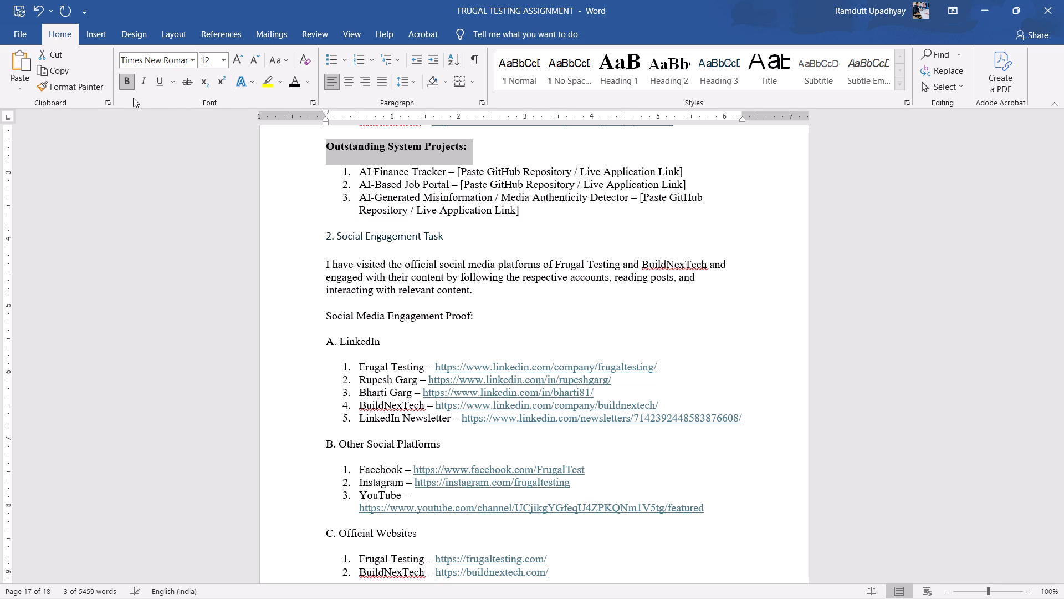
left_click(289, 297)
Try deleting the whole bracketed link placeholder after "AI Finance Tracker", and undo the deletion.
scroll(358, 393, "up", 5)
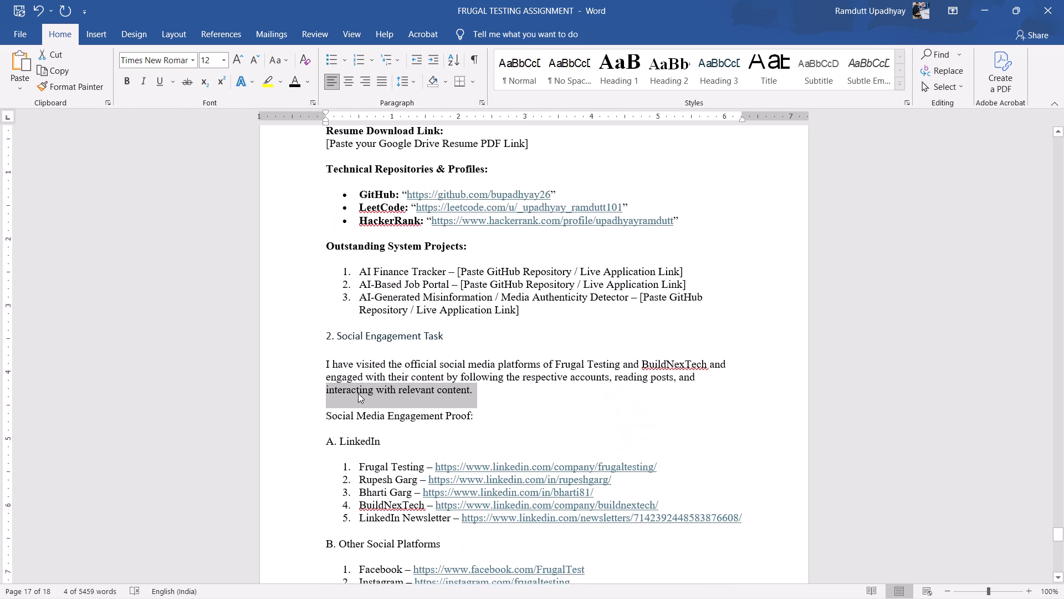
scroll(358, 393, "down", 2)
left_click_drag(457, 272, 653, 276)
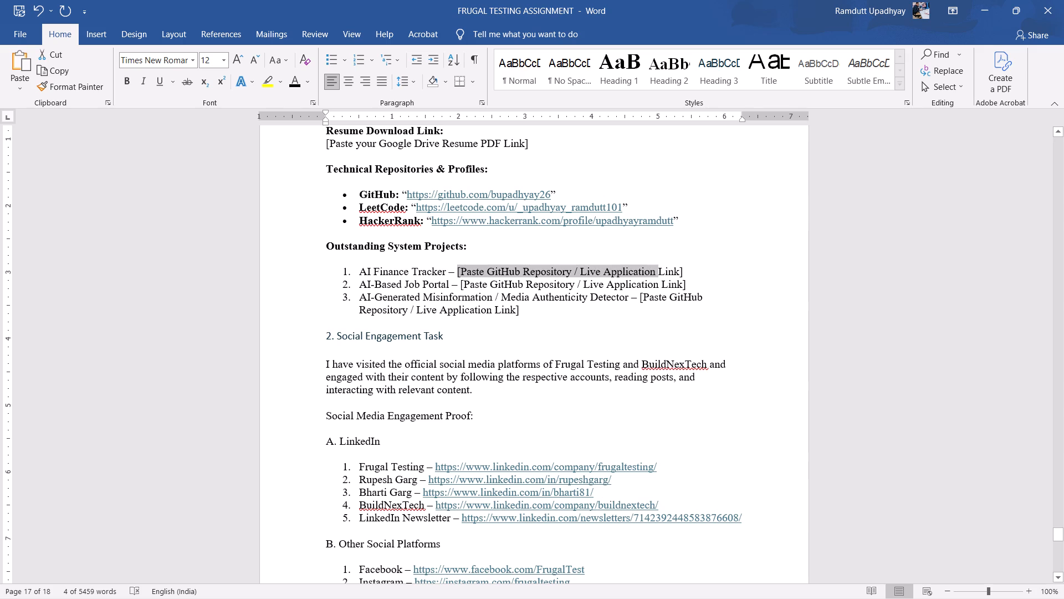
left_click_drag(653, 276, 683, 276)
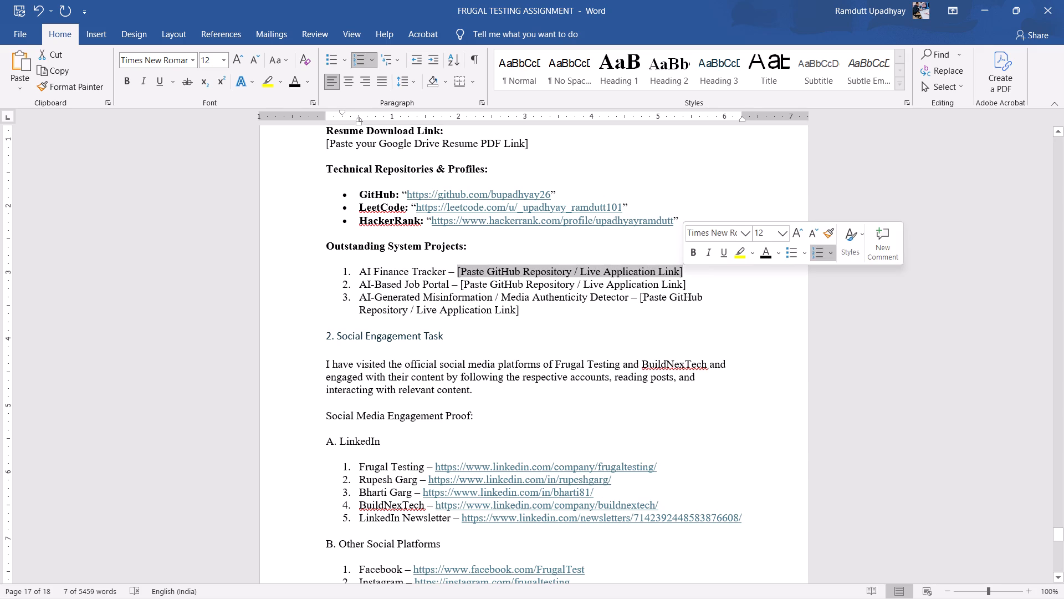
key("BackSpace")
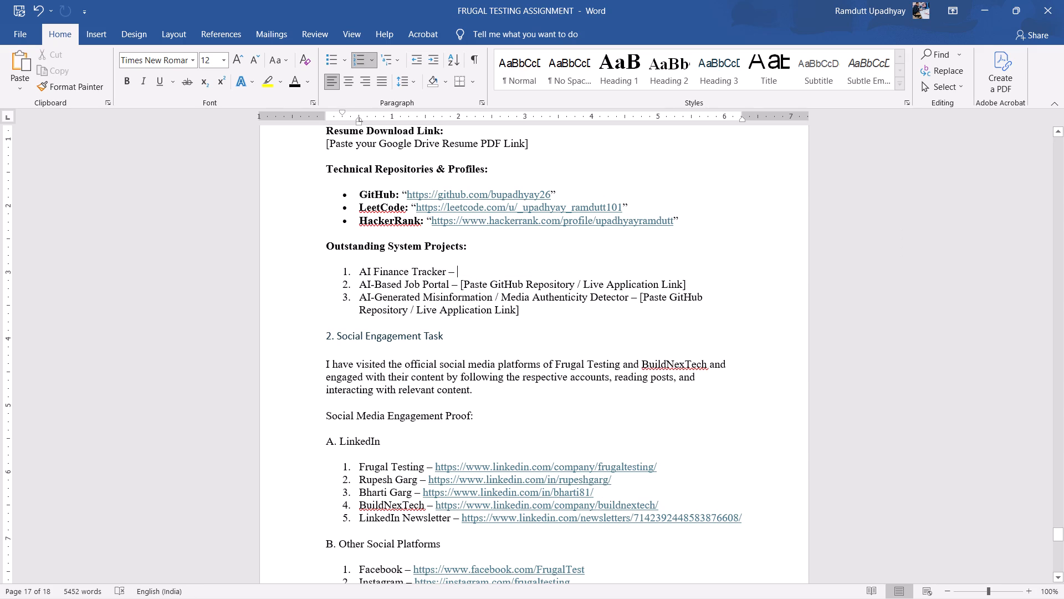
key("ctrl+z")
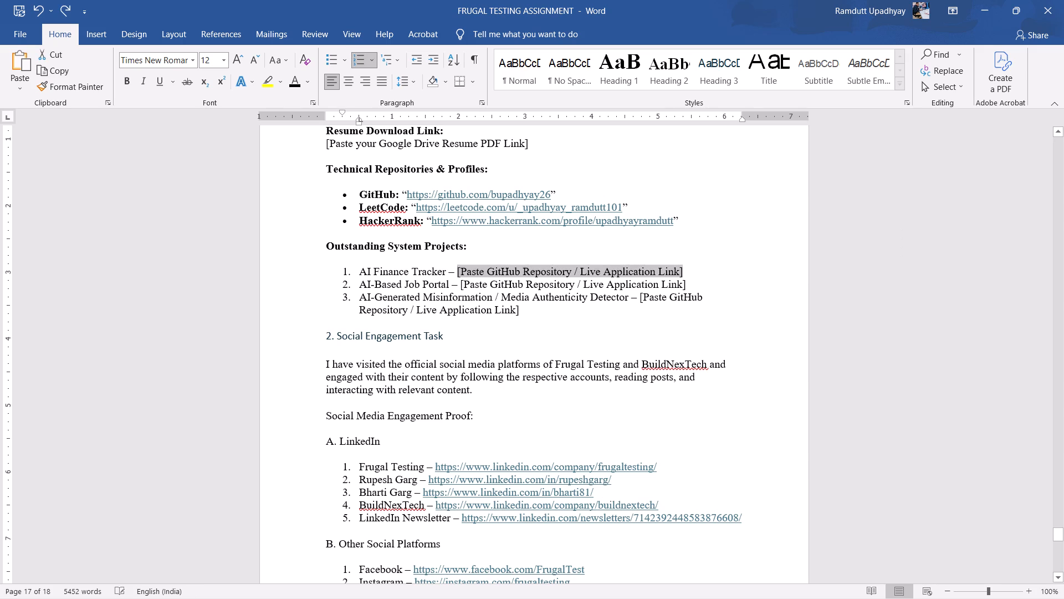
Delete "Paste GitHub Repository" from the AI Finance Tracker placeholder, keeping "[/ Live Application Link]".
left_click(574, 271)
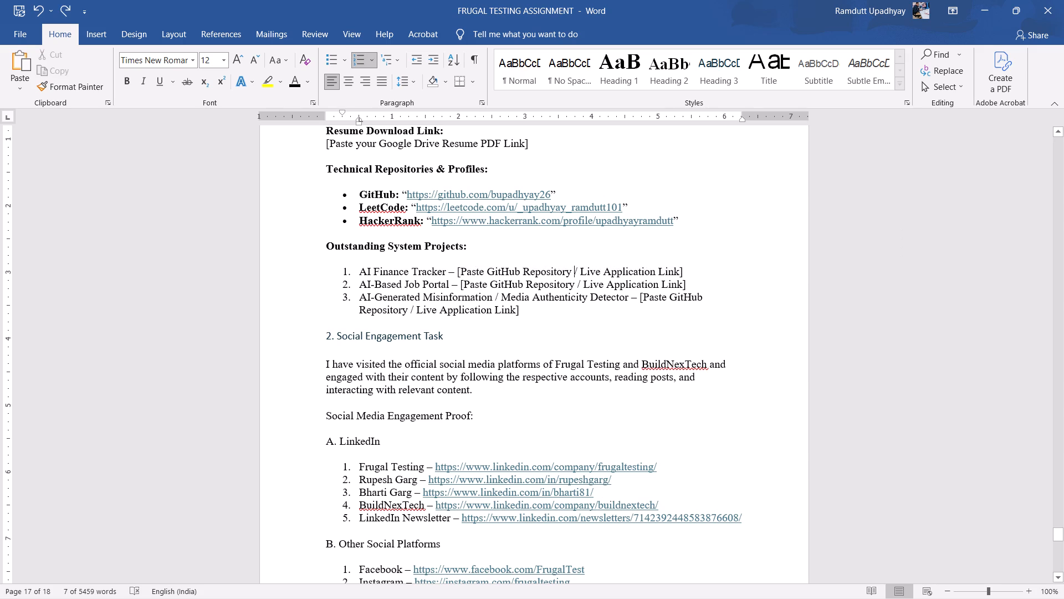
key("BackSpace")
key("BackSpace")
key("BackSpace")
key("BackSpace")
key("BackSpace")
key("BackSpace")
key("BackSpace")
key("BackSpace")
key("BackSpace")
key("BackSpace")
key("BackSpace")
key("BackSpace")
key("BackSpace")
key("BackSpace")
key("BackSpace")
key("BackSpace")
key("BackSpace")
key("BackSpace")
key("BackSpace")
key("BackSpace")
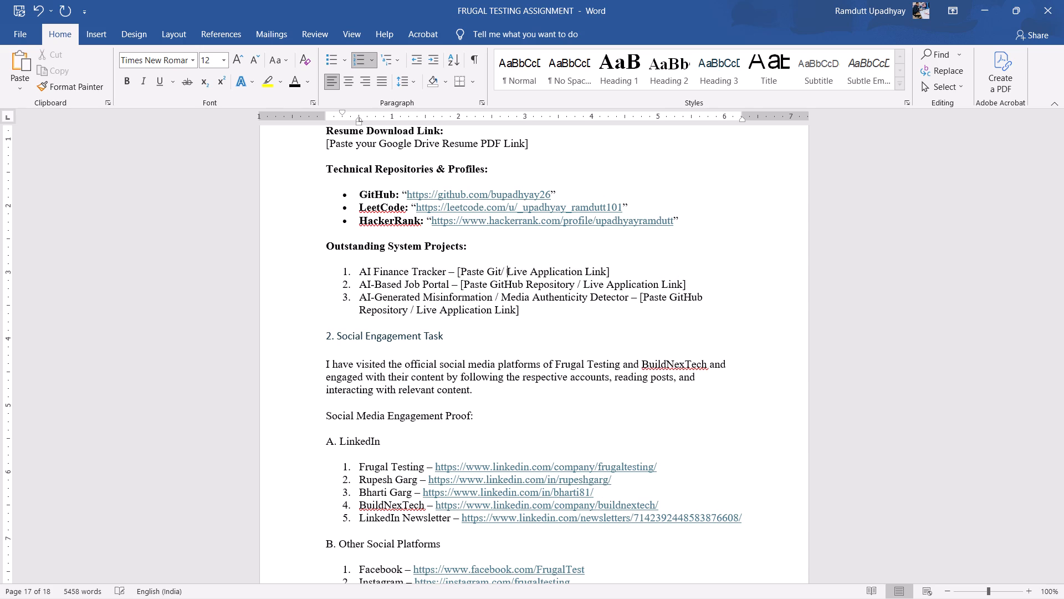
key("BackSpace")
key("BackSpace")
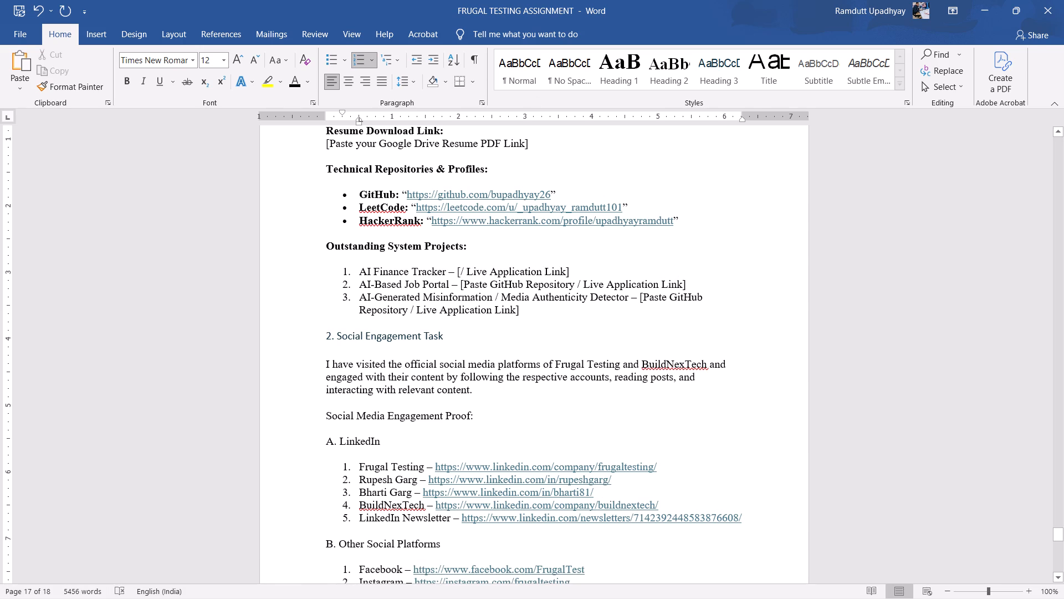
Open the AI-Finance-Tracker repository from the GitHub profile in Chrome, copy its link address, and return to the Word document.
left_click(987, 6)
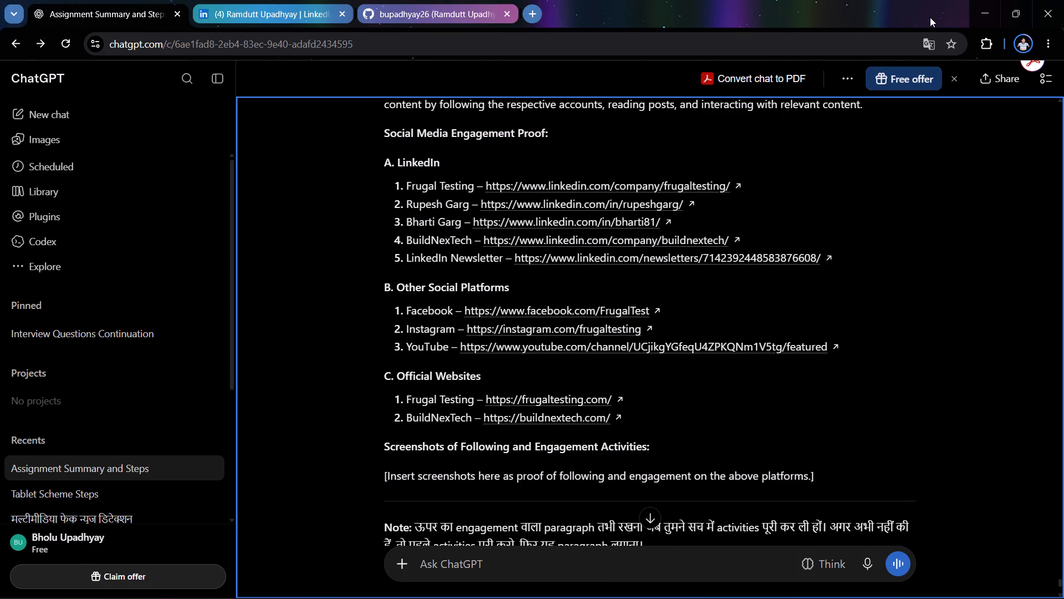
left_click(400, 4)
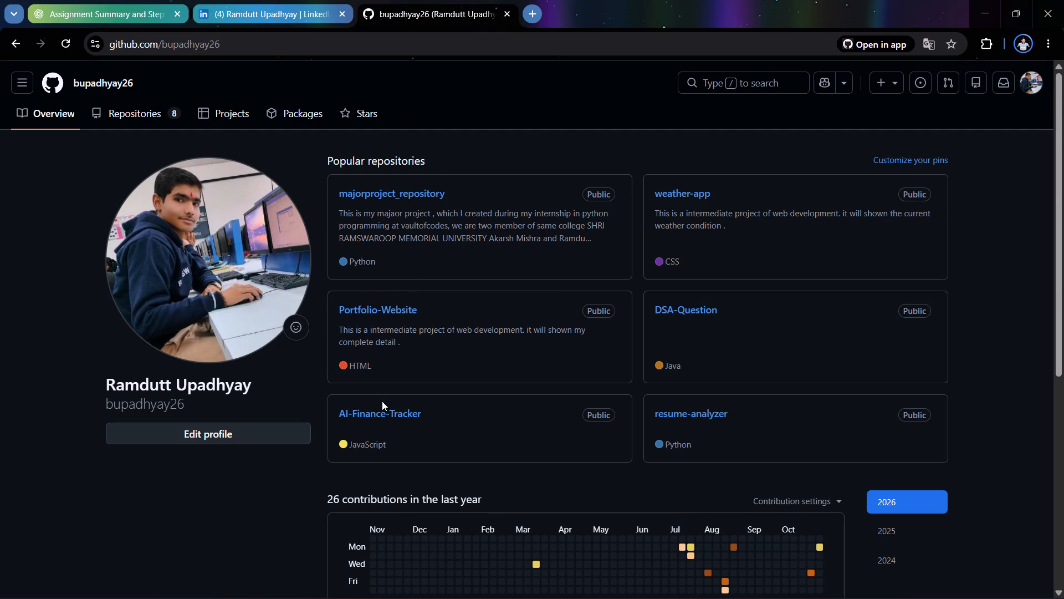
left_click(383, 408)
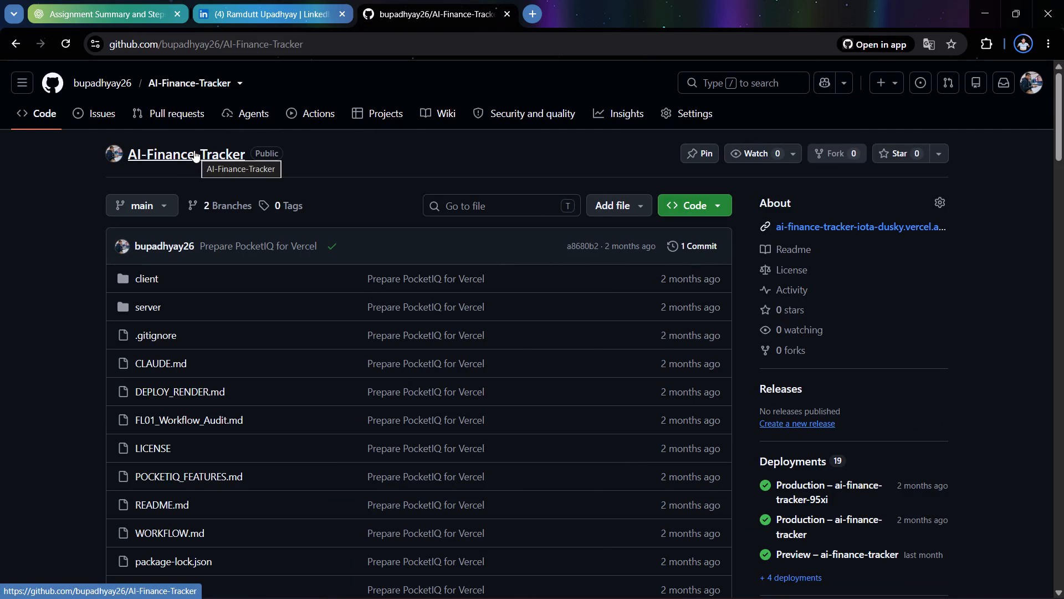
right_click(194, 150)
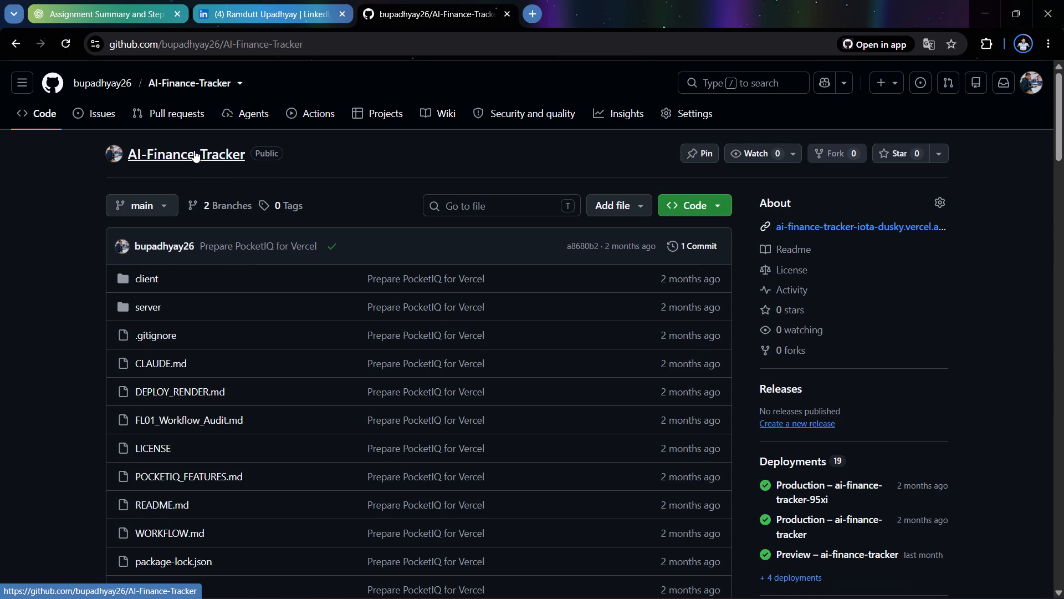
left_click(250, 299)
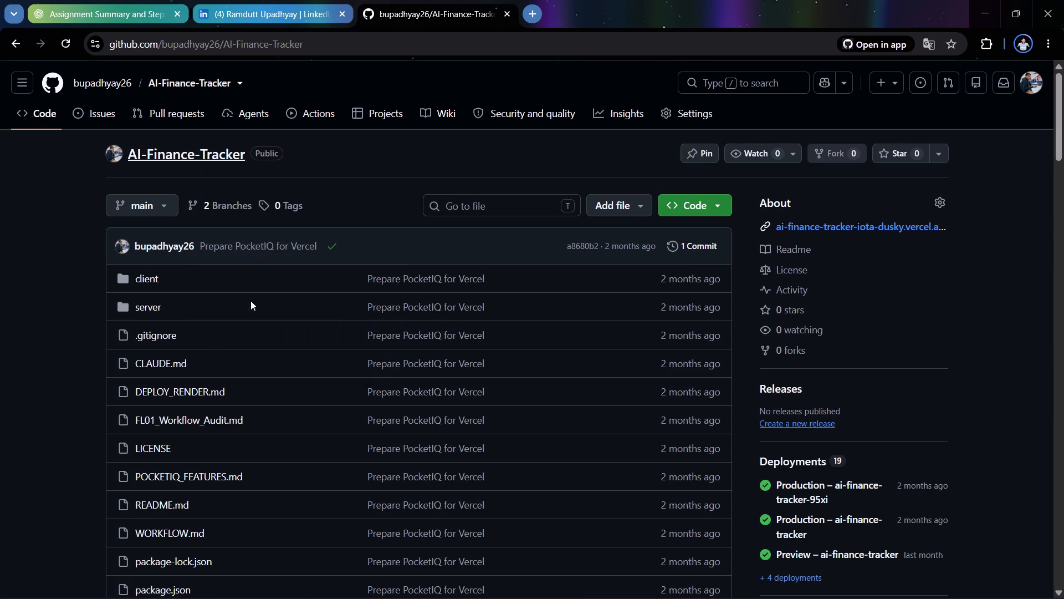
left_click(769, 587)
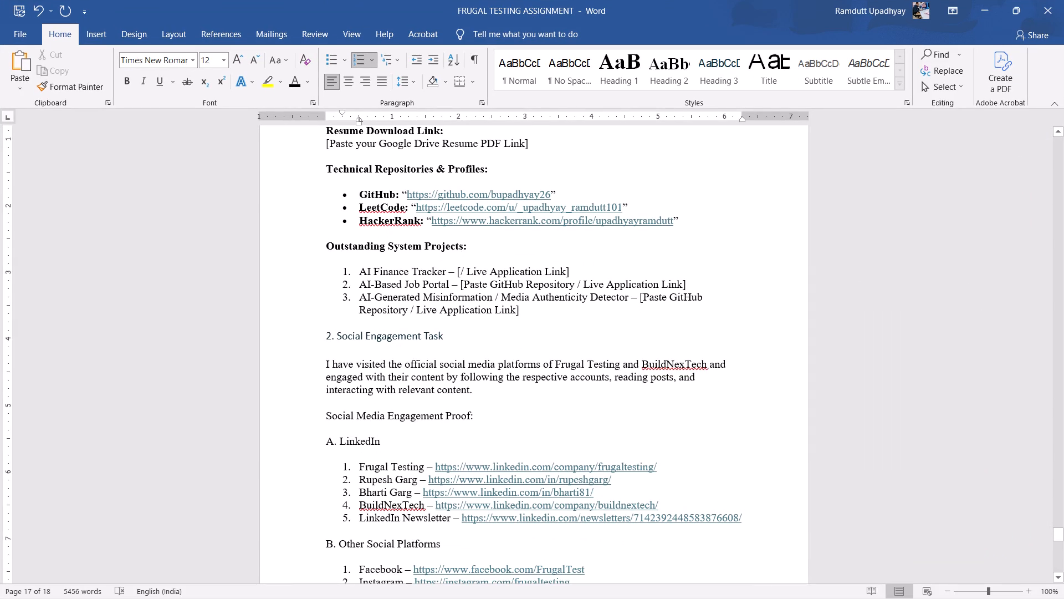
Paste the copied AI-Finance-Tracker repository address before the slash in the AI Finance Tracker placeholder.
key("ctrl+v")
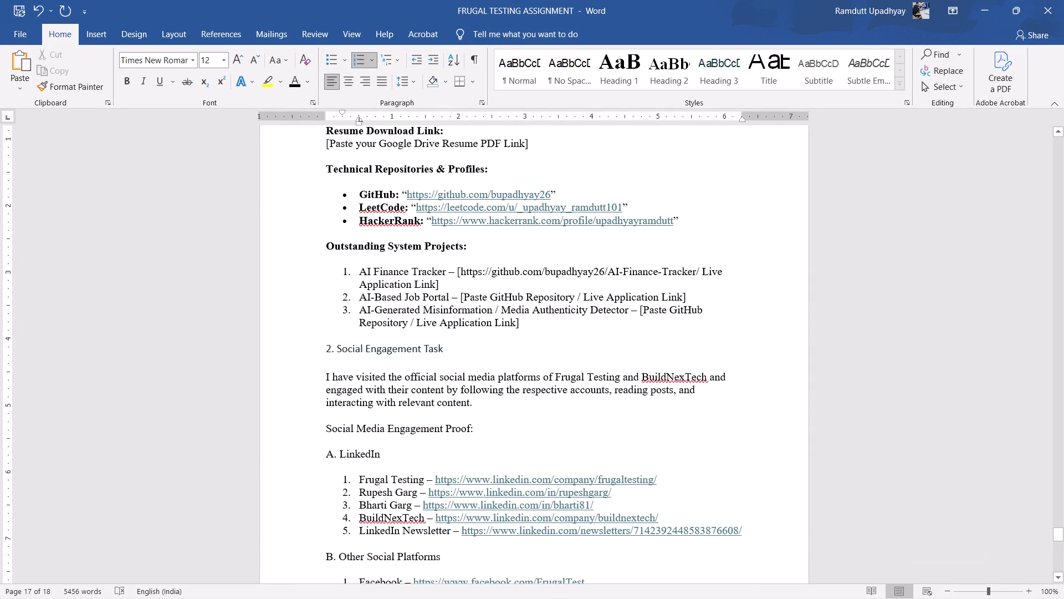
Insert a hyperlink after "Paste GitHub" in the Media Authenticity Detector placeholder, using the AI-Finance-Tracker repository address as display text and target.
left_click_drag(458, 270, 487, 277)
left_click(469, 290)
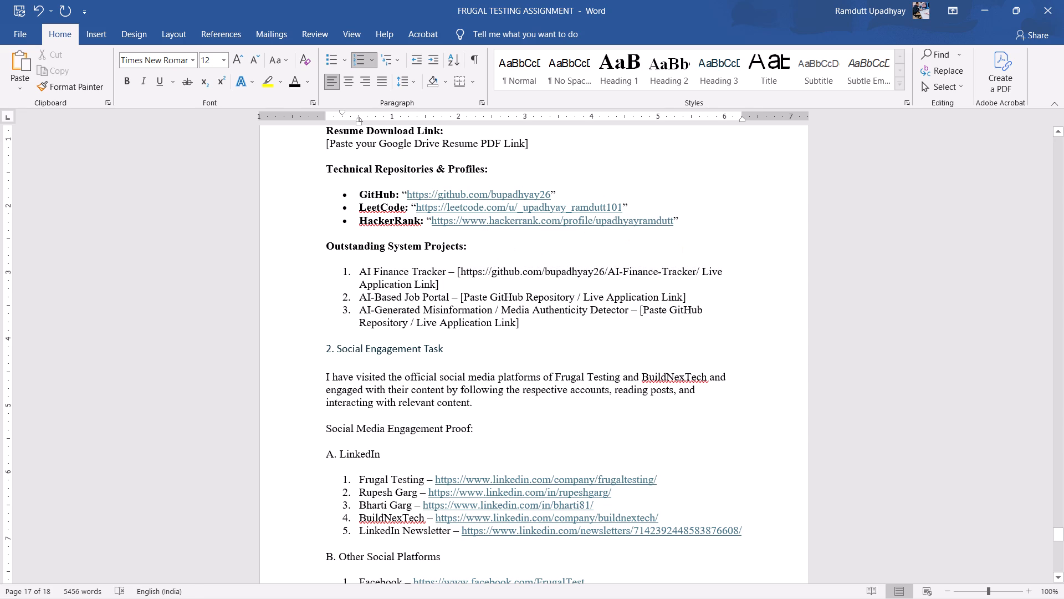
left_click(464, 272)
key("Left")
key("shift+Right")
key("shift+Right")
key("shift+Right")
key("shift+Right")
key("shift+Right")
key("shift+Right")
key("shift+Right")
key("shift+Right")
key("shift+Right")
key("shift+Right")
key("shift+Right")
key("shift+Right")
key("shift+Right")
key("shift+Right")
key("shift+Right")
key("shift+Right")
key("shift+Right")
key("shift+Right")
key("shift+Right")
key("shift+Right")
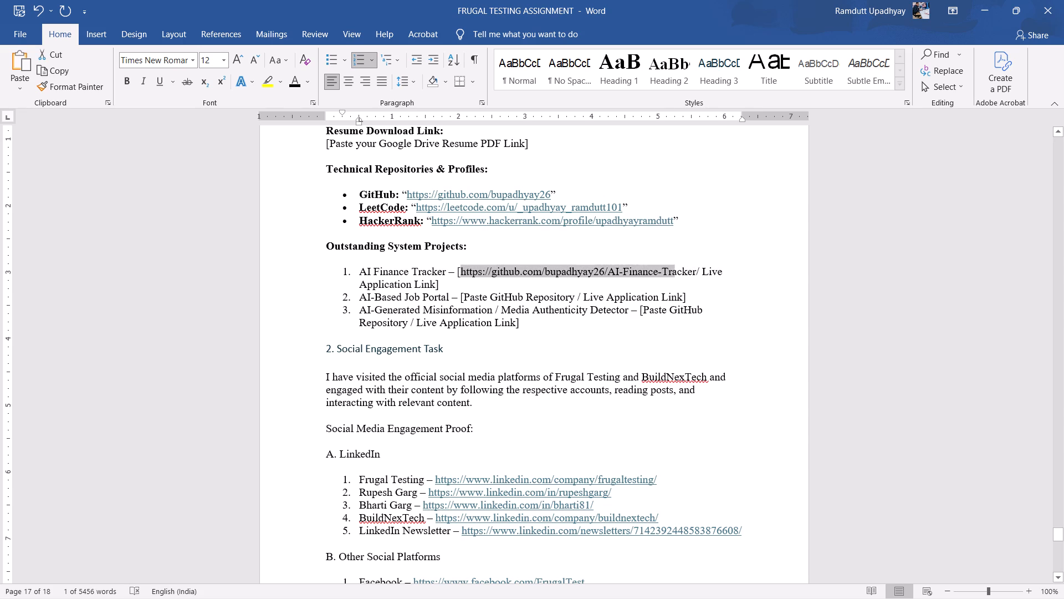
key("shift+Left")
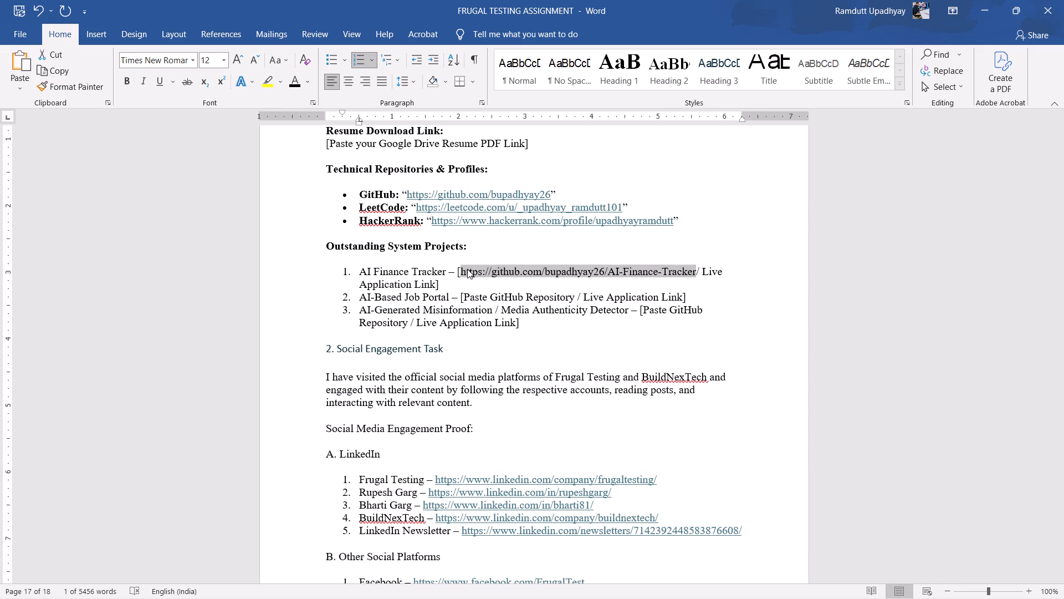
right_click(788, 306)
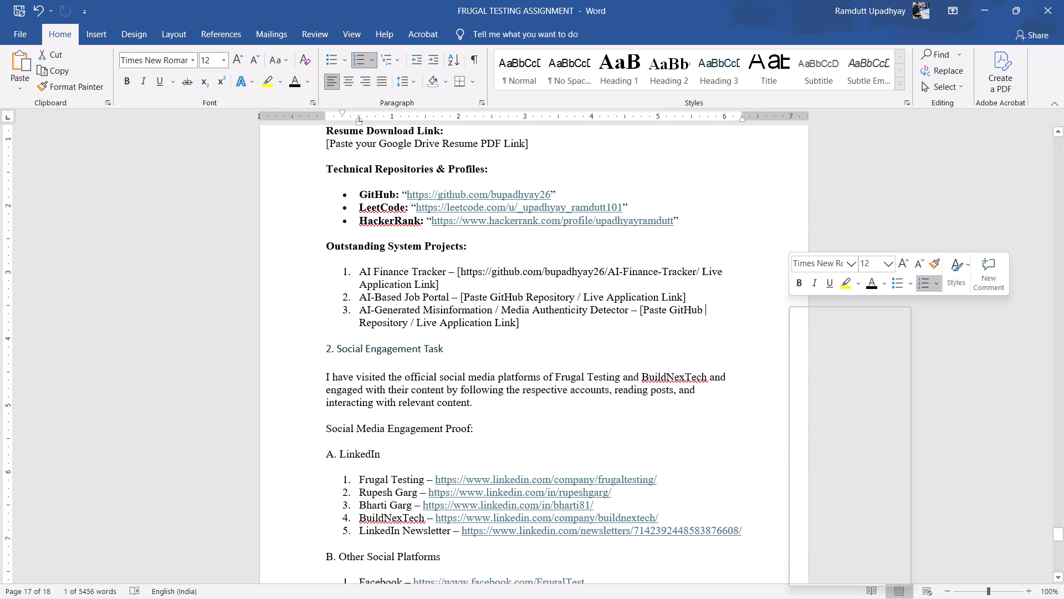
left_click(833, 565)
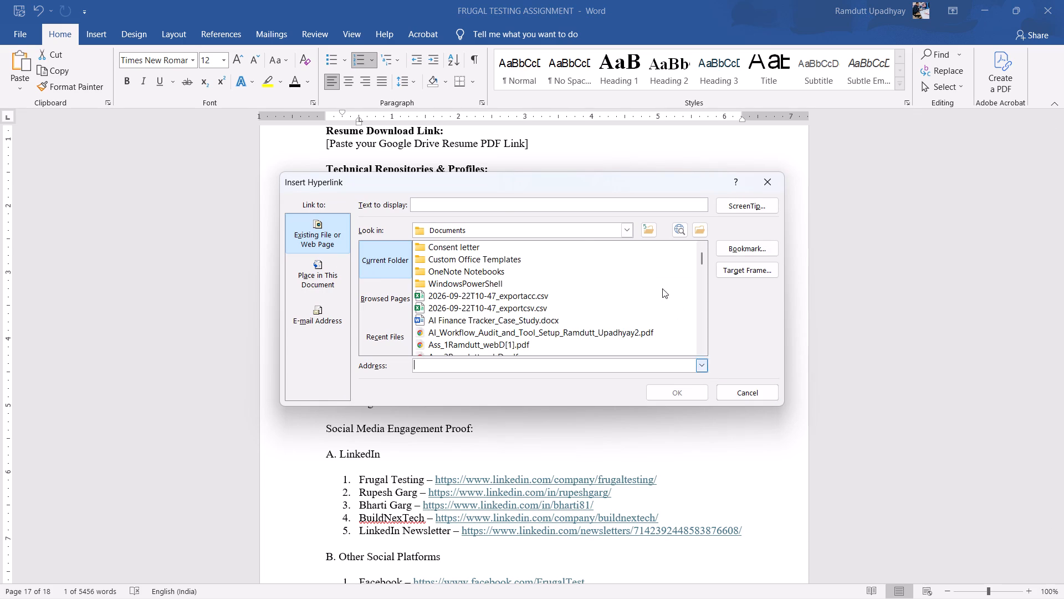
left_click(459, 209)
key("ctrl+v")
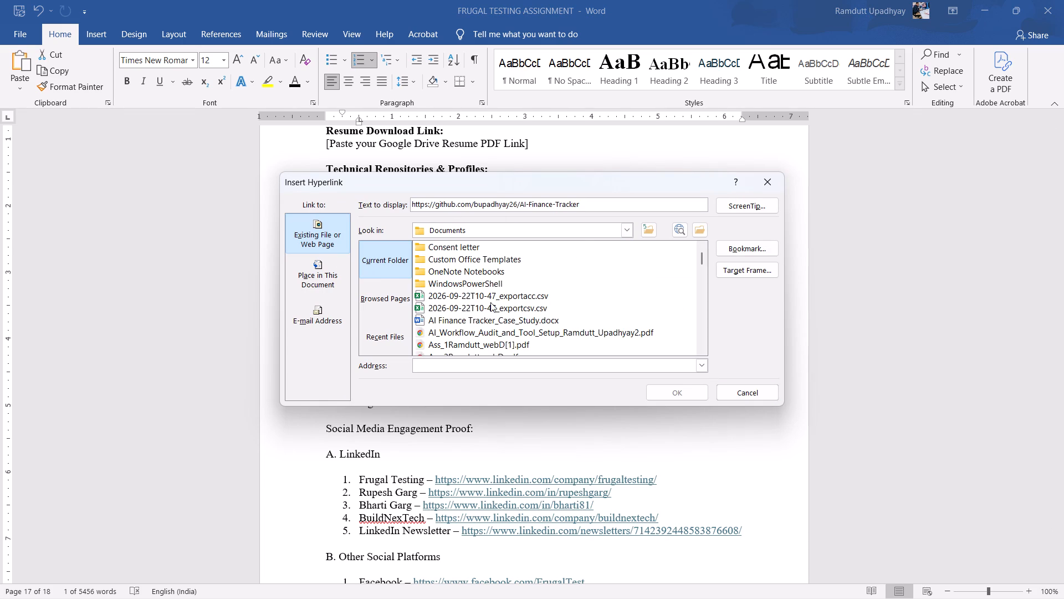
left_click(483, 368)
key("ctrl+v")
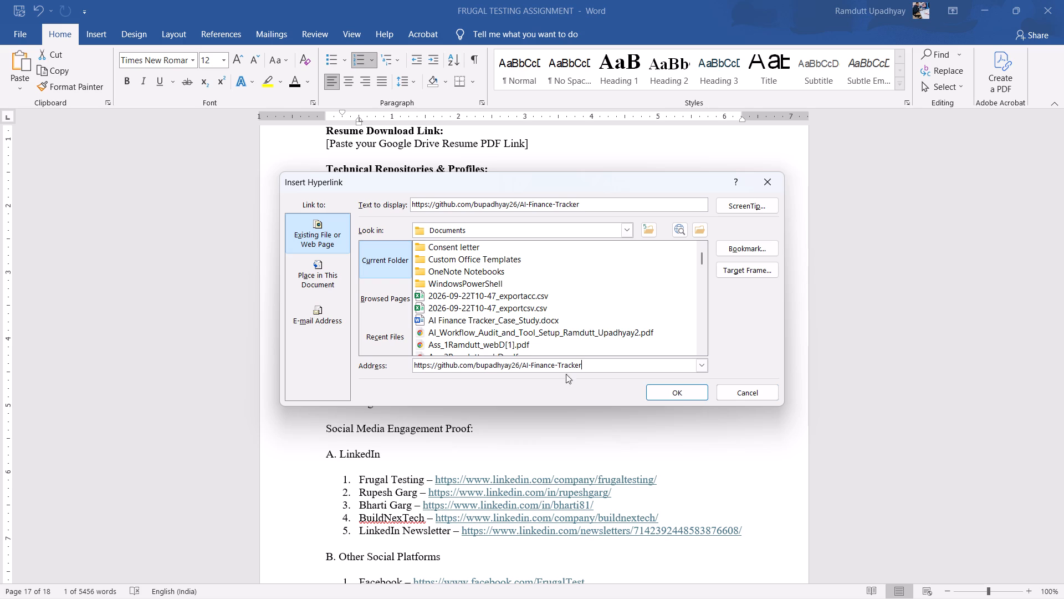
left_click(678, 393)
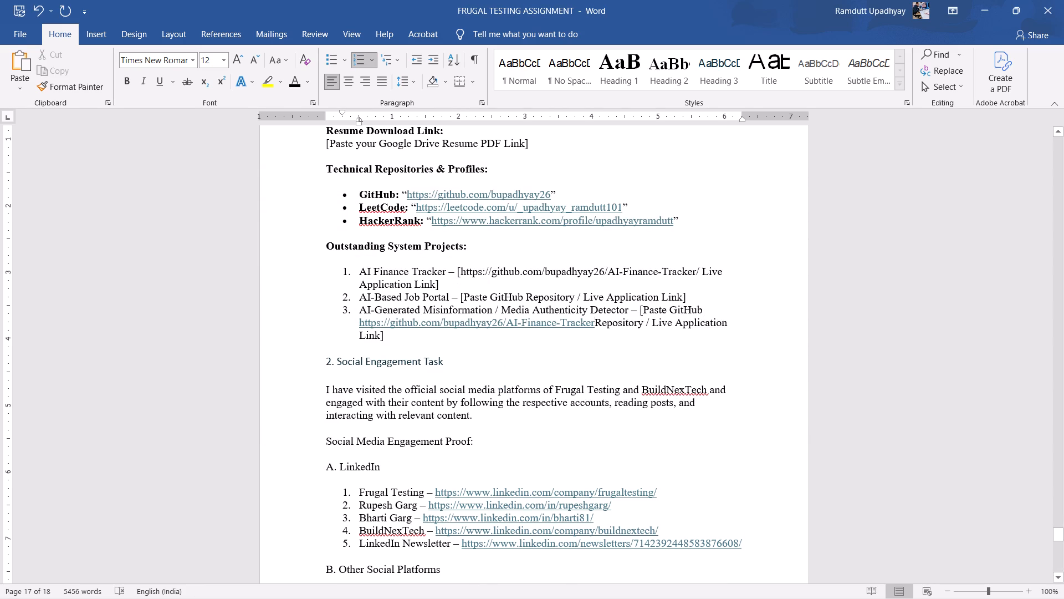
Replace the plain repository address in the AI Finance Tracker entry with a copy of the hyperlink, adding a space on each side.
left_click_drag(354, 323, 614, 340)
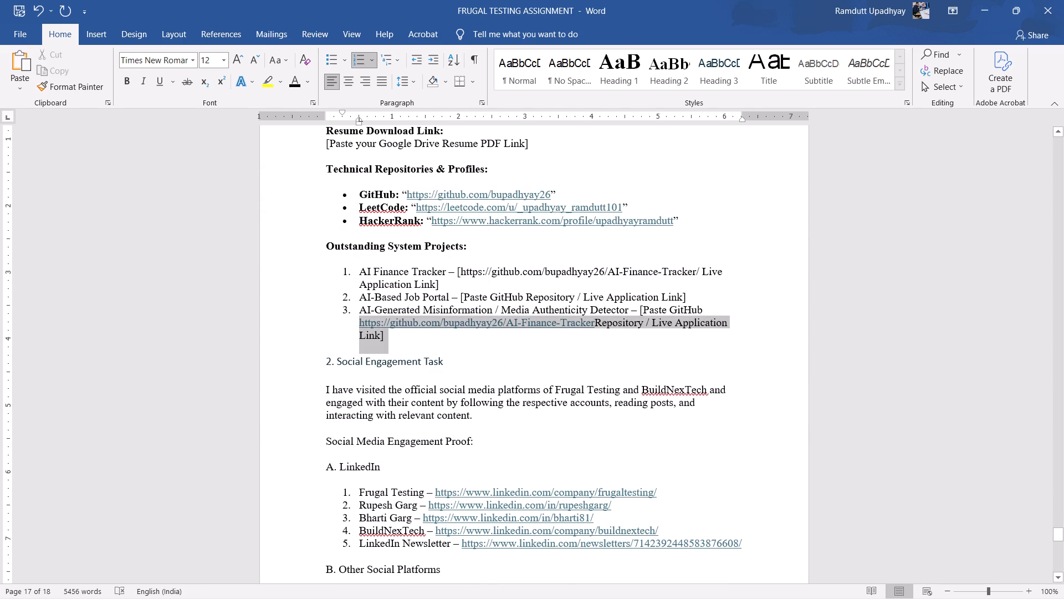
left_click_drag(614, 340, 593, 321)
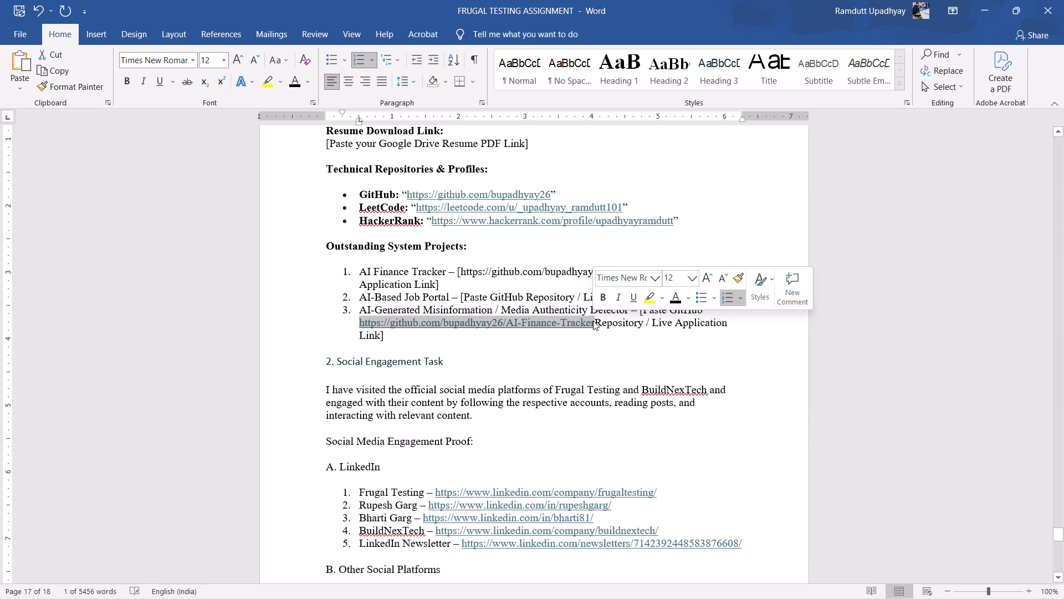
key("ctrl+c")
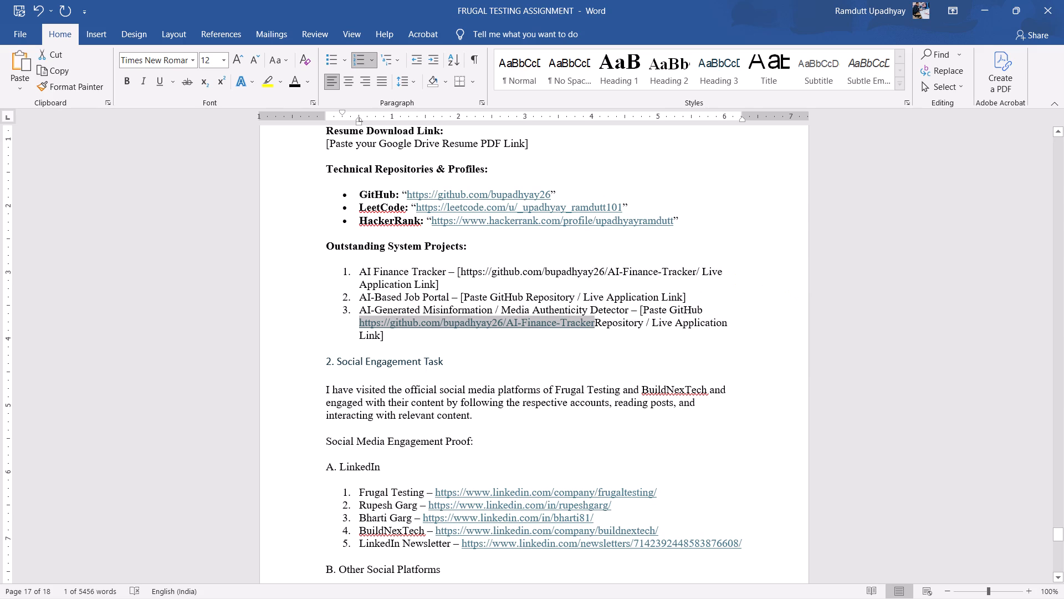
key("ctrl+c")
left_click(579, 360)
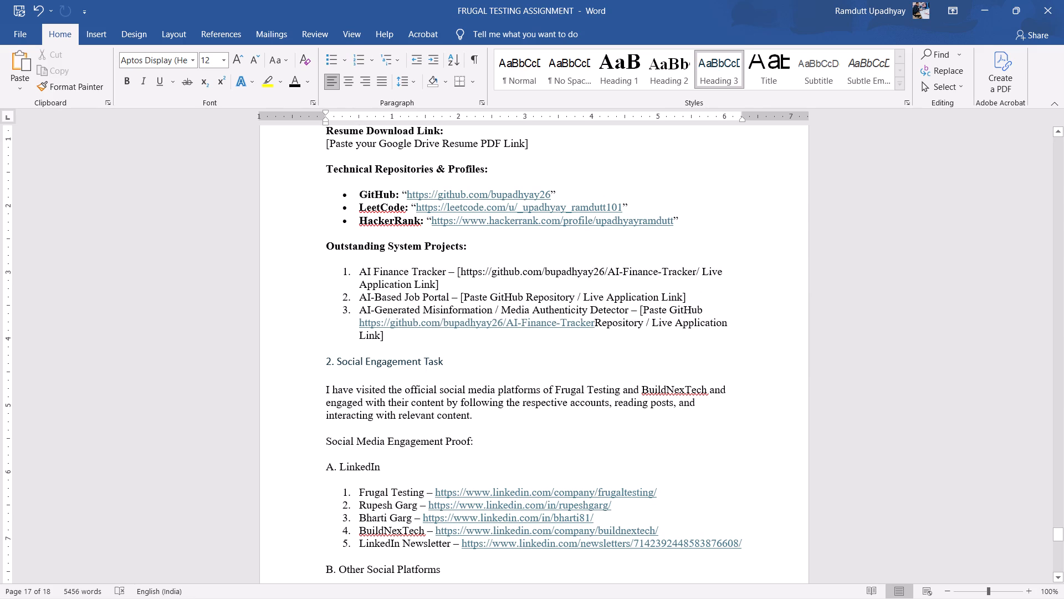
left_click_drag(461, 270, 623, 275)
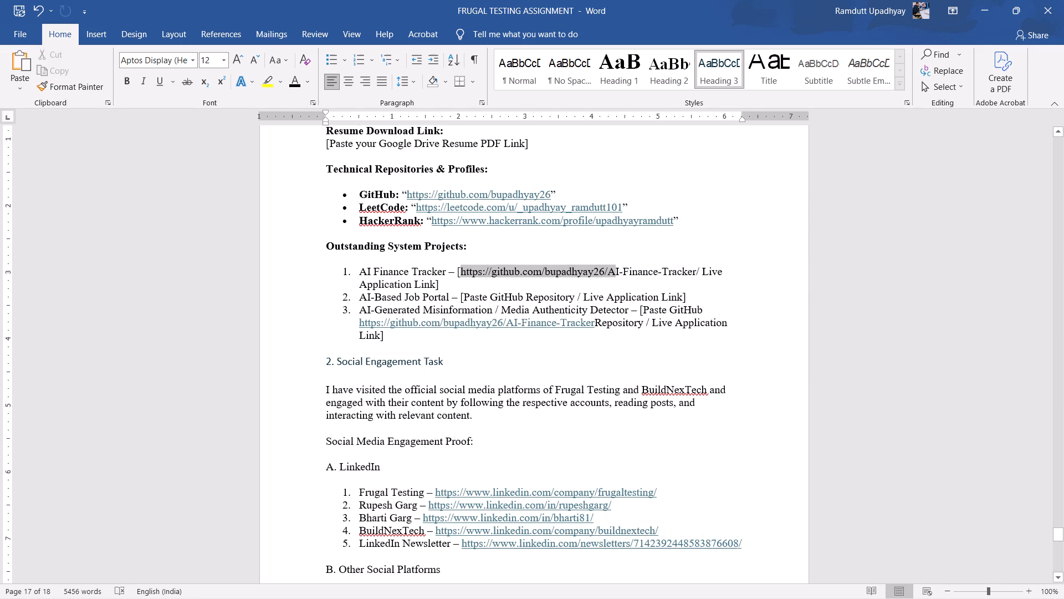
left_click_drag(623, 275, 694, 269)
key("ctrl+v")
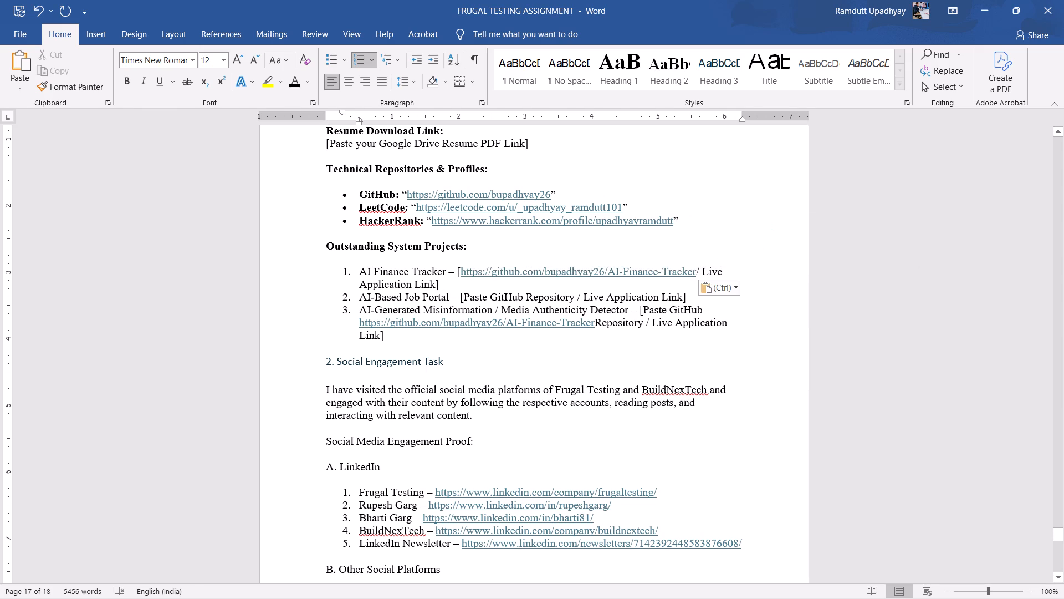
key("space")
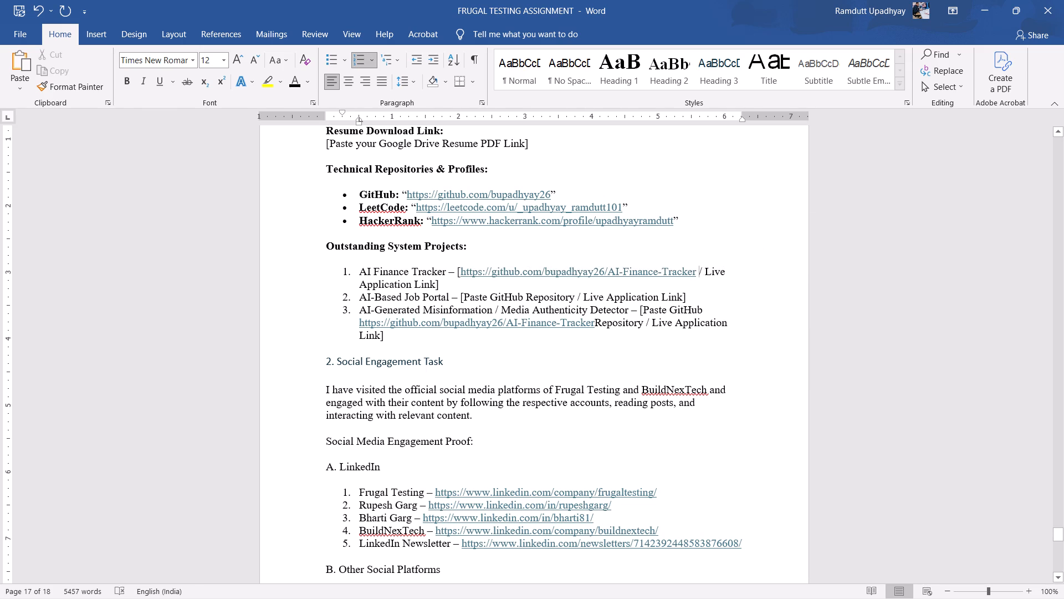
left_click(462, 269)
key("space")
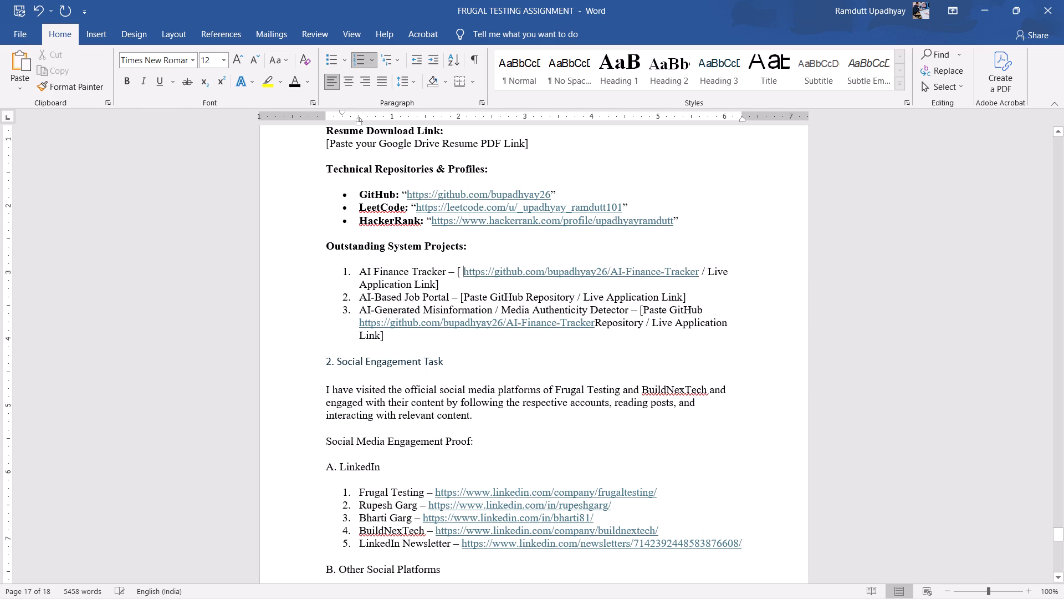
Delete the stray hyperlink and "Paste GitHub" from the Media Authenticity Detector placeholder, leaving "[Repository / Live Application Link]".
left_click(591, 322)
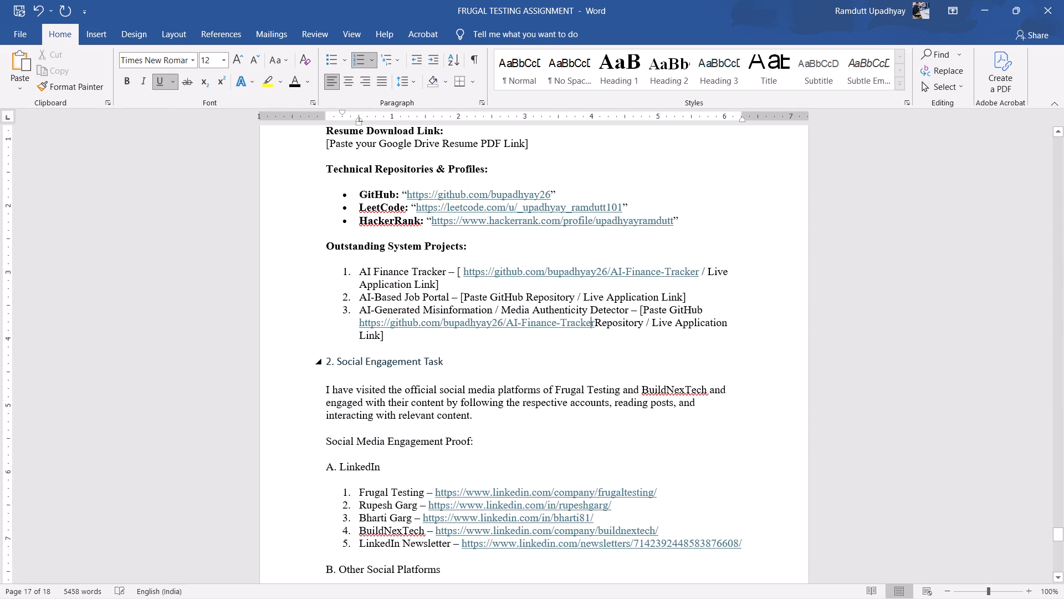
key("Right")
key("BackSpace")
key("BackSpace")
key("BackSpace")
key("BackSpace")
key("BackSpace")
key("BackSpace")
key("BackSpace")
key("BackSpace")
key("BackSpace")
key("BackSpace")
key("BackSpace")
key("BackSpace")
key("BackSpace")
key("BackSpace")
key("BackSpace")
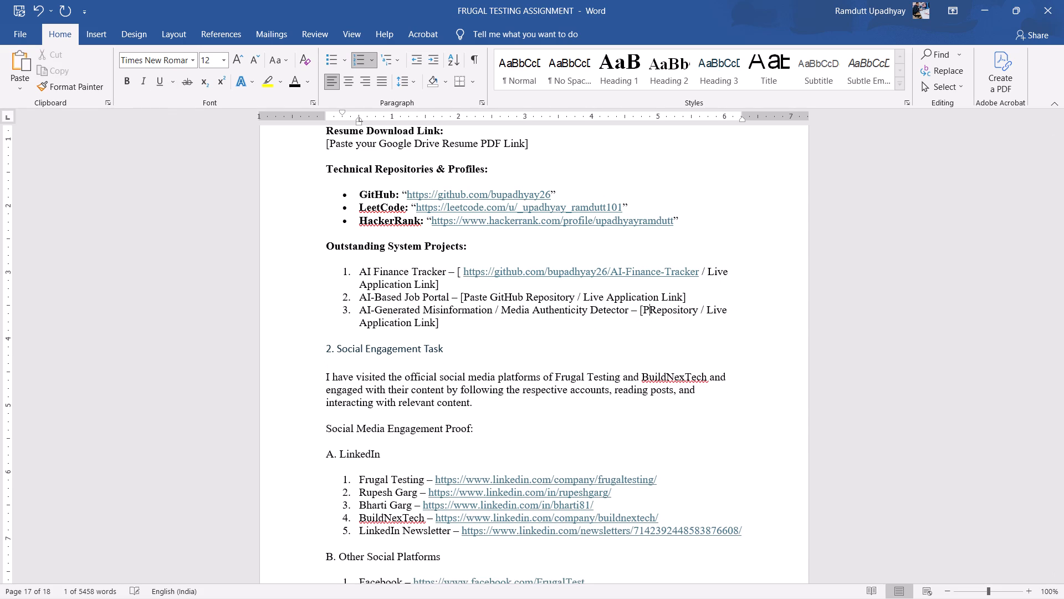
key("BackSpace")
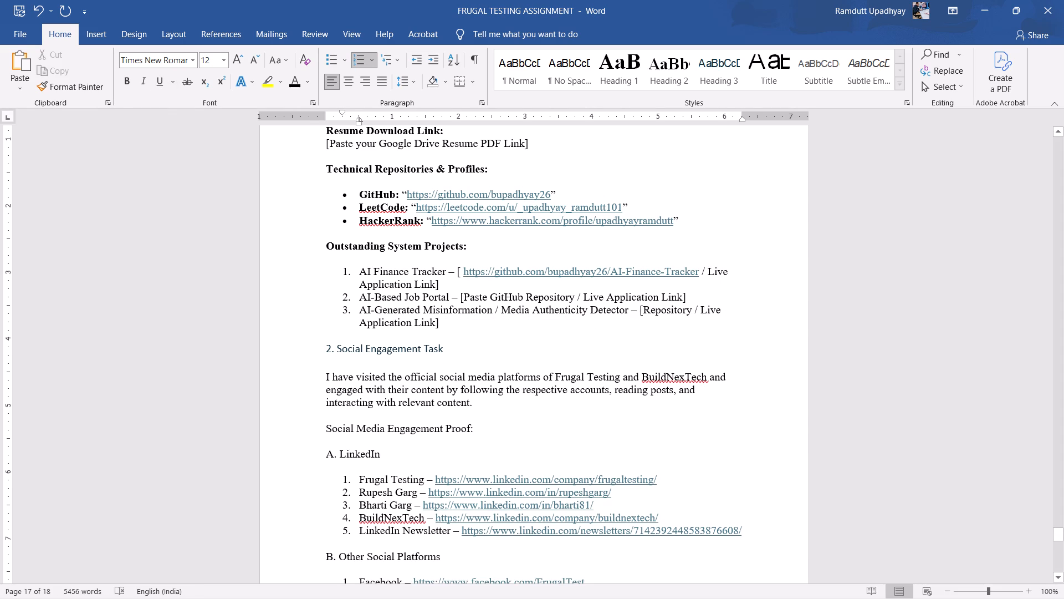
Copy the live application link address from the AI-Finance-Tracker repository's About section in Chrome and return to the Word document.
left_click_drag(708, 270, 709, 267)
left_click_drag(709, 267, 523, 286)
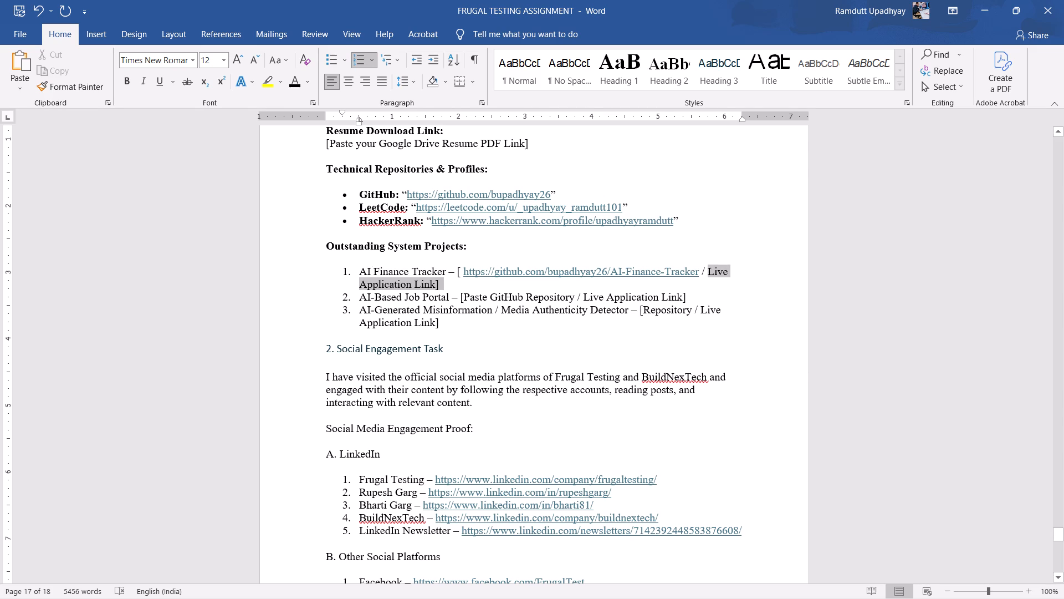
left_click_drag(523, 286, 431, 286)
left_click_drag(431, 286, 434, 286)
left_click(551, 343)
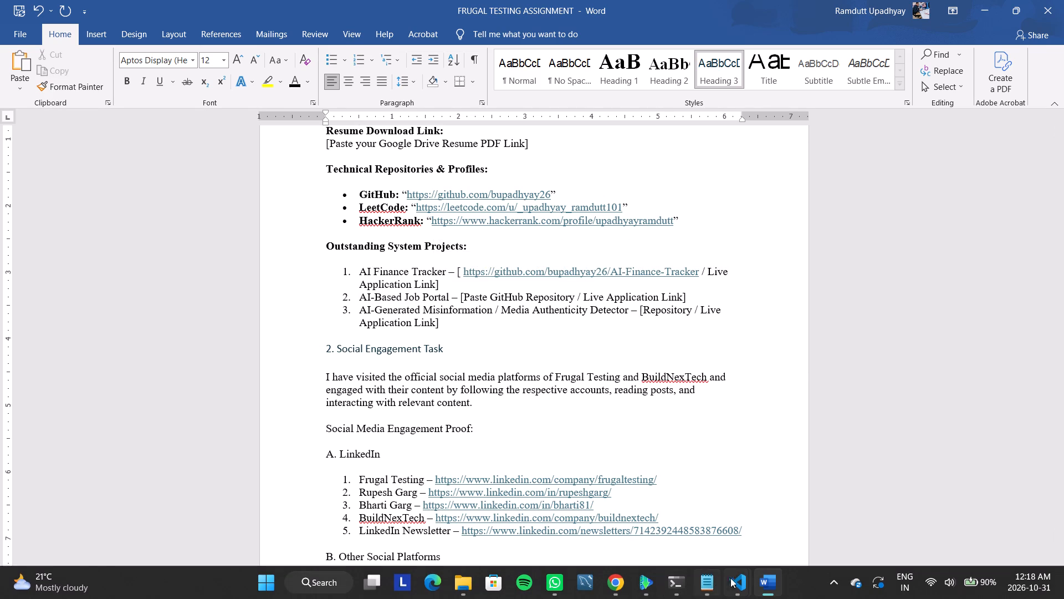
left_click(613, 586)
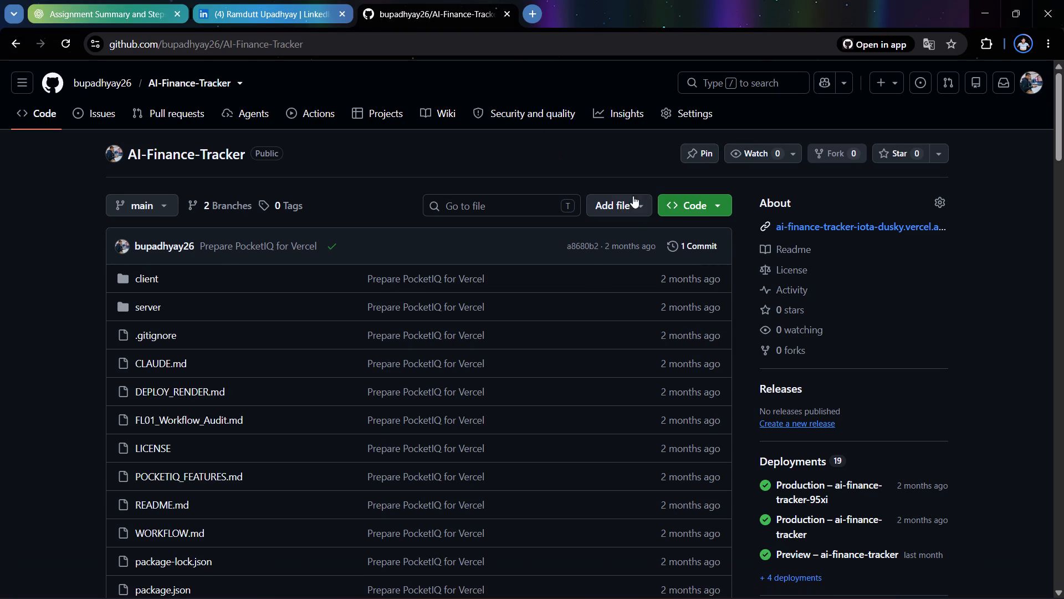
right_click(792, 227)
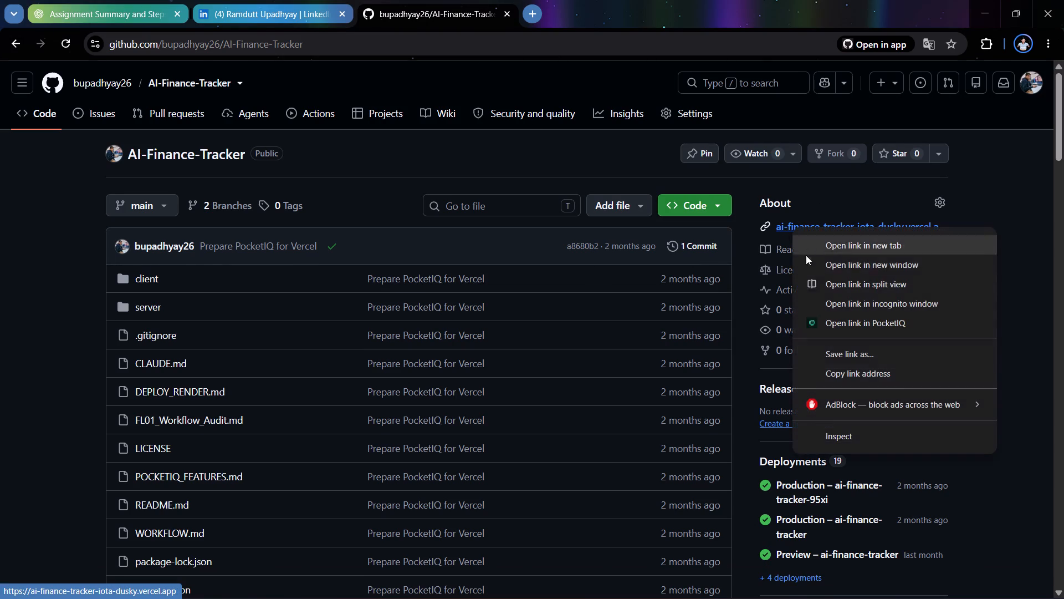
left_click(837, 368)
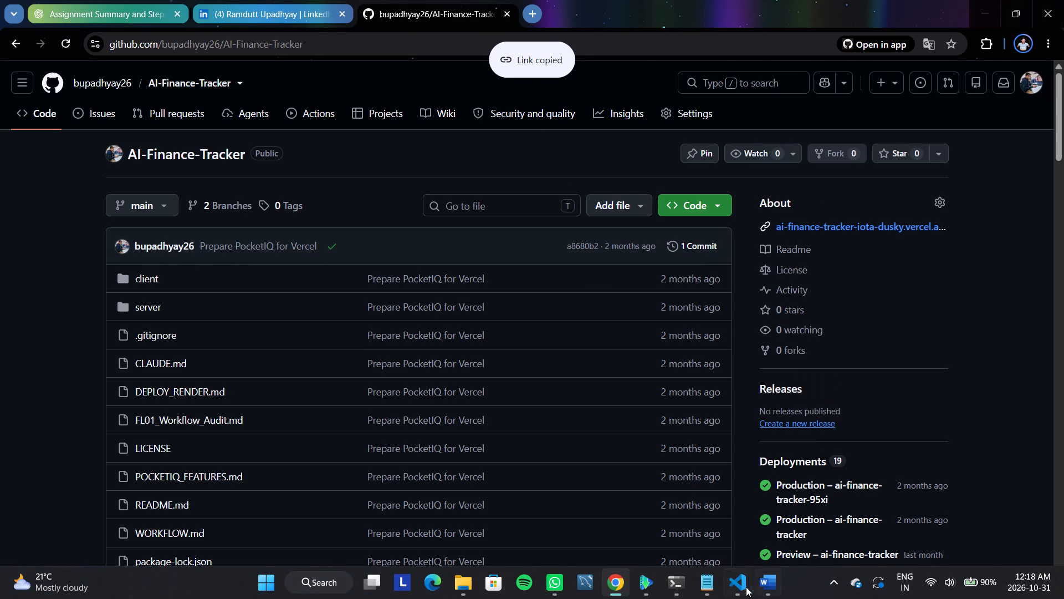
left_click(766, 587)
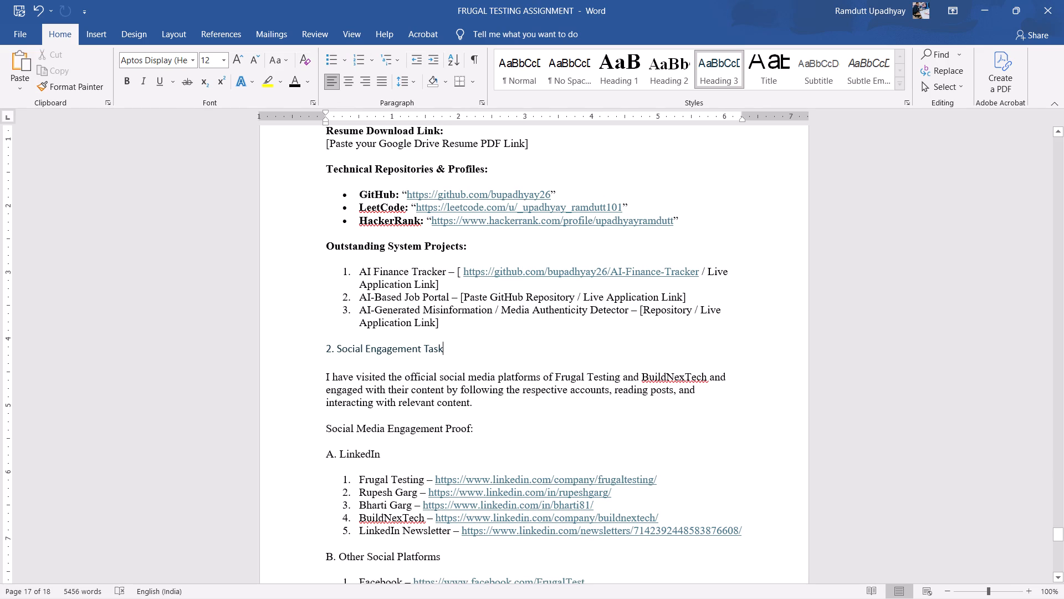
left_click_drag(711, 271, 727, 271)
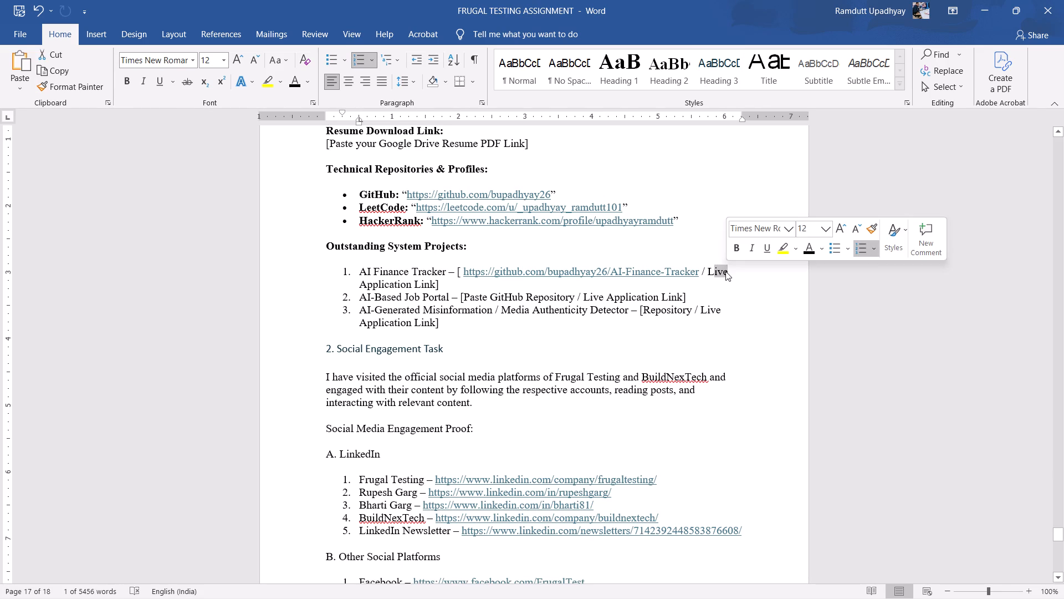
key("Left")
key("Left")
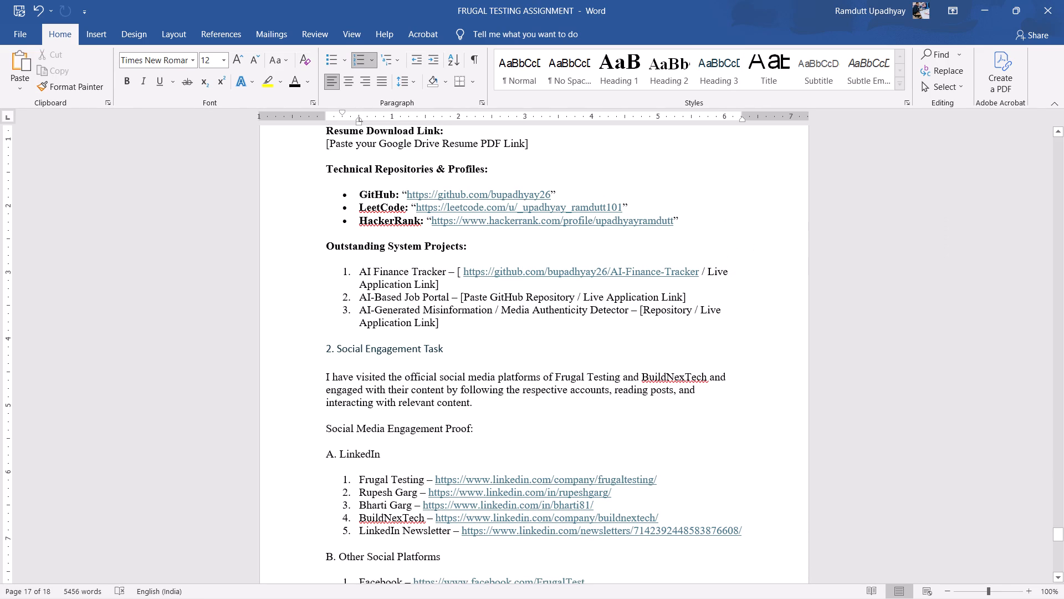
key("shift+Right")
key("shift+Right")
key("shift+Right")
key("shift+Right")
key("shift+Right")
key("shift+Right")
key("shift+Right")
key("shift+Right")
key("shift+Right")
key("shift+Right")
key("shift+Right")
key("shift+Right")
key("shift+Right")
key("shift+Right")
key("shift+Right")
key("shift+Right")
key("shift+Right")
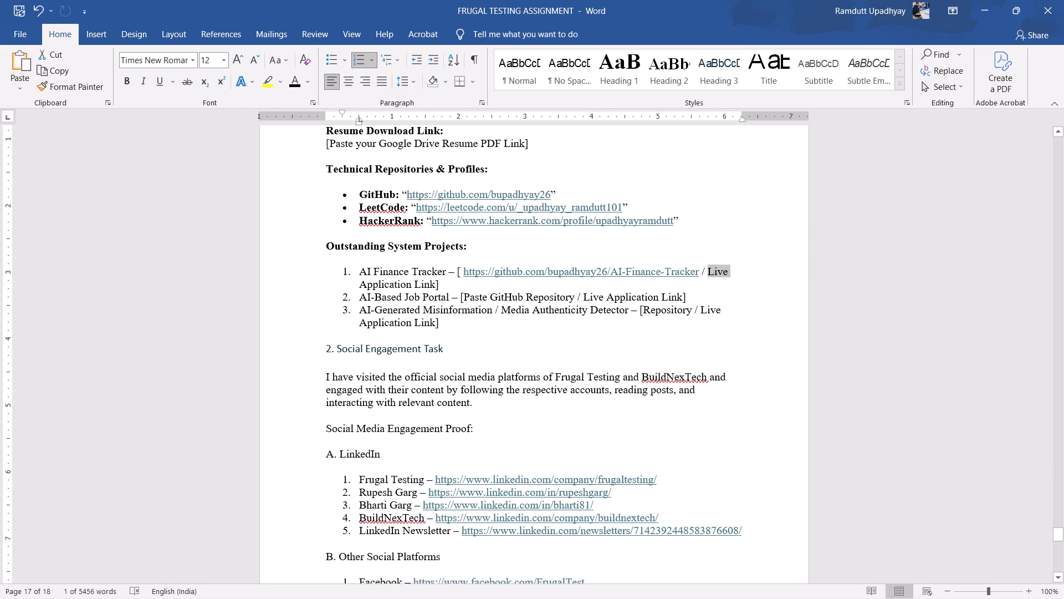
key("shift+Right")
key("shift+Right")
key("shift+Right")
key("shift+Right")
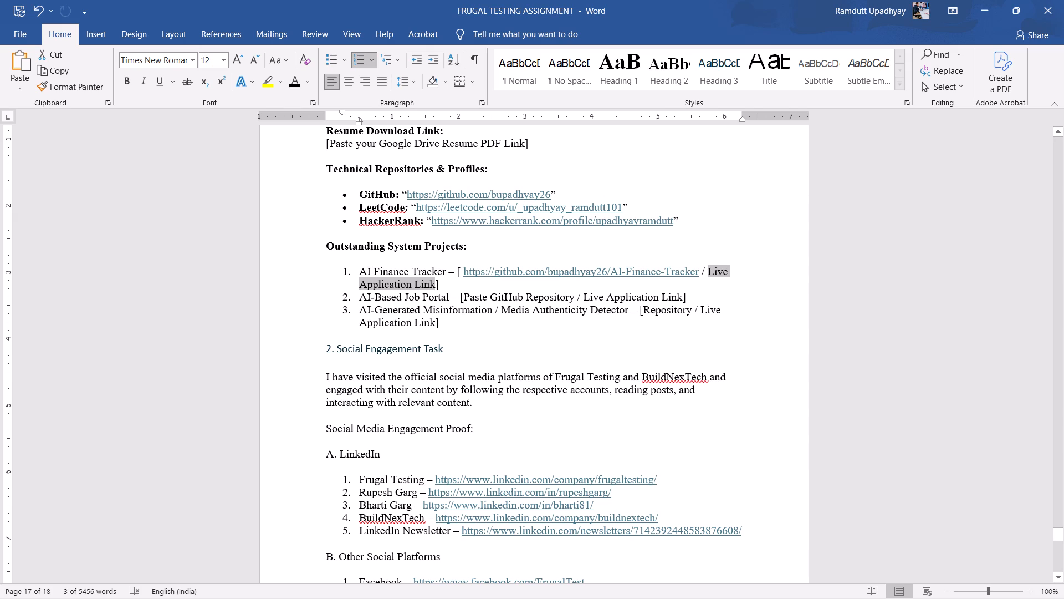
key("ctrl+v")
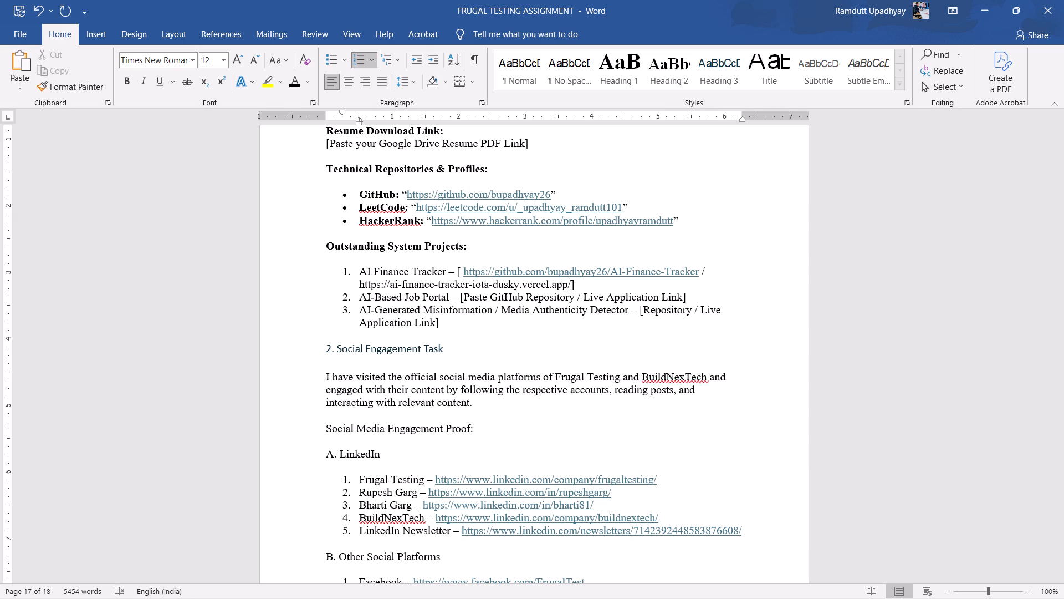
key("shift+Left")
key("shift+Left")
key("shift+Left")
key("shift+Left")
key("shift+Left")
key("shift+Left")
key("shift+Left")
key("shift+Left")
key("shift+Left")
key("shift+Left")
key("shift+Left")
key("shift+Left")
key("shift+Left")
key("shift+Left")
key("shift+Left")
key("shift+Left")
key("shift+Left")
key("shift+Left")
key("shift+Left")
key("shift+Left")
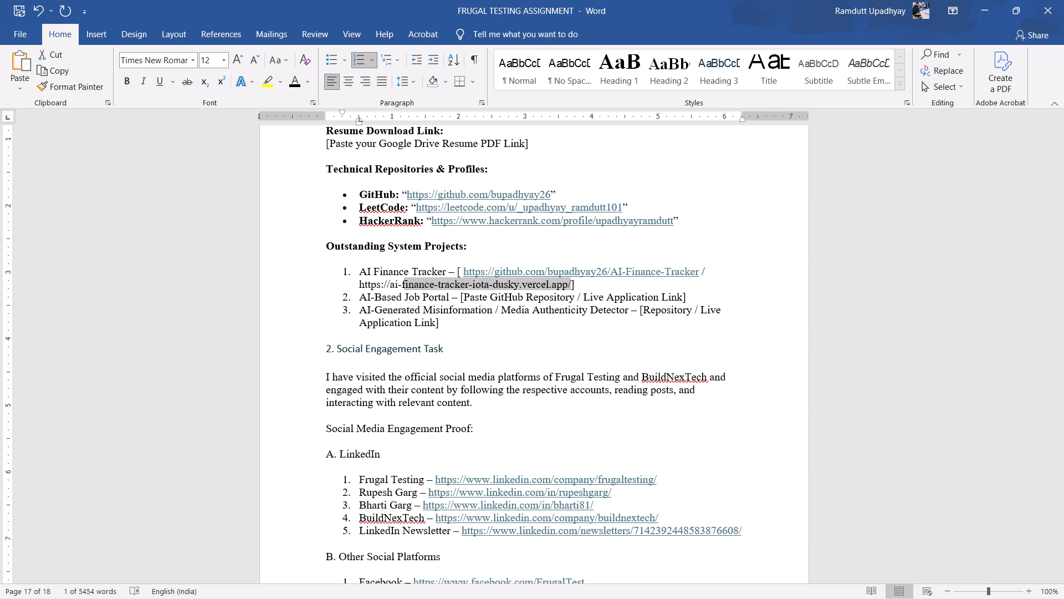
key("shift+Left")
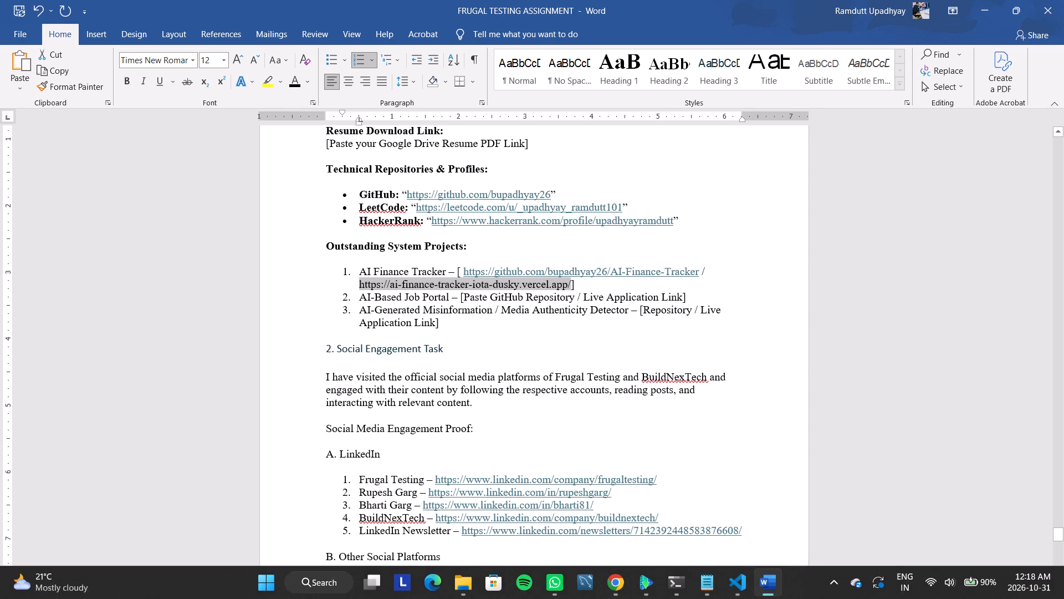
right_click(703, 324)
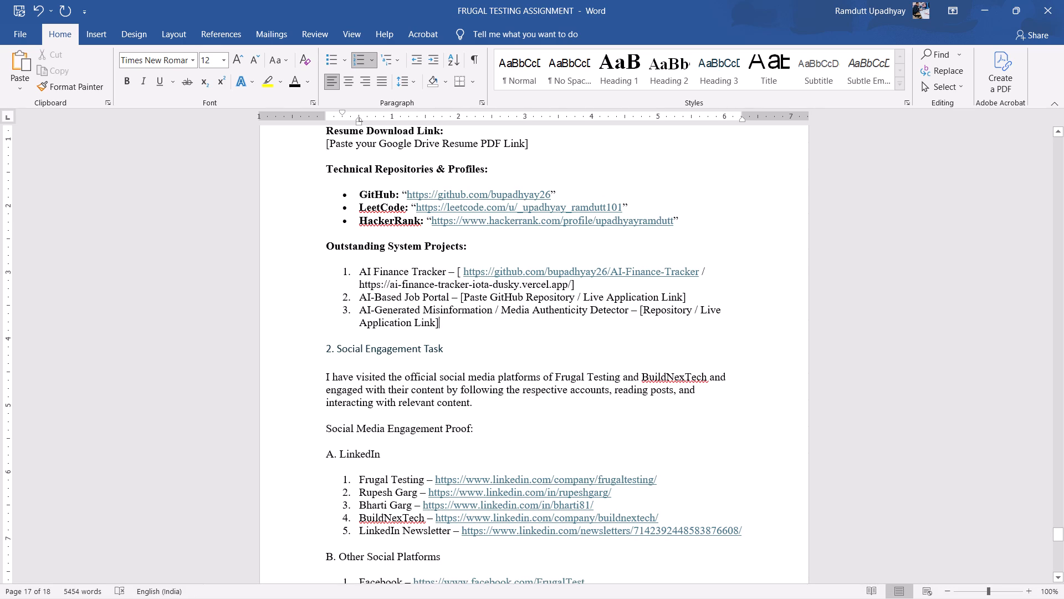
Insert a "Live Demo" hyperlink to the copied live application address after the Media Authenticity Detector placeholder.
right_click(672, 329)
left_click(703, 303)
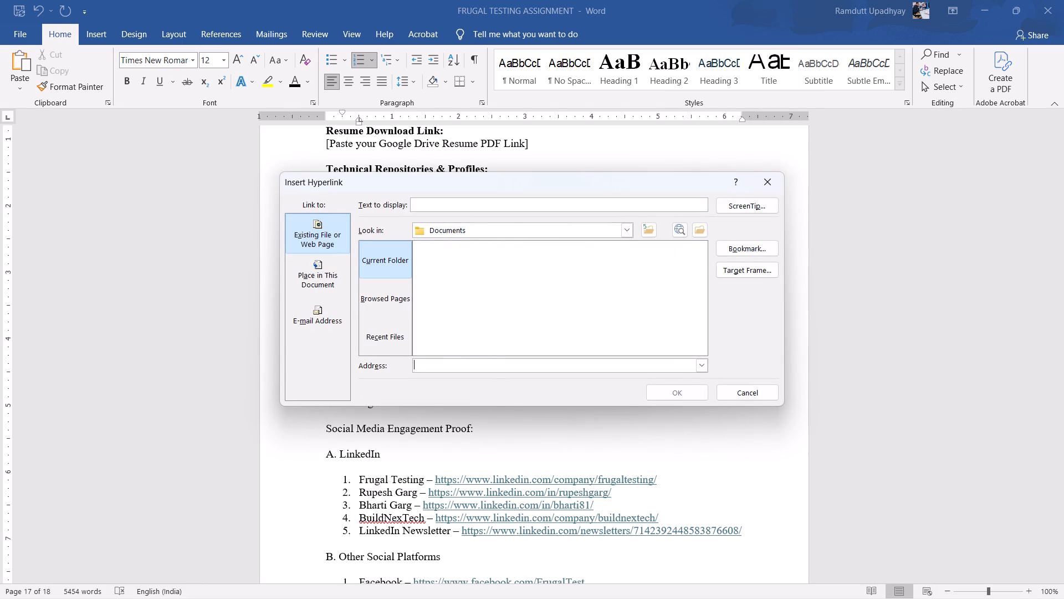
left_click(433, 204)
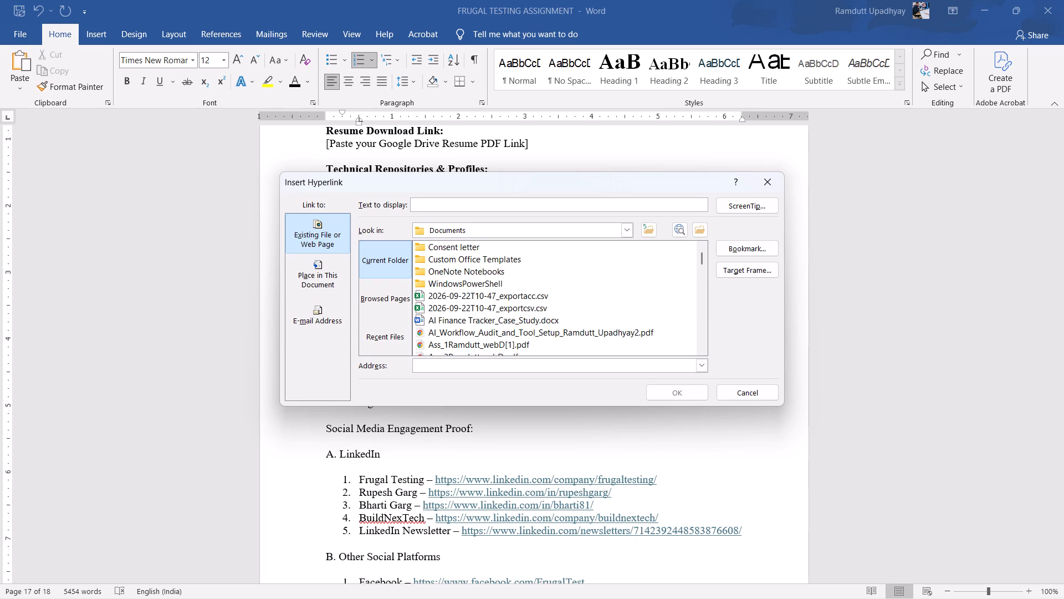
type("Li")
type("ve")
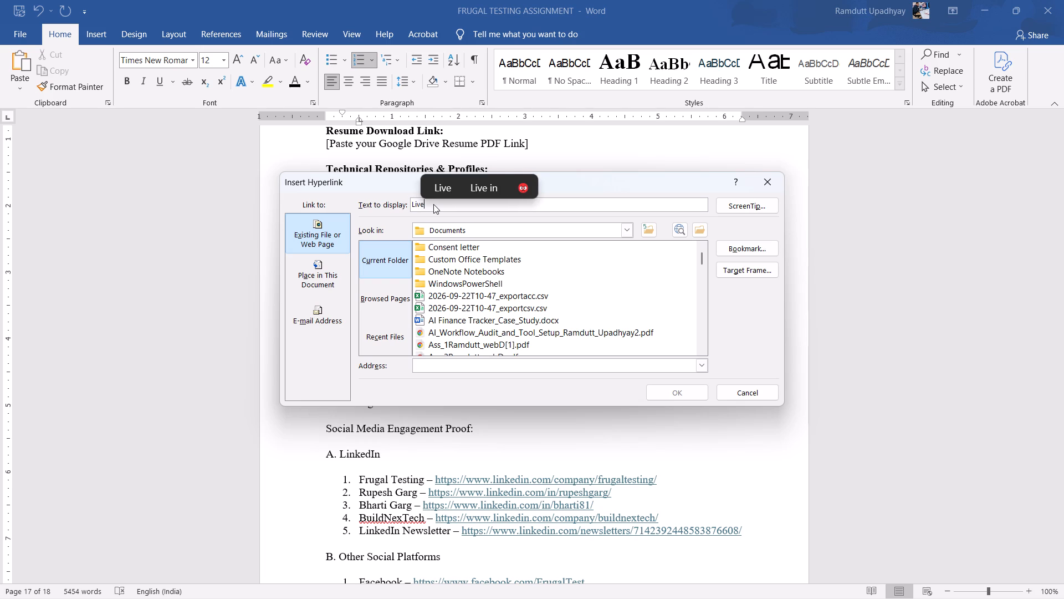
key("space")
type("Demo")
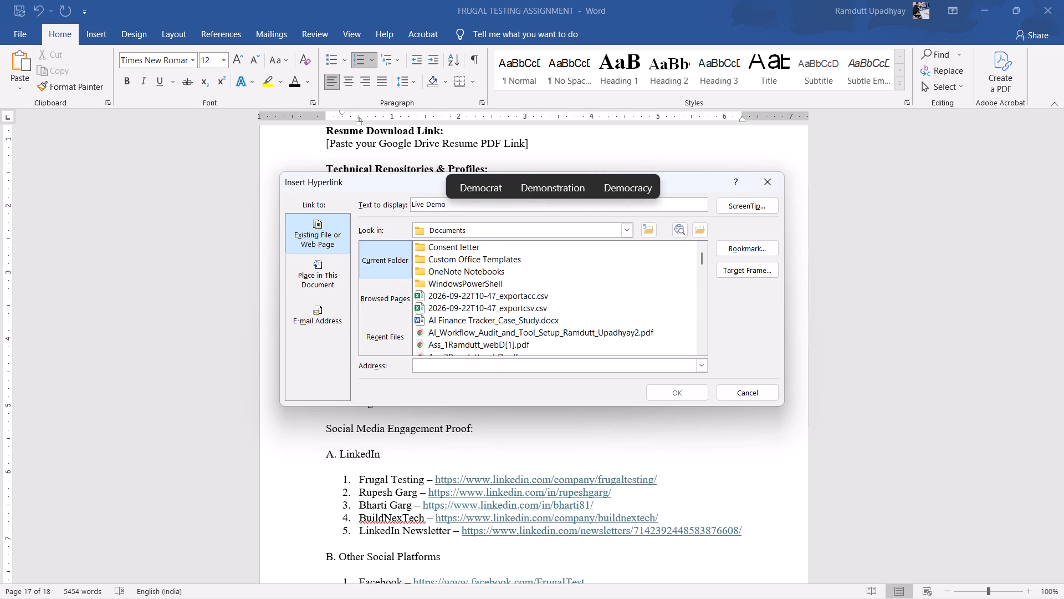
left_click(497, 370)
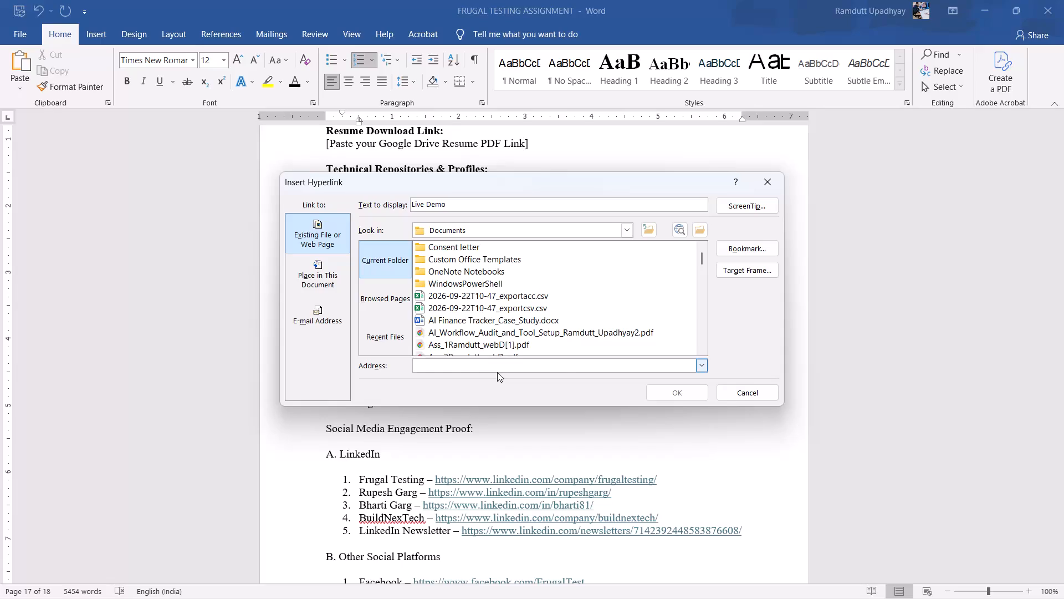
key("ctrl+v")
left_click(683, 392)
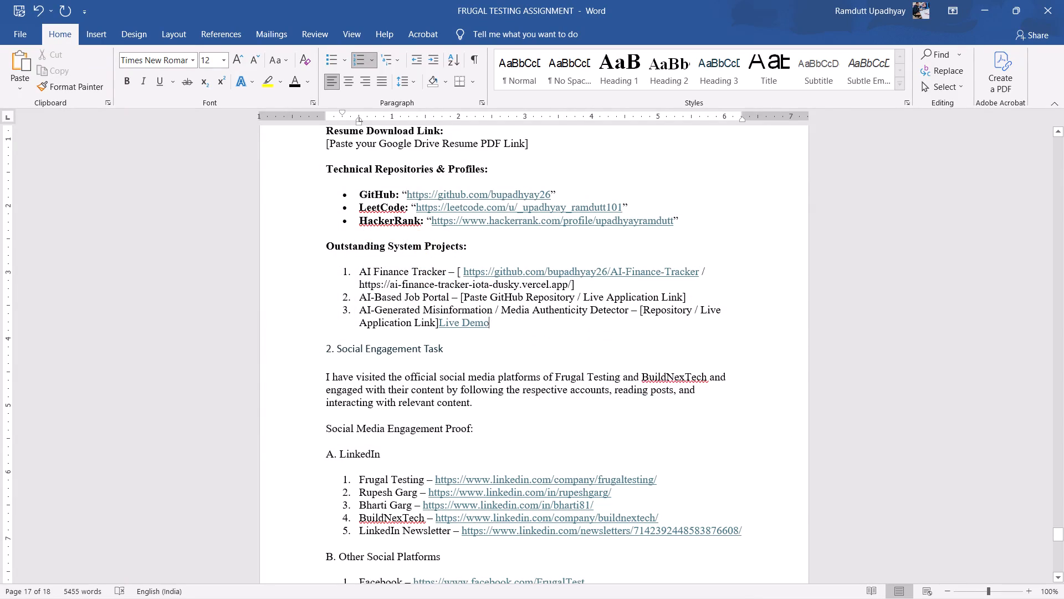
Copy the "Live Demo" hyperlink and remove it from the end of the Media Authenticity Detector entry.
key("shift+Left")
key("shift+Left")
key("shift+Left")
key("shift+Left")
key("shift+Left")
key("shift+Left")
key("shift+Left")
key("shift+Left")
key("shift+Left")
key("shift+Left")
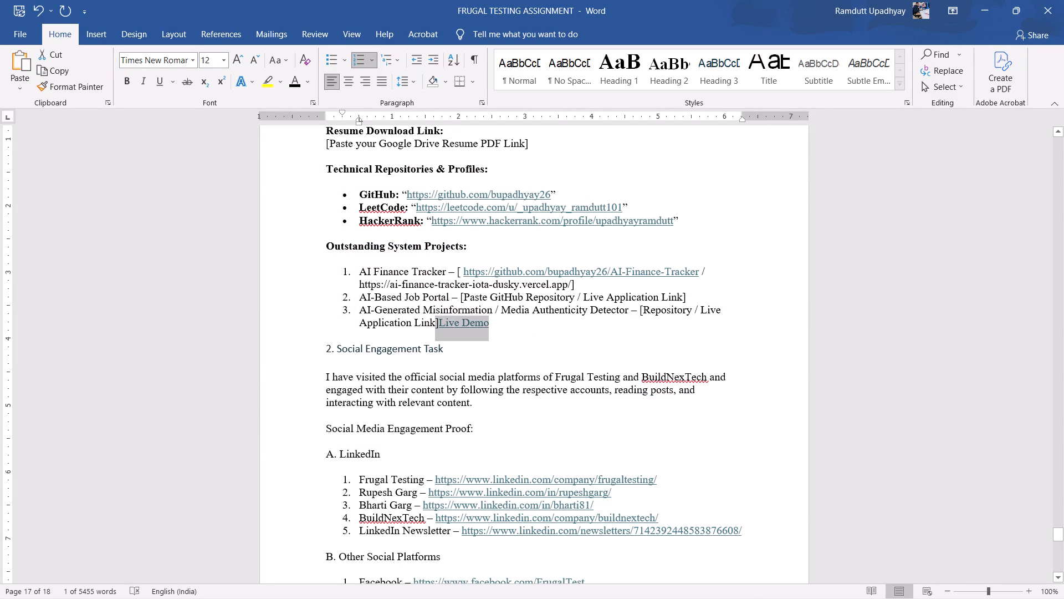
key("shift+Right")
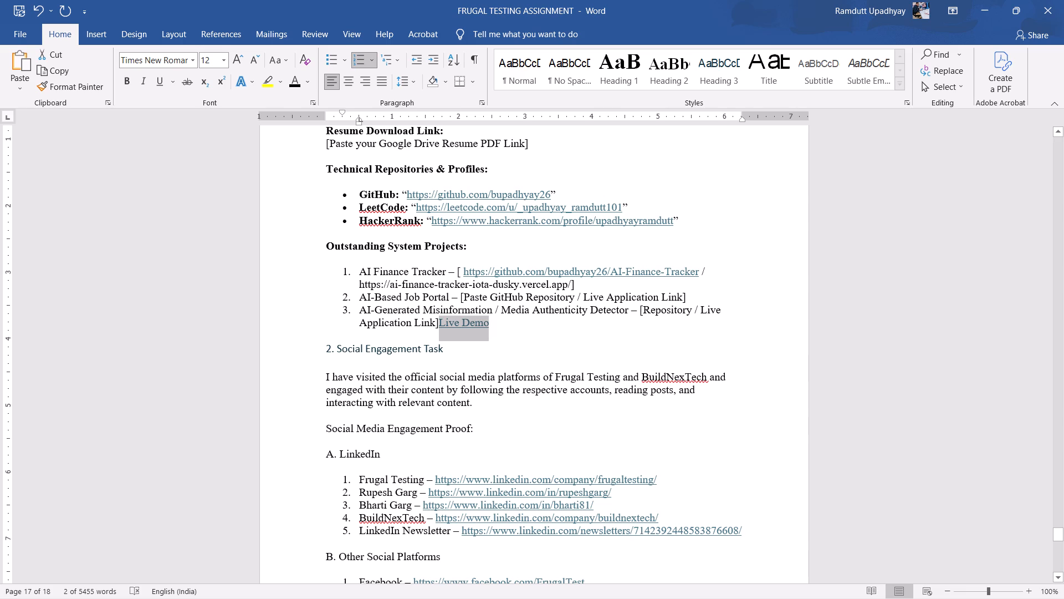
key("ctrl+c")
key("BackSpace")
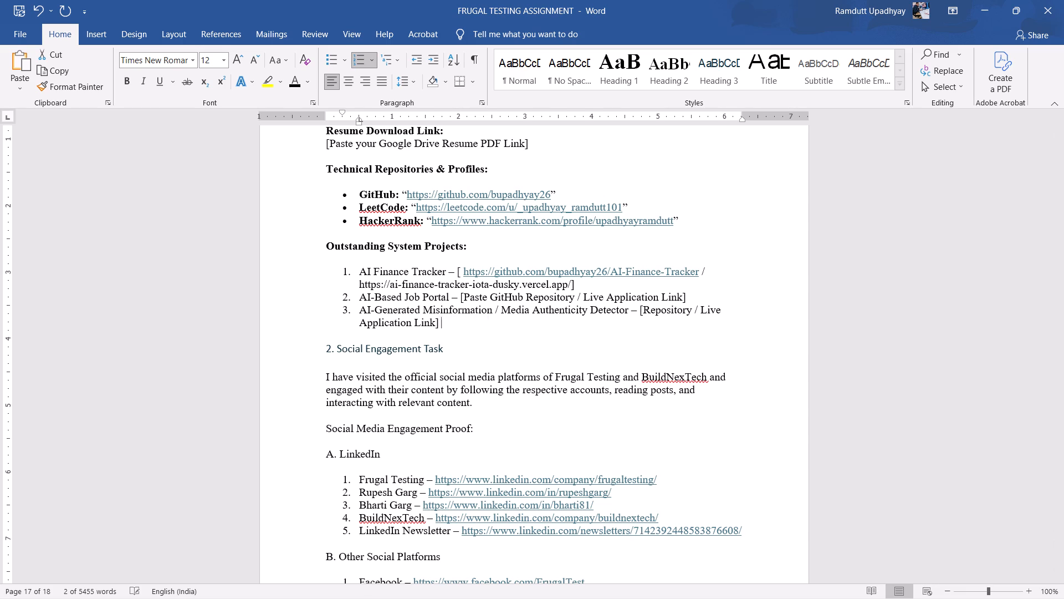
Replace the plain vercel.app address in the AI Finance Tracker entry with the copied "Live Demo" hyperlink.
left_click(571, 283)
key("BackSpace")
key("BackSpace")
key("BackSpace")
key("BackSpace")
key("BackSpace")
key("BackSpace")
key("BackSpace")
key("BackSpace")
key("BackSpace")
key("BackSpace")
key("BackSpace")
key("BackSpace")
key("BackSpace")
key("BackSpace")
key("BackSpace")
key("BackSpace")
key("BackSpace")
key("BackSpace")
key("BackSpace")
key("BackSpace")
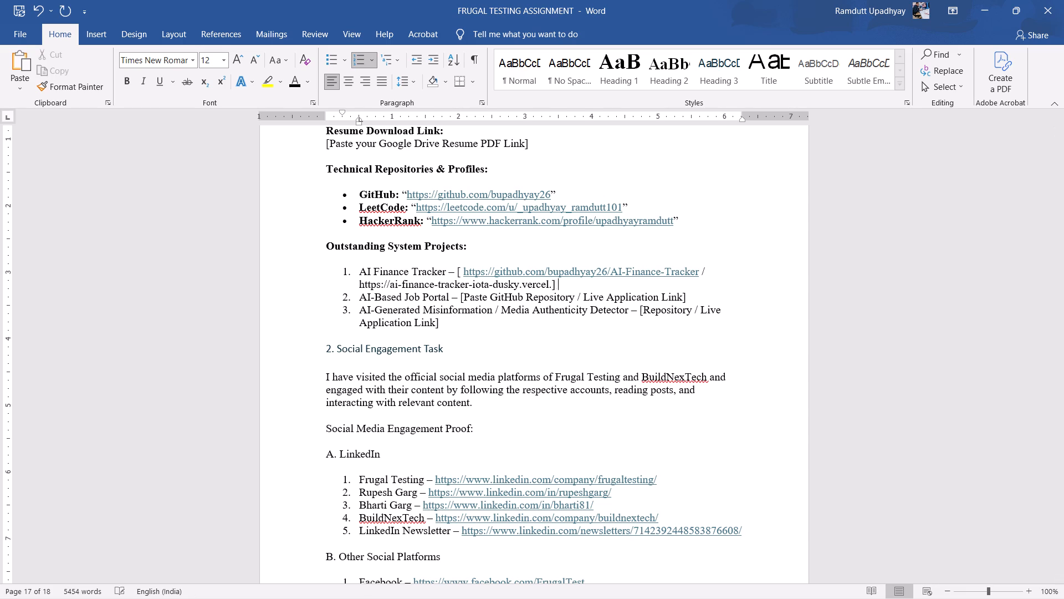
key("BackSpace")
key("BackSpace")
key("BackSpace")
key("BackSpace")
key("BackSpace")
key("BackSpace")
key("BackSpace")
key("BackSpace")
key("BackSpace")
key("BackSpace")
key("BackSpace")
key("BackSpace")
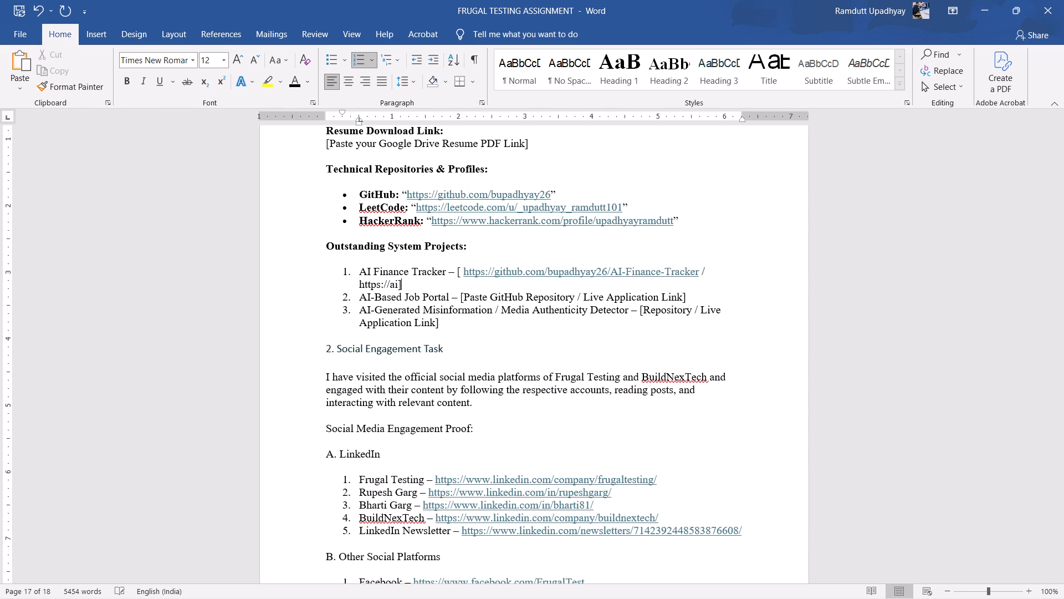
key("BackSpace")
key("BackSpace")
key("BackSpace")
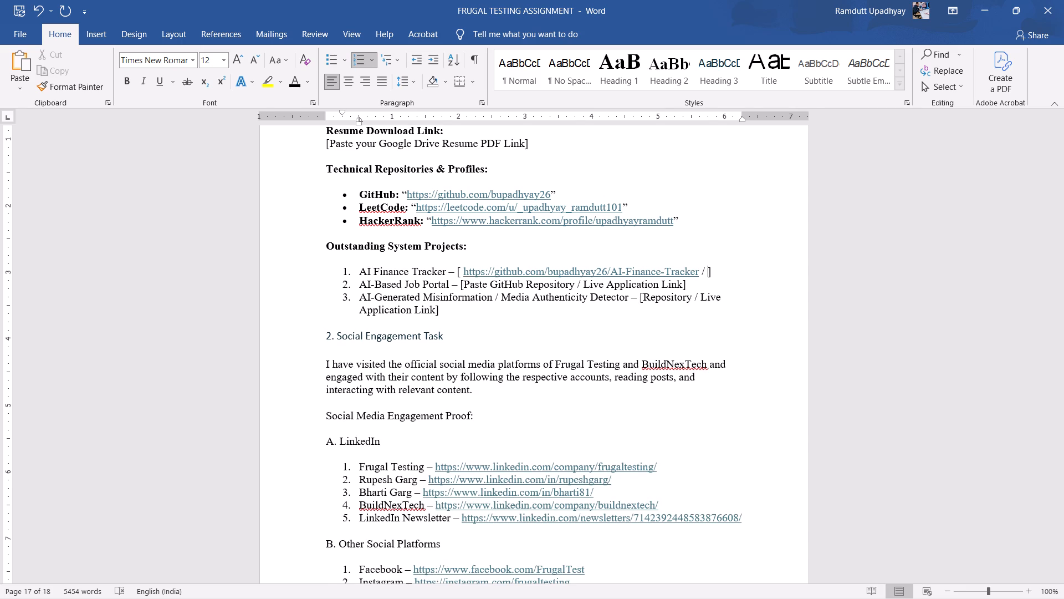
key("ctrl+v")
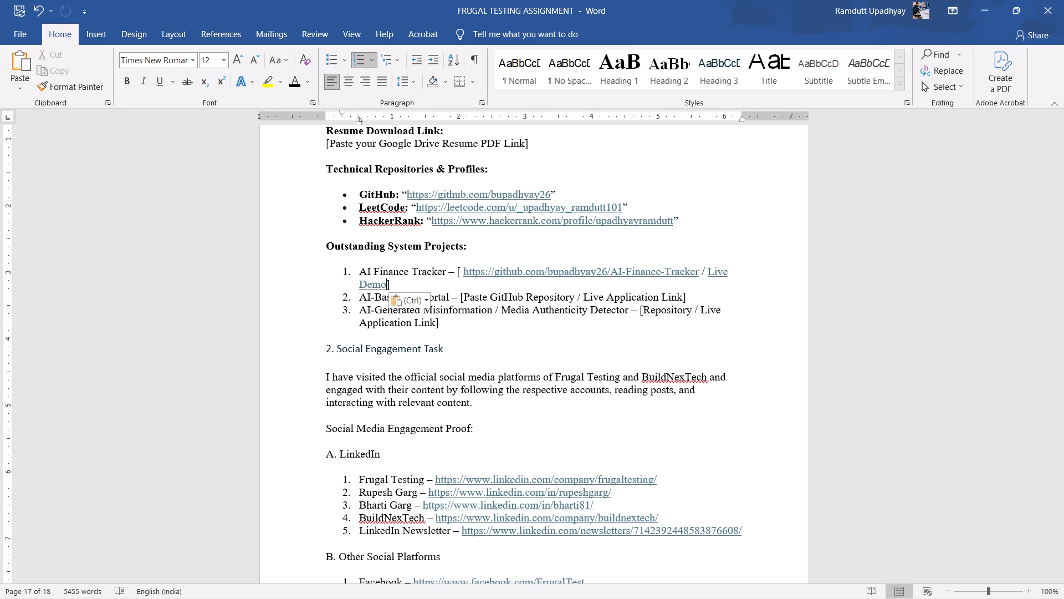
left_click(576, 341)
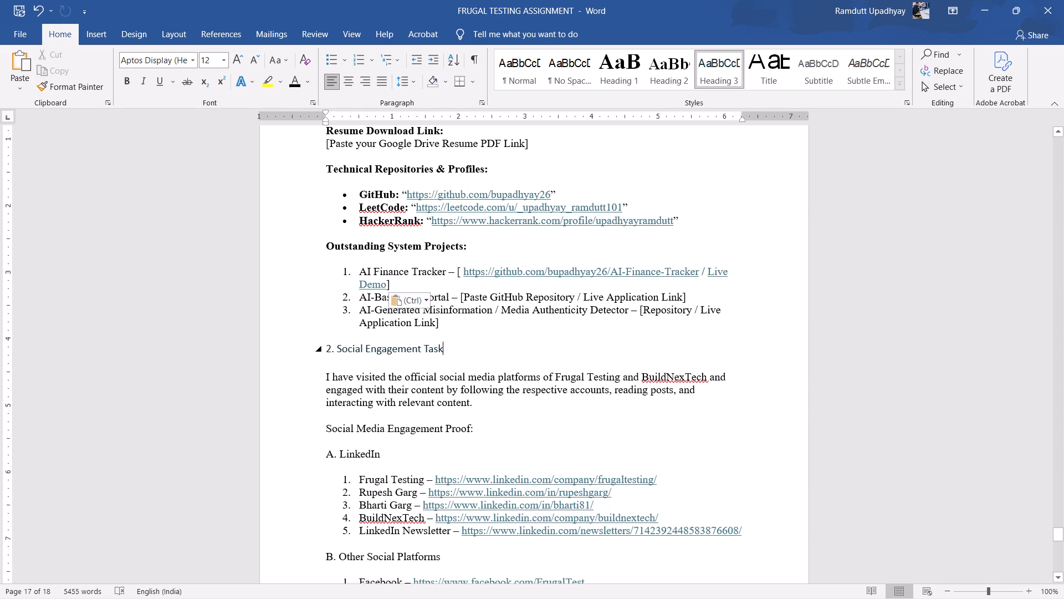
left_click(514, 356)
left_click(460, 337)
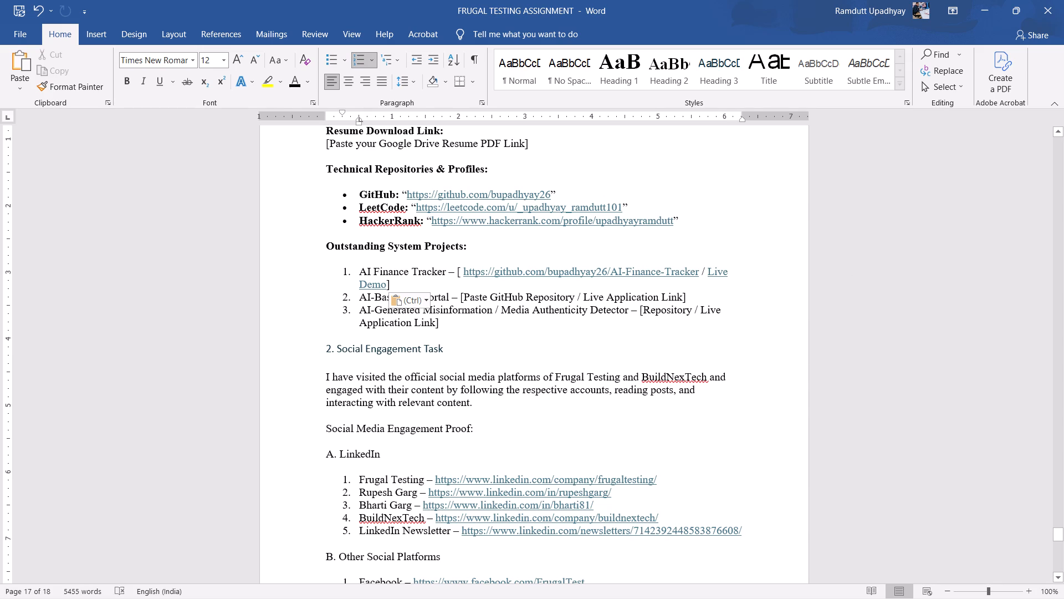
Clear "Paste GitHub Repository / Live Application Link" from the AI-Based Job Portal entry, leaving one space between the brackets.
left_click(574, 295)
key("BackSpace")
key("BackSpace")
key("BackSpace")
key("BackSpace")
key("BackSpace")
key("BackSpace")
key("BackSpace")
key("BackSpace")
key("BackSpace")
key("BackSpace")
key("BackSpace")
key("BackSpace")
key("BackSpace")
key("BackSpace")
key("BackSpace")
key("BackSpace")
key("BackSpace")
key("BackSpace")
key("BackSpace")
key("BackSpace")
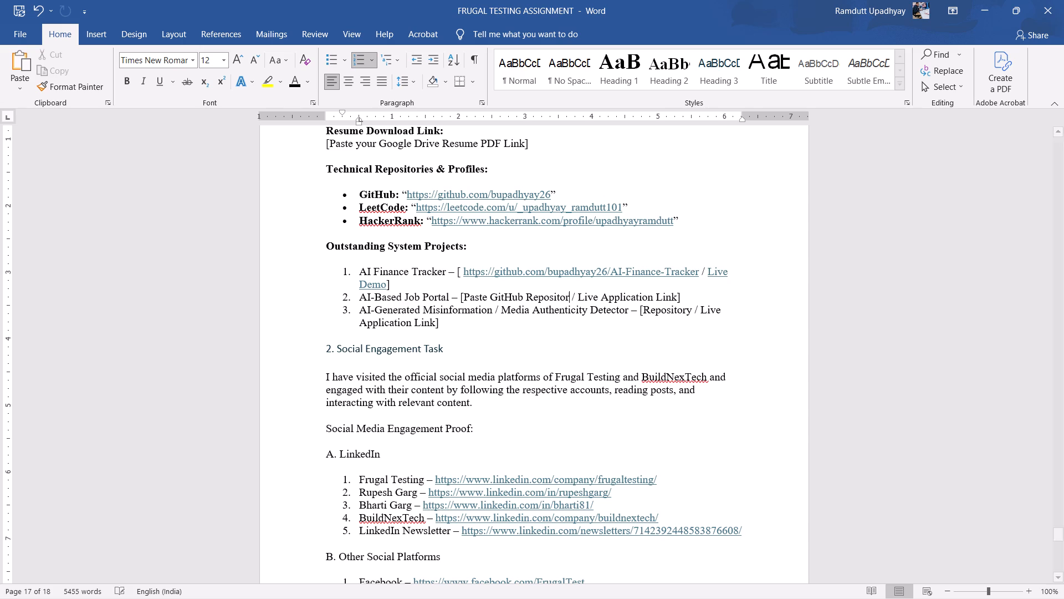
key("BackSpace")
key("BackSpace")
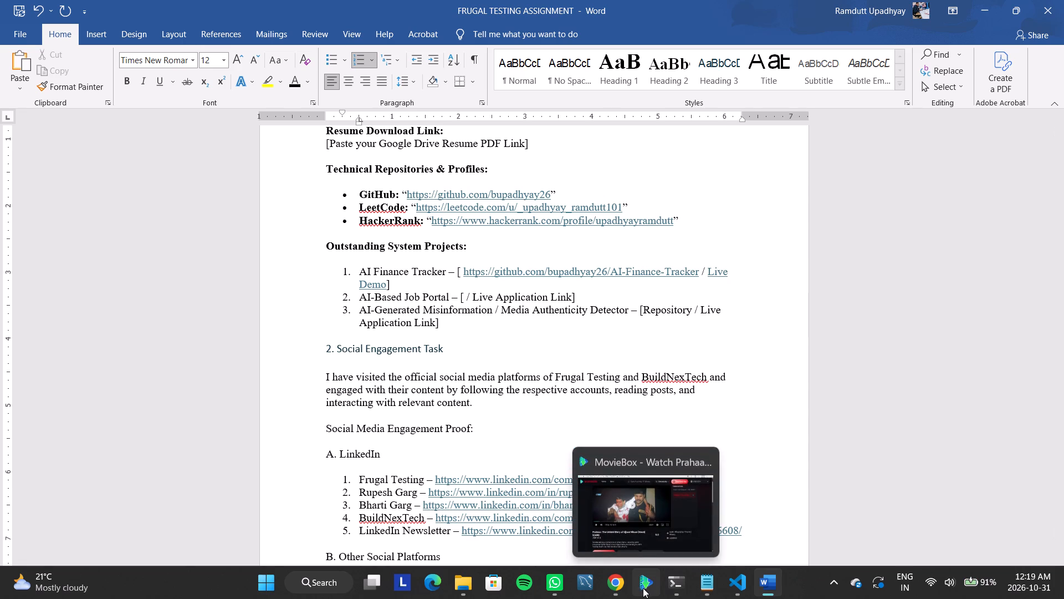
left_click(572, 297)
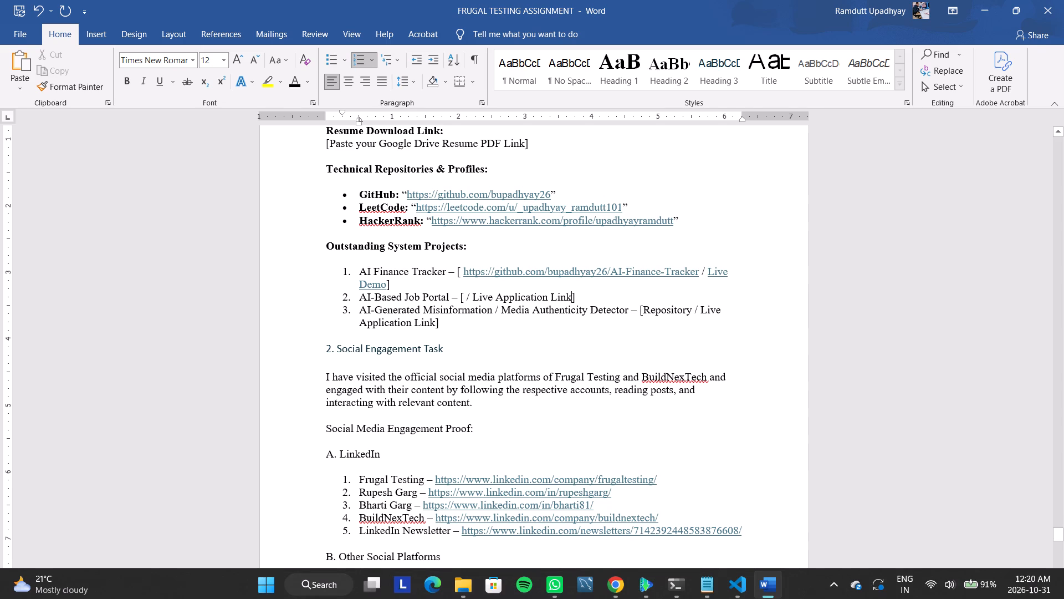
key("BackSpace")
key("BackSpace")
key("BackSpace")
key("BackSpace")
key("BackSpace")
key("BackSpace")
key("BackSpace")
key("BackSpace")
key("BackSpace")
key("BackSpace")
key("BackSpace")
key("BackSpace")
key("BackSpace")
key("BackSpace")
key("BackSpace")
key("BackSpace")
key("BackSpace")
key("BackSpace")
key("BackSpace")
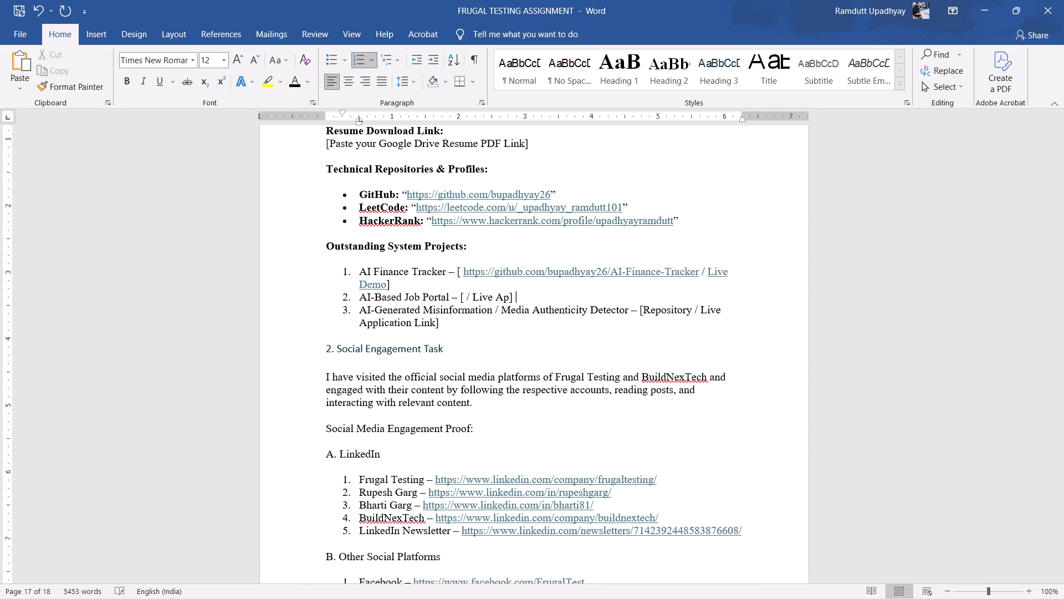
key("BackSpace")
key("BackSpace")
key("BackSpace")
key("BackSpace")
key("Left")
key("Right")
key("BackSpace")
key("space")
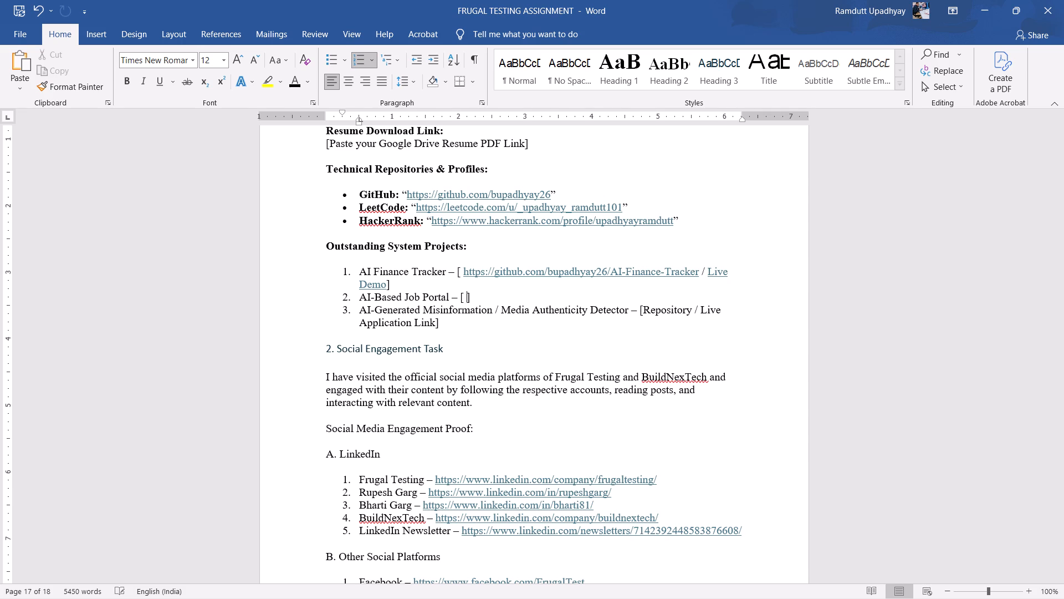
Add a space between the "Live Demo" hyperlink and the closing bracket in the AI Finance Tracker entry.
left_click(388, 286)
key("space")
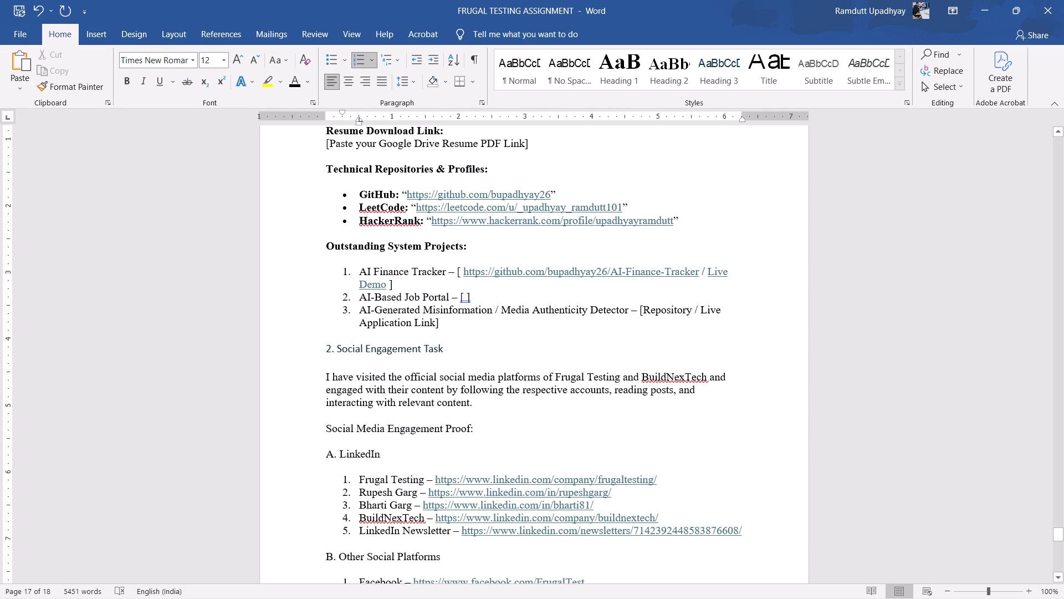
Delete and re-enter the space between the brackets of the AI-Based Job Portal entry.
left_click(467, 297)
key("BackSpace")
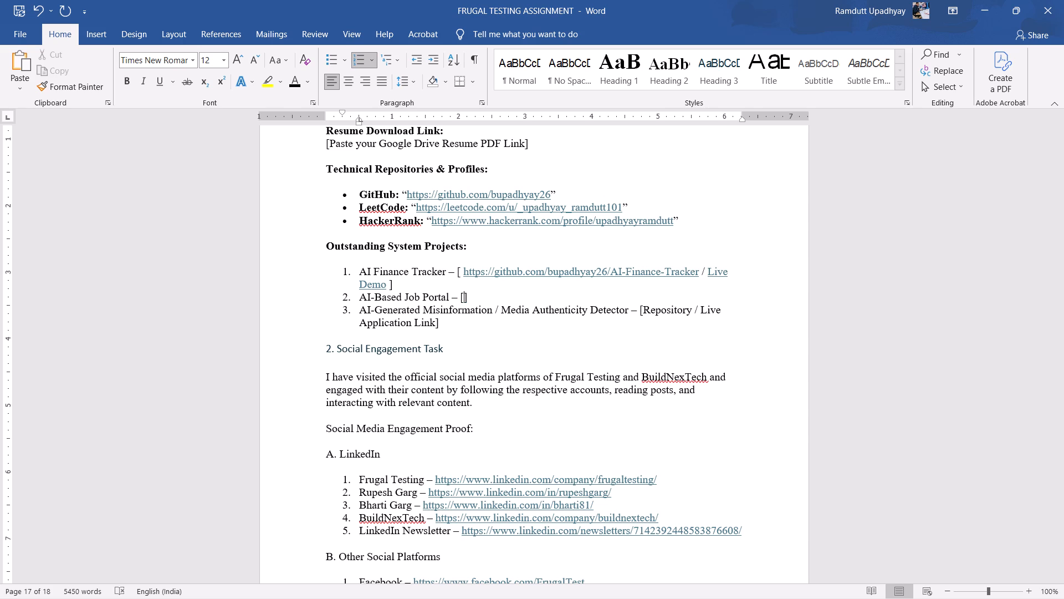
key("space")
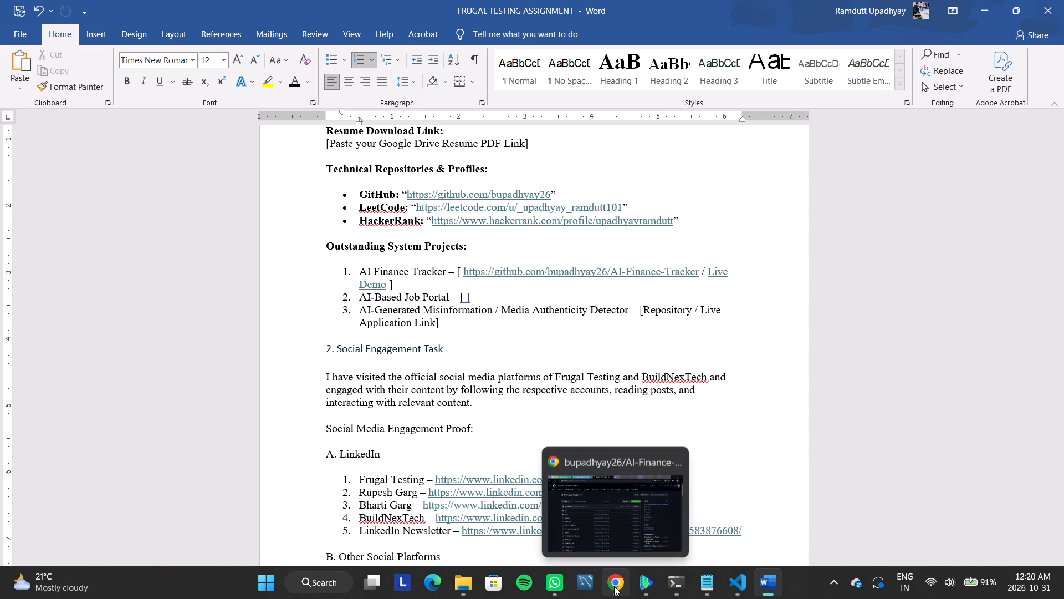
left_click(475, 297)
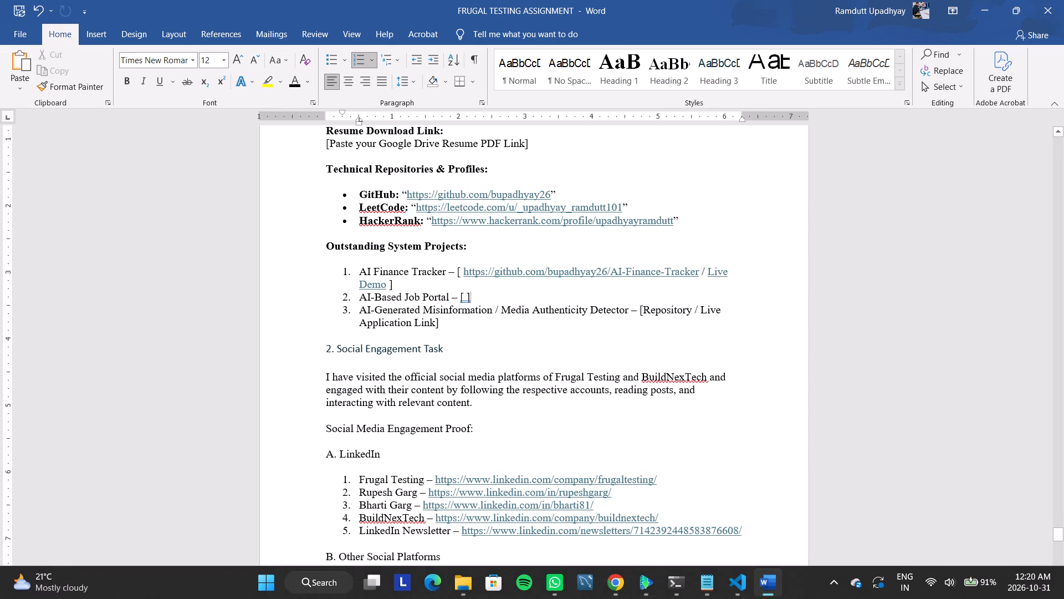
Switch to Chrome and look through the GitHub profile's repositories and contribution activity for the remaining outstanding projects.
left_click(613, 590)
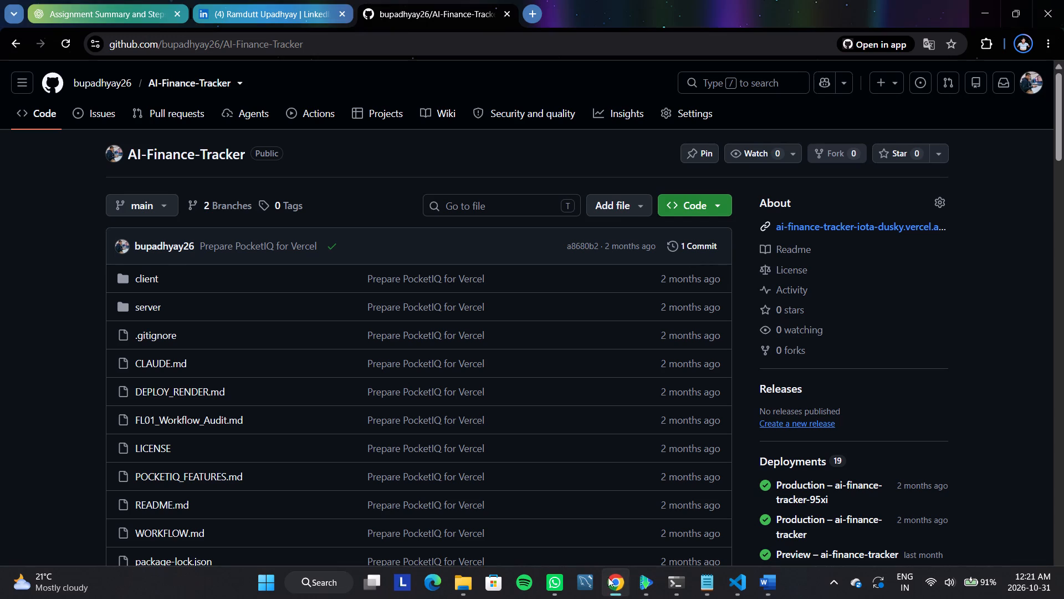
left_click(81, 84)
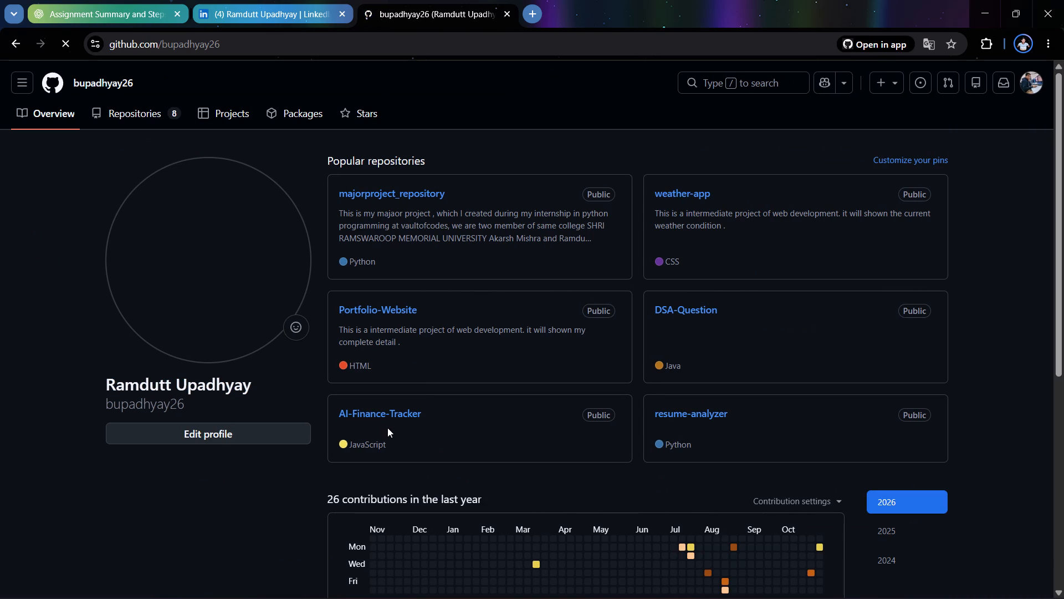
scroll(463, 329, "down", 4)
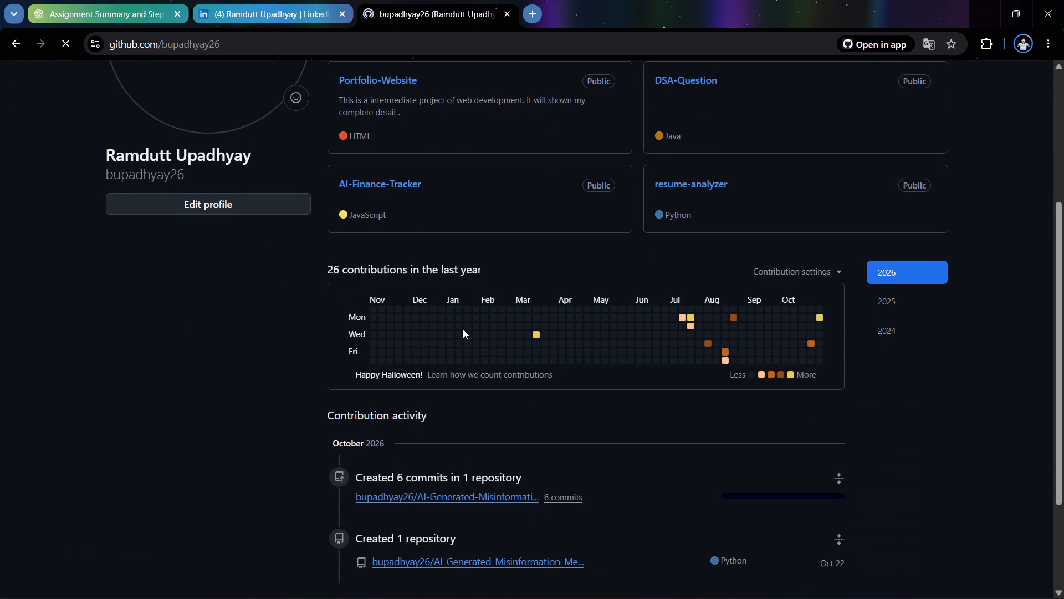
scroll(462, 328, "up", 3)
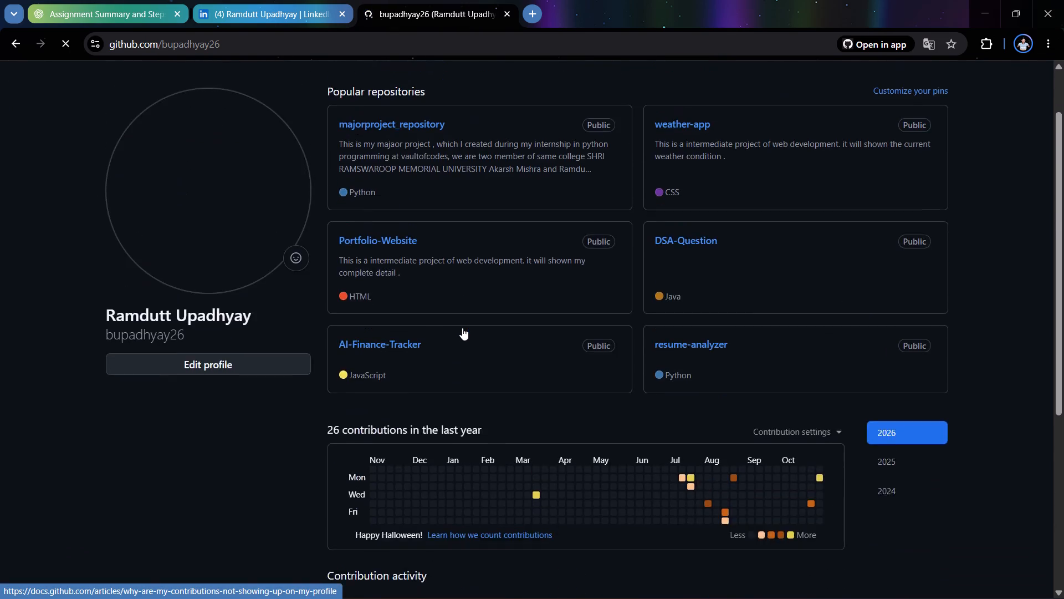
scroll(462, 328, "down", 4)
scroll(462, 328, "up", 4)
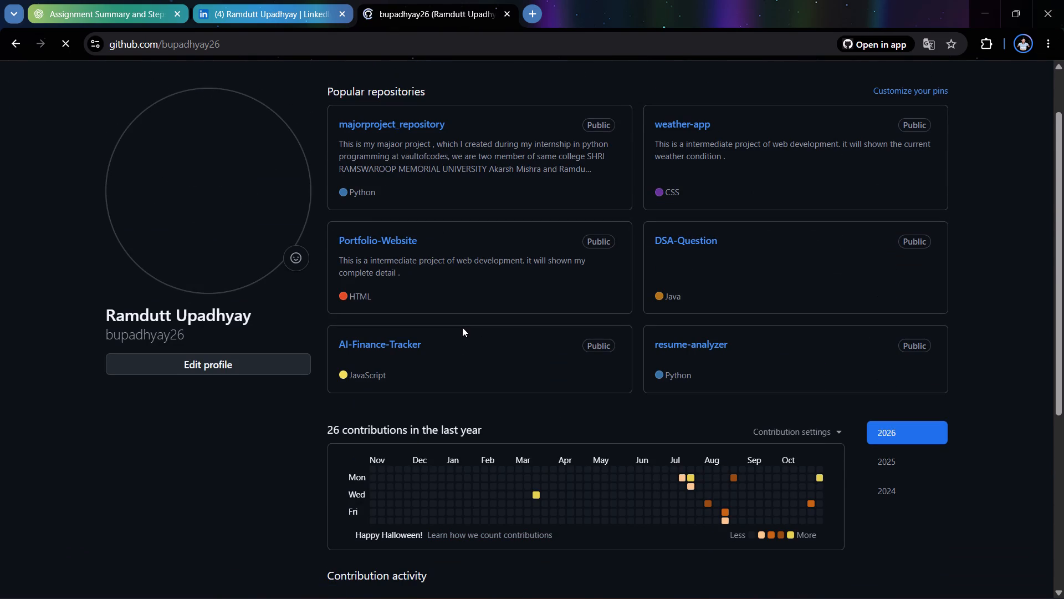
scroll(461, 318, "up", 2)
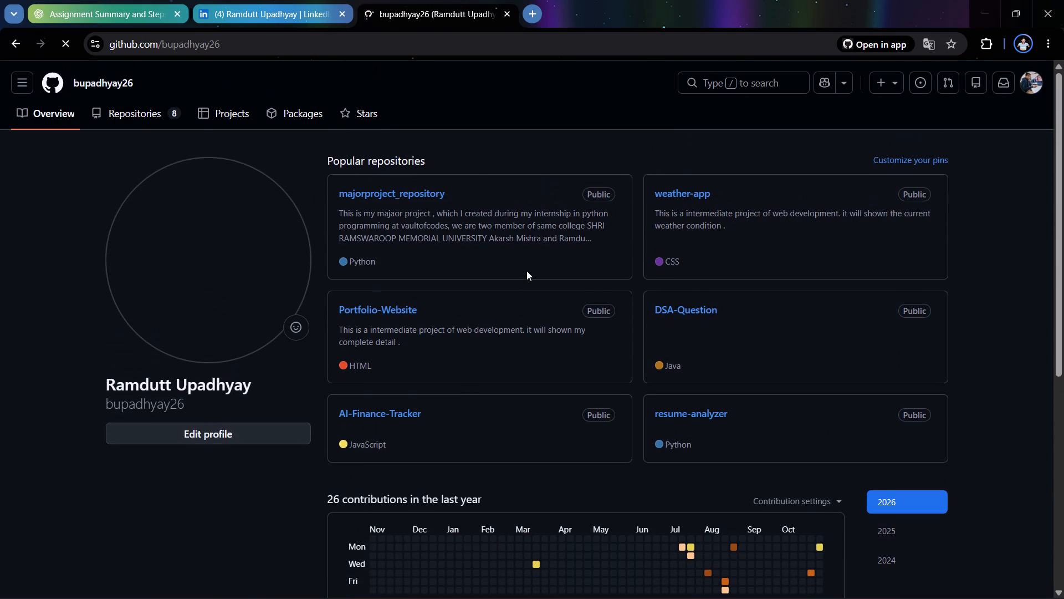
scroll(497, 297, "down", 5)
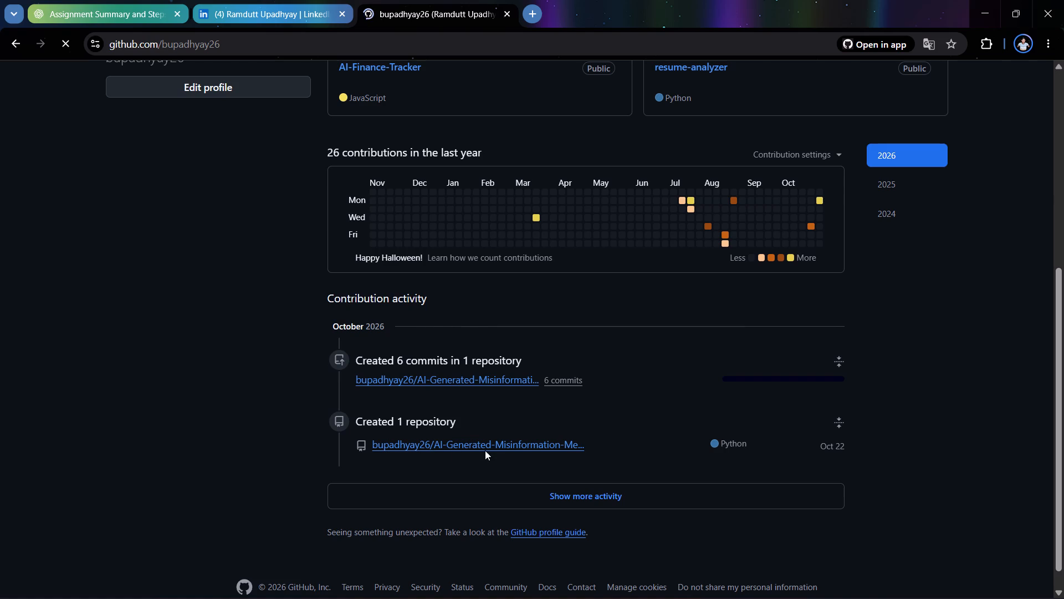
left_click(499, 499)
scroll(191, 423, "up", 4)
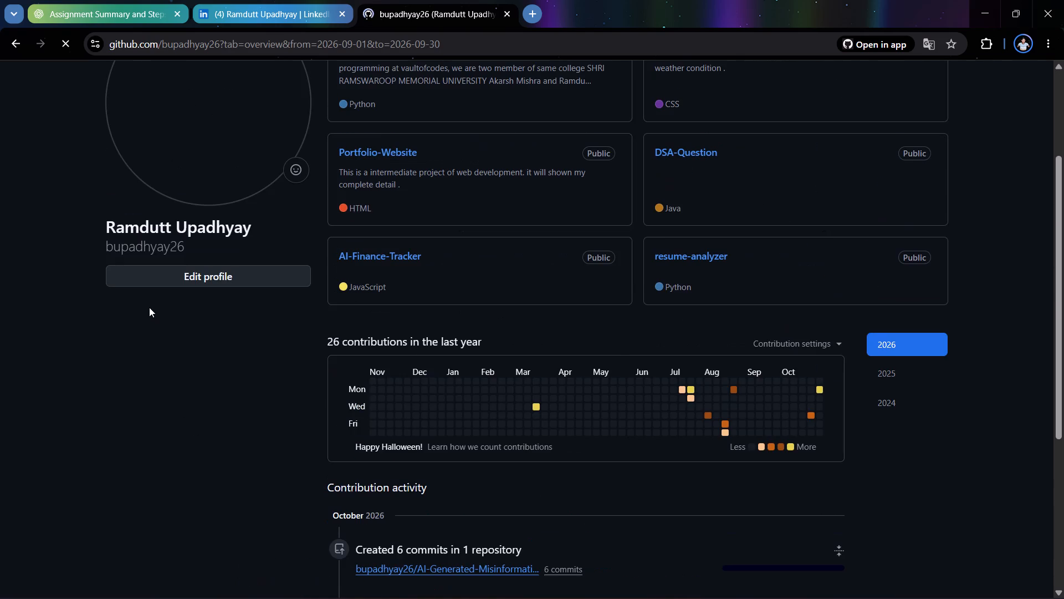
scroll(149, 307, "up", 4)
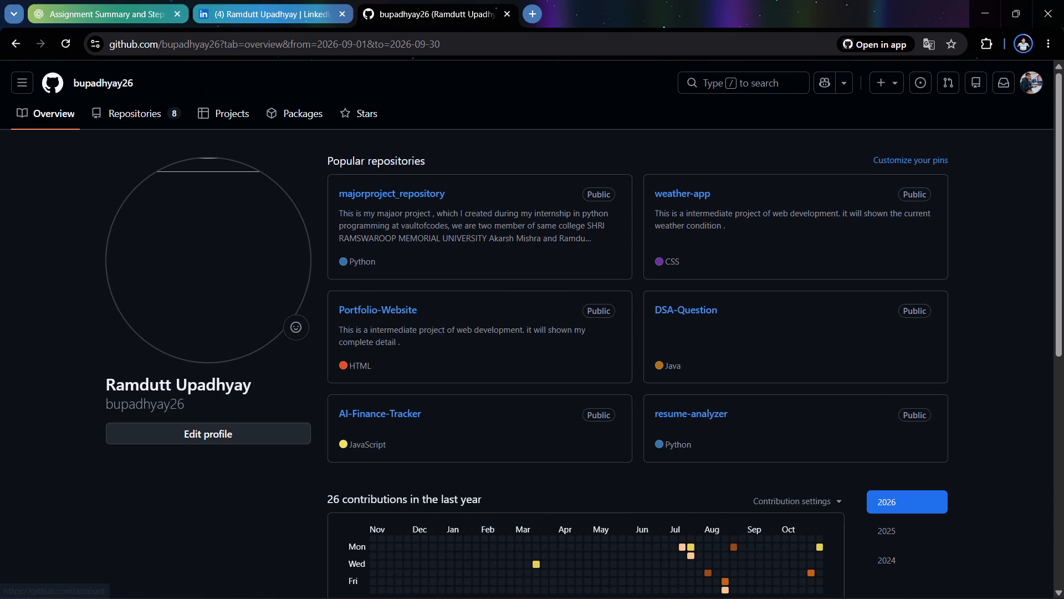
Pin AI-Finance-Tracker, AI-Generated-Misinformation-Media-Detector, Portfolio-Website, ramdutt-portfolio, resume-analyzer and weather-app on the GitHub profile and save the pins.
left_click(903, 158)
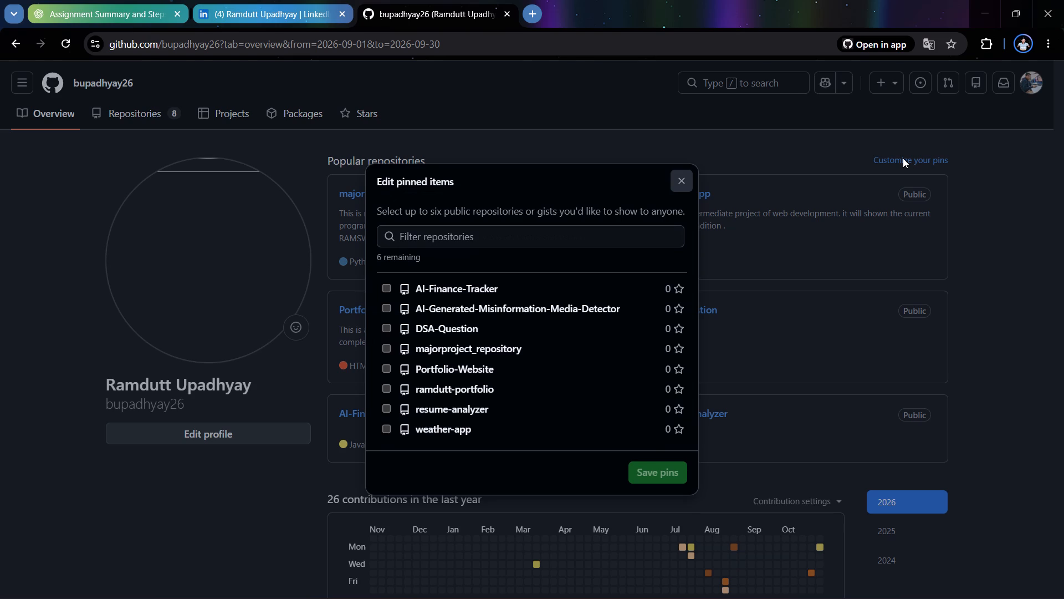
left_click(383, 286)
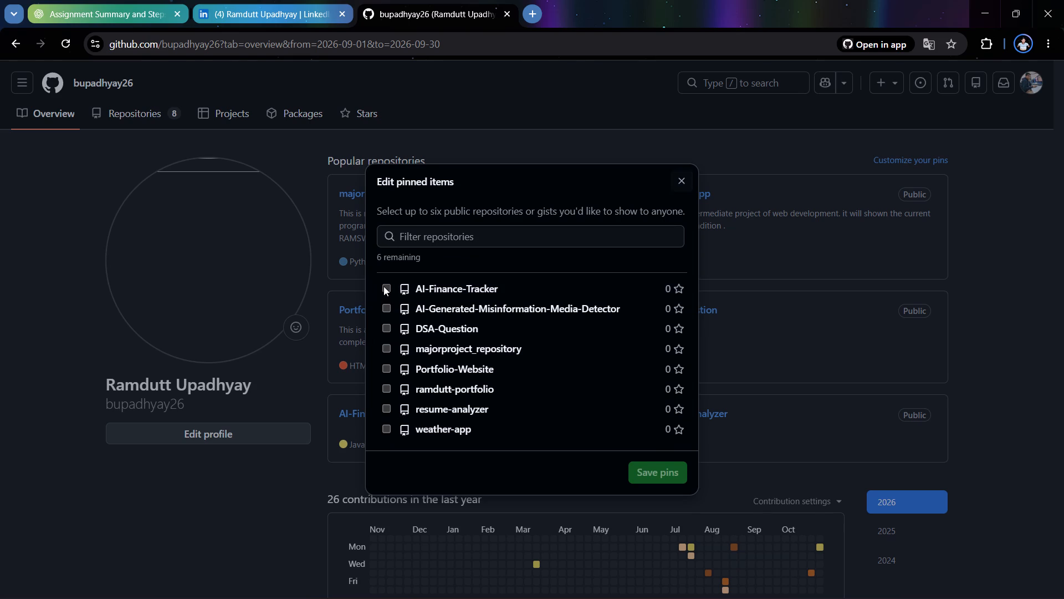
left_click(383, 309)
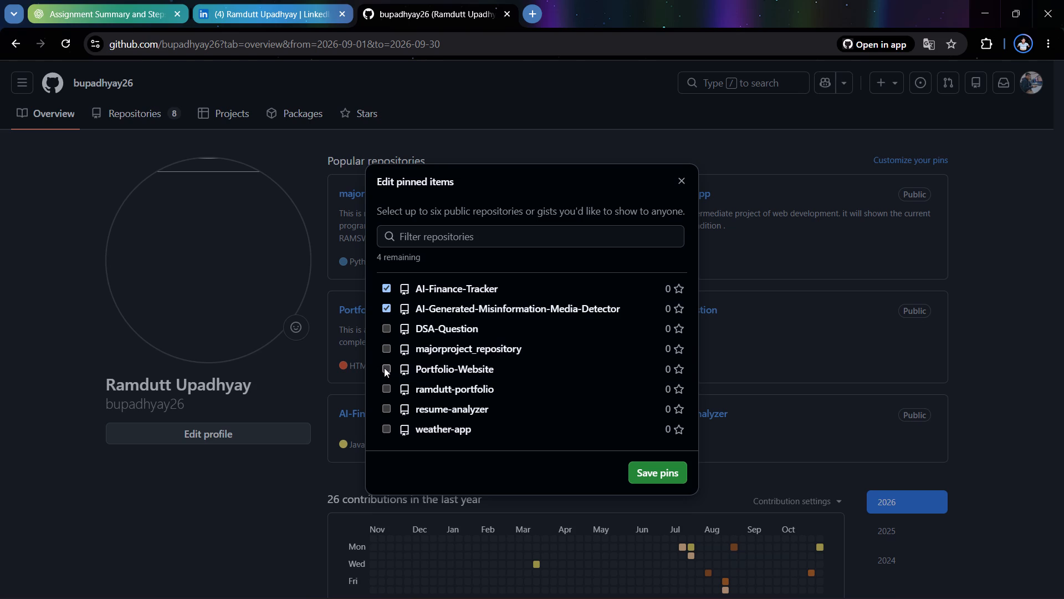
left_click(387, 389)
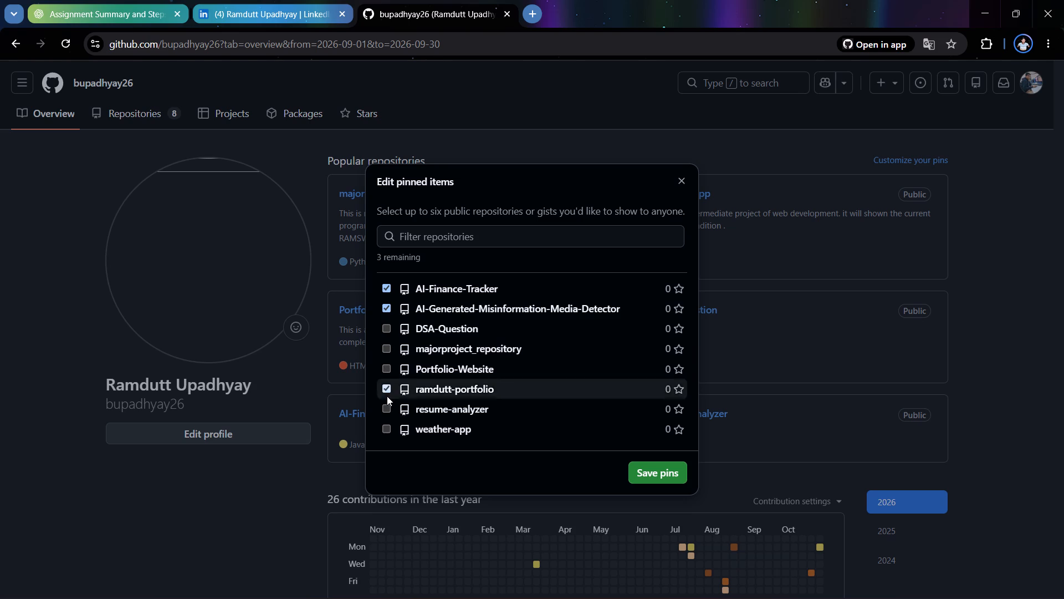
left_click(383, 407)
left_click(383, 428)
left_click(382, 366)
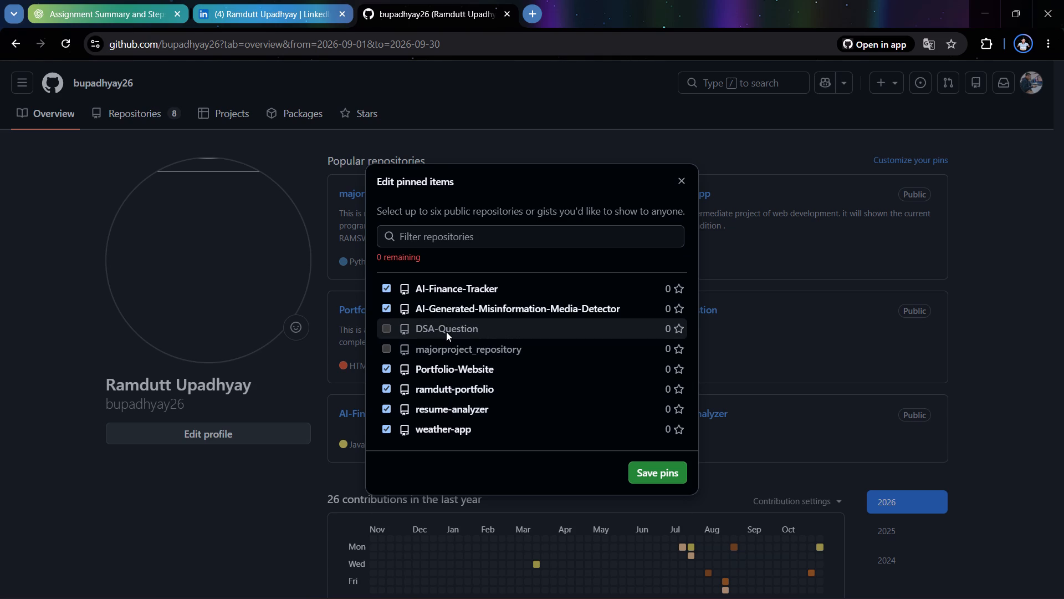
left_click(648, 473)
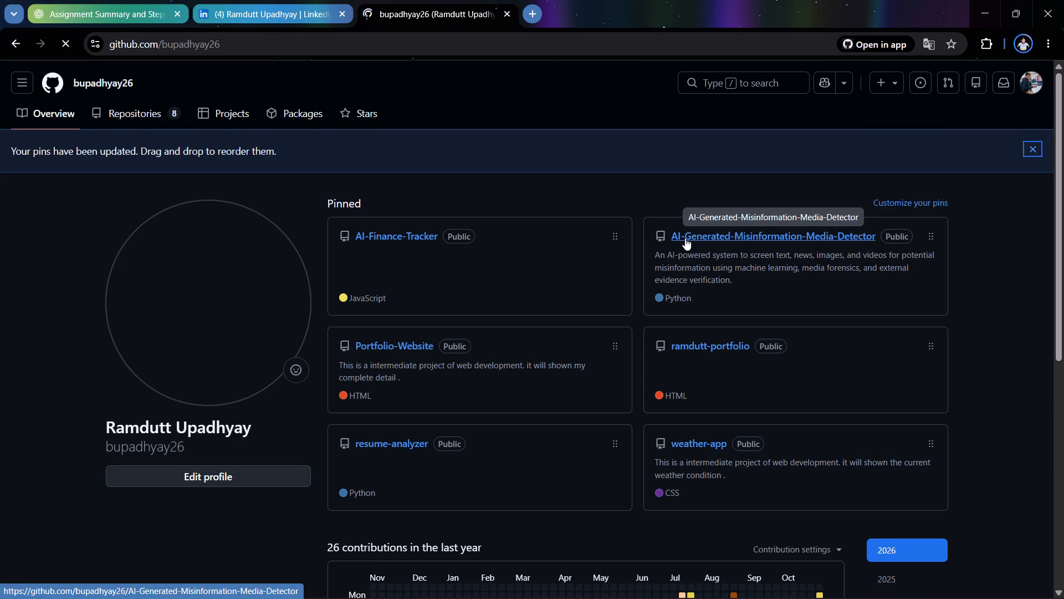
Copy the repository address and the streamlit.app live application address of the AI-Generated-Misinformation-Media-Detector repository.
left_click(705, 231)
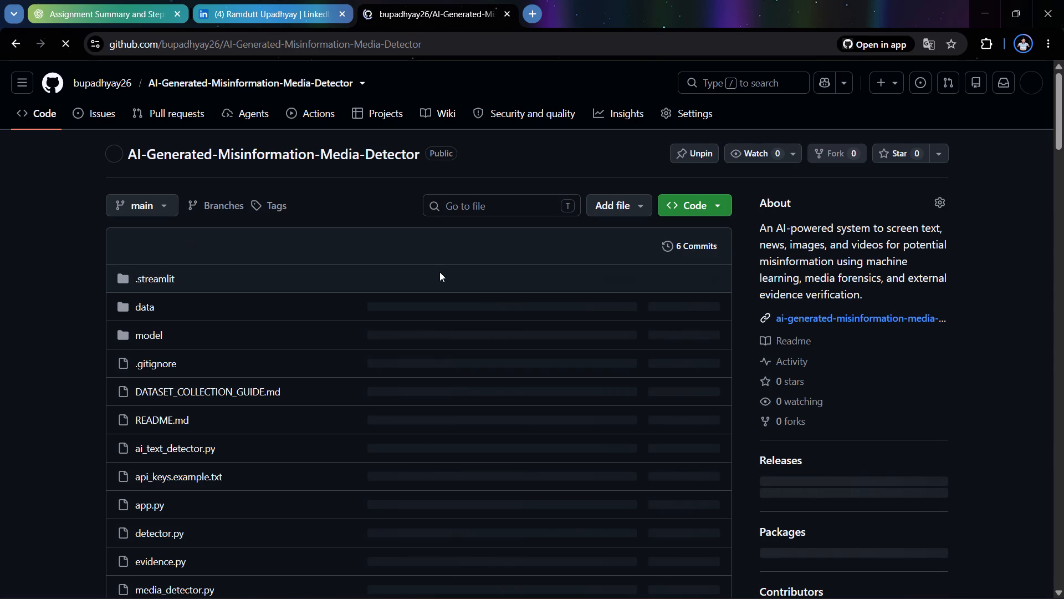
right_click(265, 158)
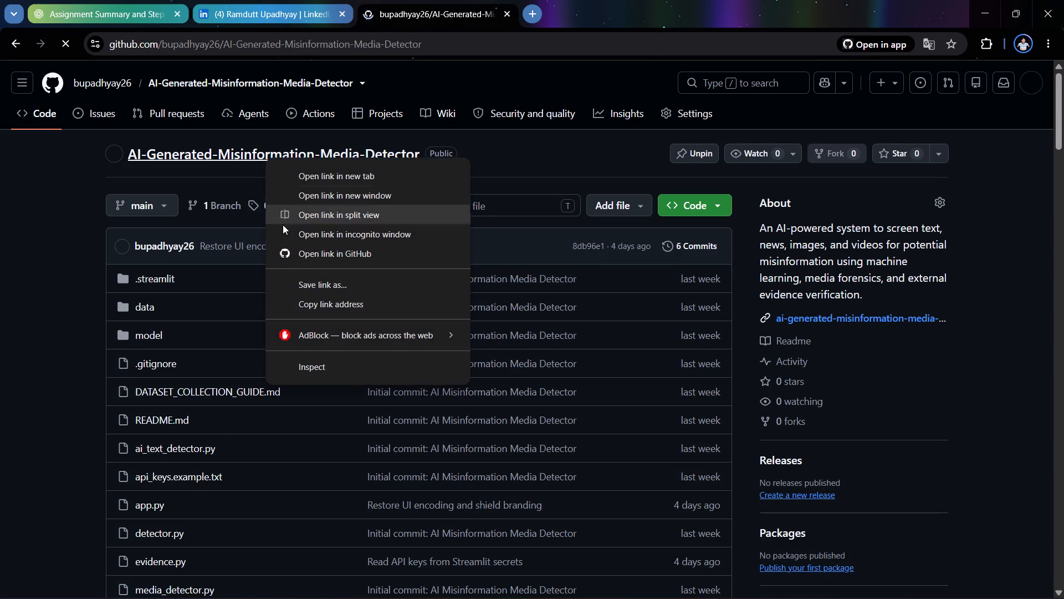
left_click(340, 300)
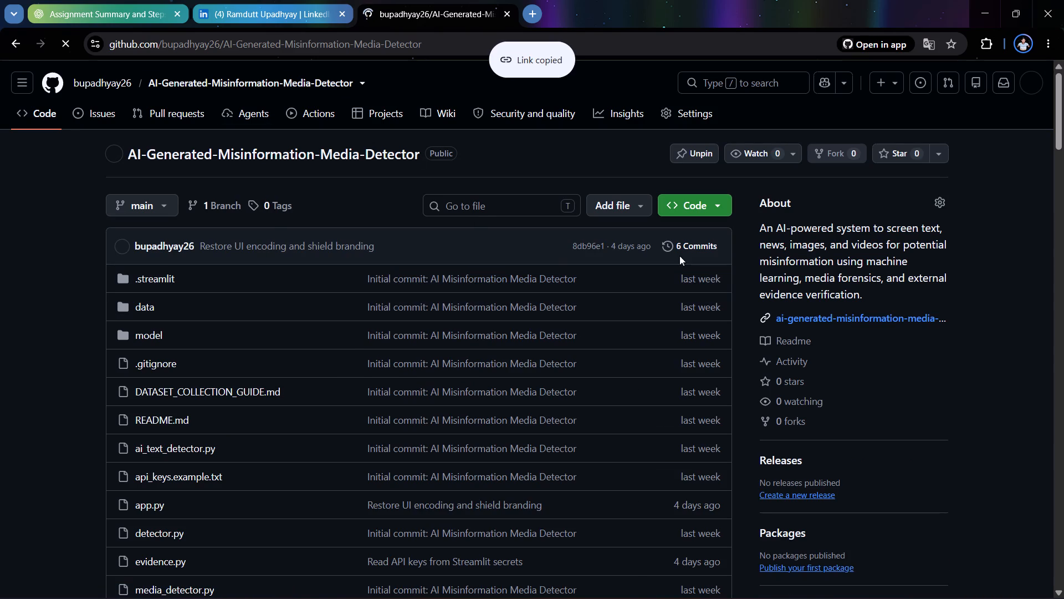
right_click(847, 318)
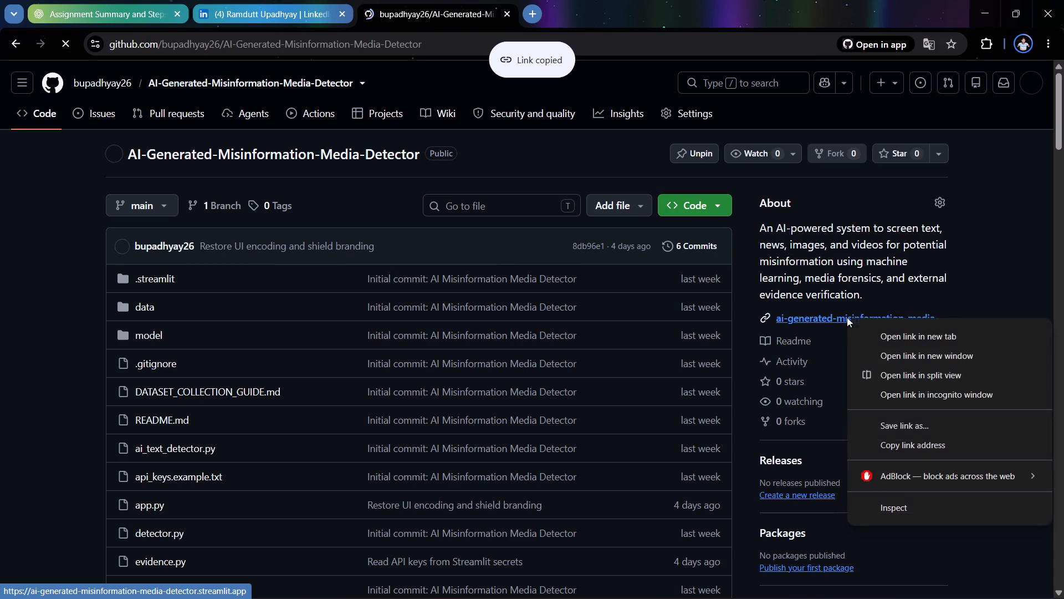
left_click(906, 443)
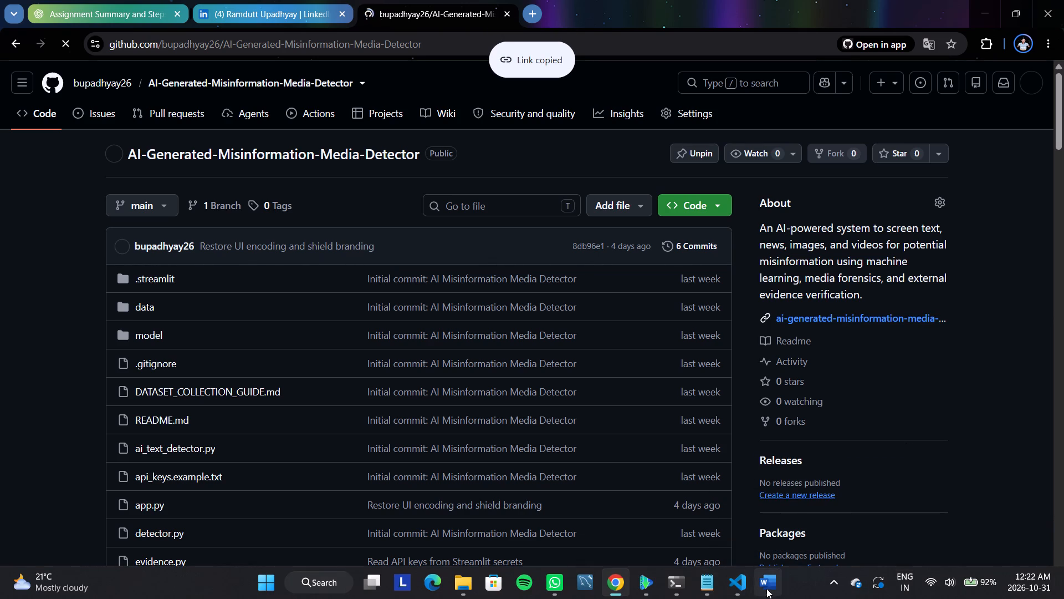
Switch to the Word document and delete the whole AI-Based Job Portal entry from the Outstanding System Projects list.
left_click(766, 587)
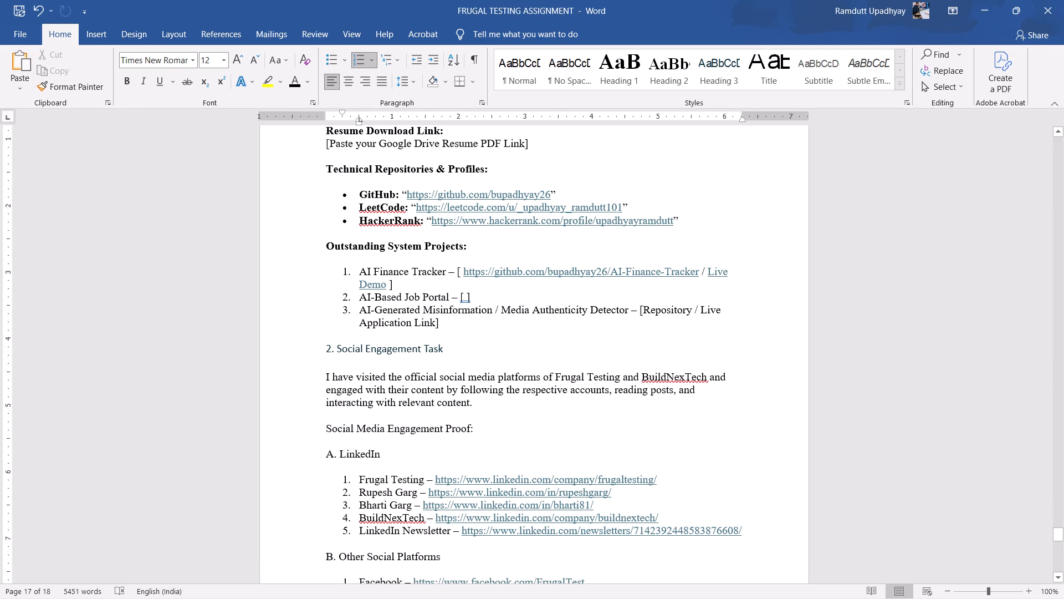
key("BackSpace")
key("BackSpace")
key("BackSpace")
key("BackSpace")
key("BackSpace")
key("BackSpace")
key("BackSpace")
key("BackSpace")
key("BackSpace")
key("BackSpace")
key("BackSpace")
key("BackSpace")
key("BackSpace")
key("BackSpace")
key("BackSpace")
key("BackSpace")
key("BackSpace")
key("BackSpace")
key("BackSpace")
key("BackSpace")
key("BackSpace")
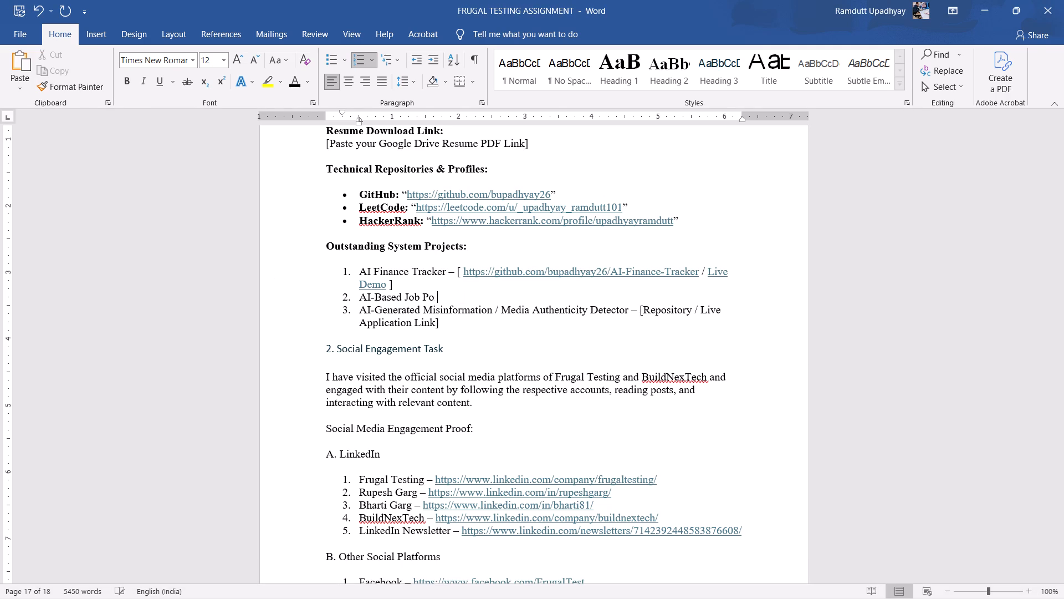
key("BackSpace")
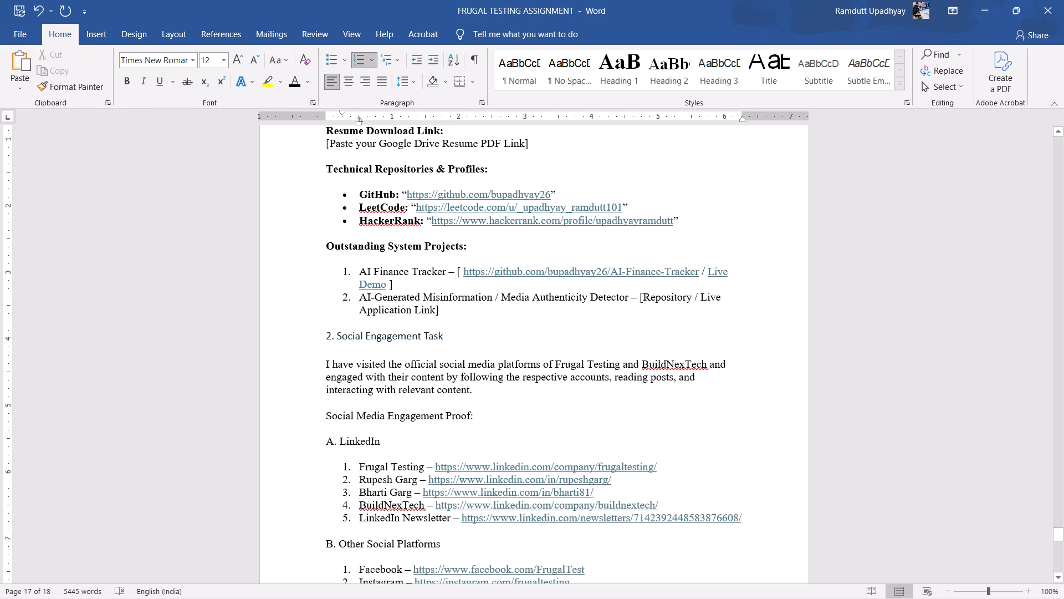
Replace "Repository" in the AI-Generated Misinformation / Media Authenticity Detector entry with the copied GitHub repository address, with a space after the opening bracket.
left_click(694, 297)
key("space")
key("Left")
key("BackSpace")
key("BackSpace")
key("BackSpace")
key("BackSpace")
key("BackSpace")
key("BackSpace")
key("BackSpace")
key("BackSpace")
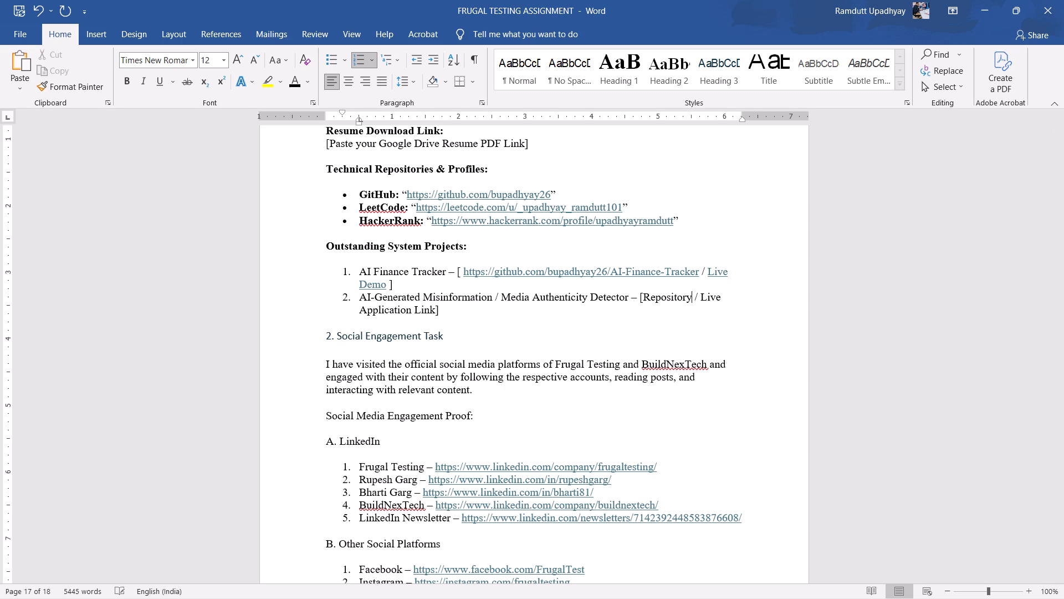
key("BackSpace")
key("BackSpace")
key("BackSpace")
key("space")
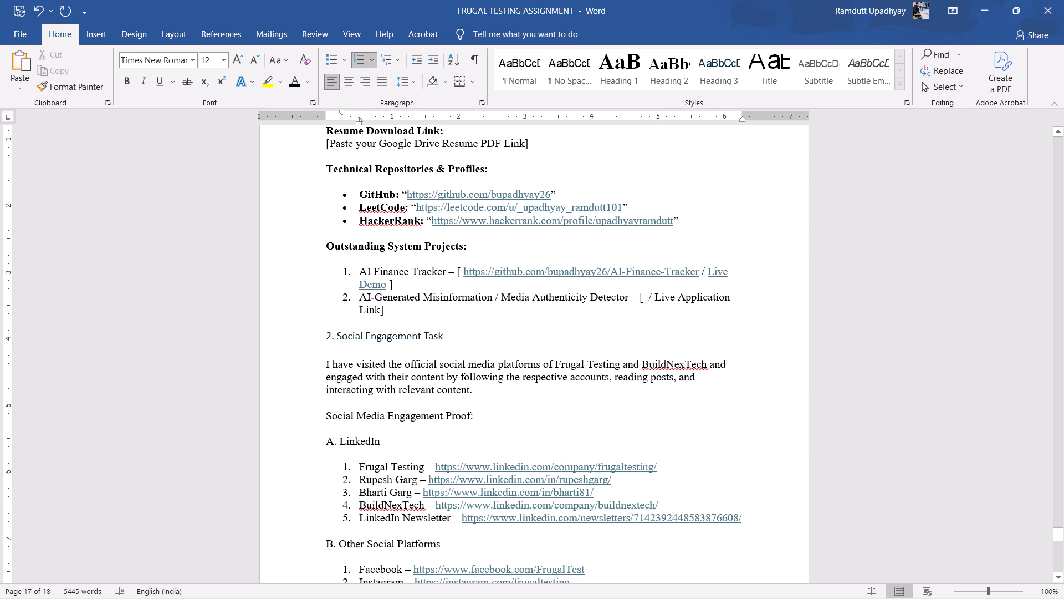
key("super+v")
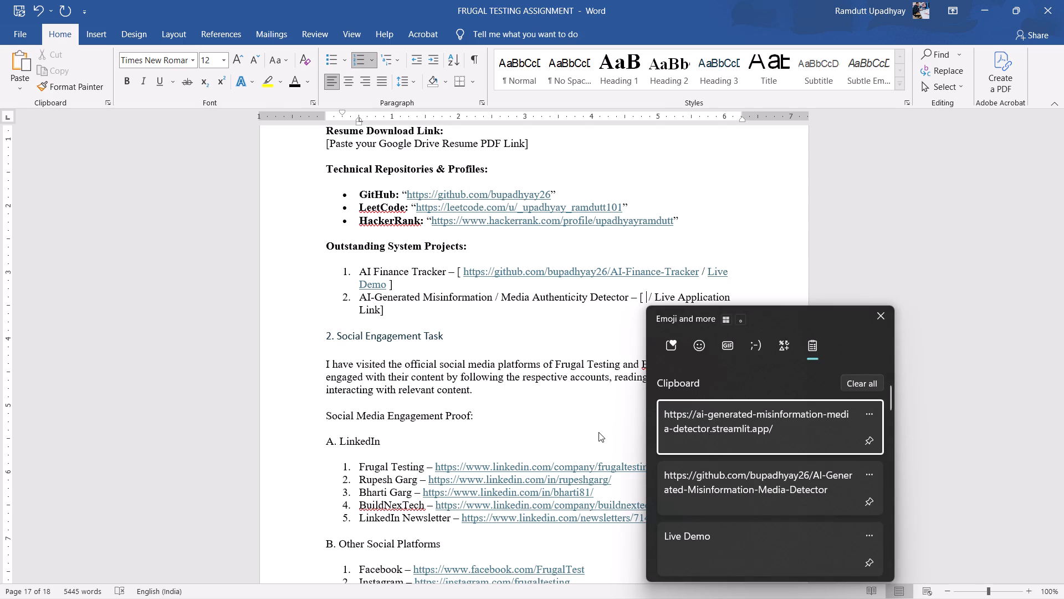
left_click(702, 491)
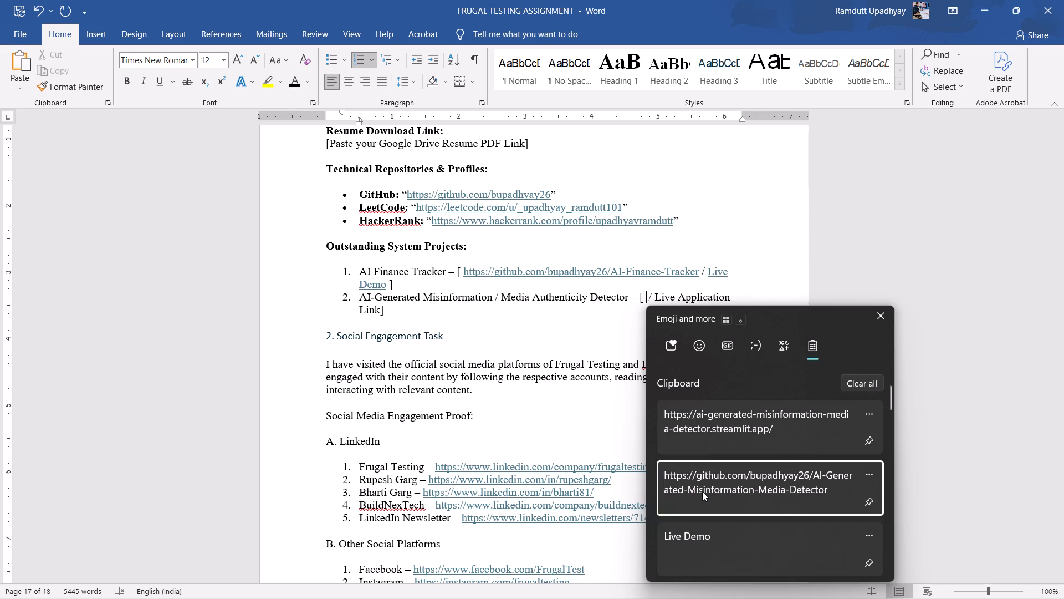
key("ctrl+v")
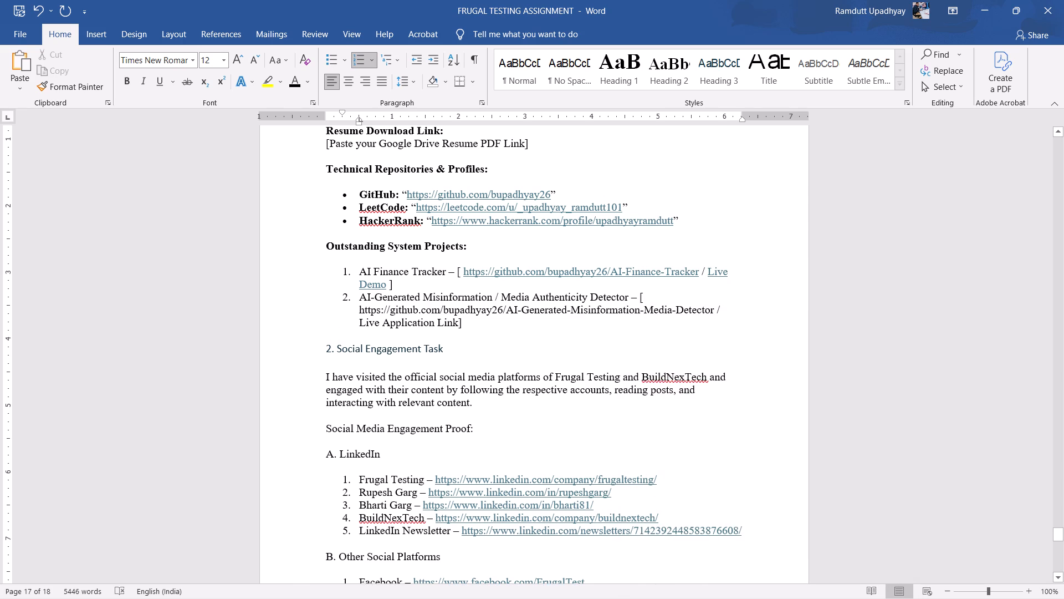
Copy the GitHub repository address in the Media Authenticity Detector entry, without the space that follows it.
left_click(356, 310)
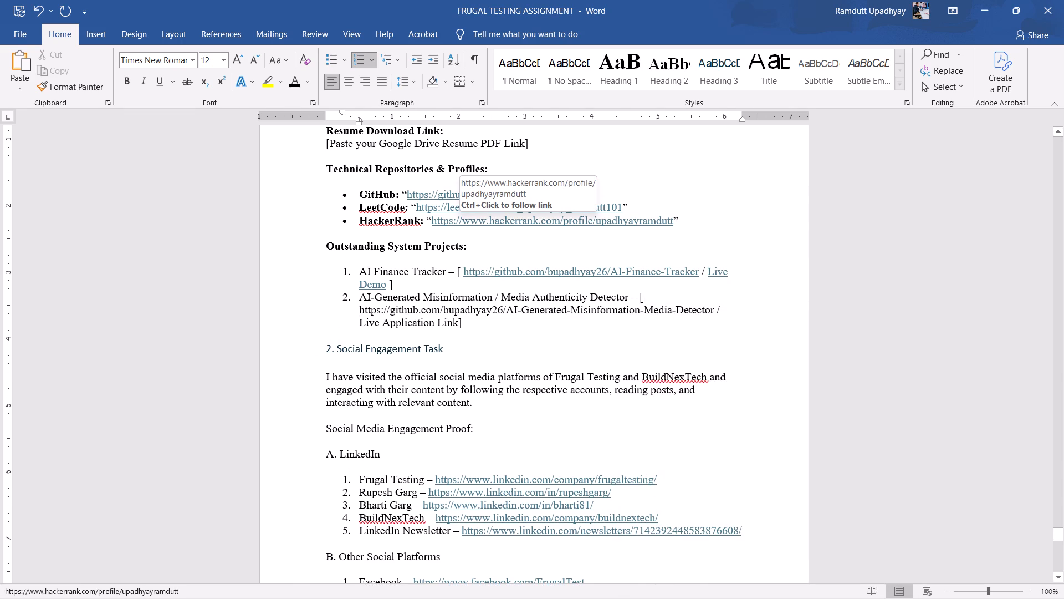
key("shift+Right")
key("shift+Right")
key("shift+Right")
key("shift+Right")
key("shift+Right")
key("shift+Right")
key("shift+Right")
key("shift+Right")
key("shift+Right")
key("shift+Right")
key("shift+Right")
key("shift+Right")
key("shift+Right")
key("shift+Right")
key("shift+Right")
key("shift+Right")
key("shift+Right")
key("shift+Right")
key("shift+Right")
key("shift+Right")
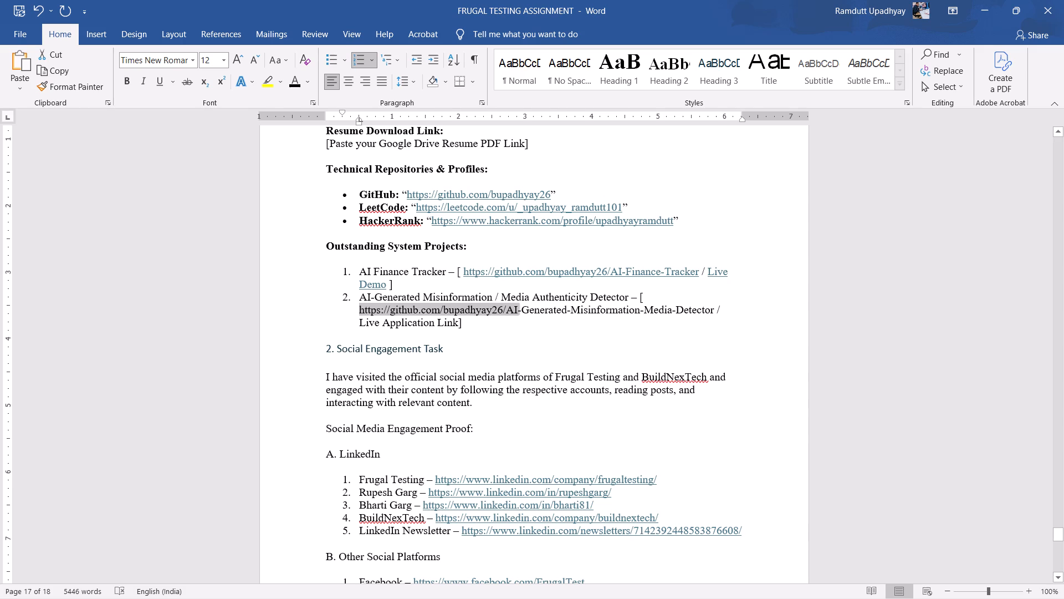
key("shift+Left")
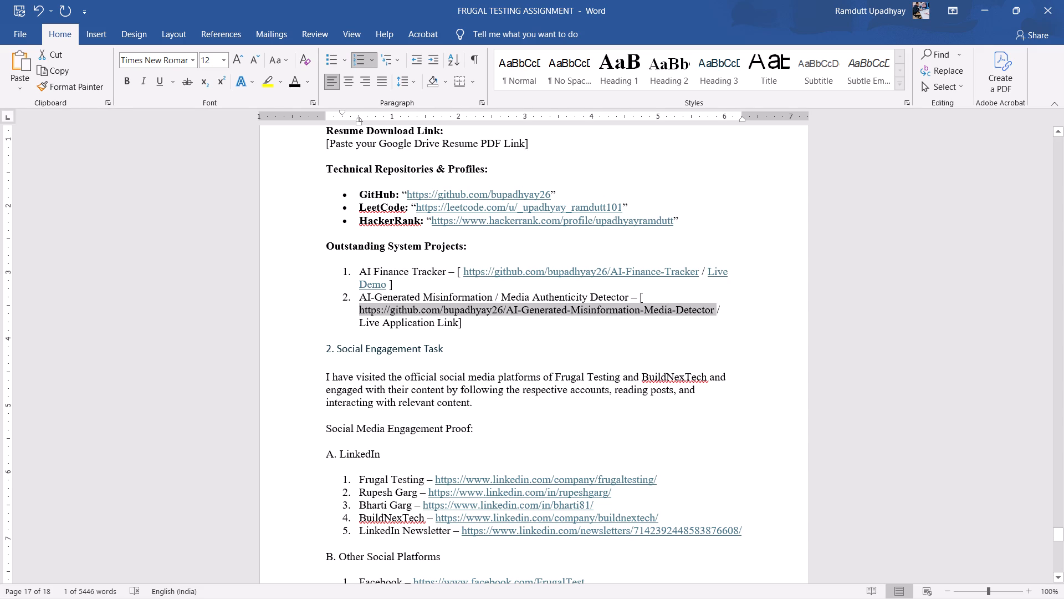
key("ctrl+c")
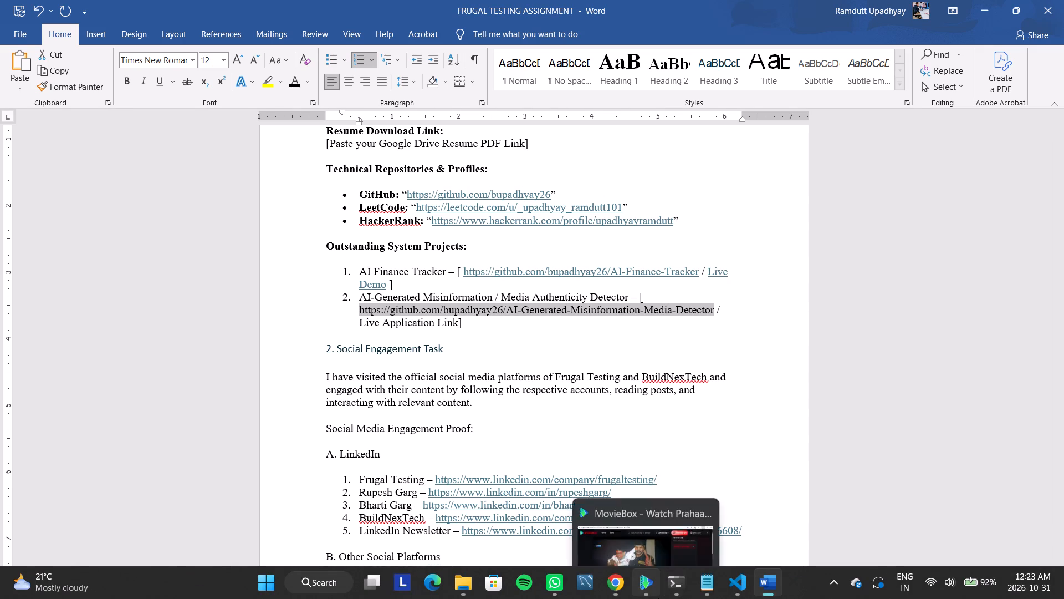
Insert a hyperlink after the Media Authenticity Detector entry, using the copied GitHub repository address as both display text and target.
right_click(720, 352)
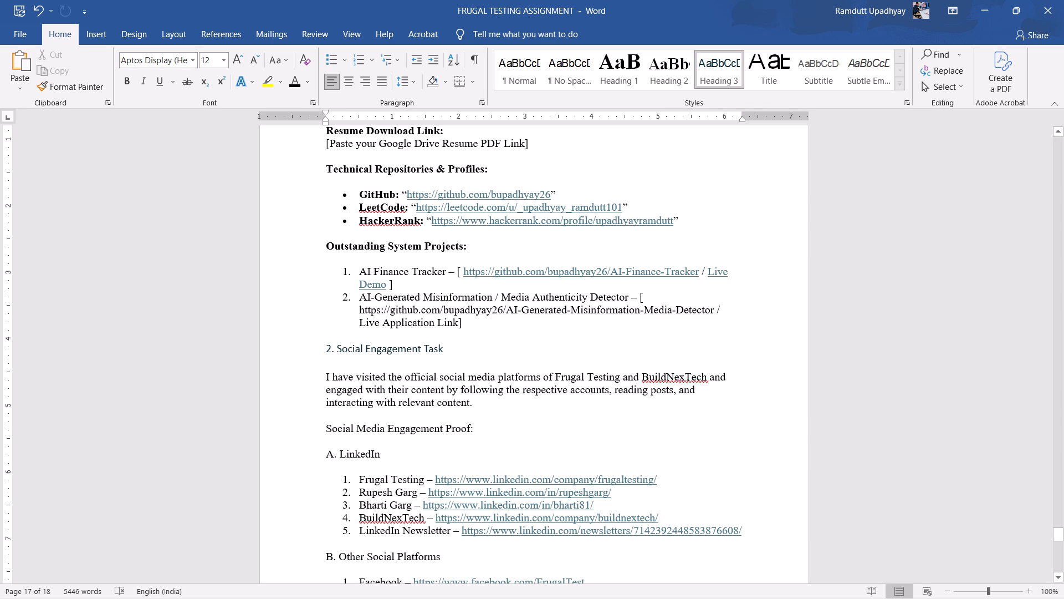
left_click_drag(352, 309, 699, 313)
right_click(701, 331)
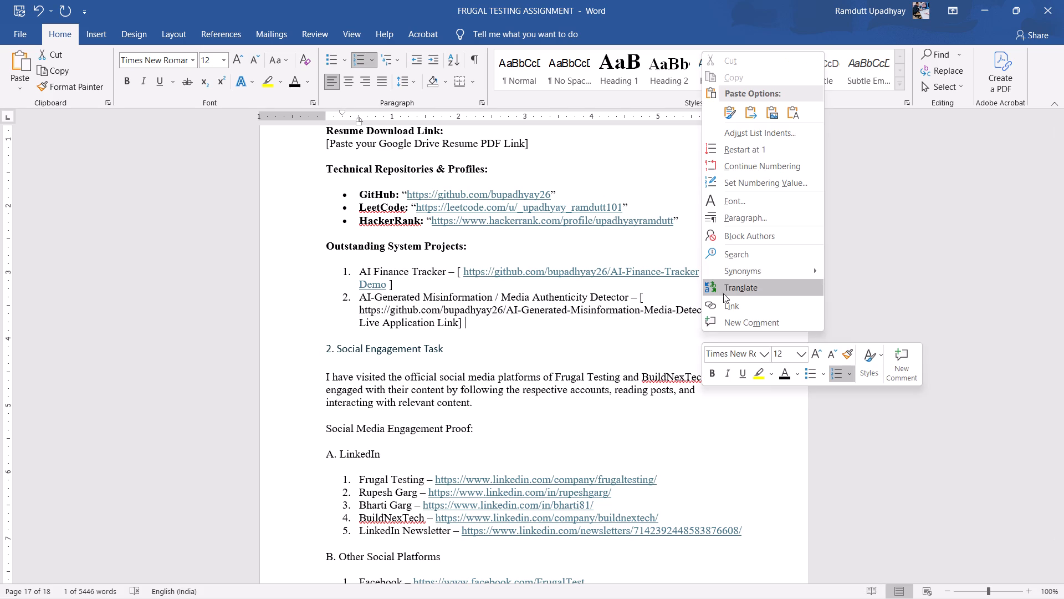
left_click(726, 303)
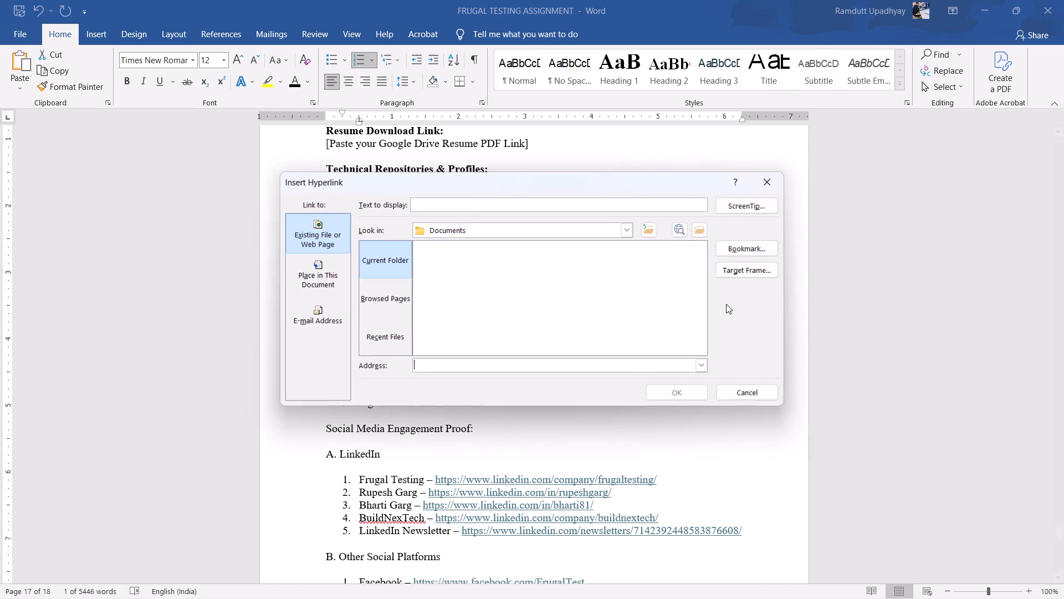
left_click(518, 204)
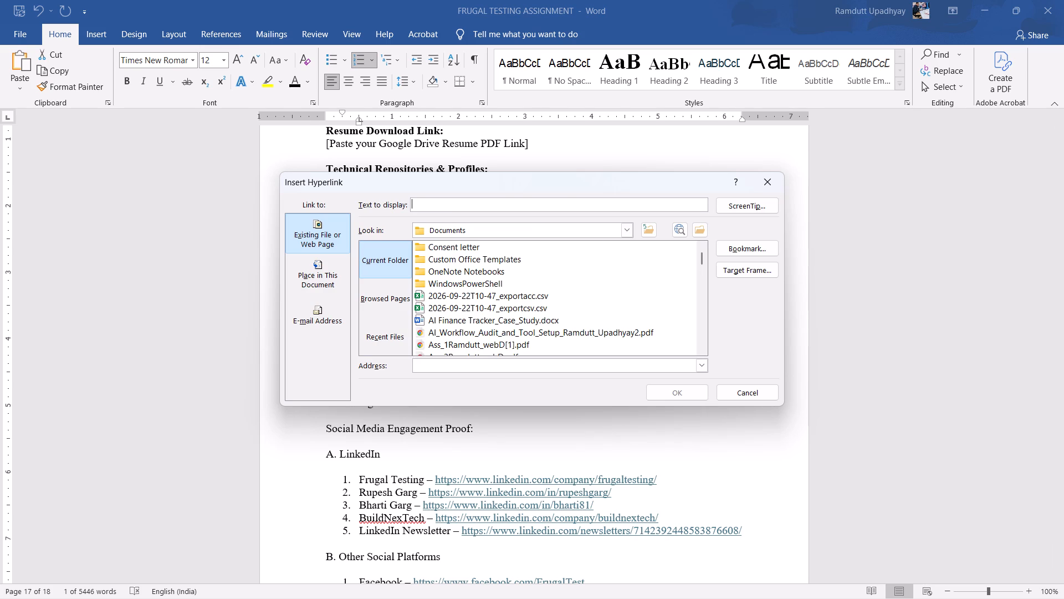
key("ctrl+v")
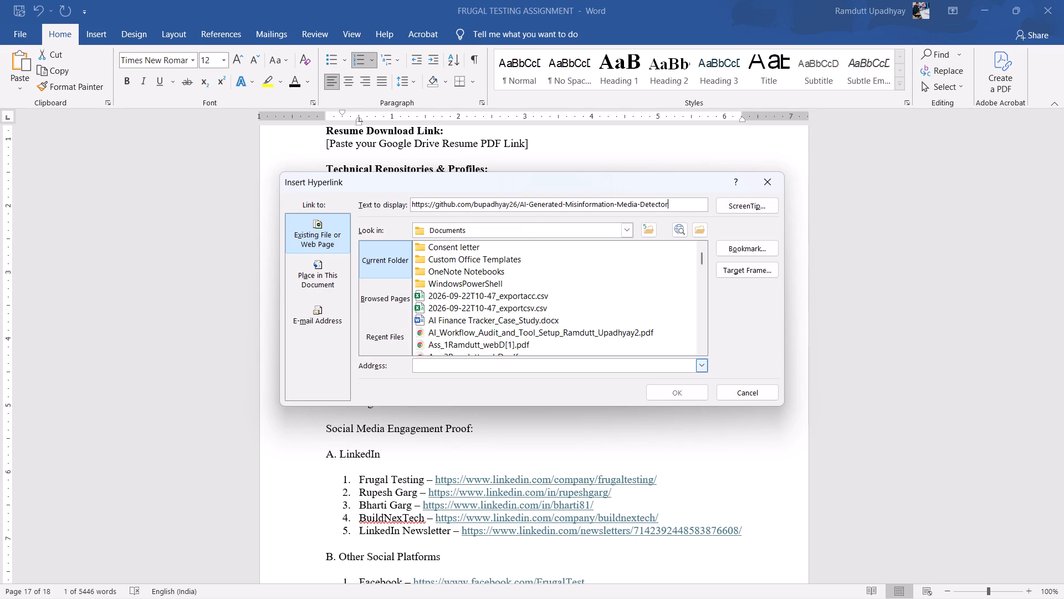
left_click(533, 367)
key("ctrl+v")
left_click(667, 396)
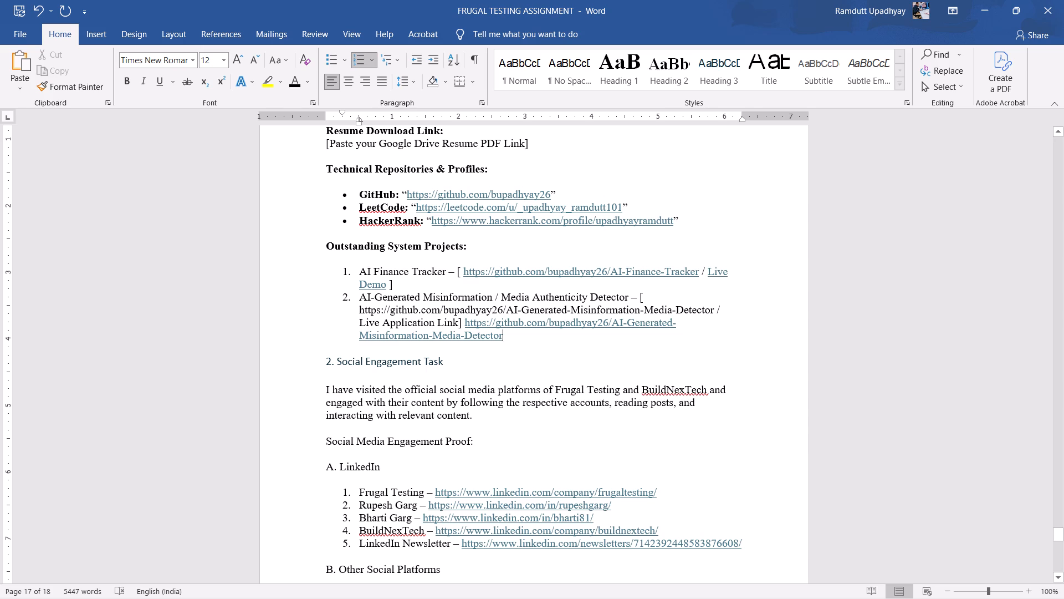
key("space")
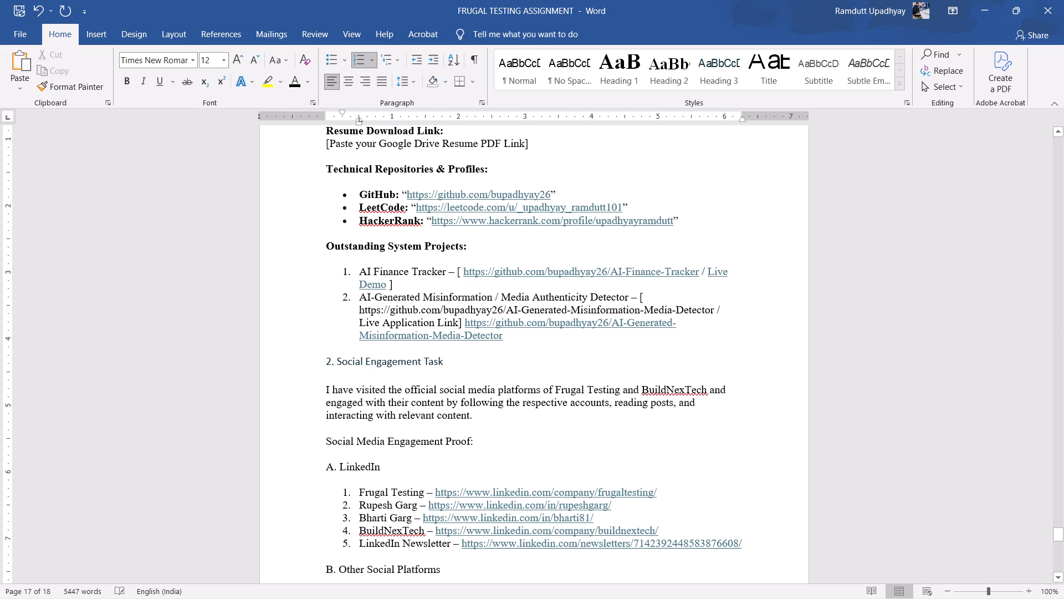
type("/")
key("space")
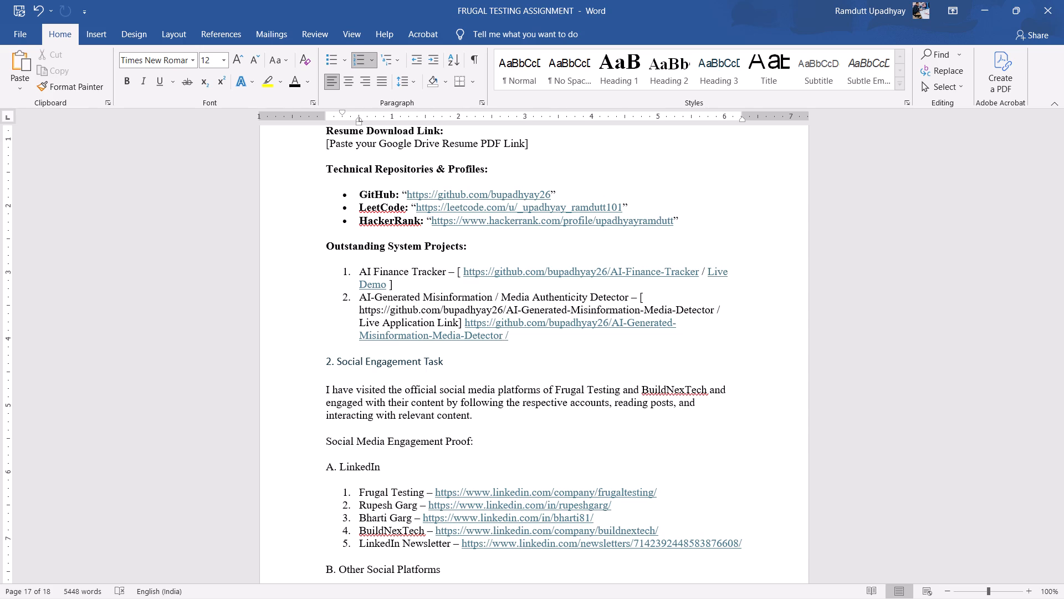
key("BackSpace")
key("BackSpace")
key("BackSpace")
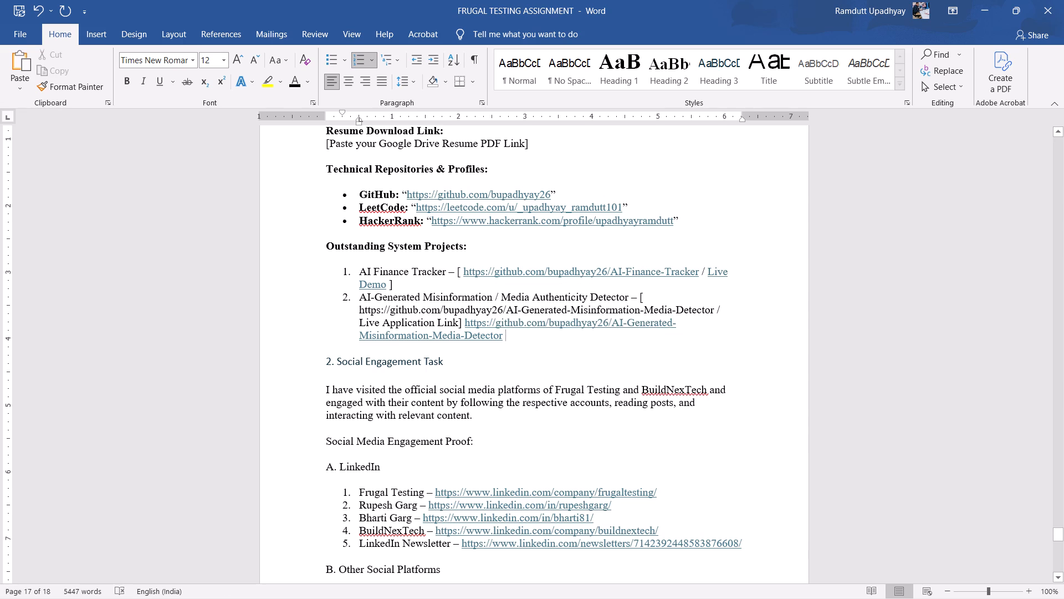
Move the hyperlinked repository address from the end of the Media Authenticity Detector entry to just after its opening bracket.
left_click_drag(463, 324, 505, 337)
left_click(516, 352)
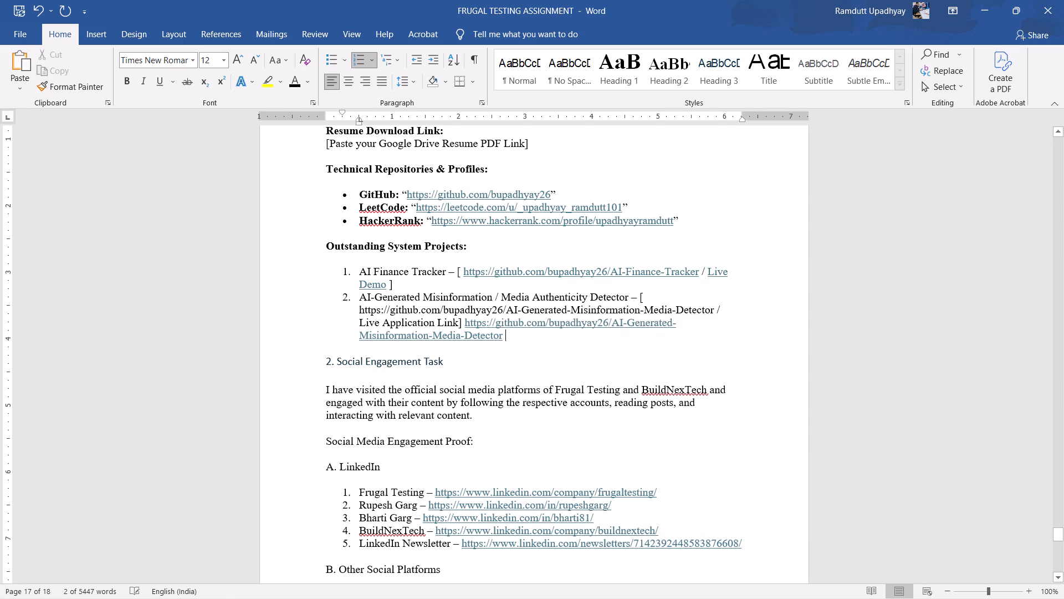
left_click_drag(467, 321, 487, 333)
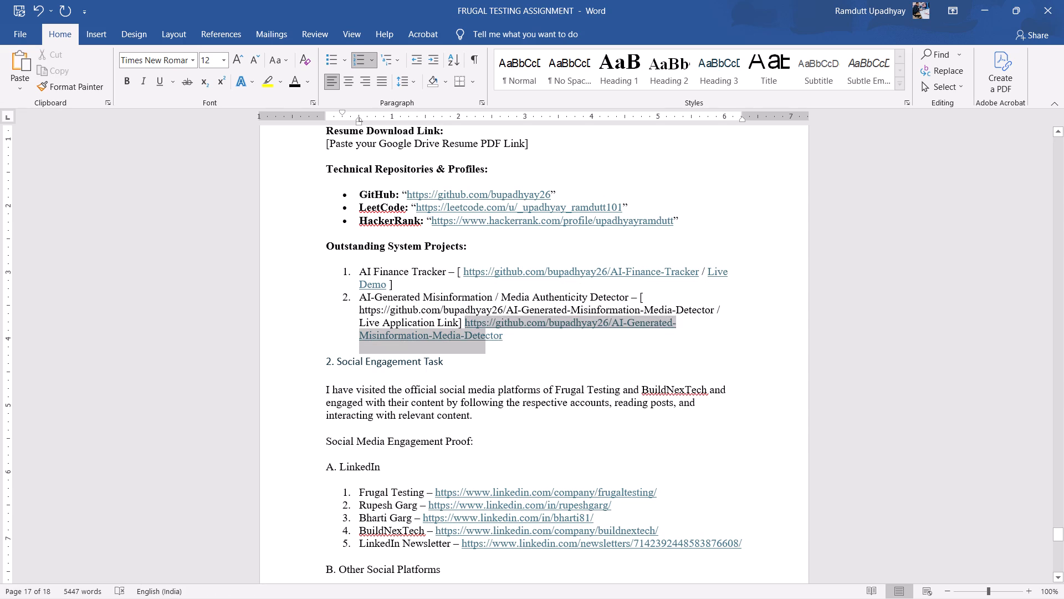
left_click_drag(487, 333, 505, 338)
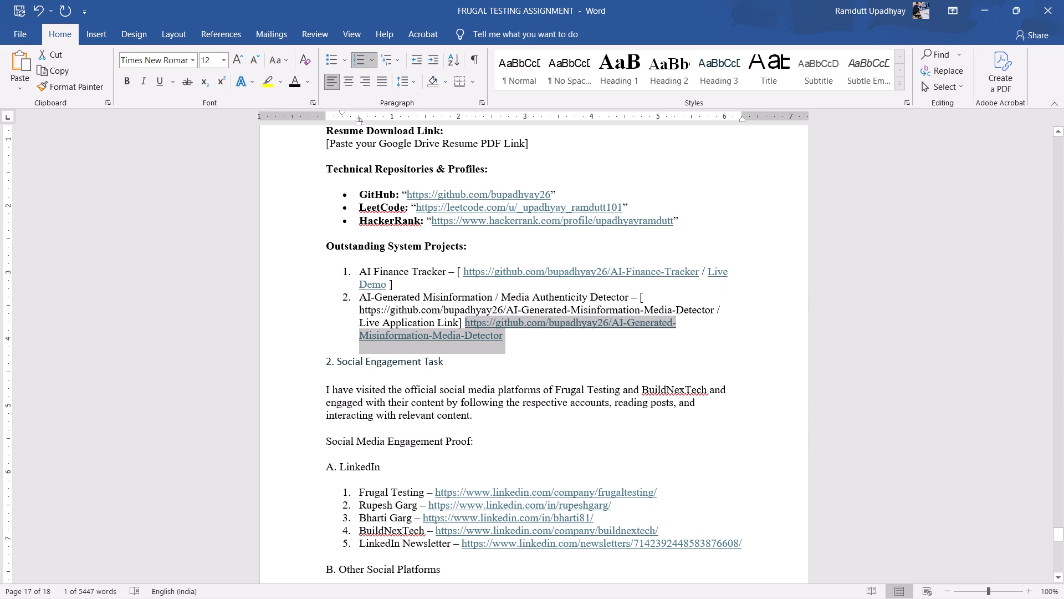
key("ctrl+c")
key("BackSpace")
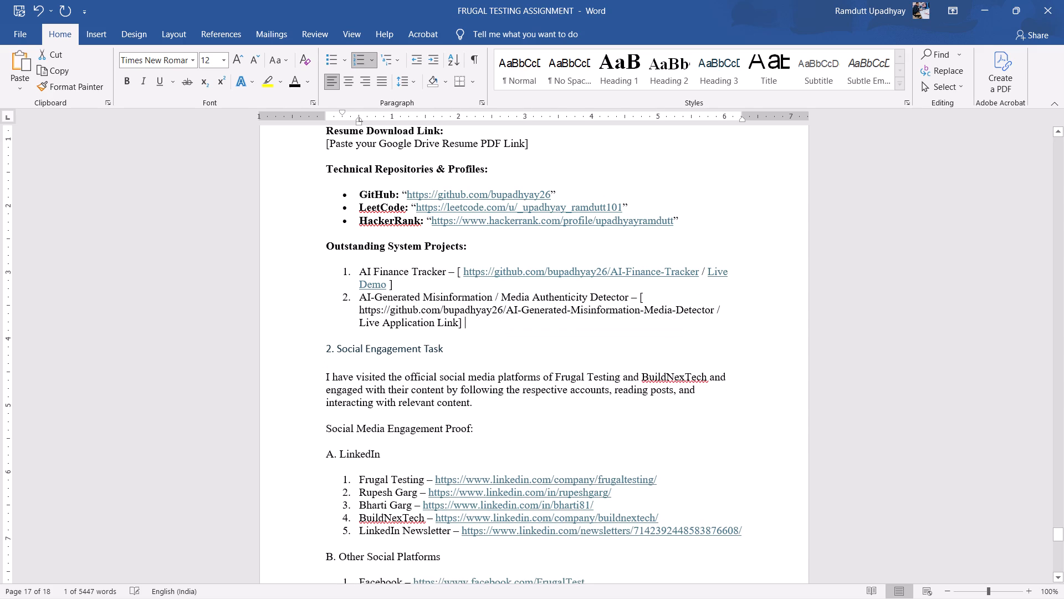
left_click(644, 298)
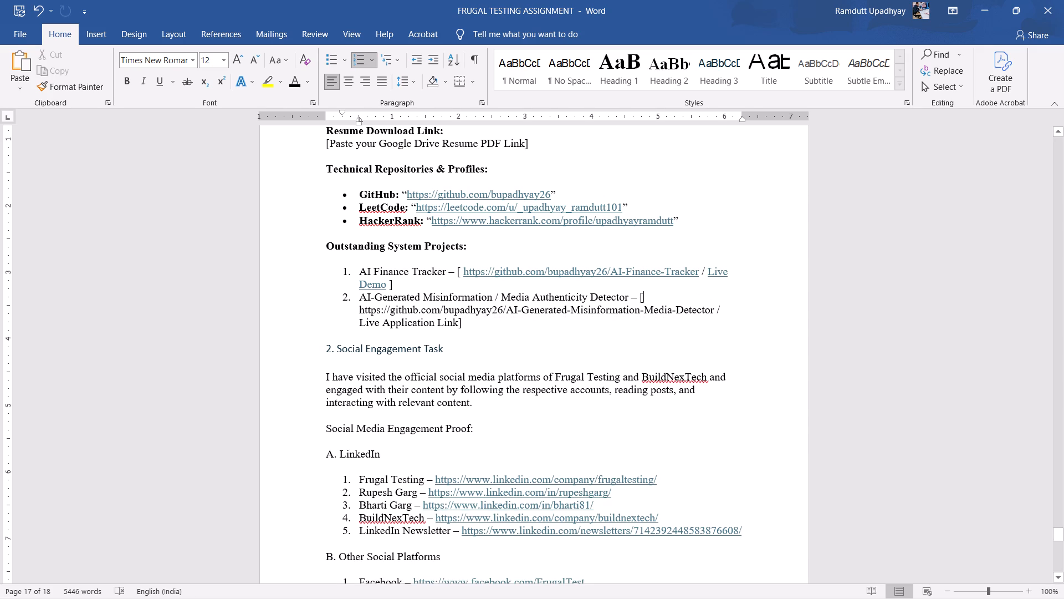
key("space")
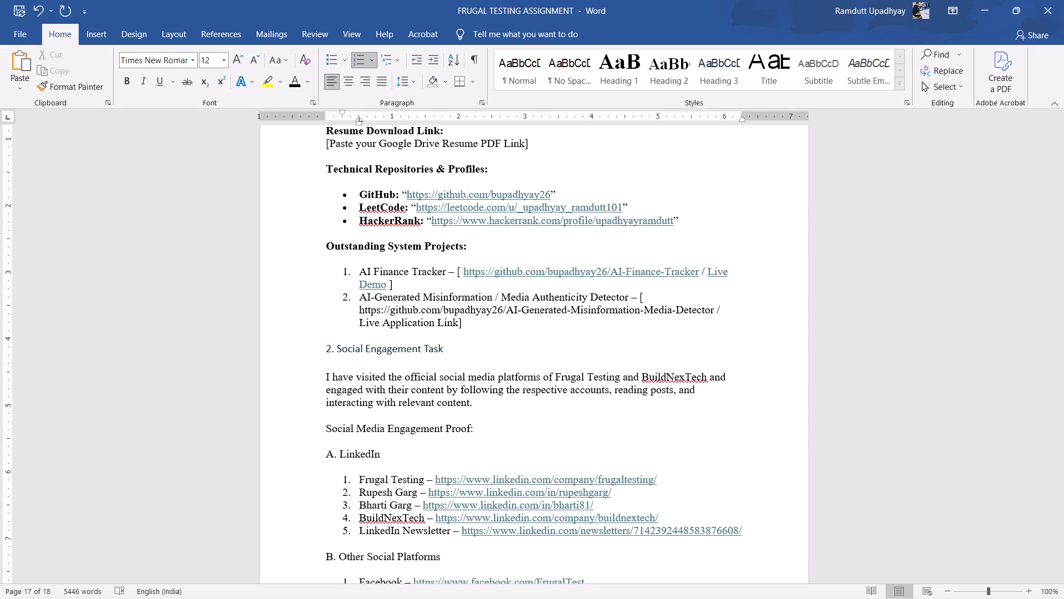
key("ctrl+v")
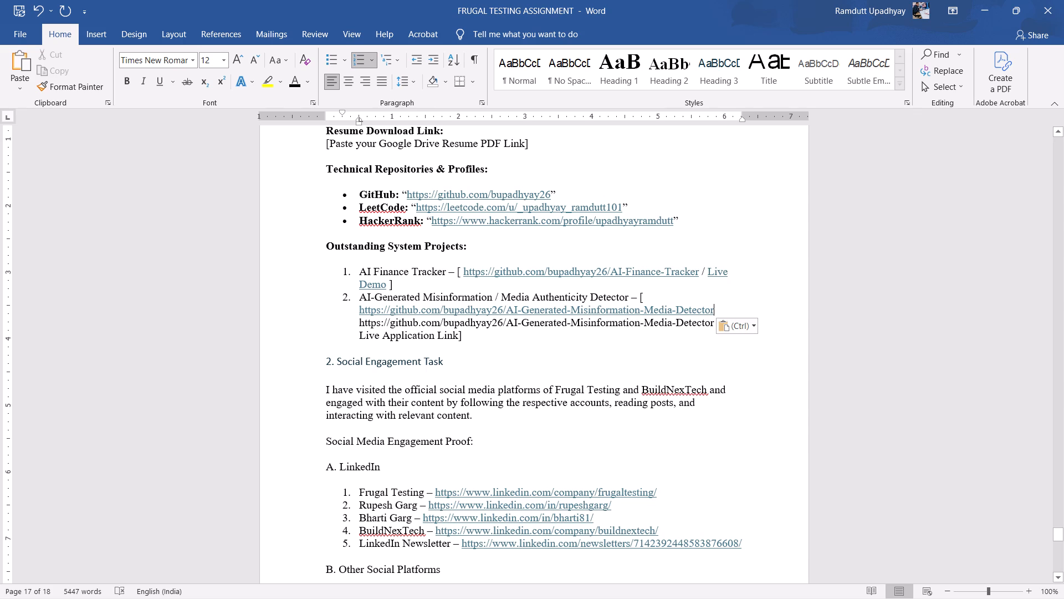
Delete the plain-text duplicate of the repository address below the hyperlinked one.
left_click_drag(356, 323, 534, 347)
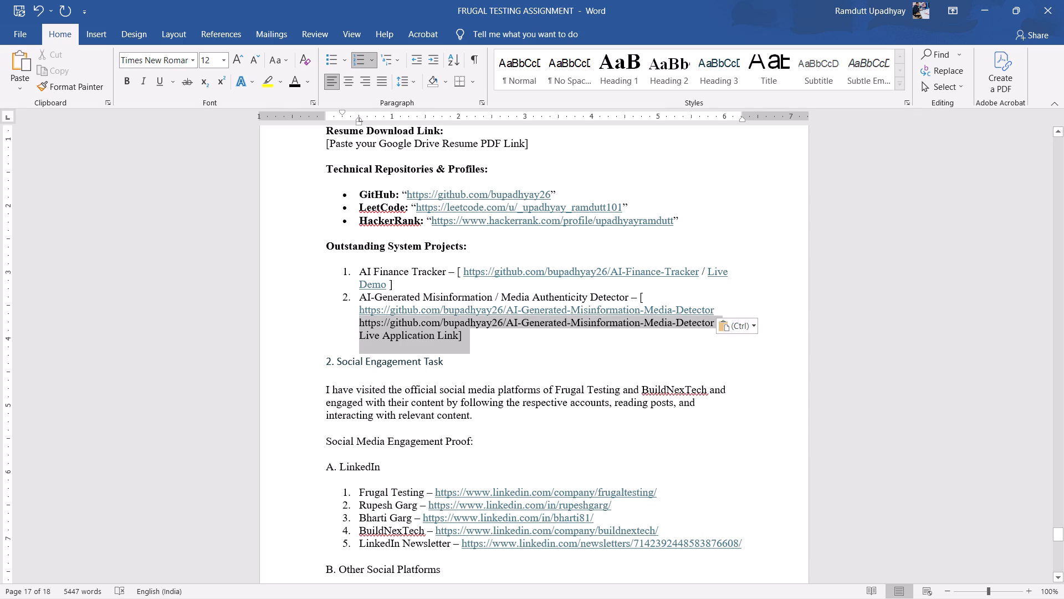
left_click_drag(534, 347, 707, 325)
key("BackSpace")
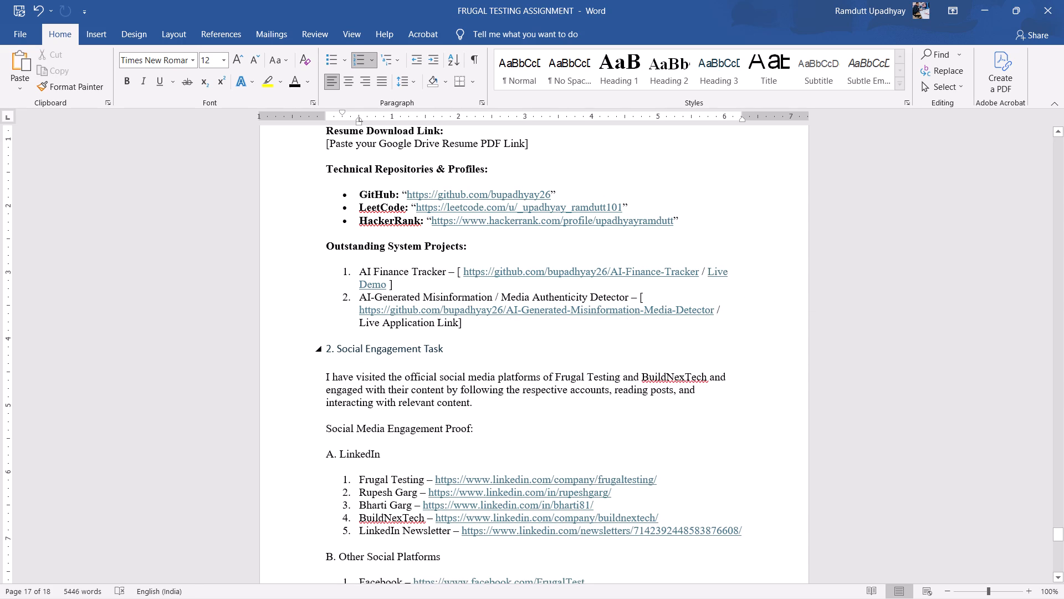
Remove "Live Application Link" from the Media Authenticity Detector entry and retype the spaced slash separator before the closing bracket.
left_click(457, 324)
key("BackSpace")
key("BackSpace")
key("BackSpace")
key("BackSpace")
key("BackSpace")
key("BackSpace")
key("BackSpace")
key("BackSpace")
key("BackSpace")
key("BackSpace")
key("BackSpace")
key("BackSpace")
key("BackSpace")
key("BackSpace")
key("BackSpace")
key("BackSpace")
key("BackSpace")
key("BackSpace")
key("BackSpace")
key("BackSpace")
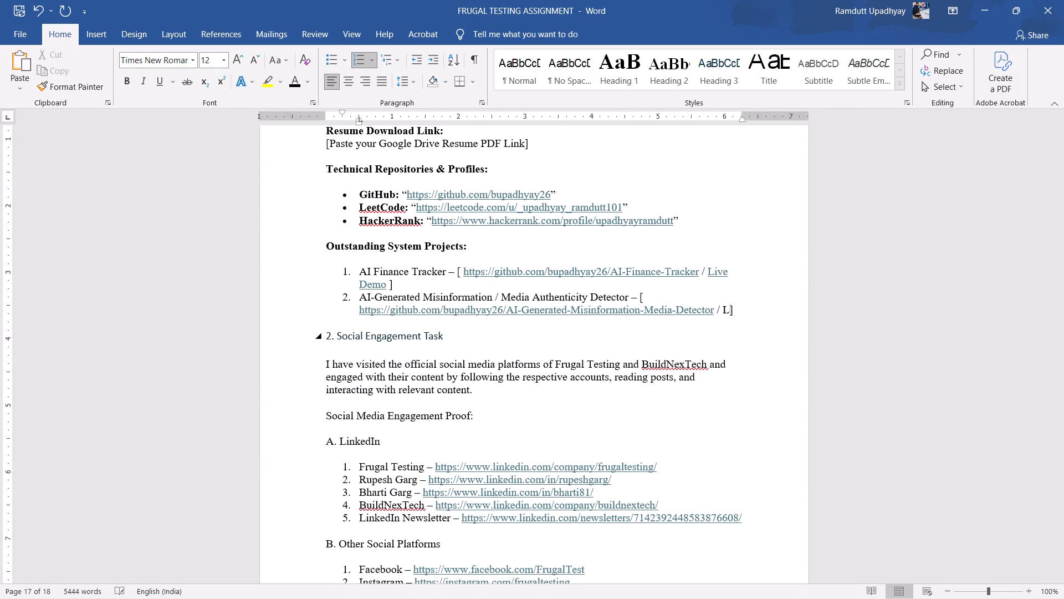
key("BackSpace")
key("BackSpace")
key("BackSpace")
key("space")
type("/")
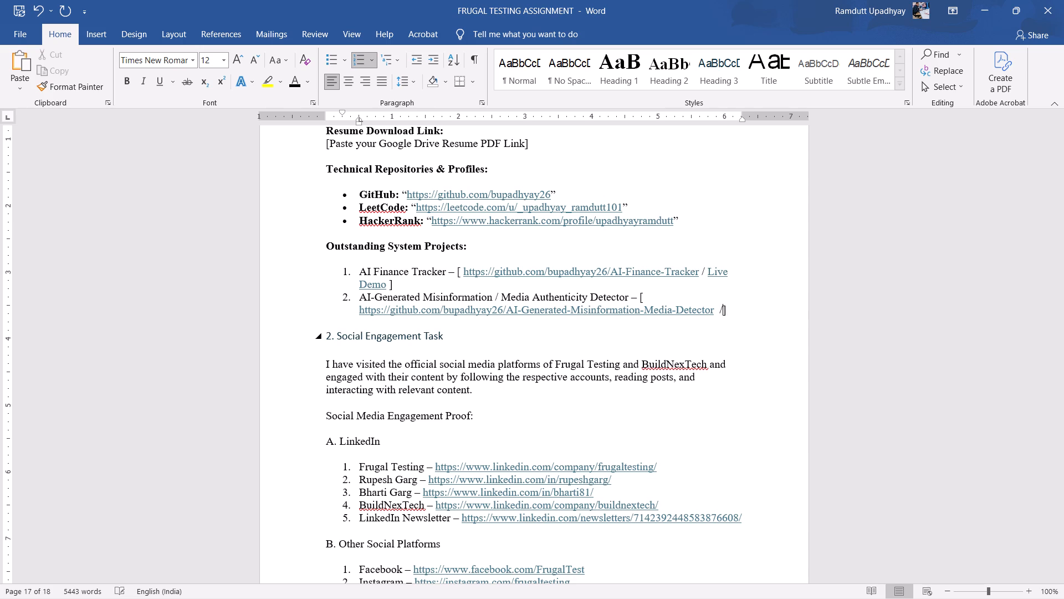
key("space")
key("super+v")
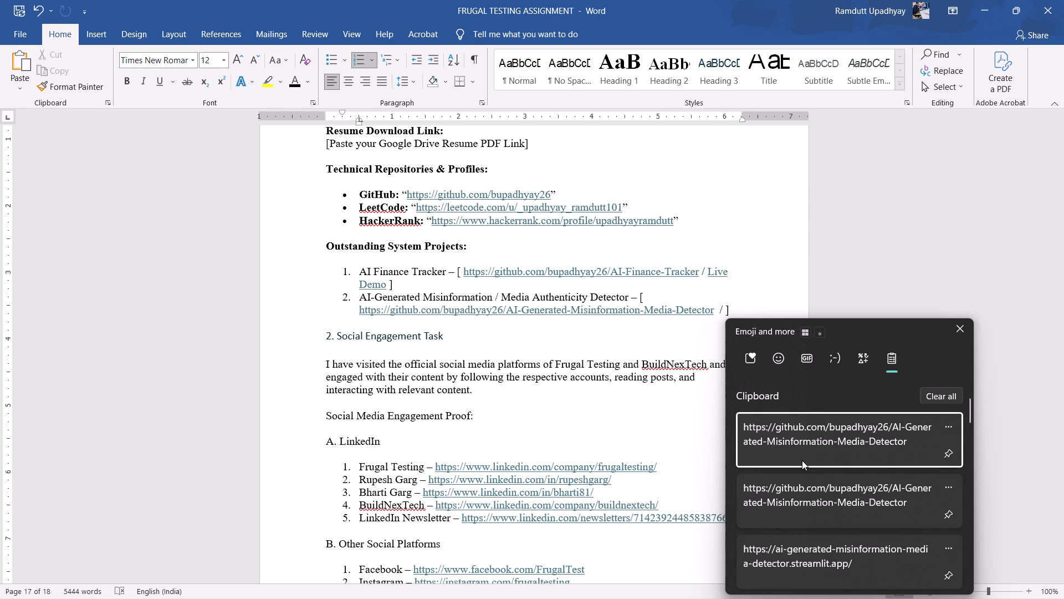
scroll(802, 460, "down", 2)
left_click(807, 509)
key("ctrl+v")
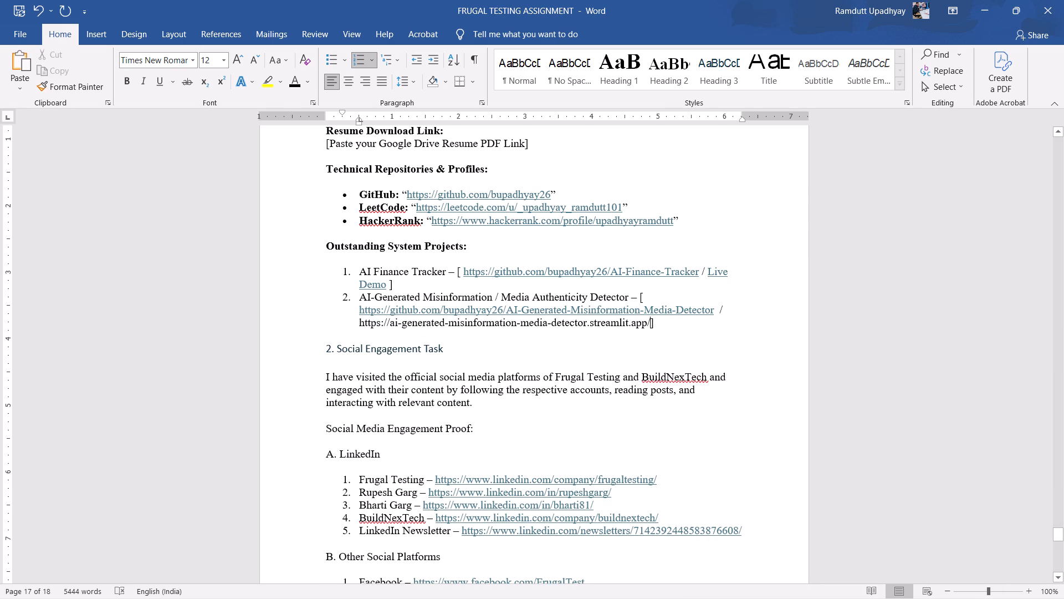
key("BackSpace")
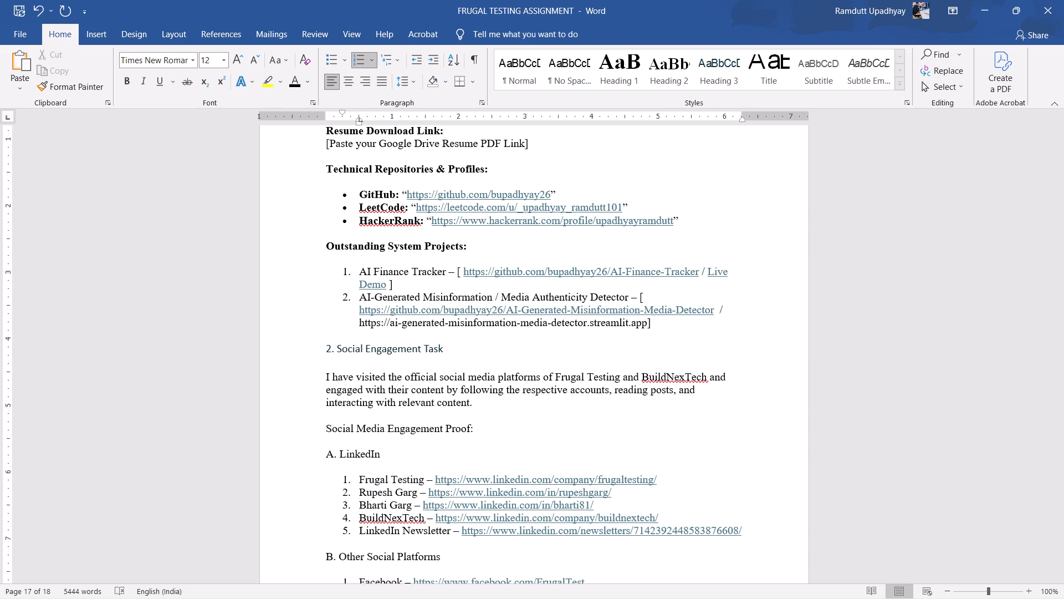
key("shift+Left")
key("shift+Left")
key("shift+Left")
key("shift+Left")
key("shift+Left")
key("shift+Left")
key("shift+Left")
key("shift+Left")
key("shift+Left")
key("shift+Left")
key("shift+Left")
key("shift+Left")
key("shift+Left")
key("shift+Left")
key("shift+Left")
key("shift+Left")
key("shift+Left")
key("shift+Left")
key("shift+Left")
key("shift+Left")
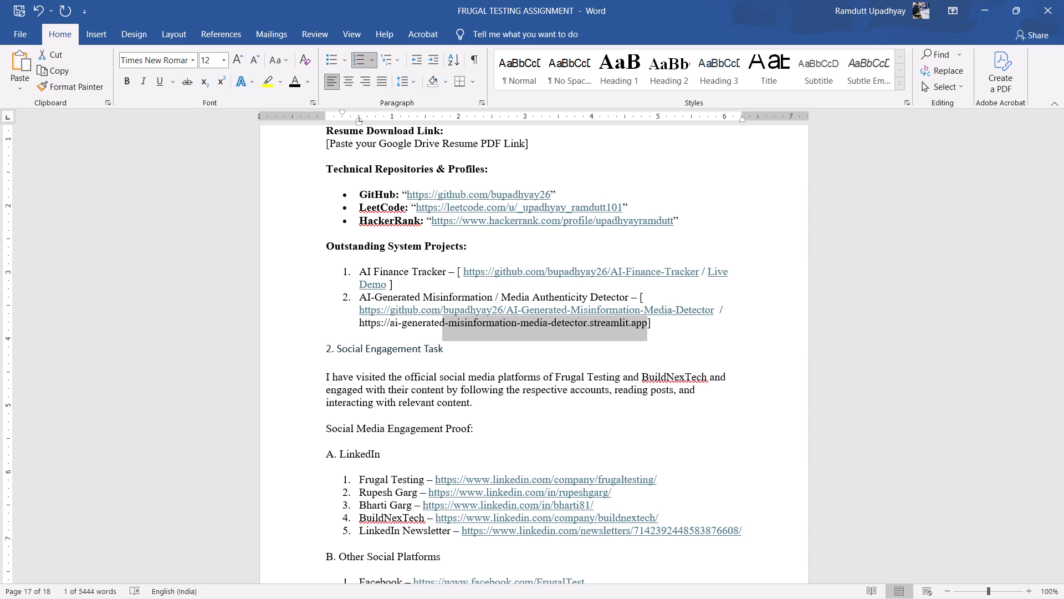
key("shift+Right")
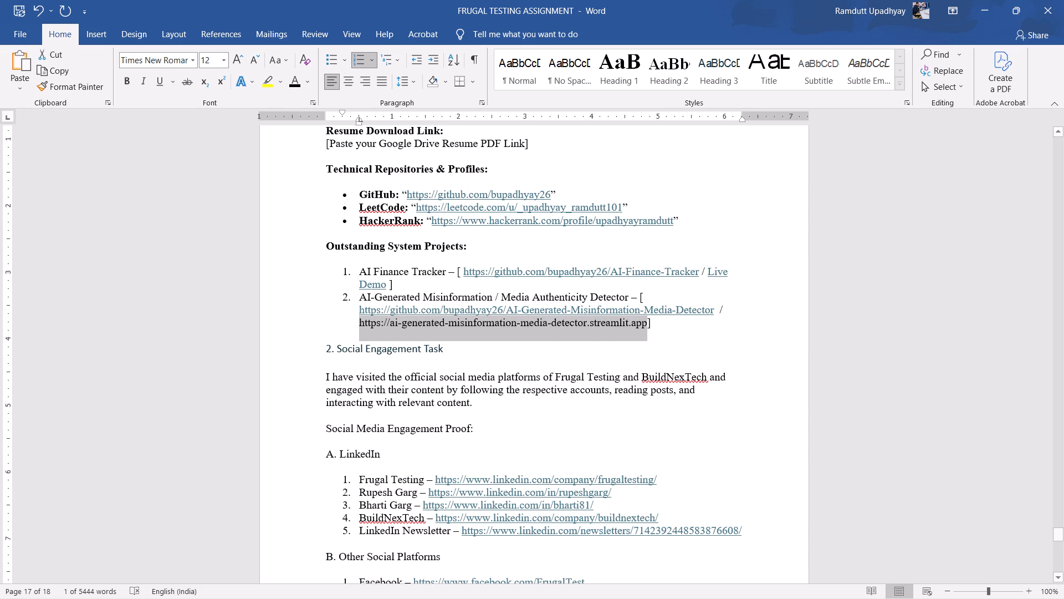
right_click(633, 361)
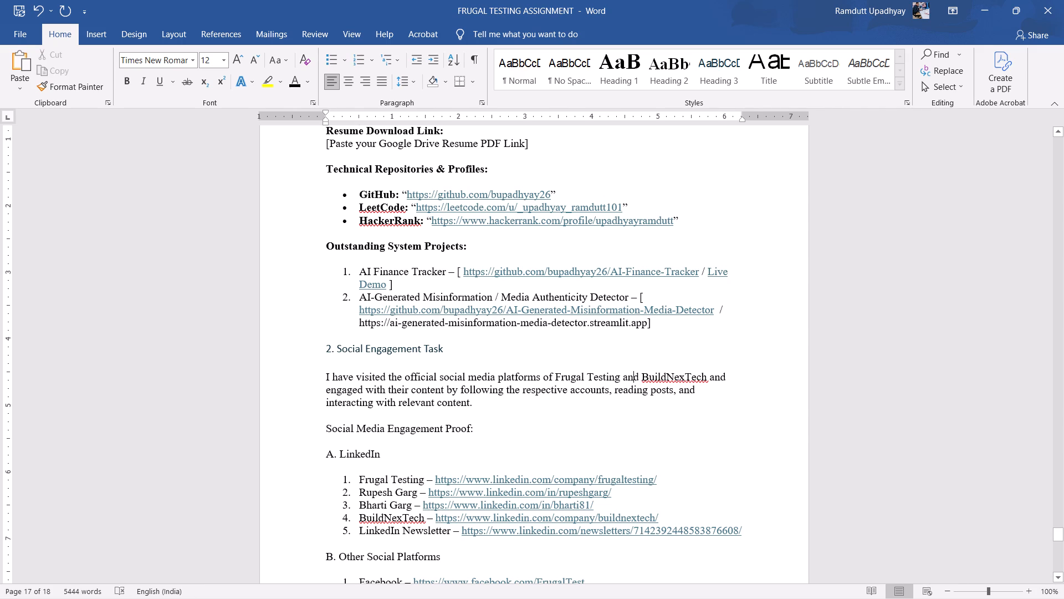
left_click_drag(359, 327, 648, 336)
right_click(769, 383)
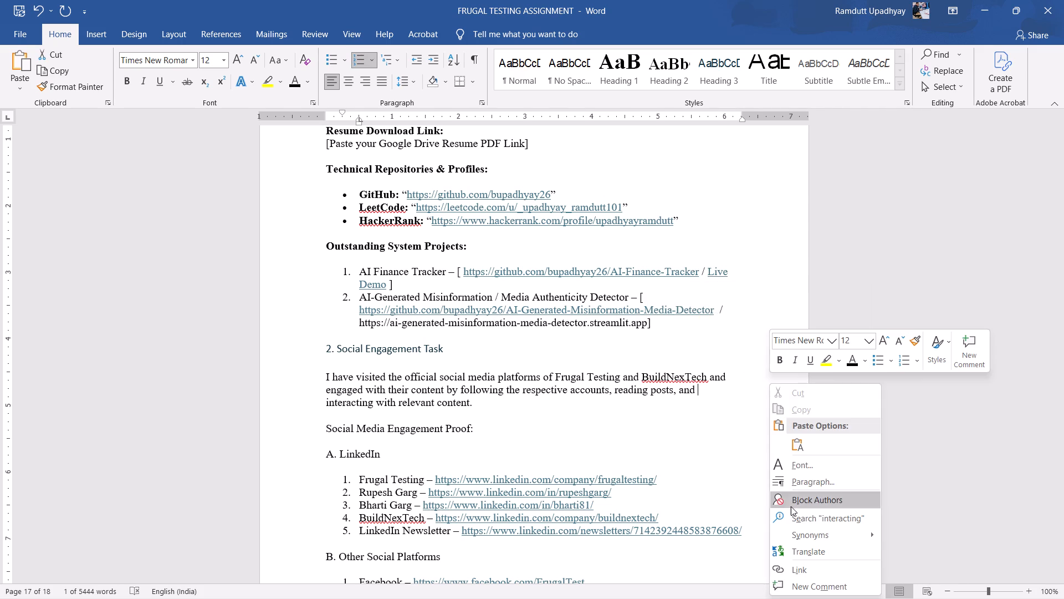
left_click(805, 567)
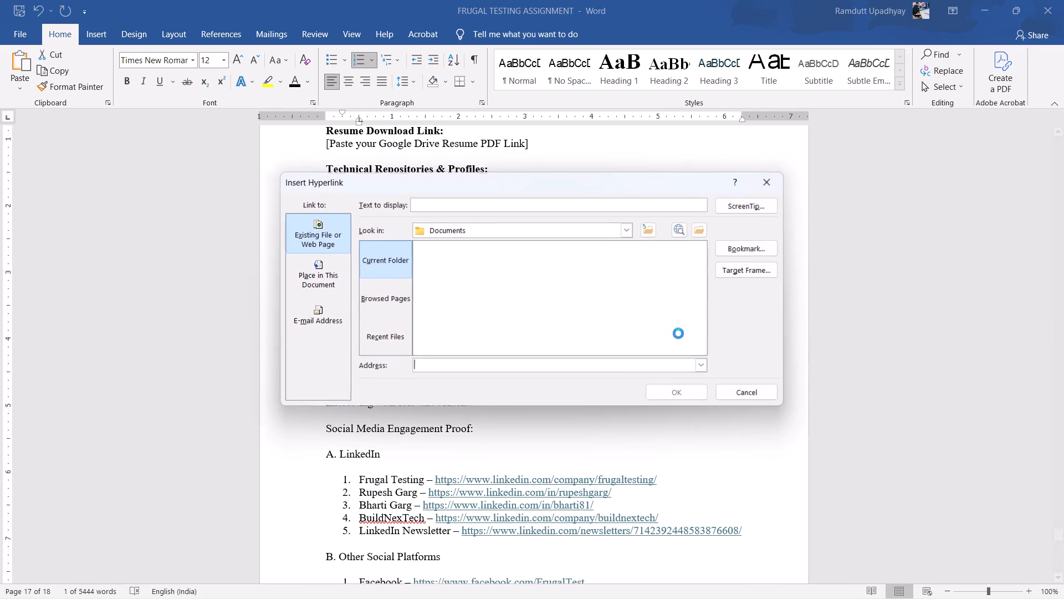
left_click(500, 204)
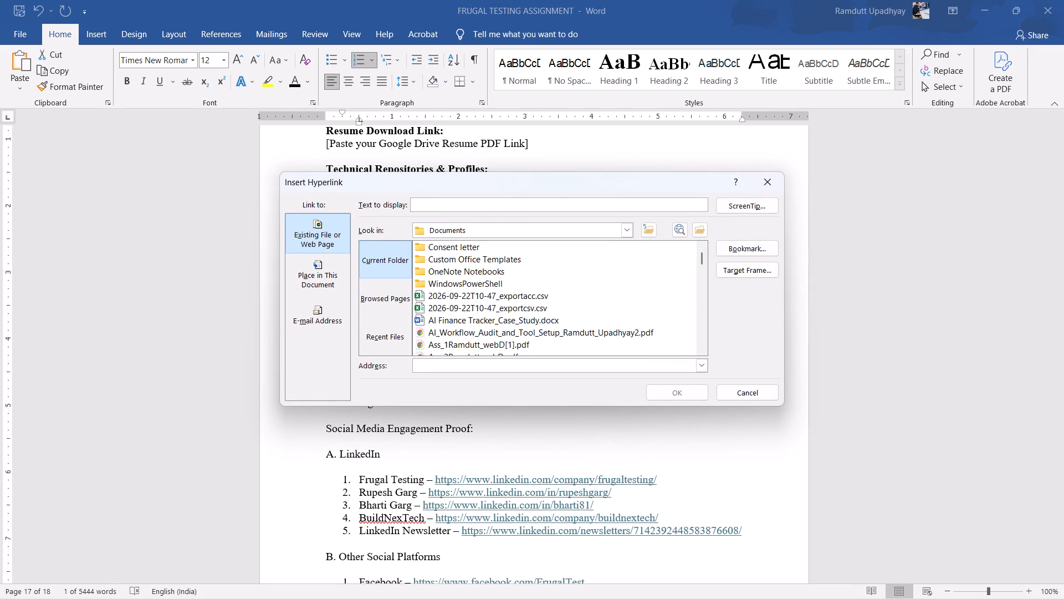
type("Live")
key("space")
type("Demo")
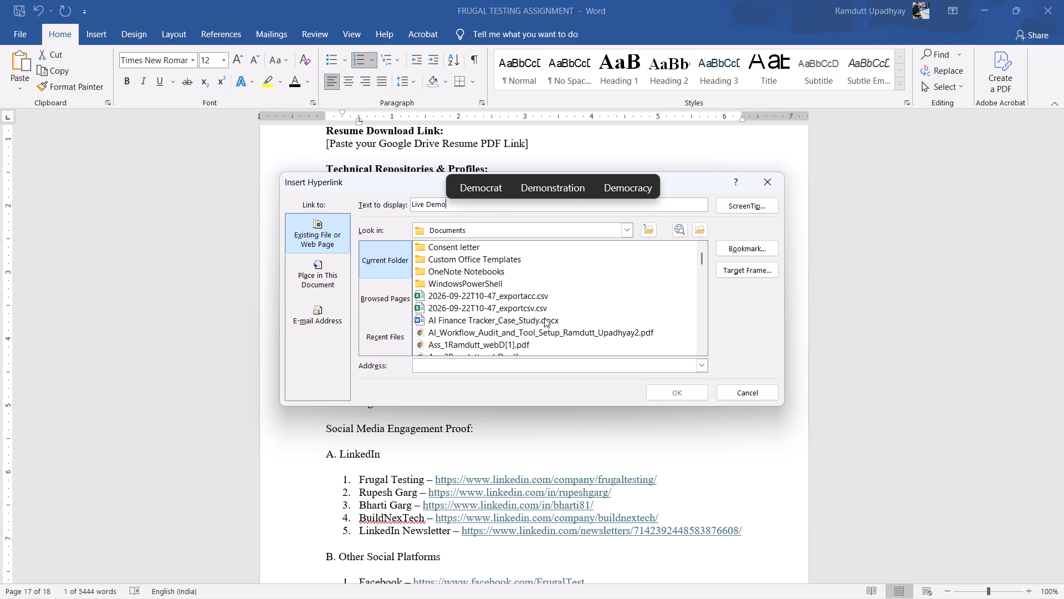
left_click(571, 367)
key("ctrl+v")
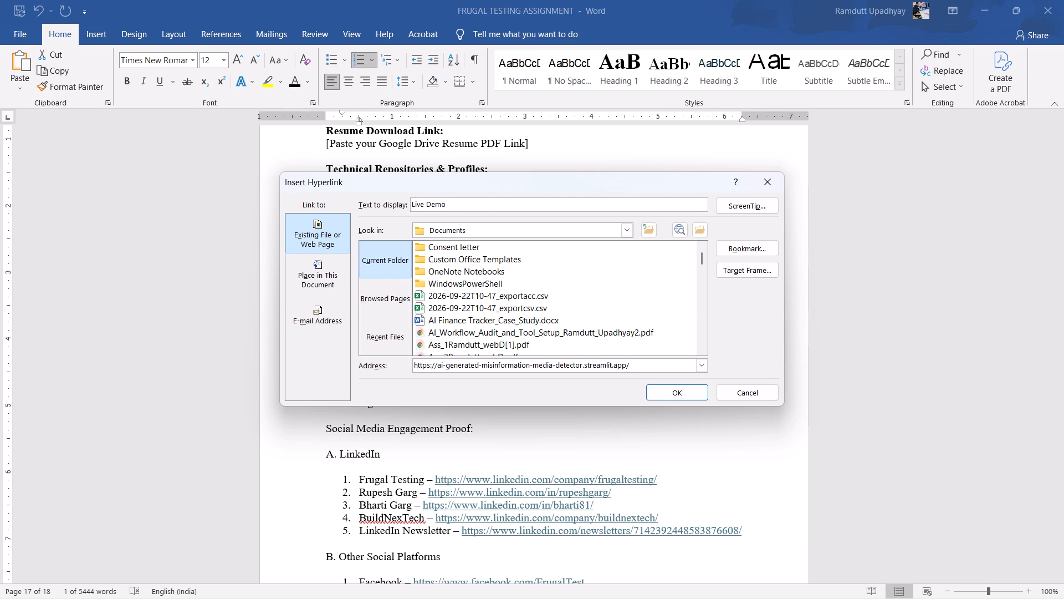
left_click(668, 392)
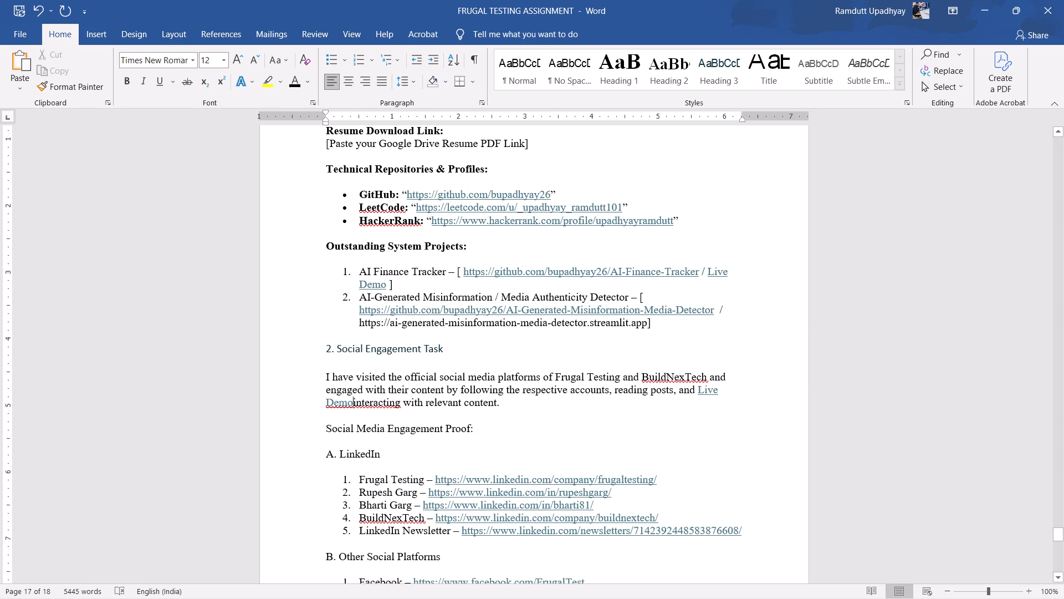
Move the "Live Demo" hyperlink from the Social Engagement Task paragraph to just after the slash in the Media Authenticity Detector entry.
left_click_drag(698, 392, 353, 411)
key("ctrl+c")
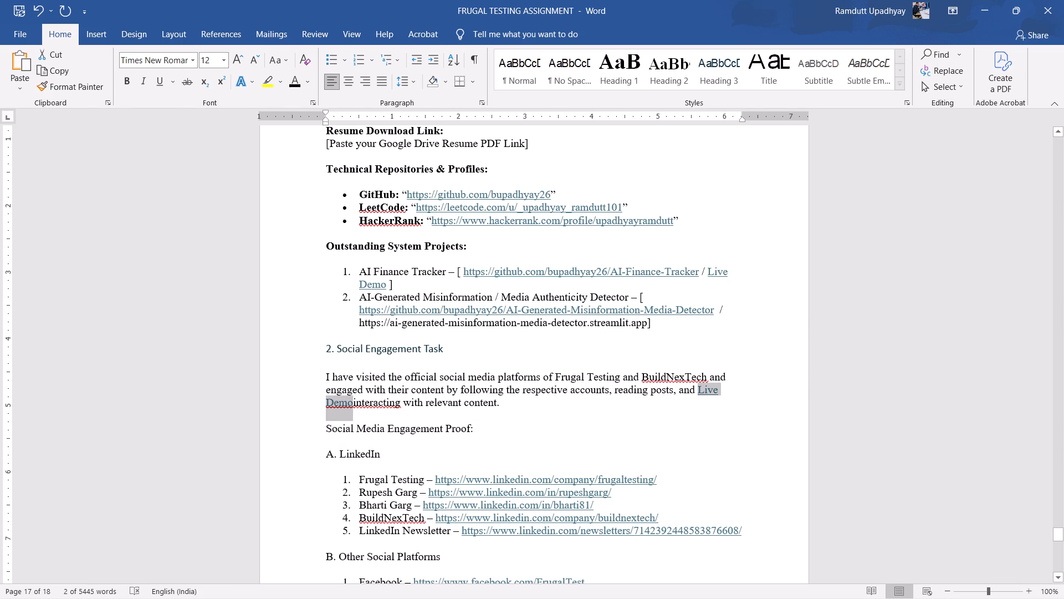
key("BackSpace")
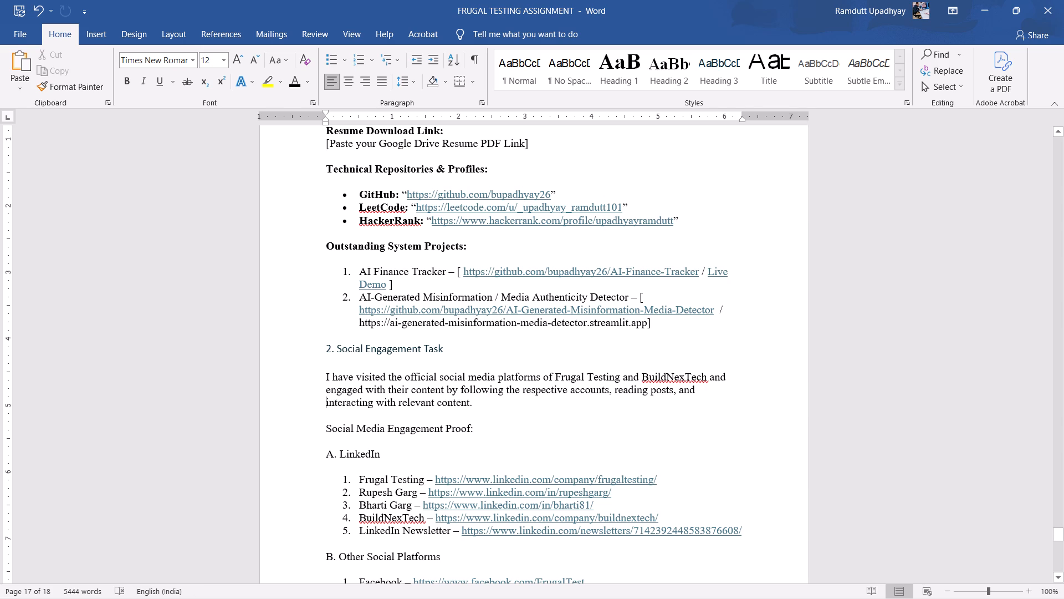
left_click(733, 308)
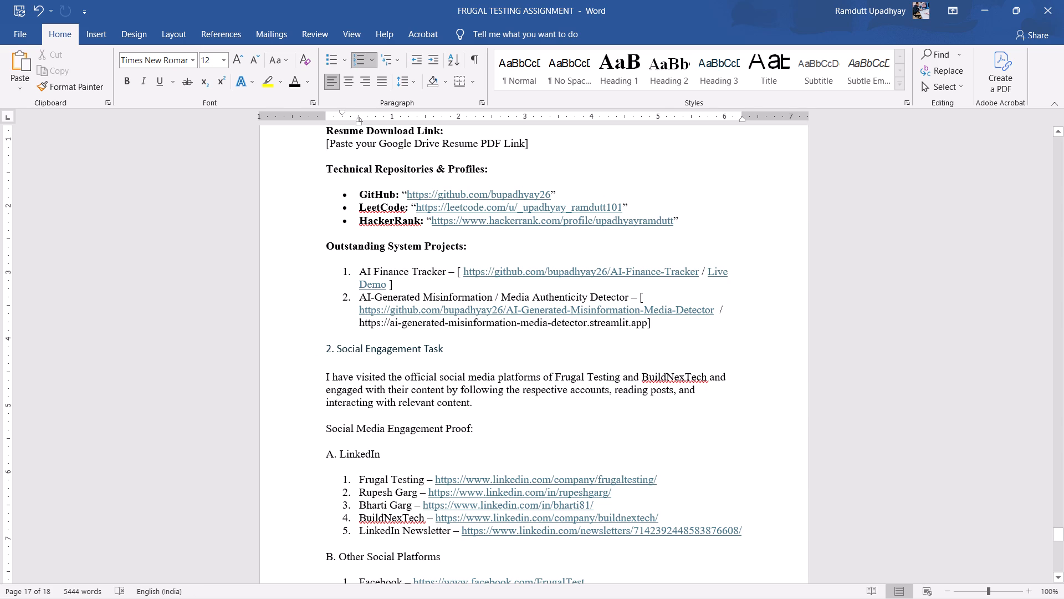
key("ctrl+v")
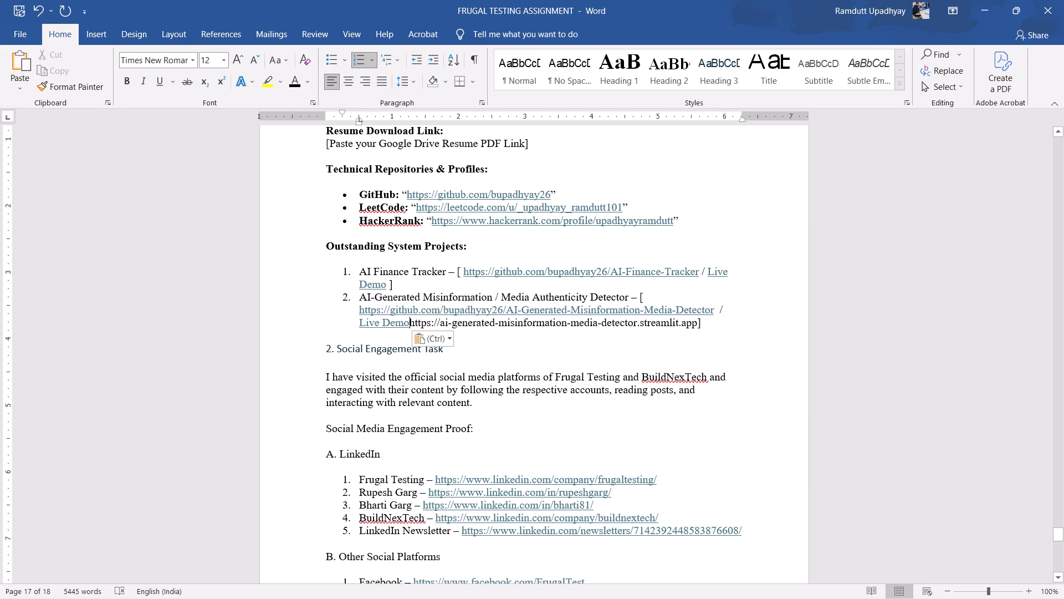
Replace the plain-text Streamlit address after "Live Demo" with a single space before the closing bracket.
key("shift+Right")
key("shift+Right")
key("shift+Right")
key("shift+Right")
key("shift+Right")
key("shift+Right")
key("shift+Right")
key("shift+Right")
key("shift+Right")
key("shift+Right")
key("shift+Right")
key("shift+Right")
key("shift+Right")
key("shift+Right")
key("shift+Right")
key("shift+Right")
key("shift+Right")
key("shift+Right")
key("shift+Right")
key("shift+Right")
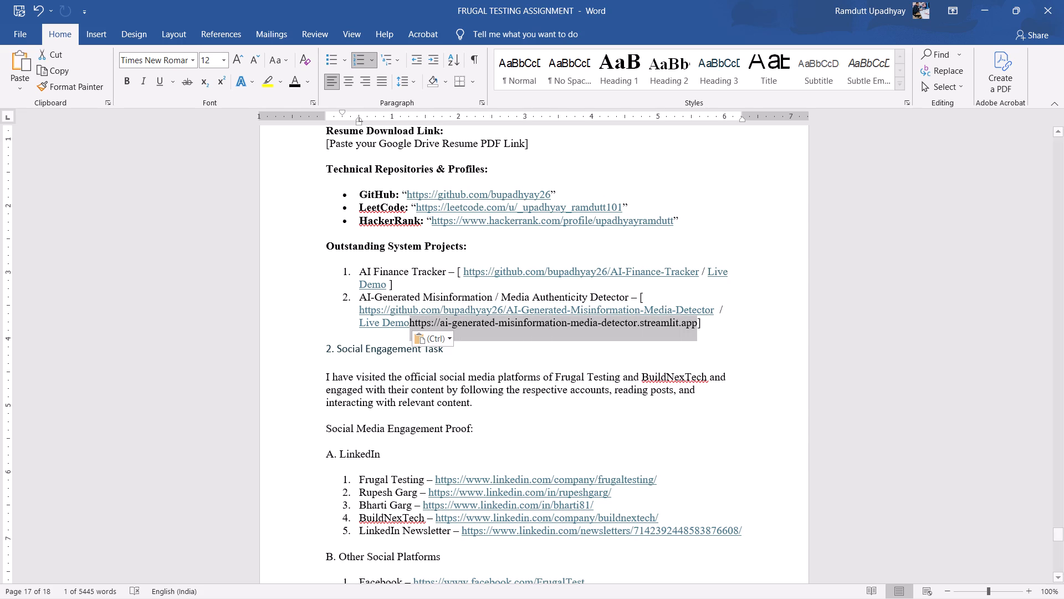
key("BackSpace")
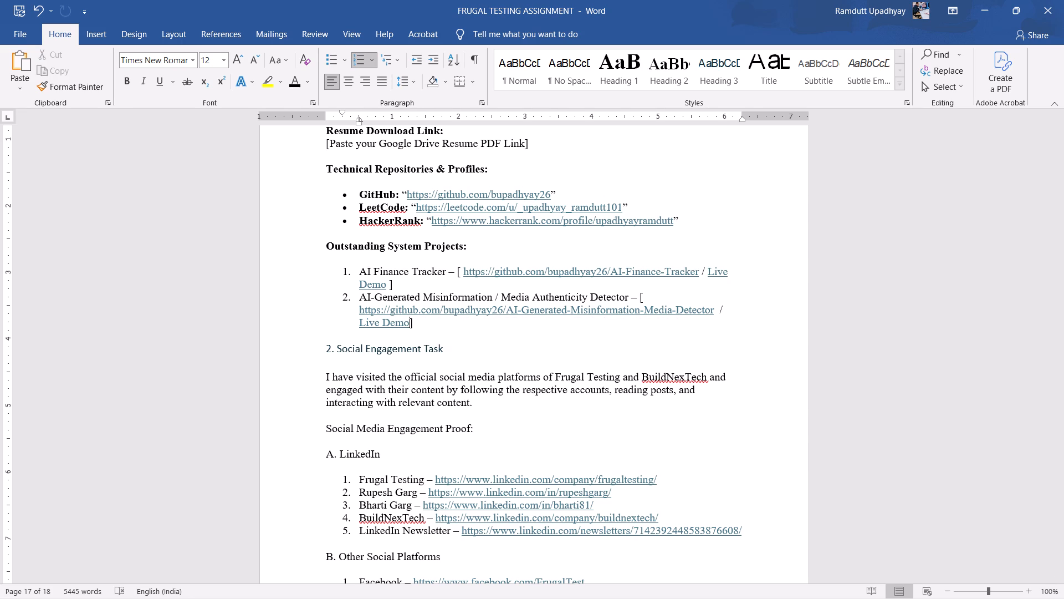
key("space")
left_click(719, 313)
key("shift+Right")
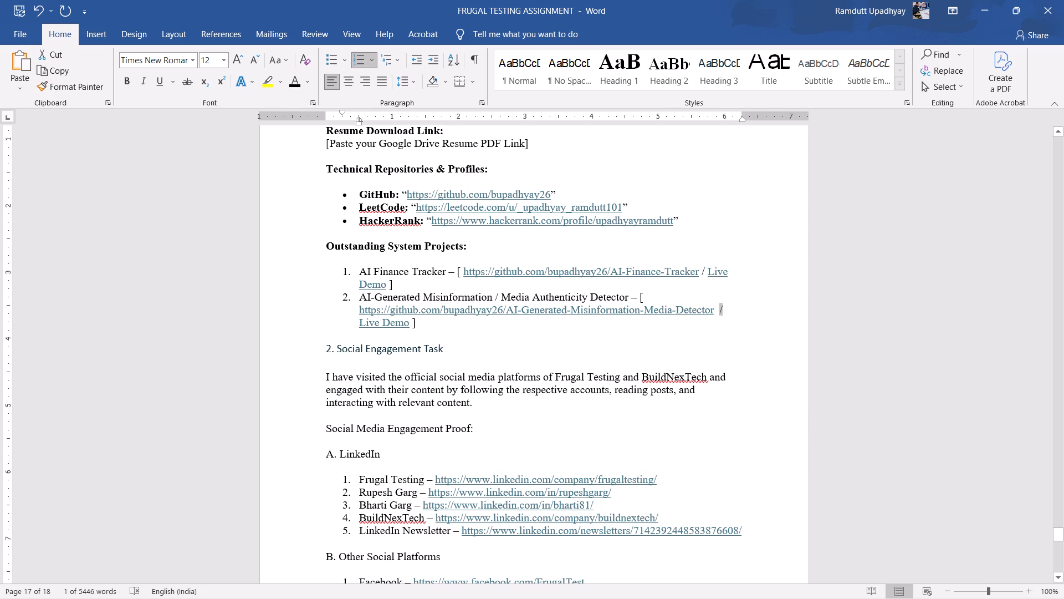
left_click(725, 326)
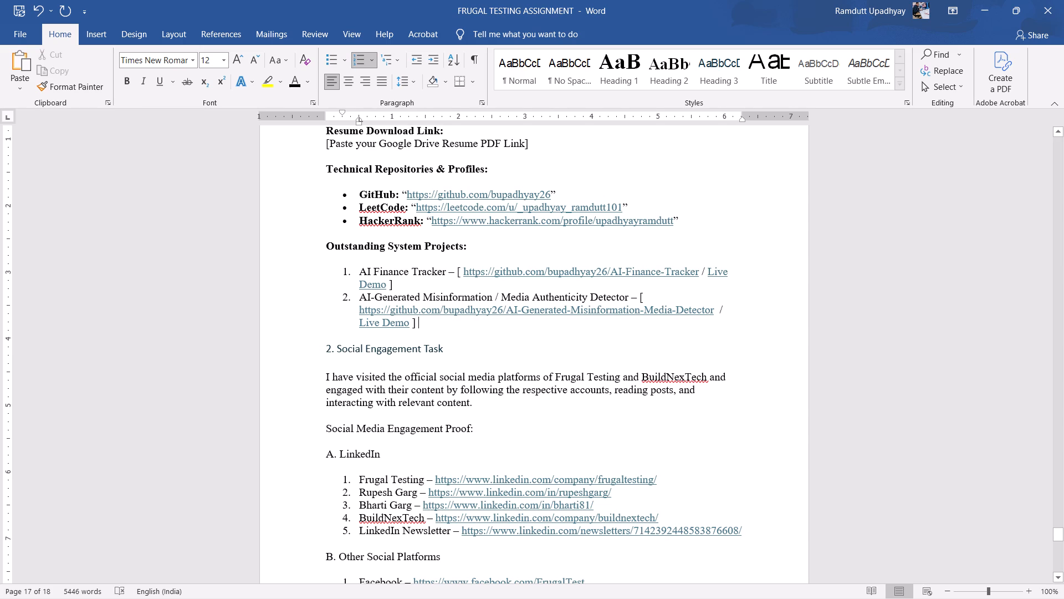
Retype the opening bracket of the Media Authenticity Detector entry, leaving no space between it and the repository link.
left_click(647, 296)
key("BackSpace")
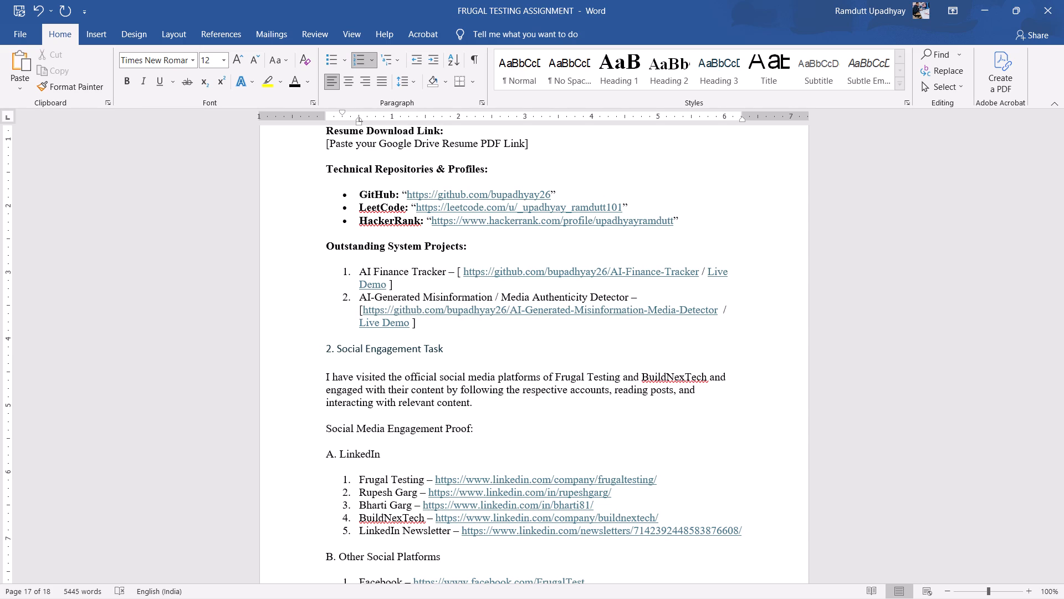
key("space")
key("BackSpace")
key("BackSpace")
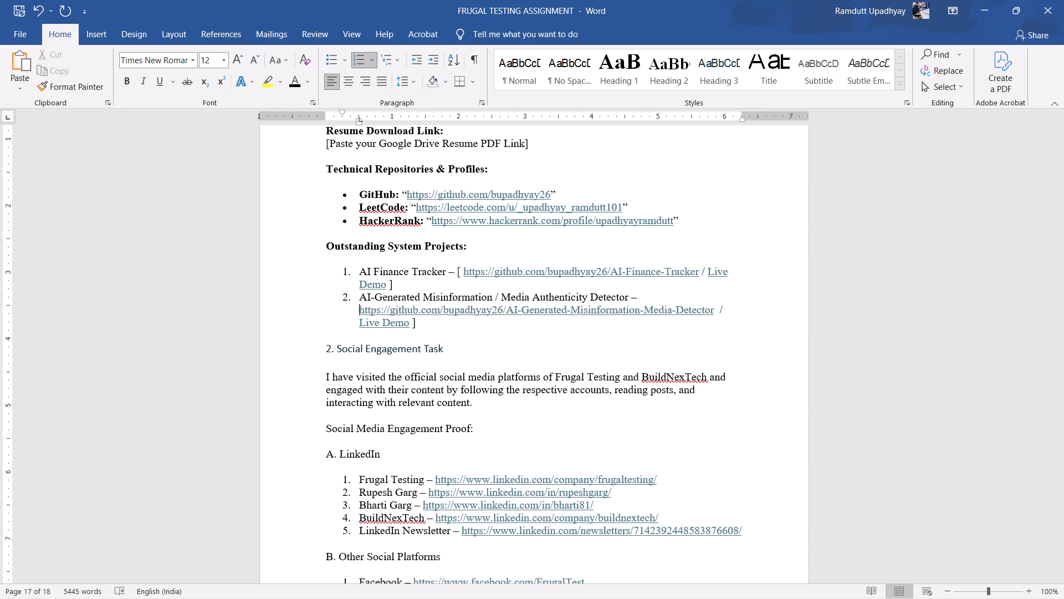
type("[")
key("space")
key("BackSpace")
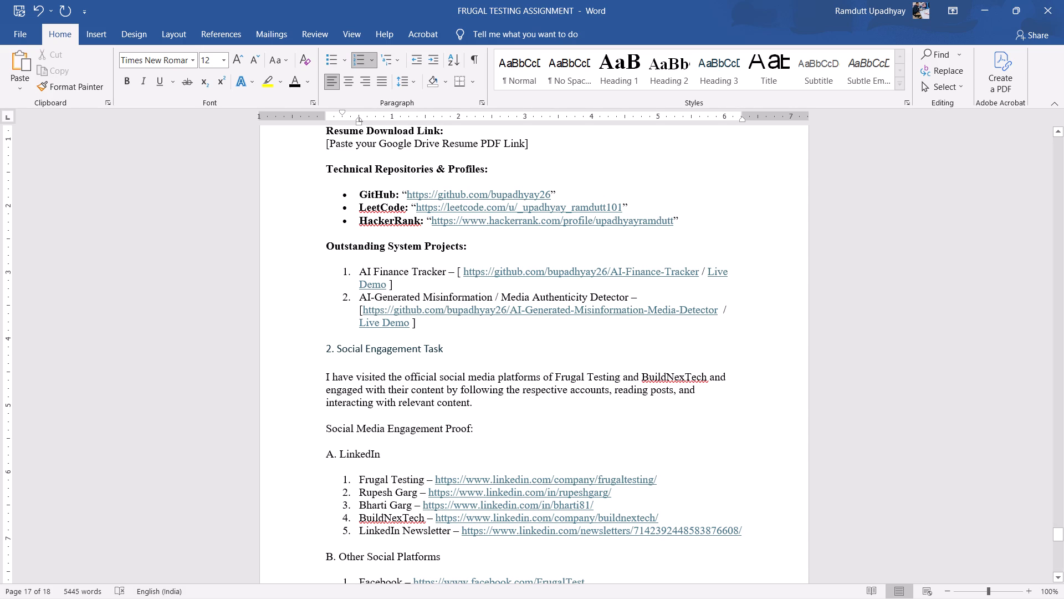
Number the "Professional Credentials and Portfolio Links" heading under Q22 as 1.
scroll(446, 310, "down", 1)
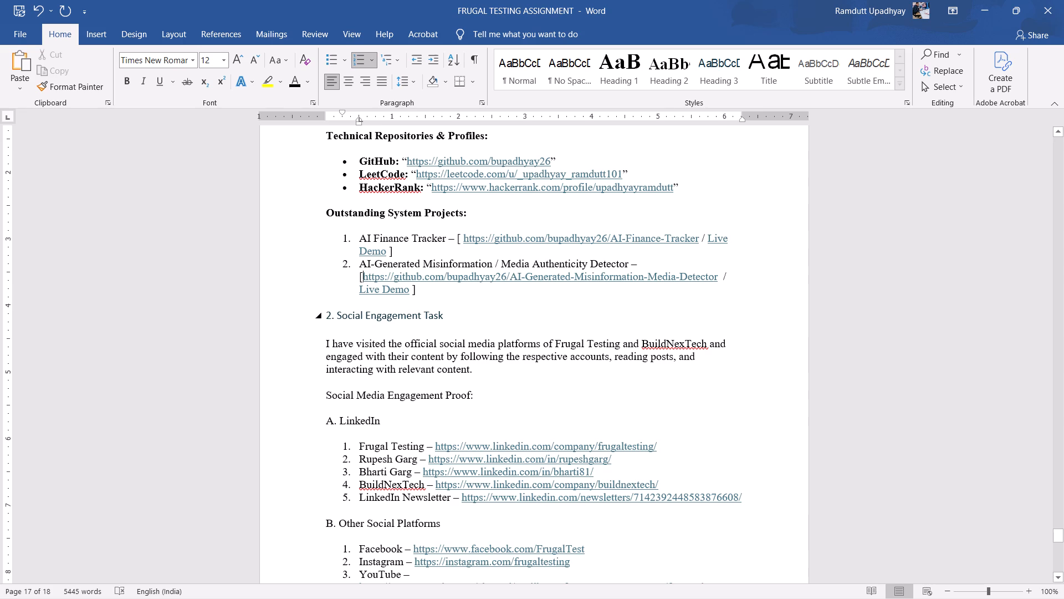
scroll(368, 306, "up", 2)
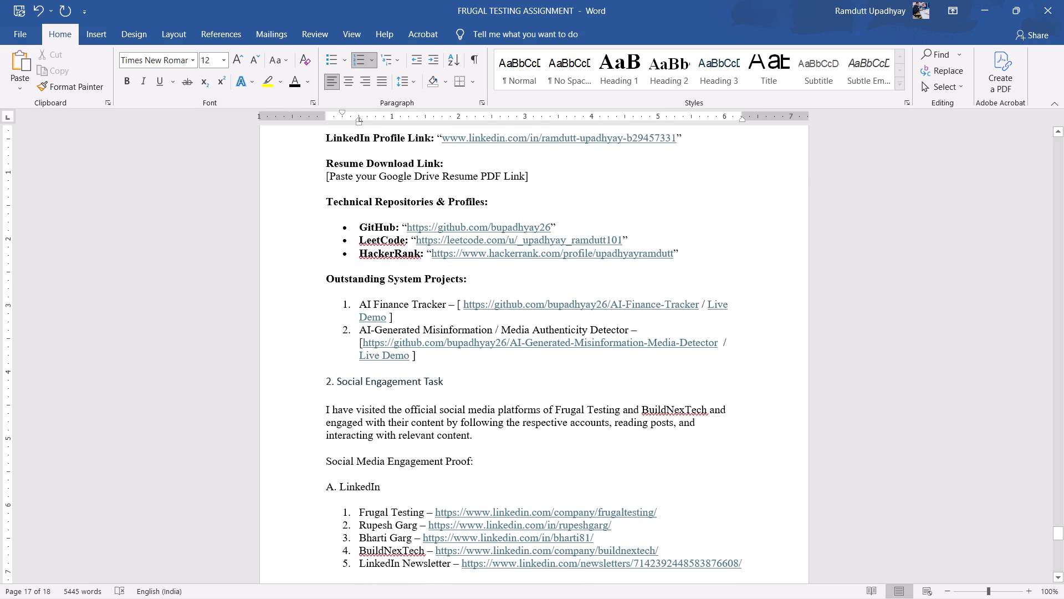
scroll(368, 306, "up", 7)
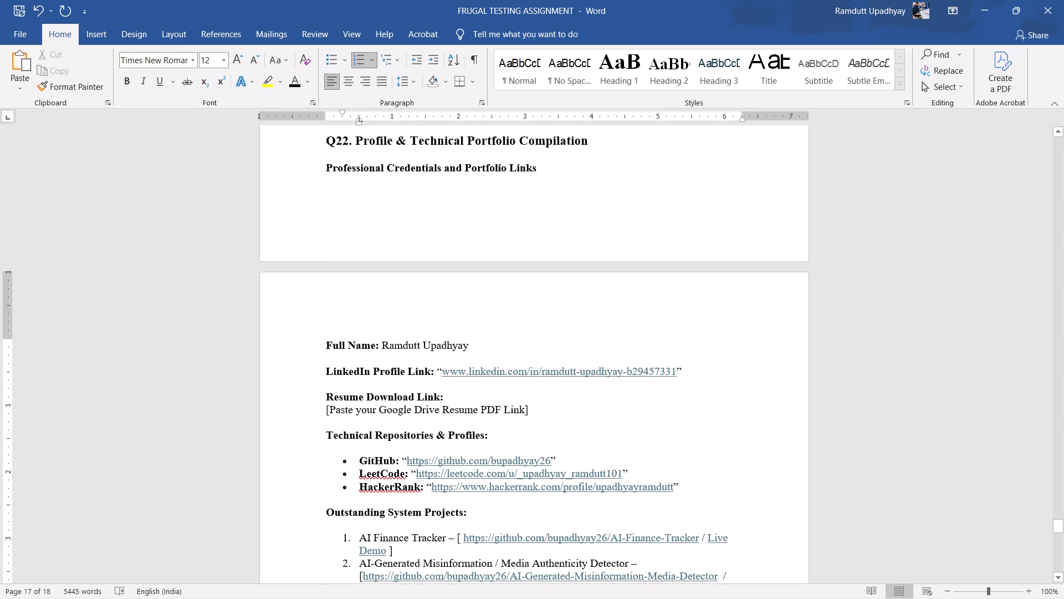
scroll(368, 306, "down", 4)
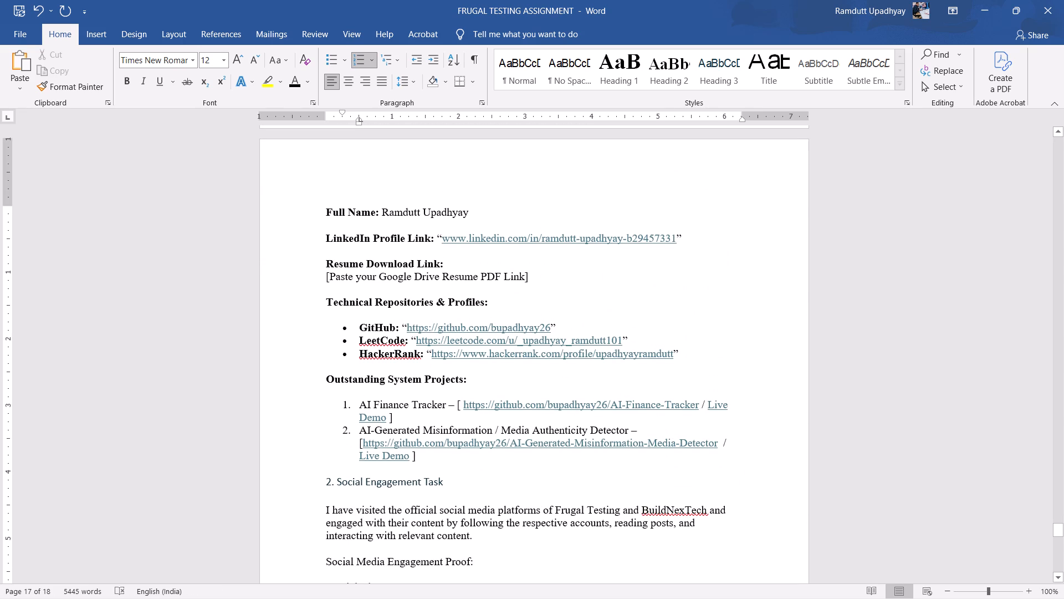
left_click(323, 298)
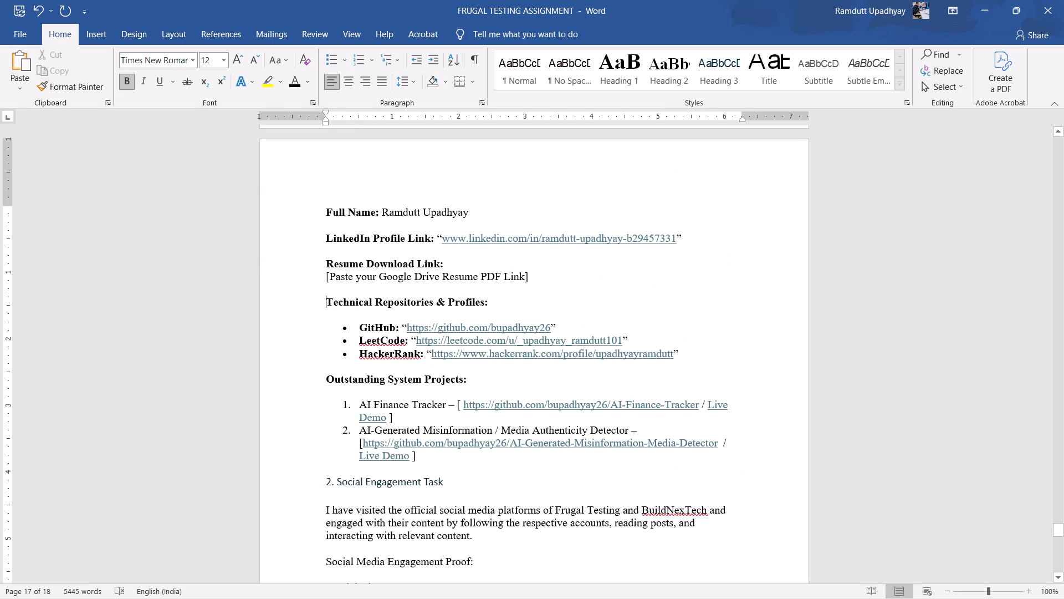
scroll(367, 291, "up", 2)
scroll(342, 240, "up", 4)
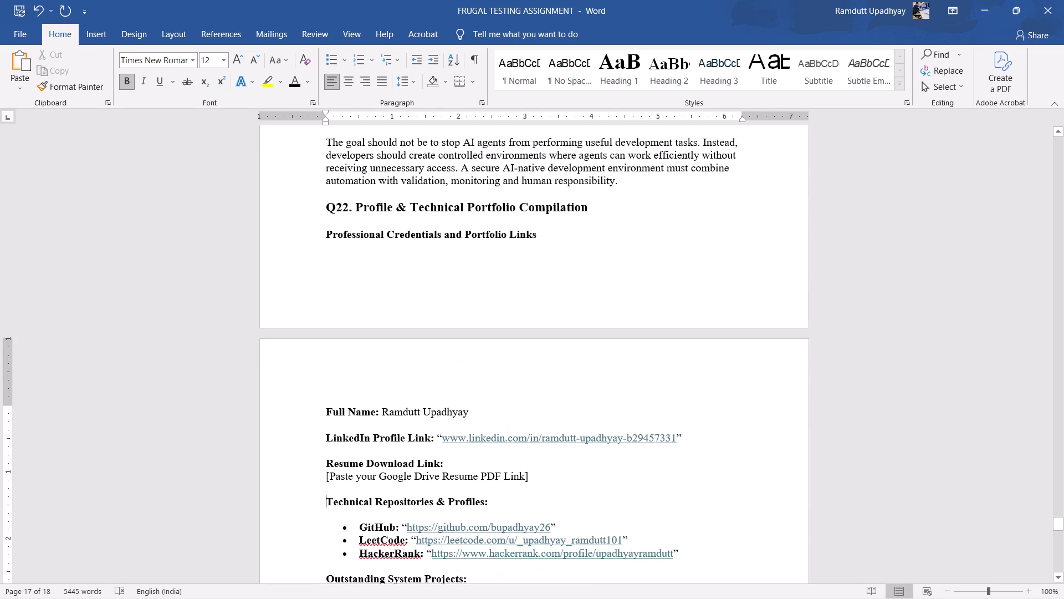
left_click(325, 235)
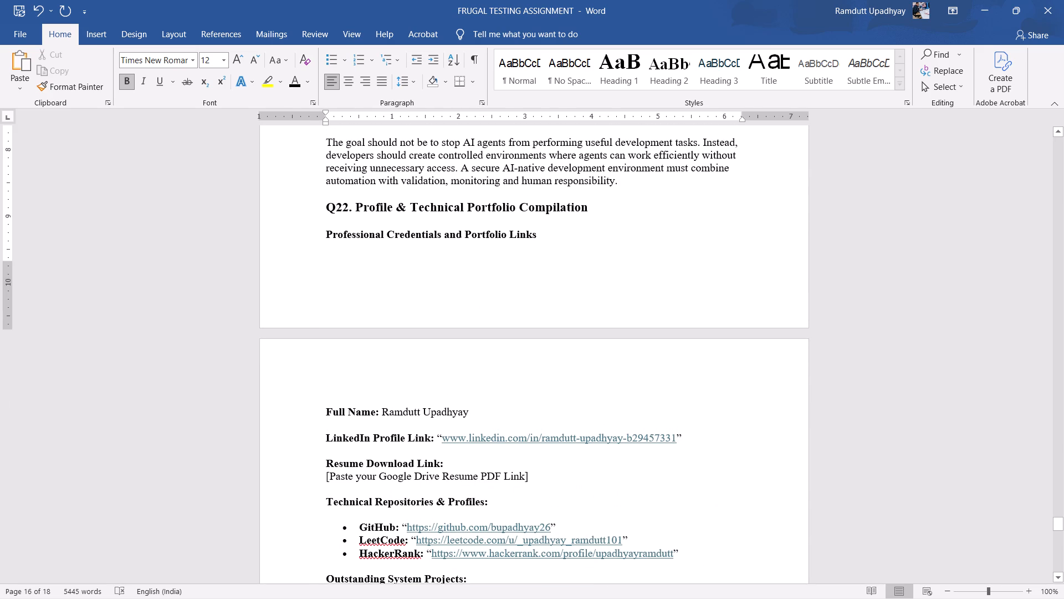
key("1")
key("period")
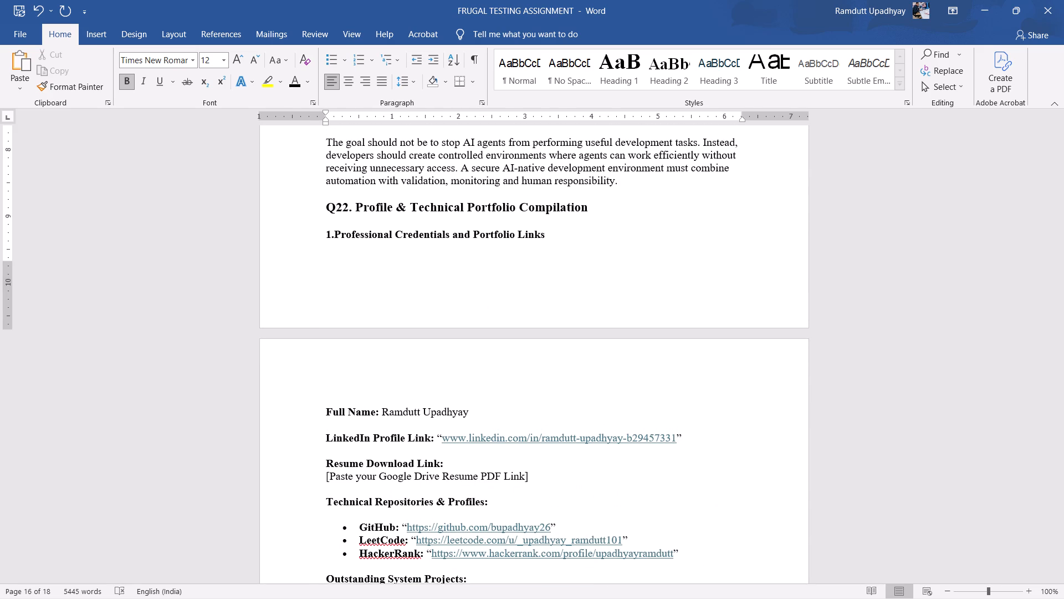
key("space")
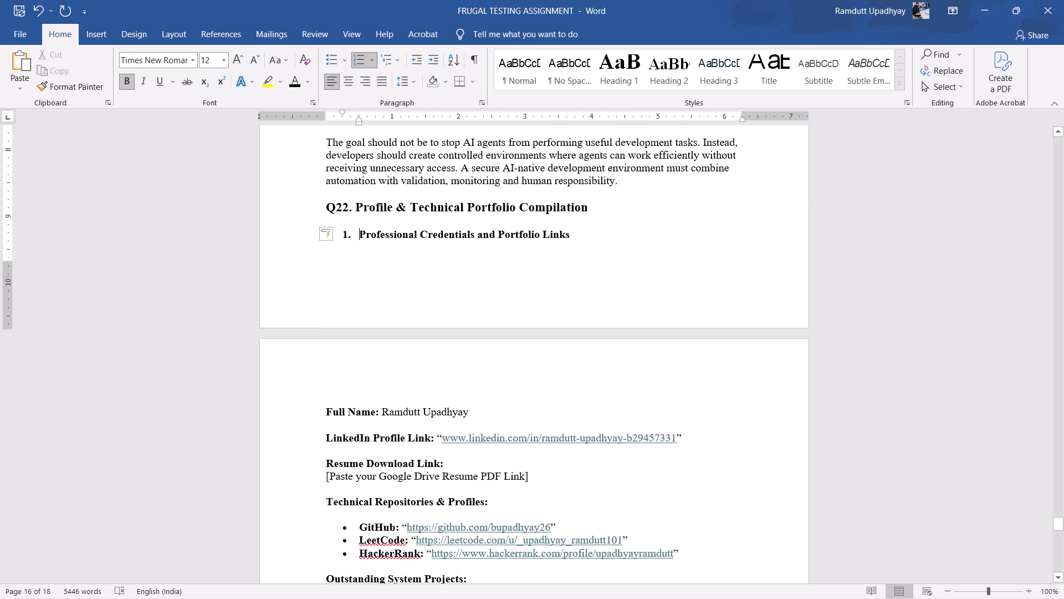
scroll(356, 338, "down", 3)
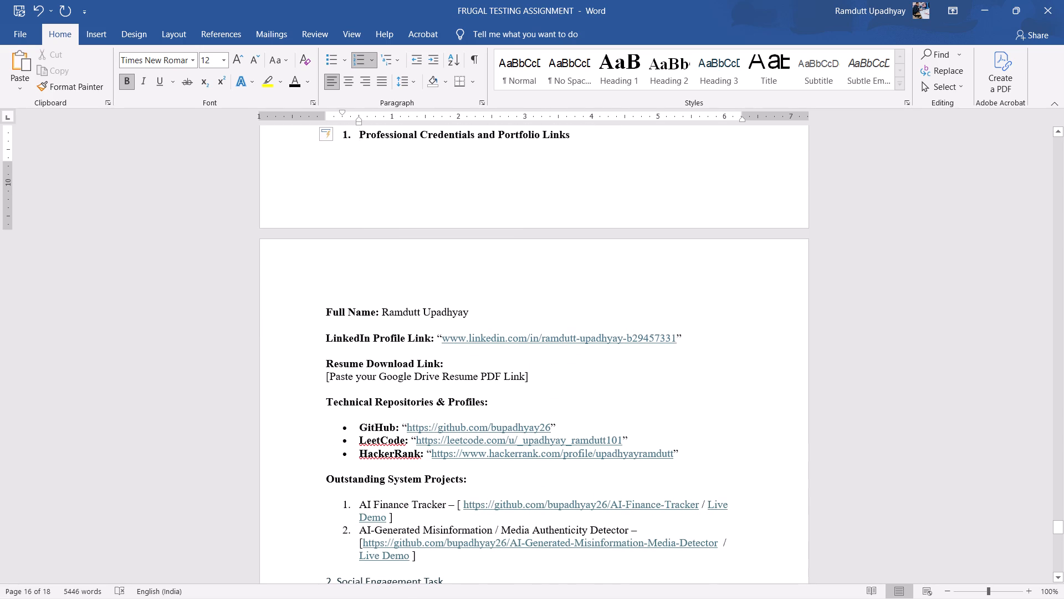
Format the "2. Social Engagement Task" heading in bold Times New Roman.
scroll(336, 404, "down", 5)
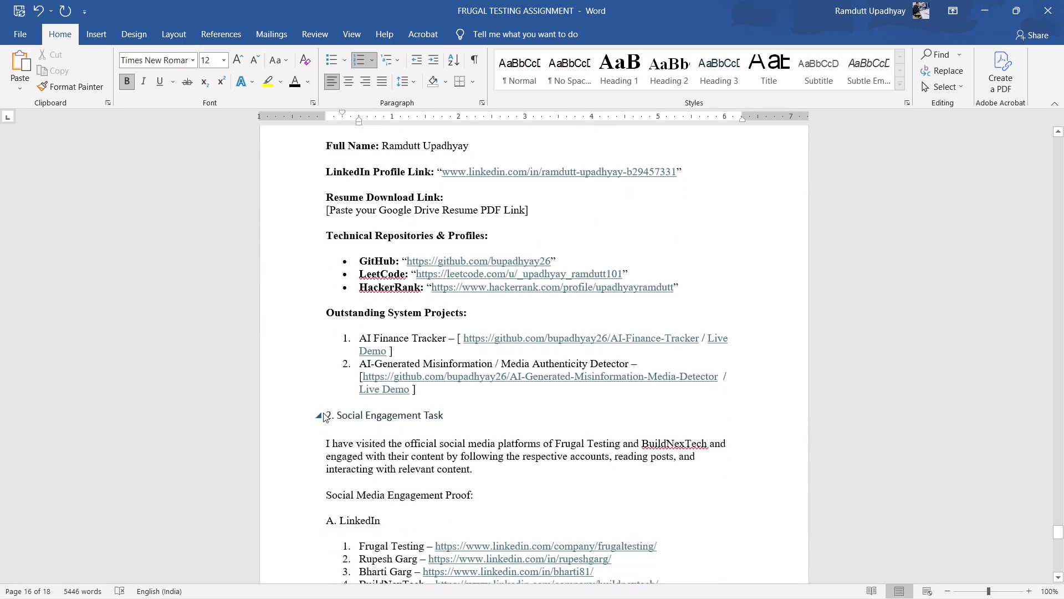
left_click_drag(326, 416, 444, 416)
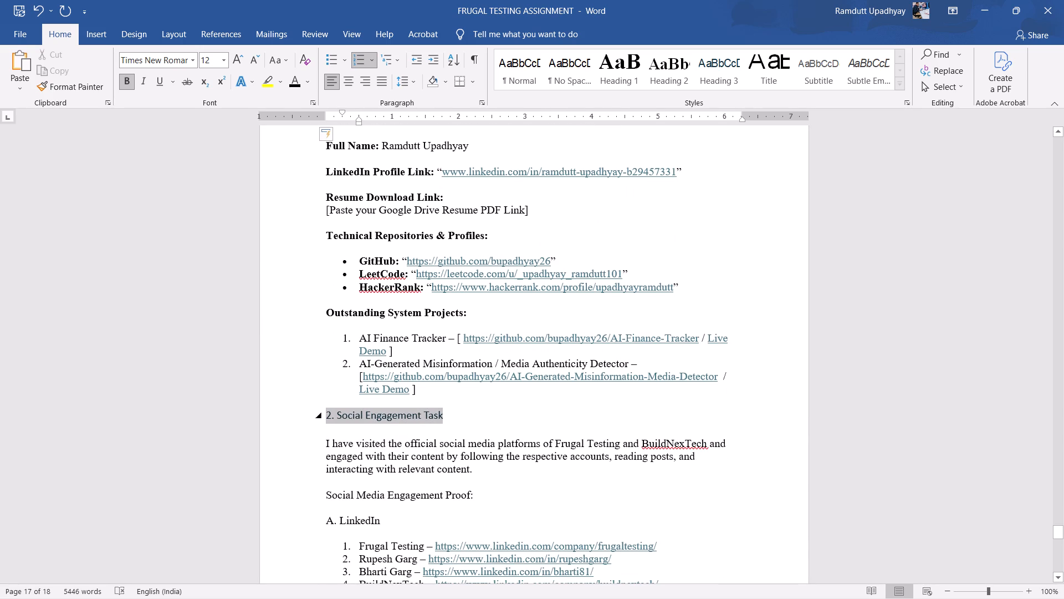
left_click_drag(444, 416, 444, 415)
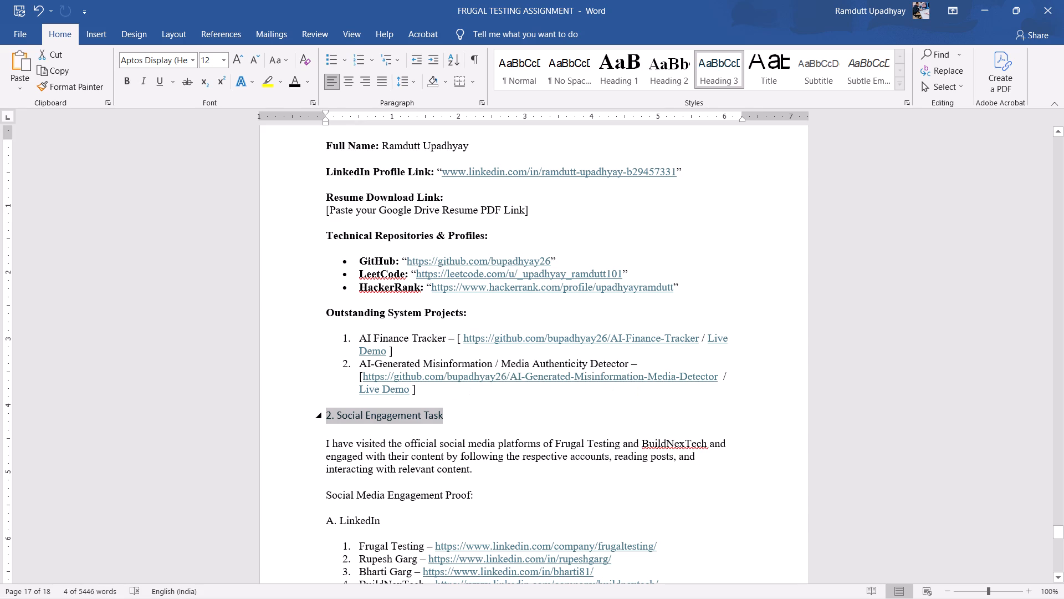
Format the "2. Social Engagement Task" heading in bold Times New Roman.
key("ctrl+b")
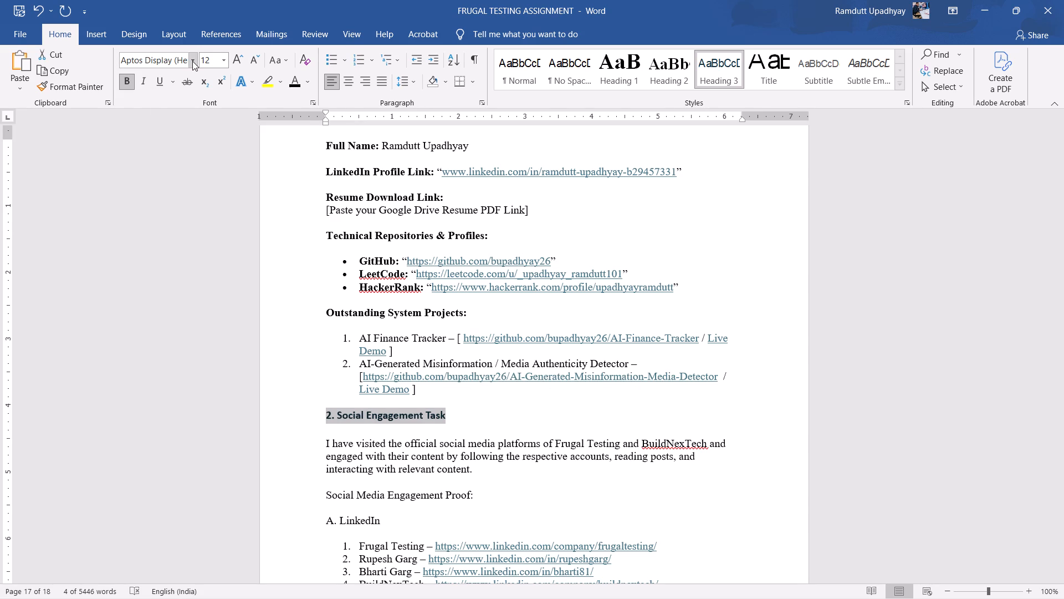
left_click(193, 62)
left_click(190, 176)
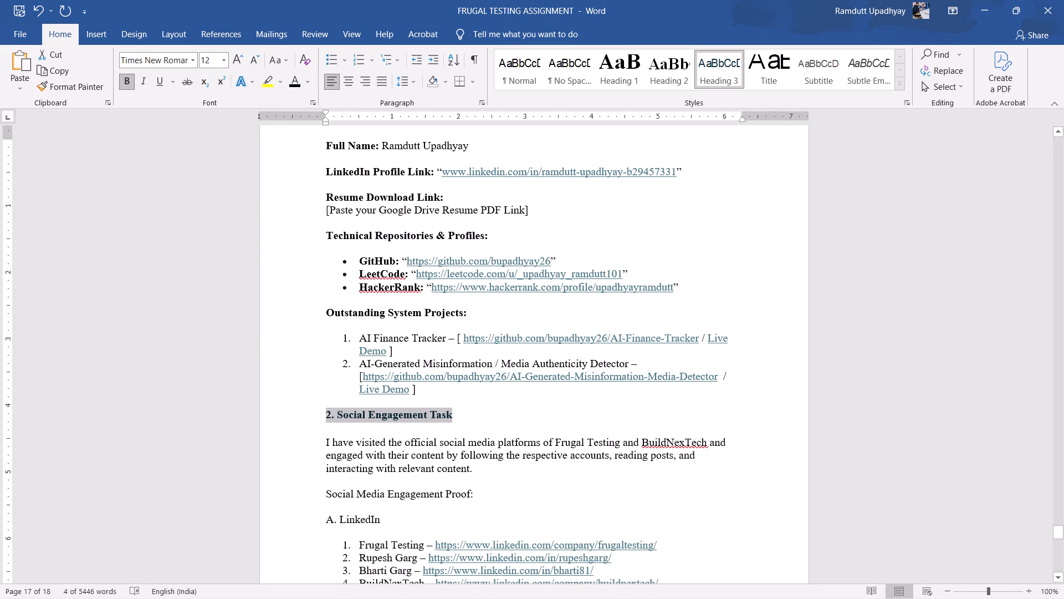
Open the Frugal Testing LinkedIn link under "A. LinkedIn" in Chrome, close the old profile tab, and follow the company page.
scroll(354, 500, "down", 3)
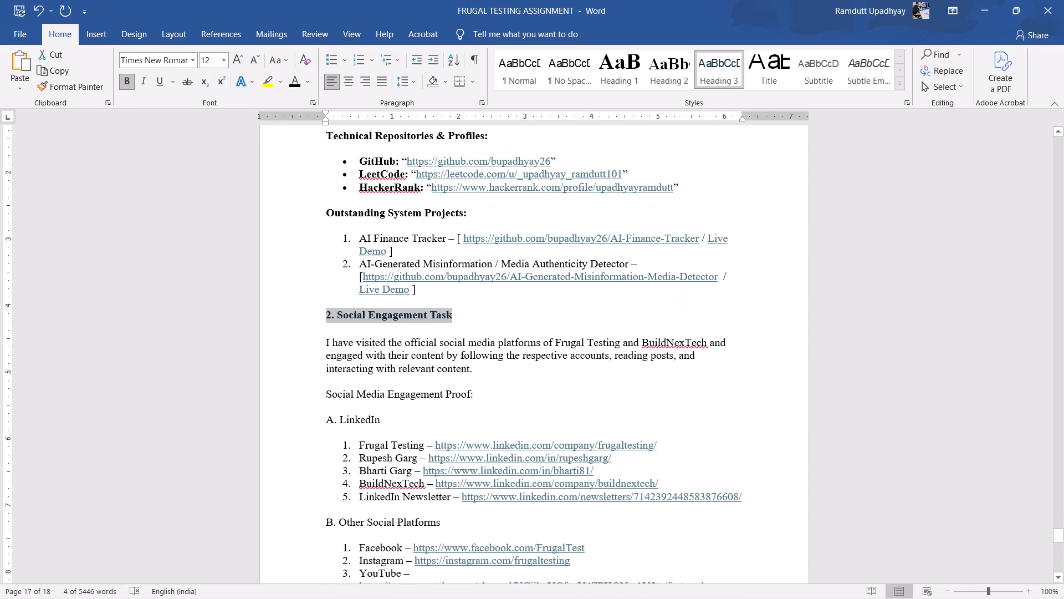
scroll(349, 491, "down", 2)
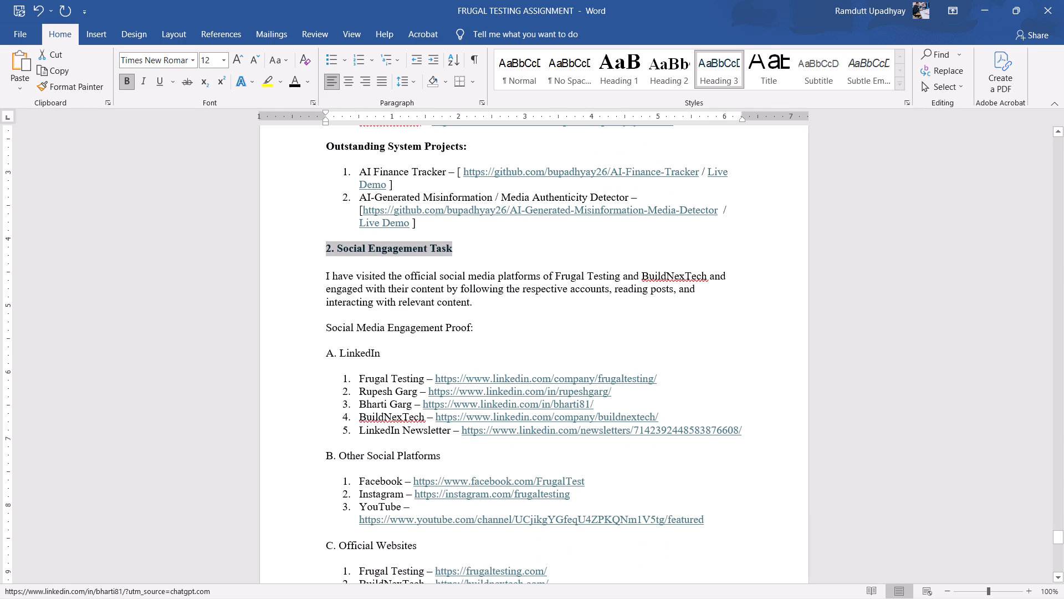
left_click(632, 378, "ctrl")
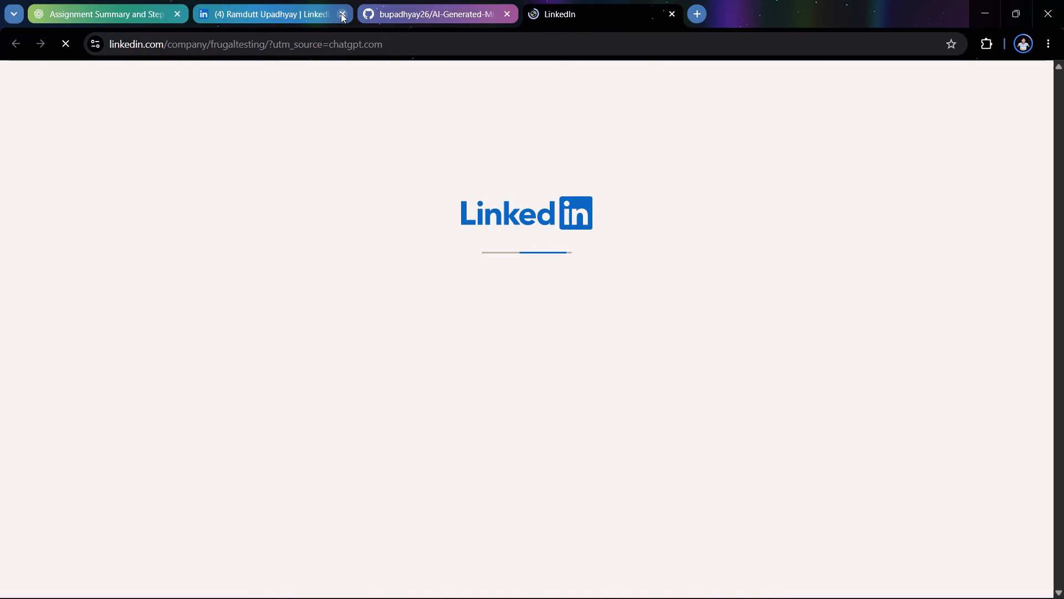
left_click(341, 15)
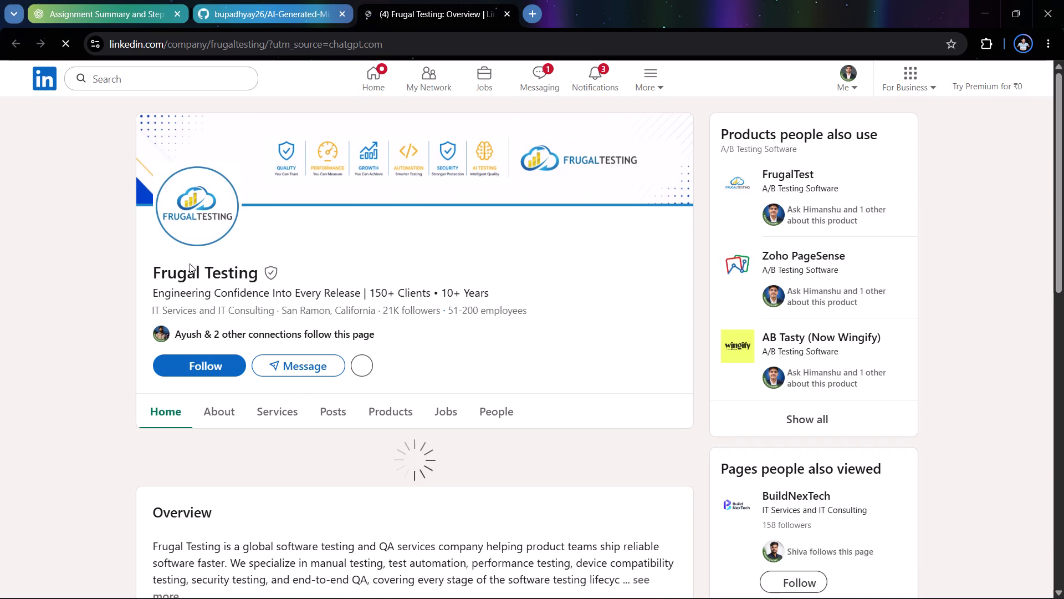
left_click(214, 361)
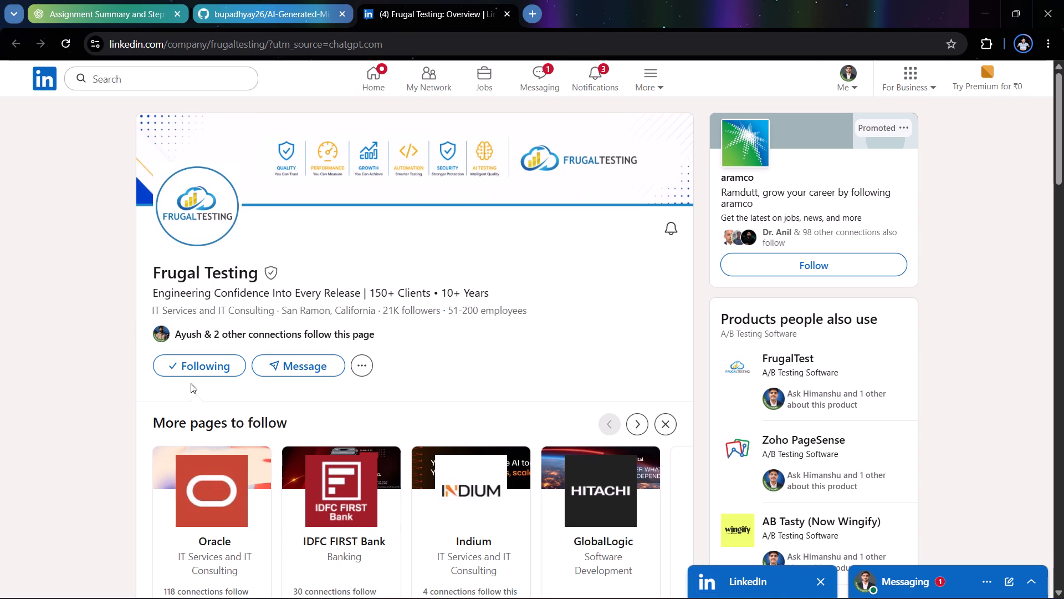
In Chrome, dismiss the "More pages to follow" suggestions on the Frugal Testing LinkedIn page and return to its header.
left_click(674, 425)
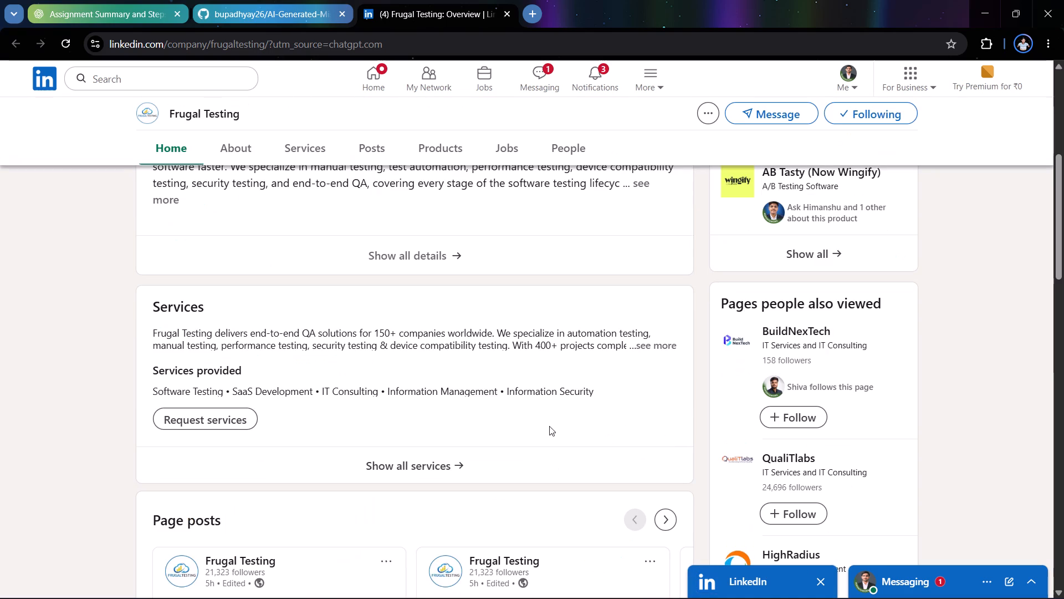
scroll(81, 446, "up", 10)
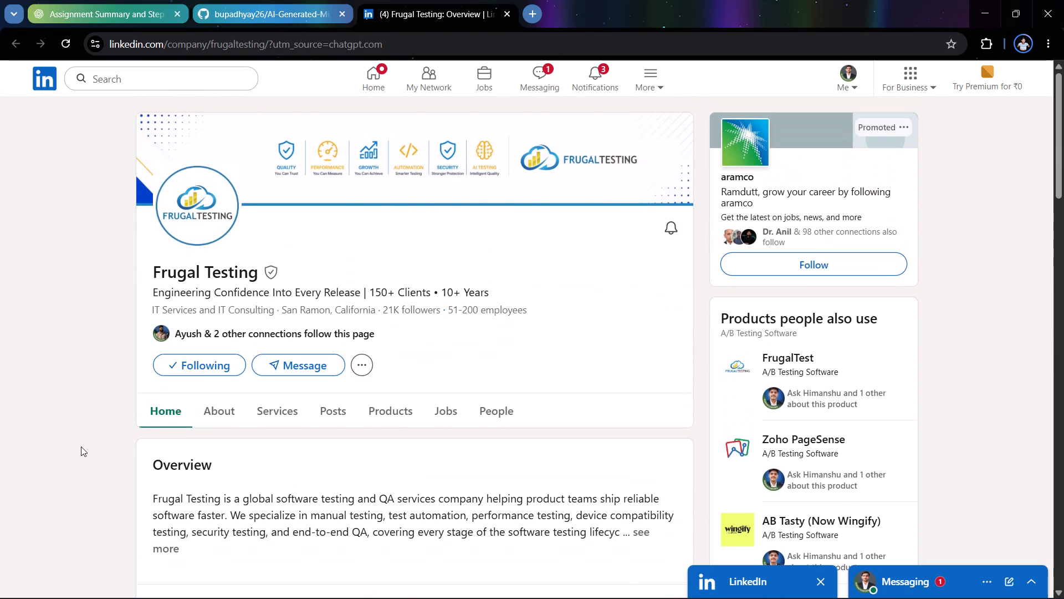
Capture a screenshot of the Frugal Testing page header, from the banner down to the Following and Message controls.
key("shift+super+s")
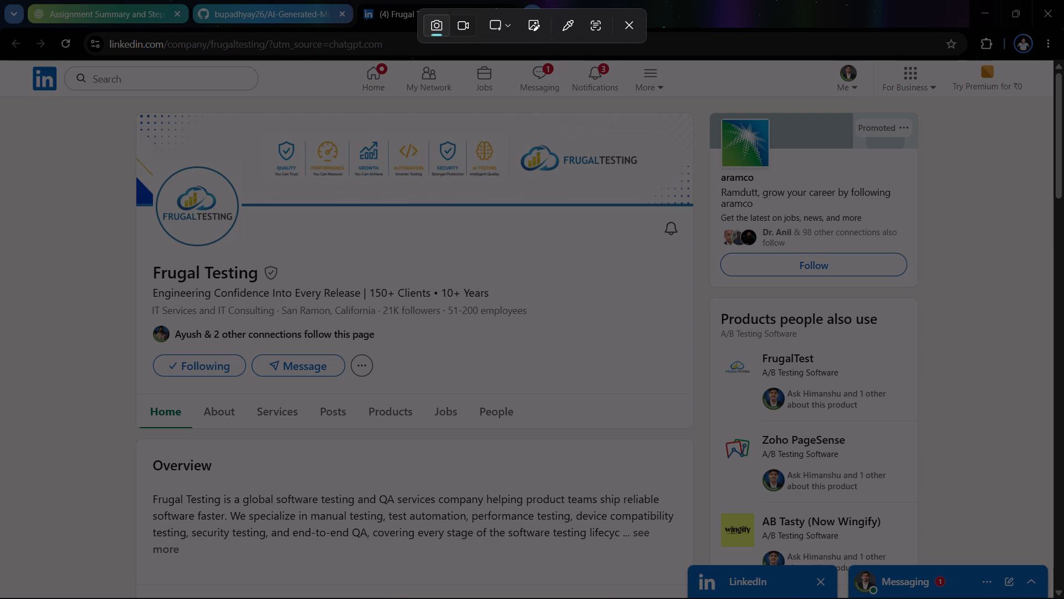
left_click_drag(134, 110, 140, 379)
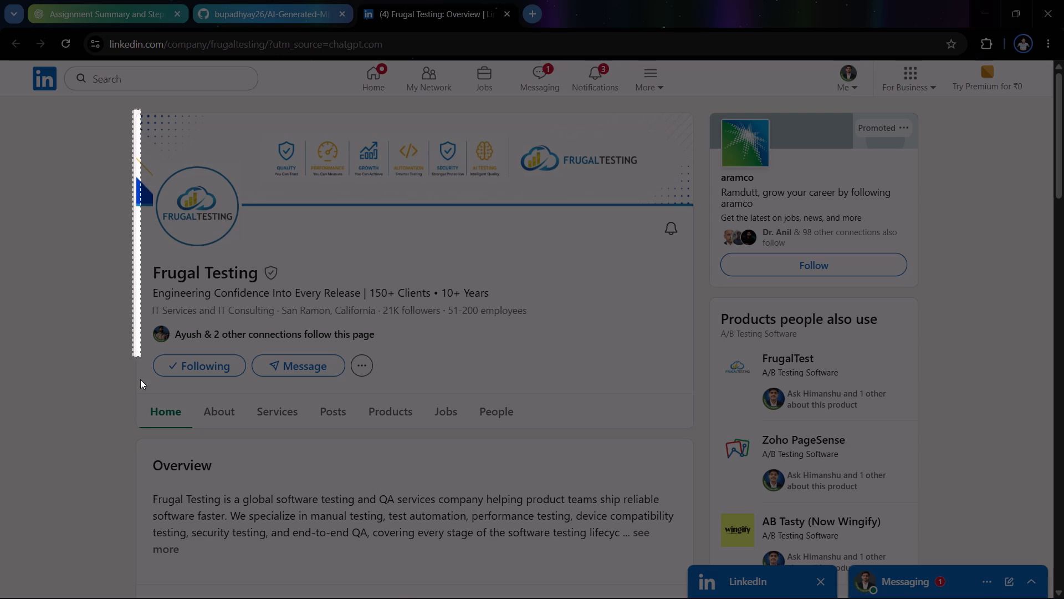
left_click_drag(140, 379, 273, 443)
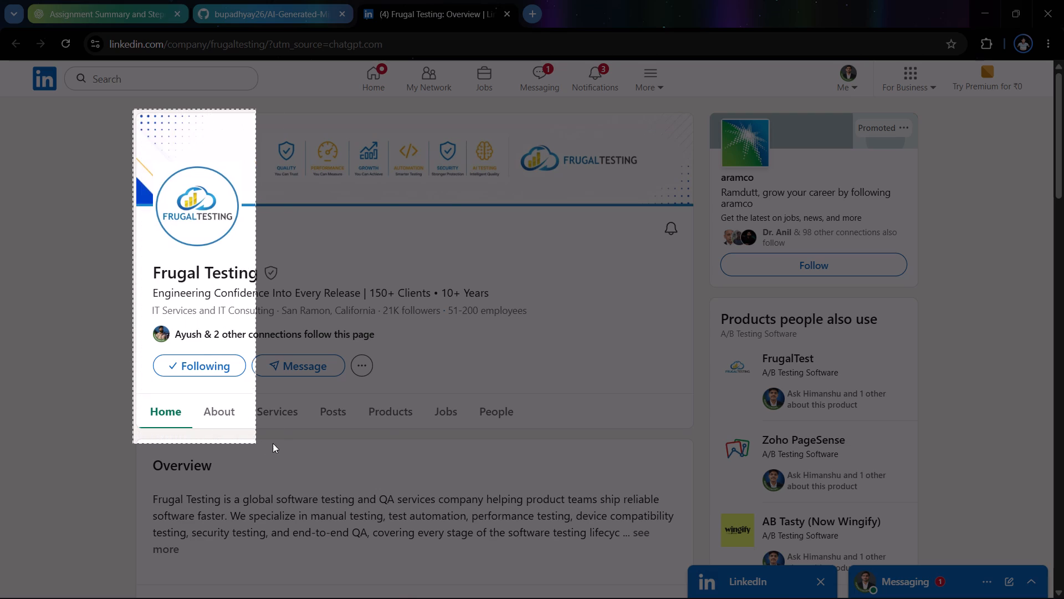
left_click_drag(273, 443, 700, 435)
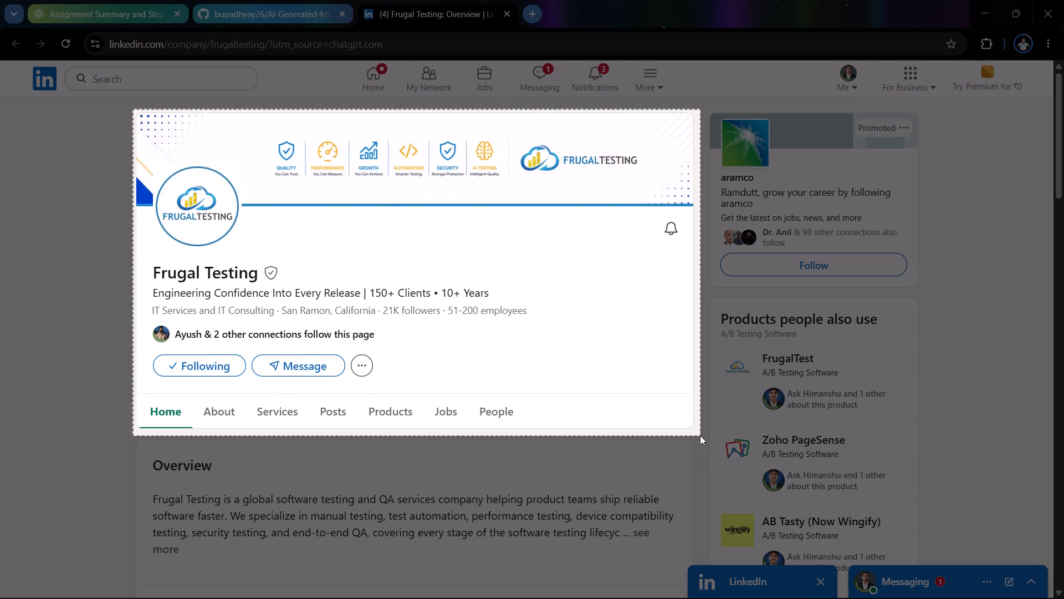
left_click_drag(700, 435, 692, 394)
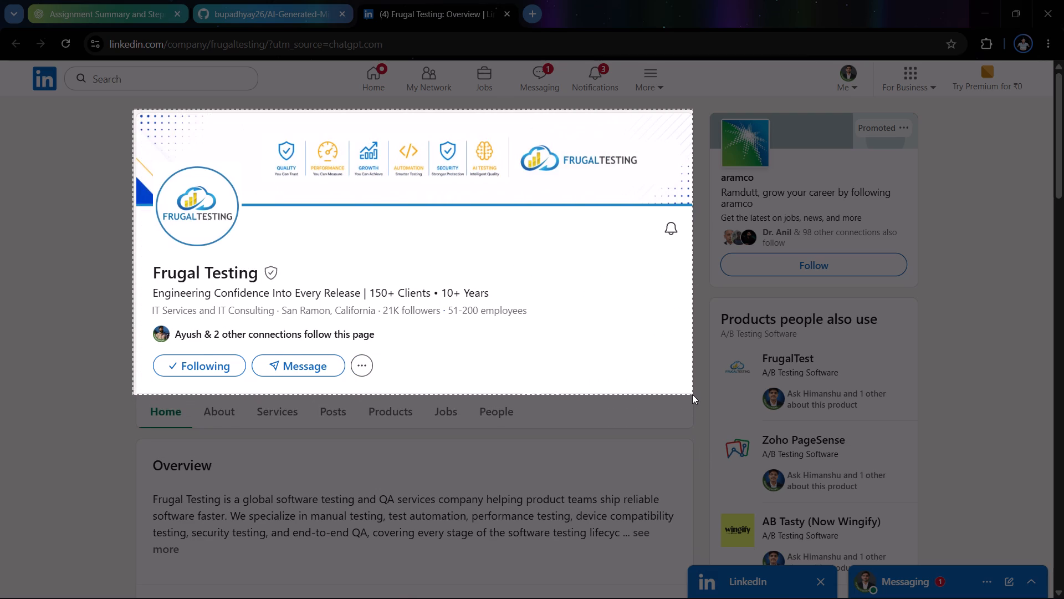
left_click_drag(692, 394, 692, 393)
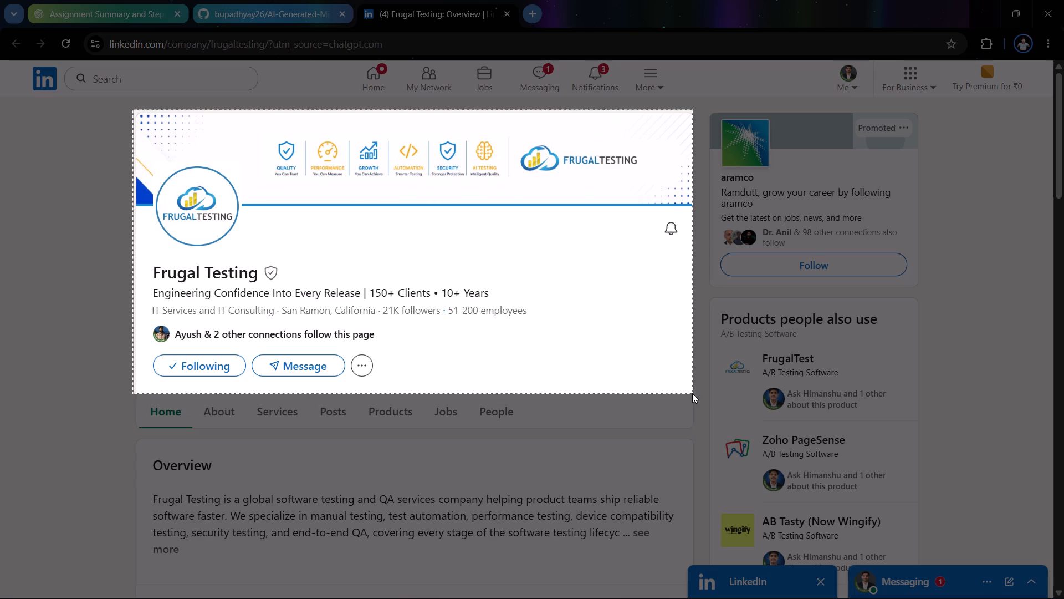
left_click_drag(692, 393, 700, 393)
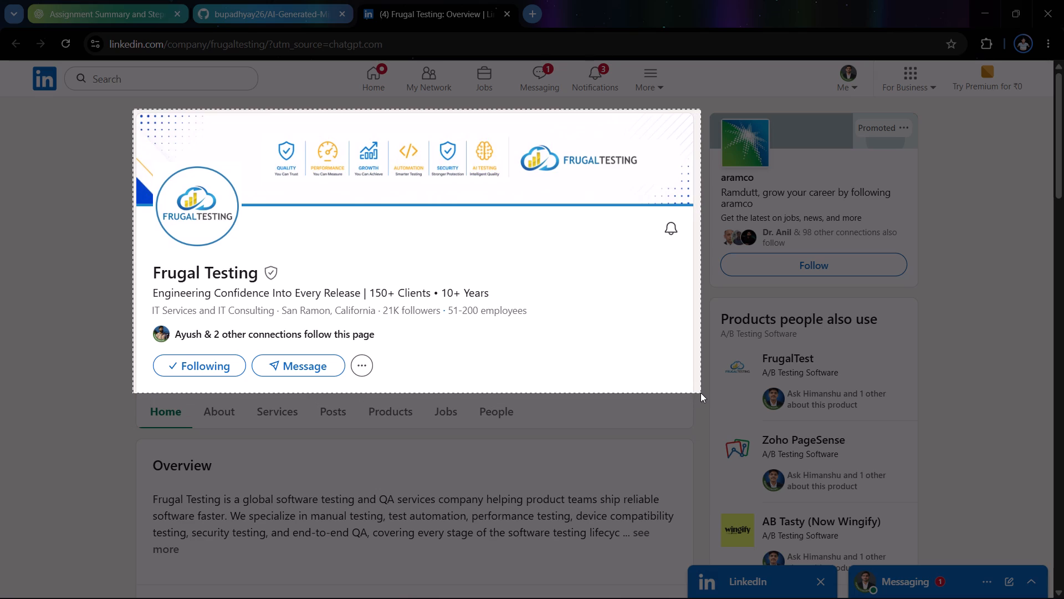
left_click_drag(700, 393, 704, 396)
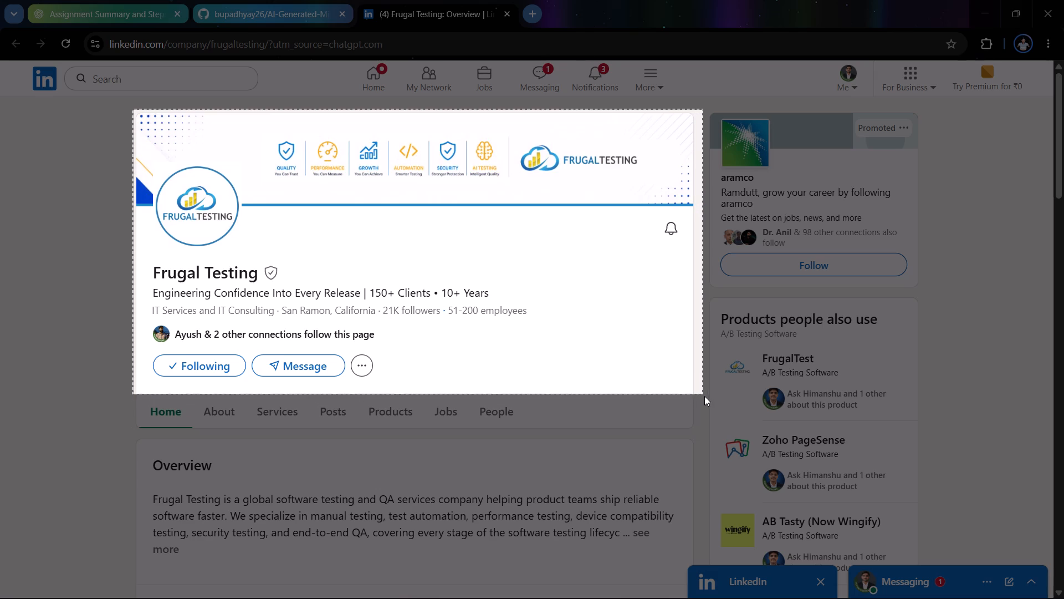
left_click_drag(704, 396, 689, 403)
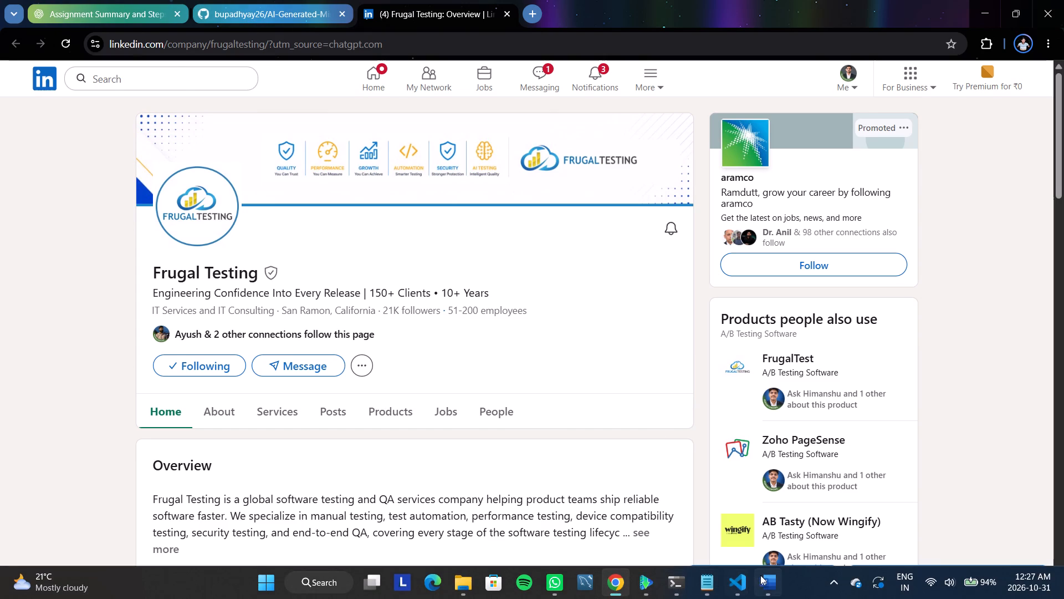
Back in Word, paste the captured screenshot beneath the Frugal Testing entry in the "A. LinkedIn" list.
left_click(763, 576)
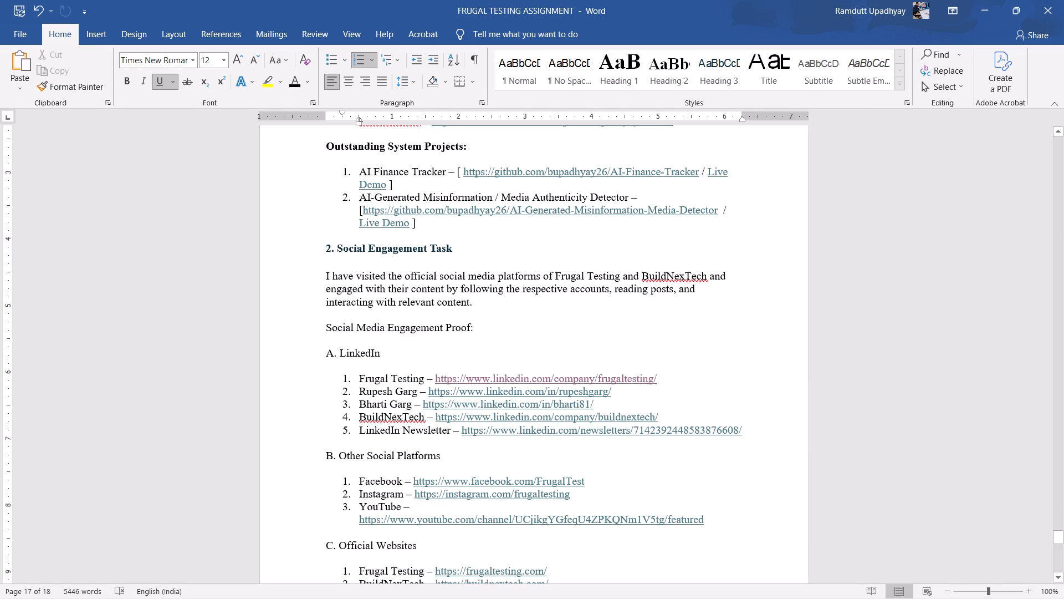
left_click(661, 379)
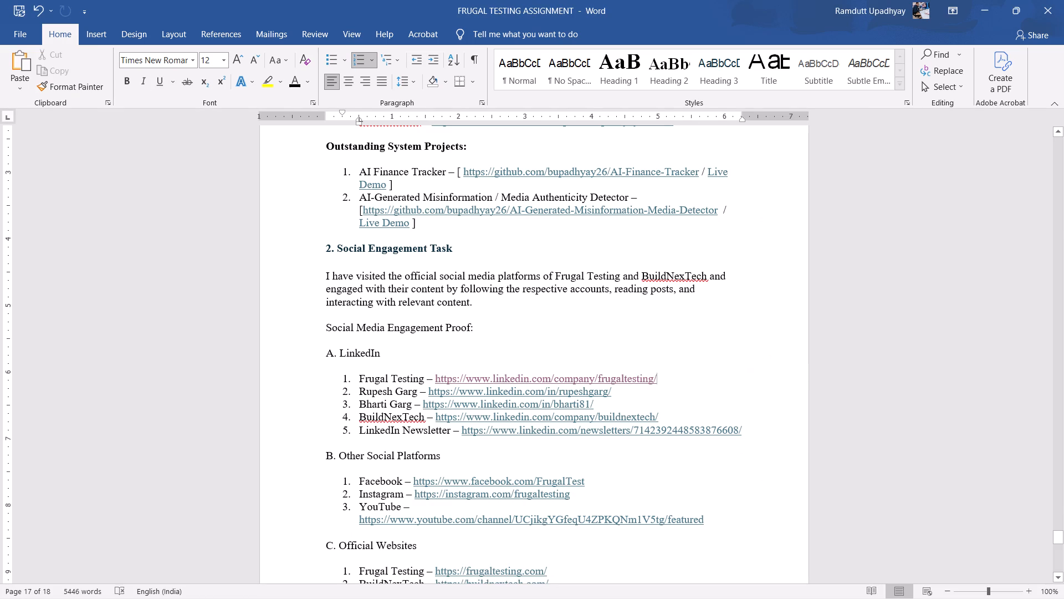
key("Return")
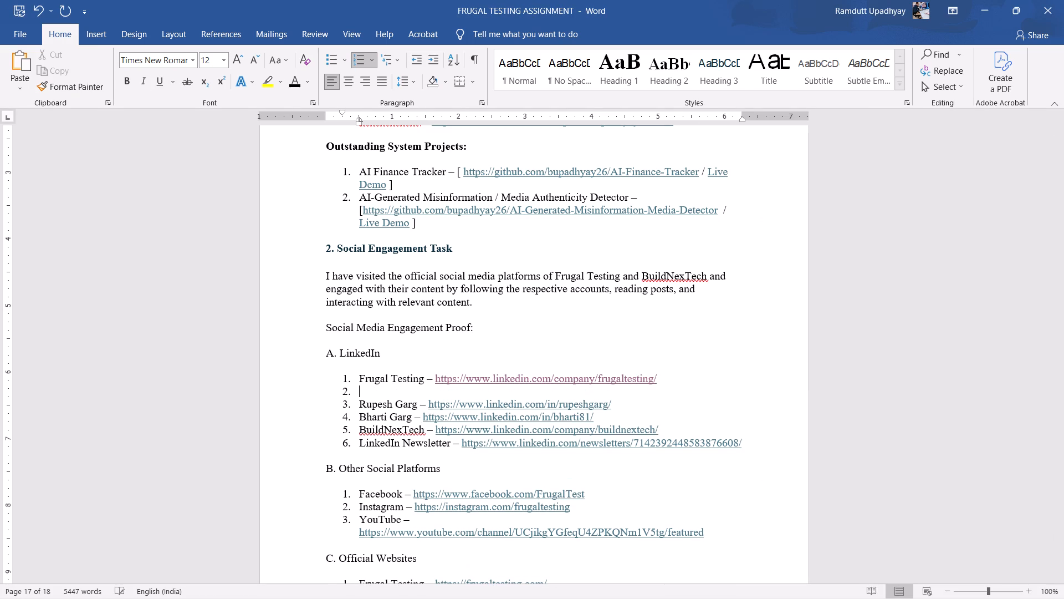
key("BackSpace")
key("ctrl+v")
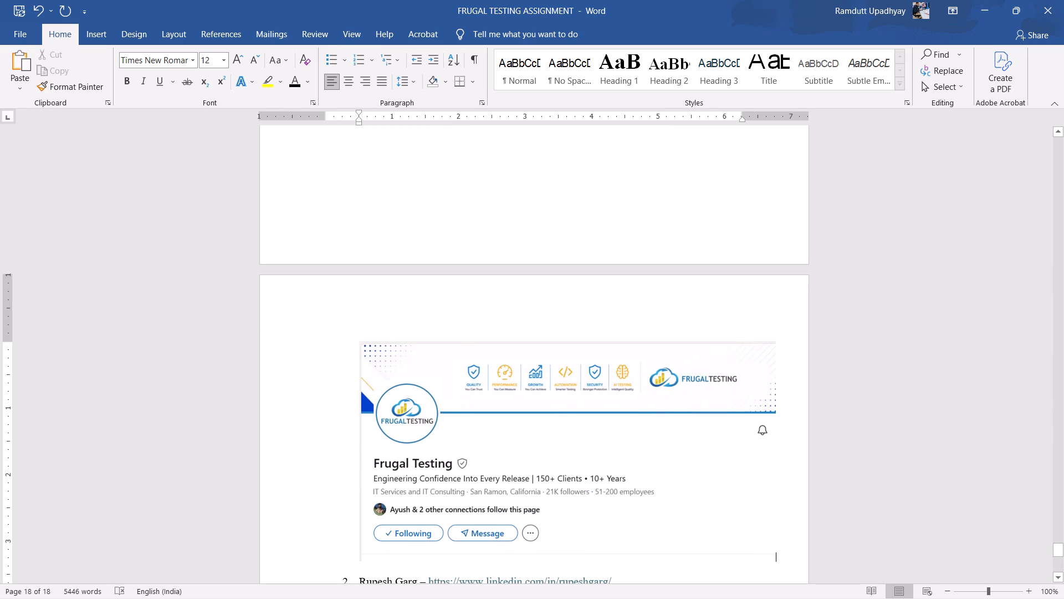
Reduce the height of the pasted screenshot so that it fits on the same page as the Frugal Testing entry.
left_click(668, 387)
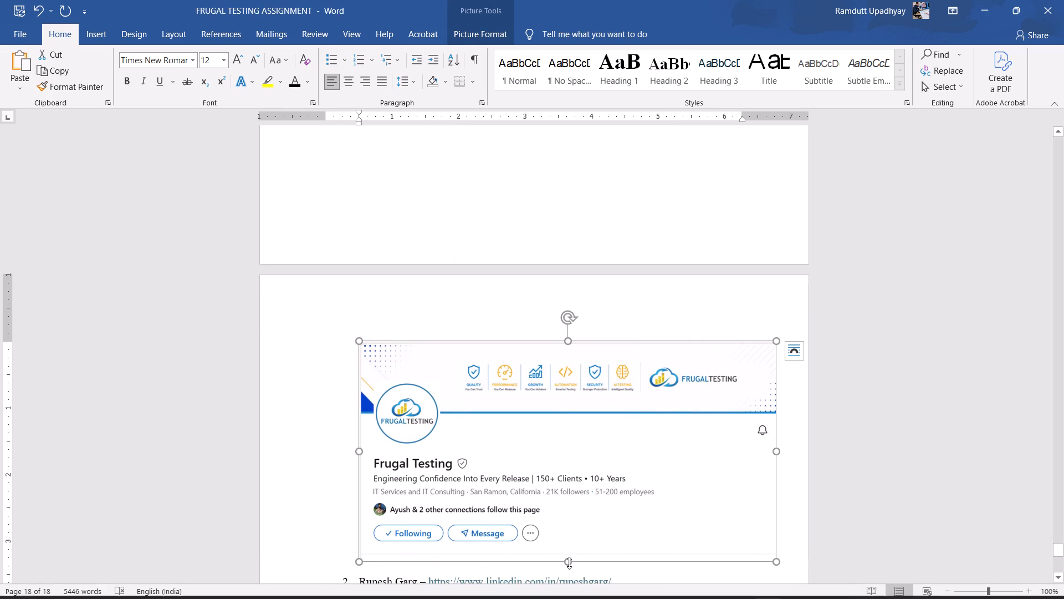
left_click_drag(569, 564, 574, 490)
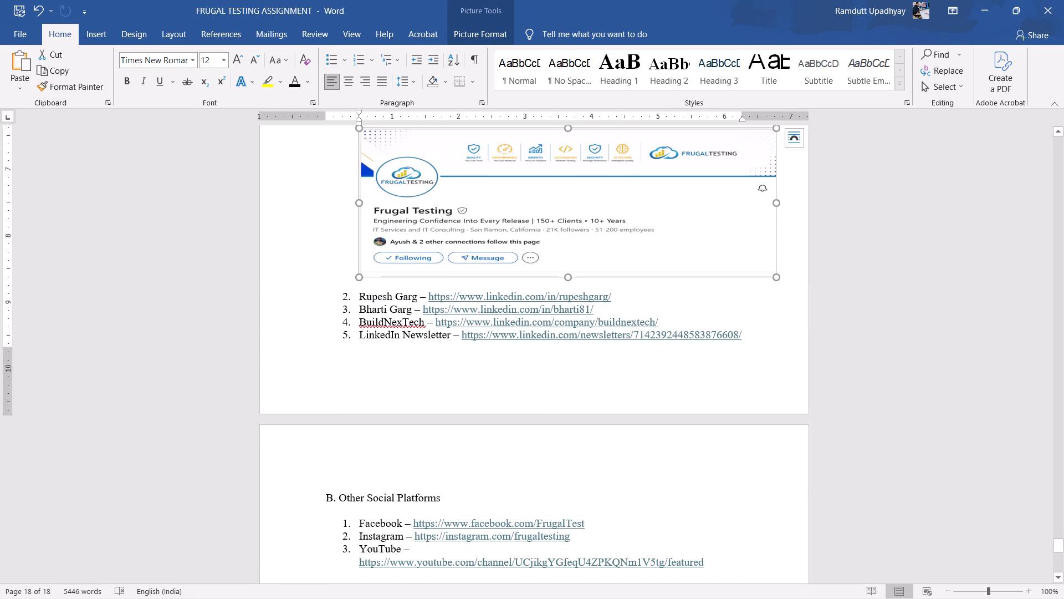
scroll(486, 369, "up", 2)
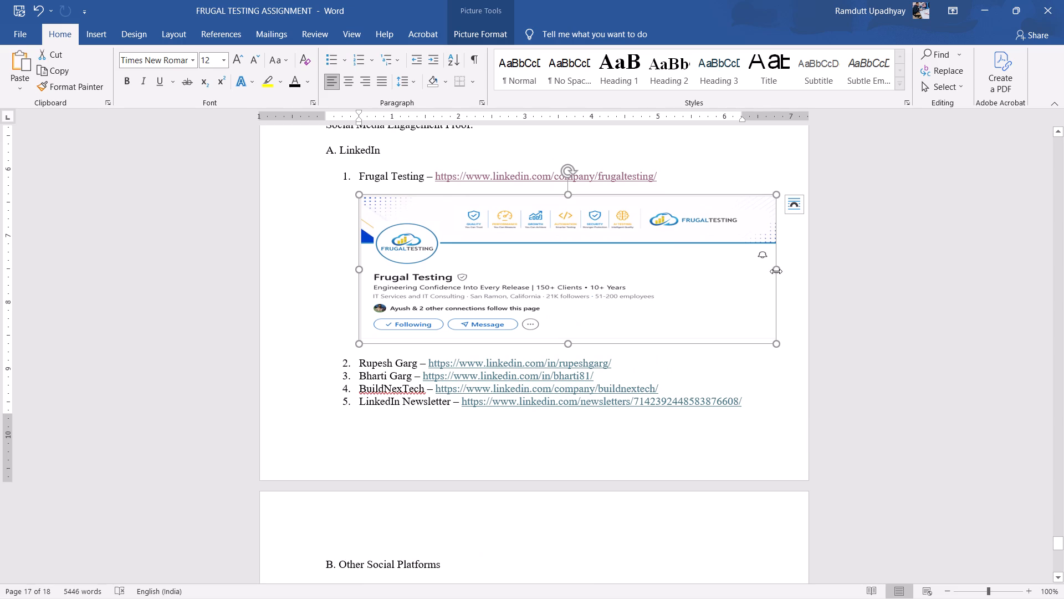
Remove the list indentation before the Frugal Testing screenshot so that it starts at the left text margin.
left_click(346, 78)
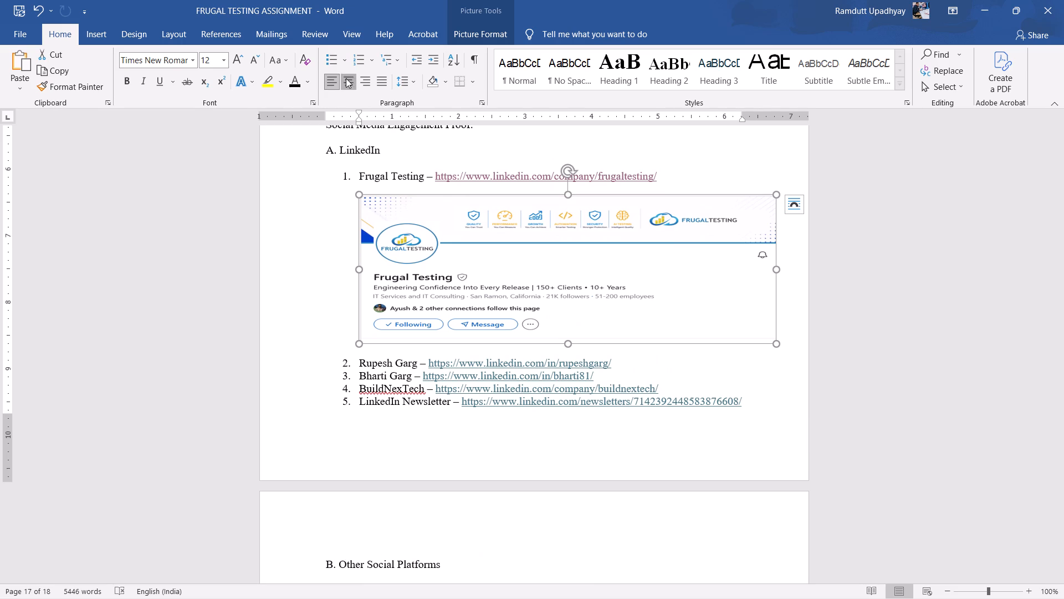
left_click(354, 322)
key("BackSpace")
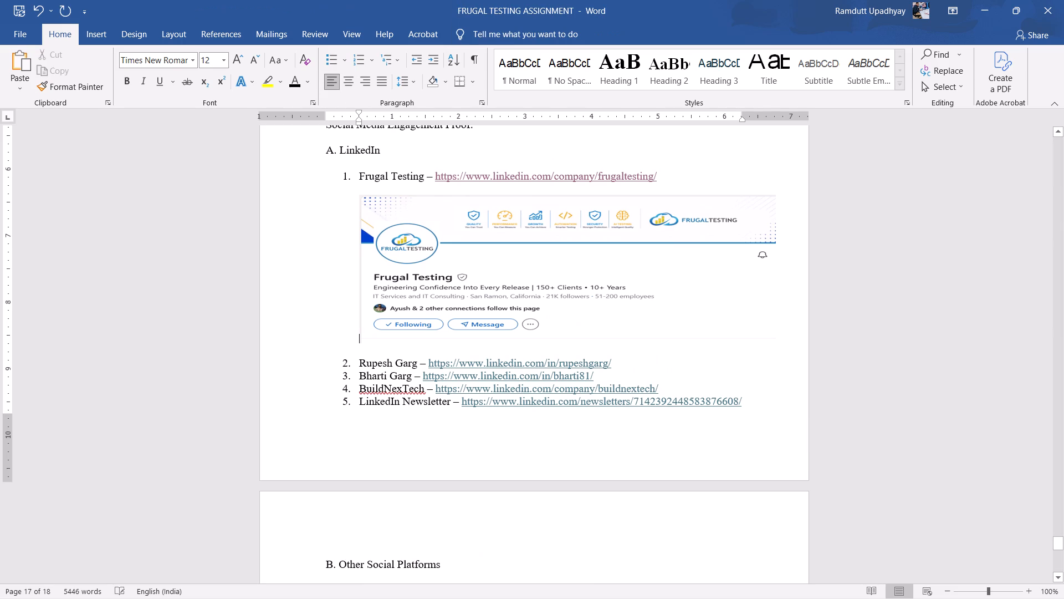
key("BackSpace")
key("BackSpace")
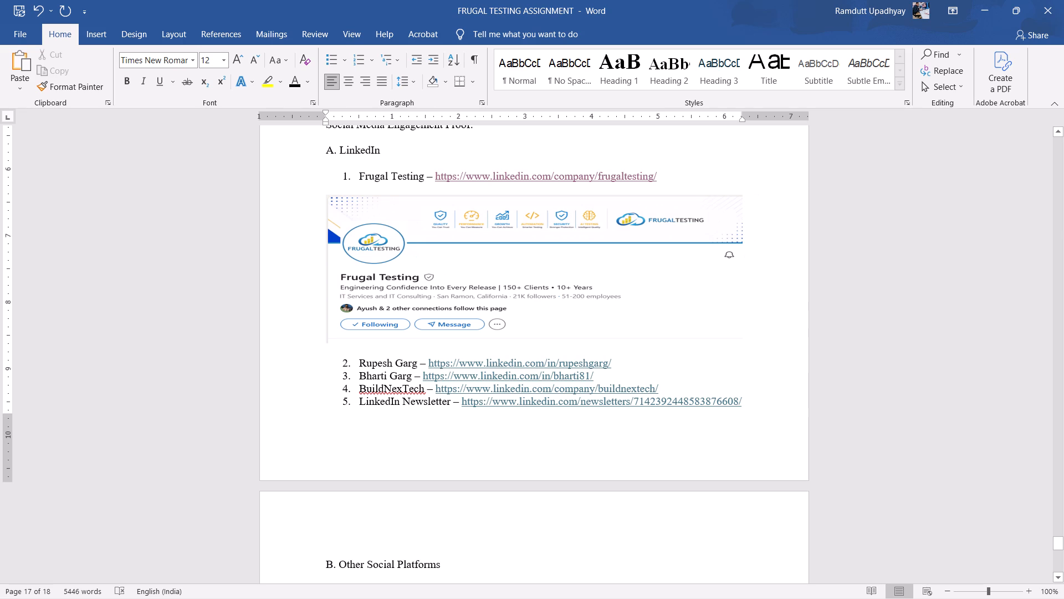
key("space")
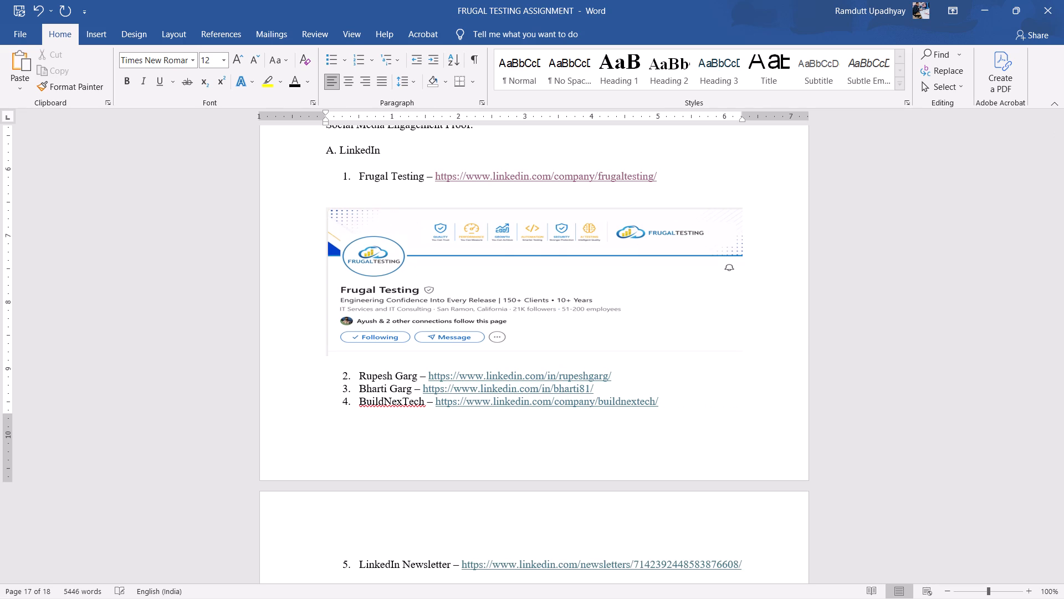
key("BackSpace")
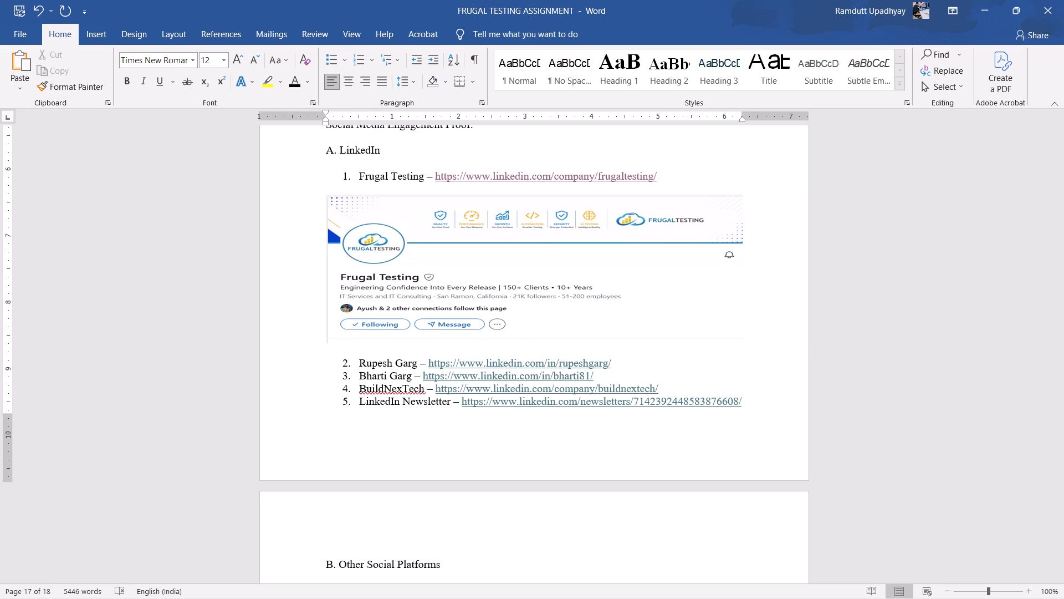
Resize the Frugal Testing screenshot to span the full text width and increase its height to restore natural proportions.
left_click(503, 233)
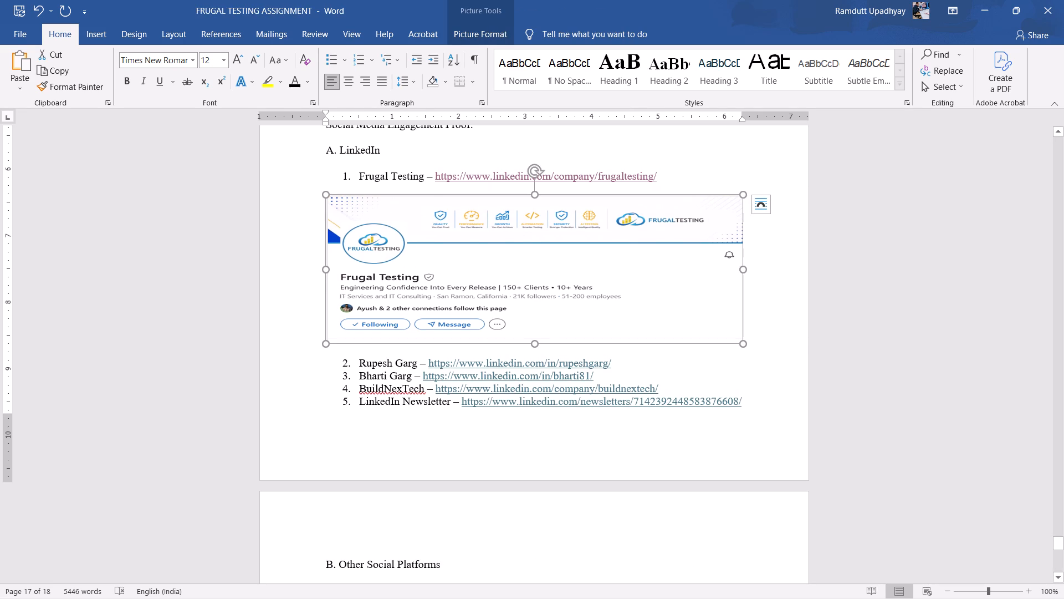
left_click_drag(327, 268, 360, 275)
left_click_drag(710, 270, 729, 275)
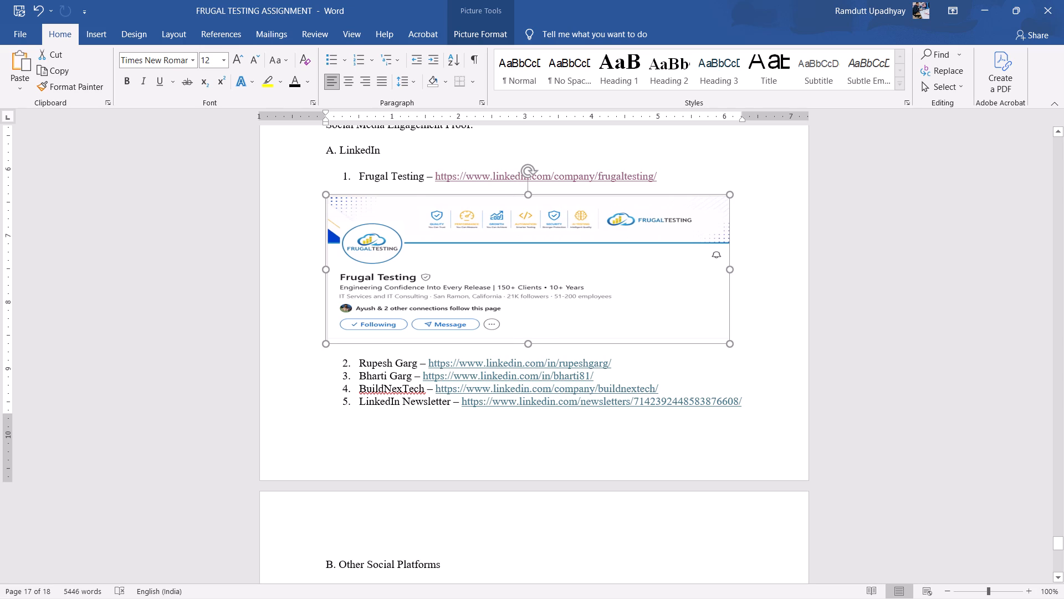
left_click_drag(729, 275, 745, 275)
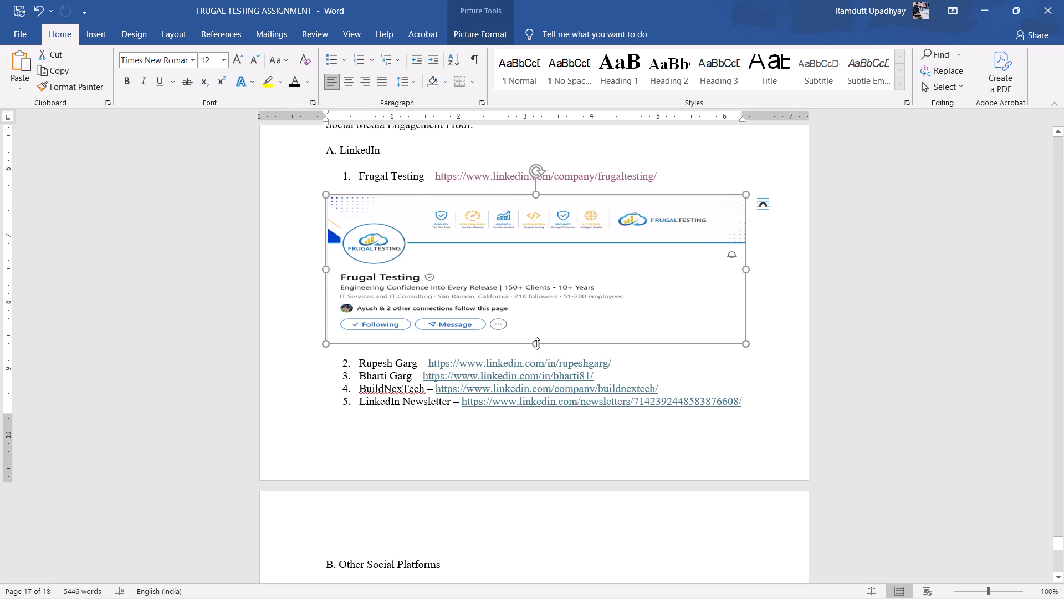
left_click_drag(537, 343, 551, 362)
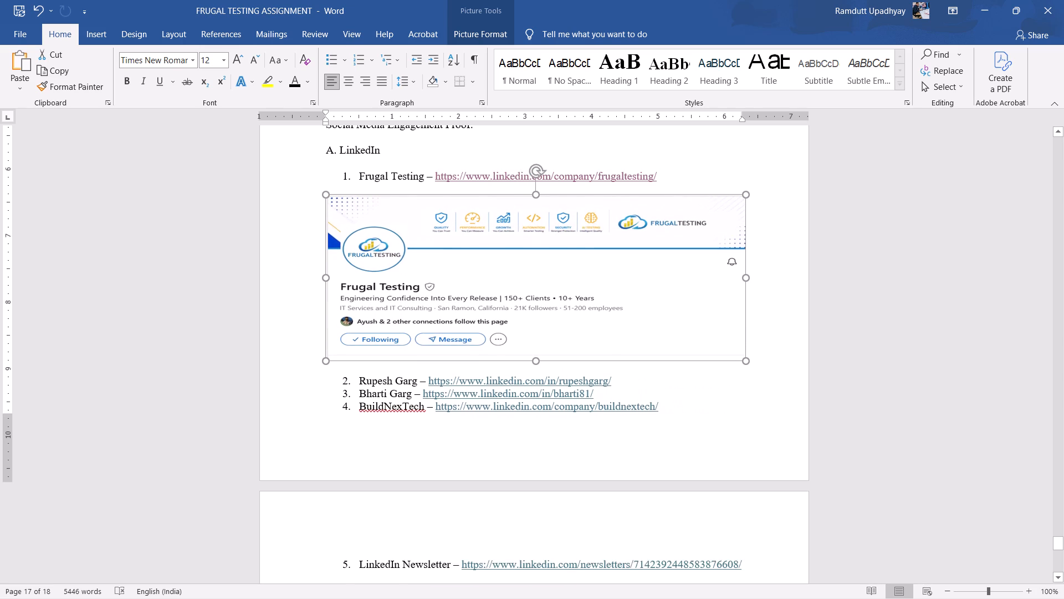
left_click_drag(551, 362, 555, 354)
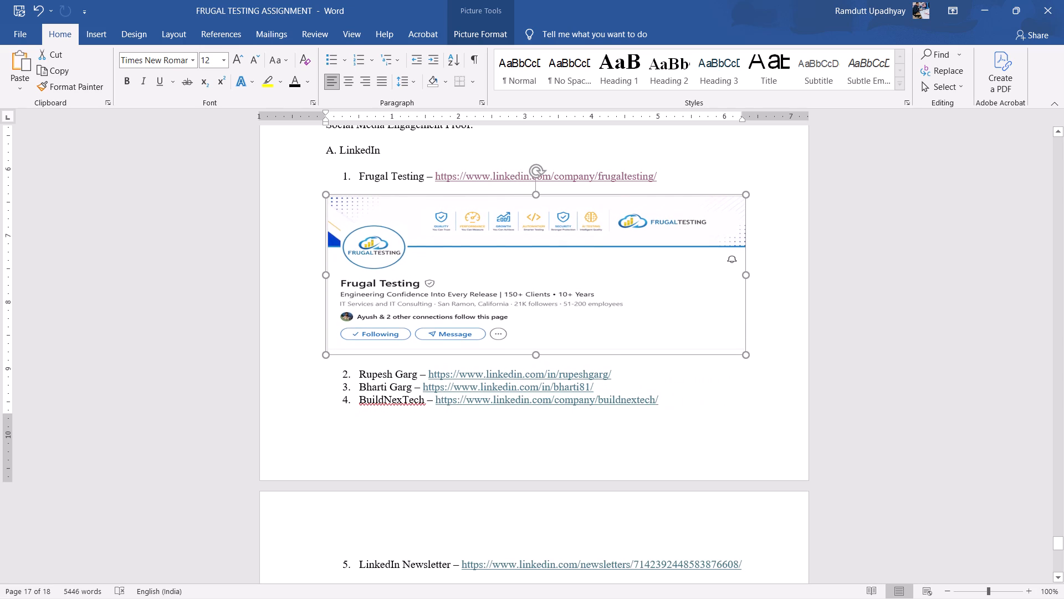
left_click_drag(555, 354, 558, 386)
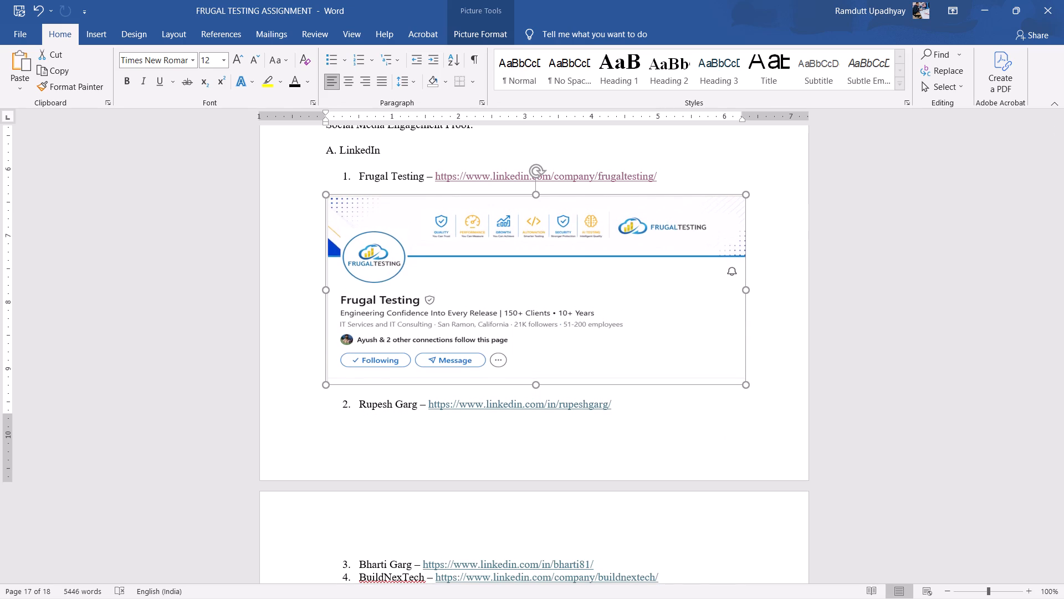
left_click_drag(558, 386, 558, 395)
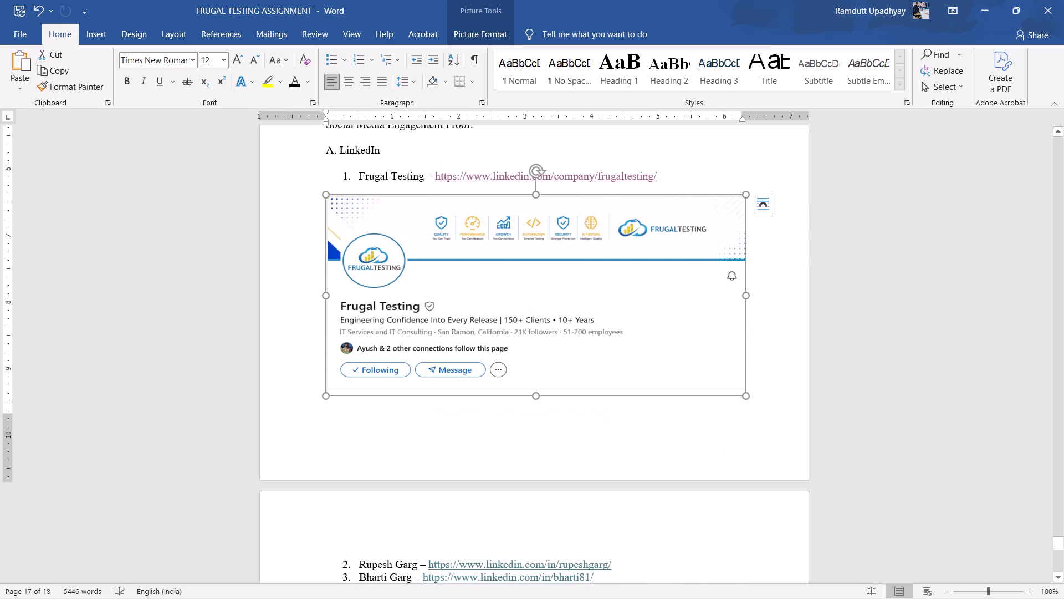
left_click(523, 428)
left_click(484, 462)
Insert a blank unnumbered line beneath entry 2 in the "A. LinkedIn" list.
scroll(572, 492, "down", 1)
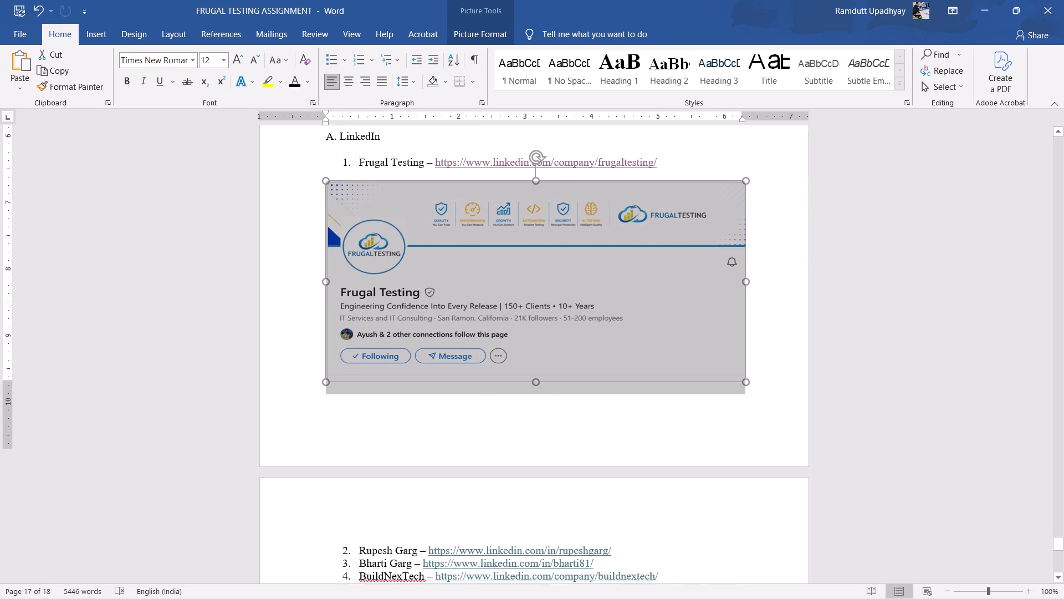
scroll(572, 492, "down", 1)
left_click(633, 498)
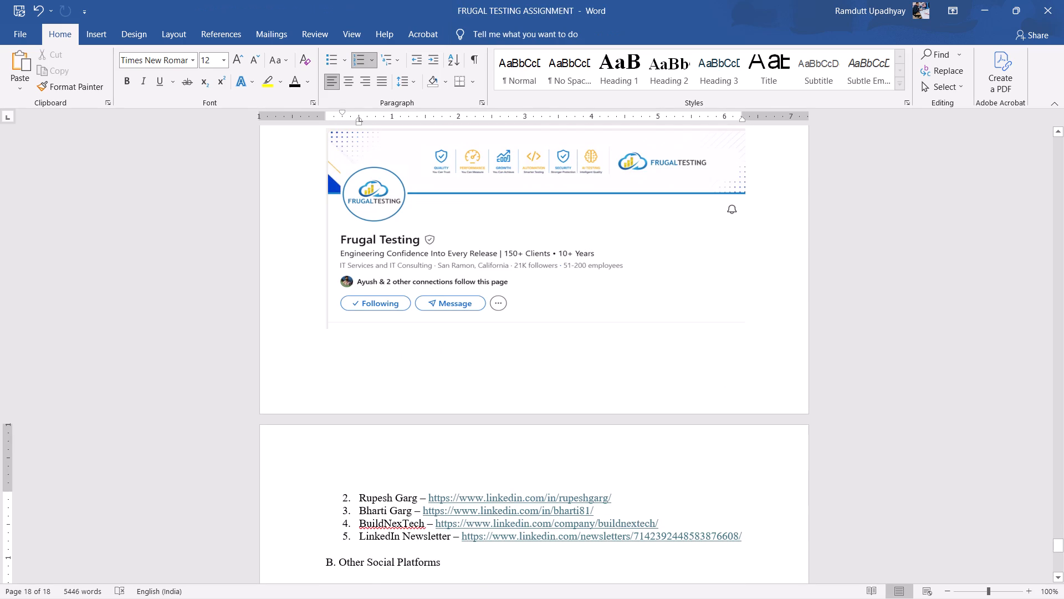
key("Return")
key("BackSpace")
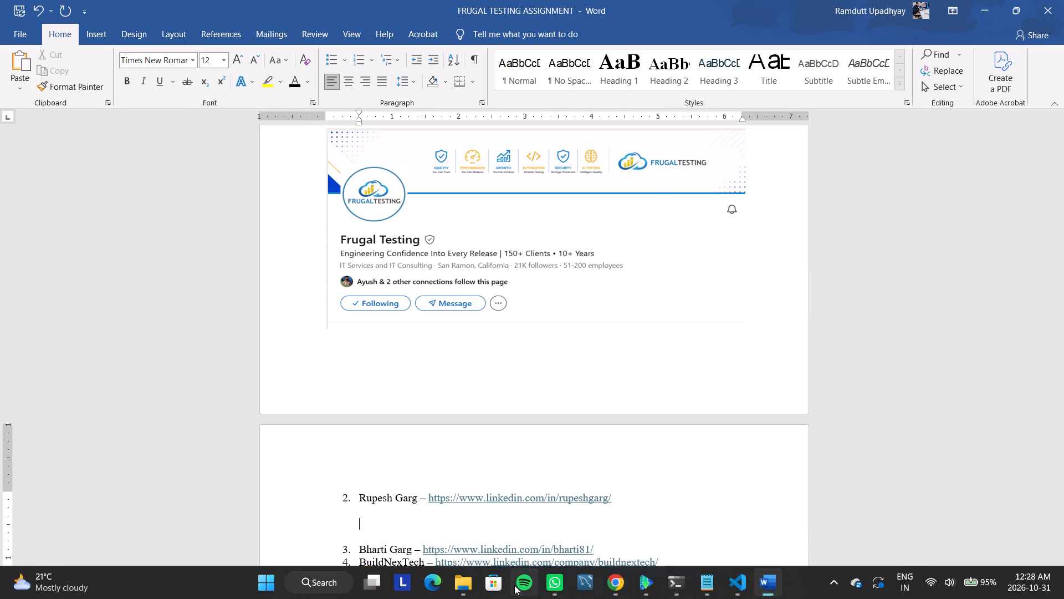
Open entry 2's LinkedIn profile link in Chrome, close the old Frugal Testing tab, follow the profile and dismiss the verification prompt.
left_click(549, 498, "ctrl")
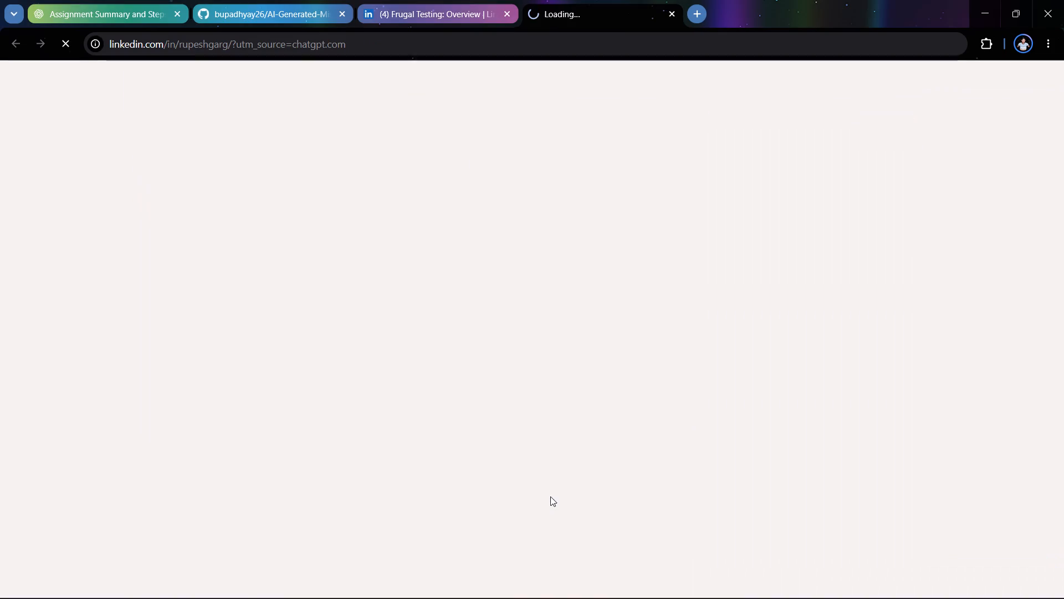
left_click(505, 18)
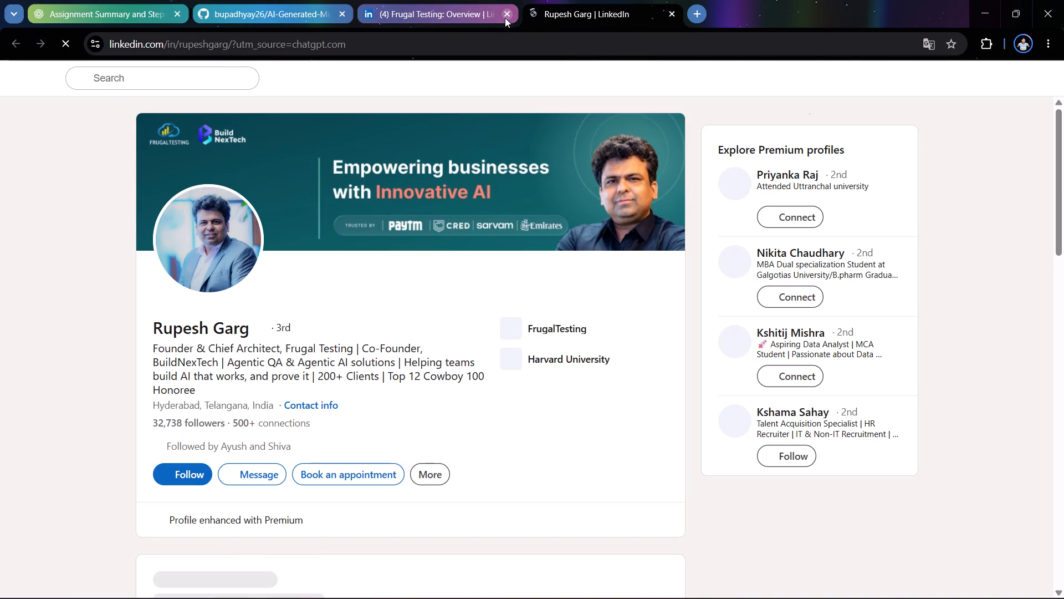
left_click(190, 466)
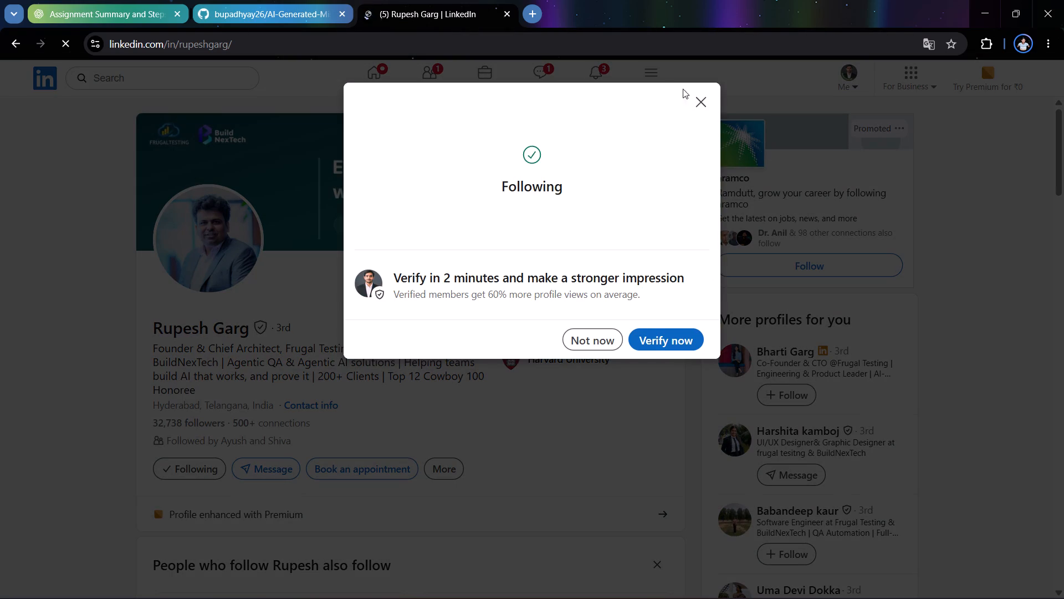
left_click(699, 108)
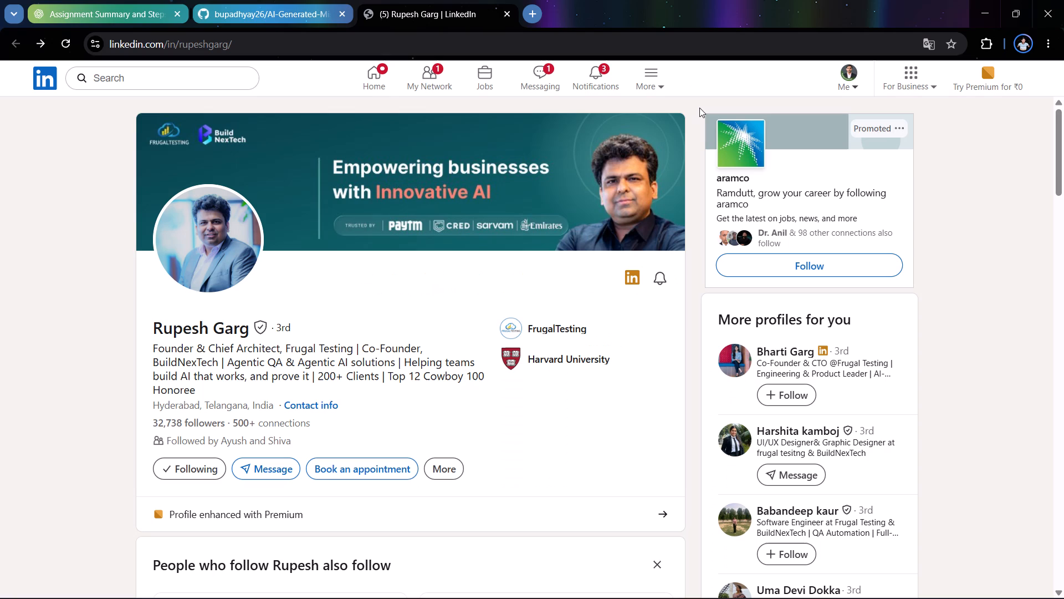
Capture a screenshot of the founder's profile card, from the banner down to the row with the Following status.
key("shift+super+s")
left_click_drag(137, 114, 188, 385)
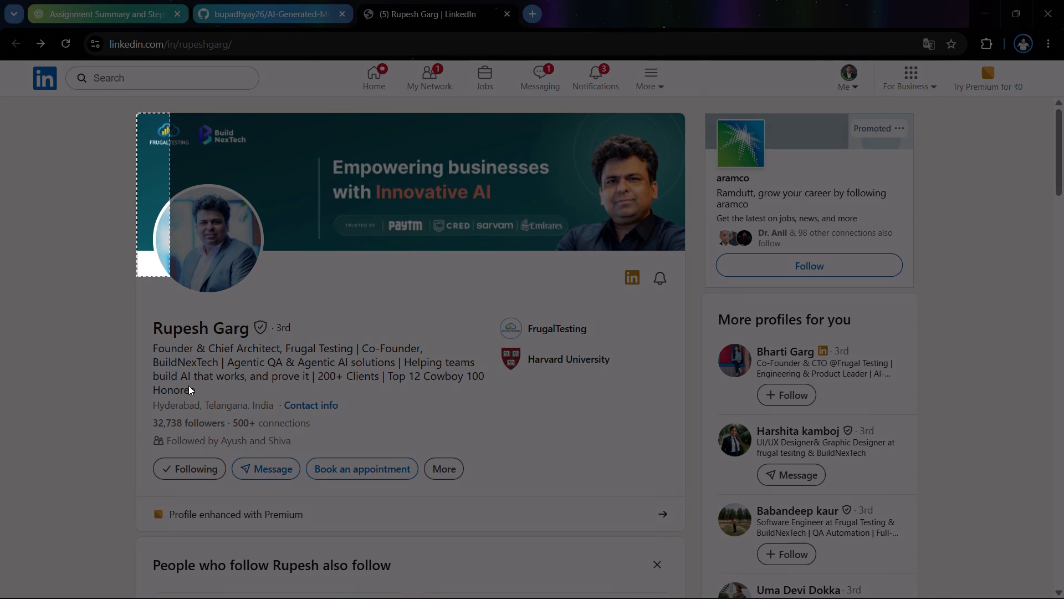
left_click_drag(188, 385, 659, 480)
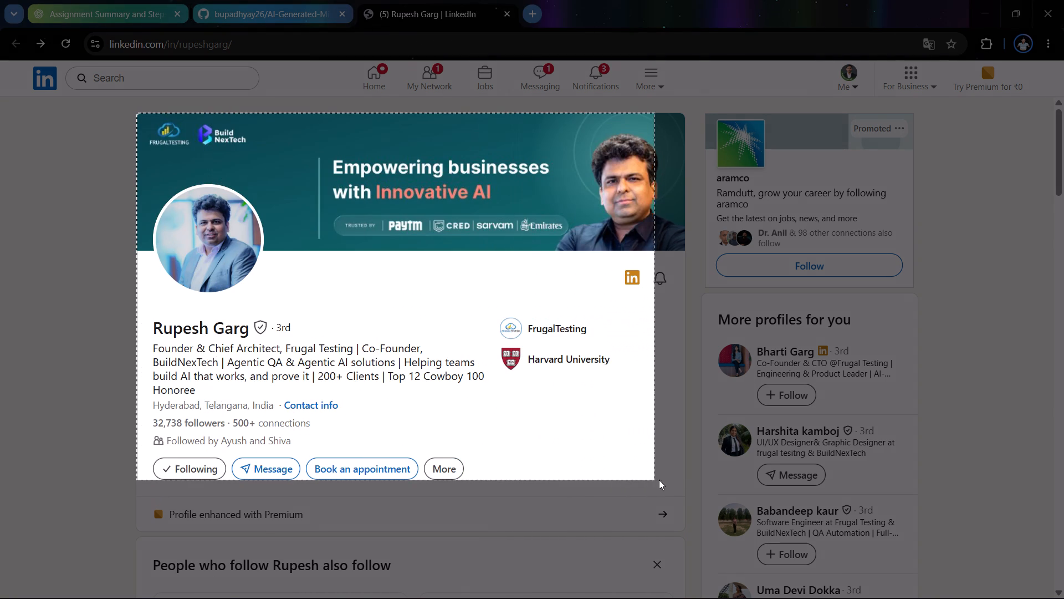
left_click_drag(659, 480, 673, 481)
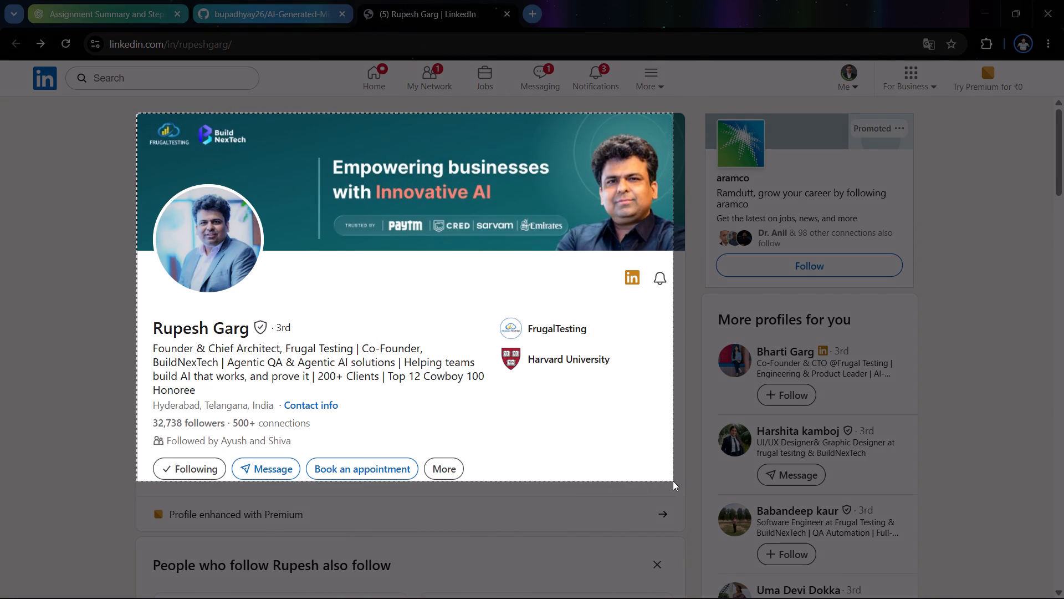
left_click_drag(673, 481, 671, 499)
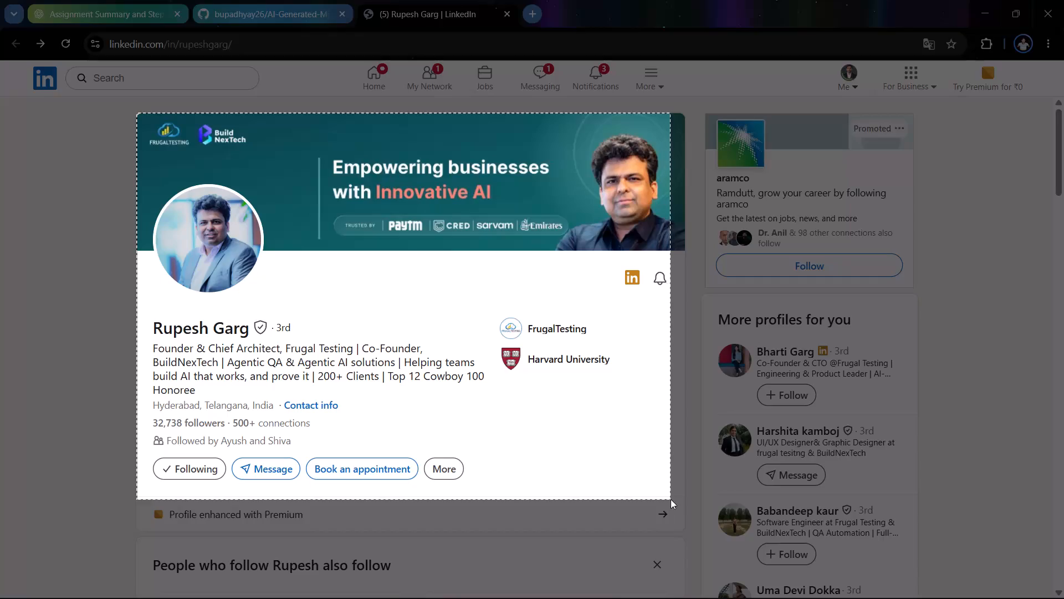
left_click_drag(671, 499, 687, 500)
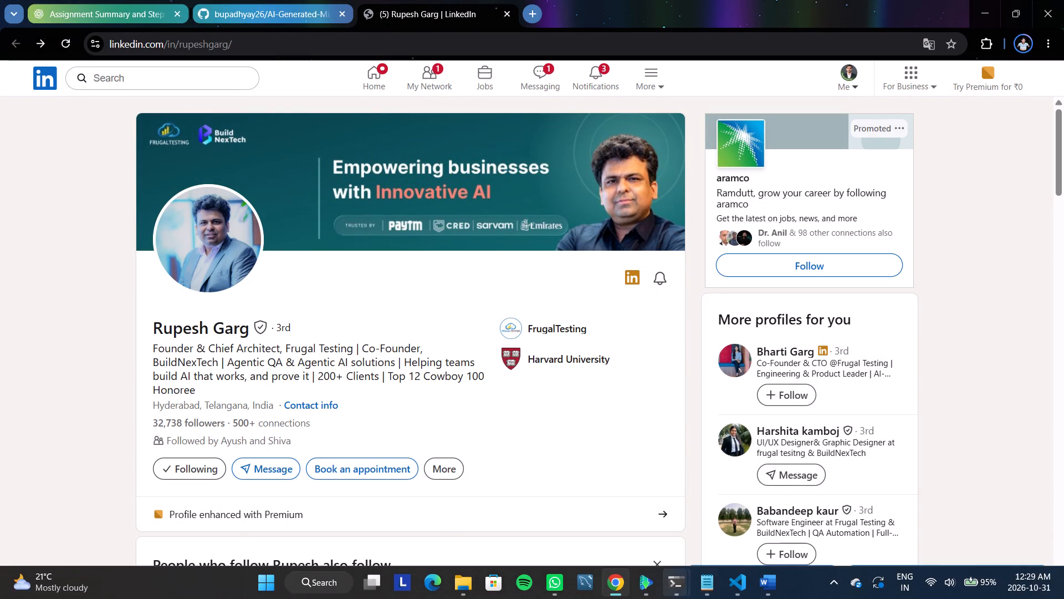
Back in Word, paste the captured screenshot on the blank line beneath entry 2 of the LinkedIn list.
left_click(773, 589)
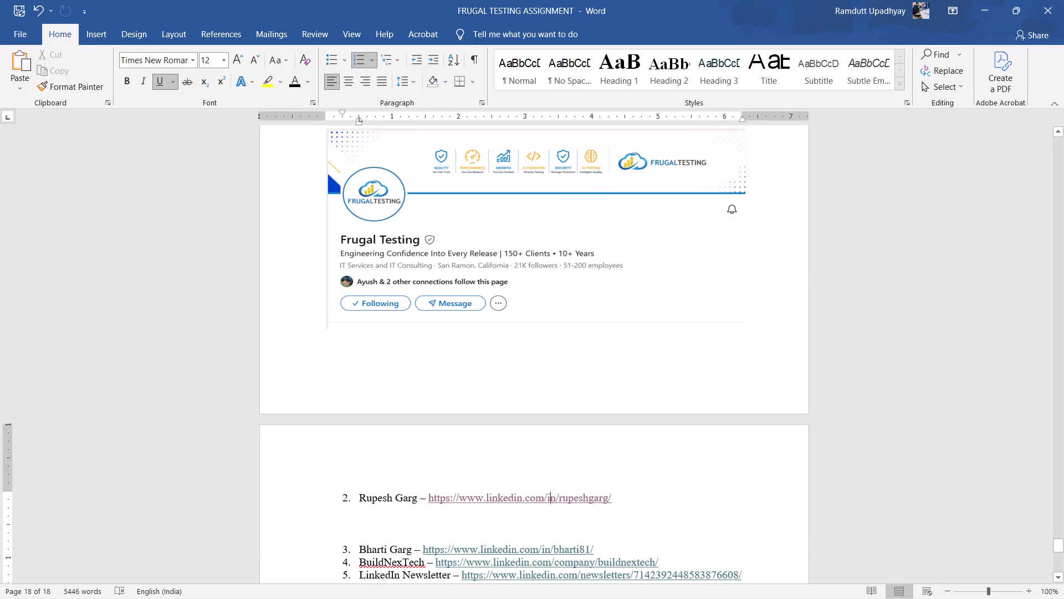
left_click(362, 529)
key("ctrl+v")
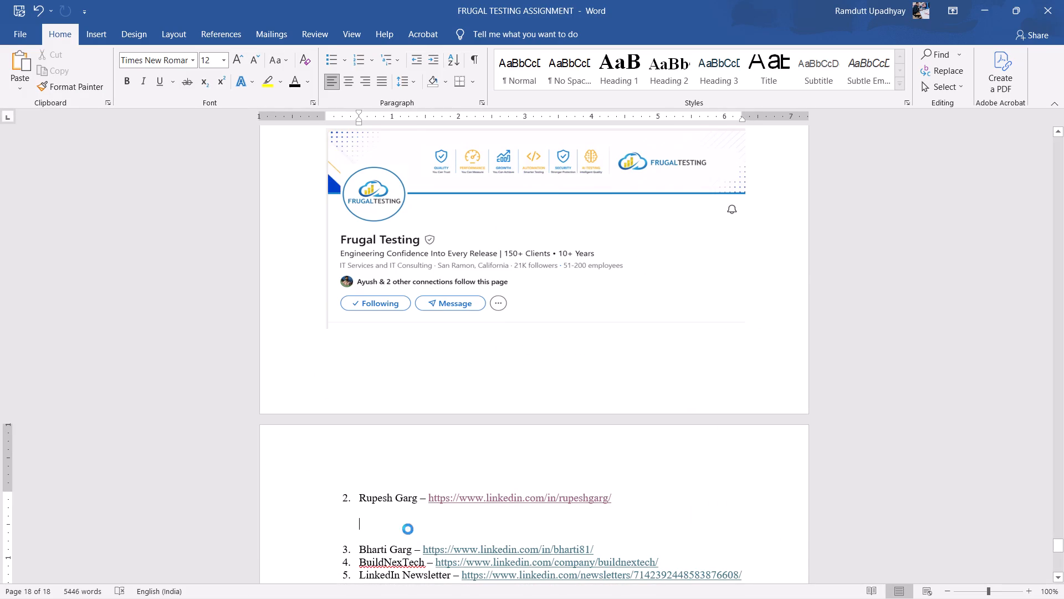
Shrink the founder's profile screenshot in height and width, keeping its proportions roughly natural.
left_click(516, 413)
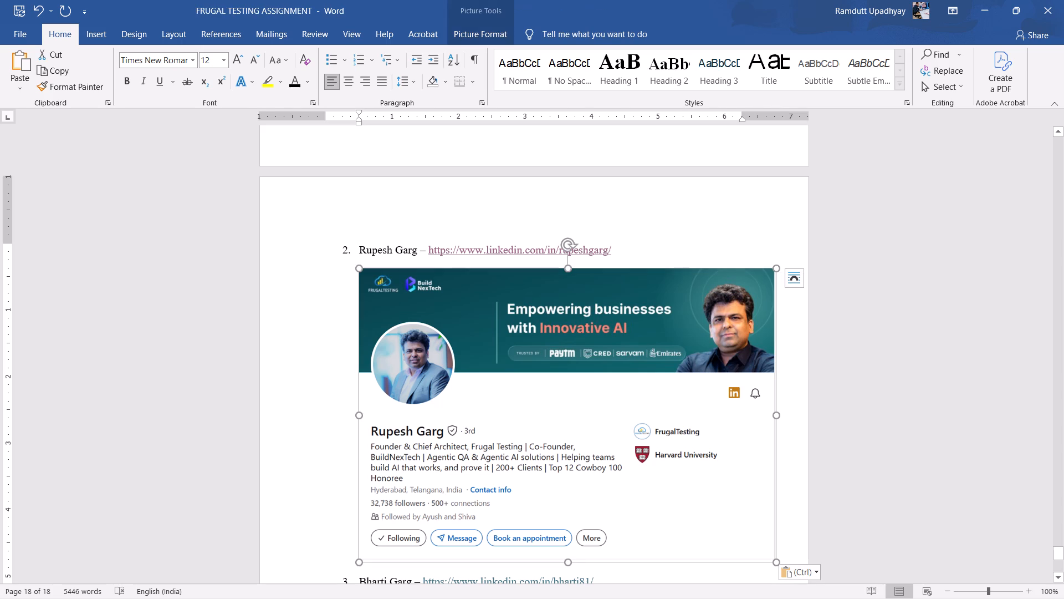
left_click_drag(569, 565, 572, 505)
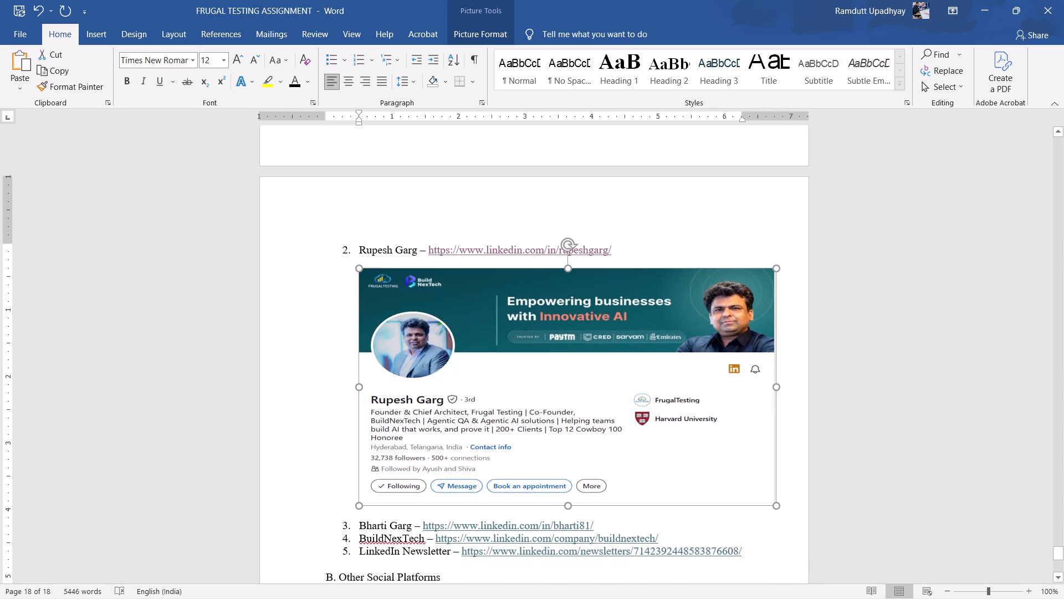
left_click_drag(572, 505, 579, 483)
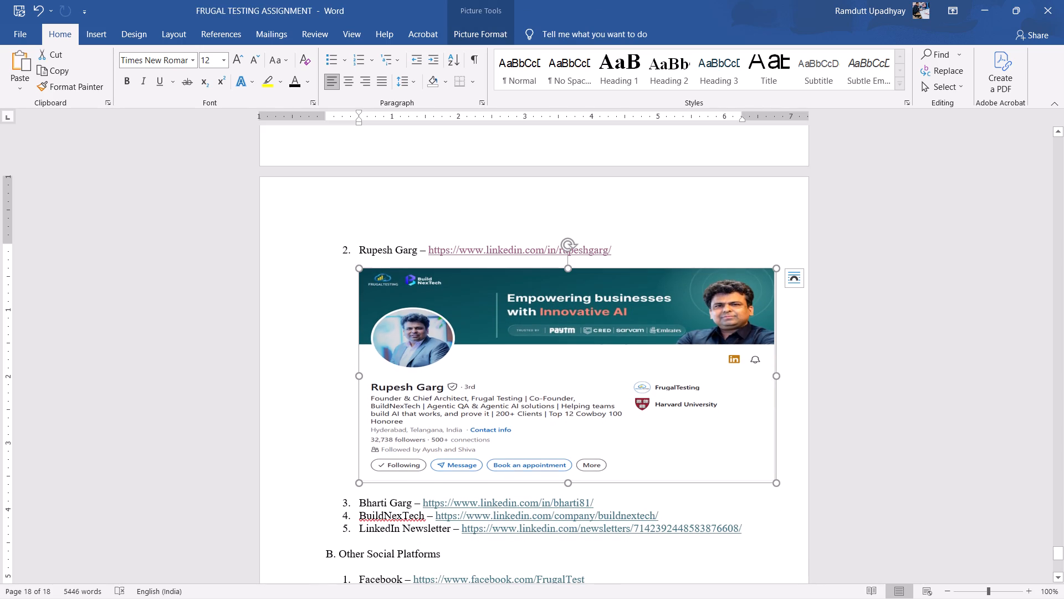
left_click_drag(774, 374, 713, 377)
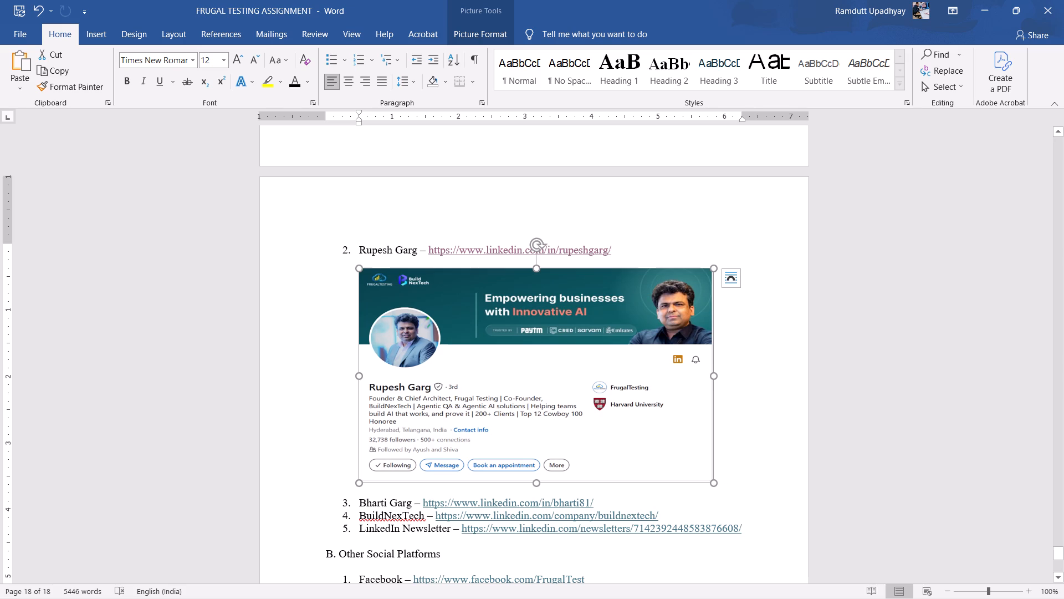
Insert a blank unnumbered line beneath entry 3 in the "A. LinkedIn" list.
left_click(602, 500)
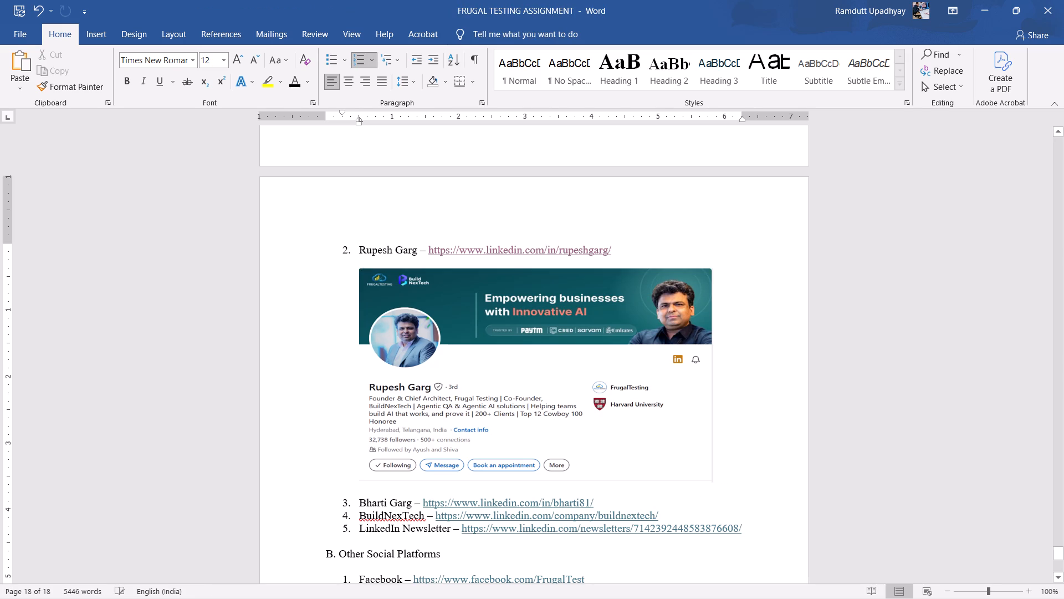
key("Return")
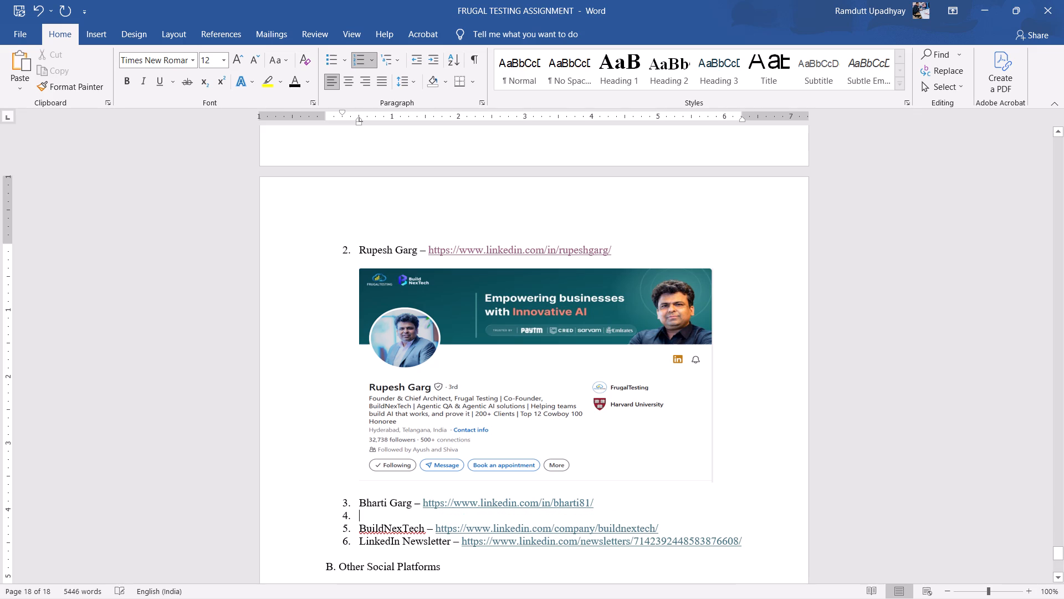
key("BackSpace")
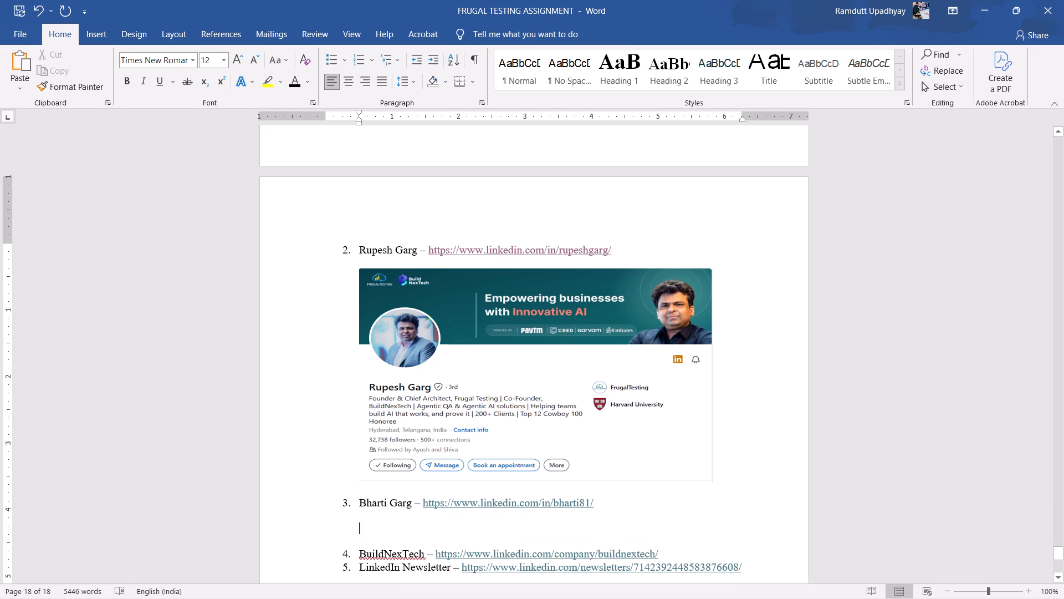
Open entry 3's LinkedIn profile link in Chrome, close the previous profile's tab, follow the profile and dismiss the verification prompt.
left_click(574, 504, "ctrl")
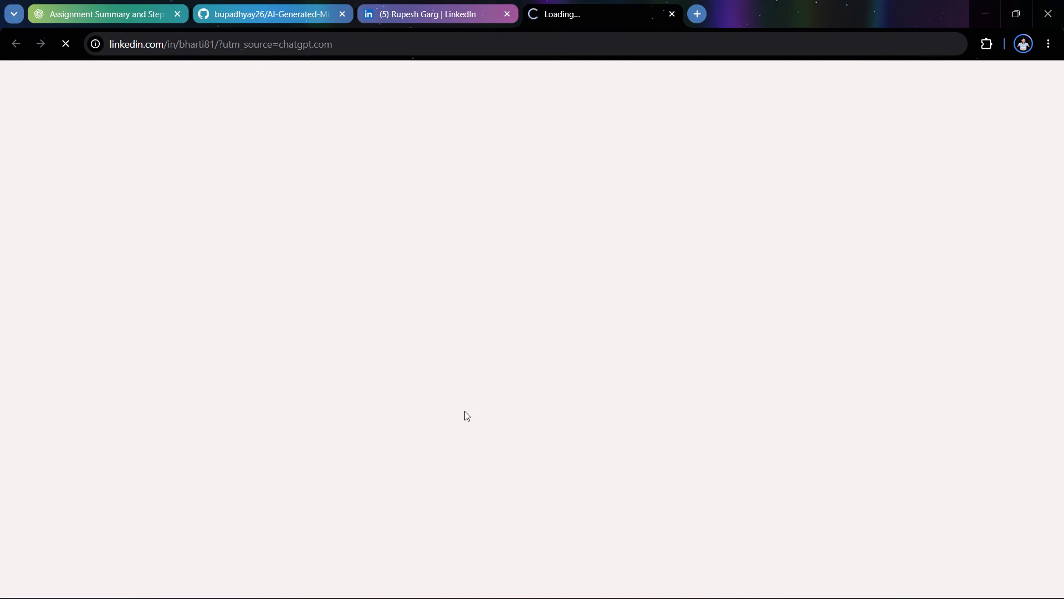
left_click(510, 12)
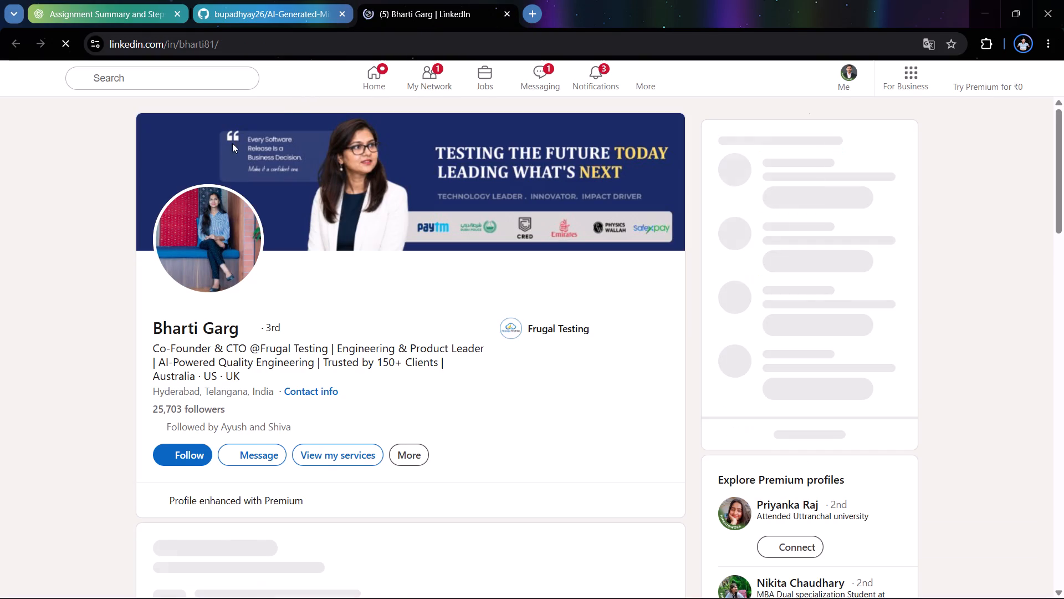
left_click(181, 461)
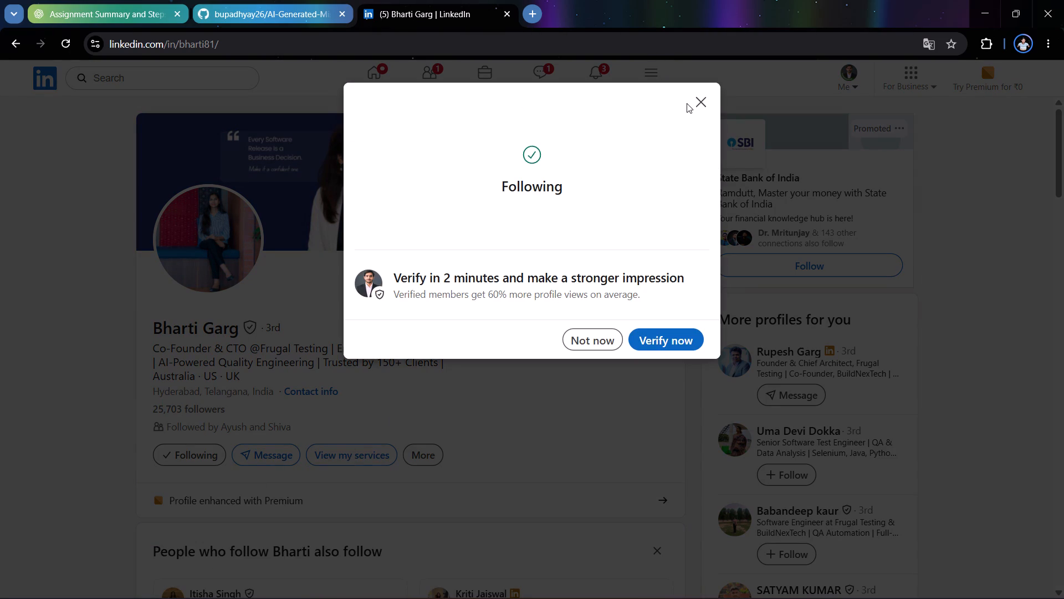
left_click(696, 103)
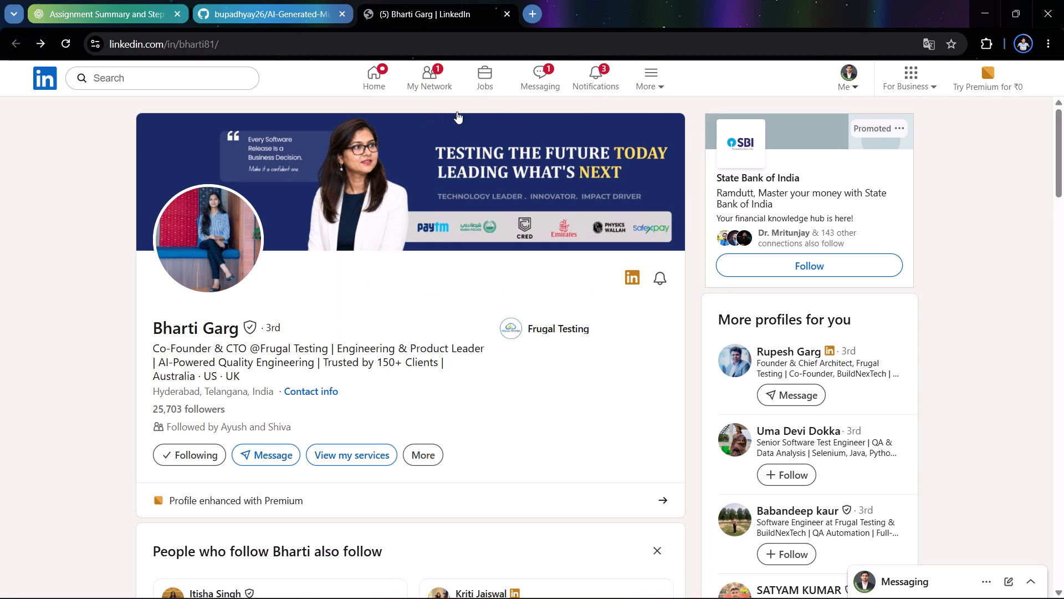
Capture a screenshot of the co-founder and CTO's profile card, from the banner down to the row with the Following status.
key("shift+super+s")
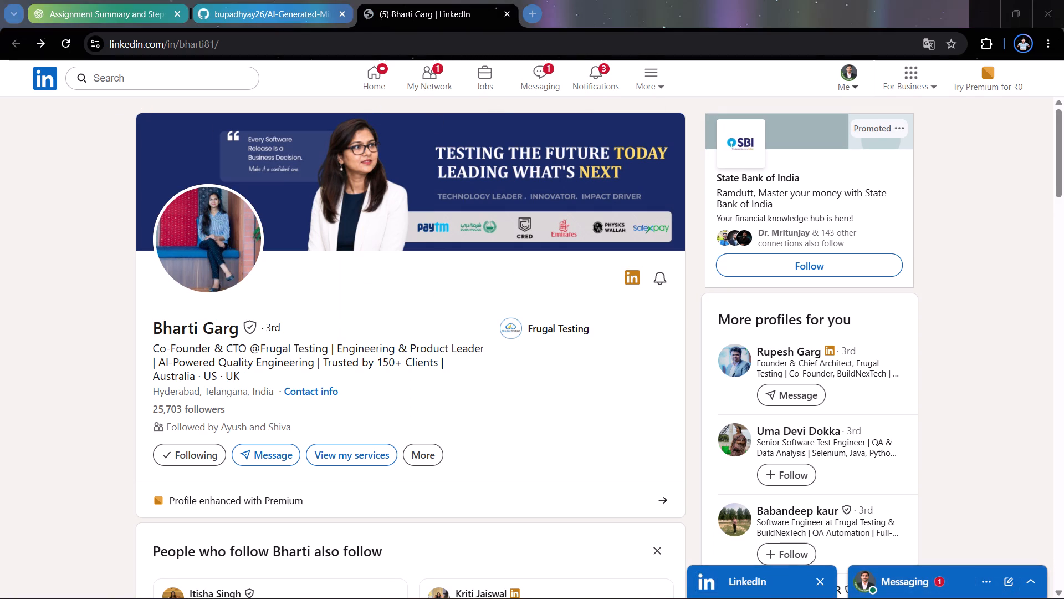
left_click_drag(141, 112, 370, 500)
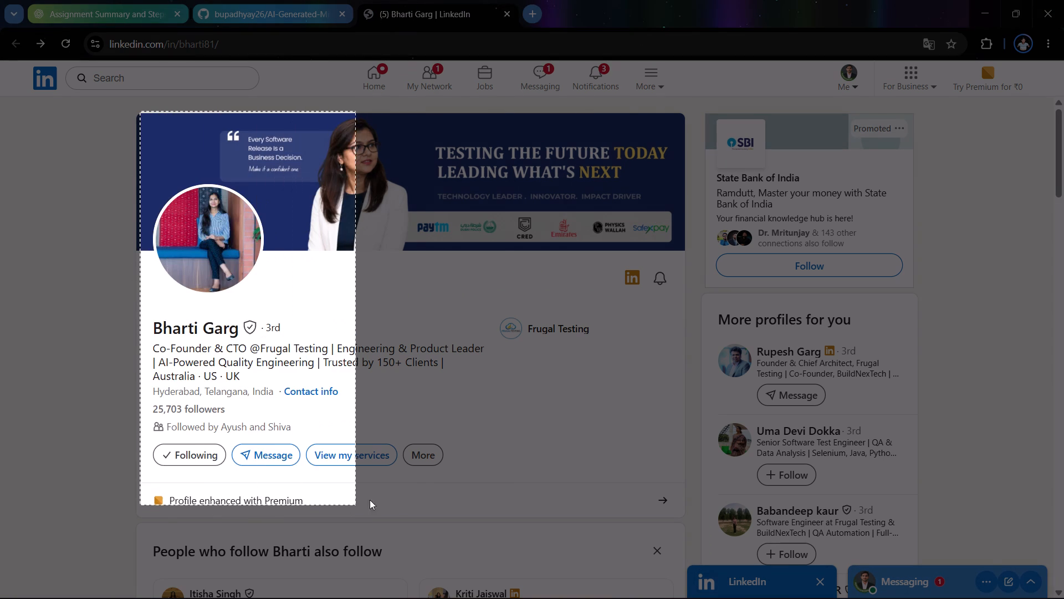
left_click_drag(370, 500, 682, 470)
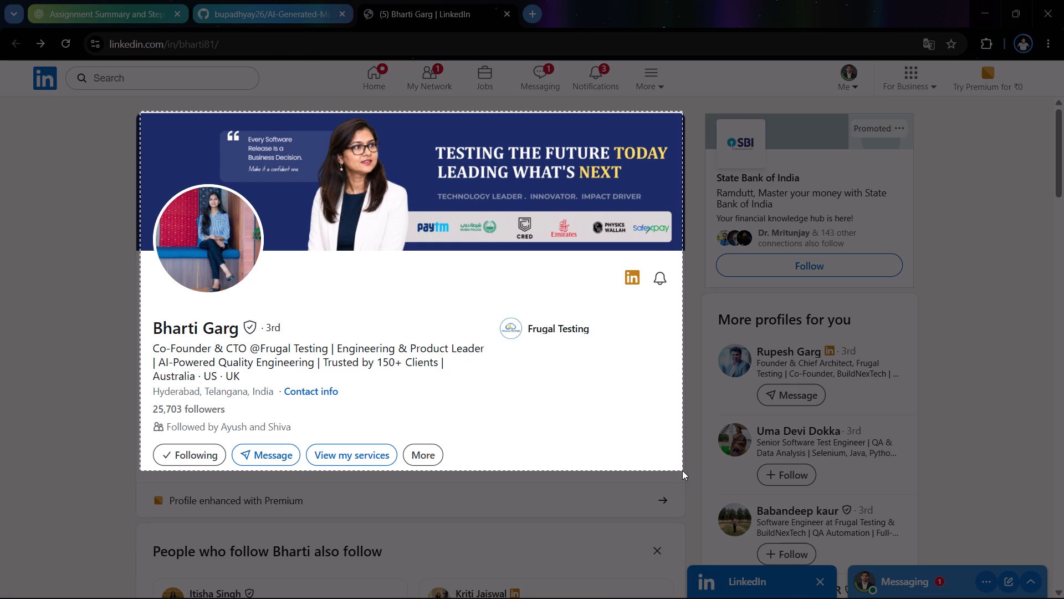
left_click_drag(682, 470, 687, 470)
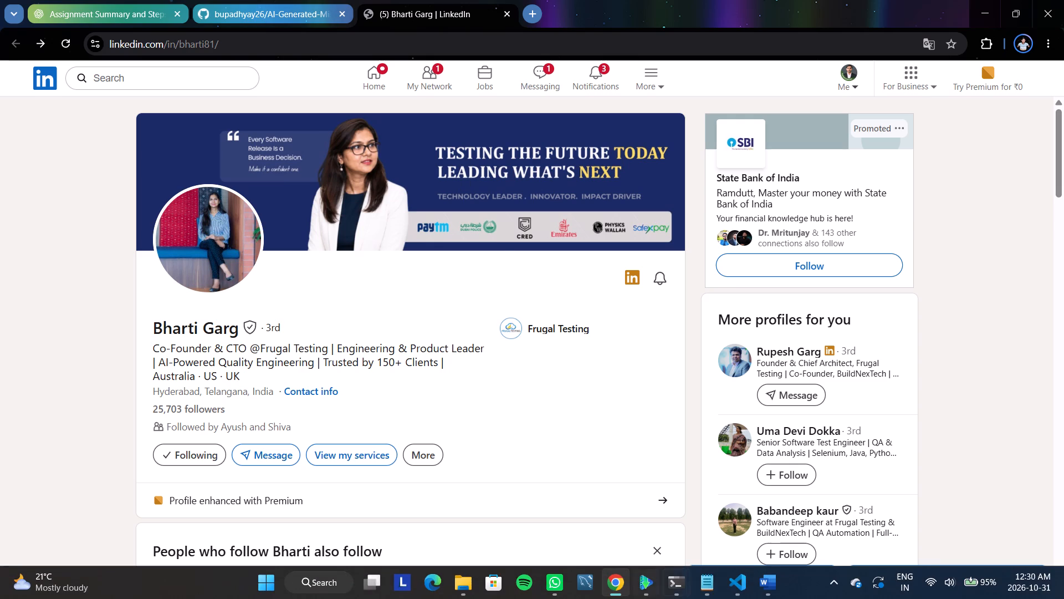
Back in Word, paste the captured screenshot on the blank line beneath entry 3 of the LinkedIn list.
left_click(763, 583)
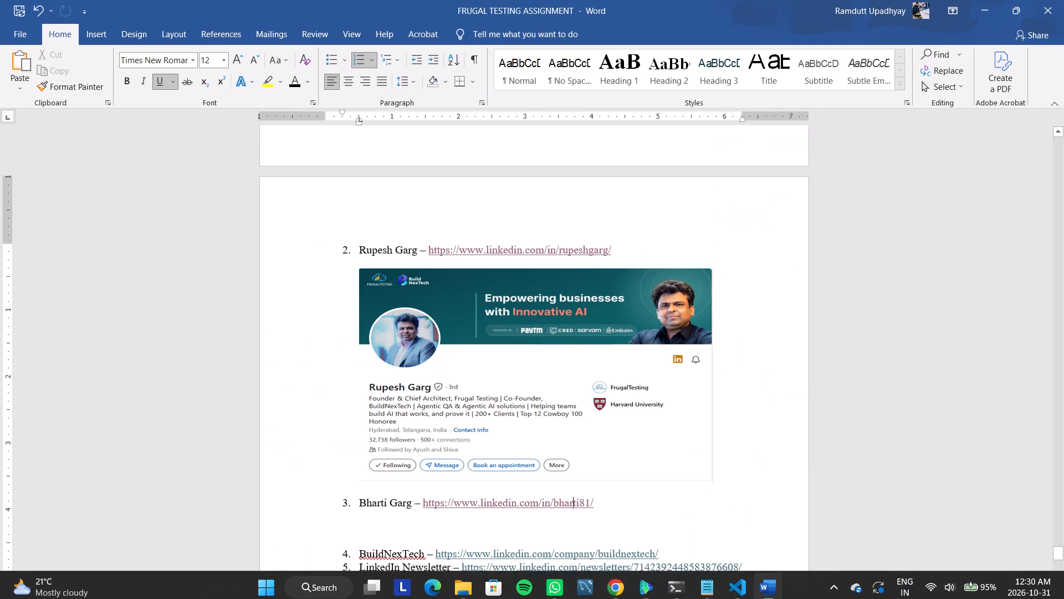
left_click(456, 526)
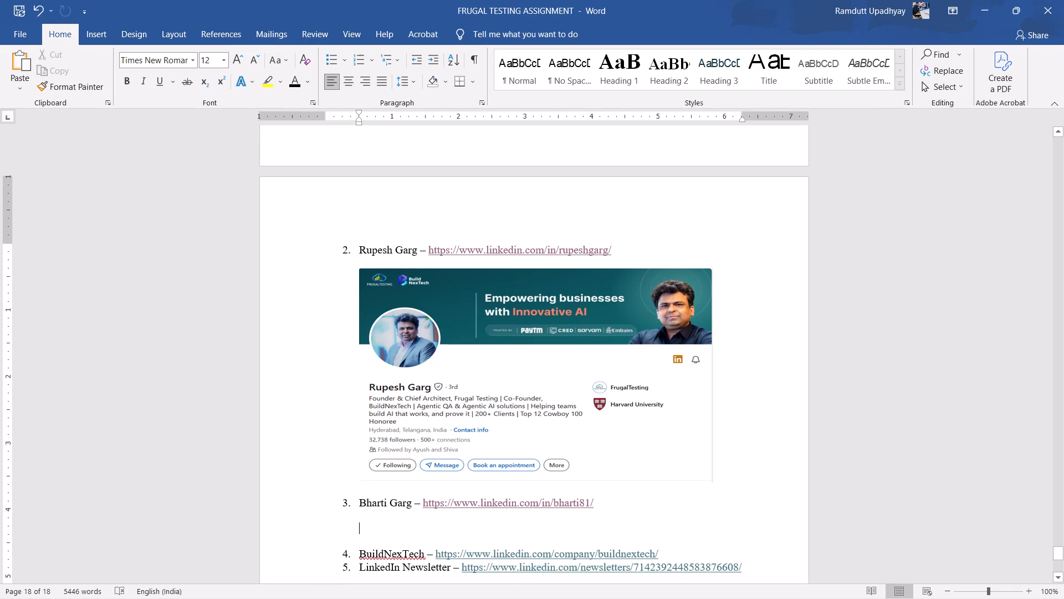
key("ctrl+v")
Narrow the co-founder's profile screenshot to nearly the same width as the screenshot beneath entry 2.
left_click(540, 389)
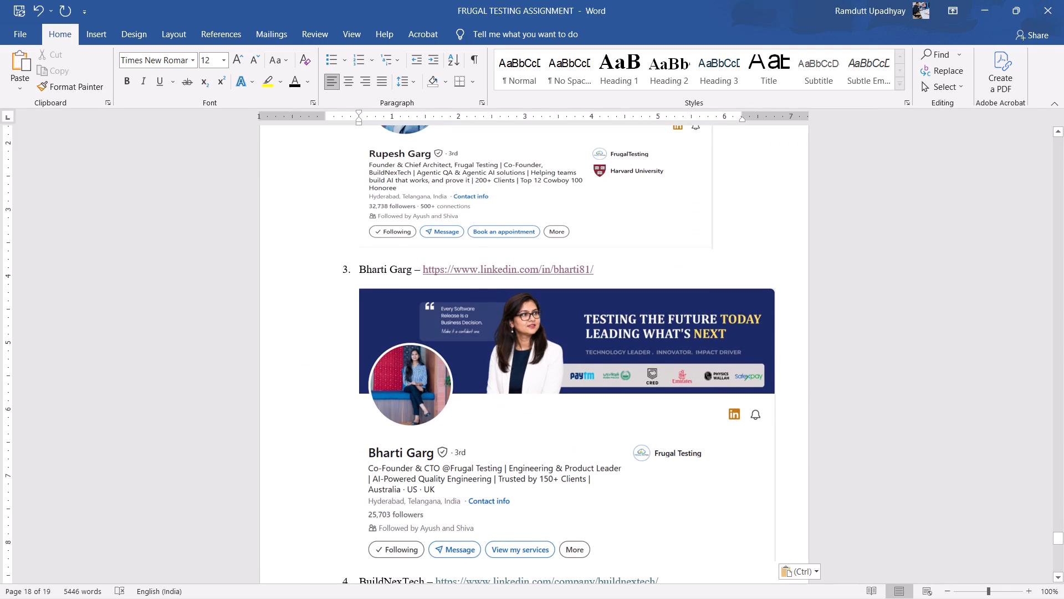
left_click_drag(772, 424, 741, 420)
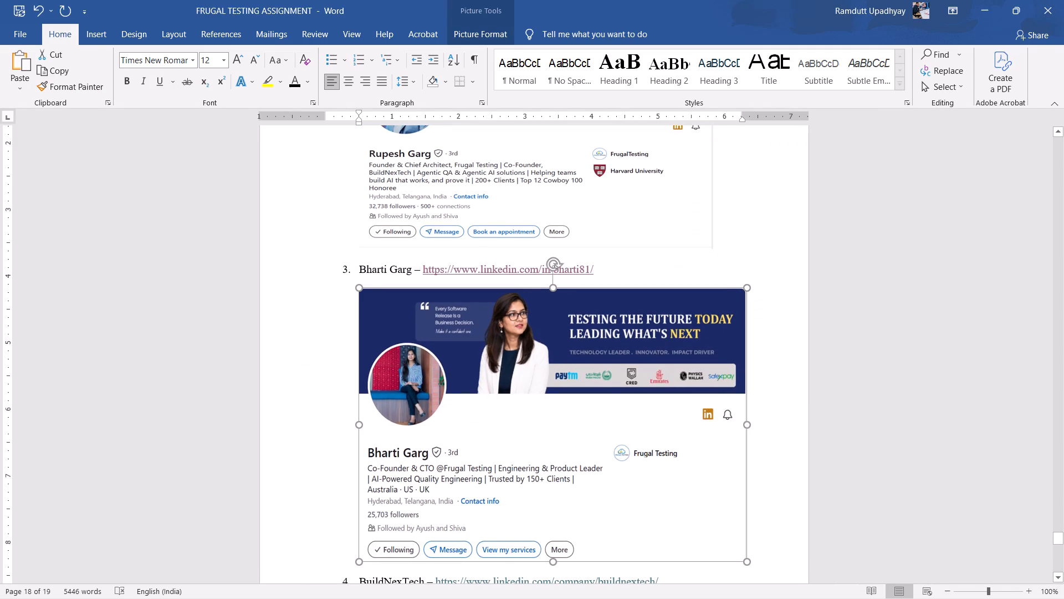
left_click_drag(741, 420, 719, 415)
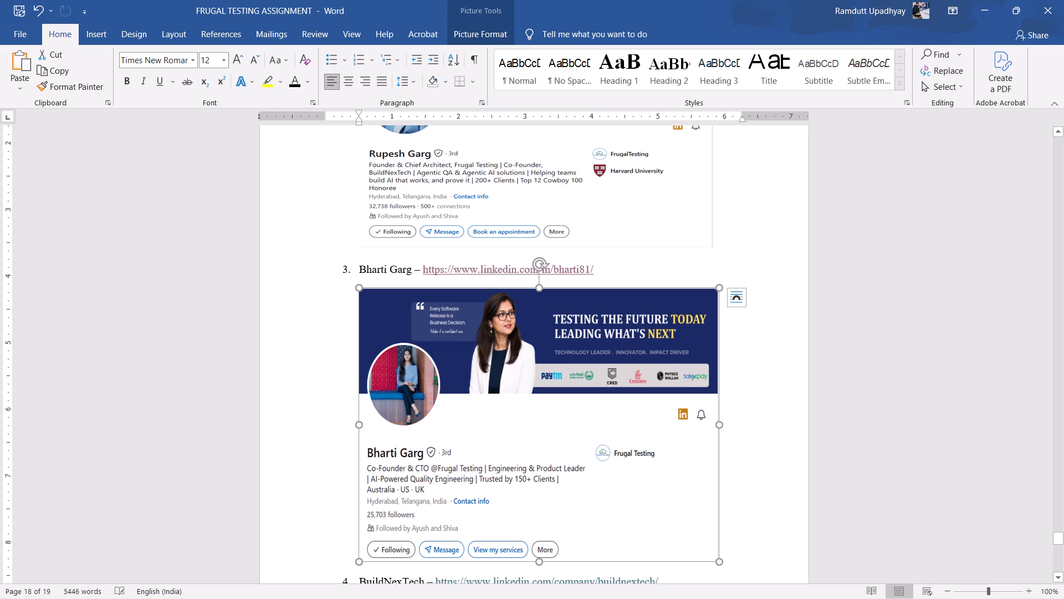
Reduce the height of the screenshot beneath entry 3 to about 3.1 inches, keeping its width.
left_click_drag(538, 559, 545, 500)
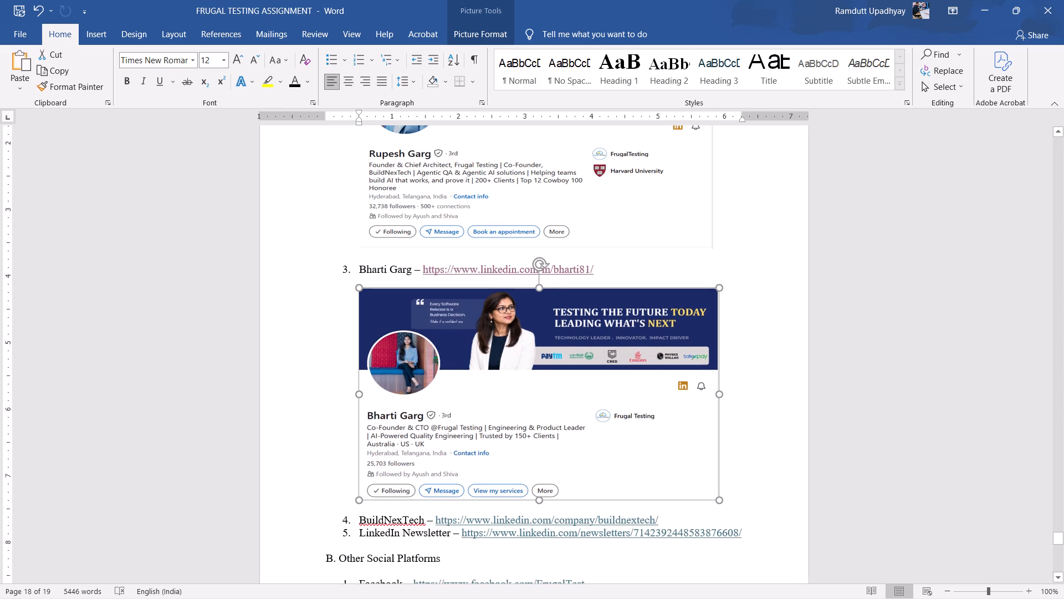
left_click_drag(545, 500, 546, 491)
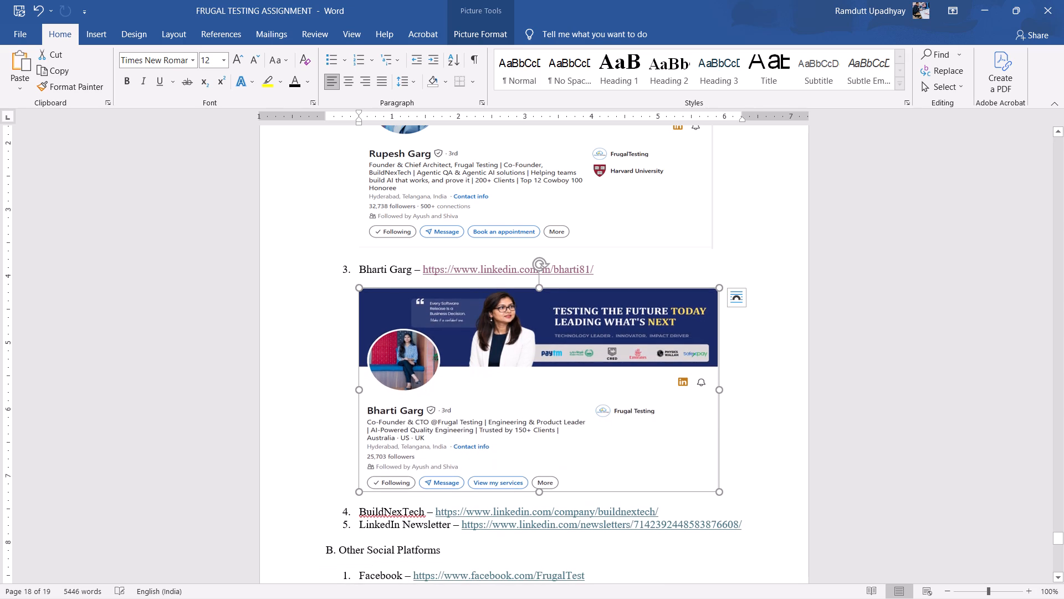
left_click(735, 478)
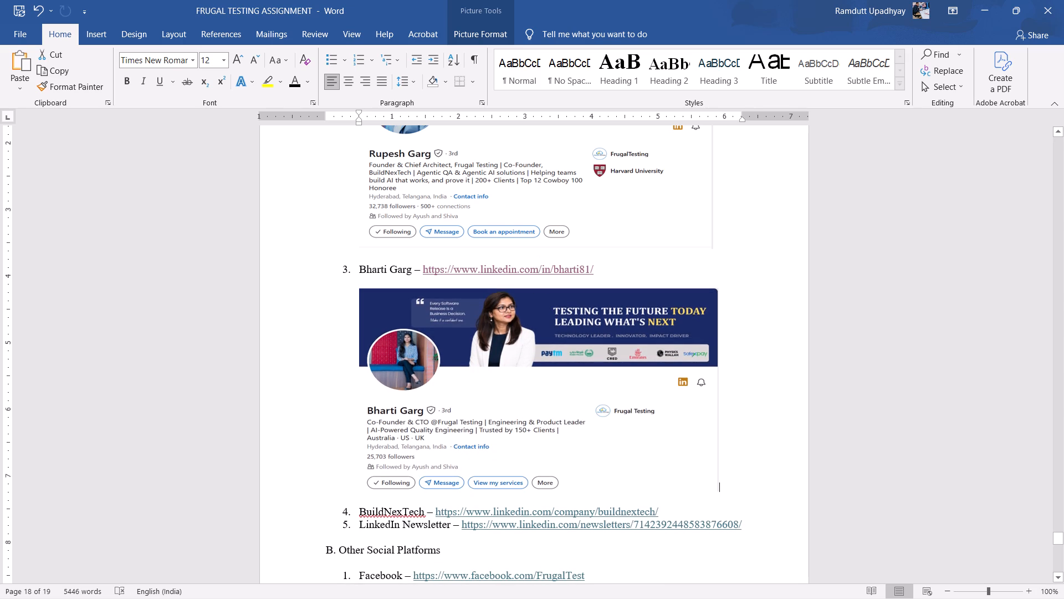
Insert a blank unnumbered line beneath the BuildNexTech entry in the LinkedIn list, ready for its screenshot.
left_click(665, 513)
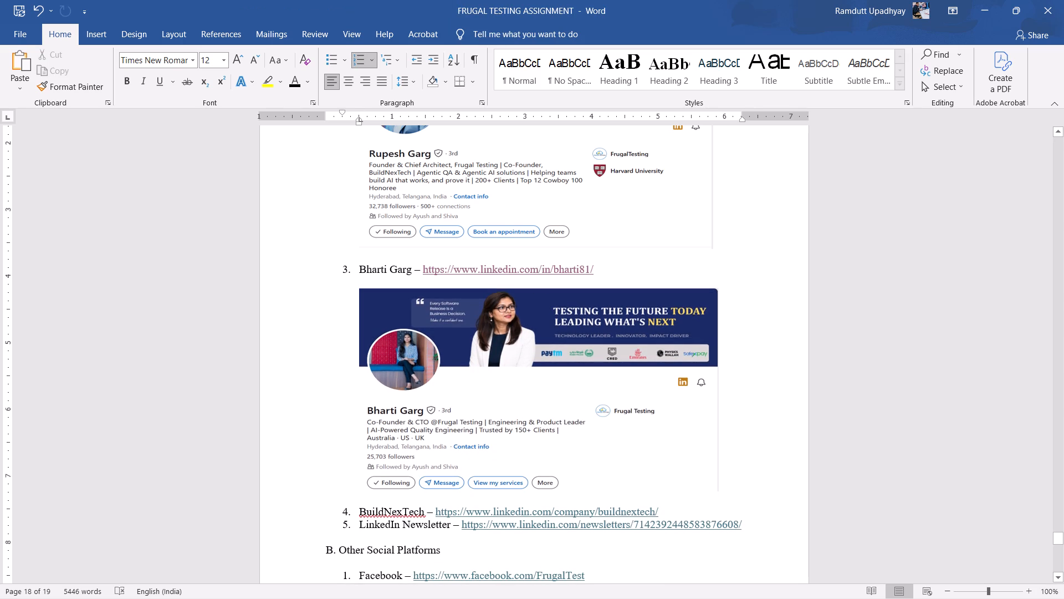
key("Return")
key("Return")
key("space")
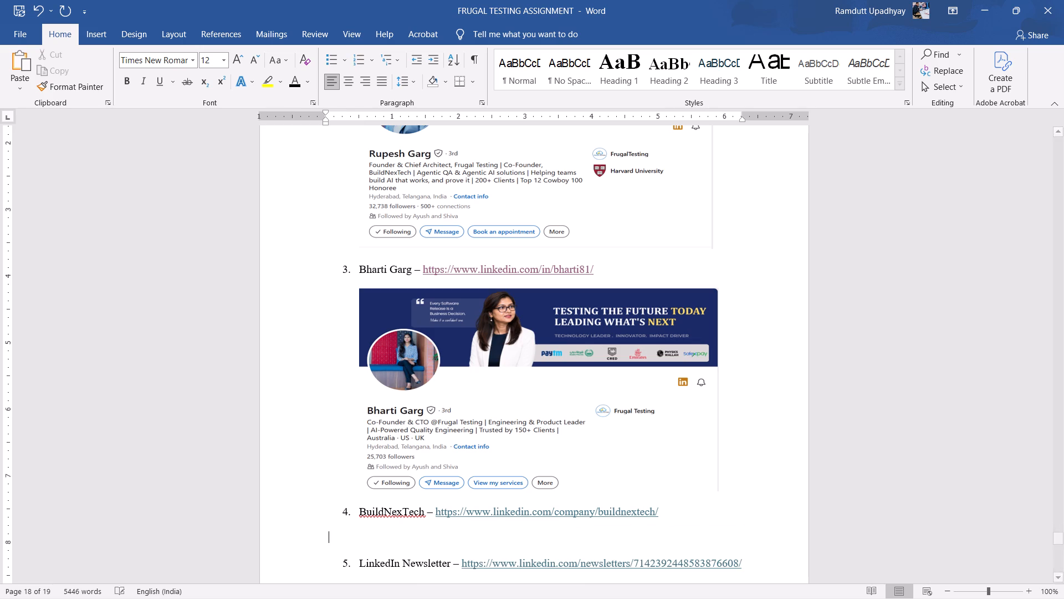
key("space")
Open the BuildNexTech LinkedIn link in Chrome, close the previous profile's tab, follow the company and dismiss the suggested pages.
left_click(587, 513, "ctrl")
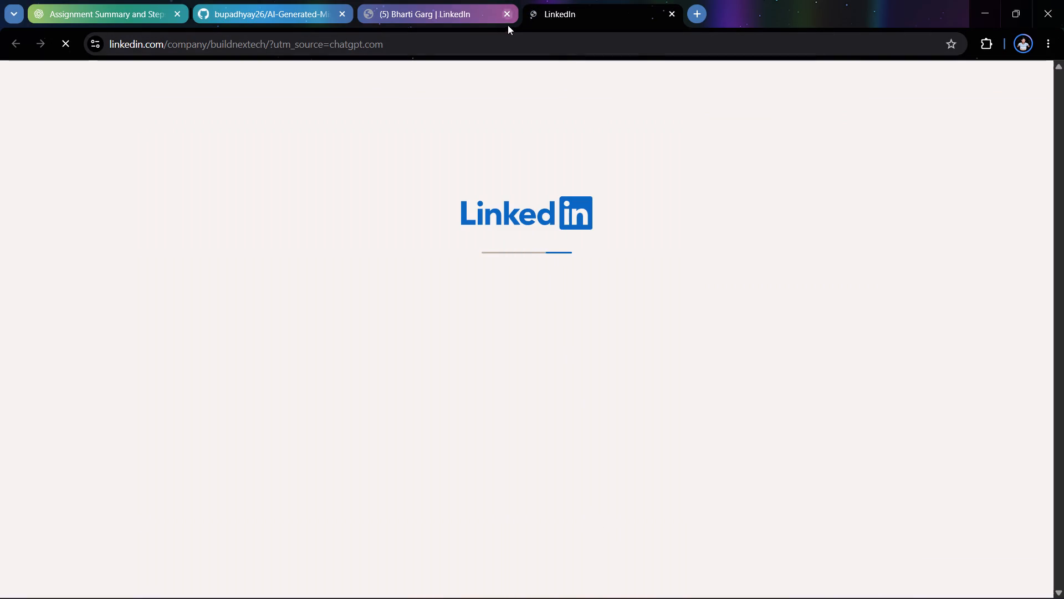
left_click(508, 14)
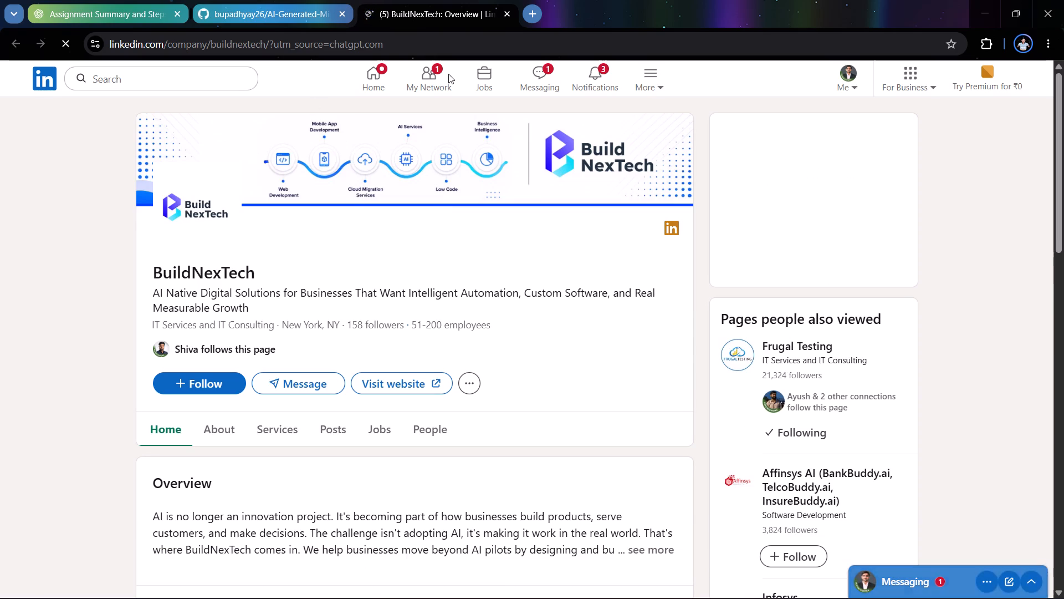
left_click(211, 382)
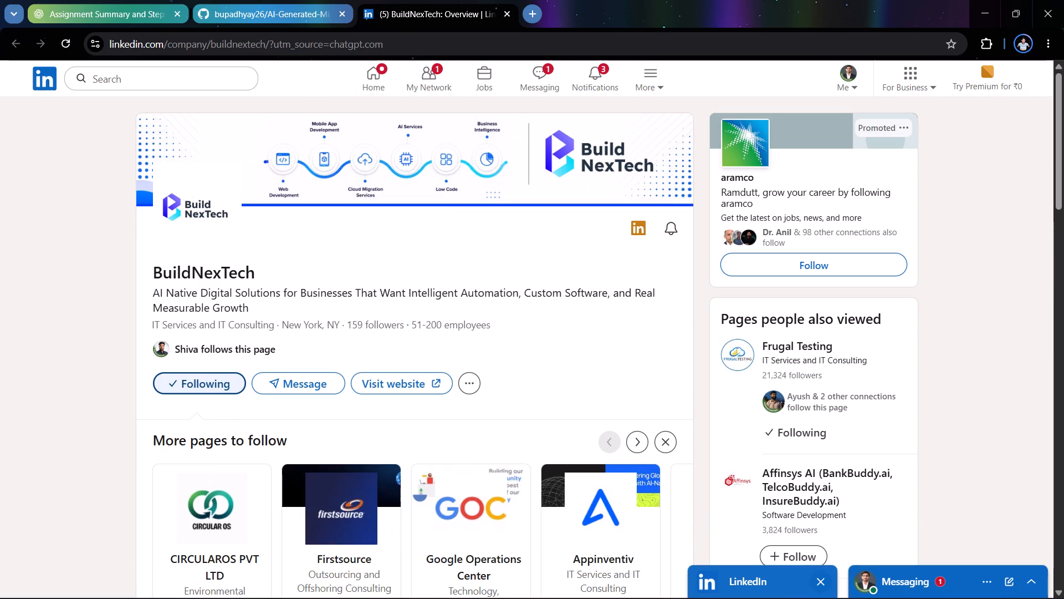
left_click(664, 440)
Capture a screenshot of BuildNexTech's page header, from the banner down to the row with the Following status.
scroll(395, 467, "up", 5)
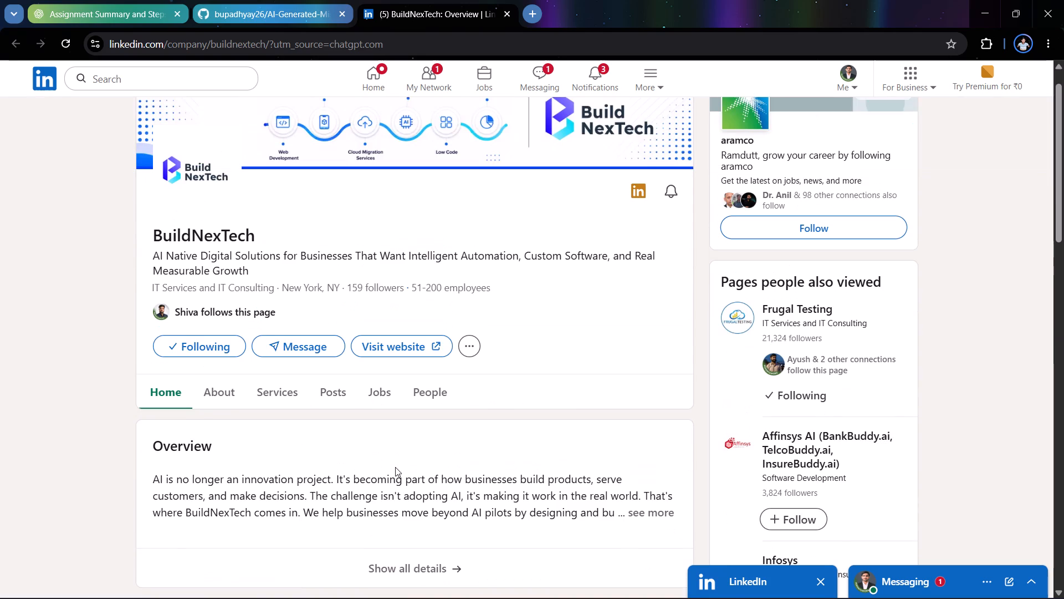
scroll(395, 467, "up", 4)
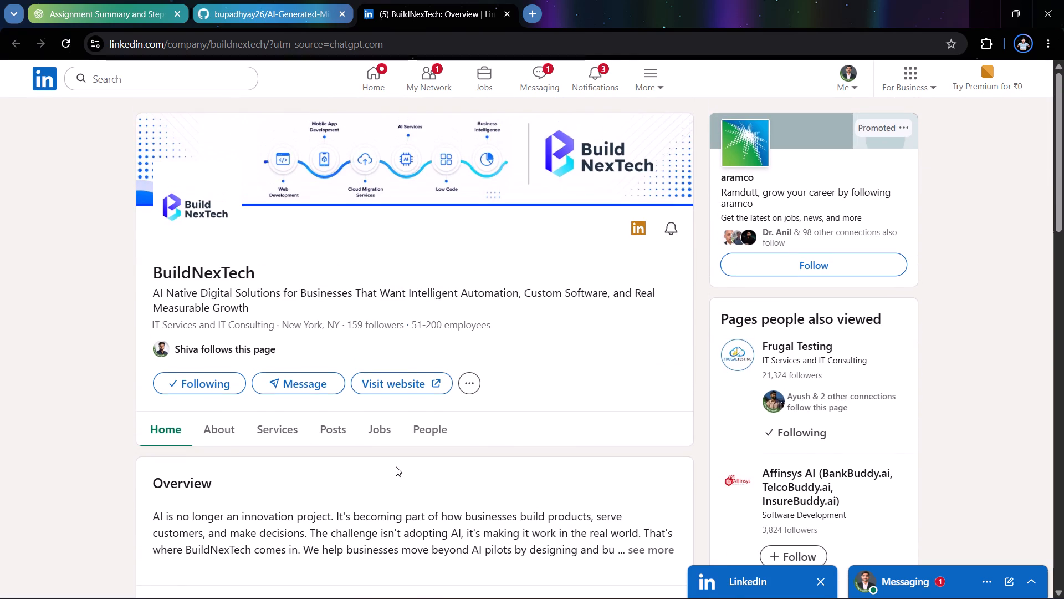
key("shift+super+s")
left_click_drag(137, 113, 178, 333)
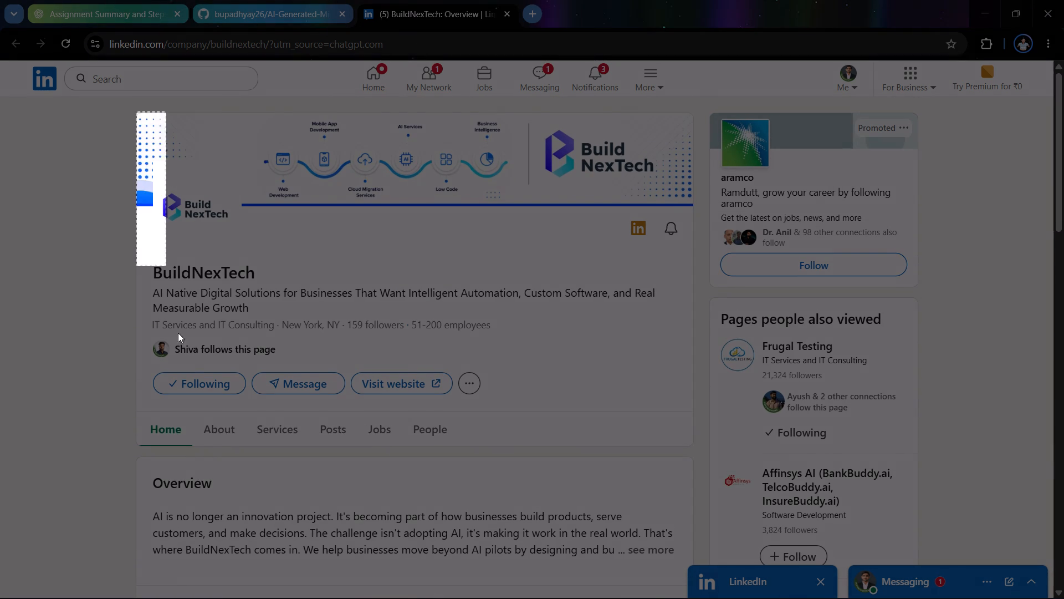
left_click_drag(178, 333, 674, 407)
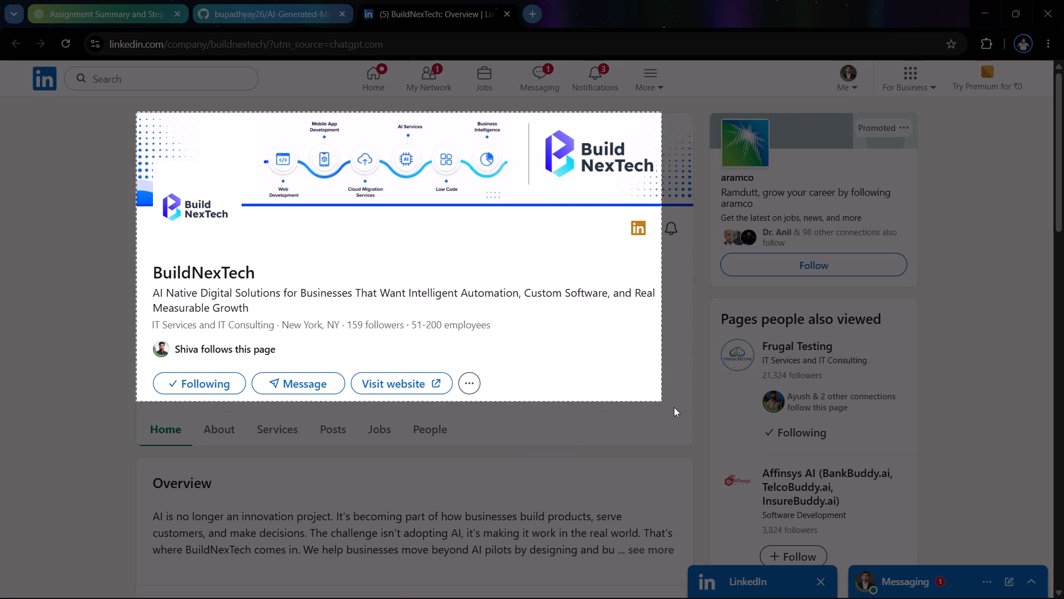
left_click_drag(674, 407, 699, 415)
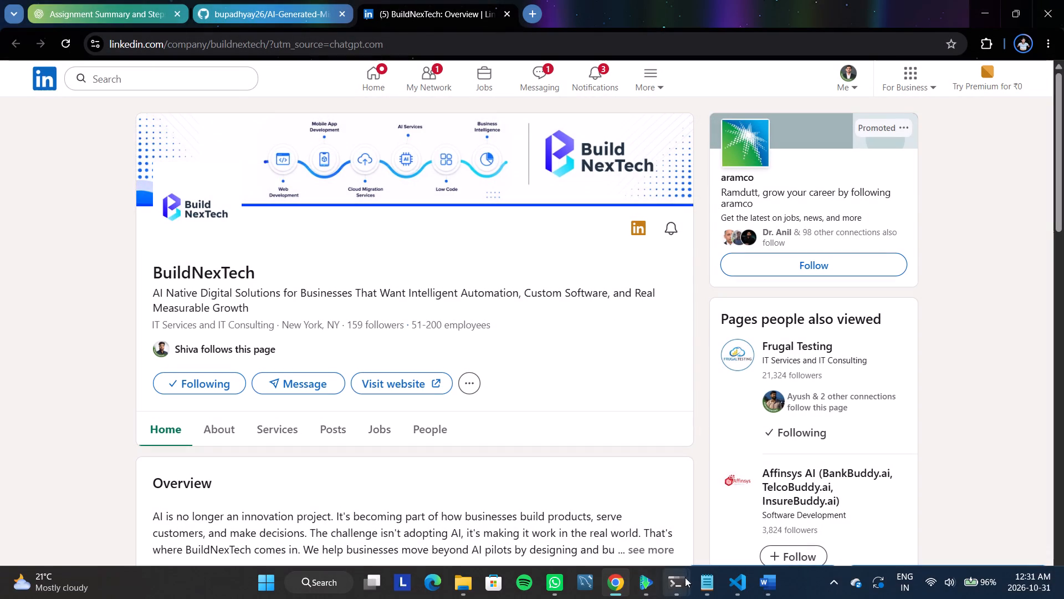
Back in Word, paste the captured screenshot on the blank line beneath the BuildNexTech entry.
left_click(766, 588)
scroll(499, 503, "down", 3)
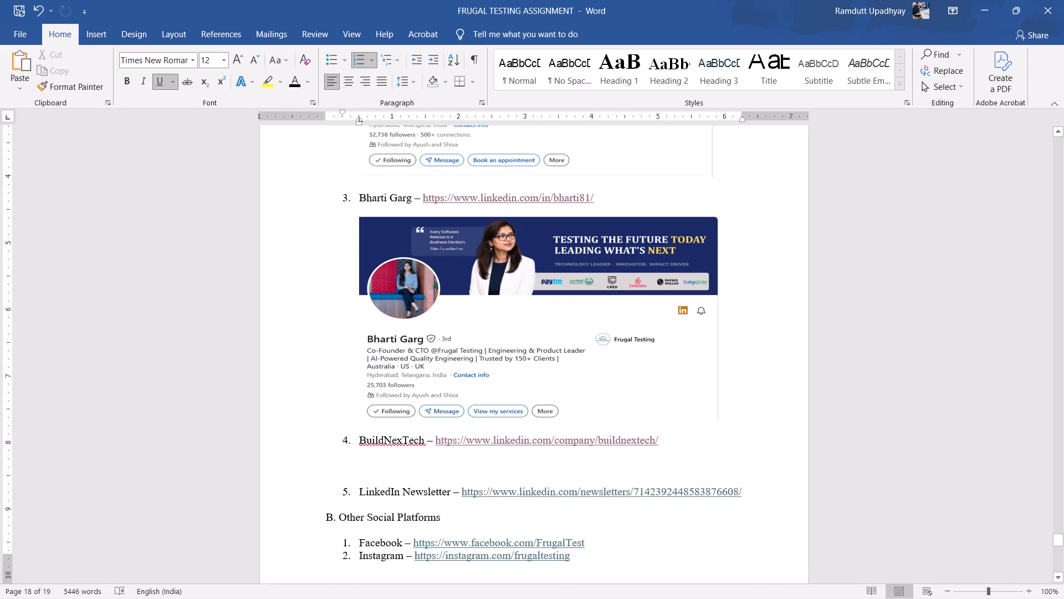
left_click(436, 434)
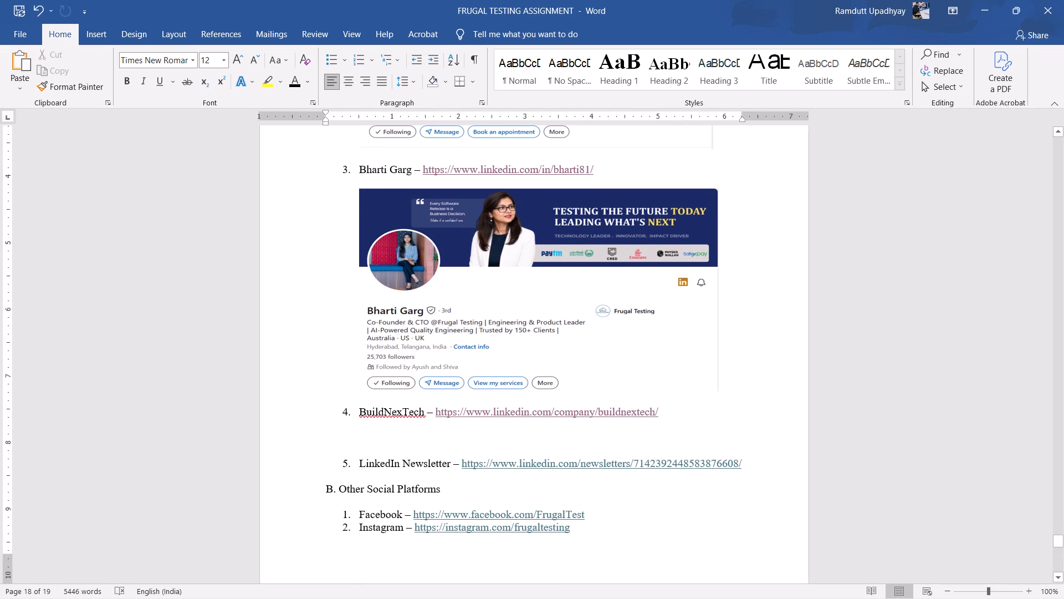
key("ctrl+v")
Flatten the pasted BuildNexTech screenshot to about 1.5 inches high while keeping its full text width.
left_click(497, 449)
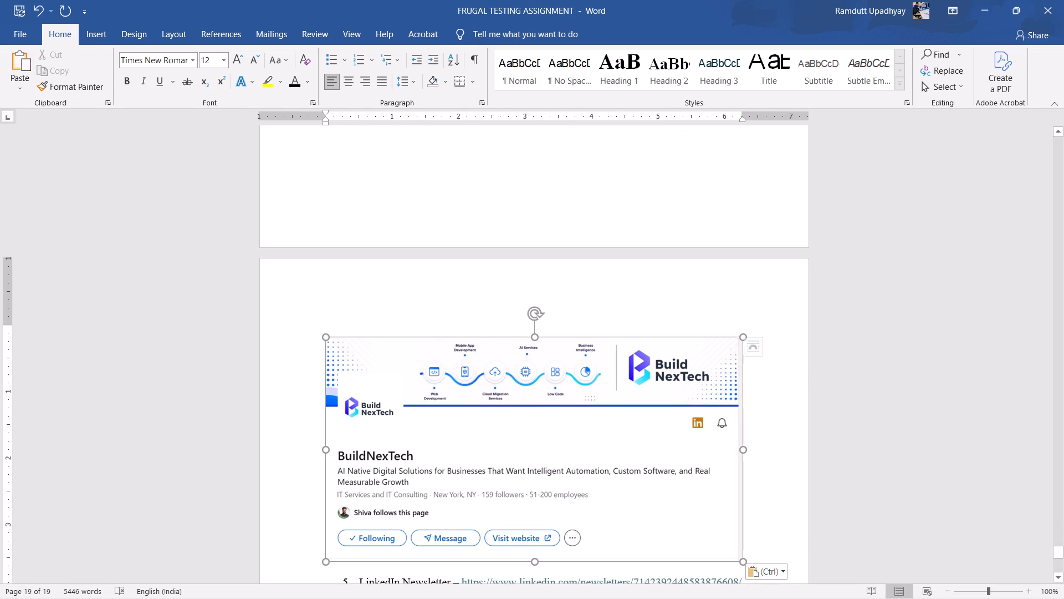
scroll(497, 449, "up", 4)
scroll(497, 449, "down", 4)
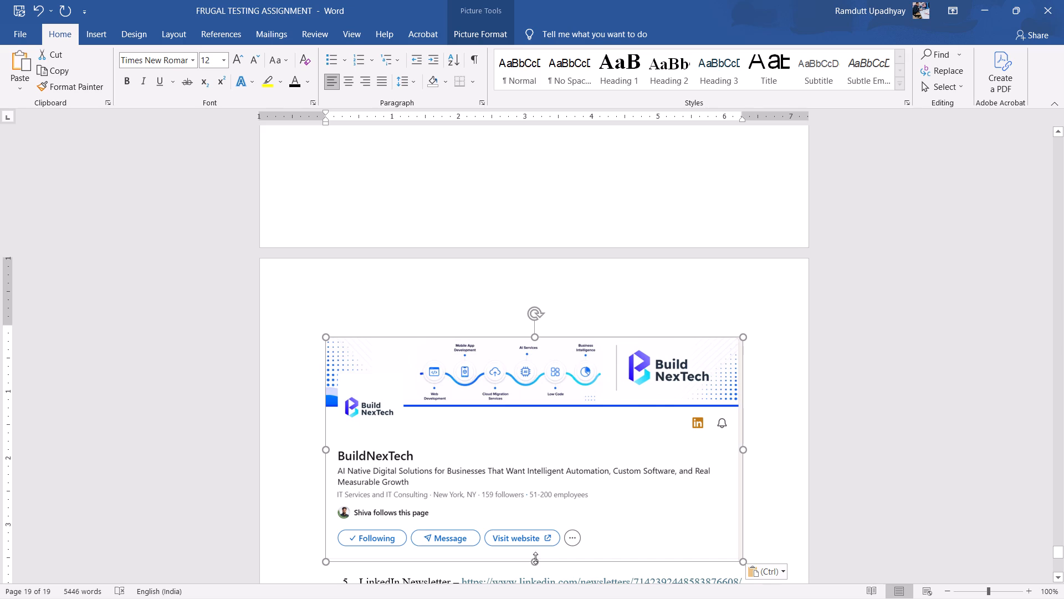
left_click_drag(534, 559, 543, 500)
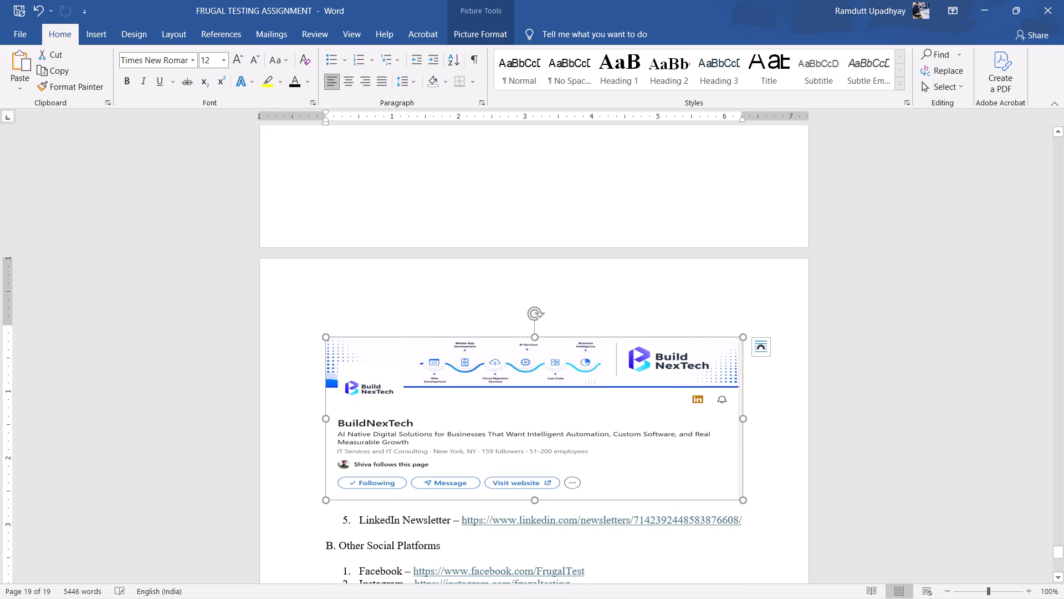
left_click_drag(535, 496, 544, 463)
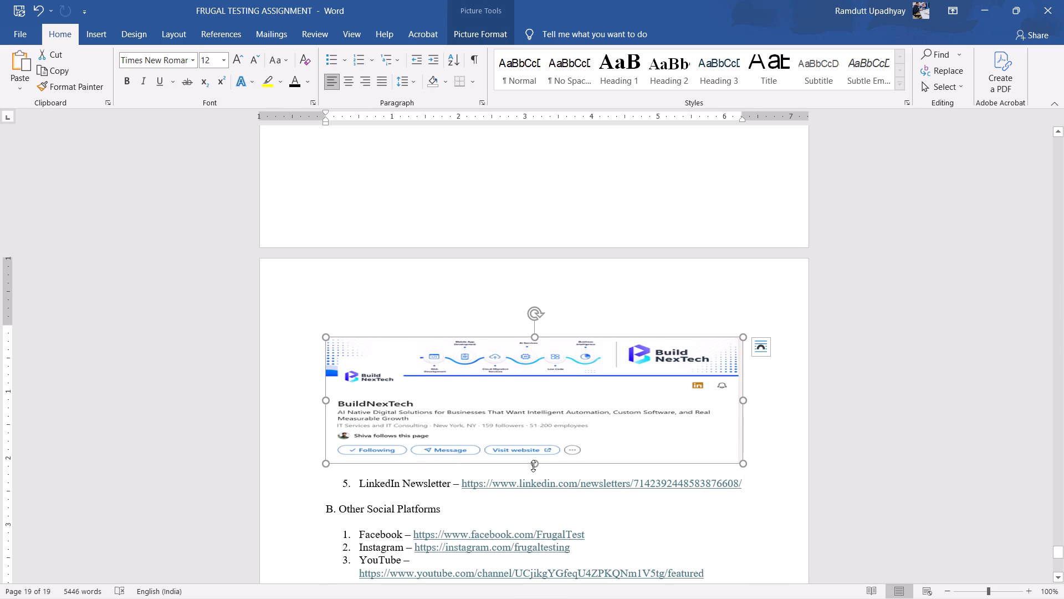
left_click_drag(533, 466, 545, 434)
Shrink the founder's profile screenshot beneath entry 2 to about 2.5 inches high and 4.3 inches wide.
scroll(515, 397, "up", 2)
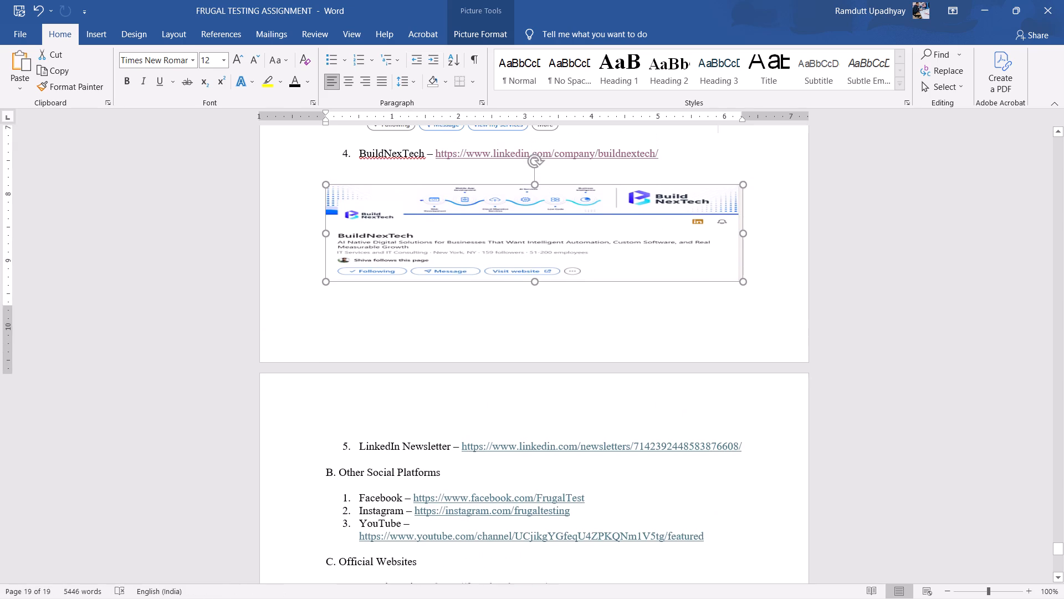
scroll(515, 397, "up", 10)
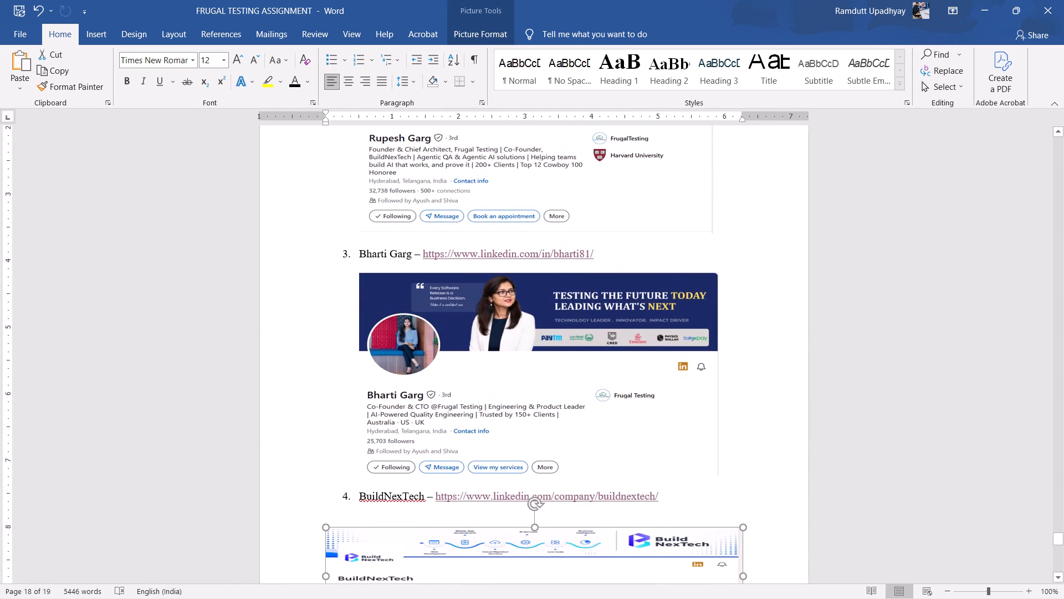
scroll(515, 397, "up", 10)
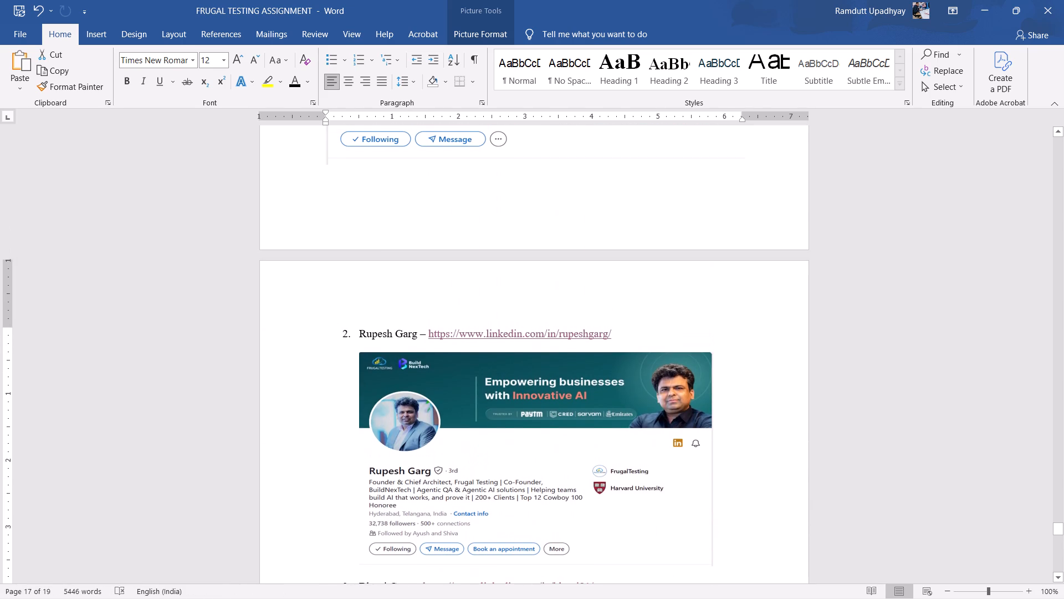
scroll(546, 440, "down", 2)
left_click(527, 403)
left_click_drag(536, 500, 546, 454)
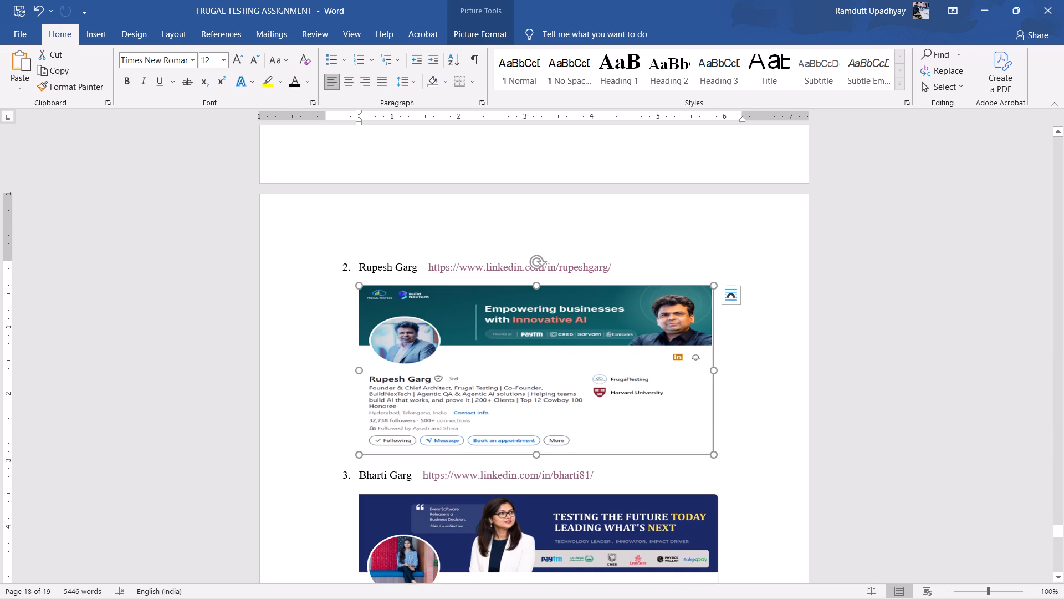
left_click_drag(713, 368, 712, 369)
left_click_drag(712, 369, 643, 362)
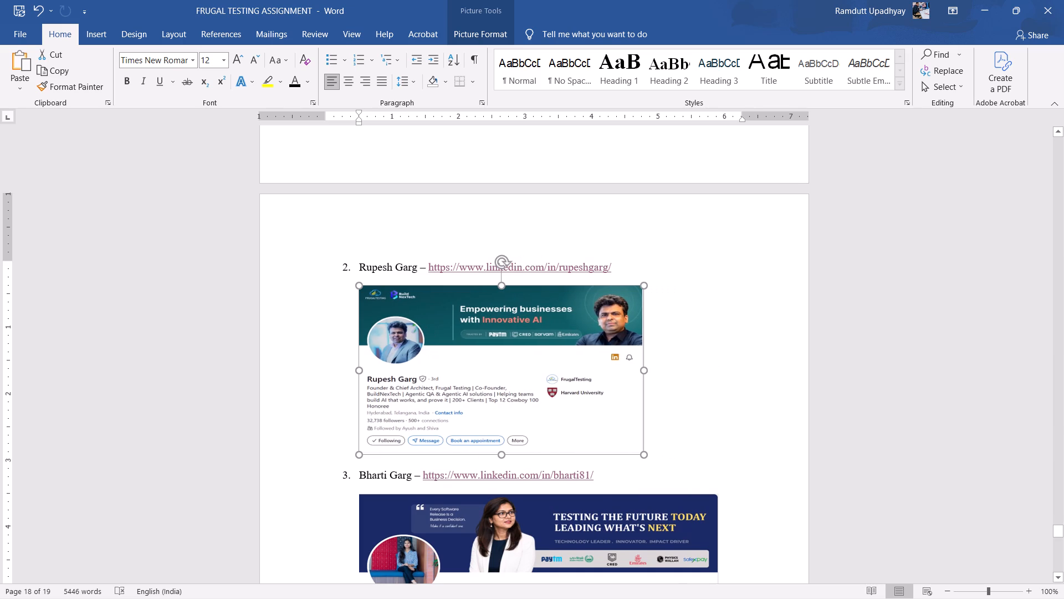
Shrink the co-founder's screenshot beneath entry 3 to about 2.4 inches high and nearly the width of the one beneath entry 2.
scroll(590, 402, "down", 3)
left_click(553, 448)
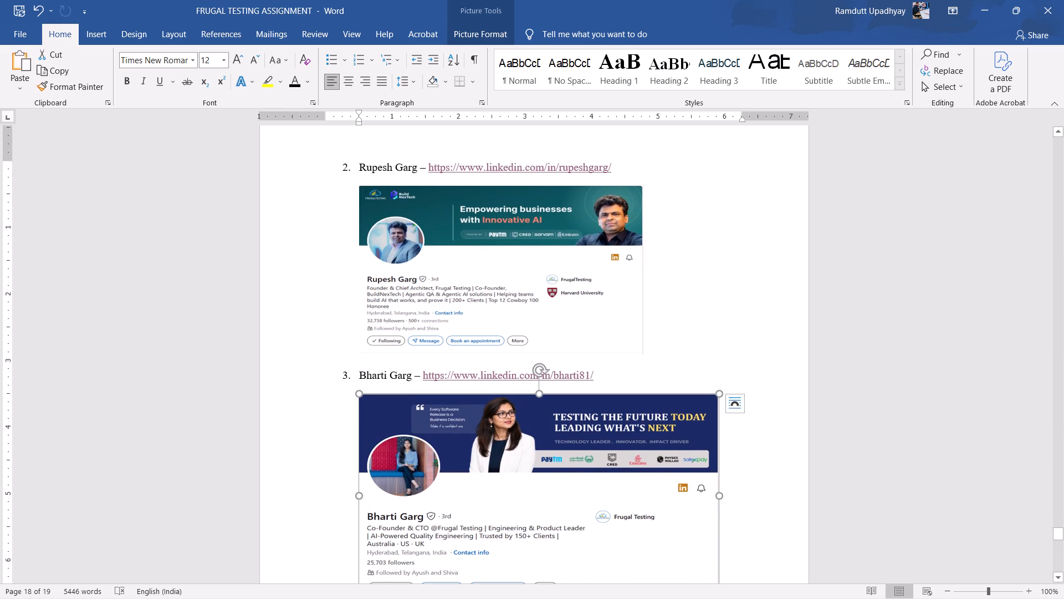
scroll(553, 448, "down", 2)
left_click_drag(539, 535, 545, 497)
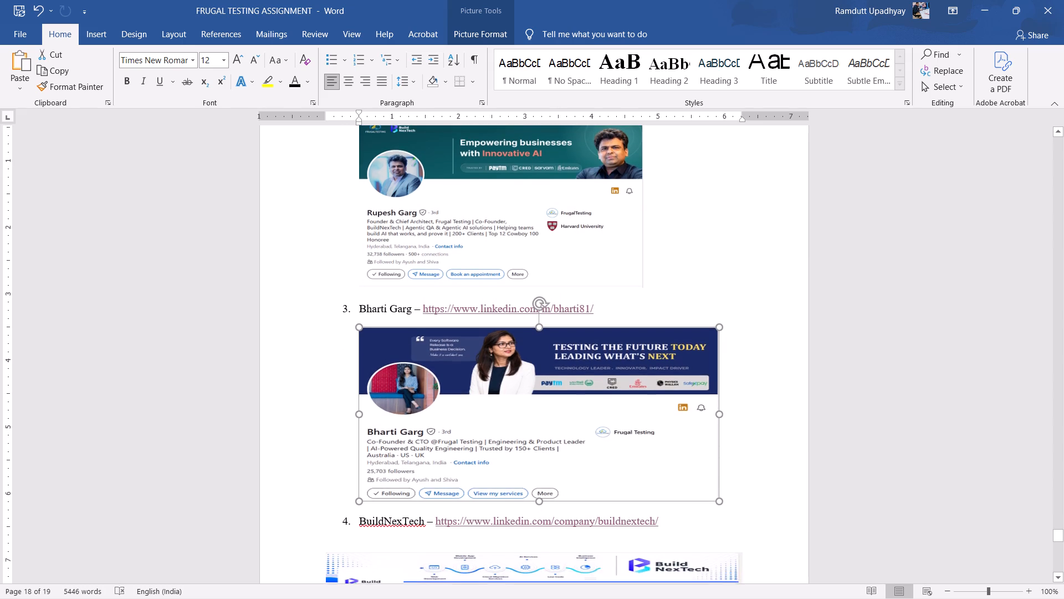
left_click_drag(545, 497, 546, 490)
left_click_drag(717, 410, 717, 411)
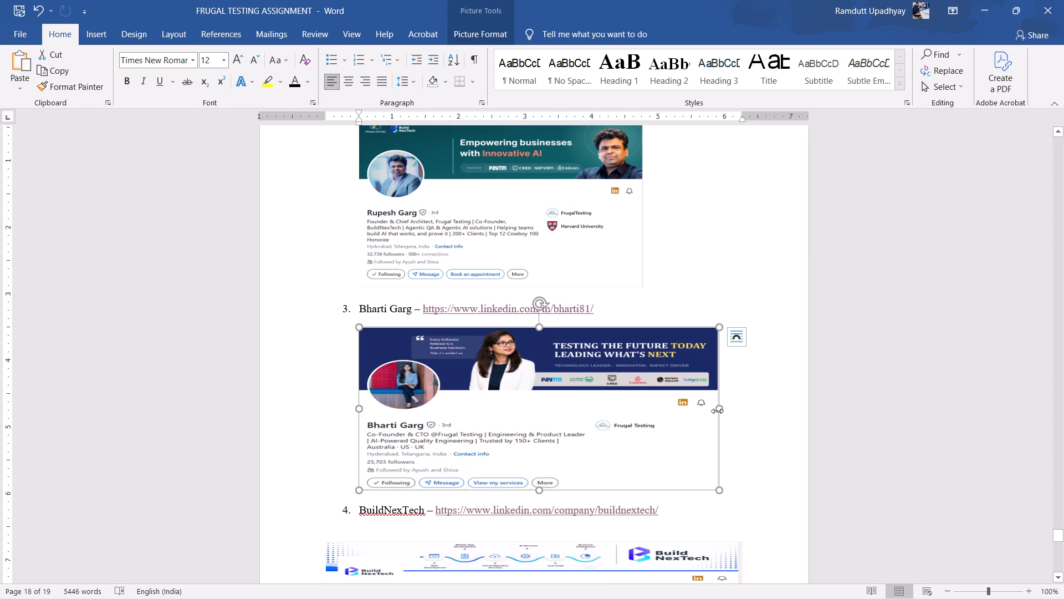
left_click_drag(717, 411, 648, 412)
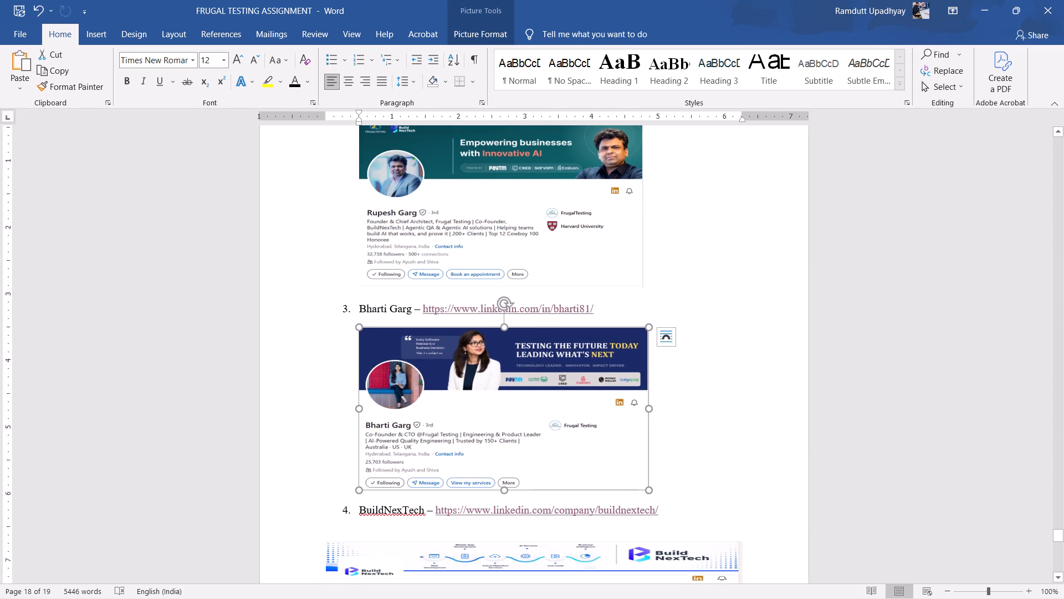
Resize the BuildNexTech screenshot beneath entry 4 to about 4.5 inches wide and 2.4 inches high.
scroll(722, 406, "down", 4)
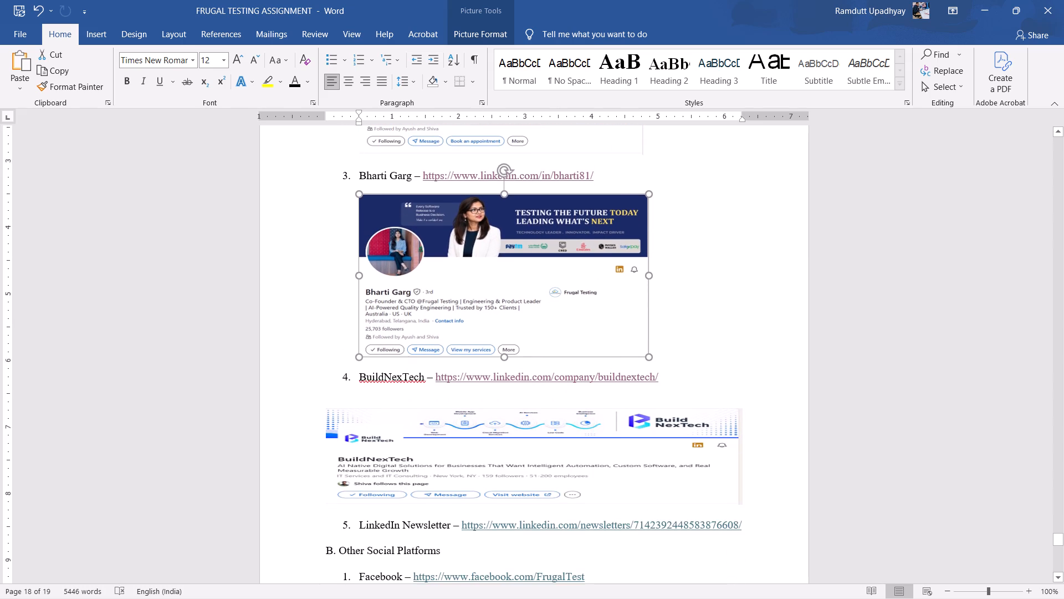
scroll(658, 414, "down", 2)
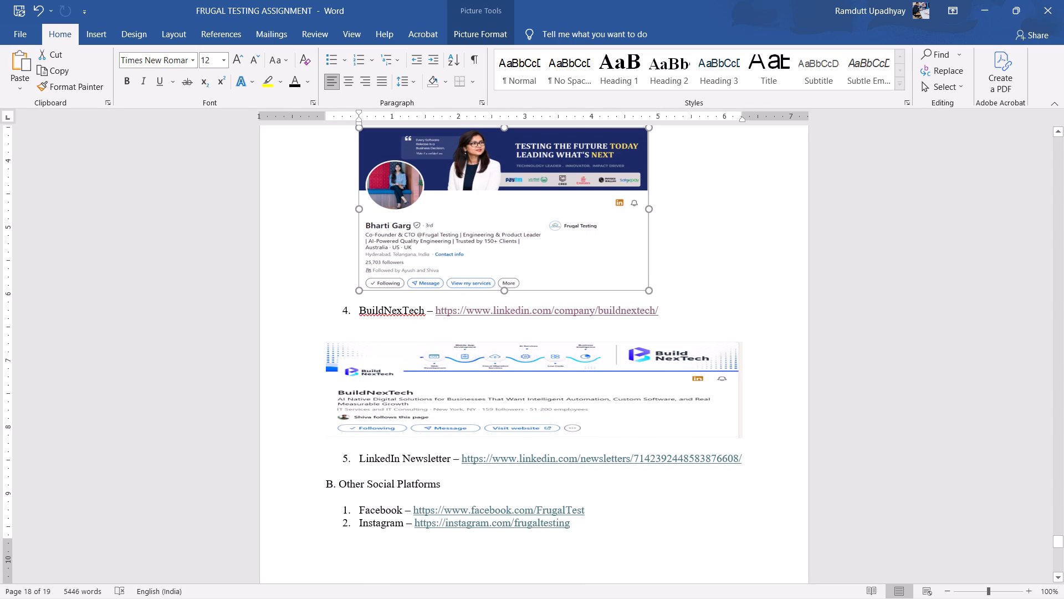
left_click(574, 414)
left_click_drag(743, 386, 617, 397)
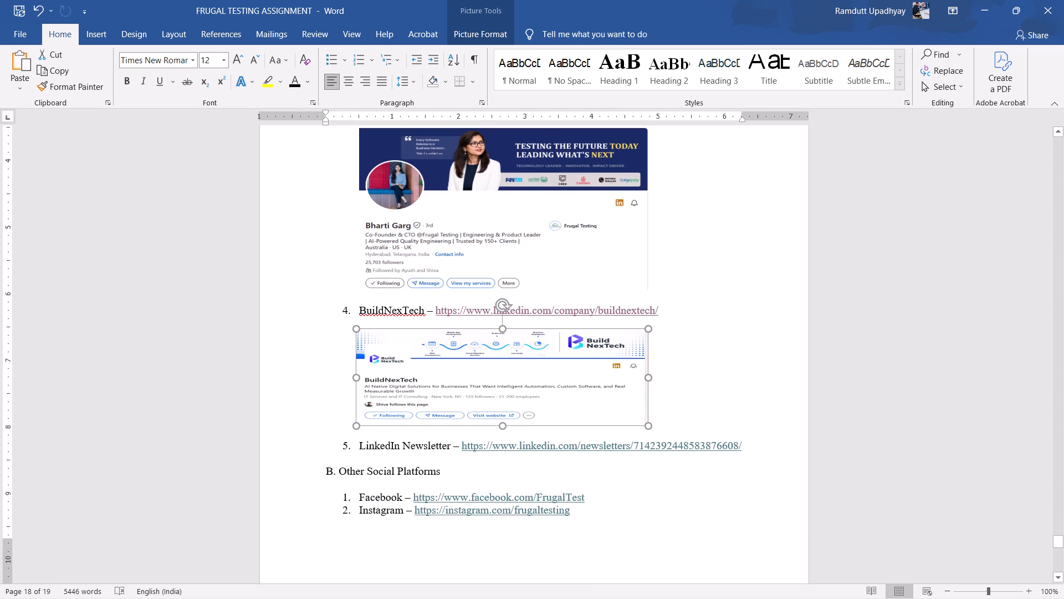
left_click_drag(617, 397, 627, 404)
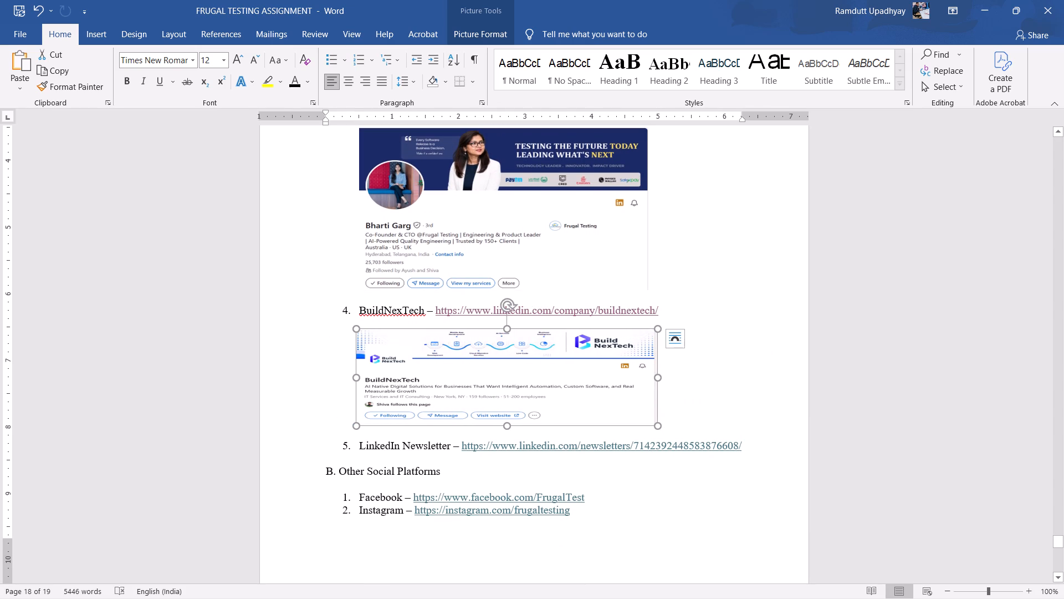
left_click_drag(508, 426, 503, 488)
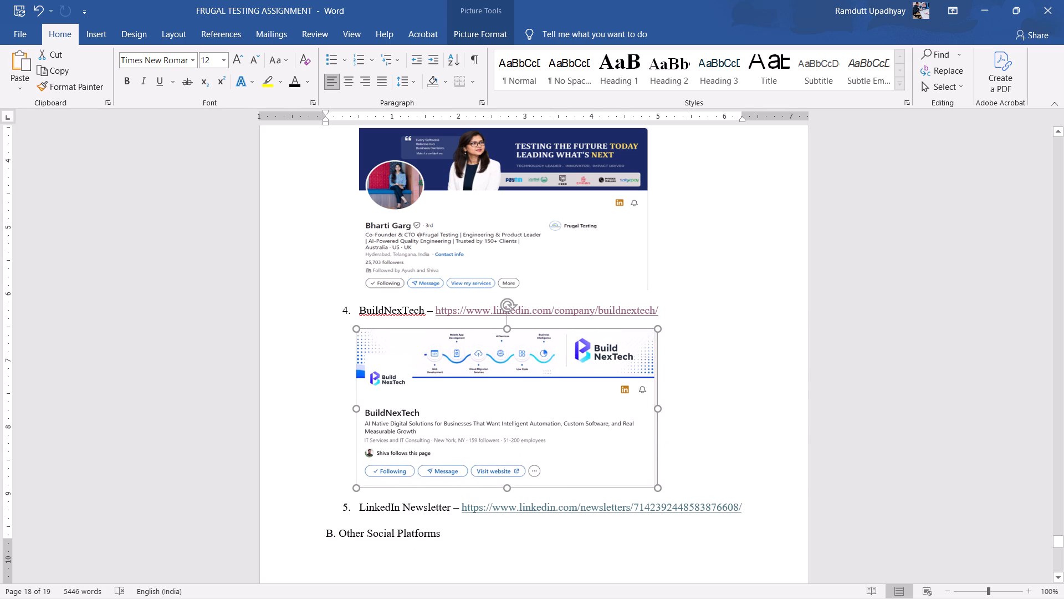
Increase the height of the BuildNexTech screenshot beneath entry 4 to about 2.5 inches.
left_click_drag(503, 488, 503, 507)
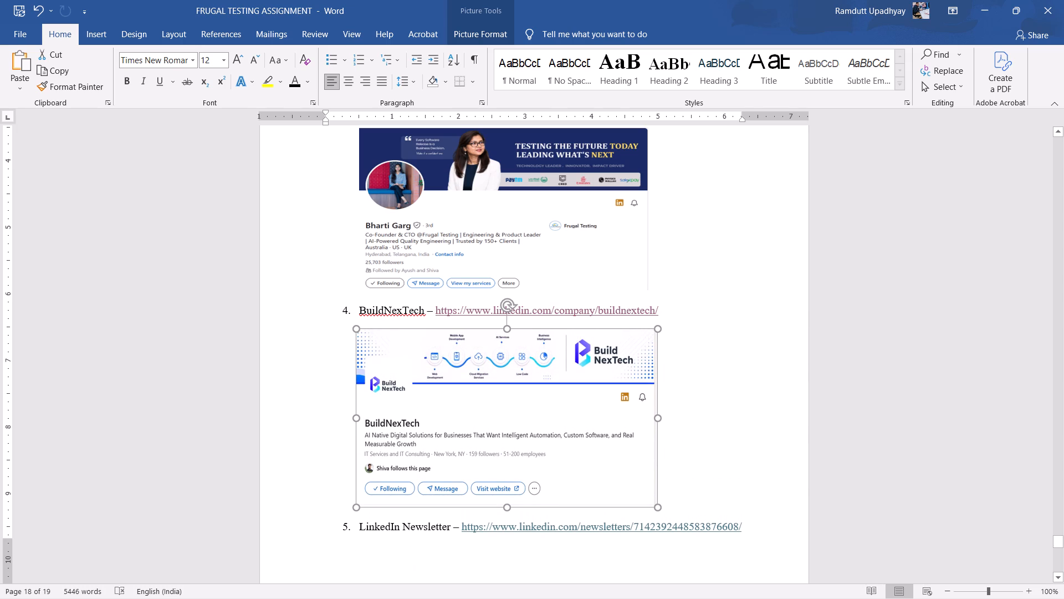
left_click_drag(503, 507, 505, 495)
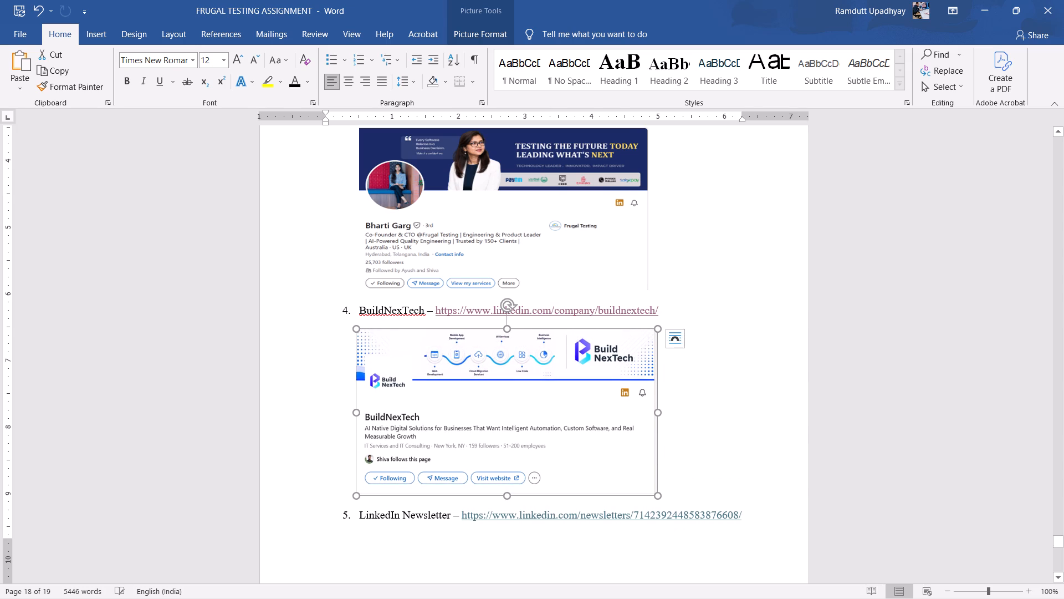
Open the LinkedIn Newsletter link of entry 5 in Chrome, close the BuildNexTech page, and subscribe to Quality Chronicles.
scroll(724, 452, "down", 3)
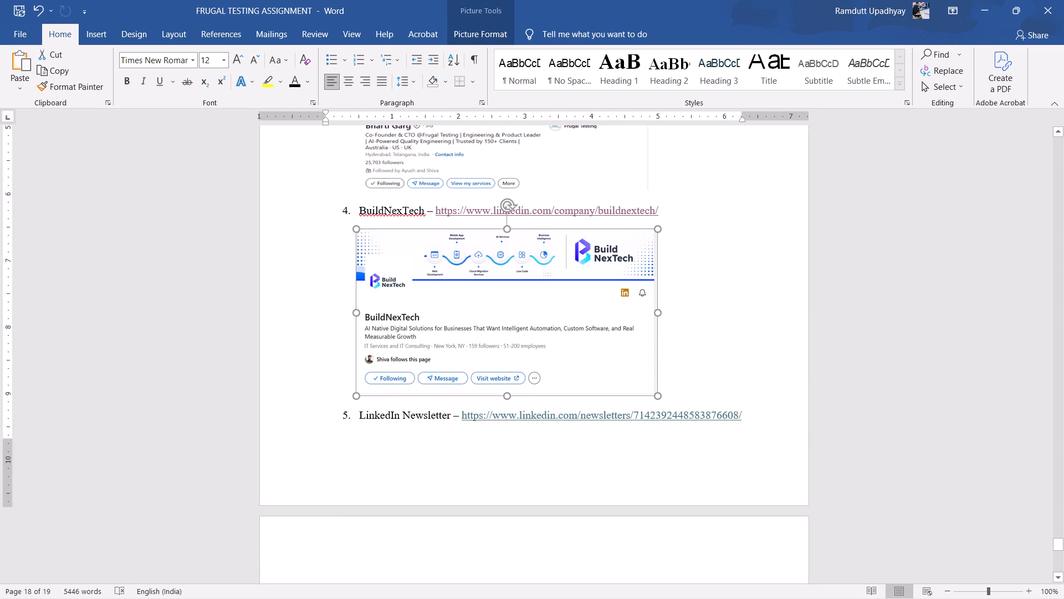
left_click(615, 420, "ctrl")
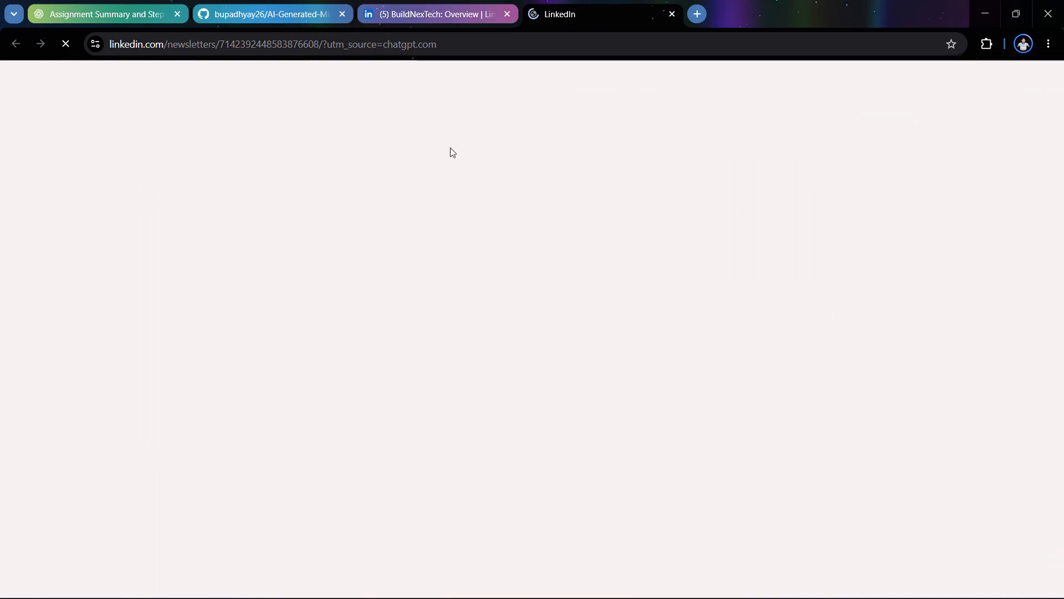
left_click(507, 13)
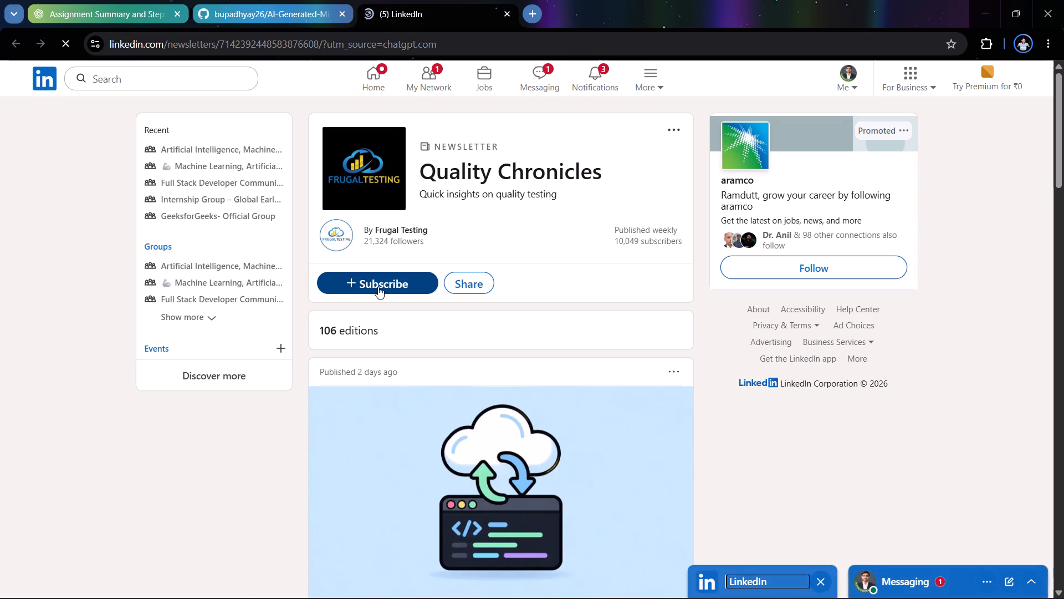
left_click(378, 287)
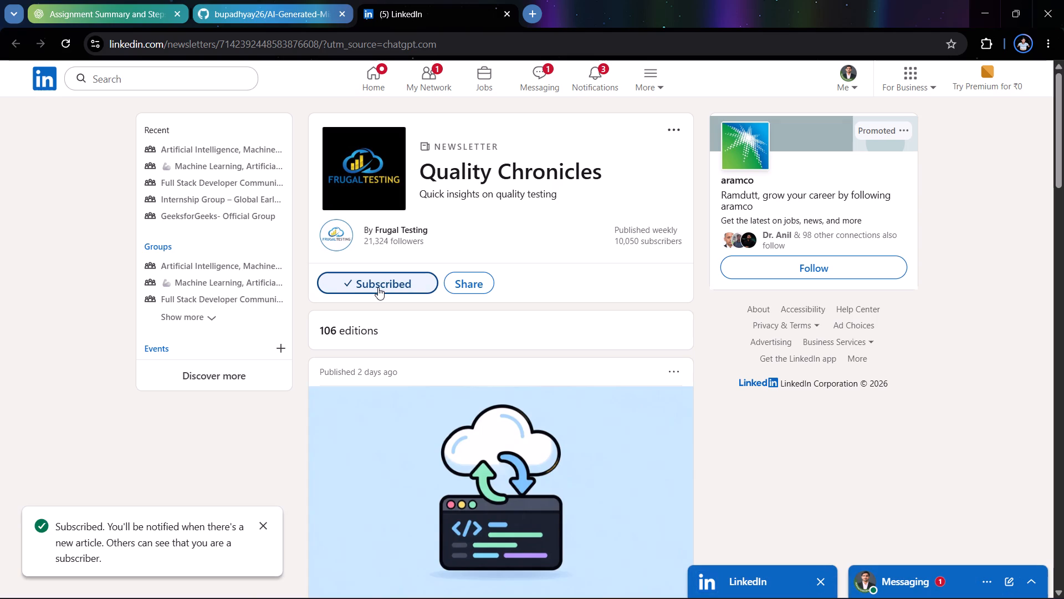
Capture a screen snip of the Quality Chronicles newsletter header, from its logo down through the editions row.
key("shift+super+s")
left_click_drag(313, 115, 694, 307)
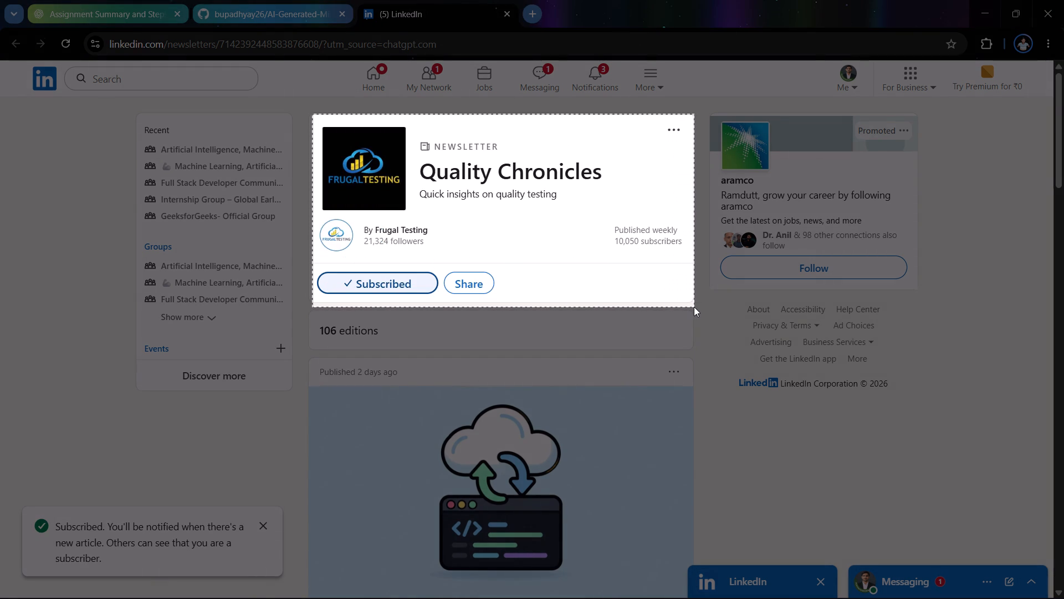
left_click_drag(694, 307, 695, 348)
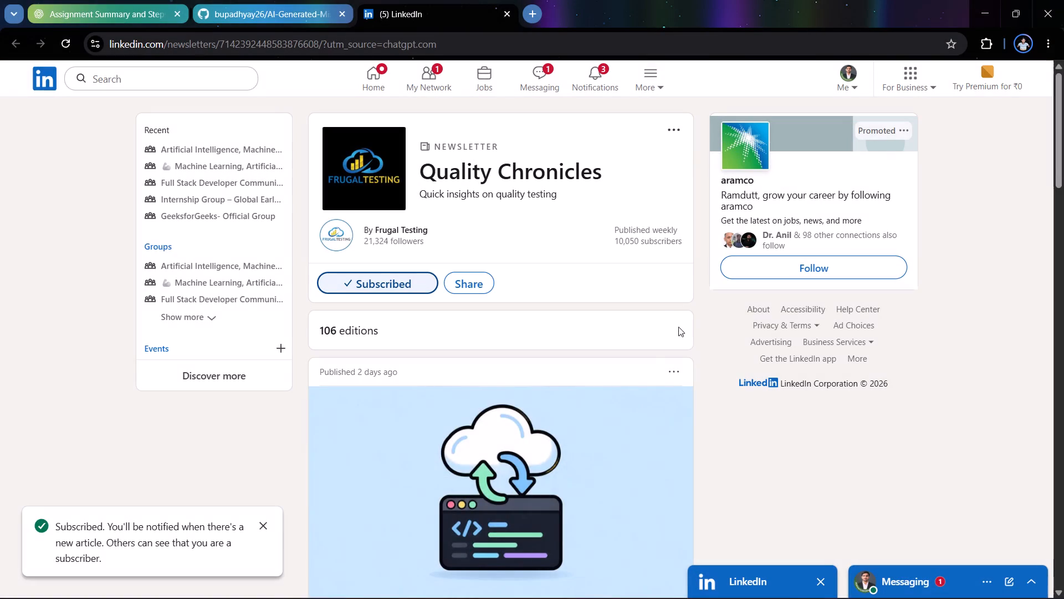
Switch back to the Word assignment and paste the newsletter screenshot on a new unnumbered line beneath entry 5.
left_click(768, 582)
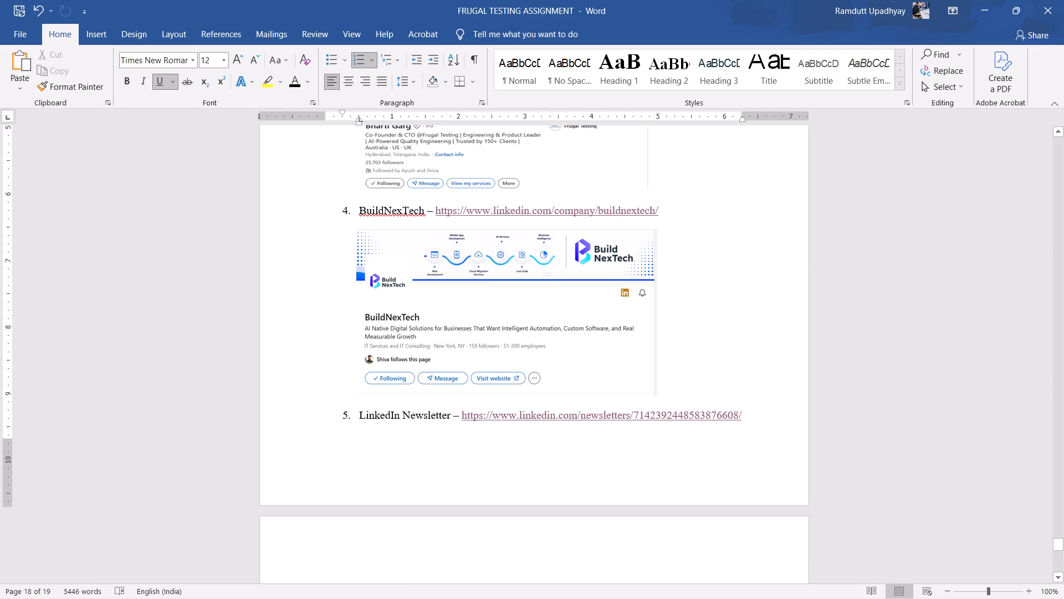
left_click(382, 531)
scroll(370, 515, "down", 3)
left_click(368, 462)
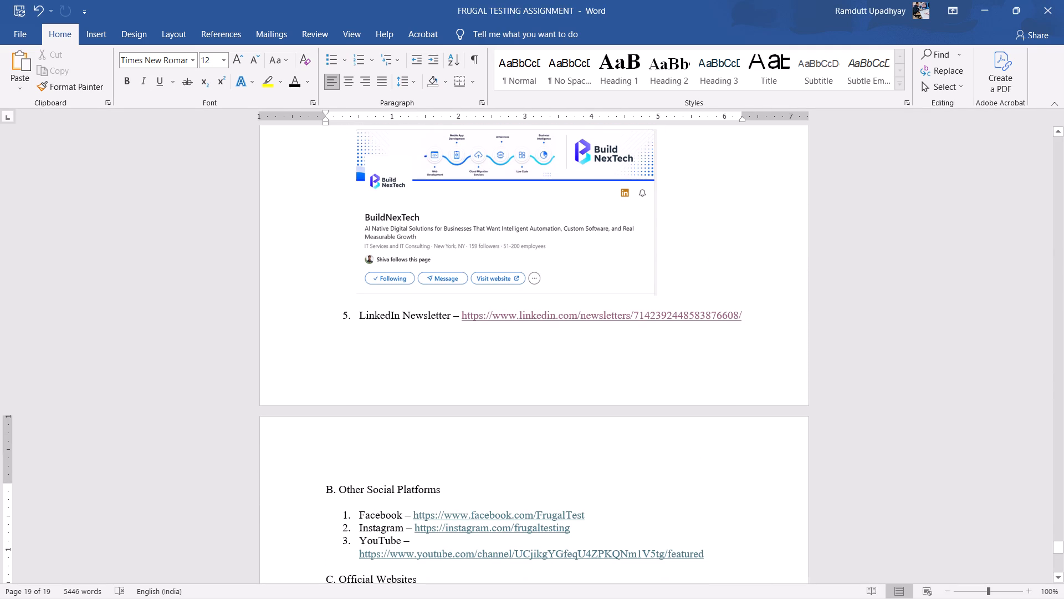
left_click(754, 317)
key("Return")
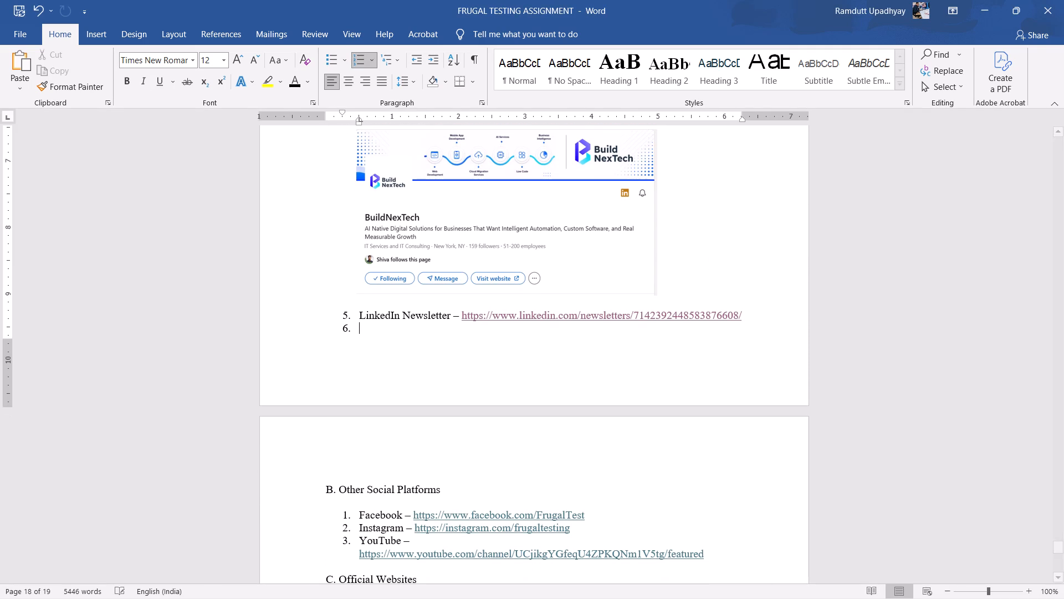
key("BackSpace")
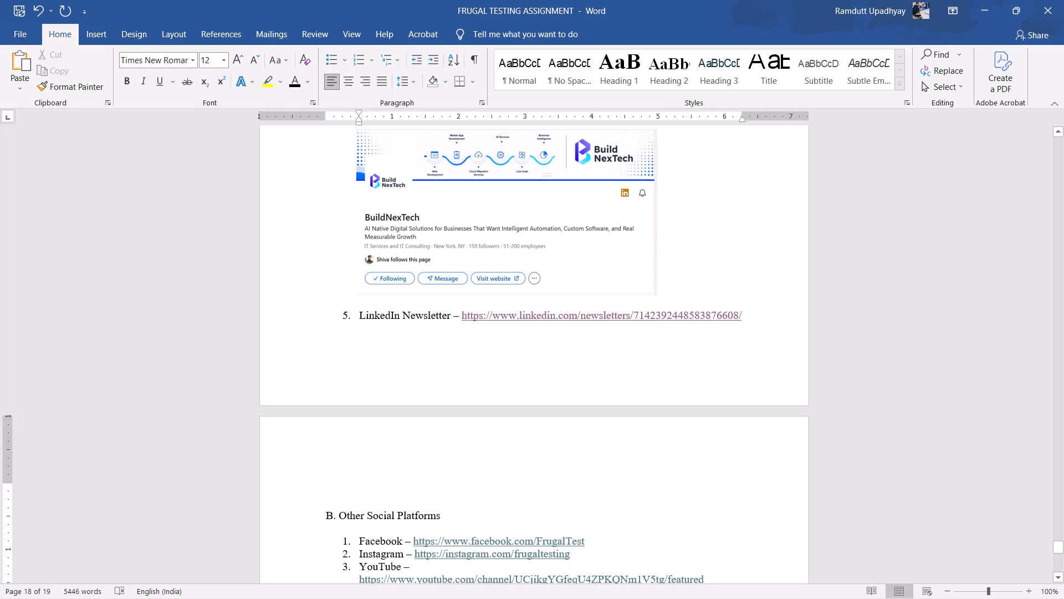
key("ctrl+v")
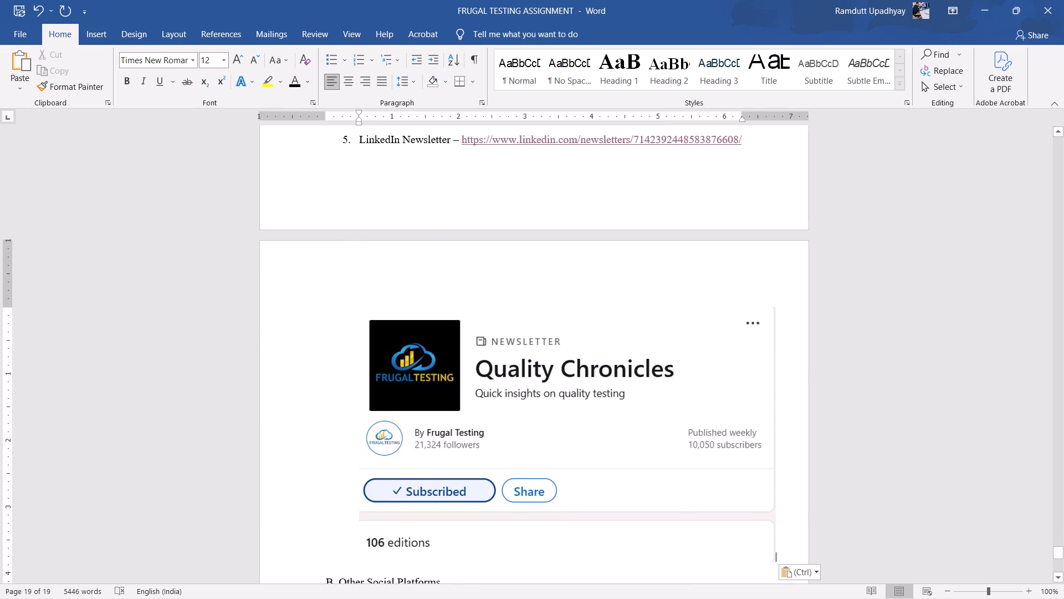
Shrink the newsletter screenshot beneath entry 5 to about 5.1 inches wide and 2.3 inches high.
left_click(679, 359)
left_click_drag(773, 437, 702, 438)
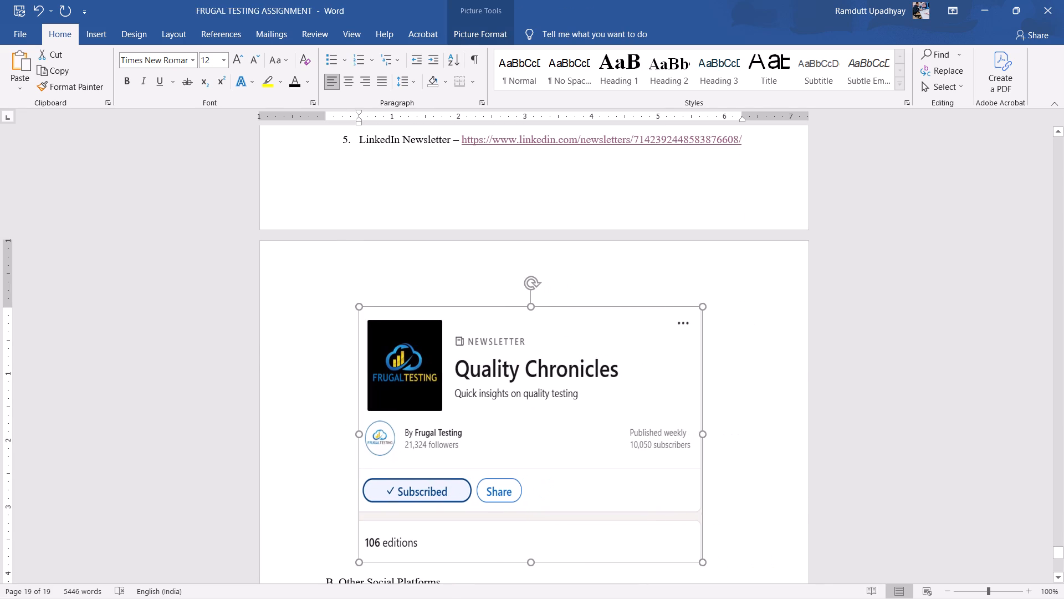
left_click_drag(702, 438, 700, 437)
left_click_drag(531, 564, 533, 520)
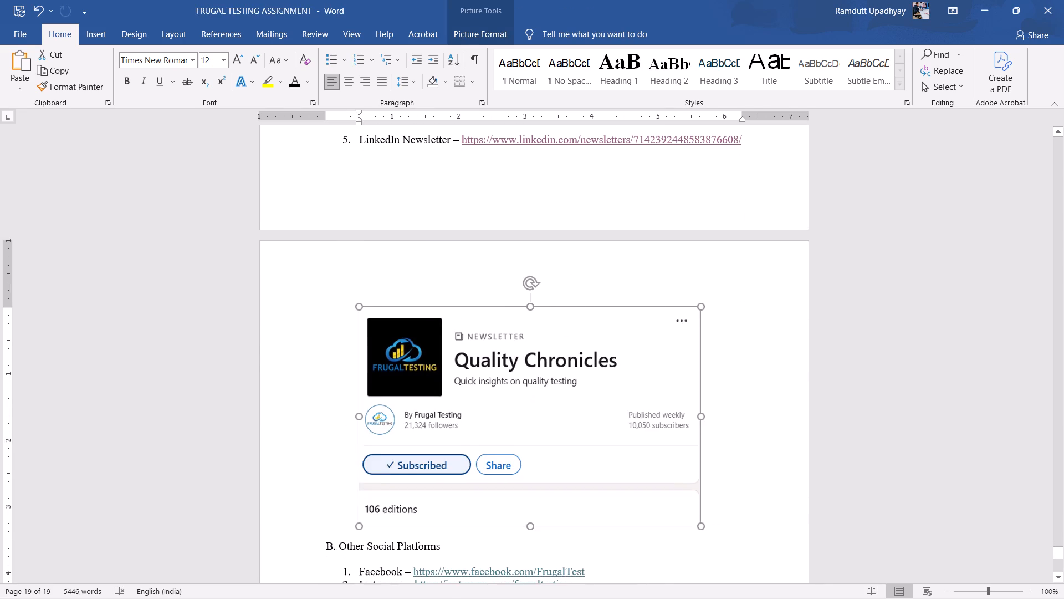
left_click_drag(533, 520, 550, 460)
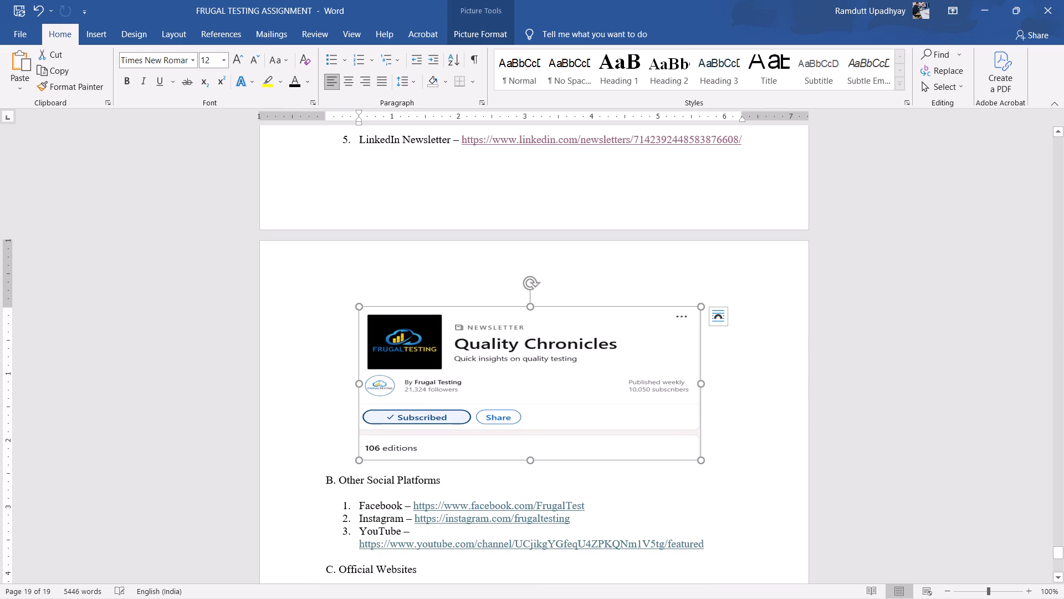
Resize the Quality Chronicles newsletter screenshot to about 5.4 inches wide and 2 inches high.
left_click_drag(702, 384, 713, 387)
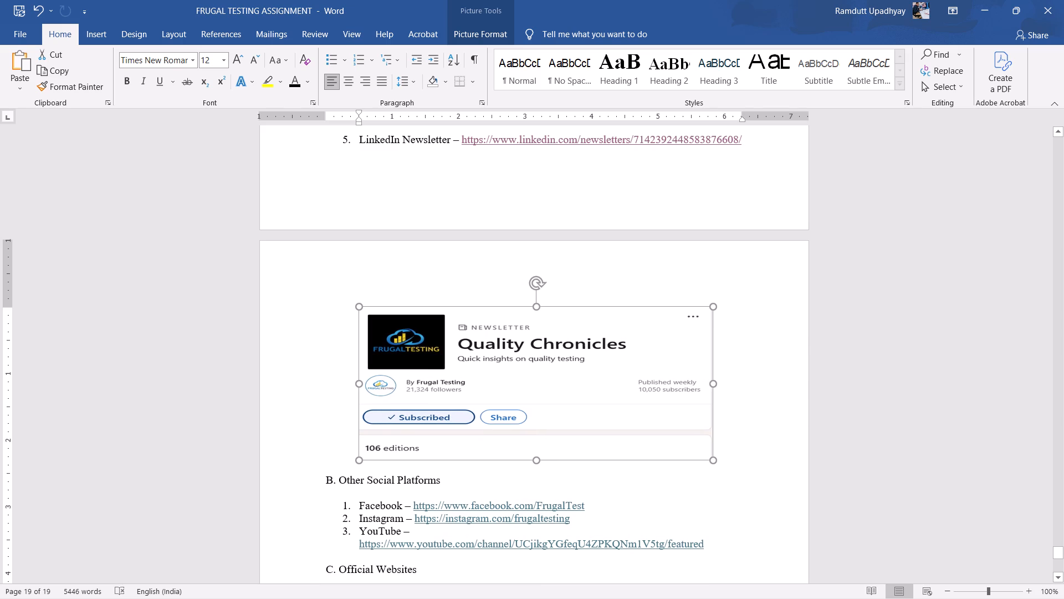
left_click_drag(713, 387, 715, 387)
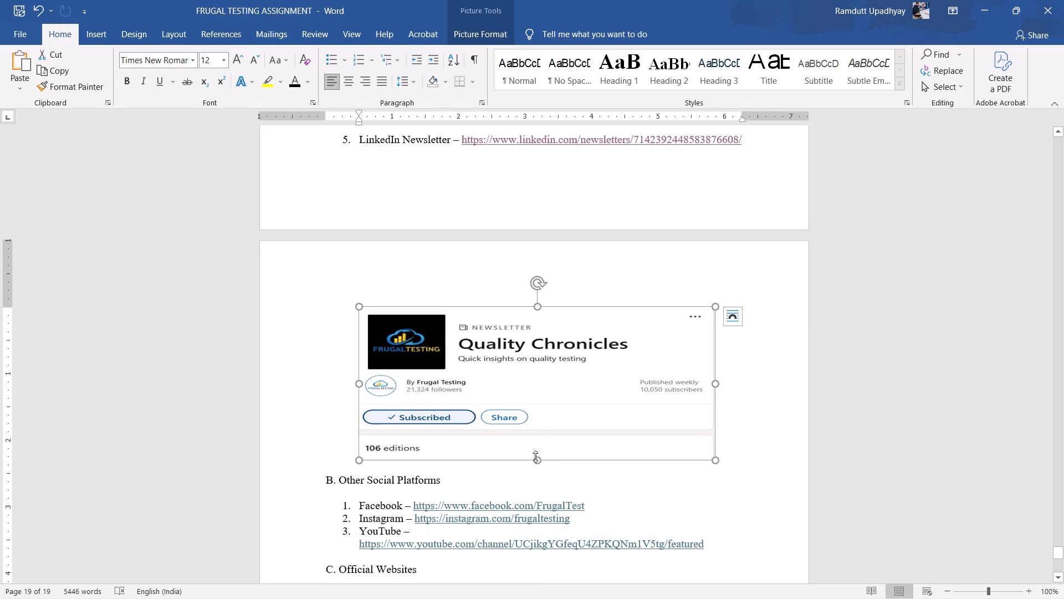
left_click_drag(534, 461, 550, 440)
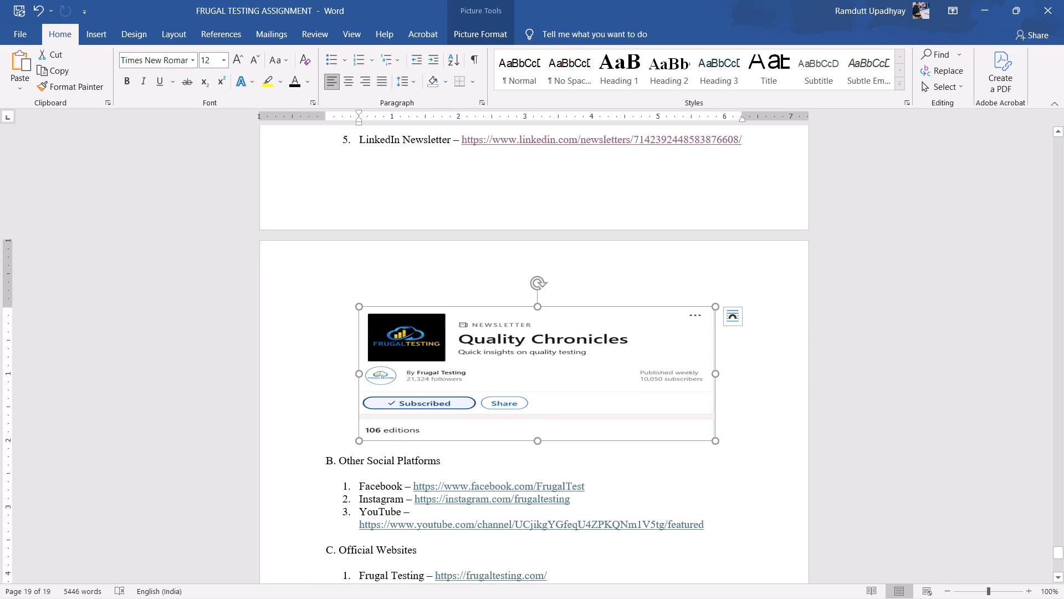
Delete the Facebook entry from the numbered list under B. Other Social Platforms, keeping the heading intact.
scroll(558, 442, "down", 3)
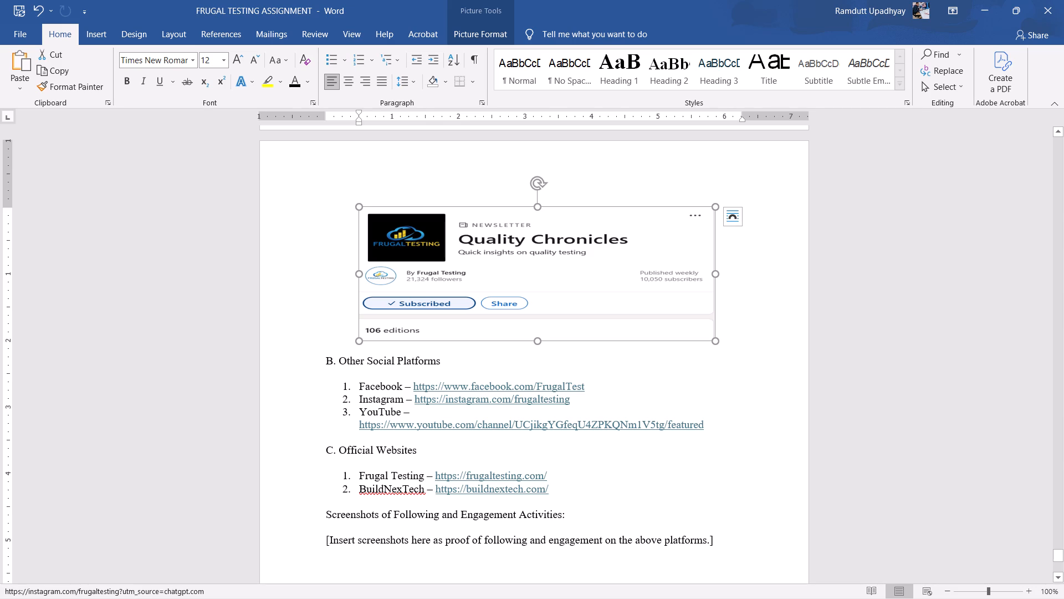
left_click(592, 388)
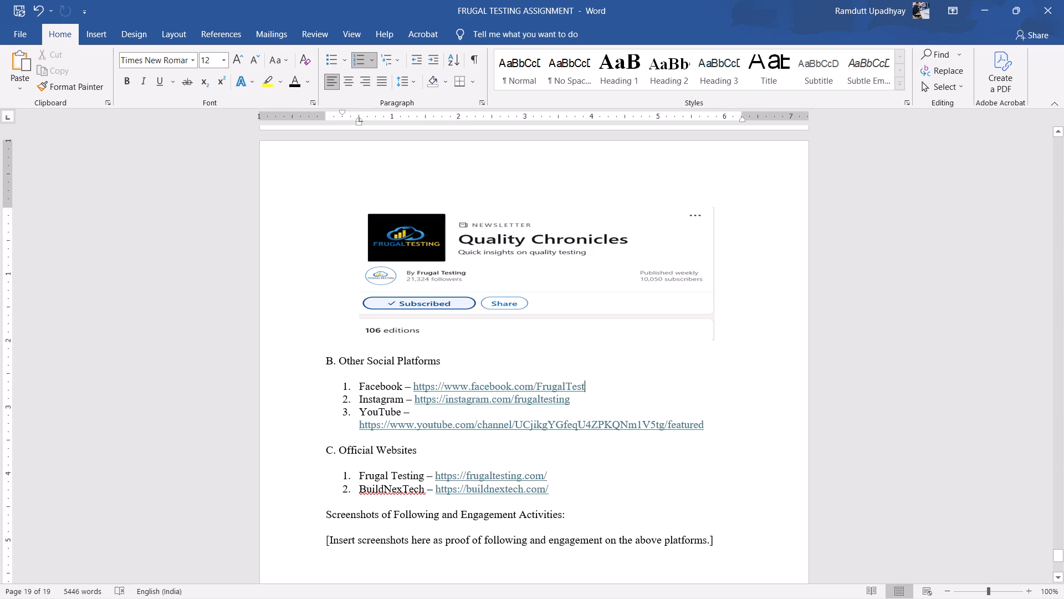
key("BackSpace")
key("BackSpace")
key("BackSpace")
key("BackSpace")
key("BackSpace")
key("BackSpace")
key("BackSpace")
key("BackSpace")
key("BackSpace")
key("BackSpace")
key("BackSpace")
key("BackSpace")
key("BackSpace")
key("BackSpace")
key("BackSpace")
key("BackSpace")
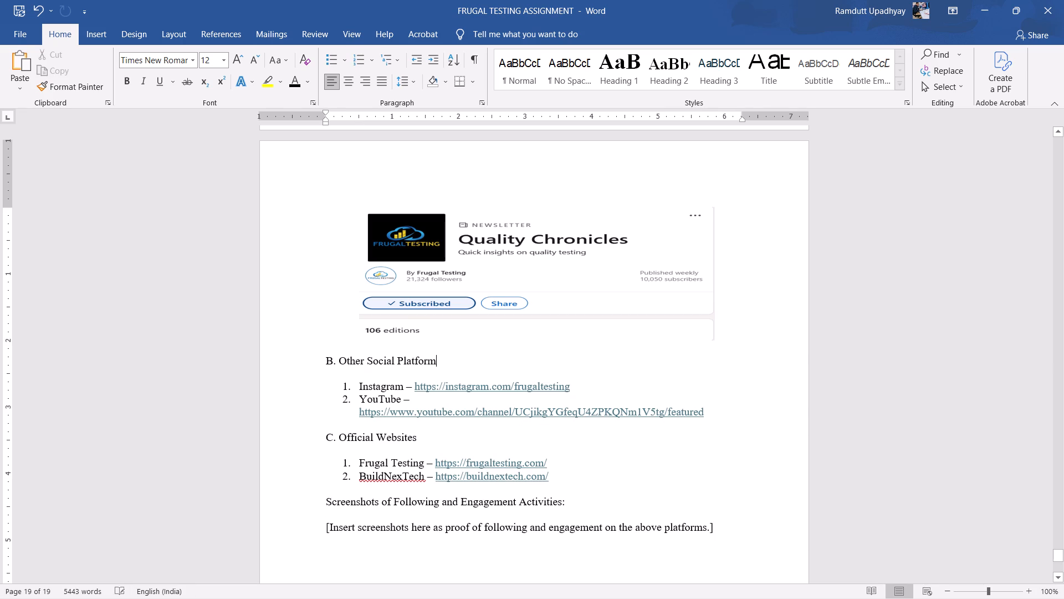
key("ctrl+z")
key("ctrl+z")
key("BackSpace")
Add a blank unnumbered line beneath the Instagram entry under B. Other Social Platforms.
key("Down")
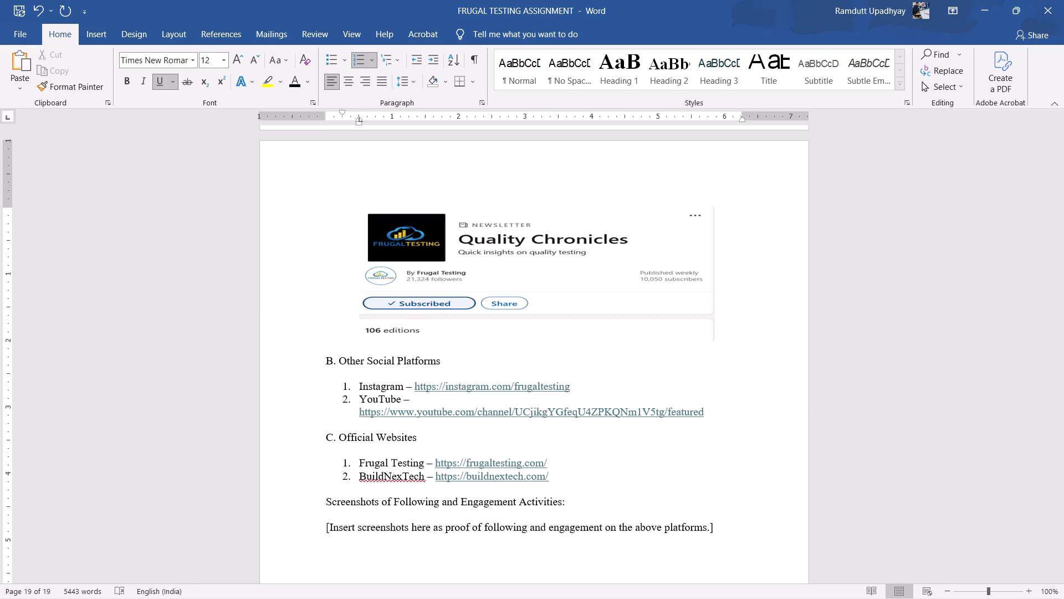
key("Right")
key("Right")
key("Right")
key("Right")
key("Right")
key("Right")
key("Right")
key("Right")
key("Right")
key("Right")
key("Right")
key("Right")
key("Right")
key("Right")
key("Right")
key("Right")
key("Right")
key("Right")
key("Right")
key("Right")
key("Right")
key("Right")
key("Right")
key("Return")
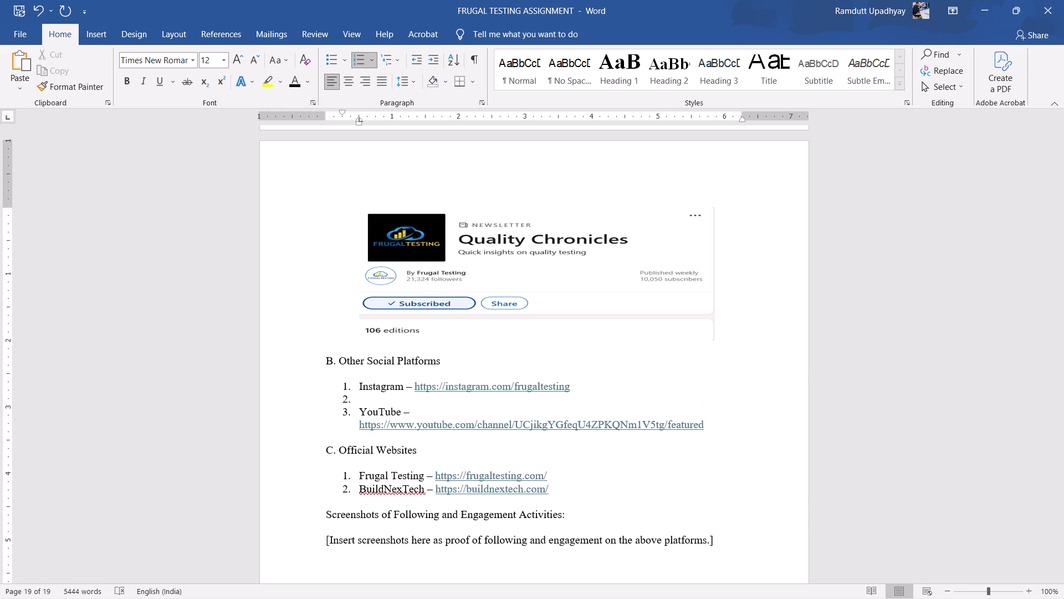
key("BackSpace")
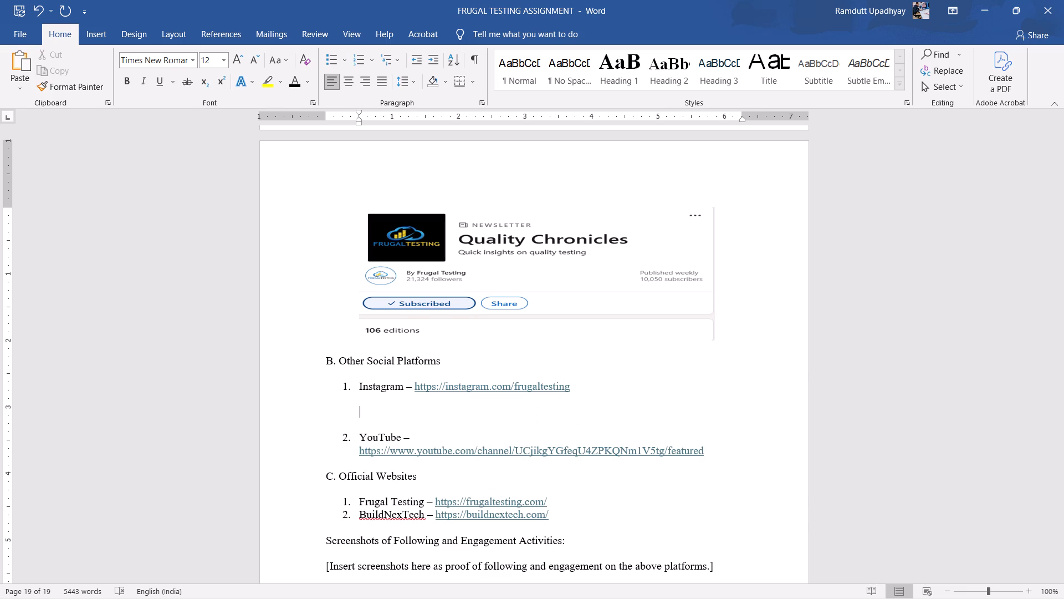
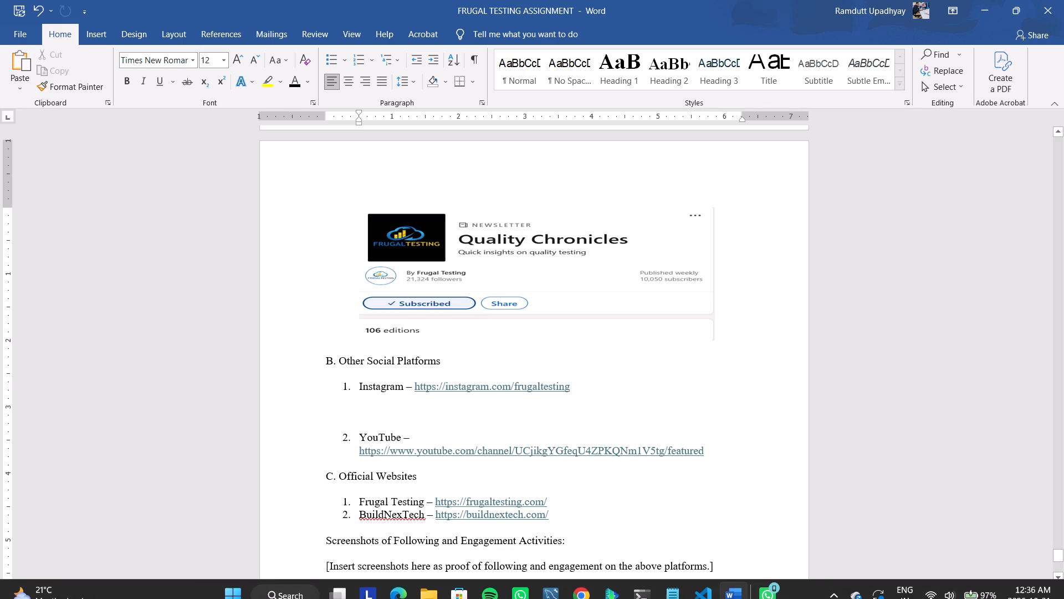
Save the assignment document with the resized newsletter screenshot in place.
key("ctrl+s")
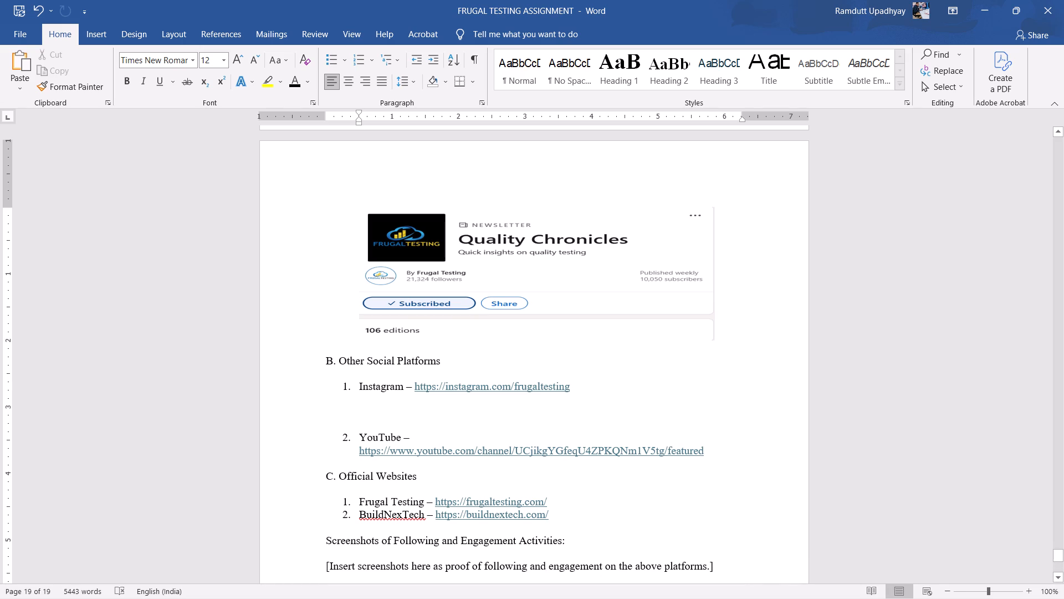
left_click(299, 518)
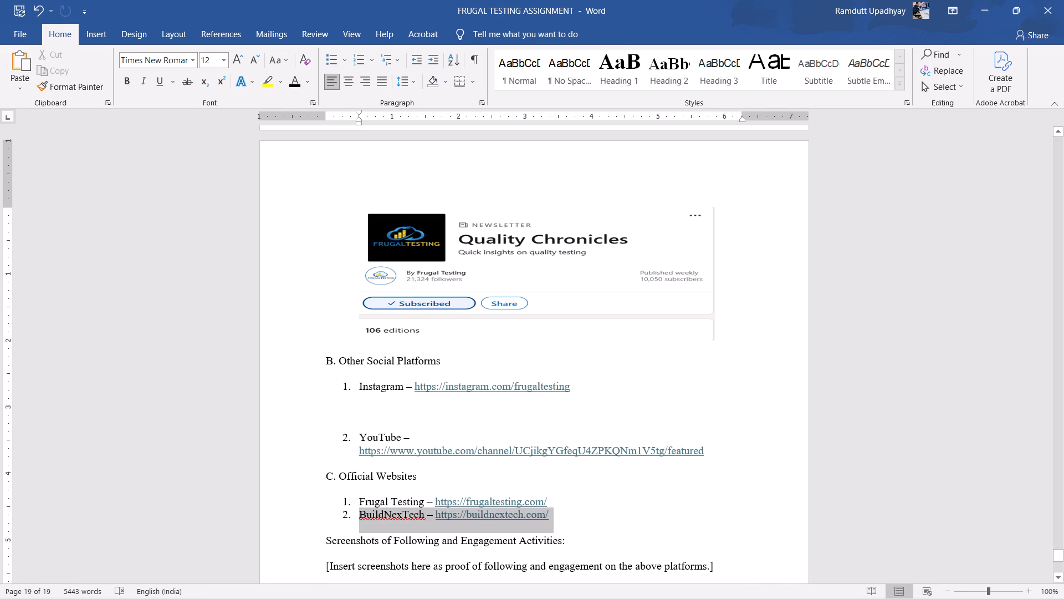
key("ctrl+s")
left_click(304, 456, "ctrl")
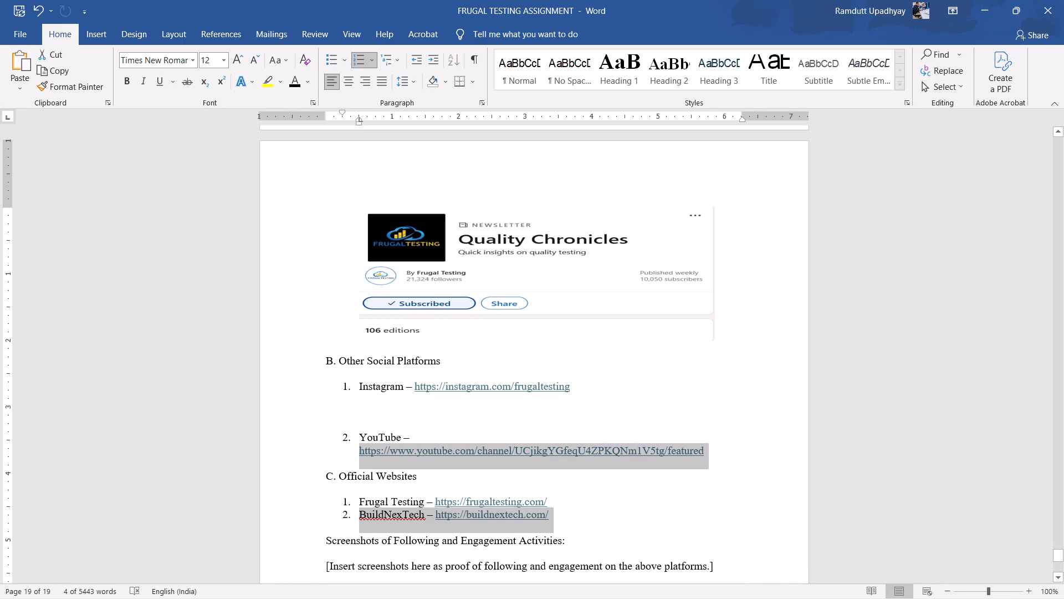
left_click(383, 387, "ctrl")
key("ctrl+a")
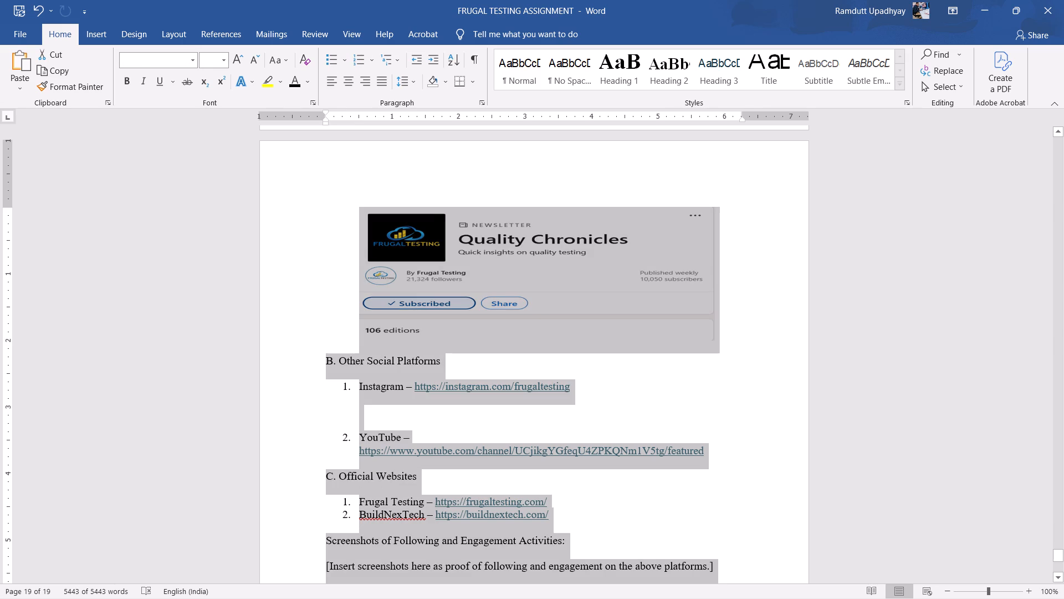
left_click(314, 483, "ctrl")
Place the cursor in the Instagram entry under Other Social Platforms and save the assignment document.
left_click(370, 384, "ctrl")
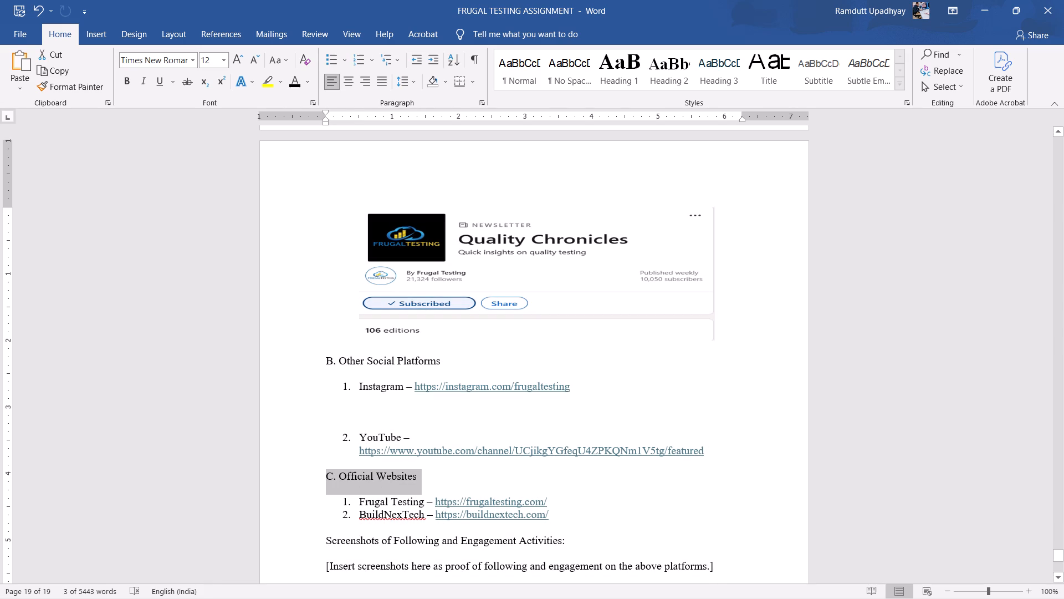
left_click(372, 394)
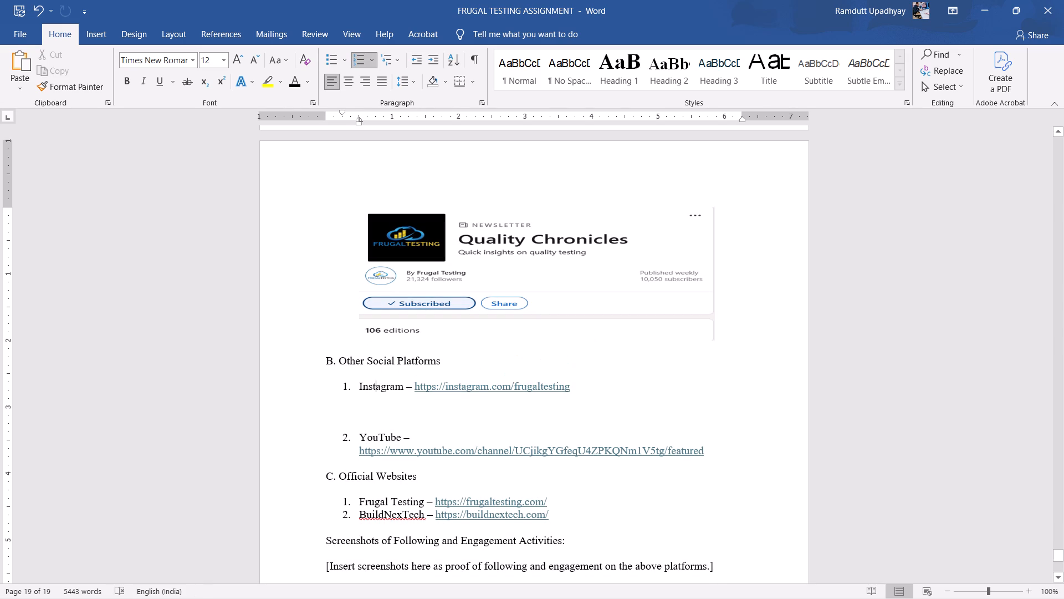
key("ctrl+s")
key("ctrl+s")
key("ctrl+s")
key("ctrl+s")
key("ctrl+s")
key("ctrl+s")
key("ctrl+s")
key("ctrl+s")
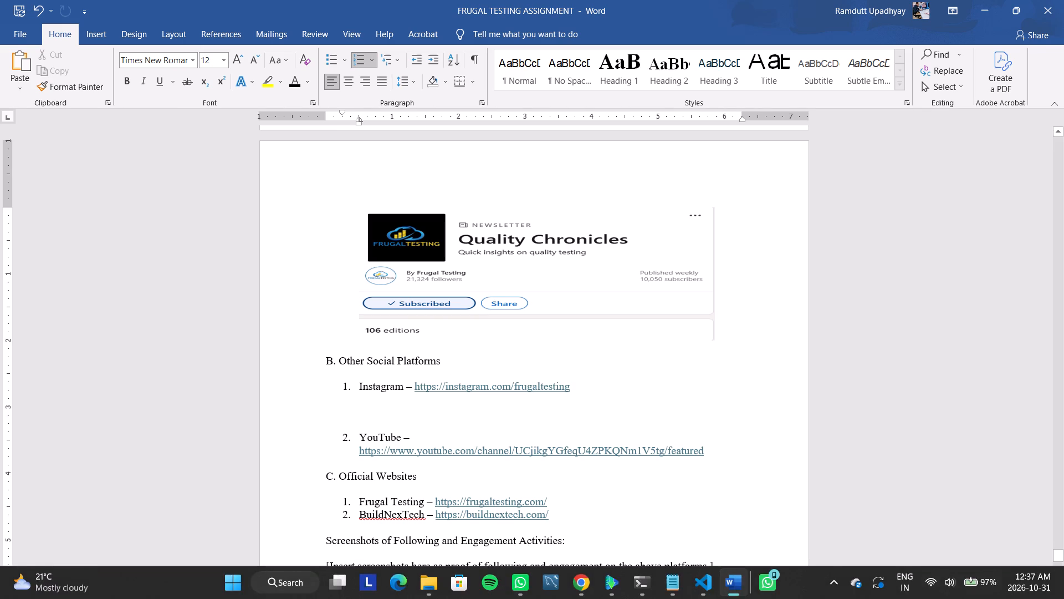
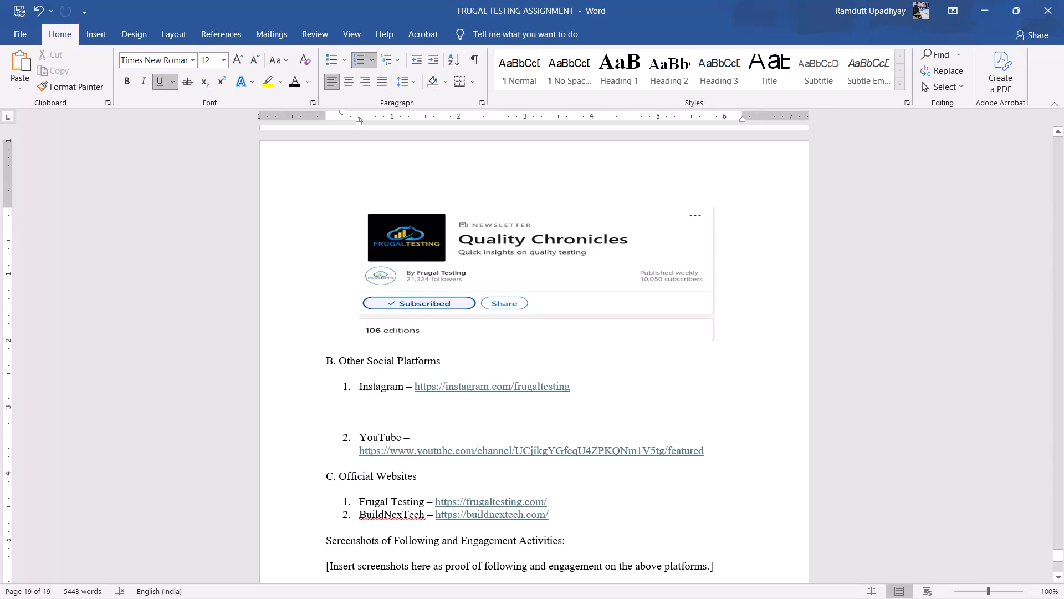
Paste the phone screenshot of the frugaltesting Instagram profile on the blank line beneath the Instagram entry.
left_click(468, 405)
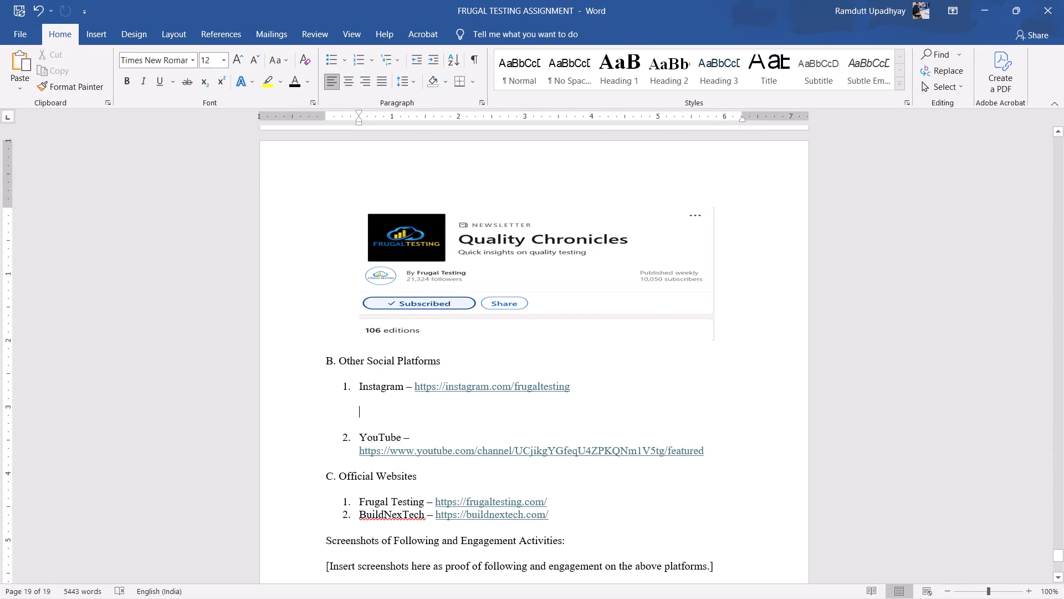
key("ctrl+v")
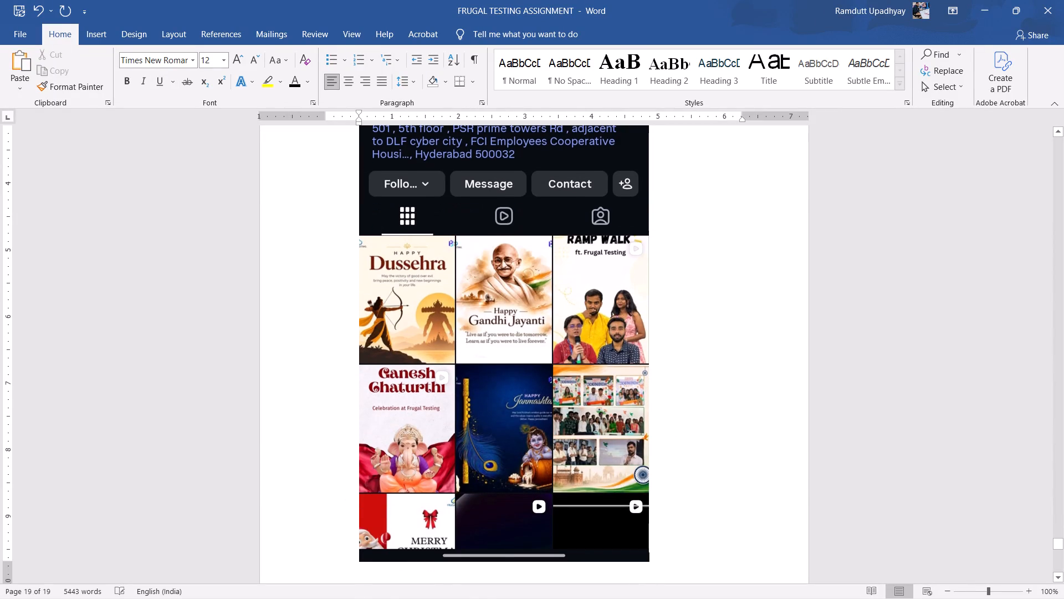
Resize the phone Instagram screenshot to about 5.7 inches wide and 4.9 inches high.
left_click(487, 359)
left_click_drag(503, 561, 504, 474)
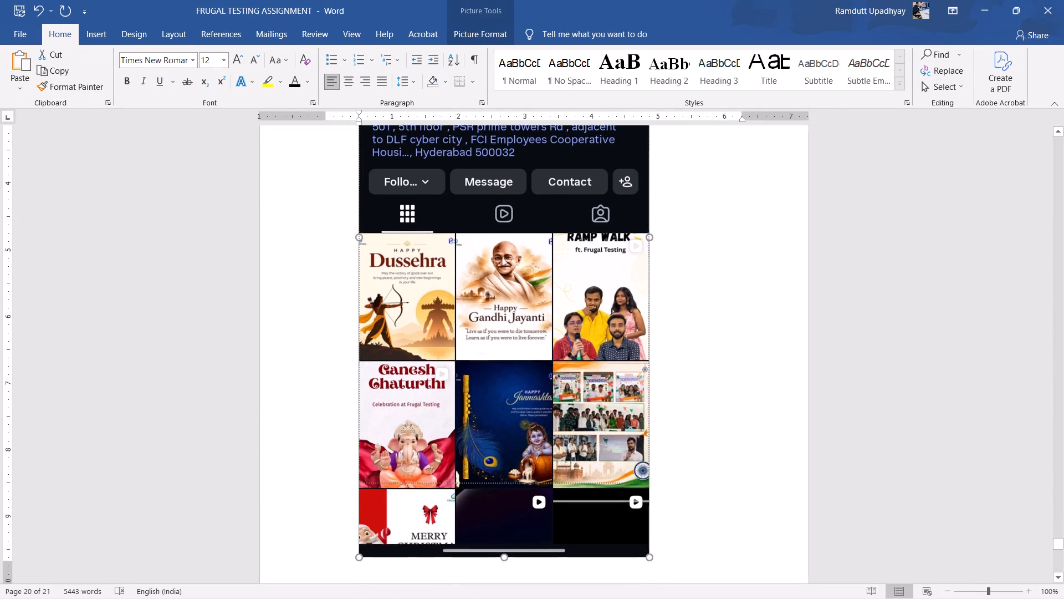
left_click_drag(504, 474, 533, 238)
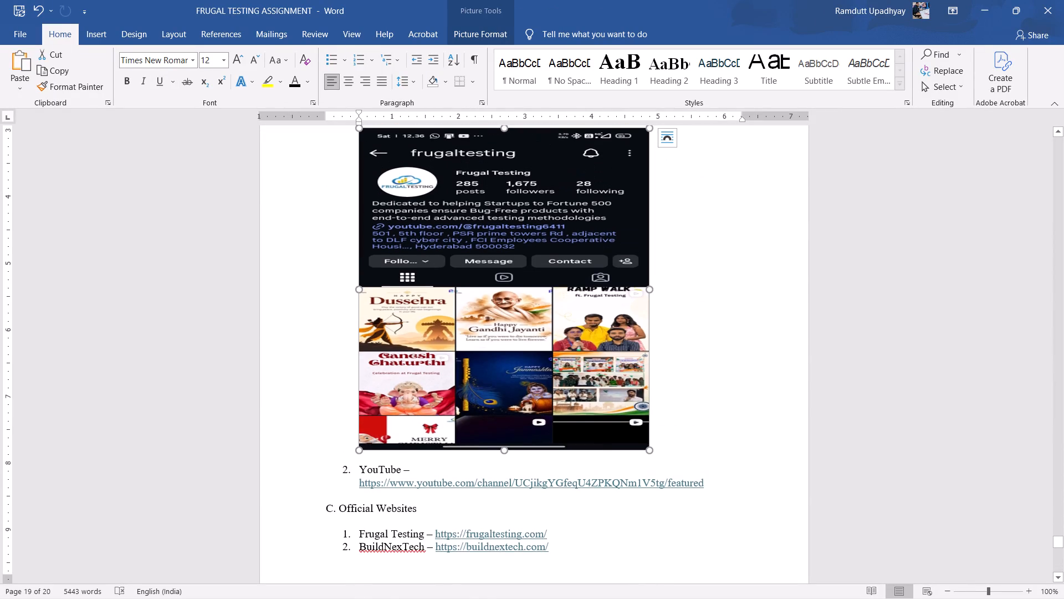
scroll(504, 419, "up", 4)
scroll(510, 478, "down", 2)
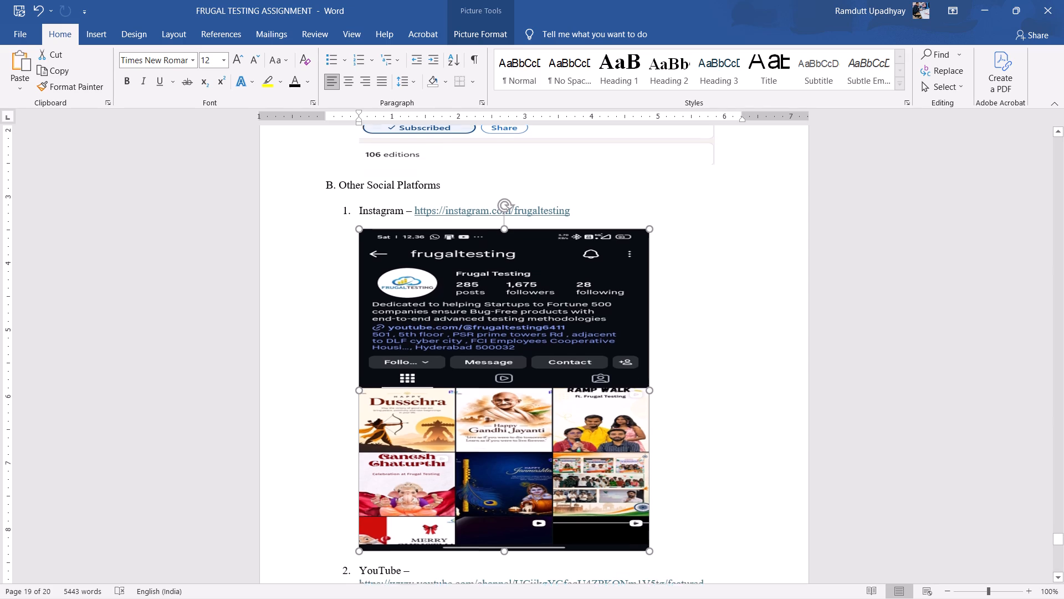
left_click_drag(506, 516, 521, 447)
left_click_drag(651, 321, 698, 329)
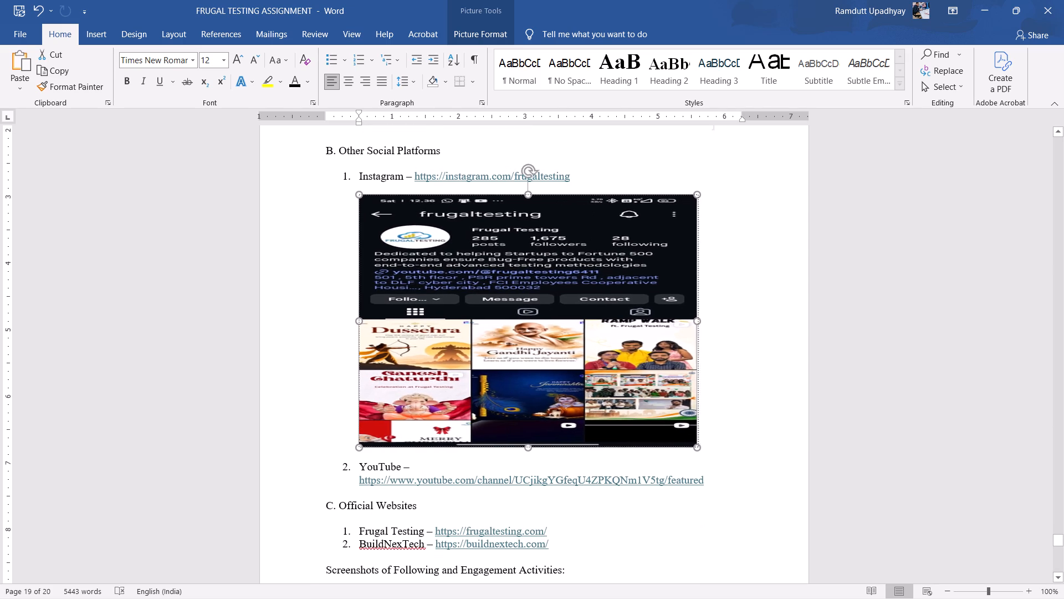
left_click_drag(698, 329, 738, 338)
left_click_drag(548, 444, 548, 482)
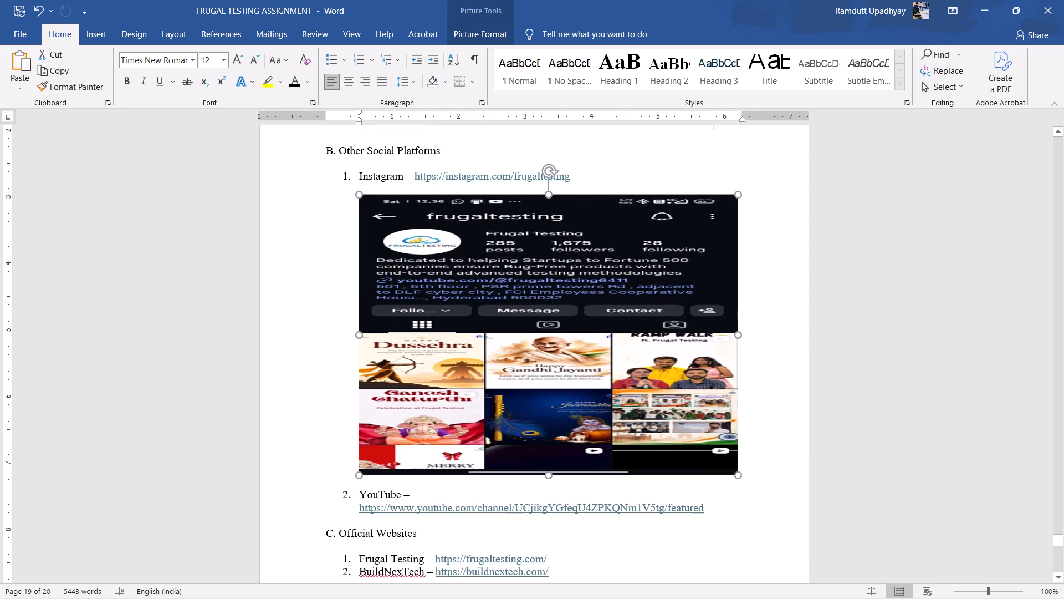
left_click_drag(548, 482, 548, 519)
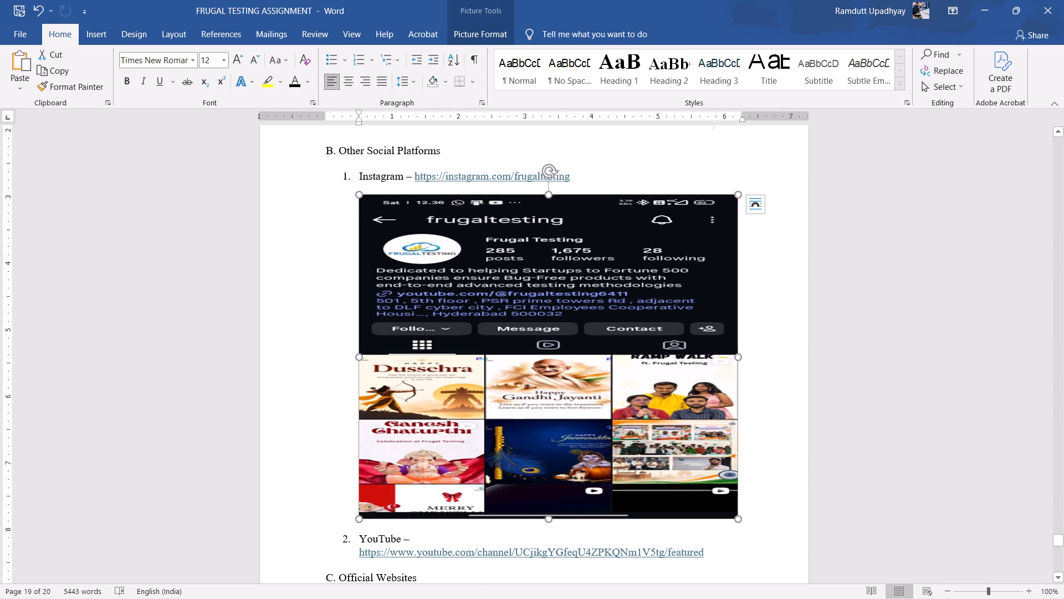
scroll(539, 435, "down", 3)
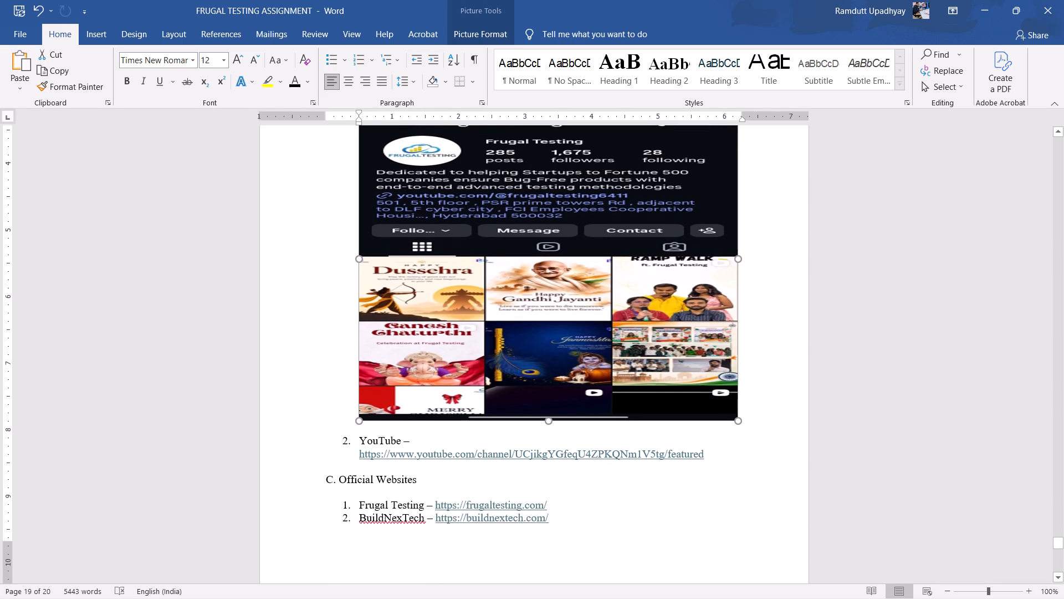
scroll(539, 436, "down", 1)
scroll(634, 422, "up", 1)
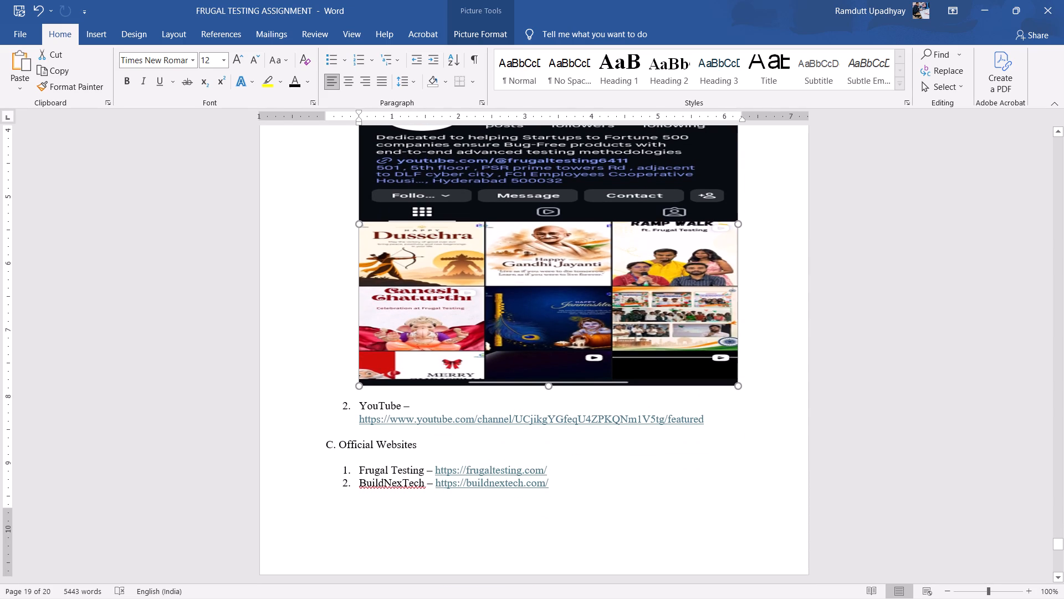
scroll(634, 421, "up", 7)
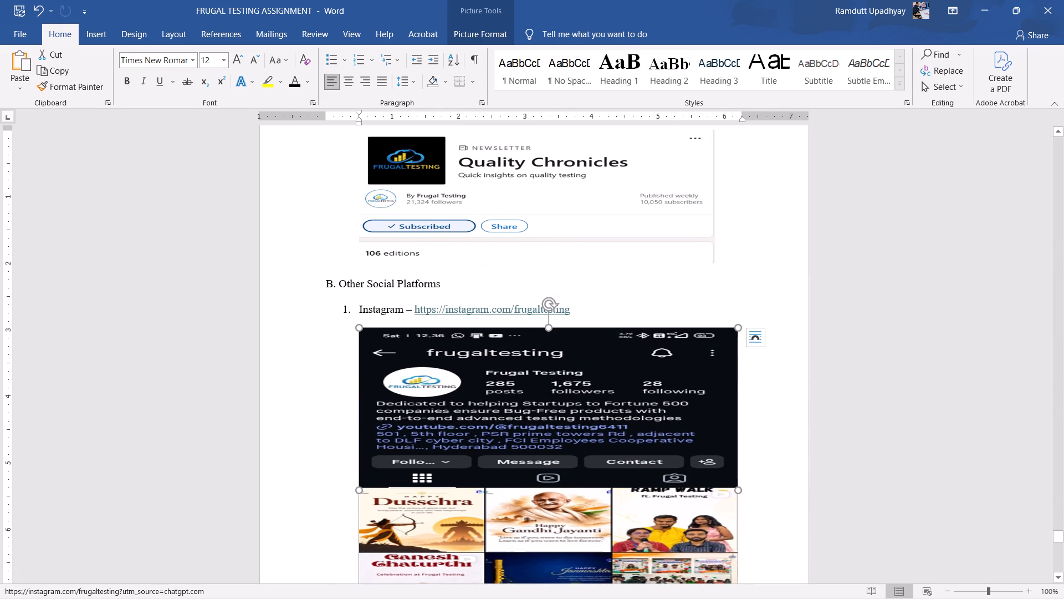
Open the document's Instagram link in Chrome and close the LinkedIn tab.
left_click(481, 307, "ctrl")
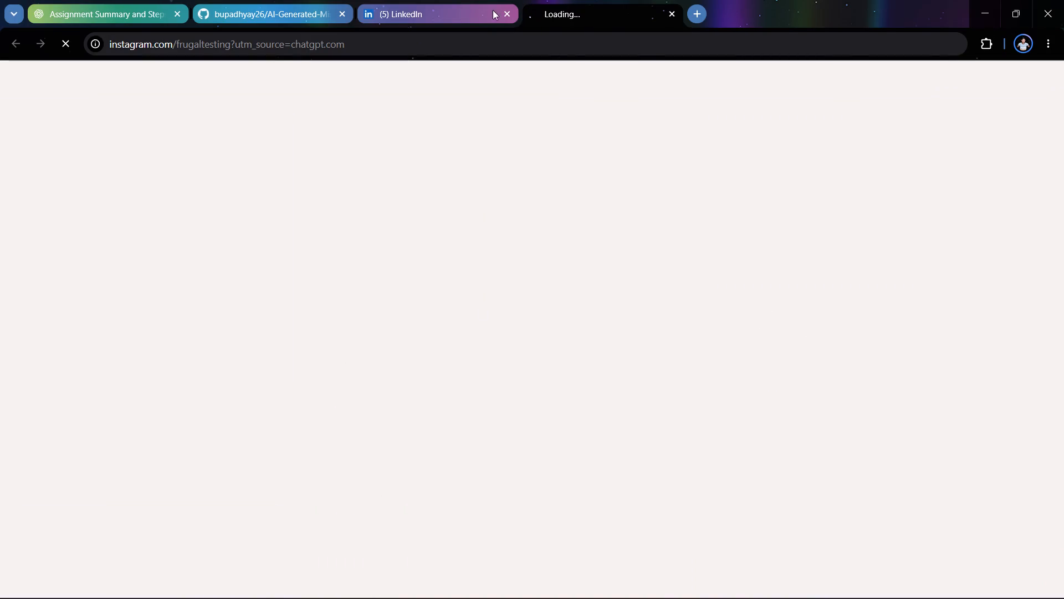
left_click(507, 10)
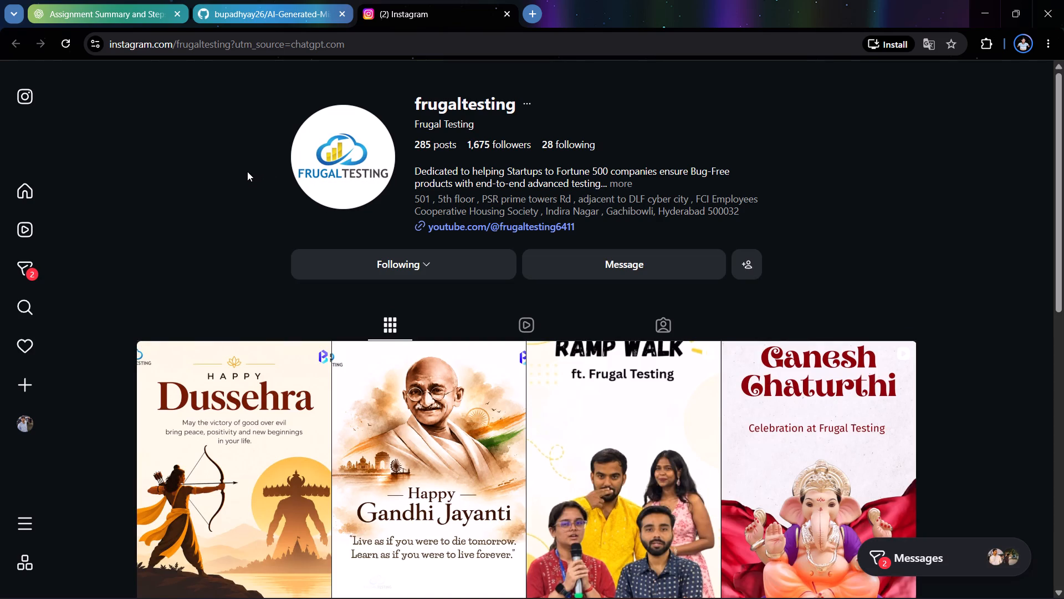
Capture a screen snip of the frugaltesting Instagram profile, from its header into the first row of posts, and close the Instagram tab.
key("shift+super+s")
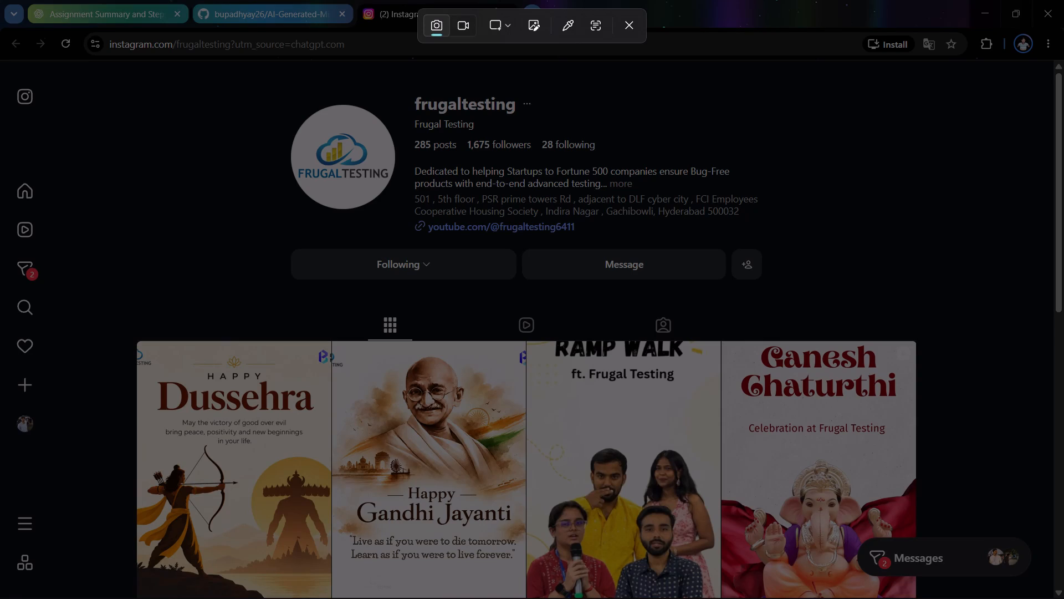
left_click_drag(138, 58, 915, 532)
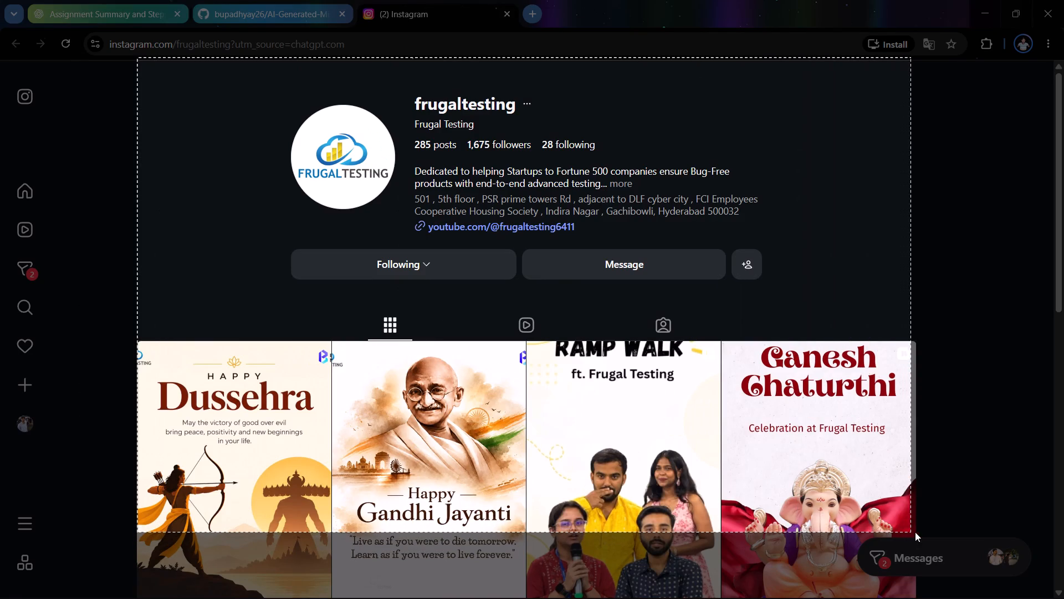
left_click_drag(915, 532, 943, 520)
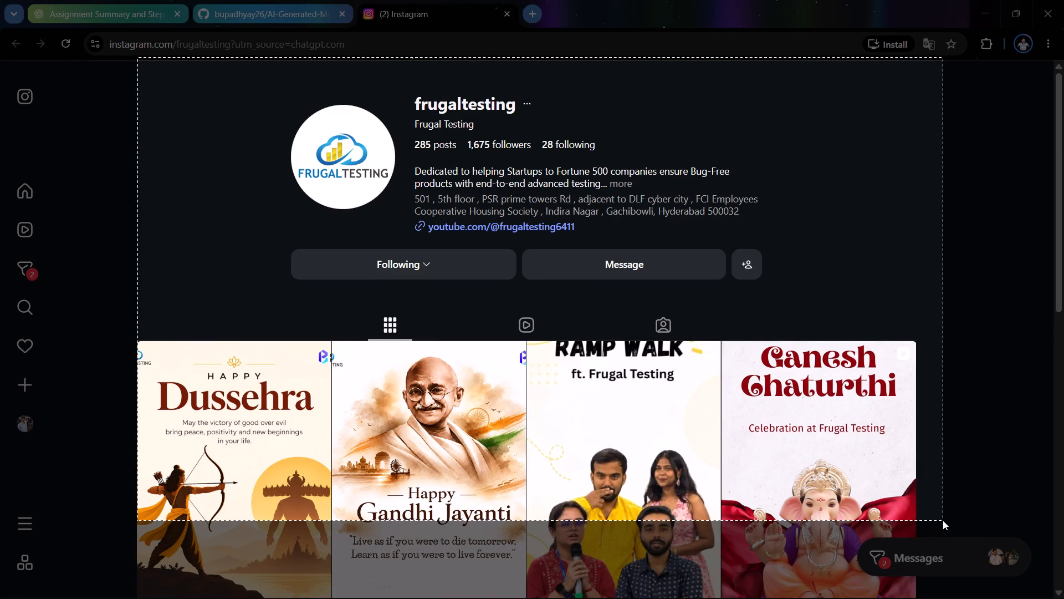
left_click_drag(943, 520, 943, 556)
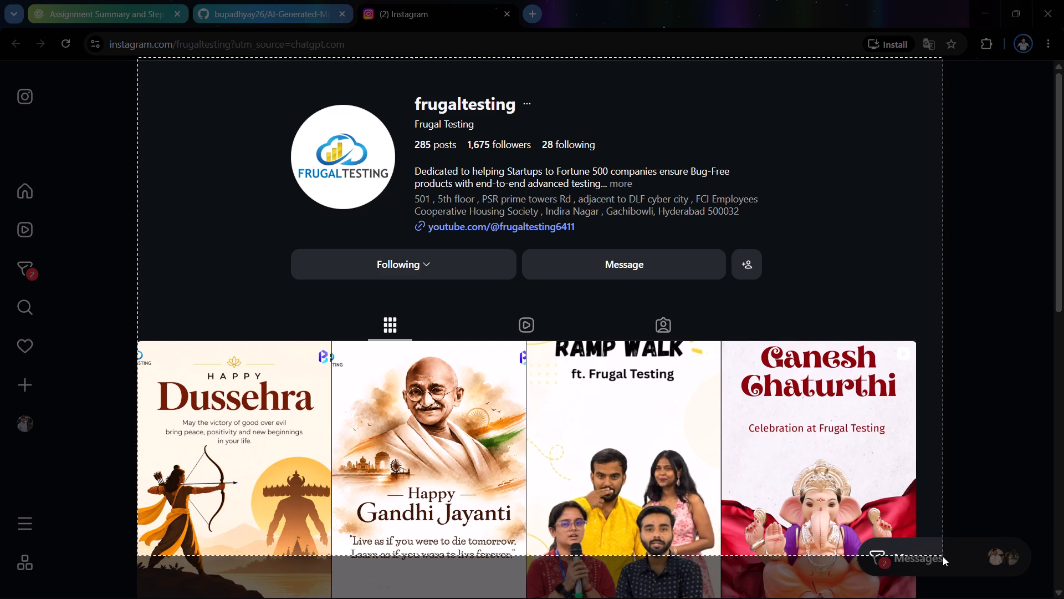
left_click_drag(943, 556, 942, 549)
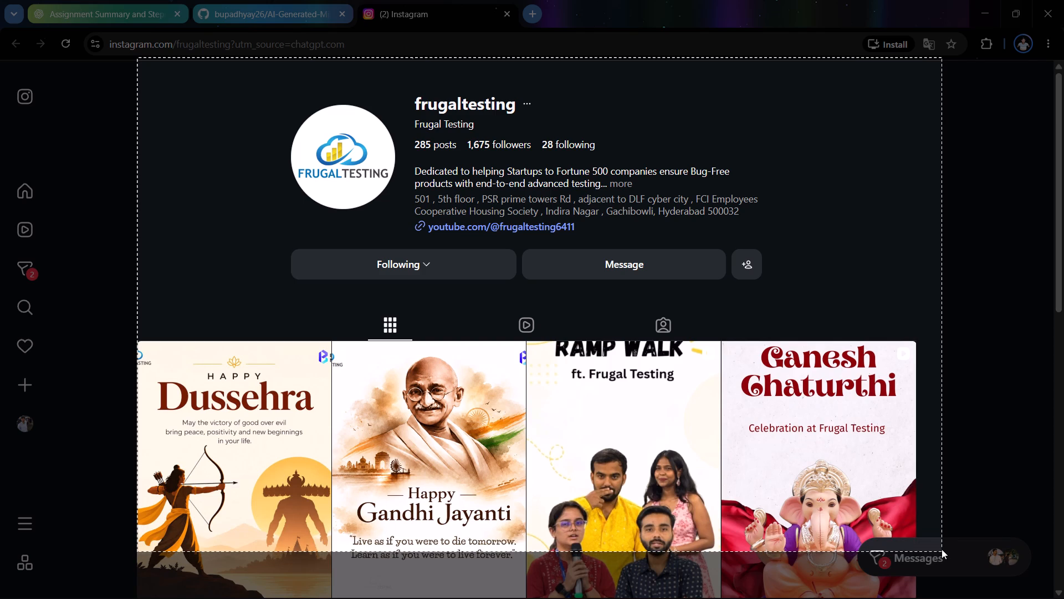
left_click_drag(942, 549, 942, 537)
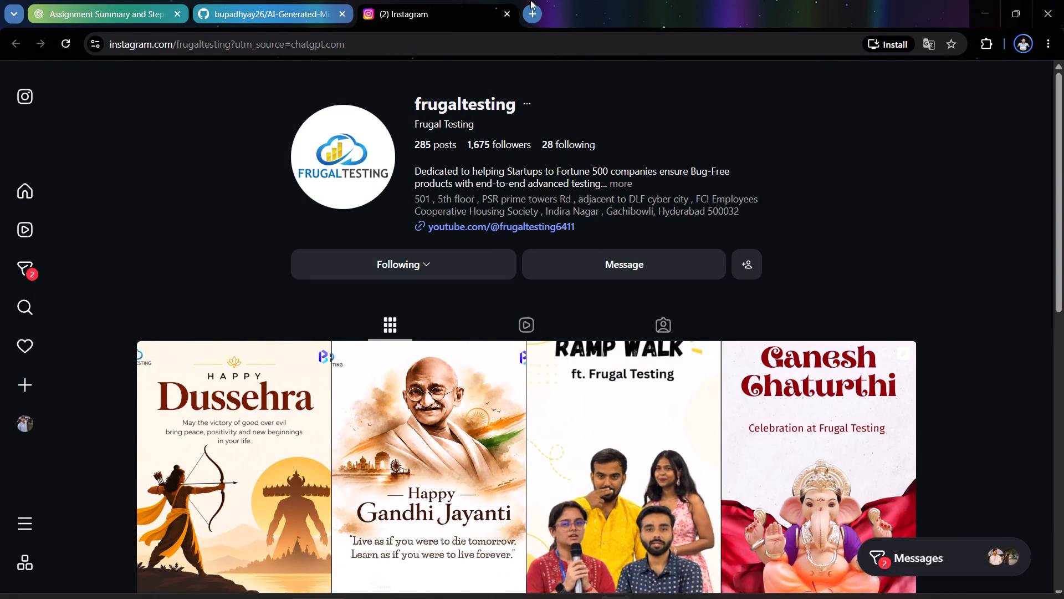
left_click(505, 16)
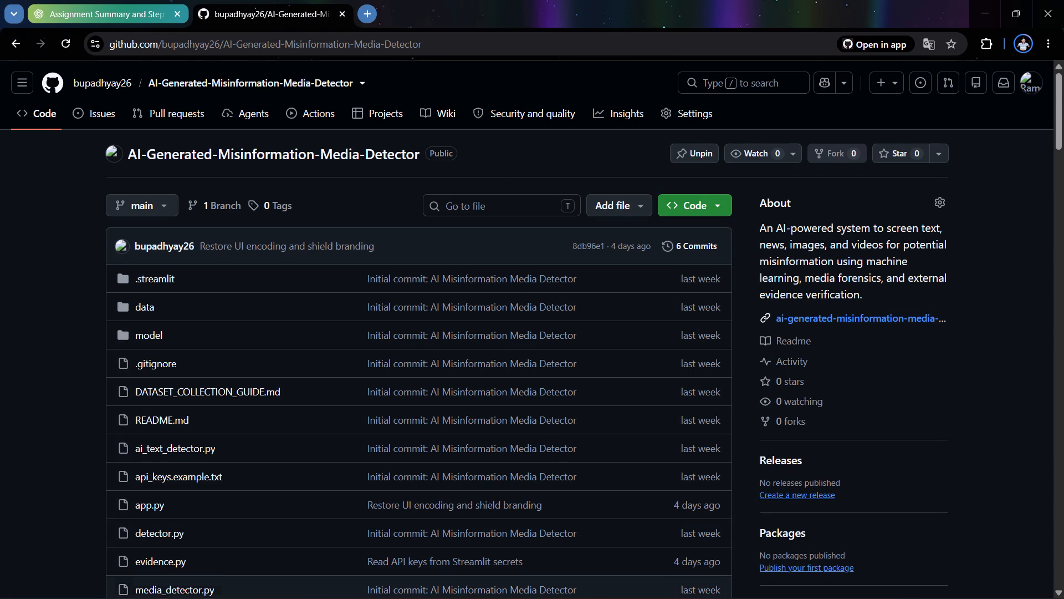
Switch back to the Word assignment and replace the phone Instagram screenshot with the newly captured desktop profile snip.
left_click(770, 584)
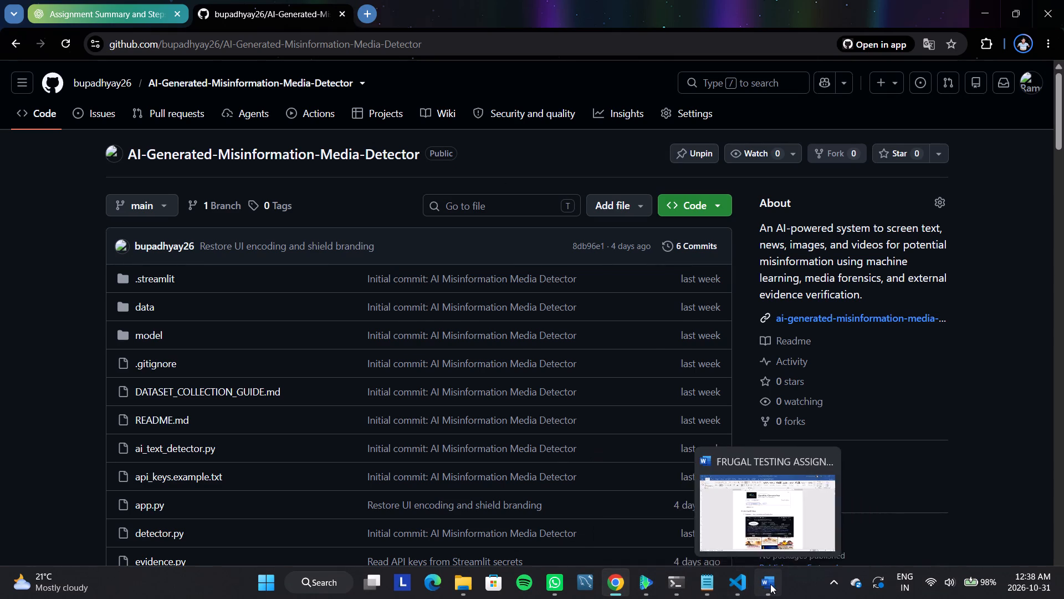
left_click(593, 393)
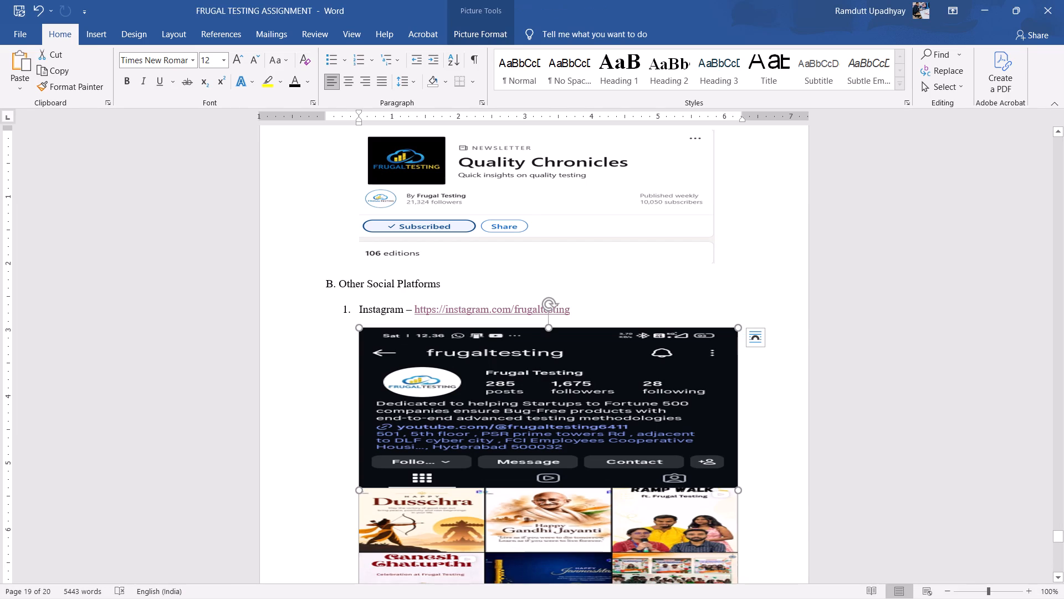
key("BackSpace")
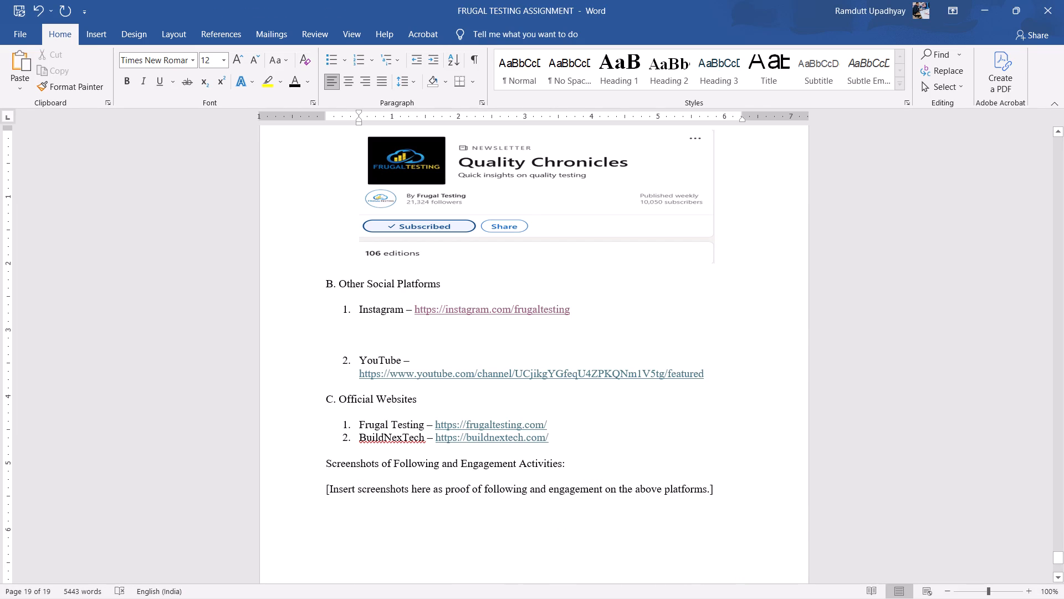
key("ctrl+v")
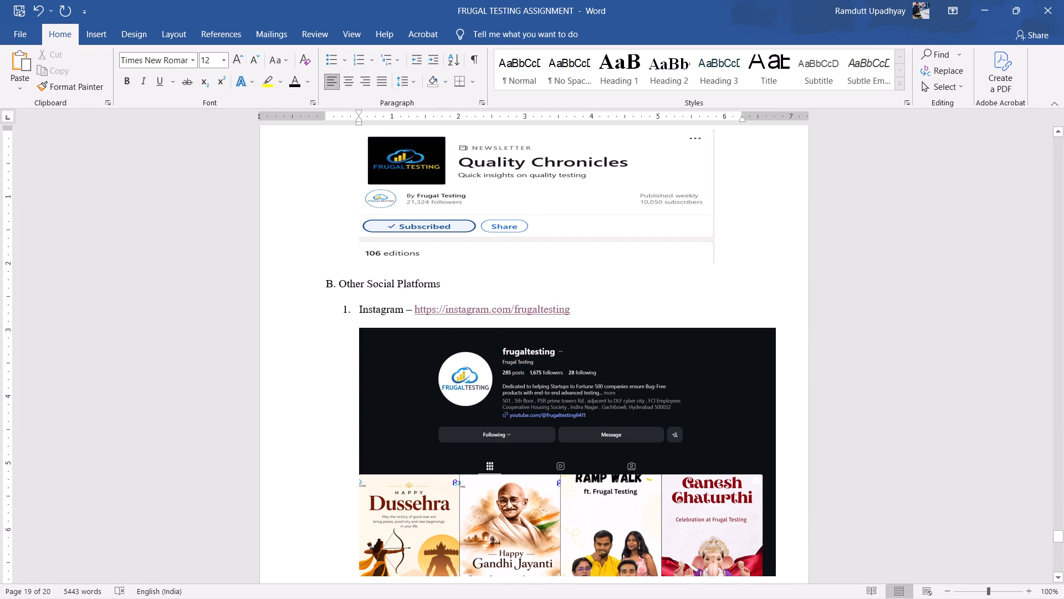
Shrink the desktop Instagram screenshot to about 4.9 inches wide and 2.9 inches high.
left_click(579, 405)
scroll(528, 374, "down", 2)
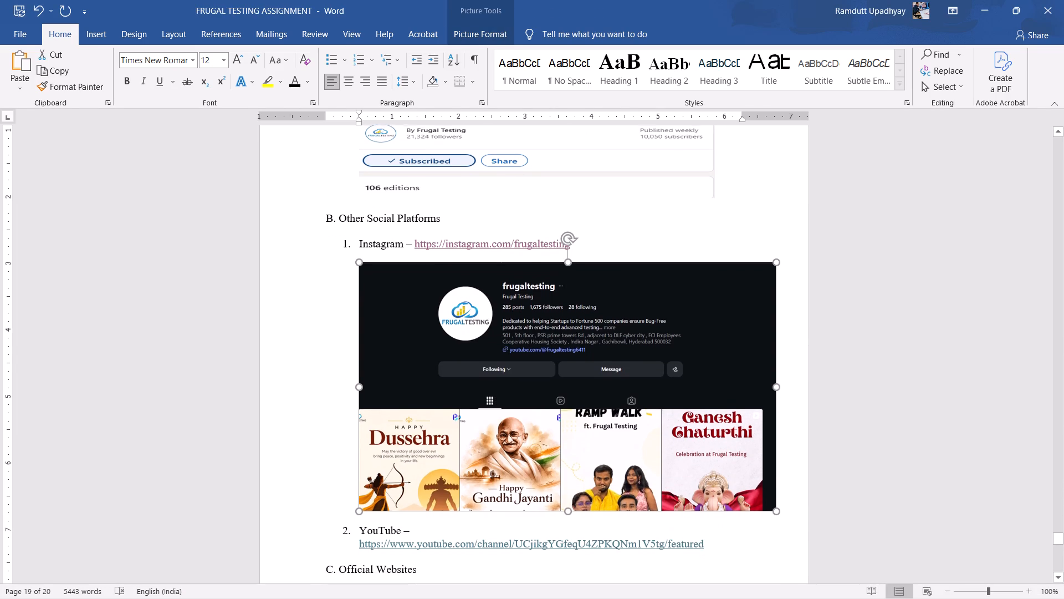
left_click_drag(567, 510, 567, 452)
left_click_drag(776, 359, 738, 359)
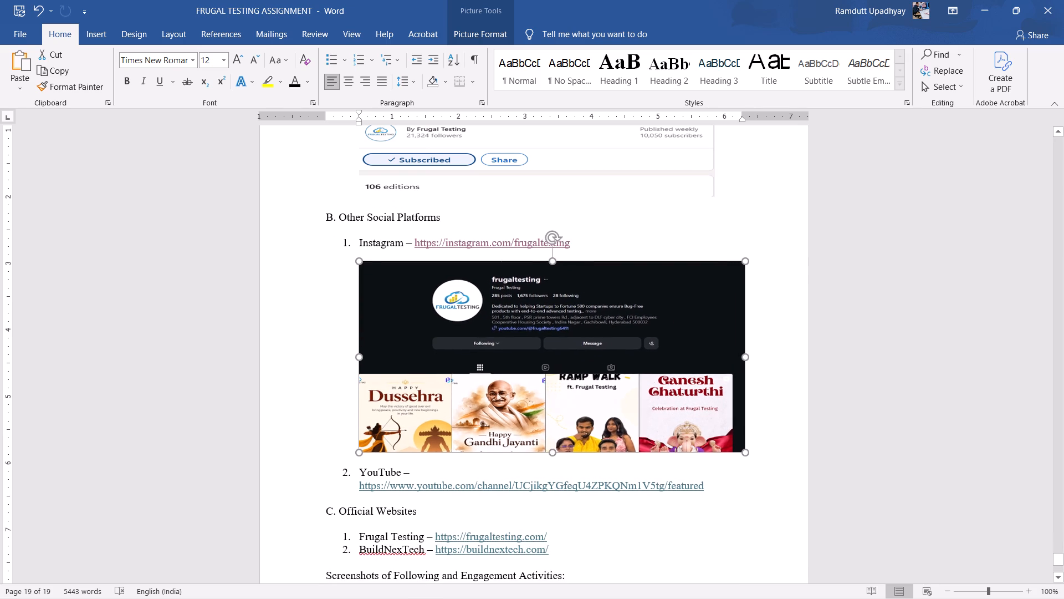
left_click_drag(738, 359, 686, 358)
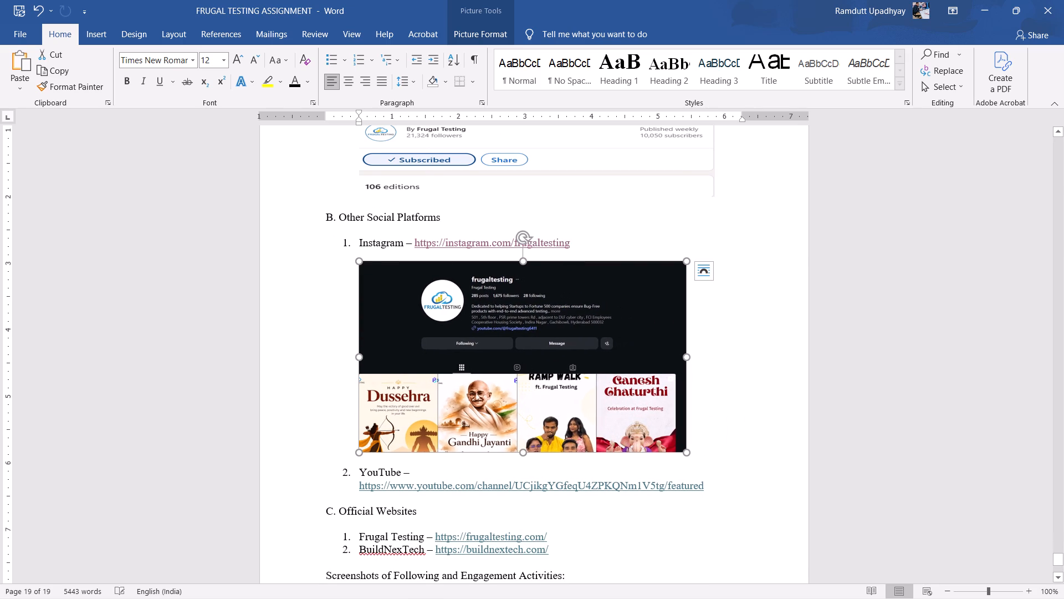
Add a blank unnumbered line beneath the YouTube entry and indent it with spaces to roughly the entry's text.
scroll(518, 338, "down", 3)
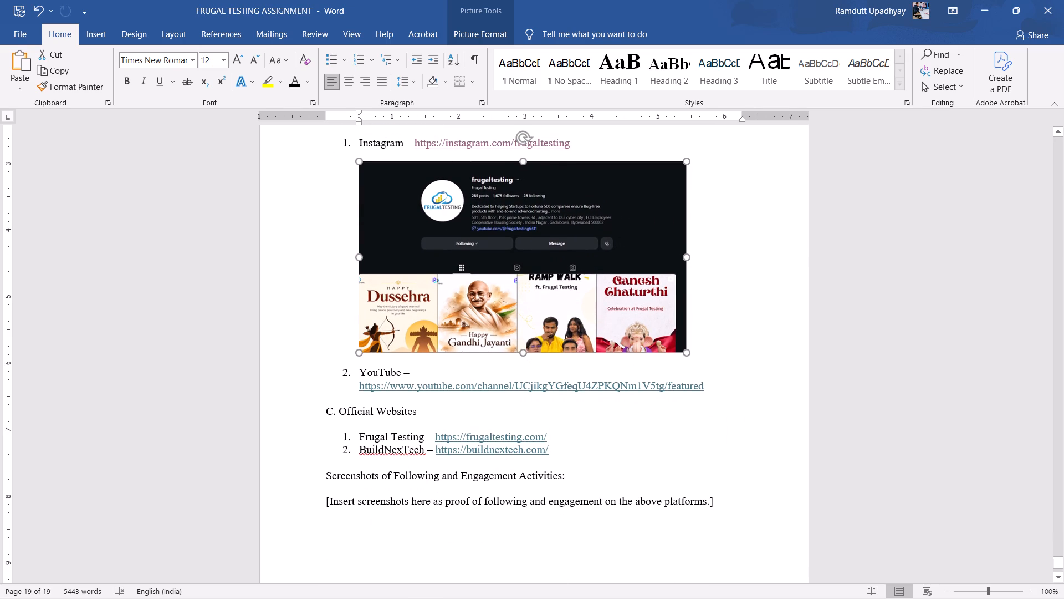
left_click(730, 385)
key("Return")
key("Return")
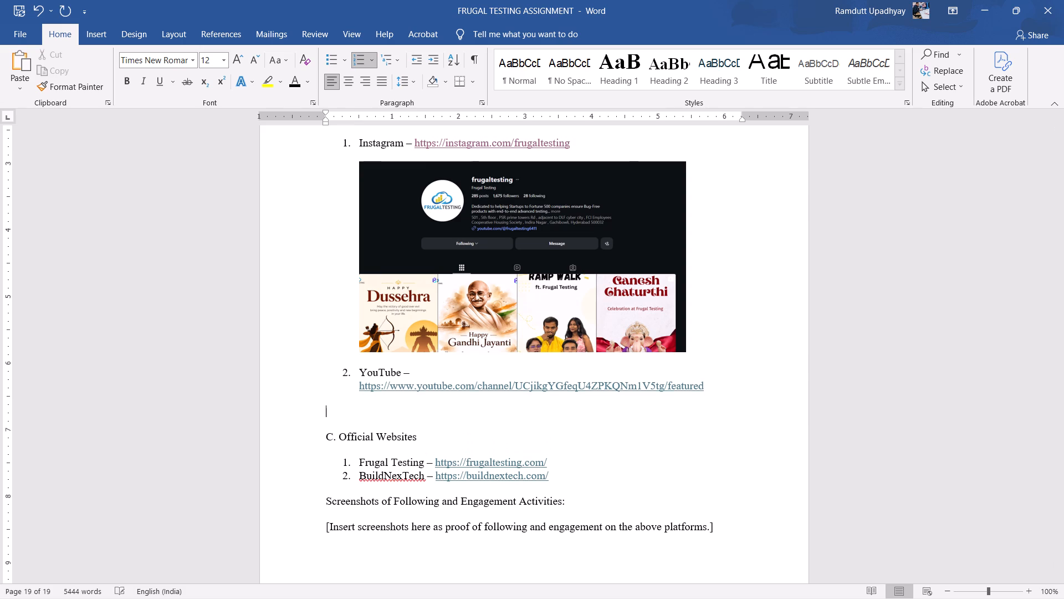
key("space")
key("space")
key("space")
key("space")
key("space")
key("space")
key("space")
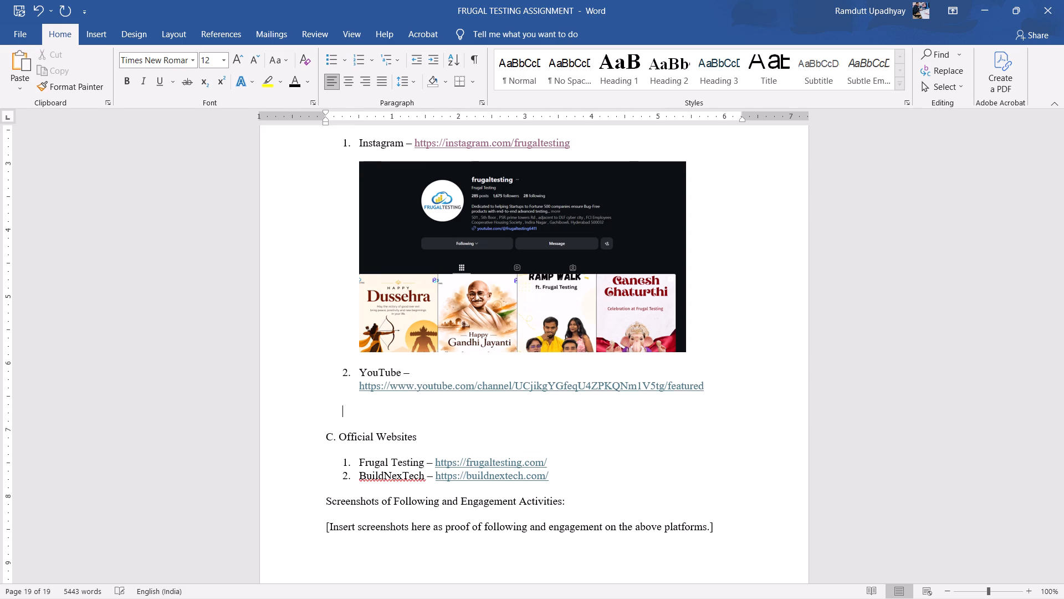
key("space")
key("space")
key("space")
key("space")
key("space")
Open the document's YouTube link in Chrome and subscribe to the Frugal Testing channel.
left_click(565, 388, "ctrl")
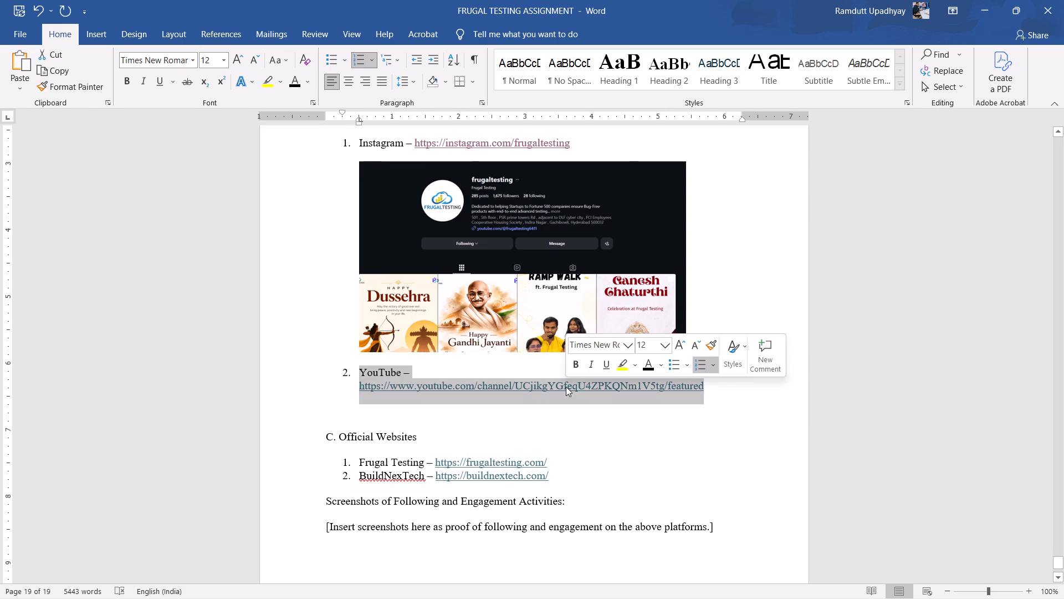
left_click(621, 481)
left_click(553, 386, "ctrl")
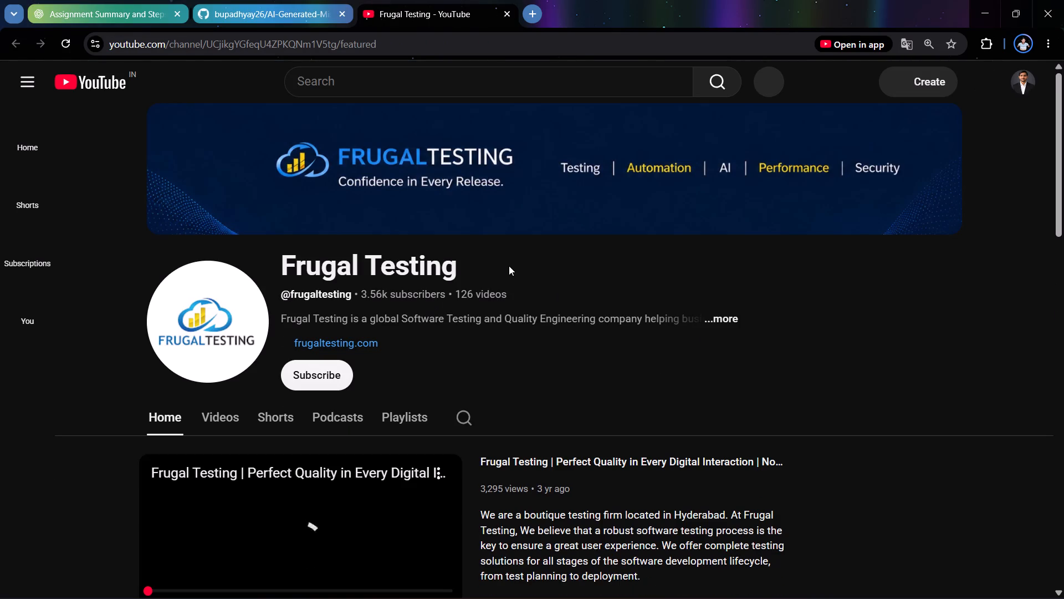
left_click(316, 387)
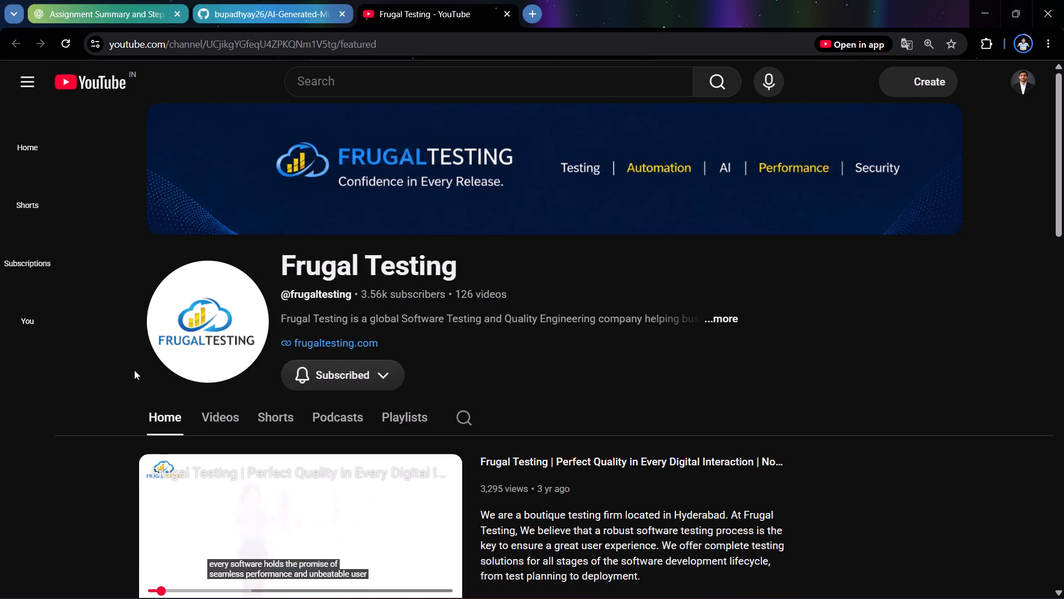
Start a screen snip of the Frugal Testing YouTube channel page.
key("shift+super+s")
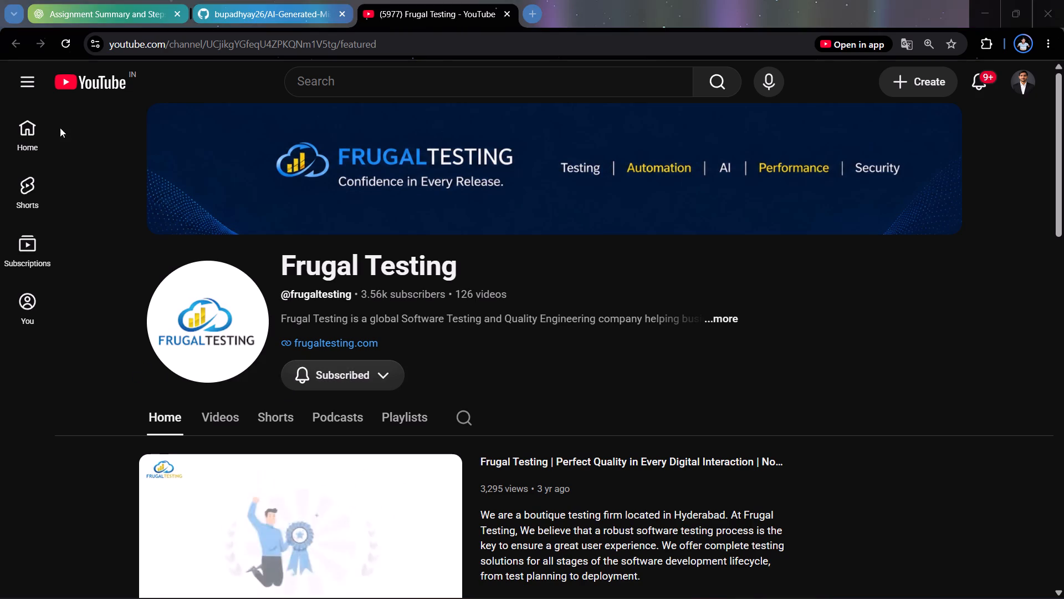
Capture the Frugal Testing YouTube channel's banner and subscribed status, and insert the screenshot in the Word assignment beneath the YouTube link.
left_click_drag(142, 99, 830, 547)
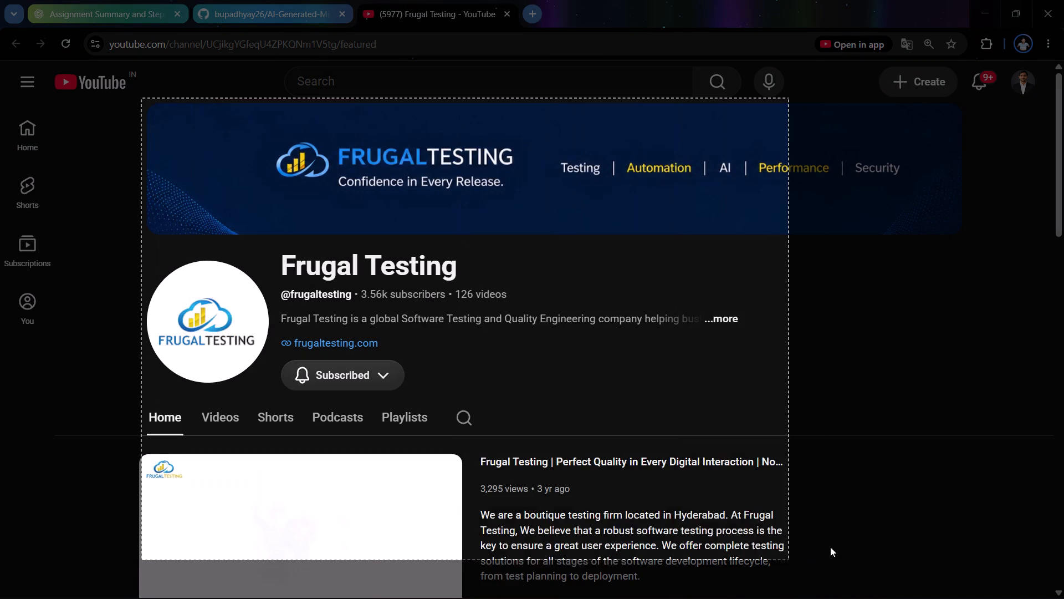
left_click_drag(830, 547, 973, 399)
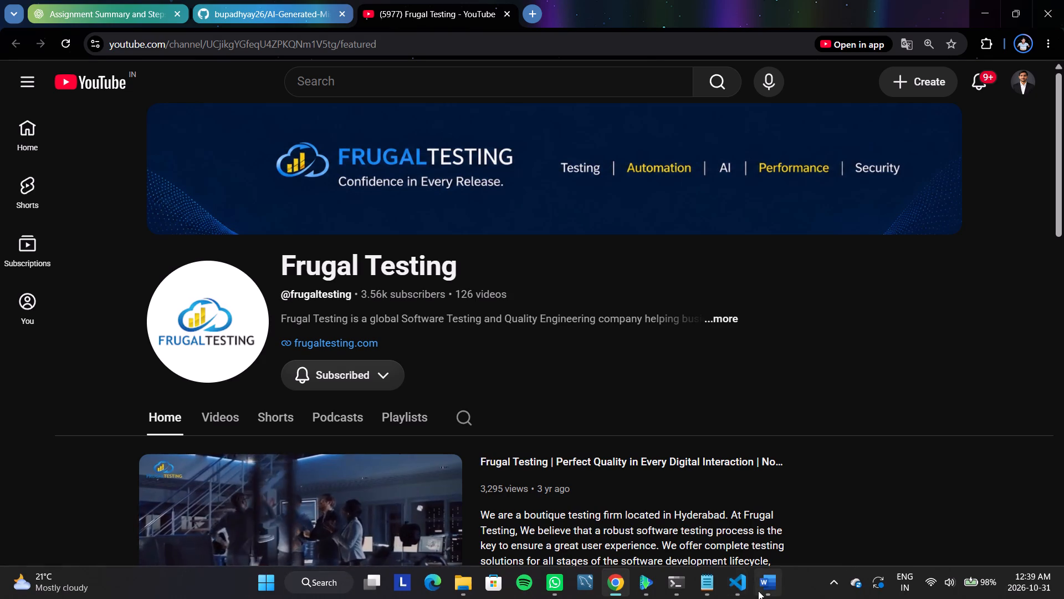
left_click(768, 583)
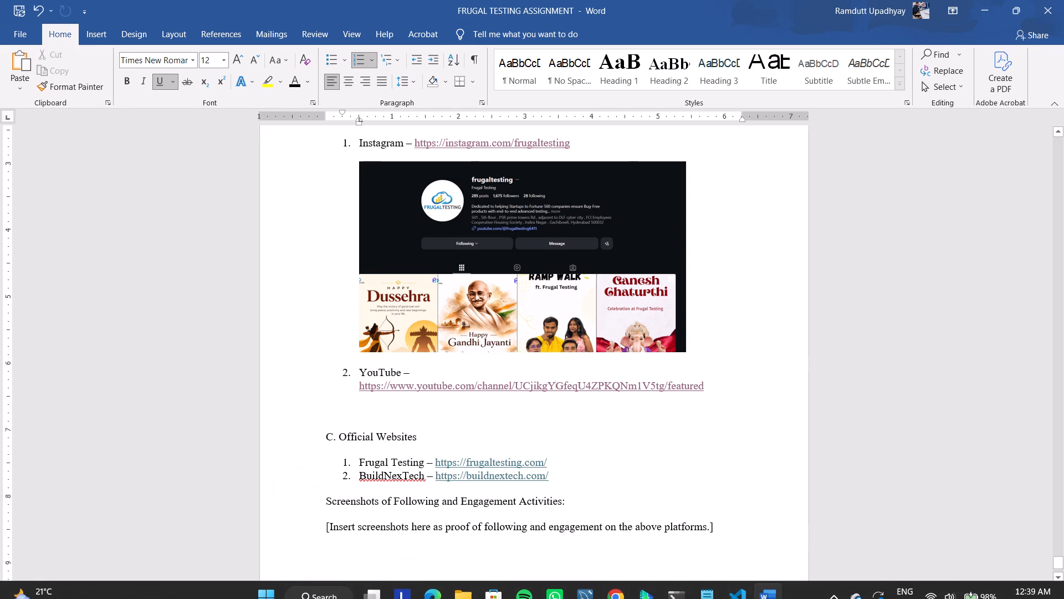
left_click(442, 413)
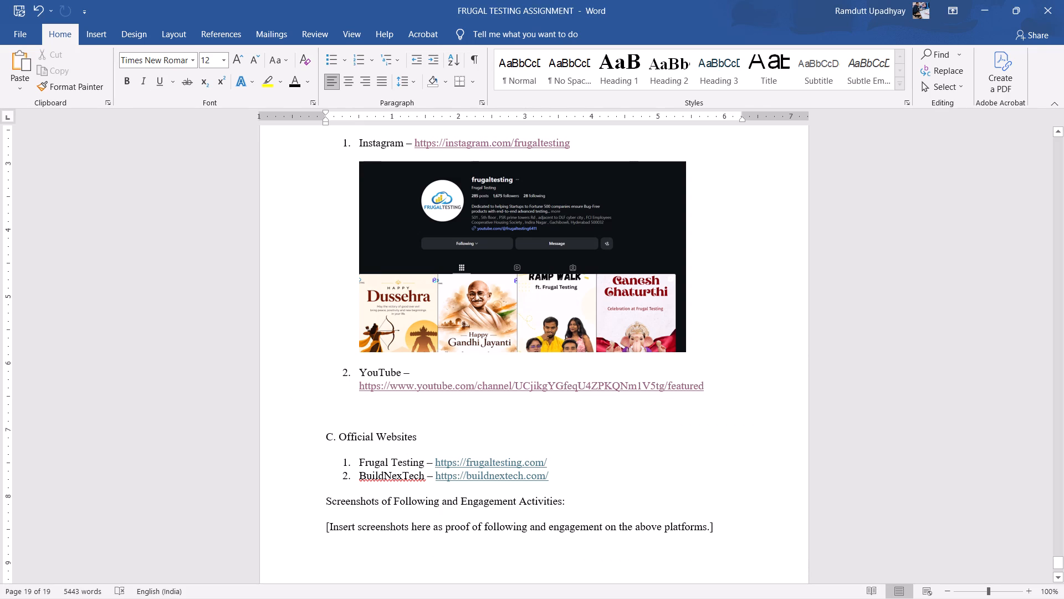
key("ctrl+v")
scroll(457, 429, "down", 3)
Narrow the inserted YouTube channel screenshot to about 5 inches wide, keeping its height.
left_click(672, 369)
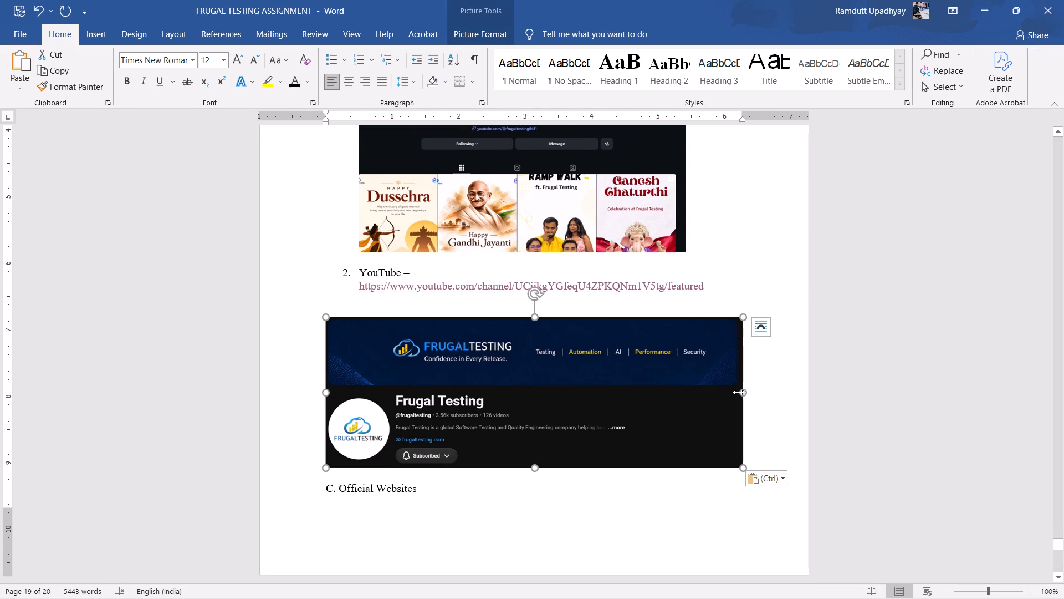
left_click_drag(739, 392, 660, 393)
left_click(728, 389)
Open the Frugal Testing website from the Official Websites list and look through its home page.
scroll(754, 384, "down", 3)
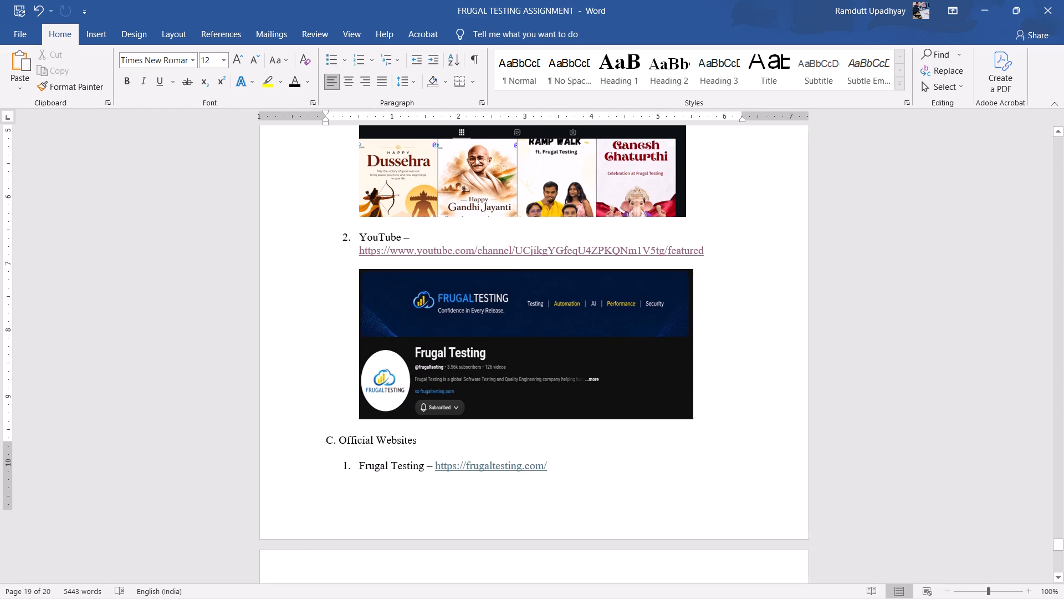
scroll(397, 380, "down", 3)
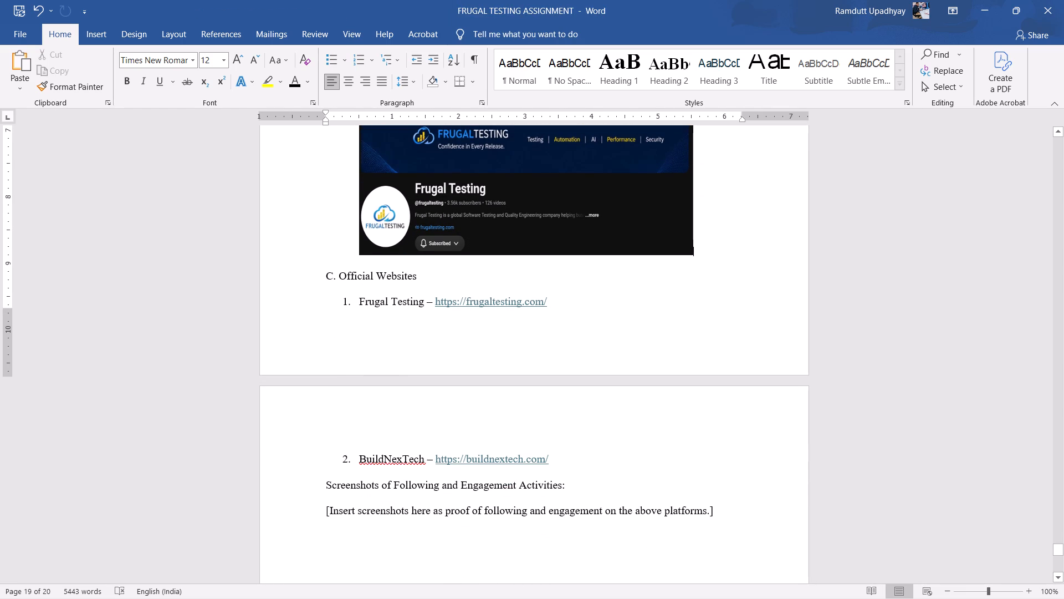
left_click(520, 306, "ctrl")
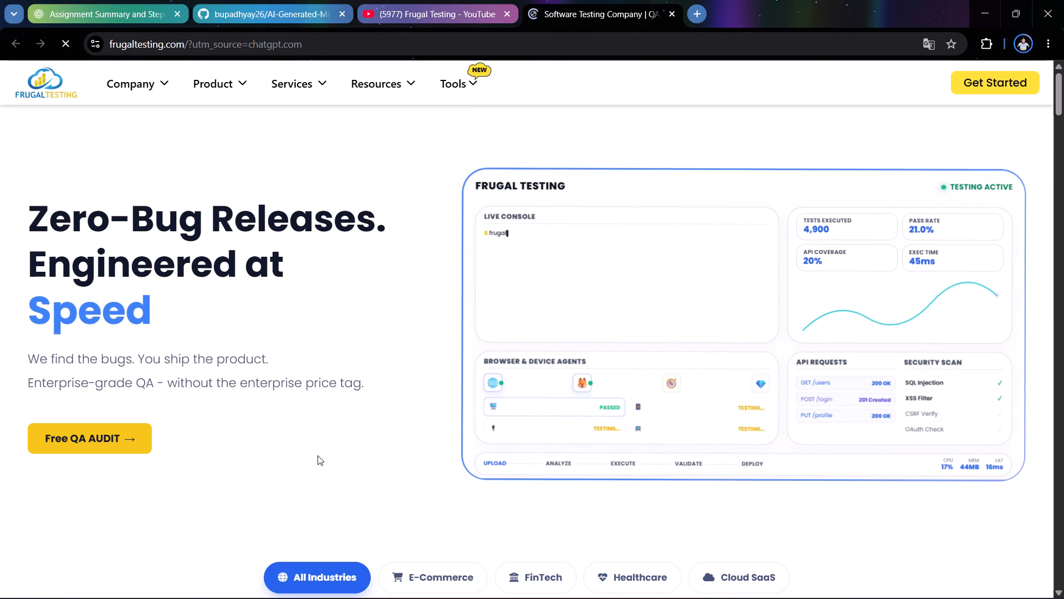
scroll(318, 455, "down", 7)
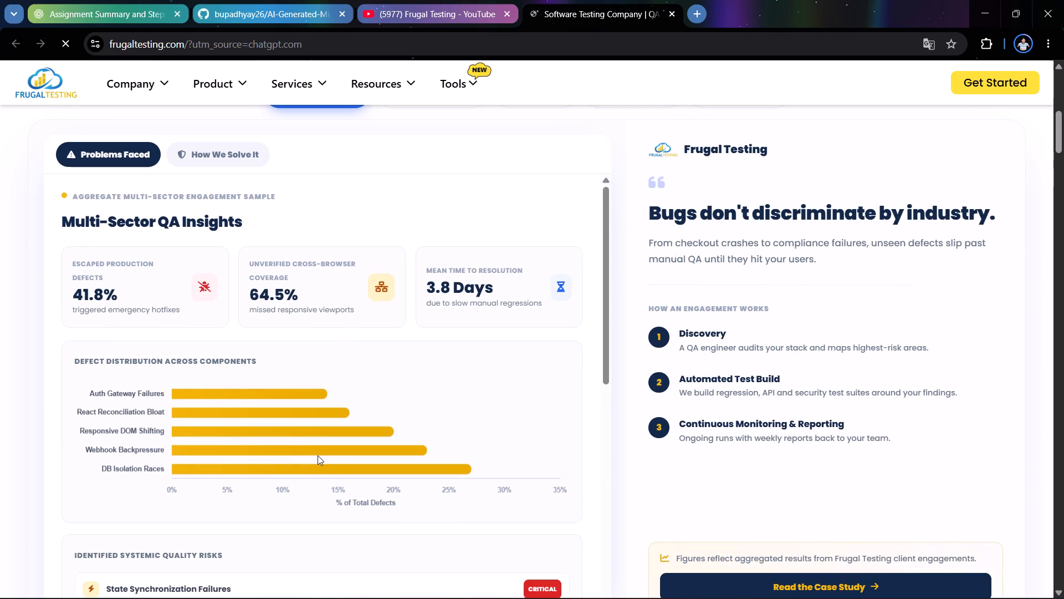
scroll(318, 454, "down", 8)
scroll(695, 427, "down", 6)
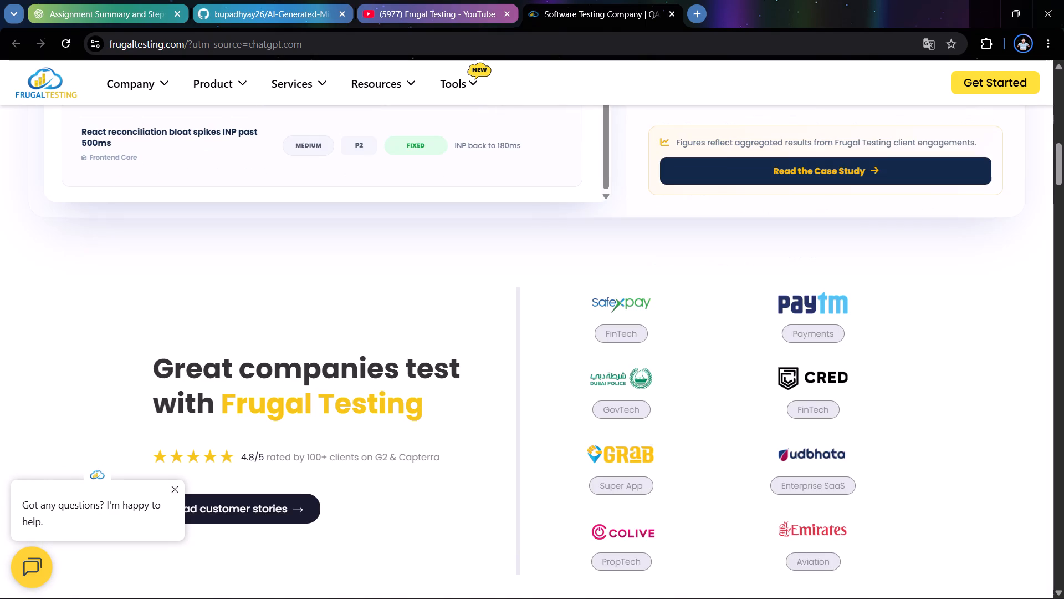
Back in the Word assignment, add "visited....." after the Frugal Testing website link and save the document.
left_click(763, 580)
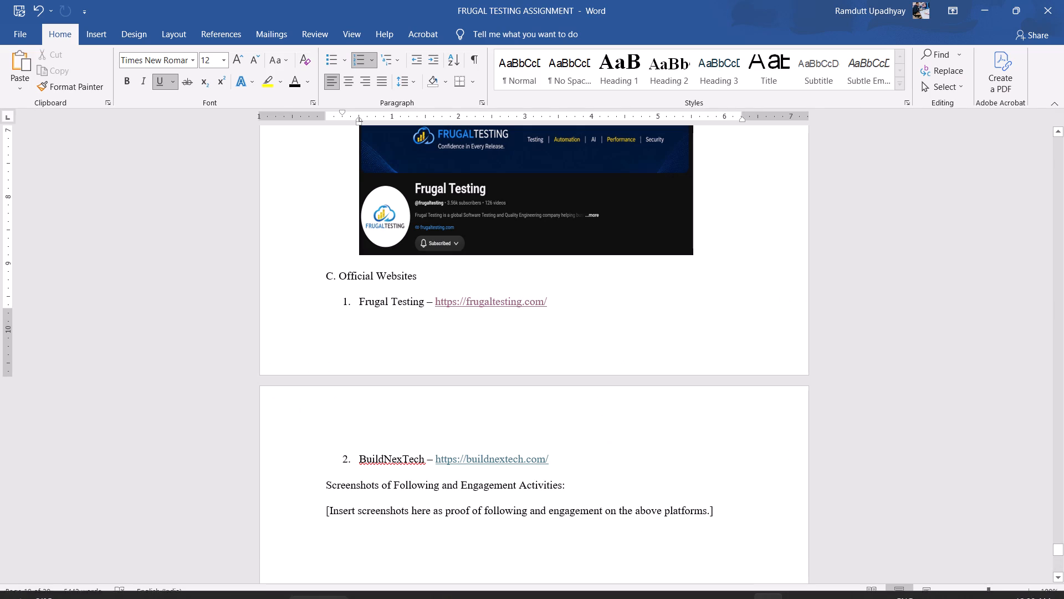
left_click(323, 277)
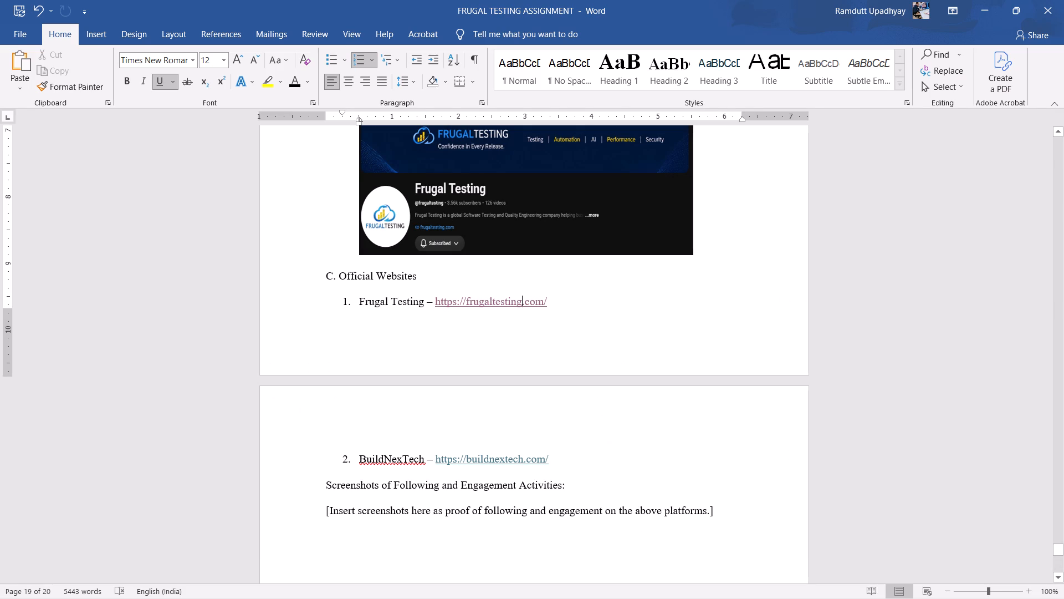
left_click(480, 321)
left_click(553, 303)
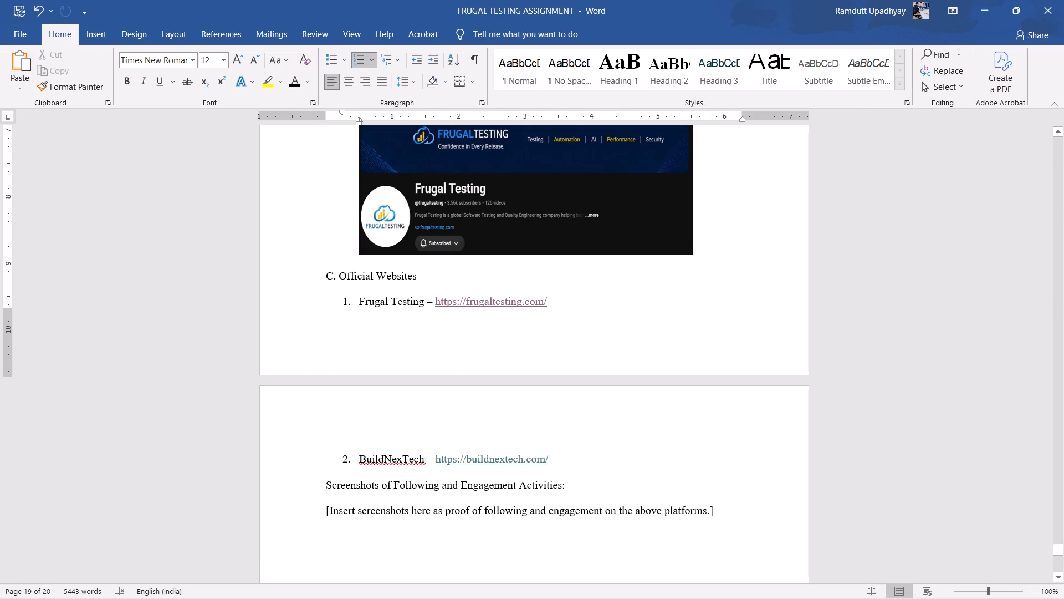
key("space")
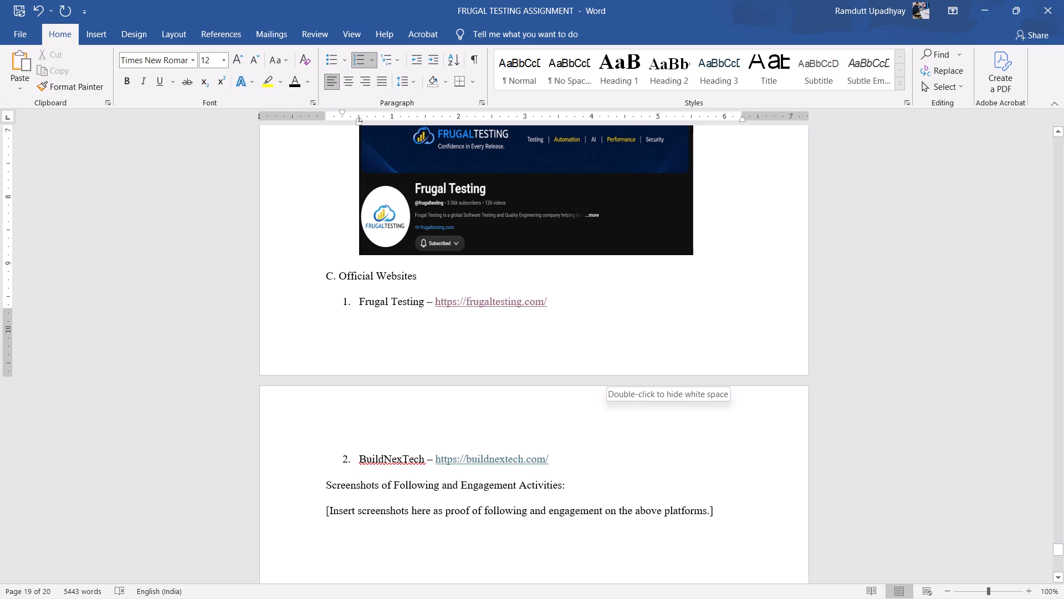
type("vi")
type("si")
type("ted")
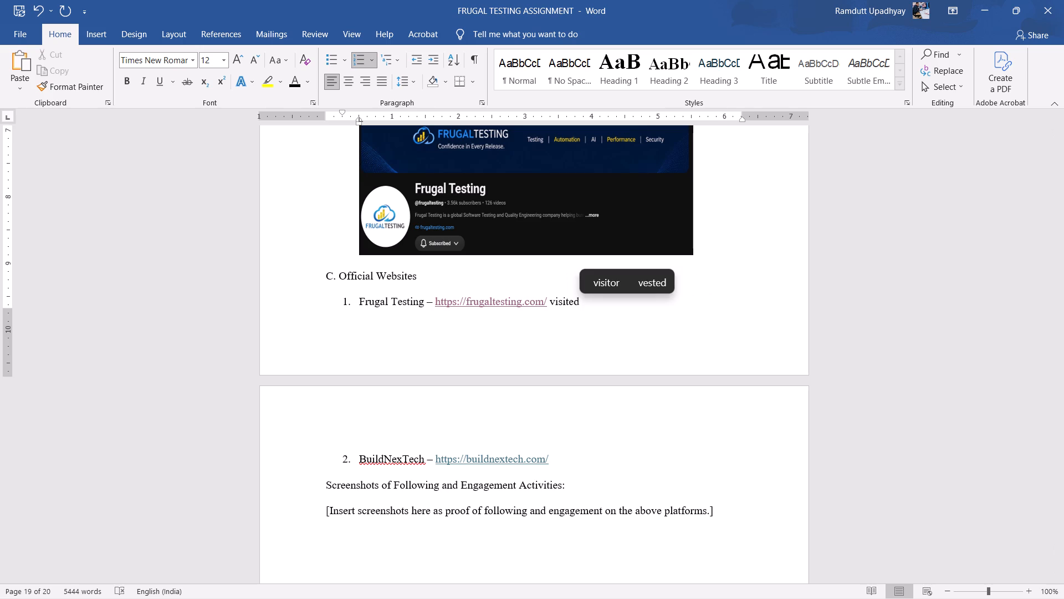
key("period")
key("period")
key("period")
key("period")
key("period")
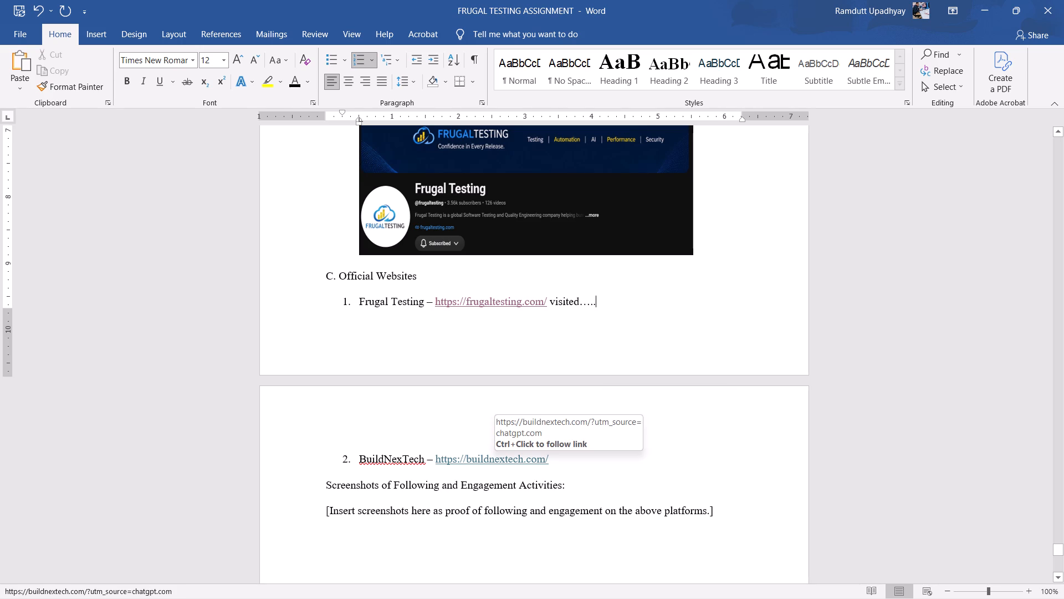
key("ctrl+s")
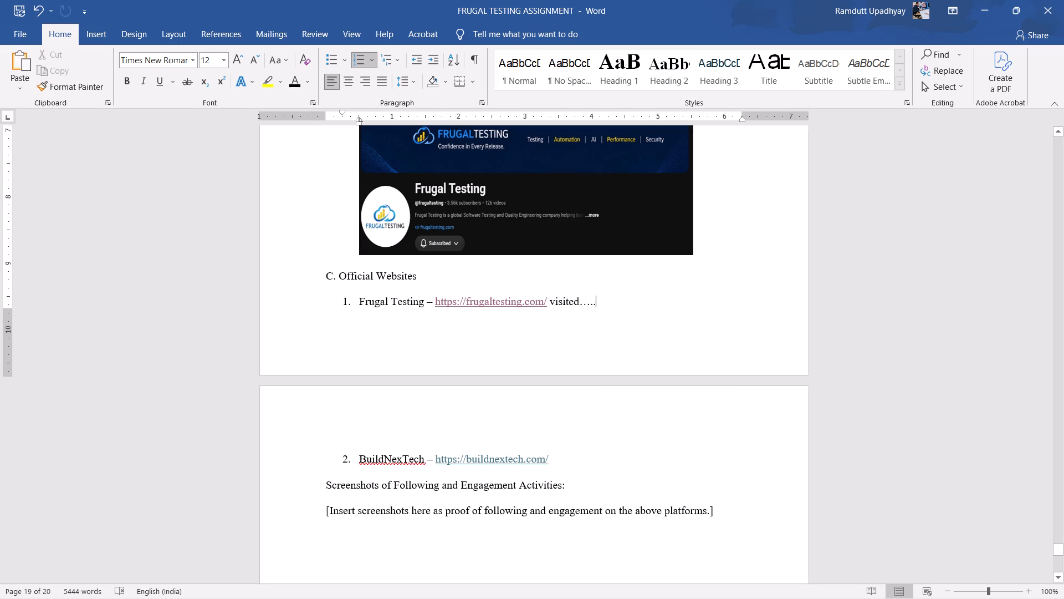
Open the BuildNexTech website from the Official Websites list in the browser and try reloading the page.
left_click(487, 463, "ctrl")
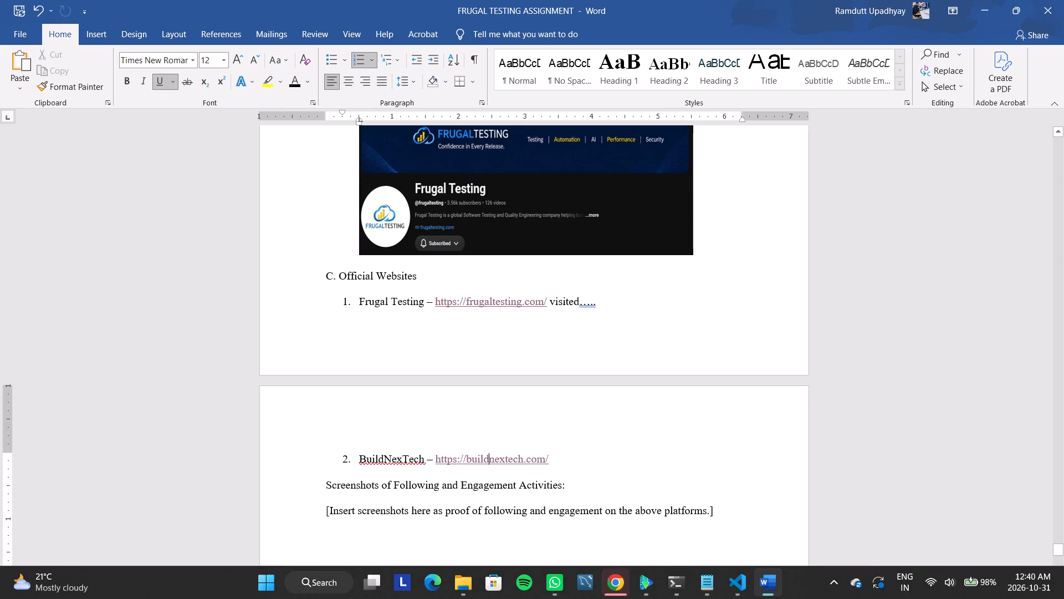
left_click(622, 589)
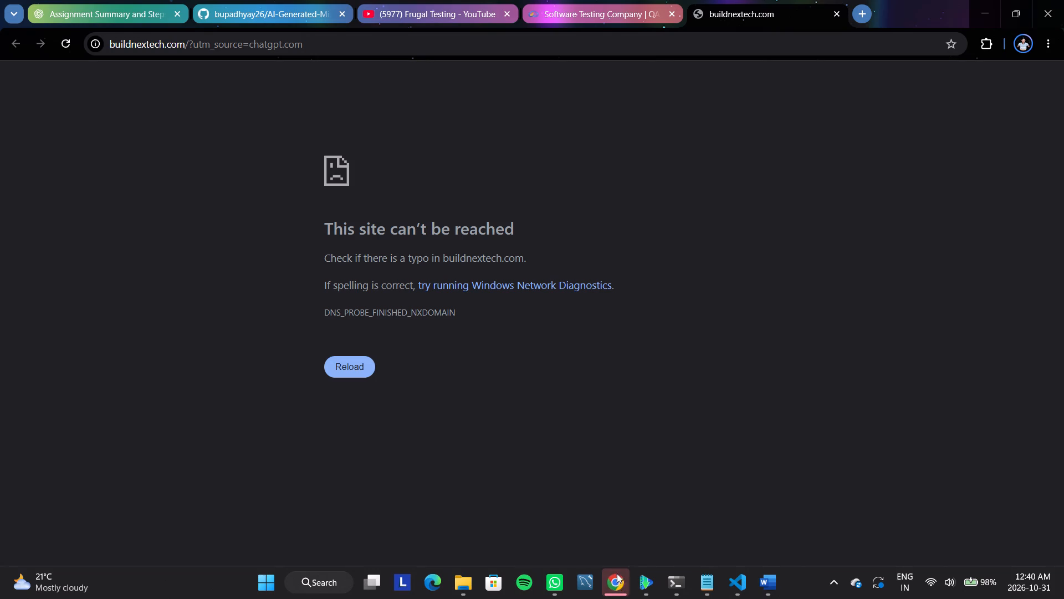
left_click(351, 368)
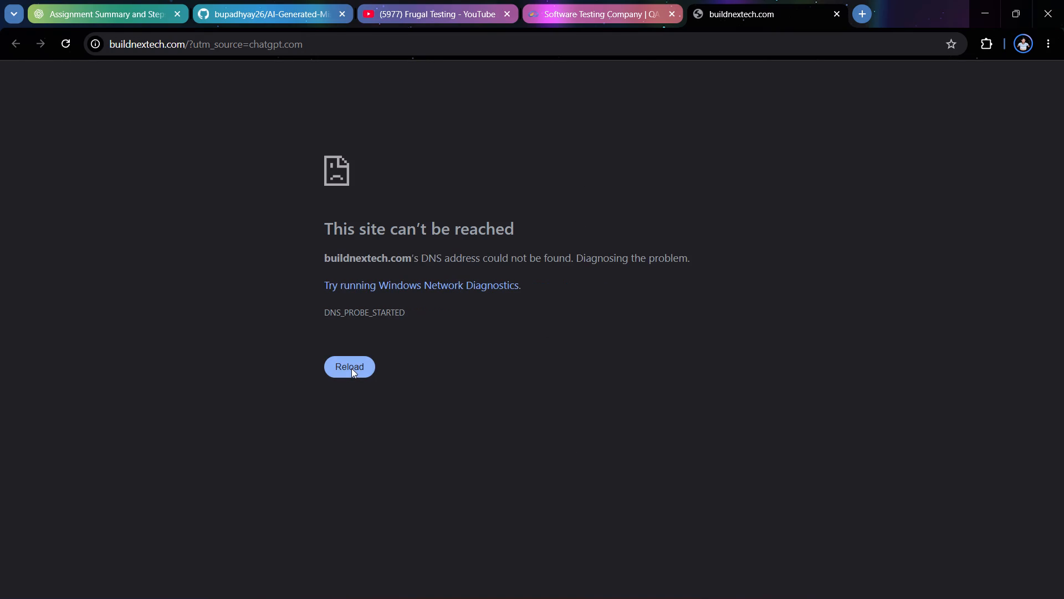
left_click(351, 369)
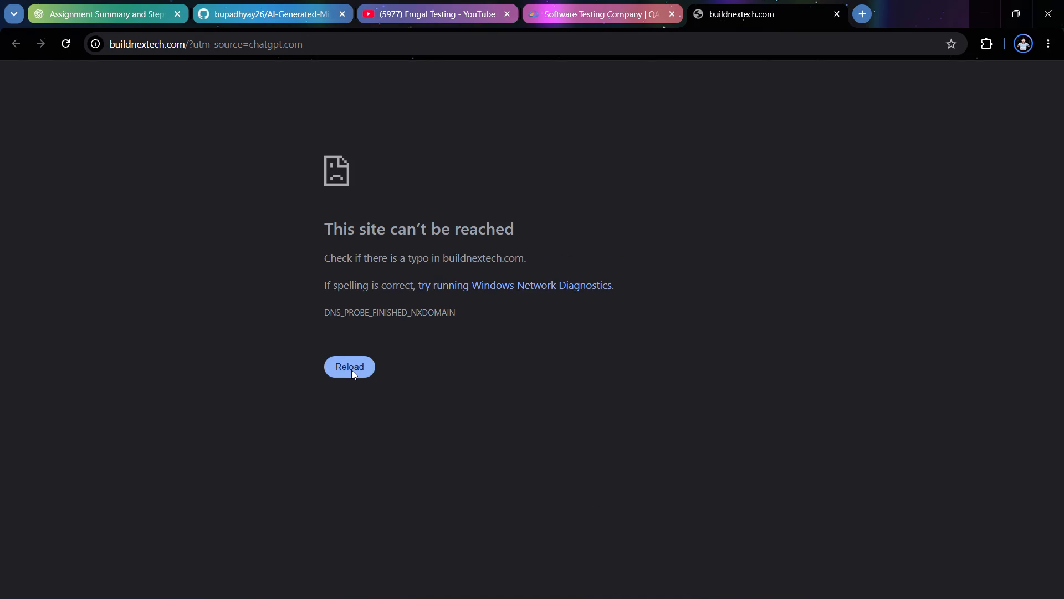
Close the BuildNexTech, Frugal Testing and YouTube pages in the browser, dismissing the Frugal Testing site's pop-up.
left_click(834, 14)
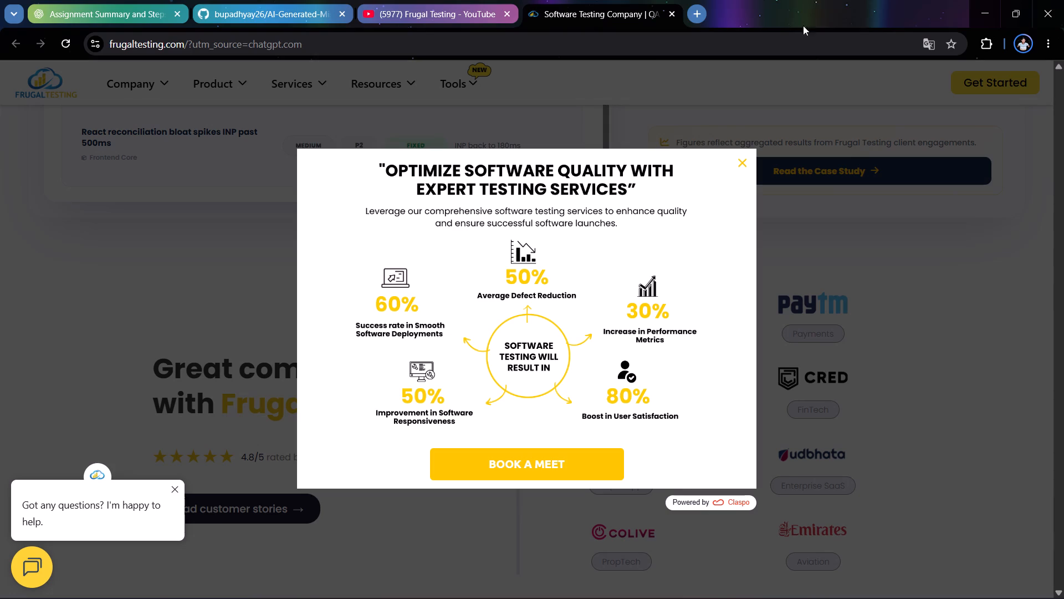
left_click(742, 163)
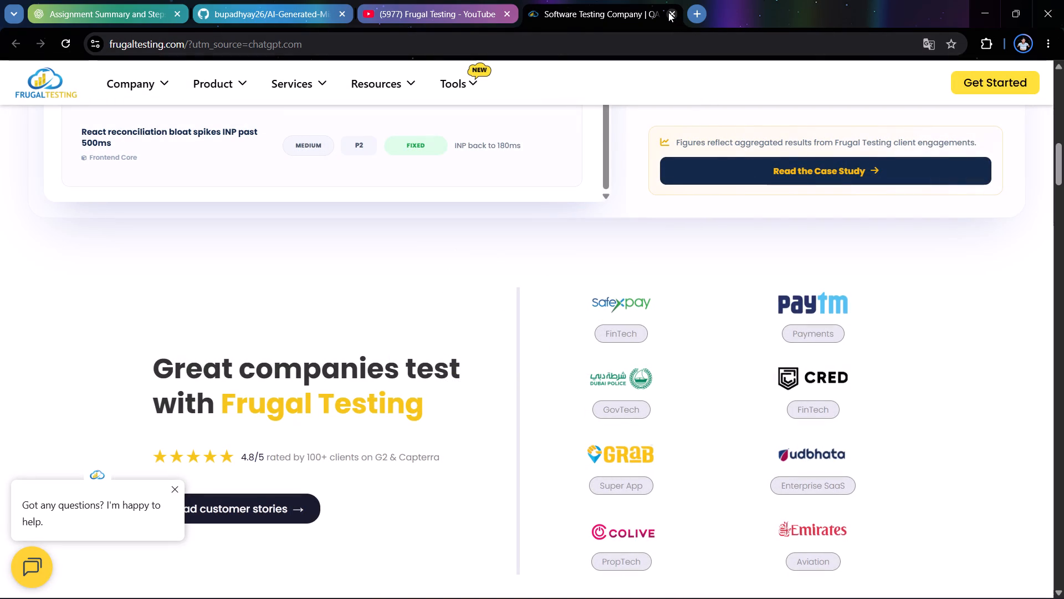
left_click(668, 12)
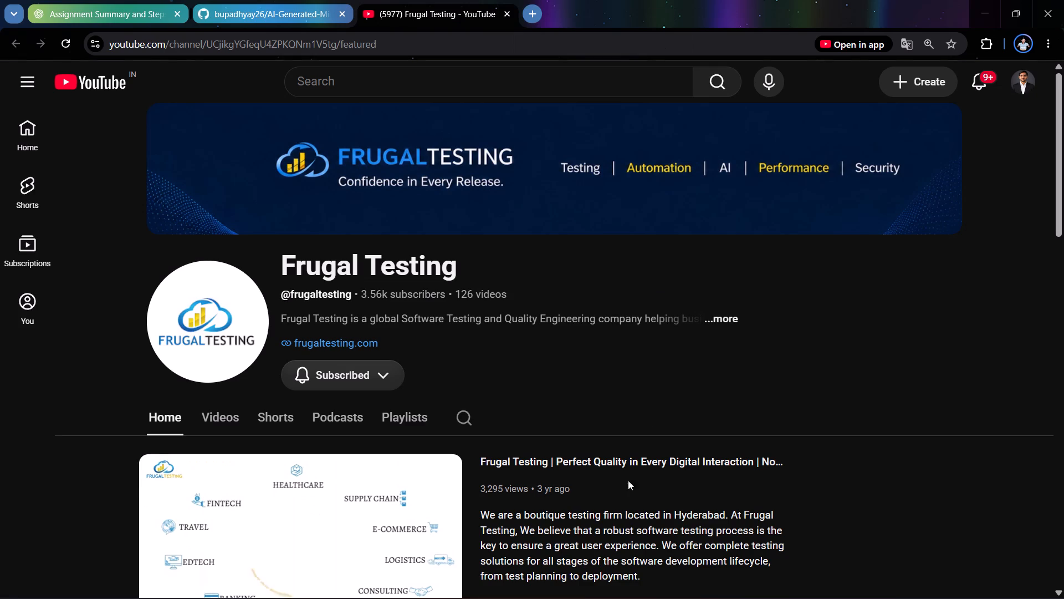
left_click(507, 12)
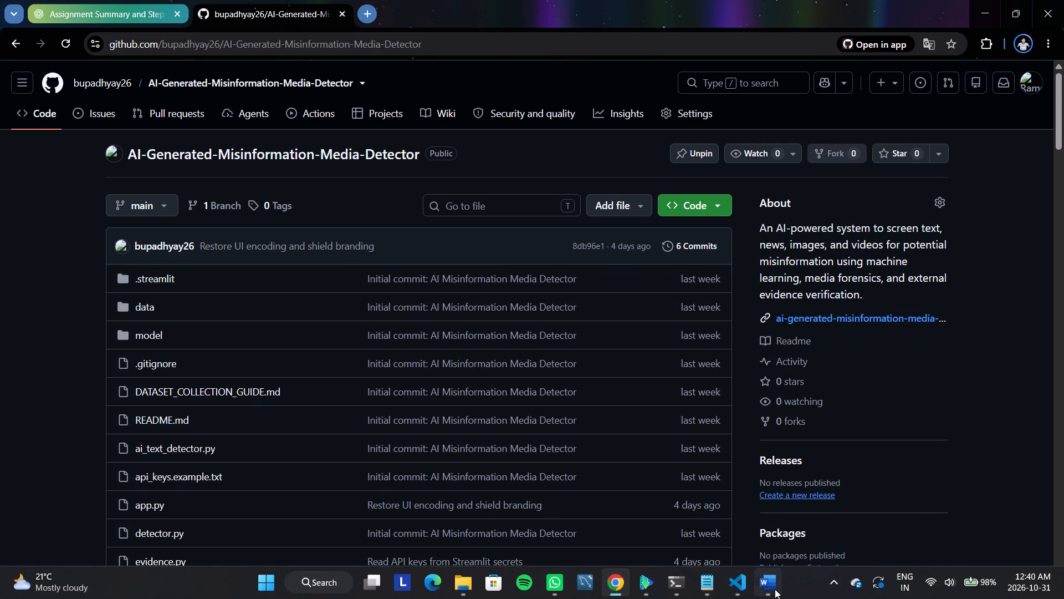
Switch to the Word assignment and add "visited..." after the BuildNexTech website link.
left_click(774, 588)
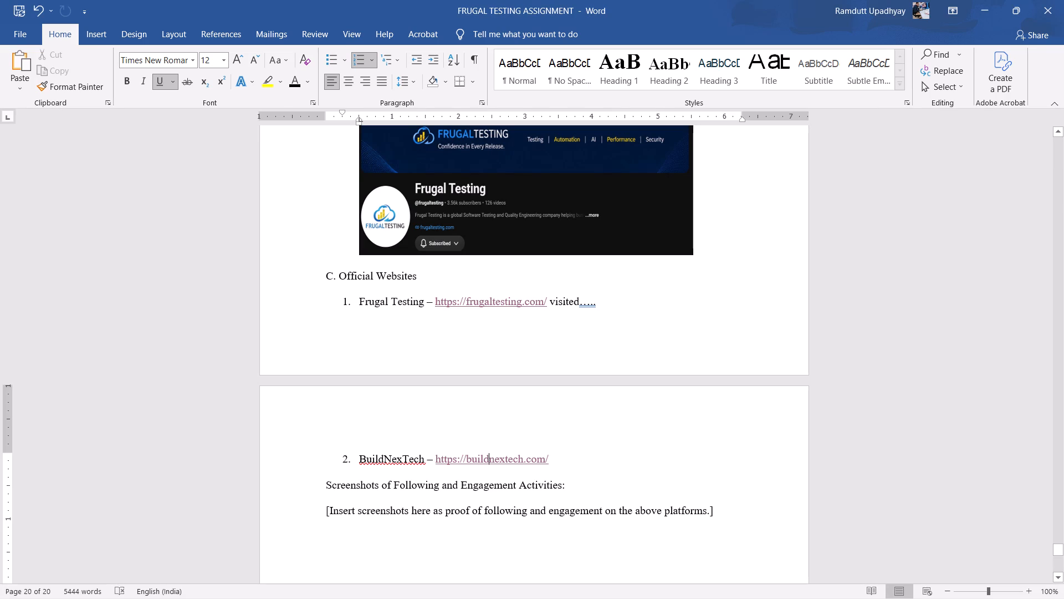
left_click(574, 468)
key("space")
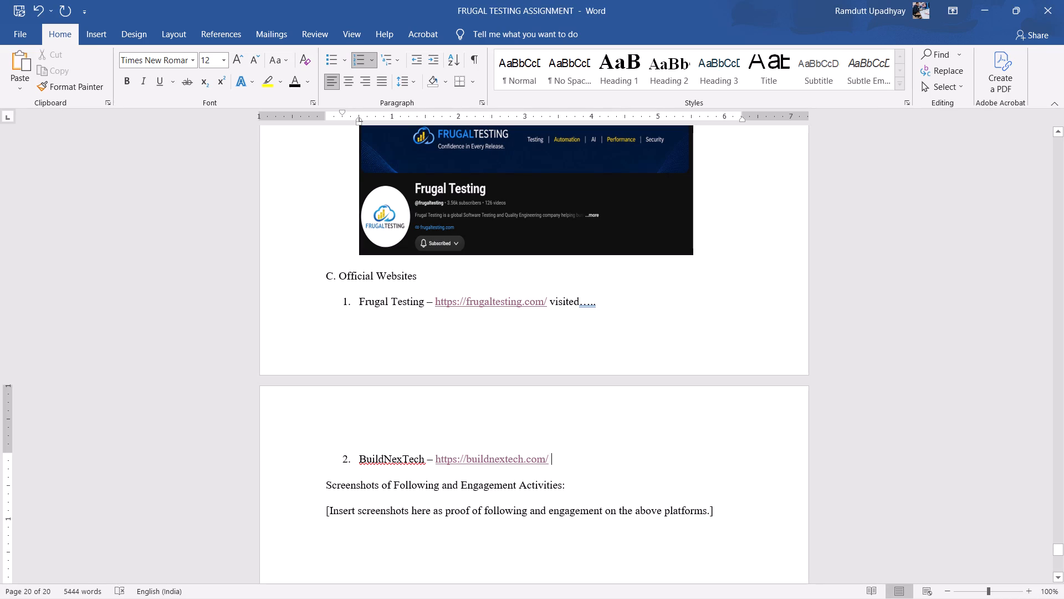
type("vi")
type("sited")
type("...")
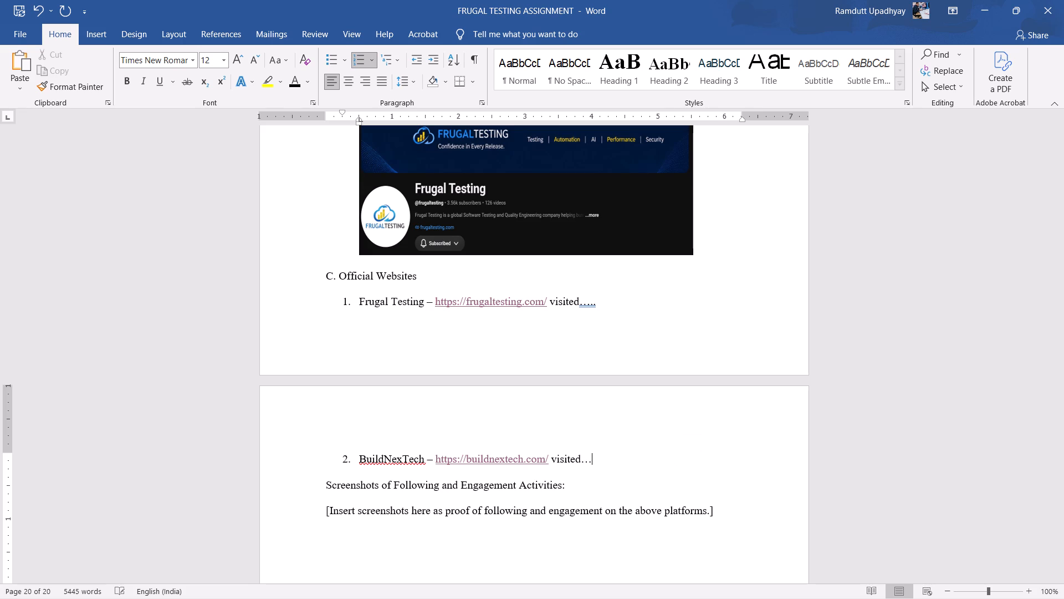
Shorten the dots after "visited" in the Frugal Testing website entry so that it reads "visited...".
left_click(602, 308)
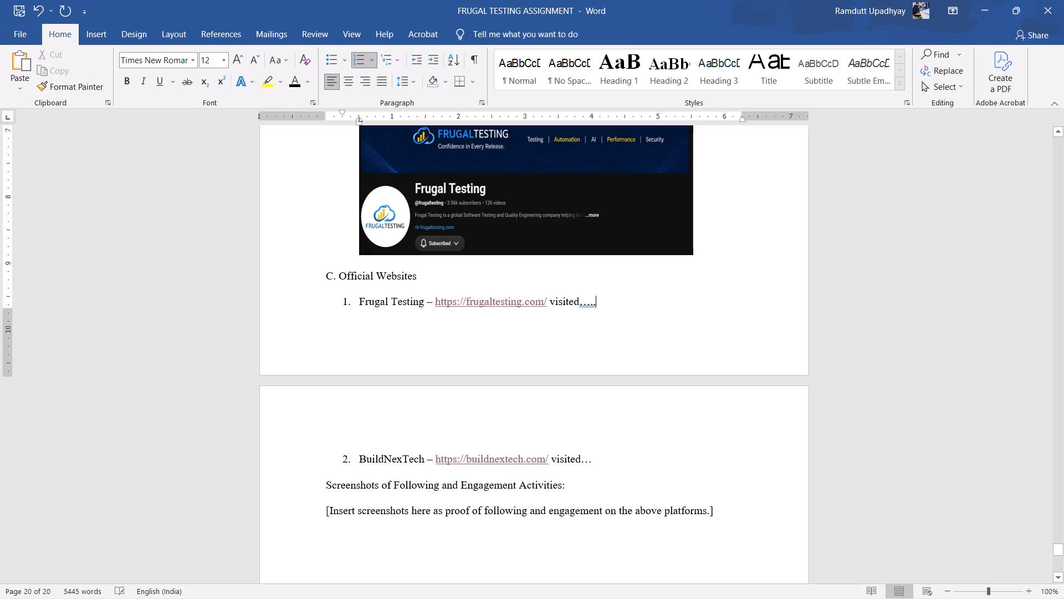
key("BackSpace")
key("BackSpace")
Delete the "Screenshots of Following and Engagement Activities:" heading and the bracketed placeholder line beneath it.
scroll(535, 436, "down", 2)
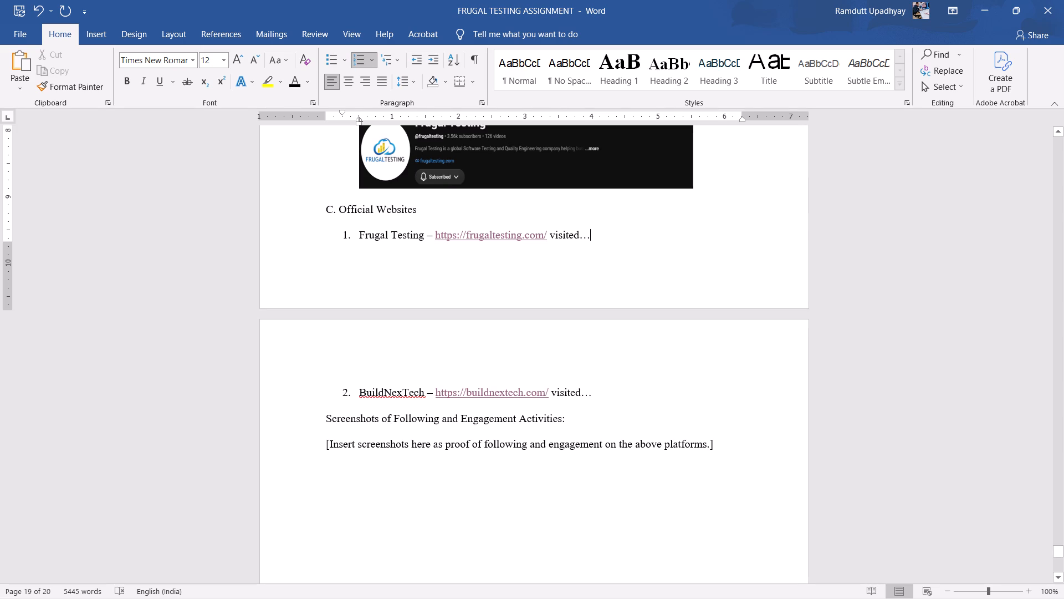
left_click_drag(320, 413, 510, 440)
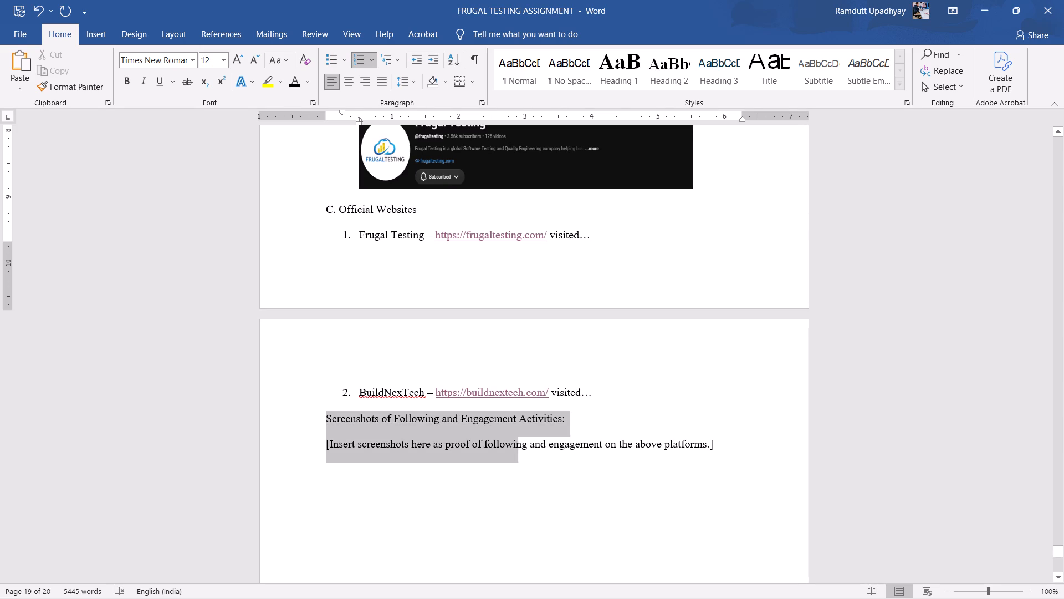
left_click_drag(510, 440, 728, 451)
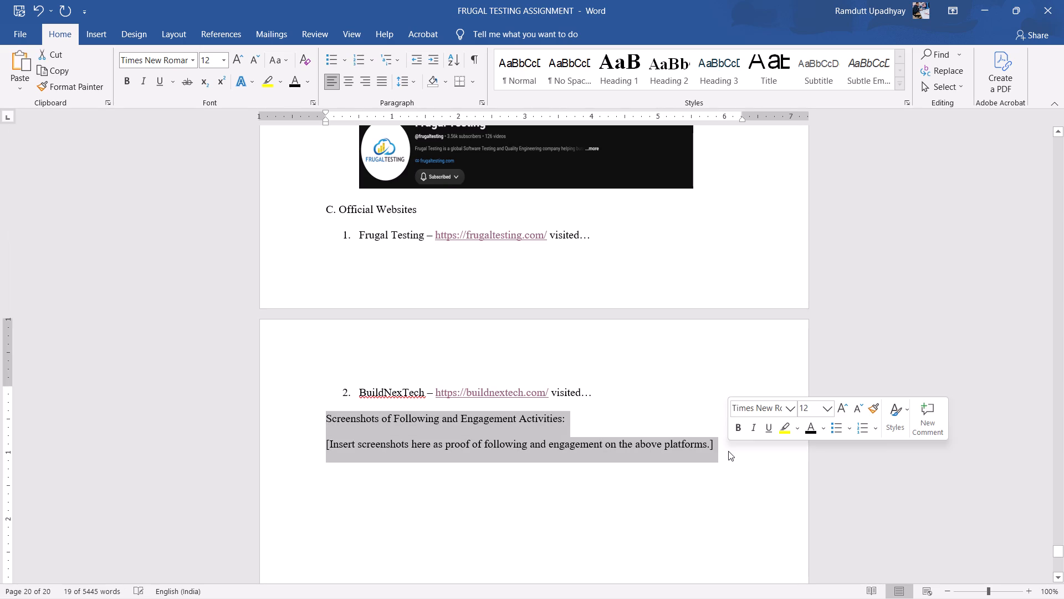
key("BackSpace")
Narrow the Frugal Testing LinkedIn page screenshot to about 5.1 inches wide, keeping its height and left edge.
scroll(395, 458, "down", 7)
scroll(395, 458, "up", 14)
scroll(402, 418, "up", 14)
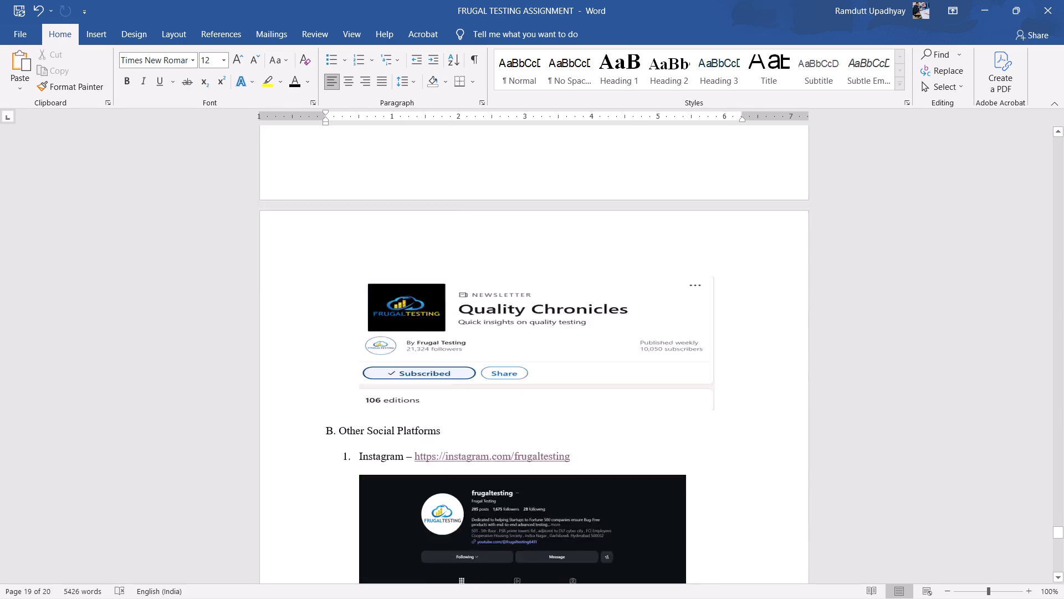
scroll(402, 417, "up", 16)
scroll(402, 417, "up", 7)
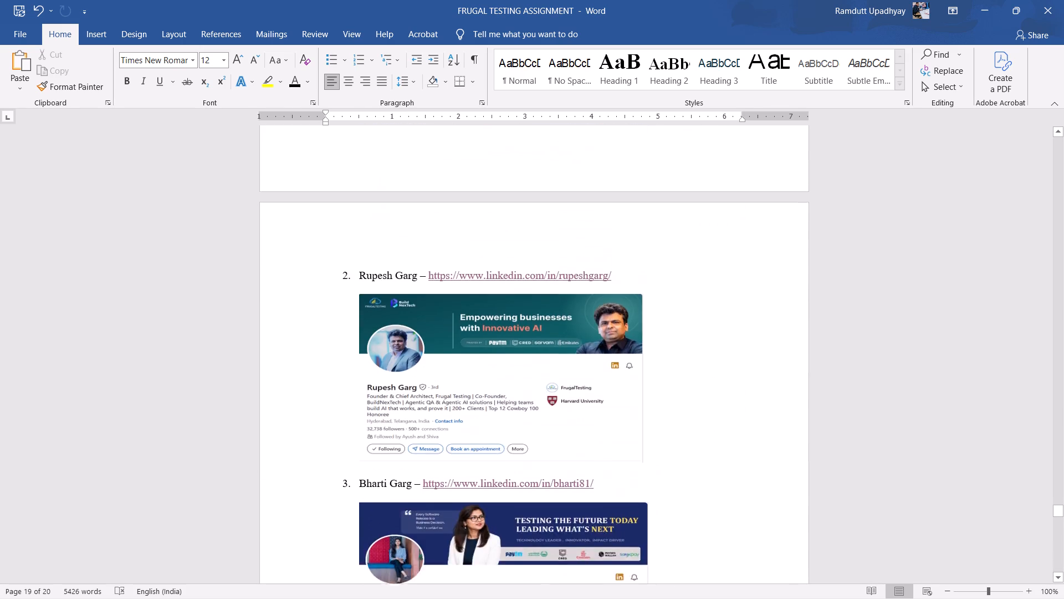
scroll(402, 417, "up", 14)
scroll(402, 416, "down", 4)
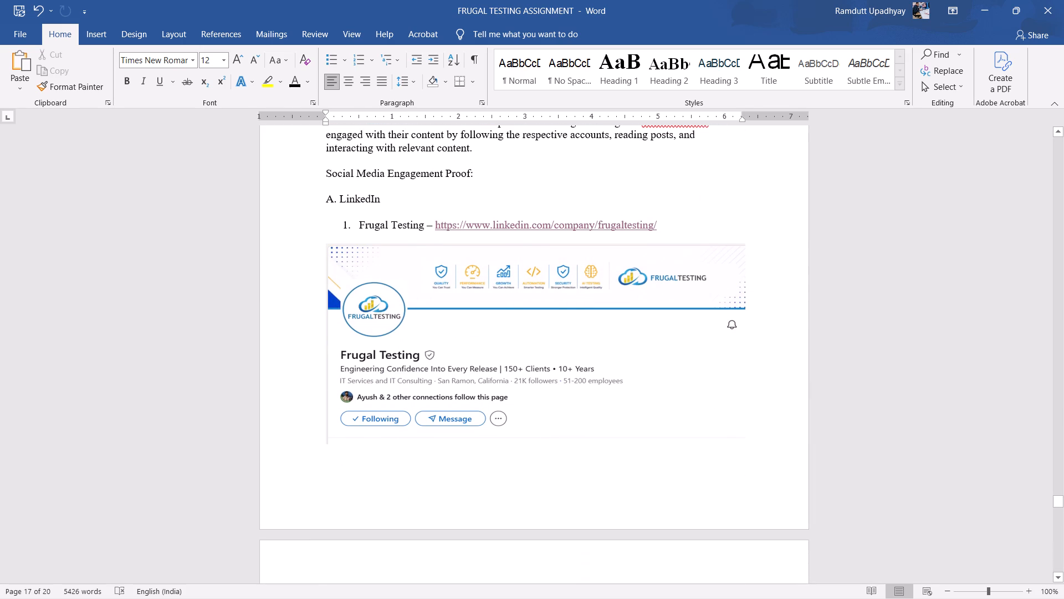
left_click(547, 331)
left_click_drag(746, 344, 697, 344)
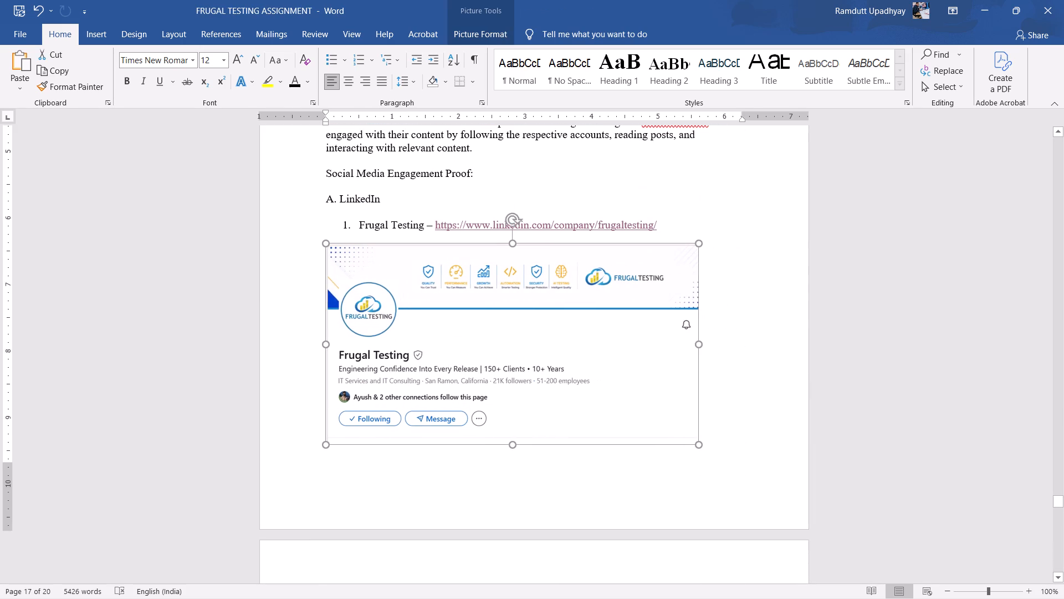
left_click_drag(697, 344, 667, 350)
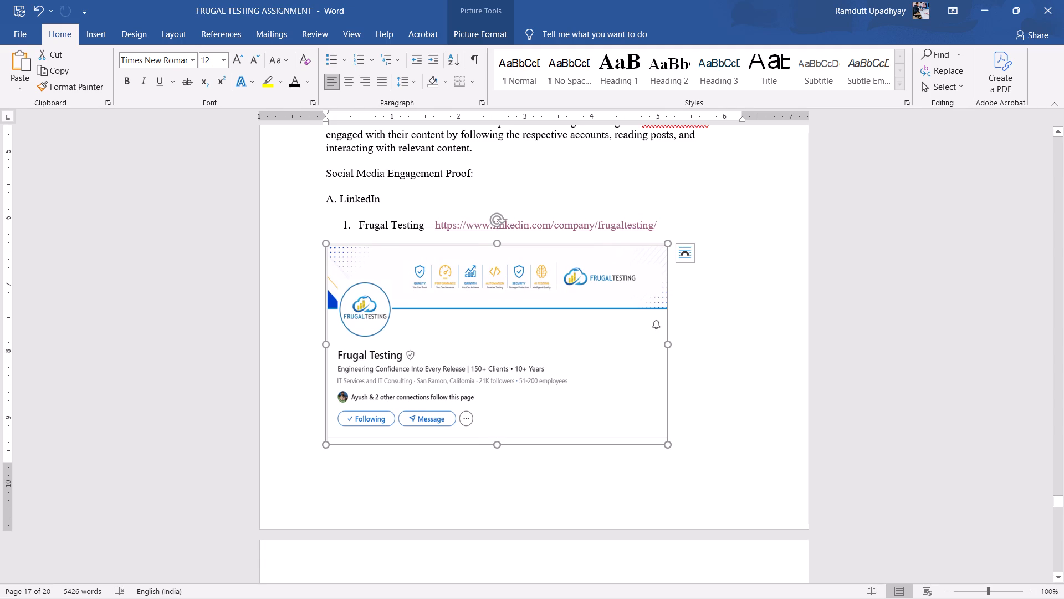
Review the remaining proof screenshots and entries from the LinkedIn section to the end of the document.
scroll(472, 344, "down", 16)
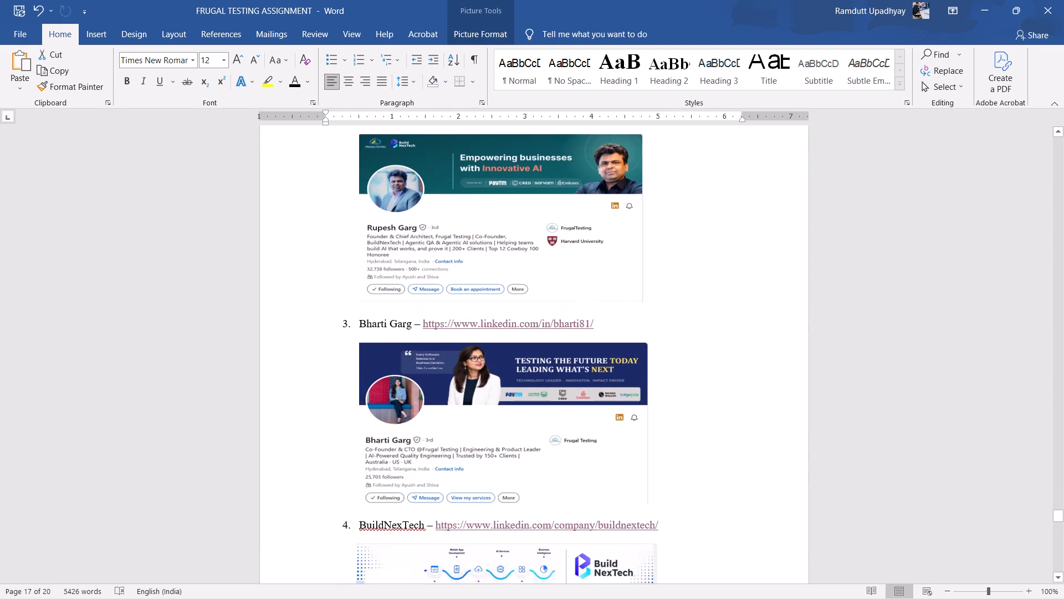
scroll(472, 343, "down", 19)
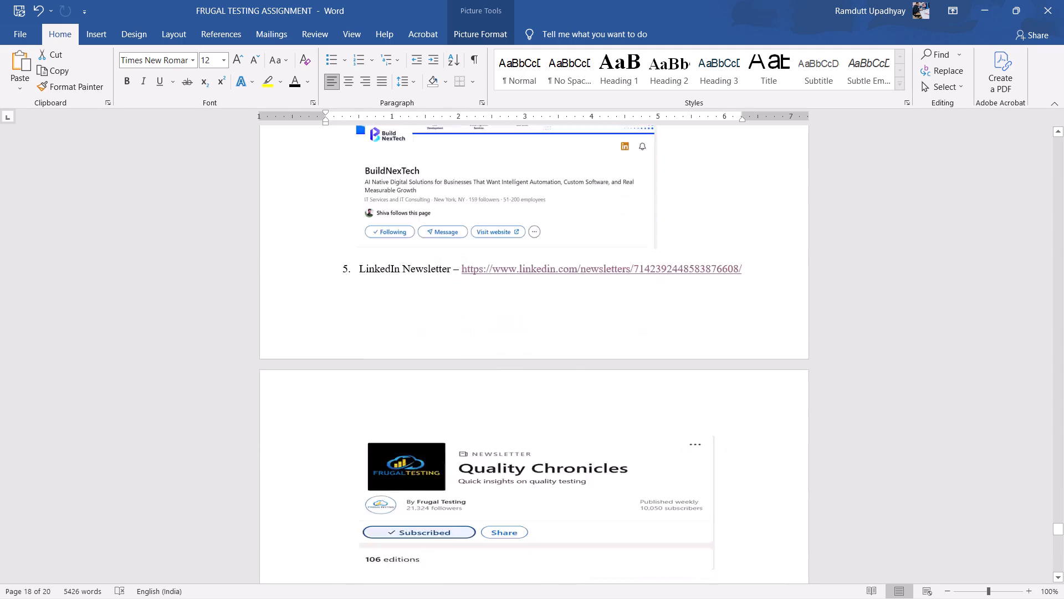
scroll(472, 343, "down", 15)
scroll(472, 343, "down", 7)
scroll(422, 353, "down", 8)
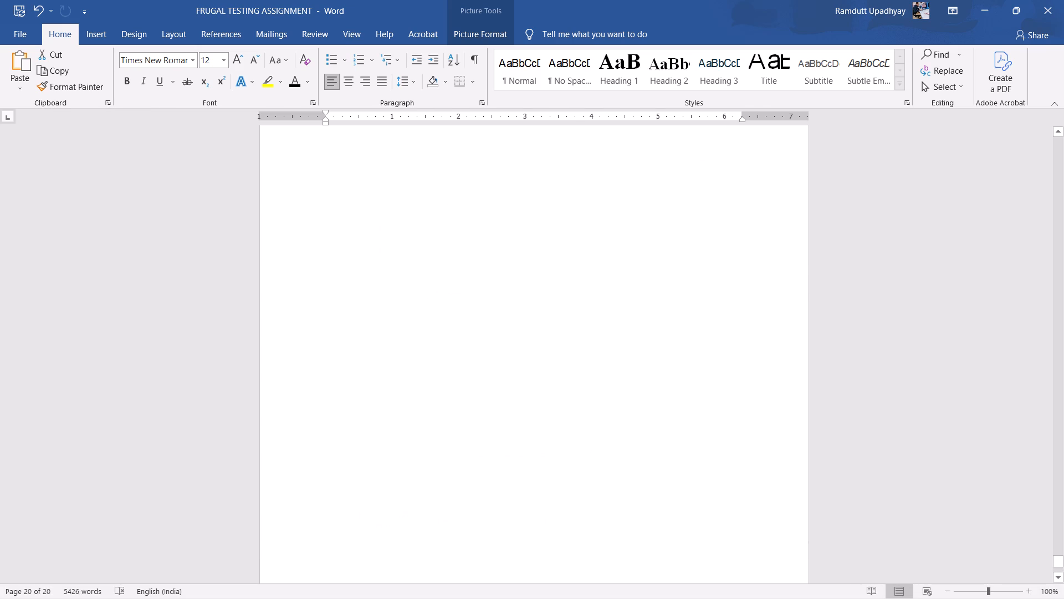
Save the assignment document.
key("ctrl+s")
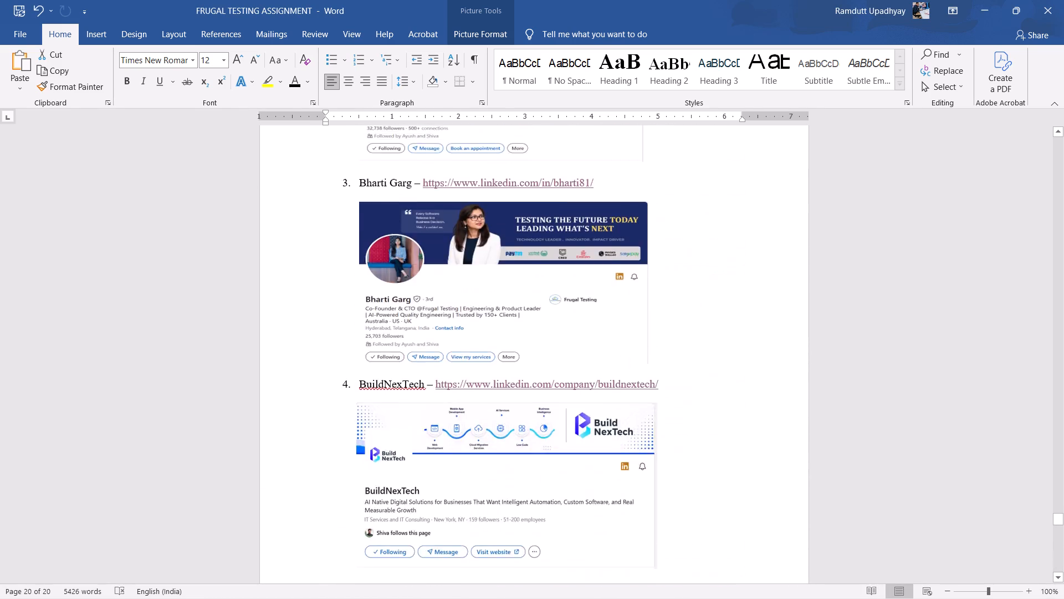
scroll(420, 351, "up", 20)
scroll(420, 351, "up", 9)
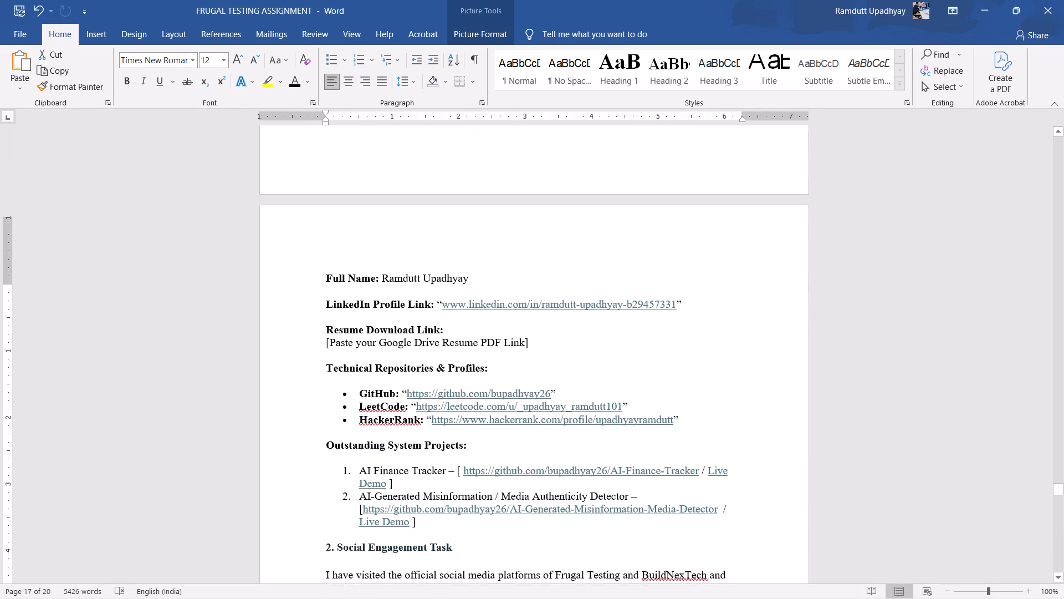
scroll(420, 347, "up", 16)
scroll(420, 344, "up", 10)
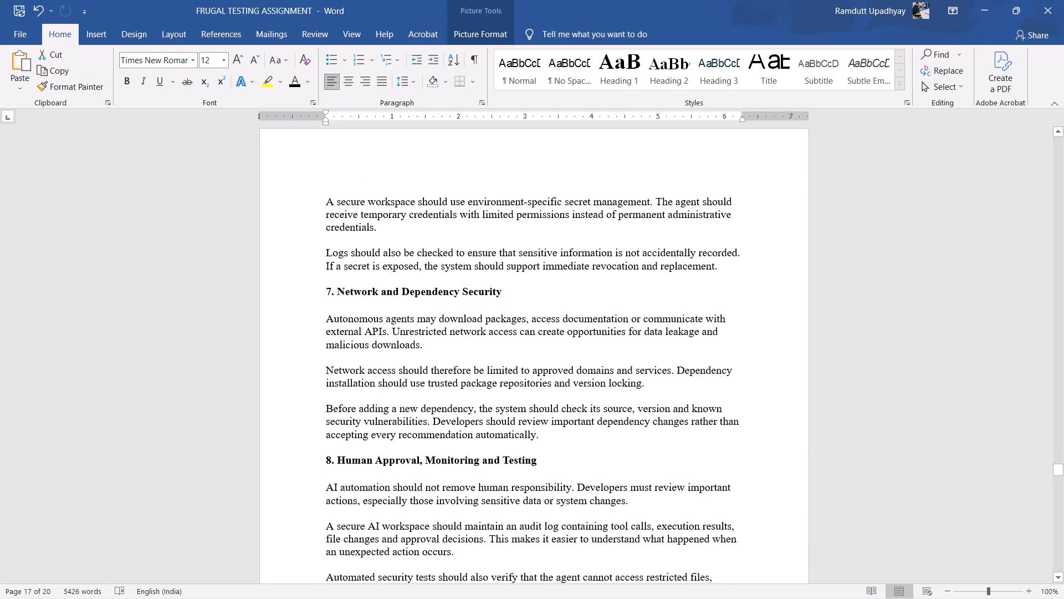
scroll(420, 338, "up", 16)
scroll(420, 318, "up", 5)
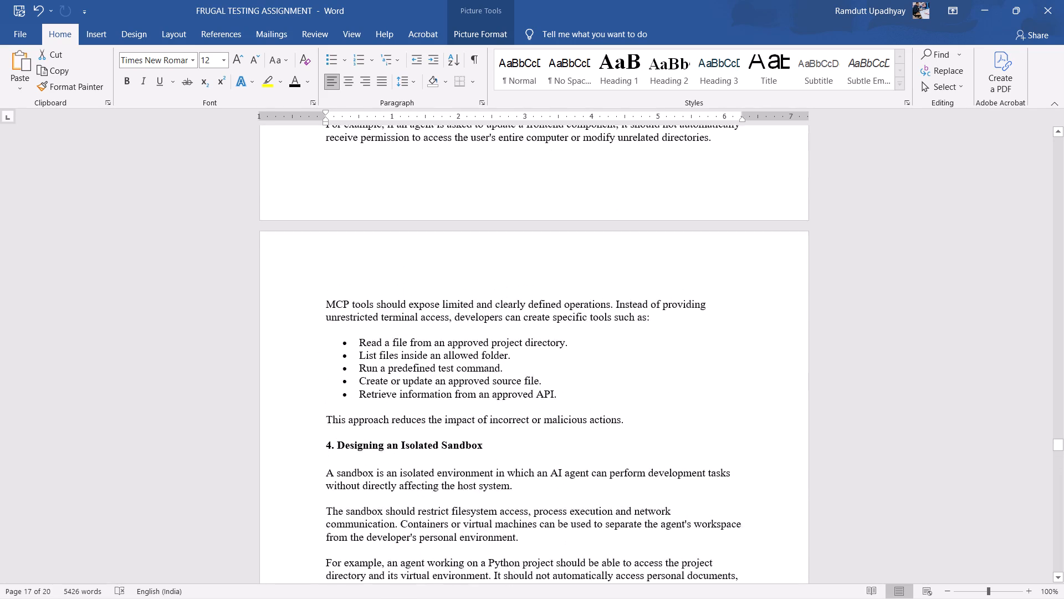
scroll(420, 318, "up", 20)
scroll(420, 318, "up", 14)
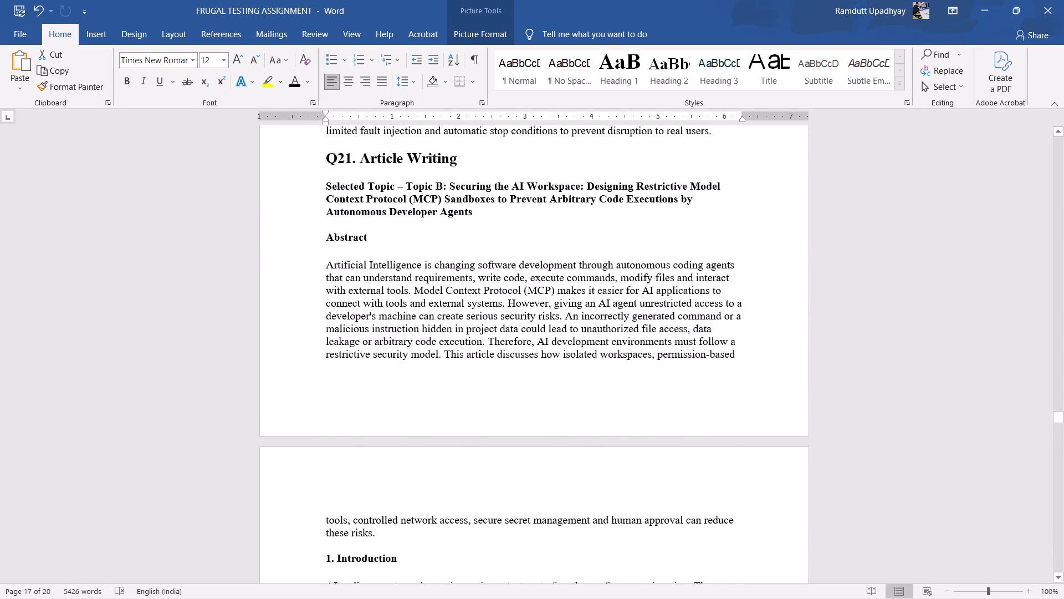
scroll(420, 312, "up", 20)
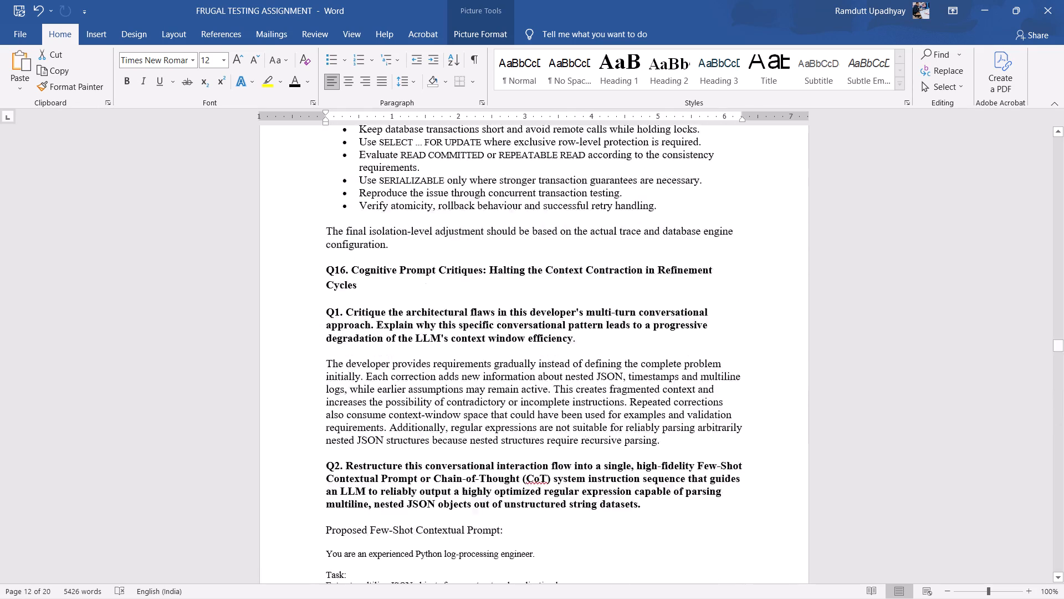
scroll(420, 306, "up", 7)
scroll(420, 305, "down", 7)
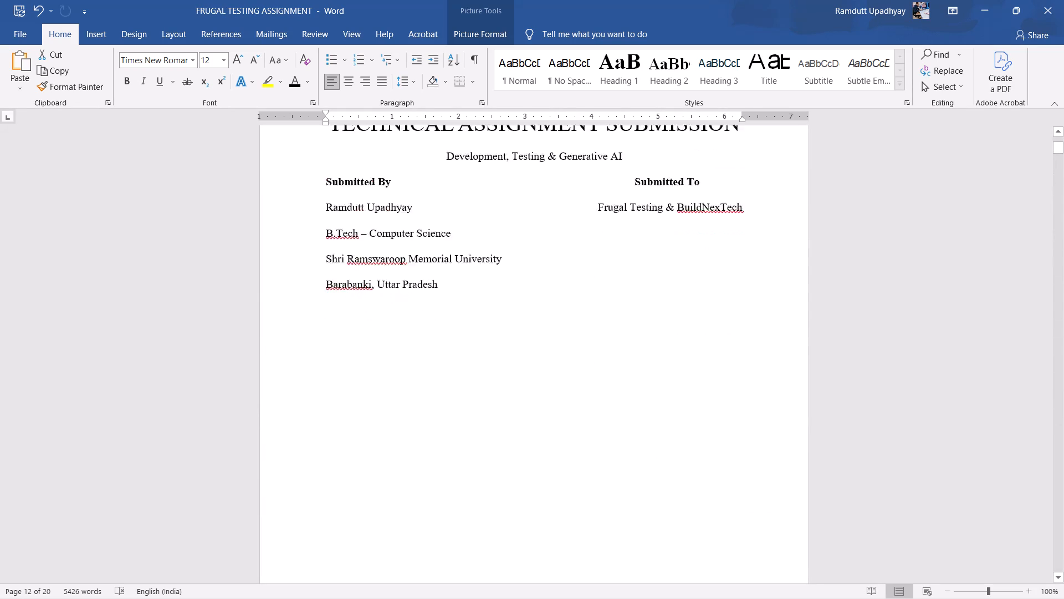
scroll(420, 304, "down", 15)
scroll(420, 303, "down", 6)
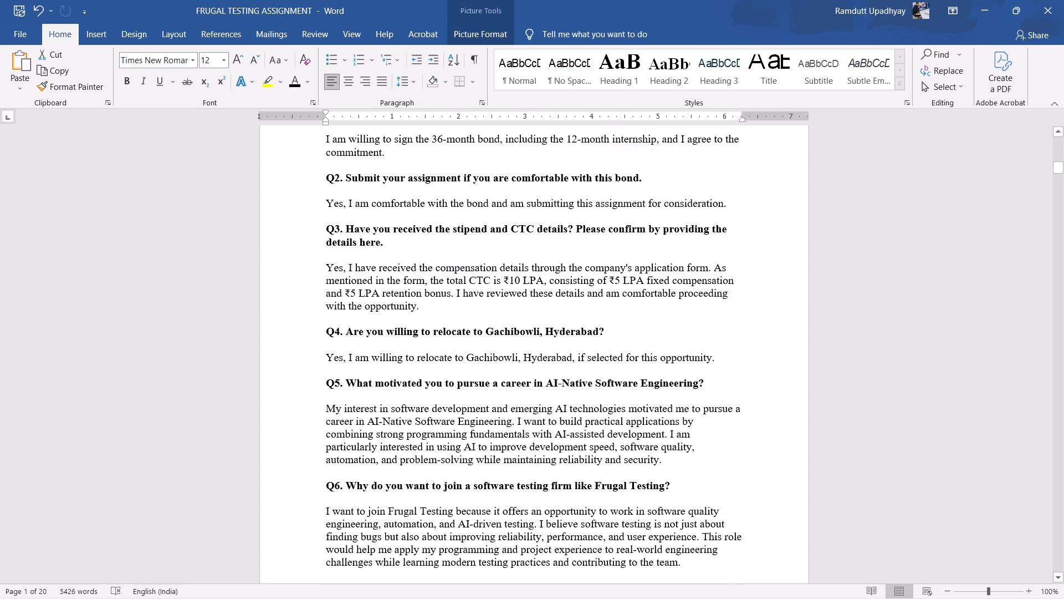
scroll(420, 303, "up", 11)
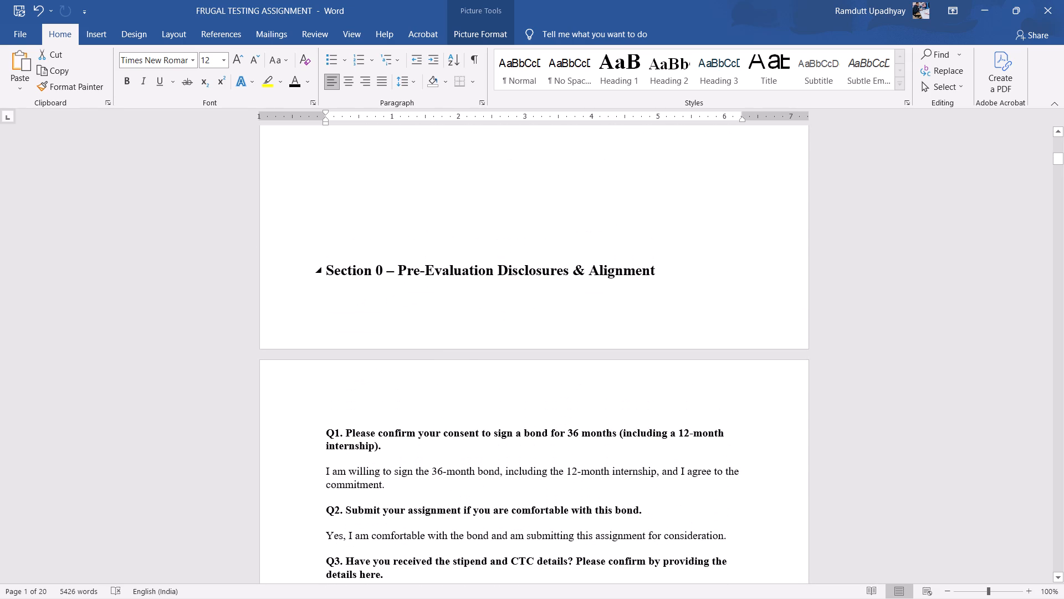
left_click(327, 256)
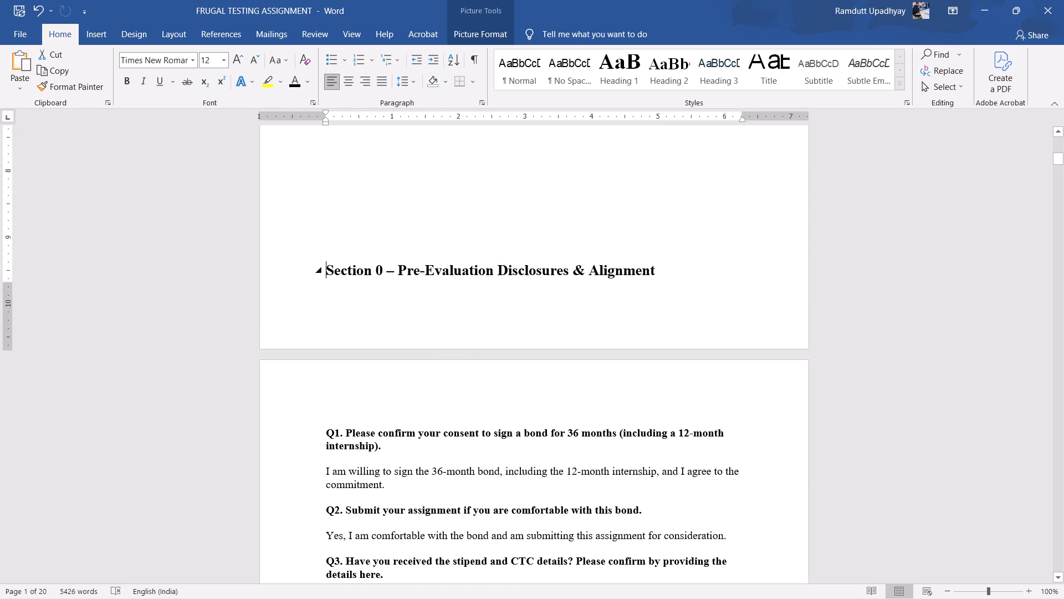
key("Return")
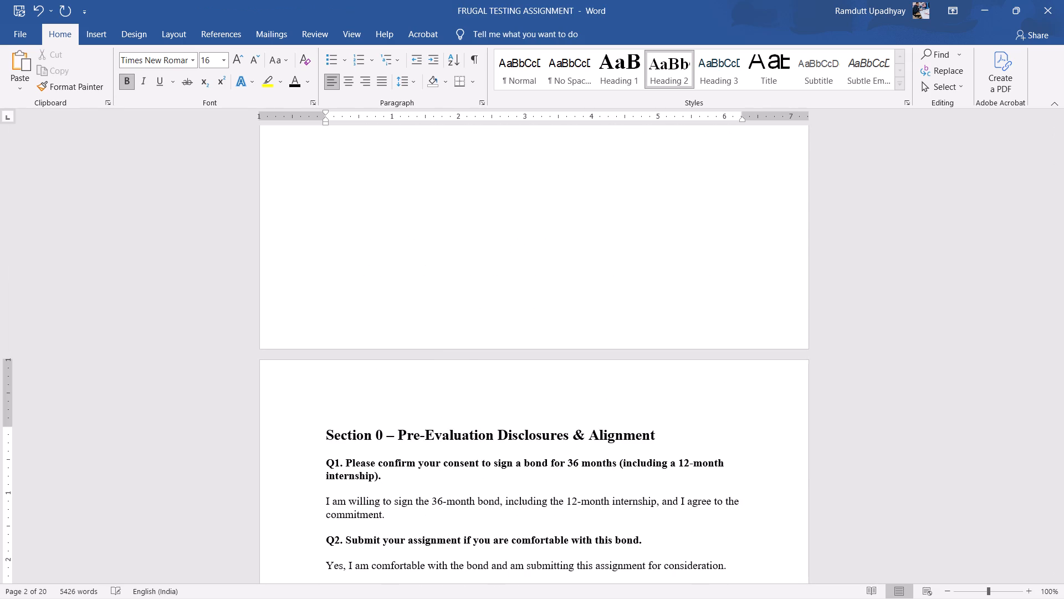
Insert five blank lines before the "Section A – Practical Anti-AI Engineering & Automation" heading to move it to the top of the following page.
scroll(367, 245, "down", 19)
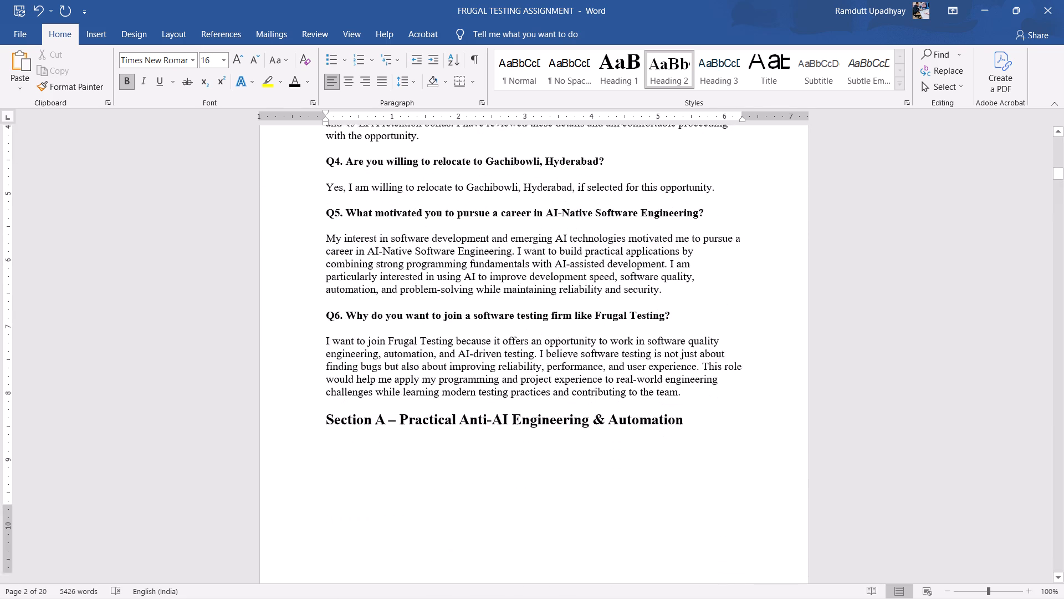
scroll(368, 244, "down", 2)
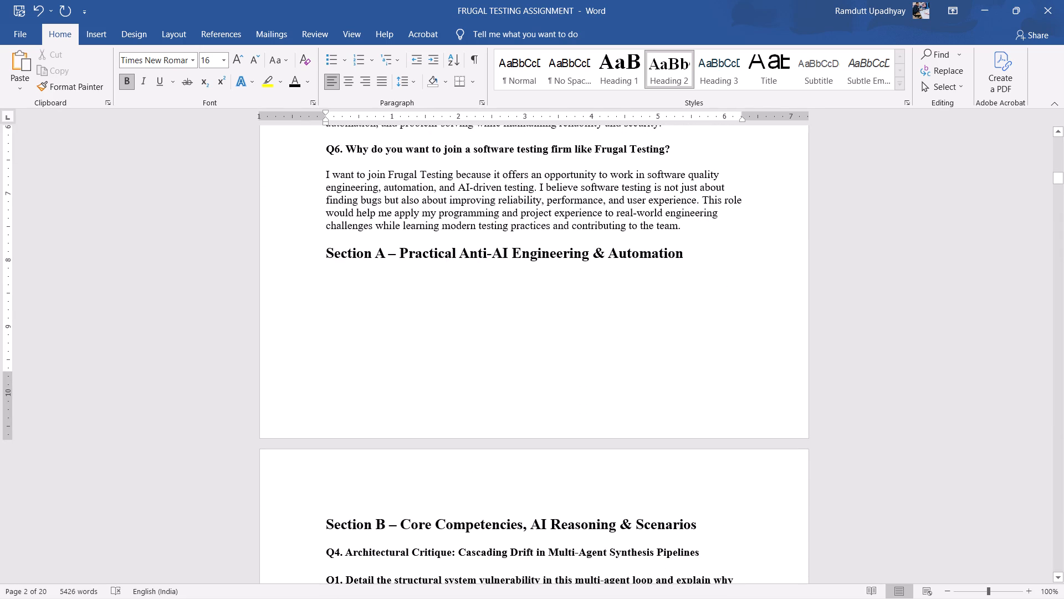
left_click(324, 255)
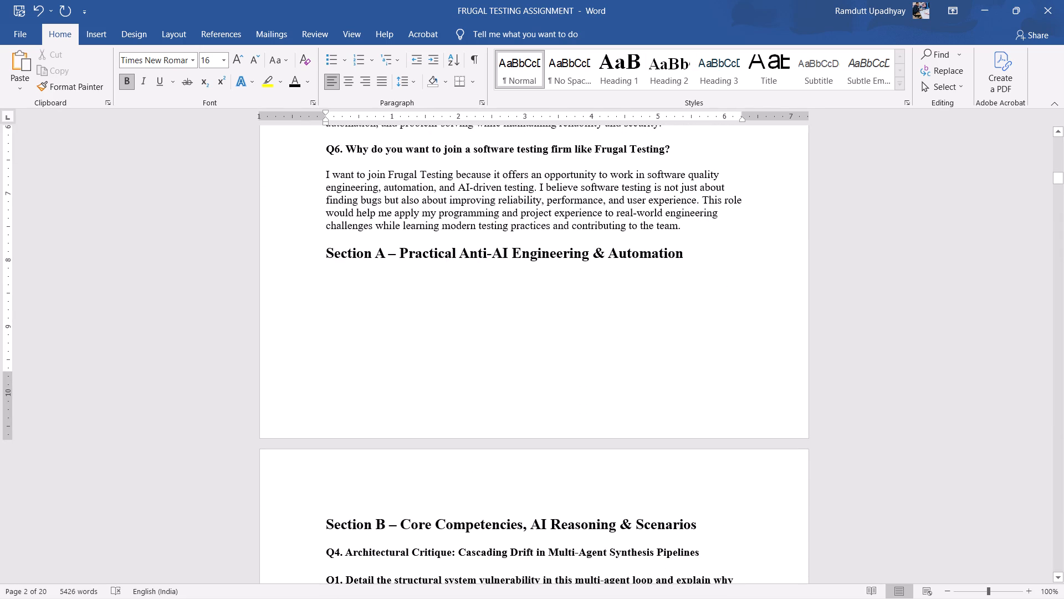
key("Return")
key("Return")
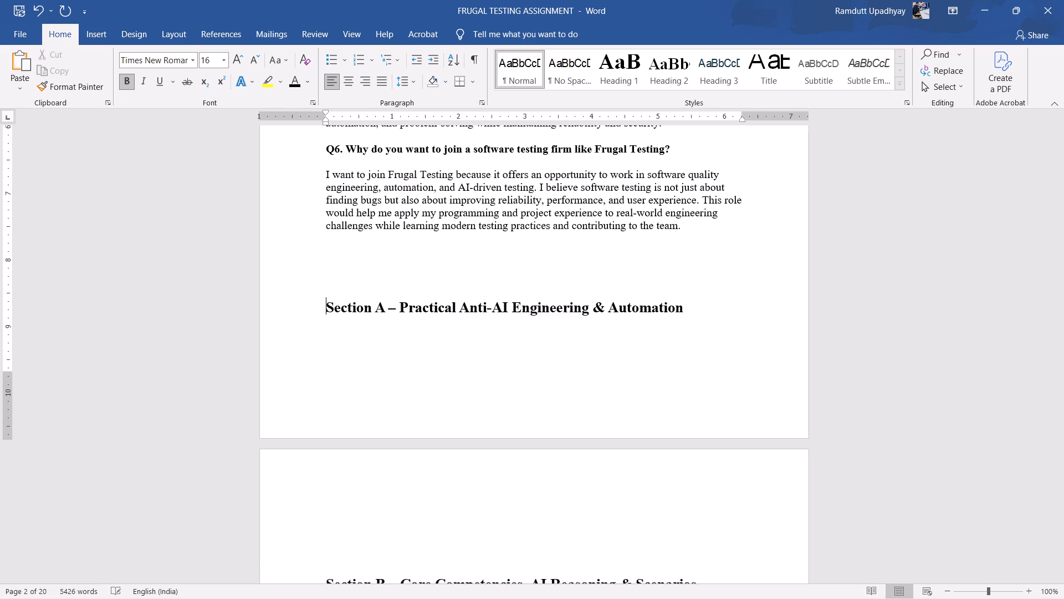
key("Return")
key("Return")
key("Return")
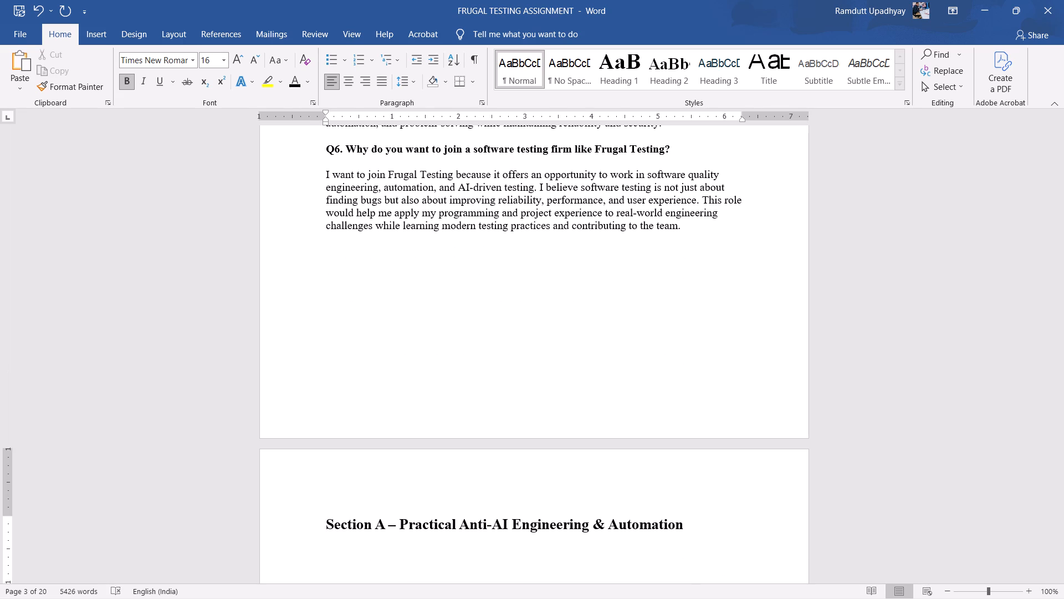
Remove the blank lines between the Section A and Section B headings, keeping Section B on its own line directly below Section A.
key("Down")
scroll(443, 157, "down", 1)
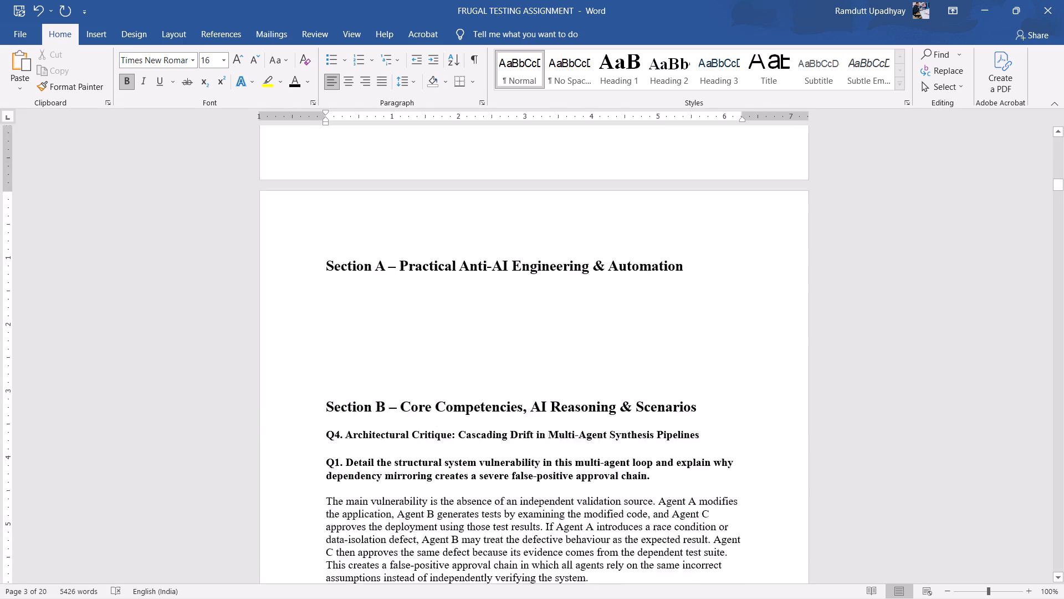
scroll(443, 157, "down", 1)
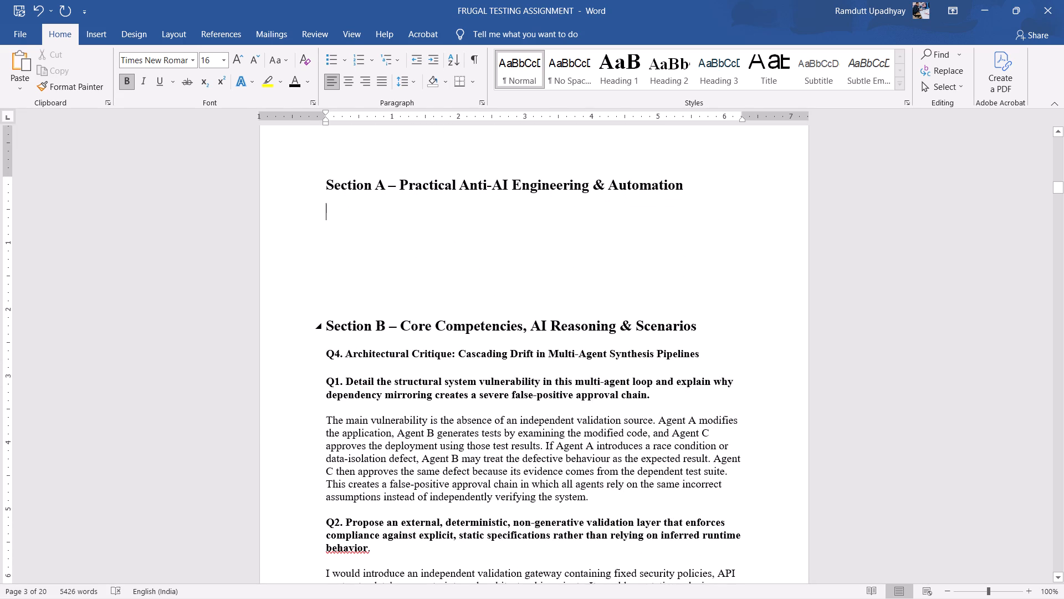
left_click(329, 321)
key("BackSpace")
key("BackSpace")
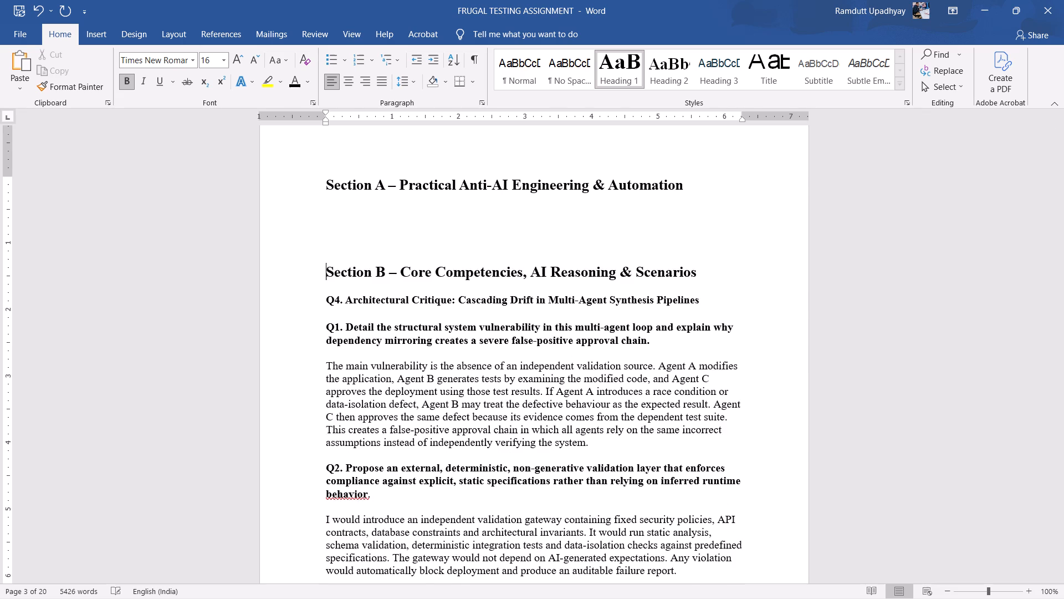
key("BackSpace")
key("BackSpace")
key("BackSpace")
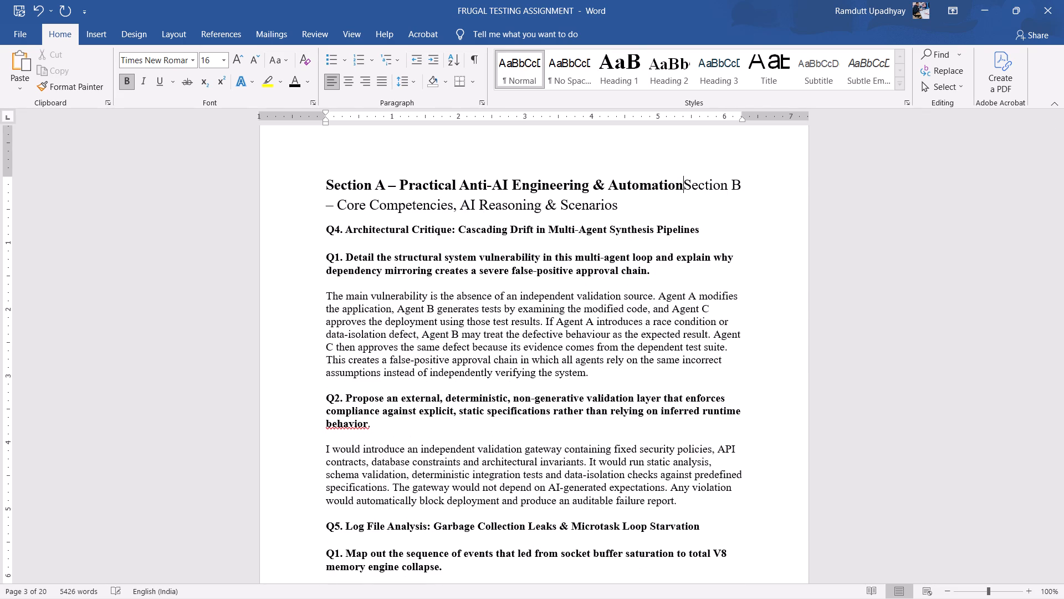
key("Return")
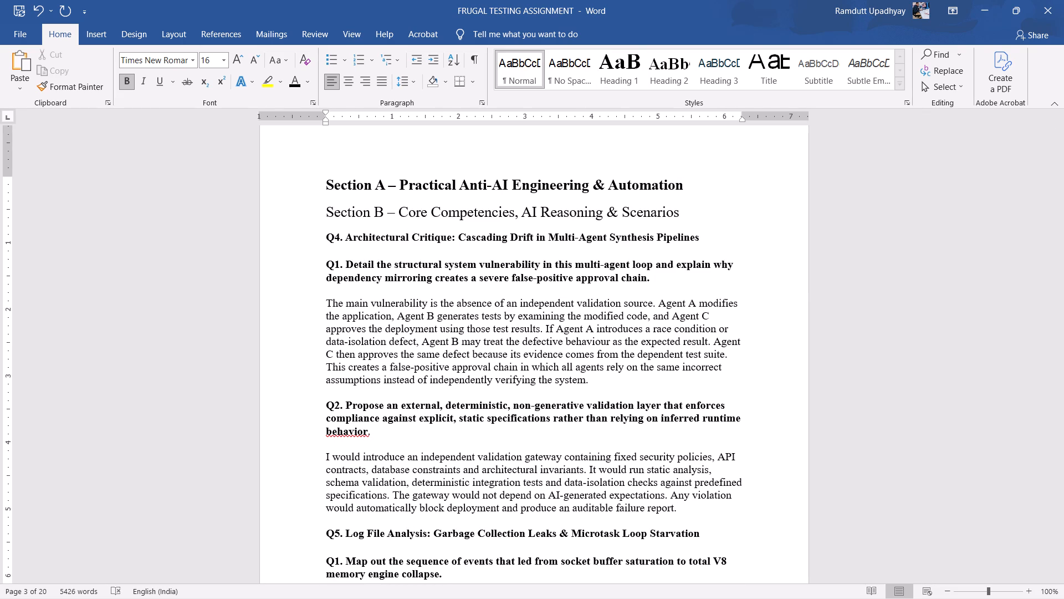
Undo the last edits to the Section B heading and insert a blank line between the Section A and Section B headings.
key("ctrl+z")
key("ctrl+z")
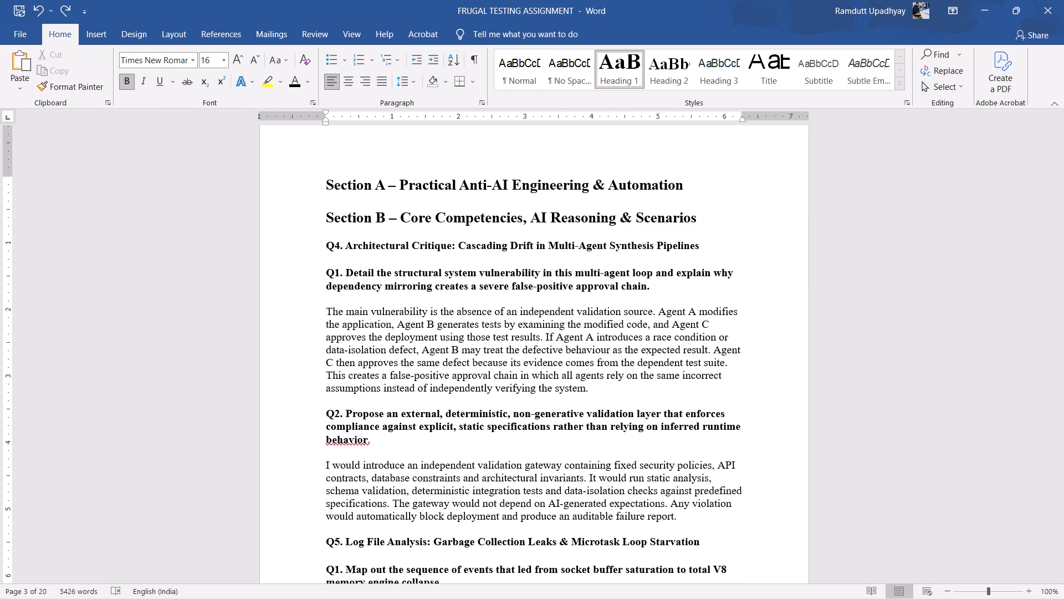
left_click(683, 184)
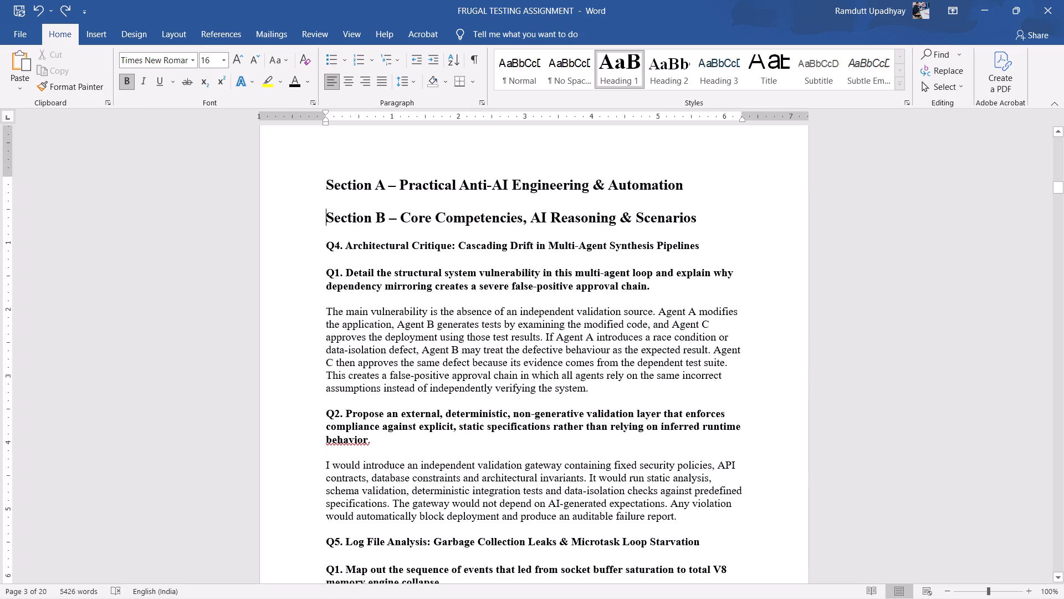
key("Return")
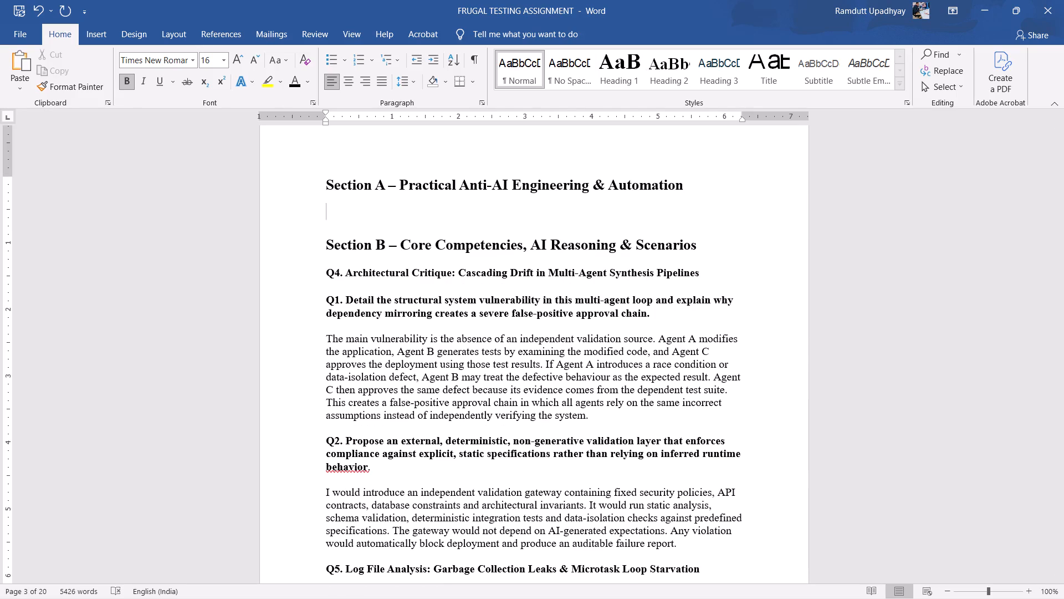
Paste the copied Q1, Q2 and Q3 blocks in order beneath the Section A heading, leaving no blank line before the Section B heading.
key("super+c")
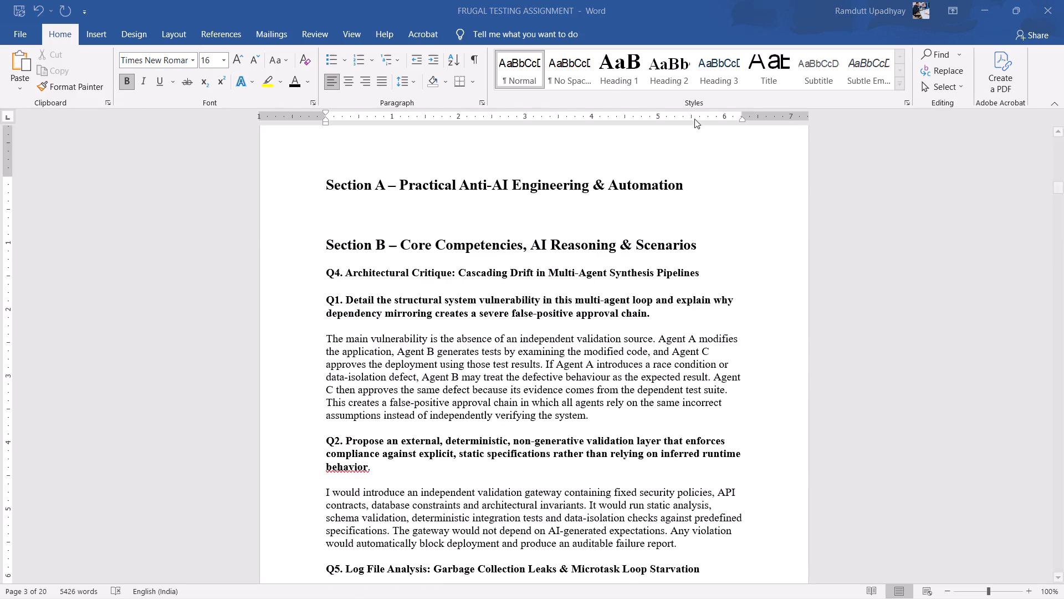
left_click(819, 49)
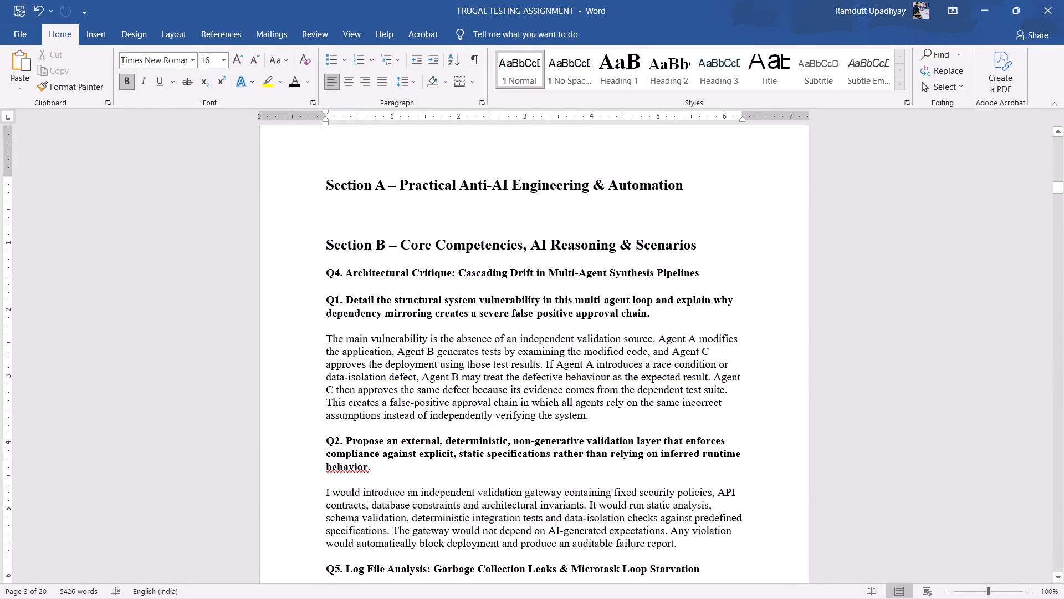
key("super+v")
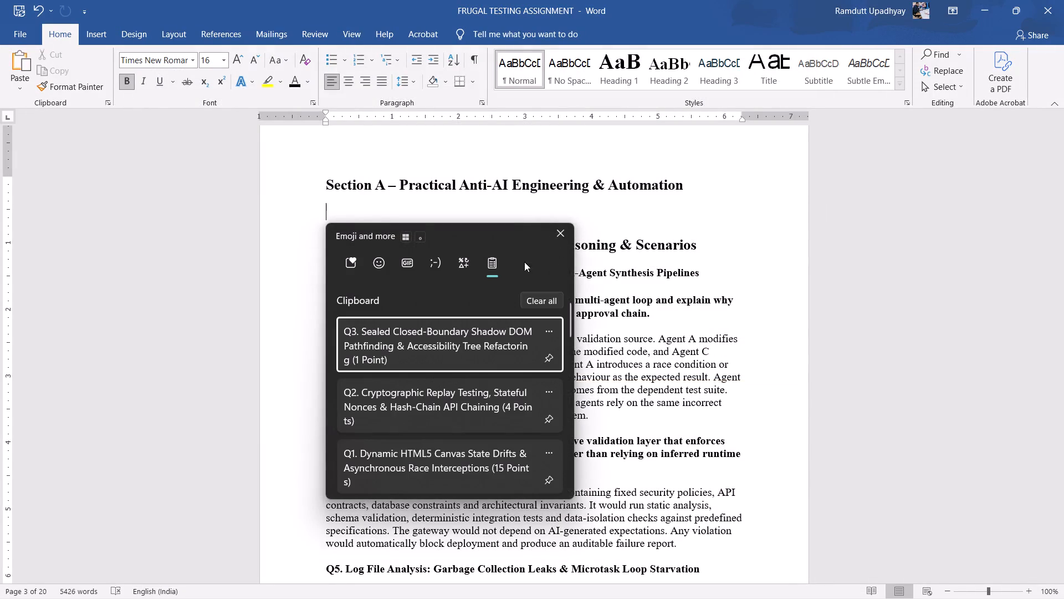
left_click(397, 461)
key("ctrl+v")
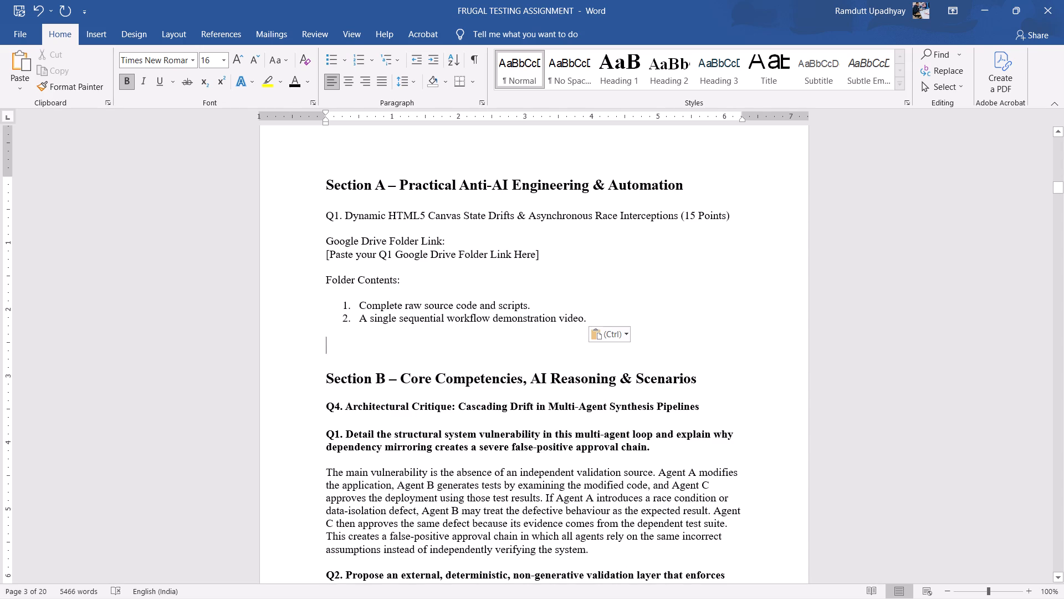
key("super+v")
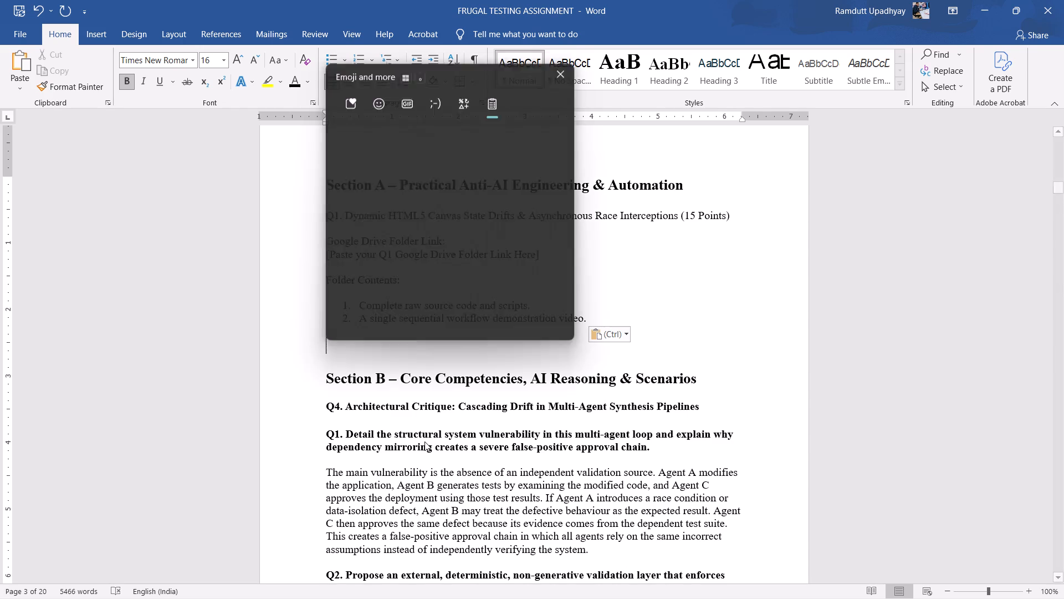
left_click(428, 249)
key("ctrl+v")
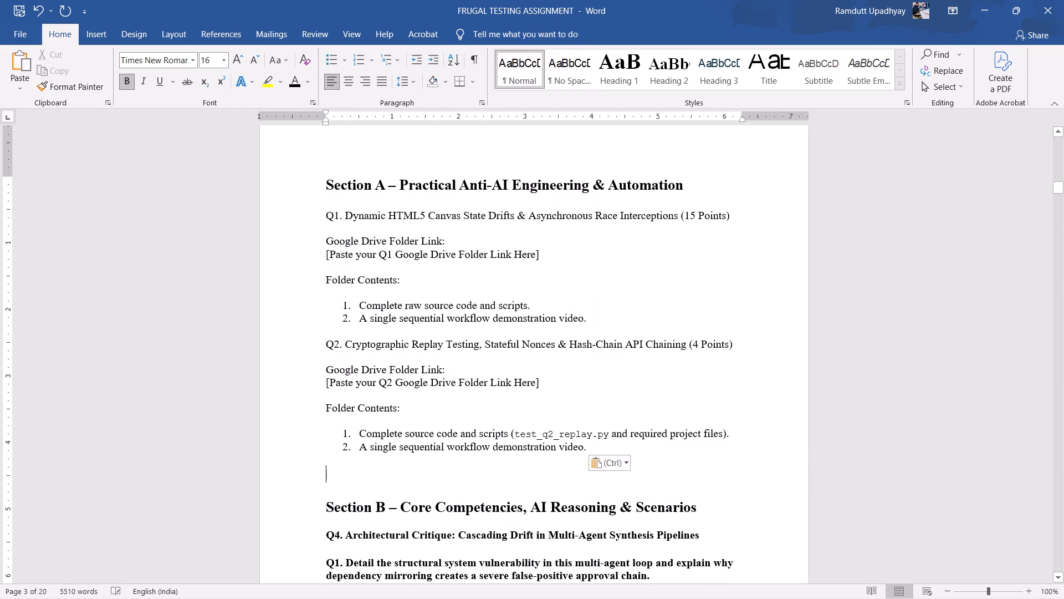
key("super+v")
left_click(399, 304)
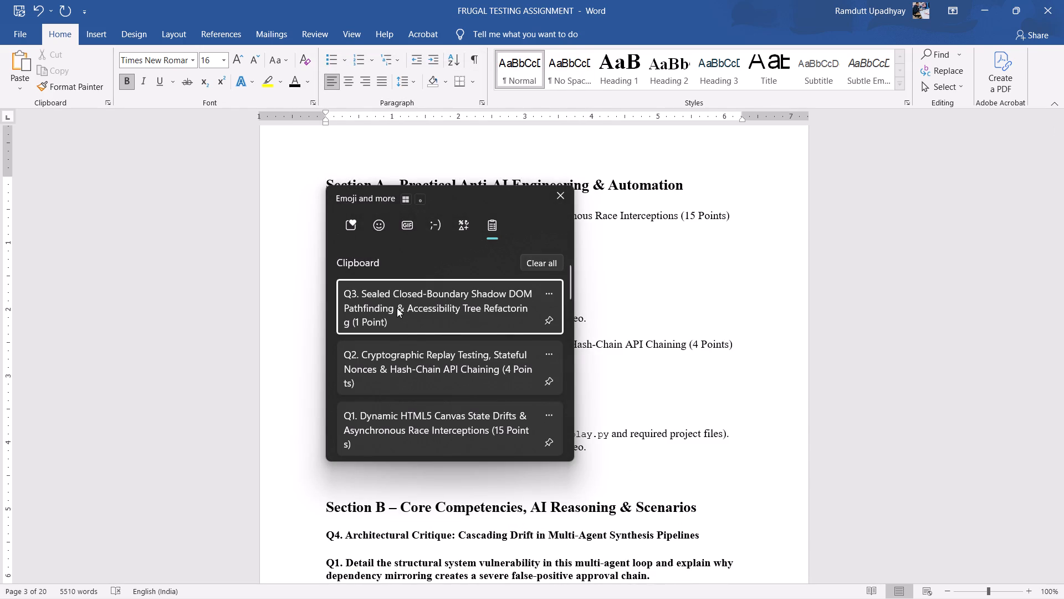
key("ctrl+v")
scroll(365, 404, "down", 4)
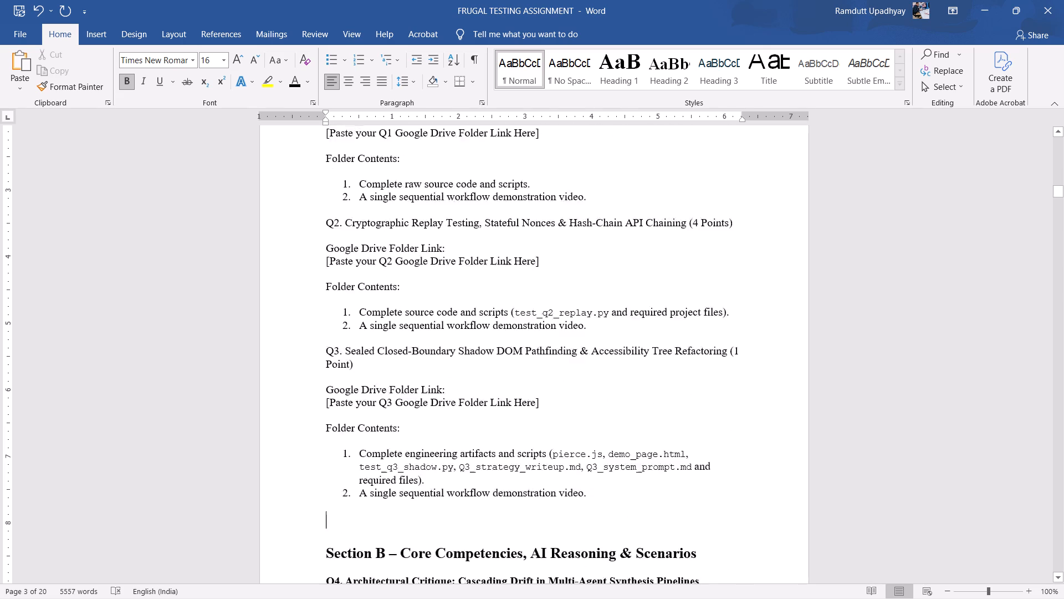
scroll(365, 404, "down", 3)
key("BackSpace")
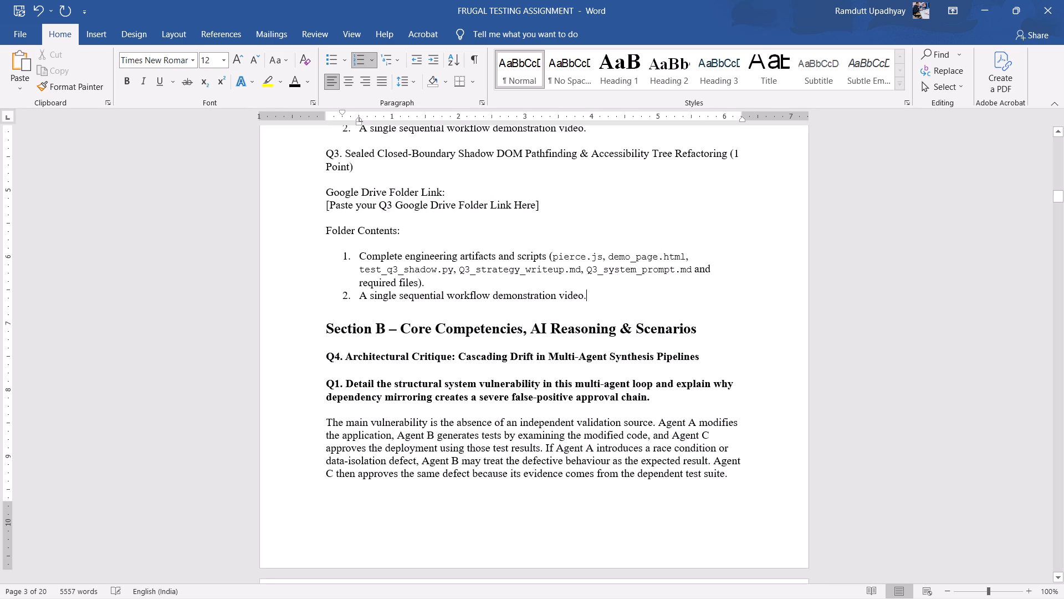
Make the Q1 title "Dynamic HTML5 Canvas State Drifts & Asynchronous Race Interceptions" bold and delete its "(15 Points)" suffix.
scroll(370, 395, "up", 7)
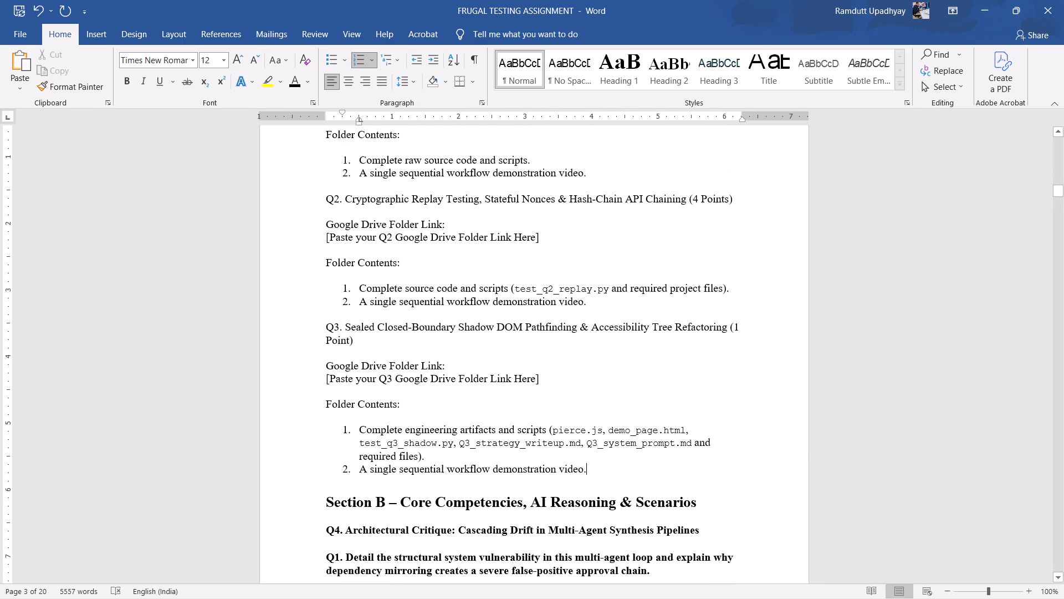
scroll(371, 390, "up", 6)
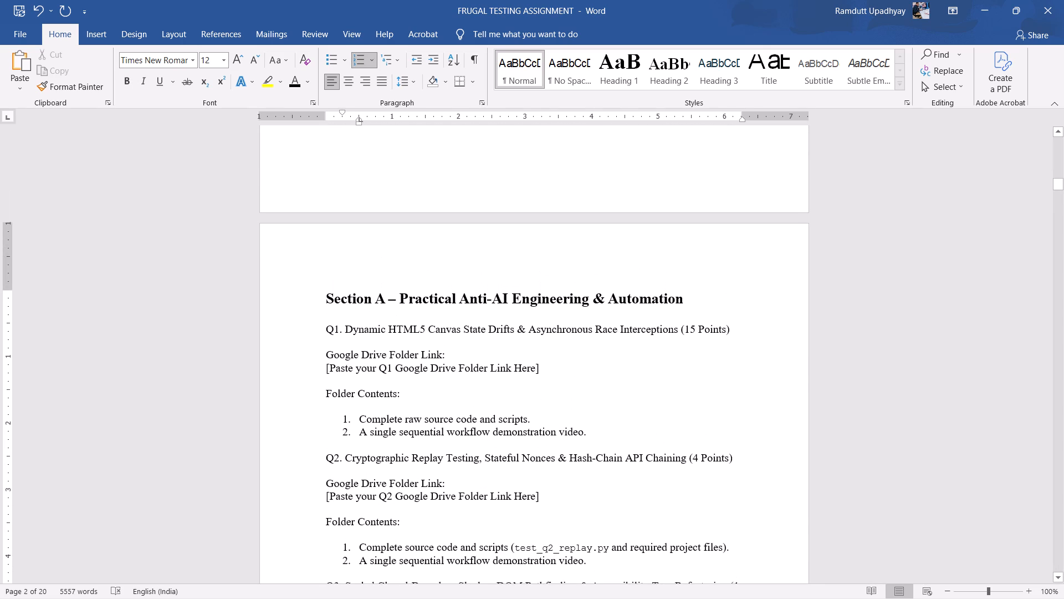
left_click_drag(320, 325, 663, 336)
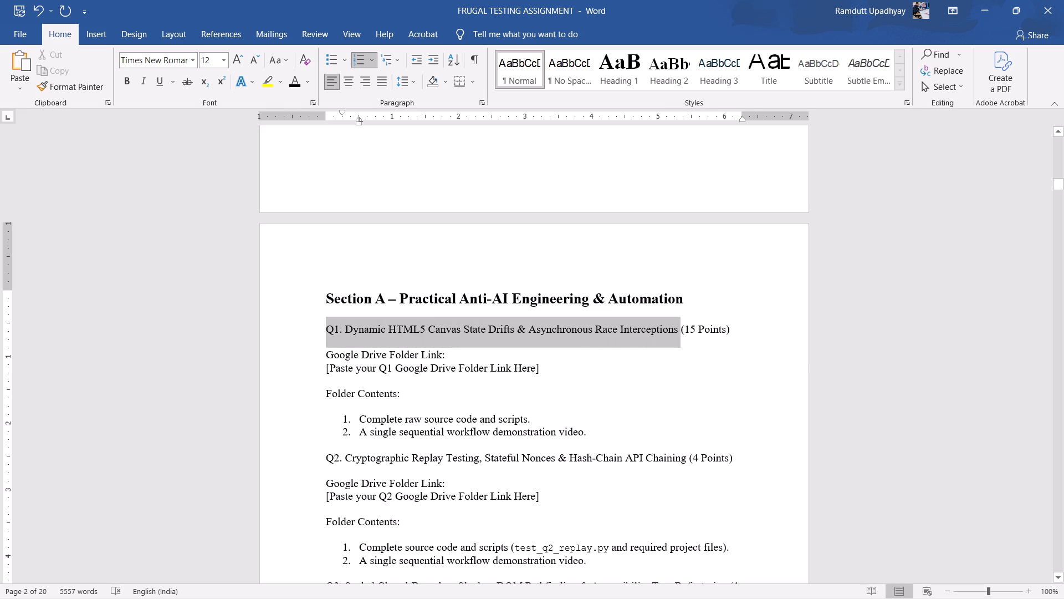
left_click_drag(663, 336, 664, 336)
key("ctrl+b")
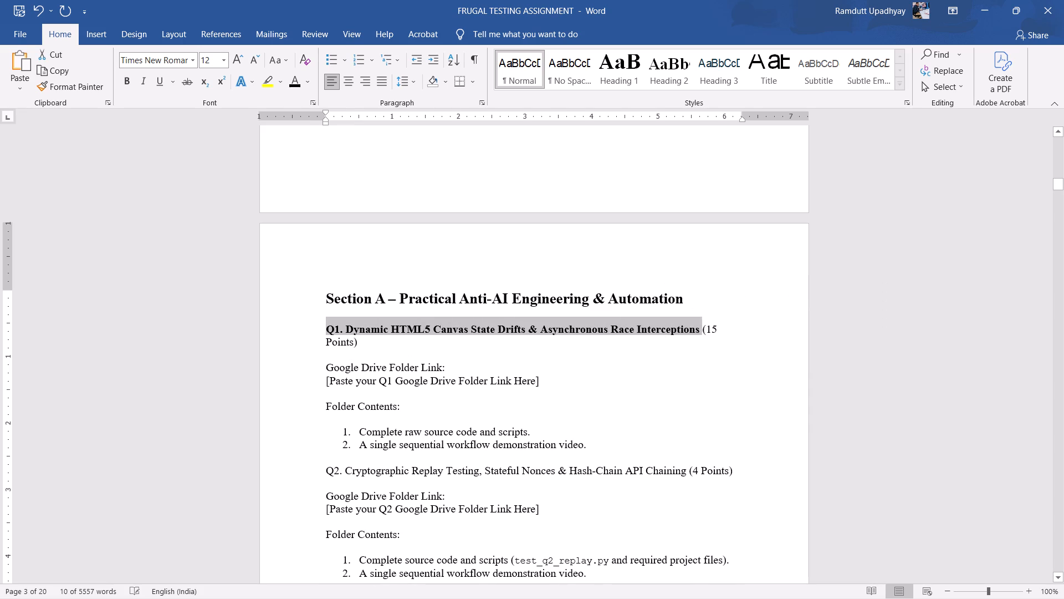
left_click(401, 342)
key("BackSpace")
key("BackSpace")
key("BackSpace")
key("BackSpace")
key("BackSpace")
key("BackSpace")
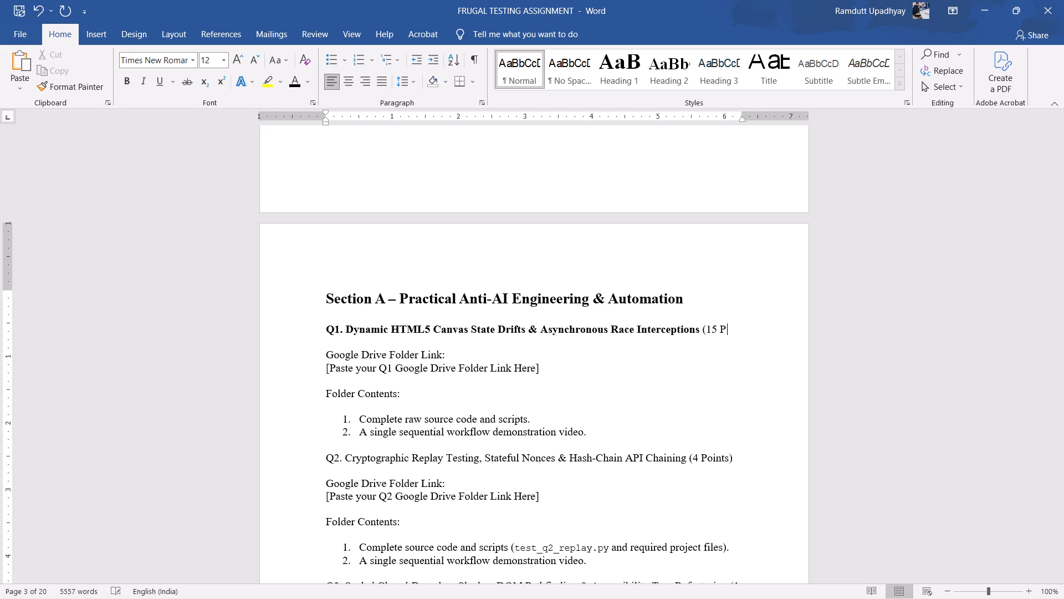
key("BackSpace")
key("BackSpace")
key("BackSpace")
key("BackSpace")
key("BackSpace")
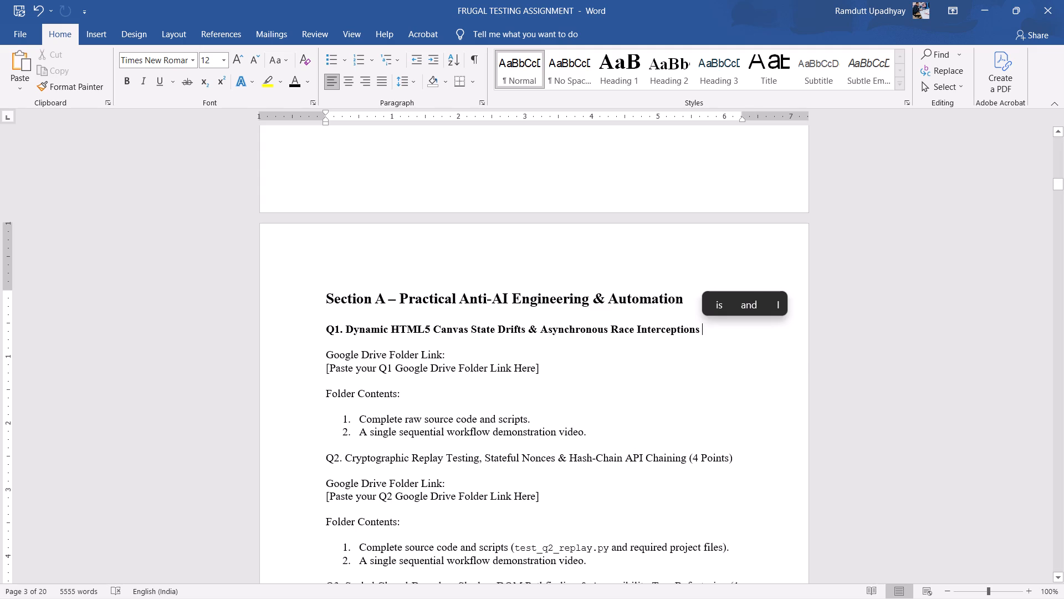
Make the Q2 title "Cryptographic Replay Testing, Stateful Nonces & Hash-Chain API Chaining" bold and delete its "(4 Points)" suffix.
scroll(324, 368, "down", 2)
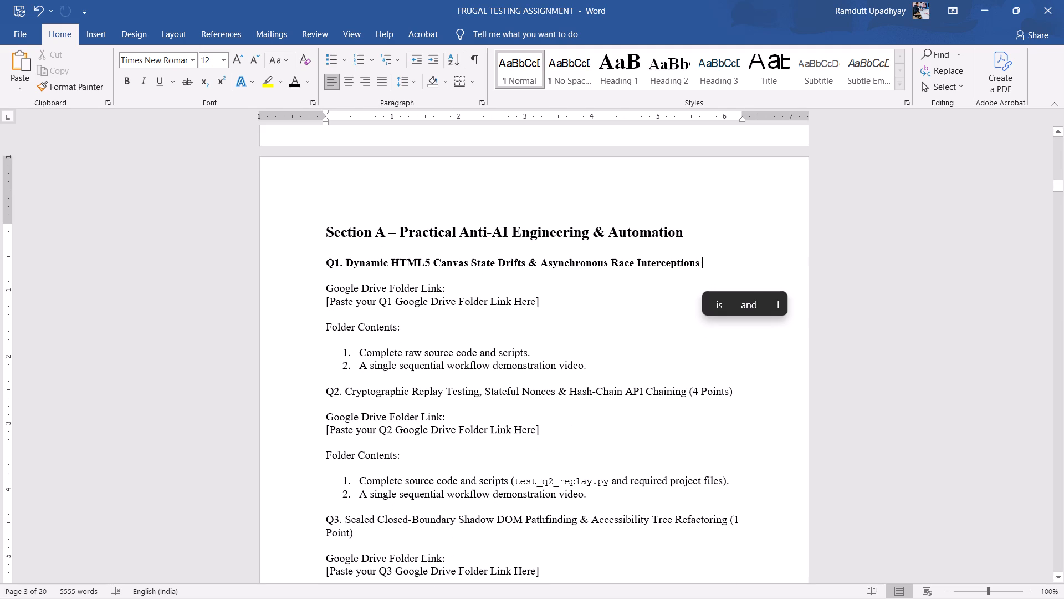
left_click_drag(320, 394, 694, 398)
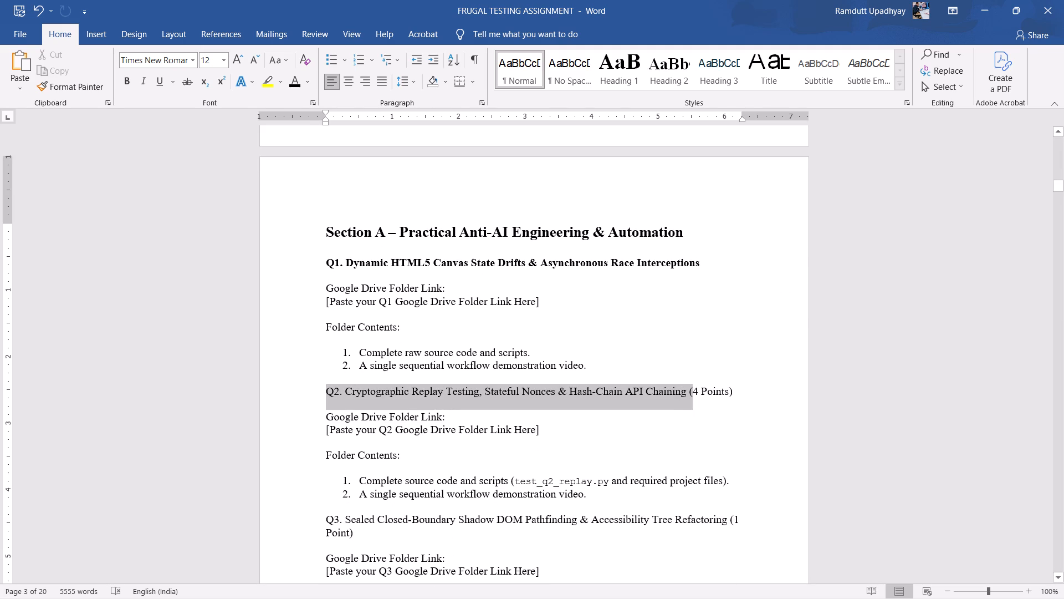
left_click_drag(694, 398, 687, 390)
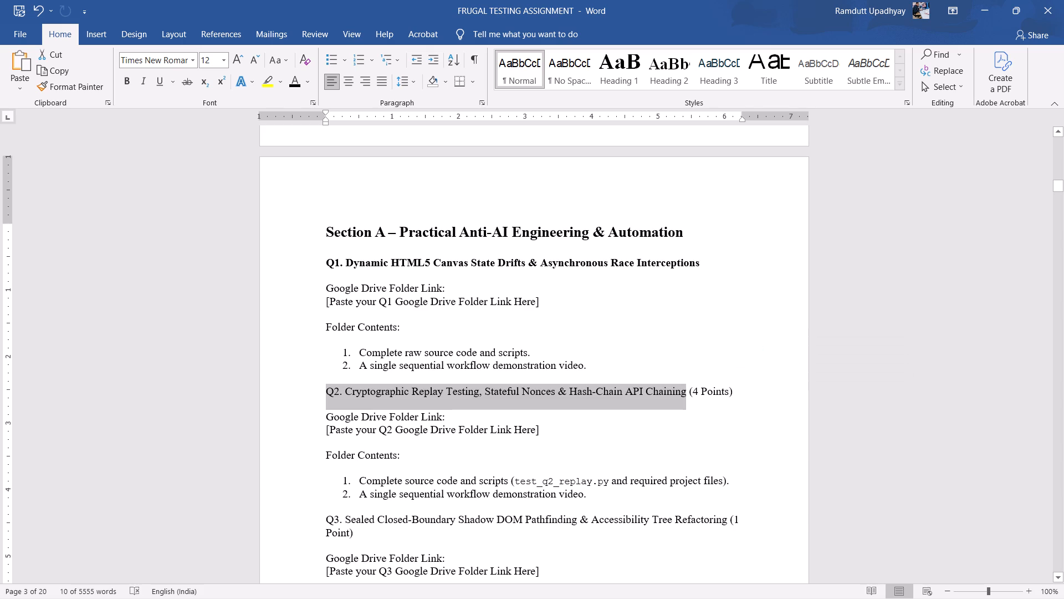
key("ctrl+b")
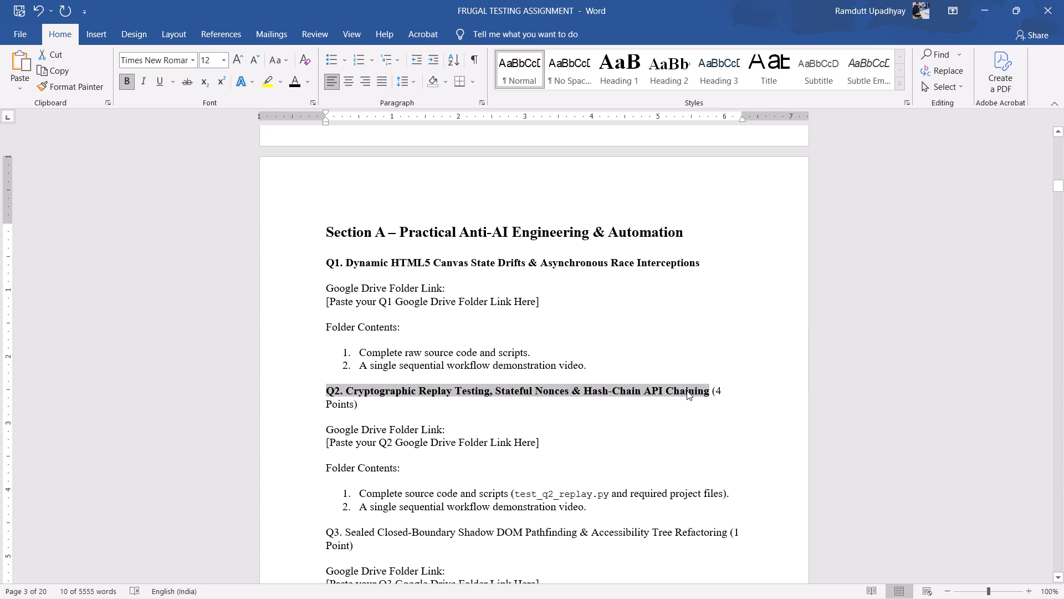
key("Right")
key("Right")
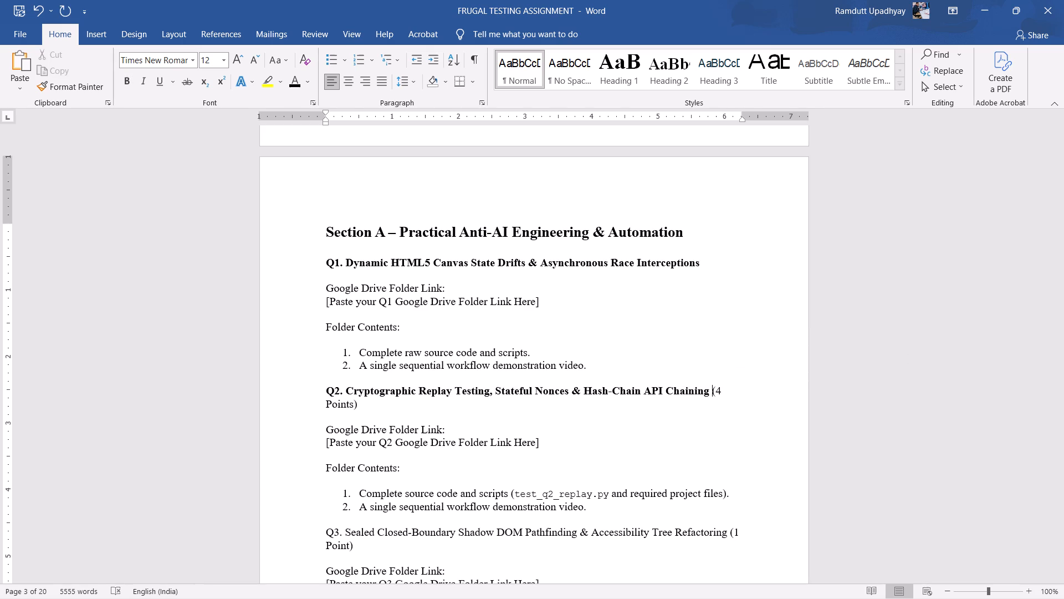
key("Delete")
key("Delete")
key("Delete")
key("Delete")
key("Delete")
key("Delete")
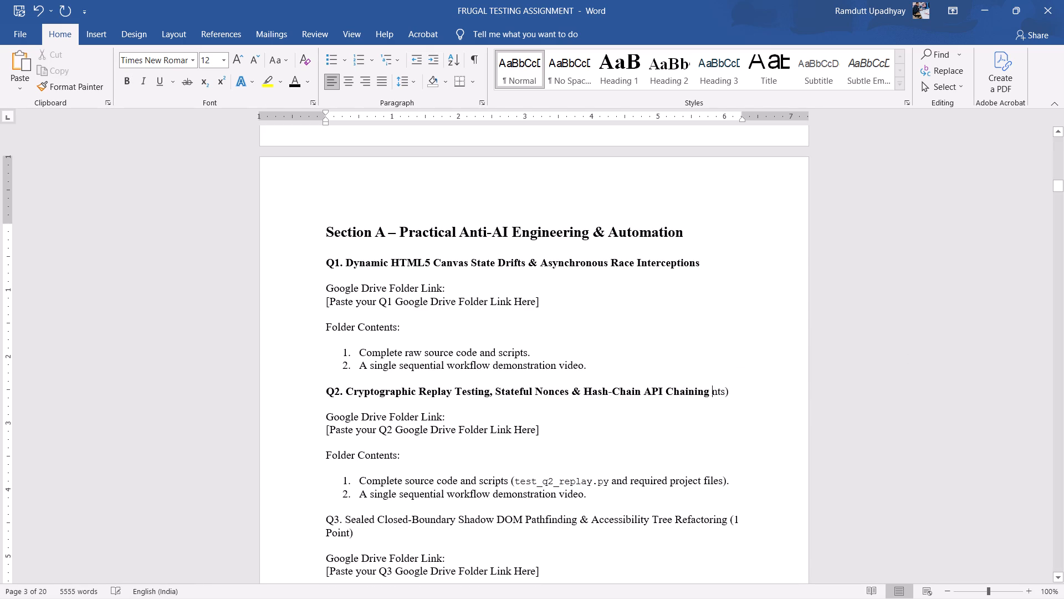
key("Delete")
key("Delete")
key("Delete")
key("Delete")
Make the Q3 title "Sealed Closed-Boundary Shadow DOM Pathfinding & Accessibility Tree Refactoring" bold and delete its "(1 Point)" suffix.
scroll(386, 429, "down", 2)
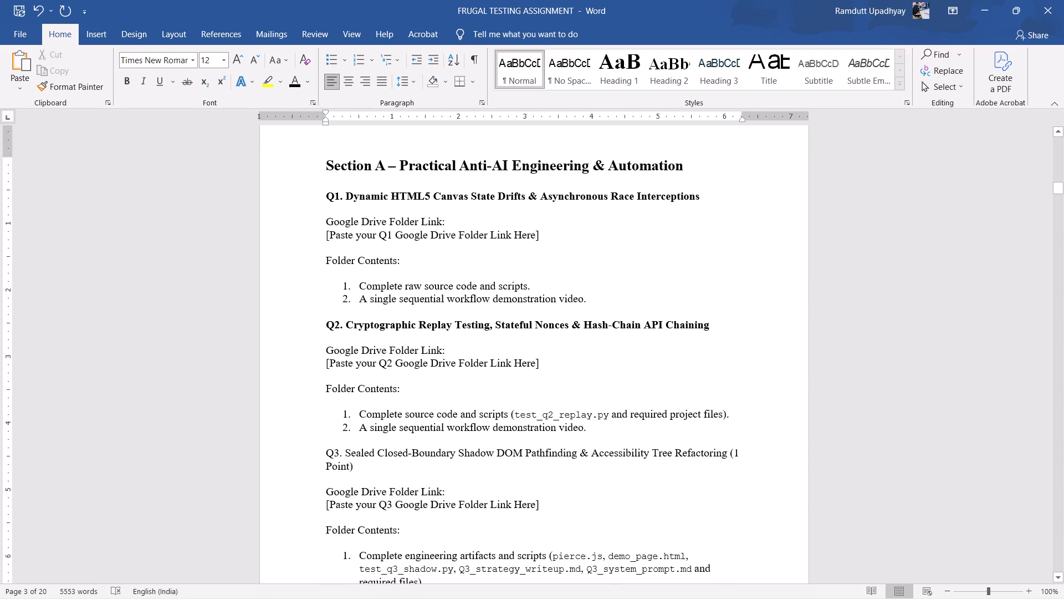
left_click_drag(328, 449, 362, 459)
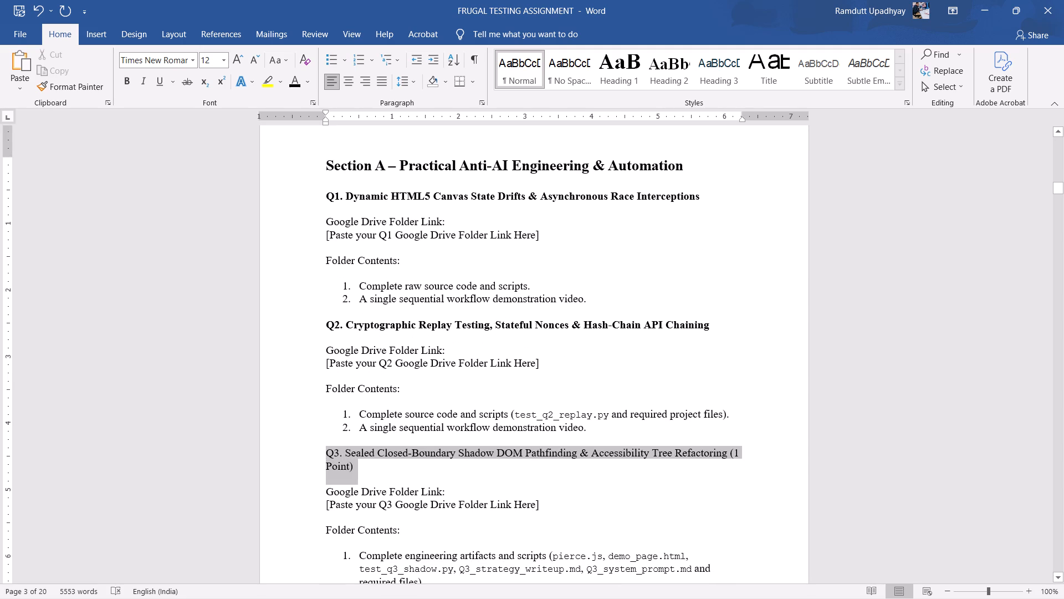
left_click_drag(362, 459, 715, 451)
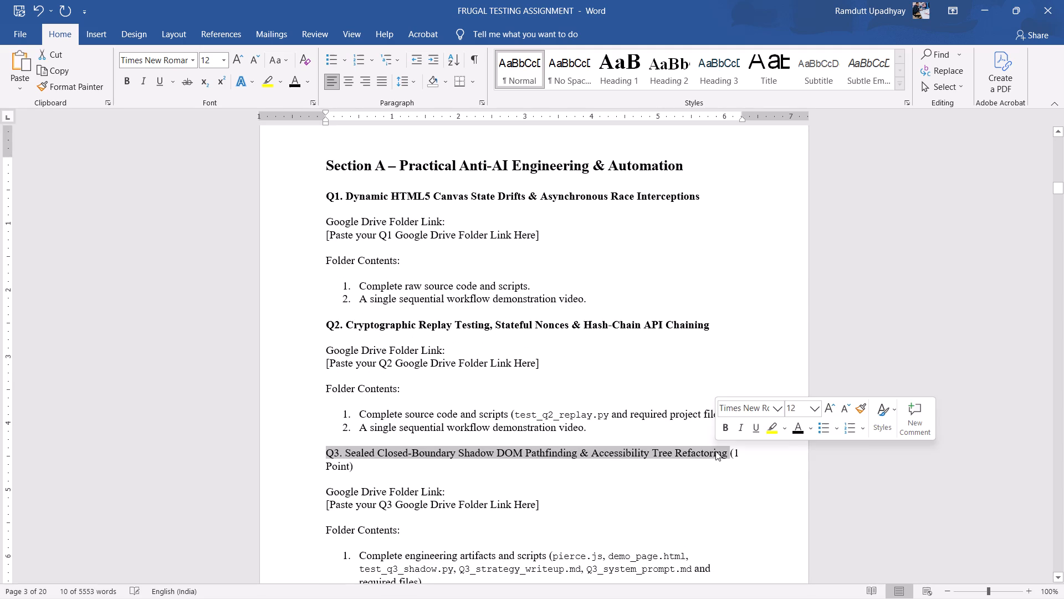
key("ctrl+b")
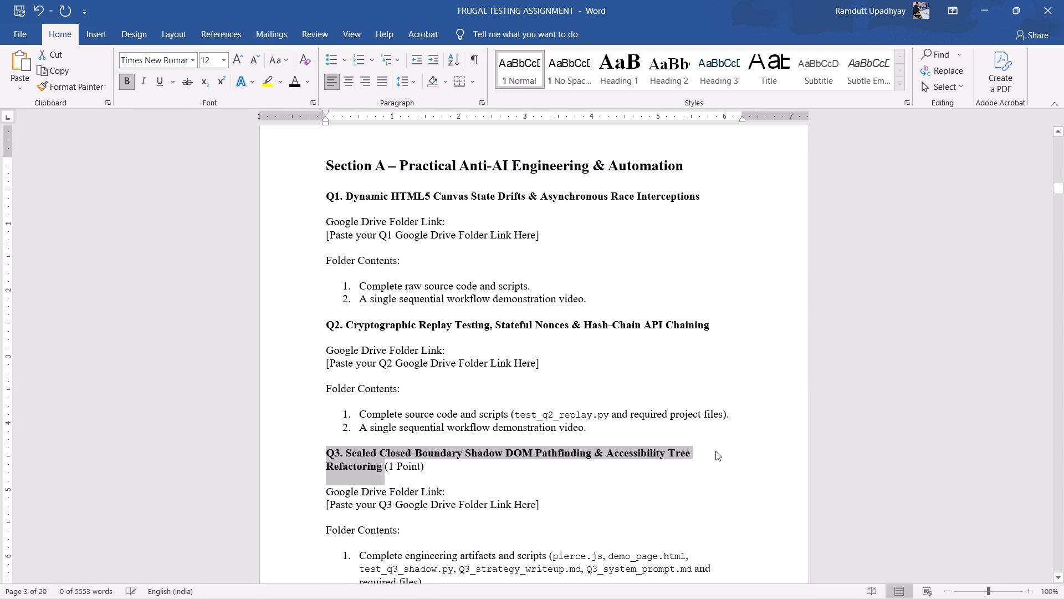
left_click(461, 473)
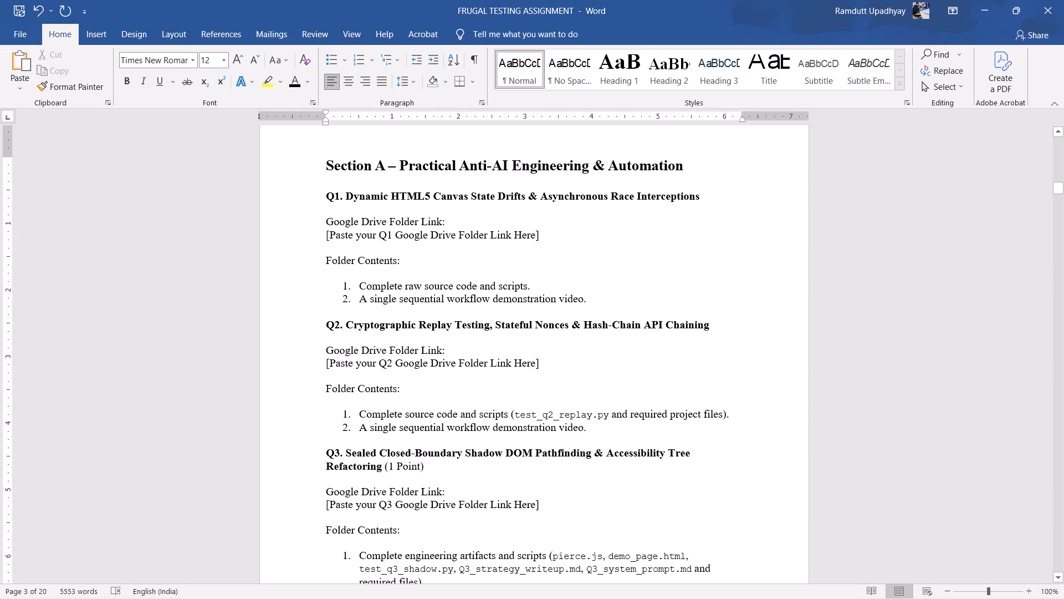
key("BackSpace")
key("BackSpace")
key("BackSpace")
key("BackSpace")
key("BackSpace")
key("BackSpace")
key("BackSpace")
key("BackSpace")
key("BackSpace")
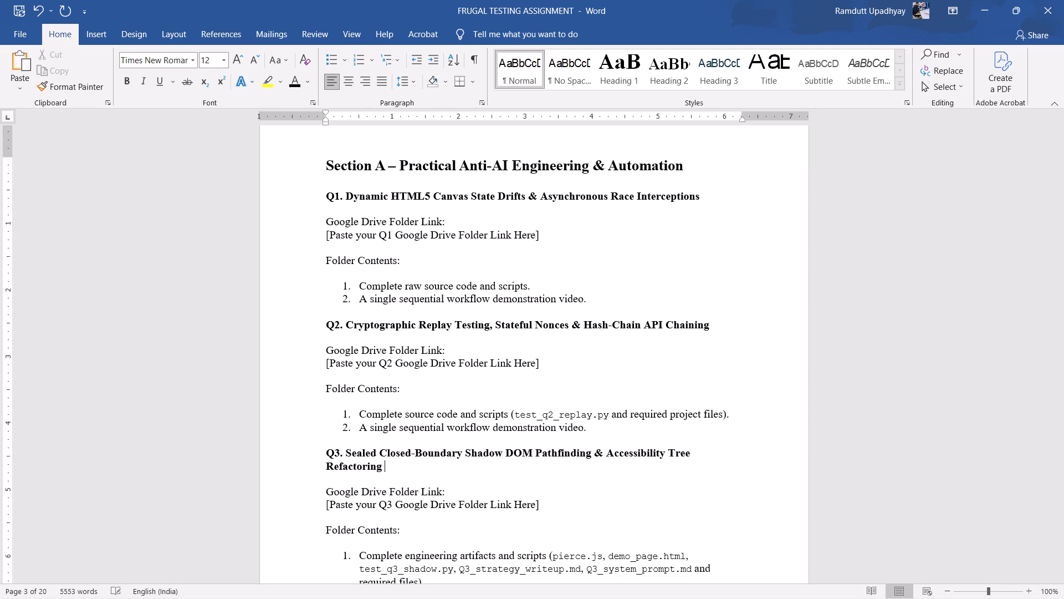
Review the document from Section A through Section B and the social engagement proofs to the Official Websites list at the end.
scroll(519, 437, "down", 2)
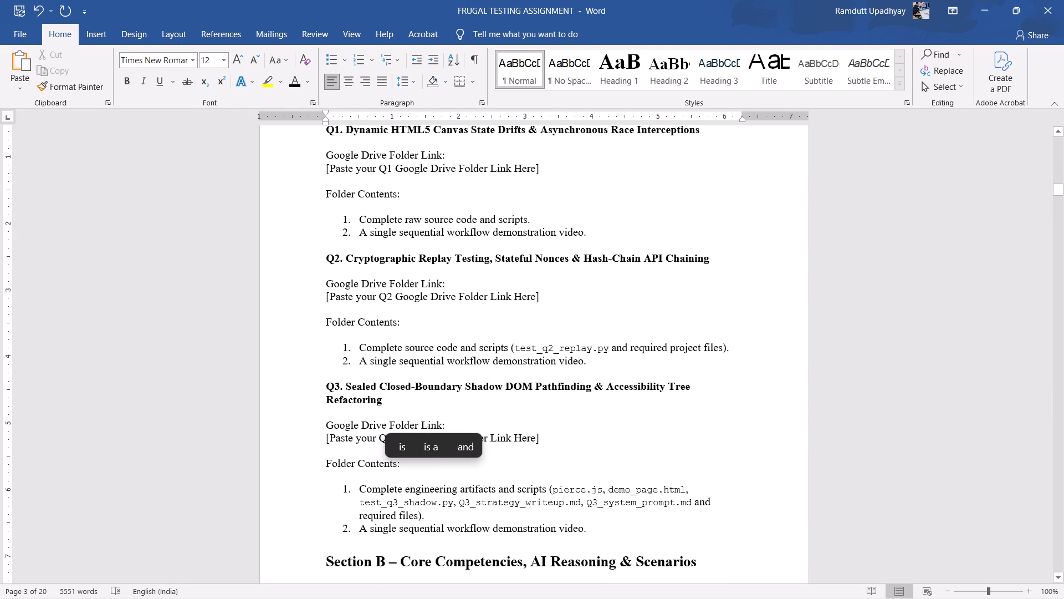
scroll(520, 436, "down", 2)
scroll(325, 389, "down", 3)
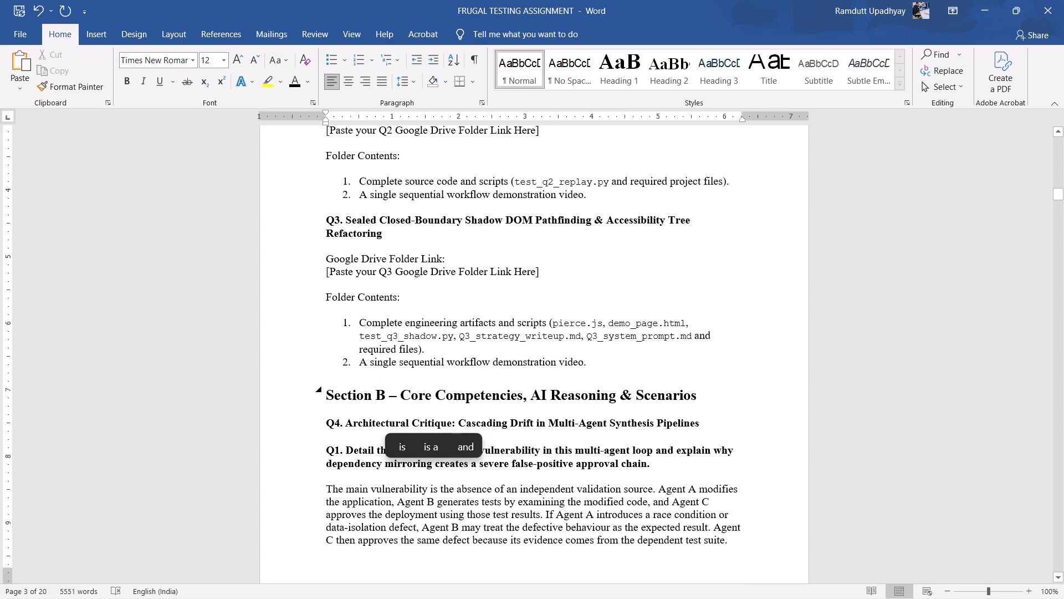
scroll(325, 379, "down", 8)
scroll(413, 346, "down", 6)
scroll(413, 344, "down", 17)
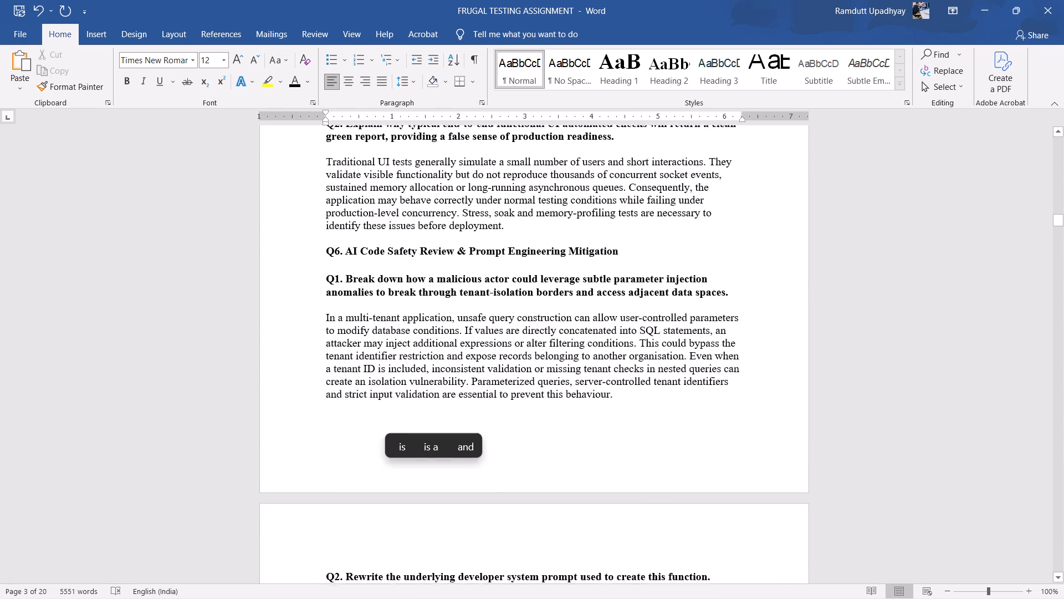
scroll(414, 338, "down", 20)
scroll(414, 338, "down", 20)
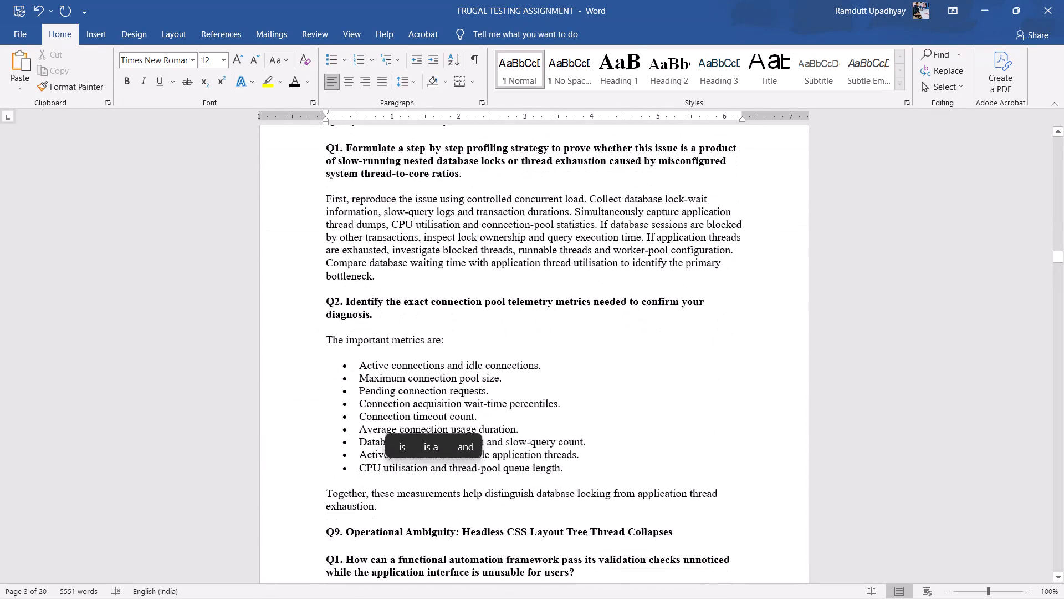
scroll(413, 309, "down", 20)
scroll(413, 309, "down", 15)
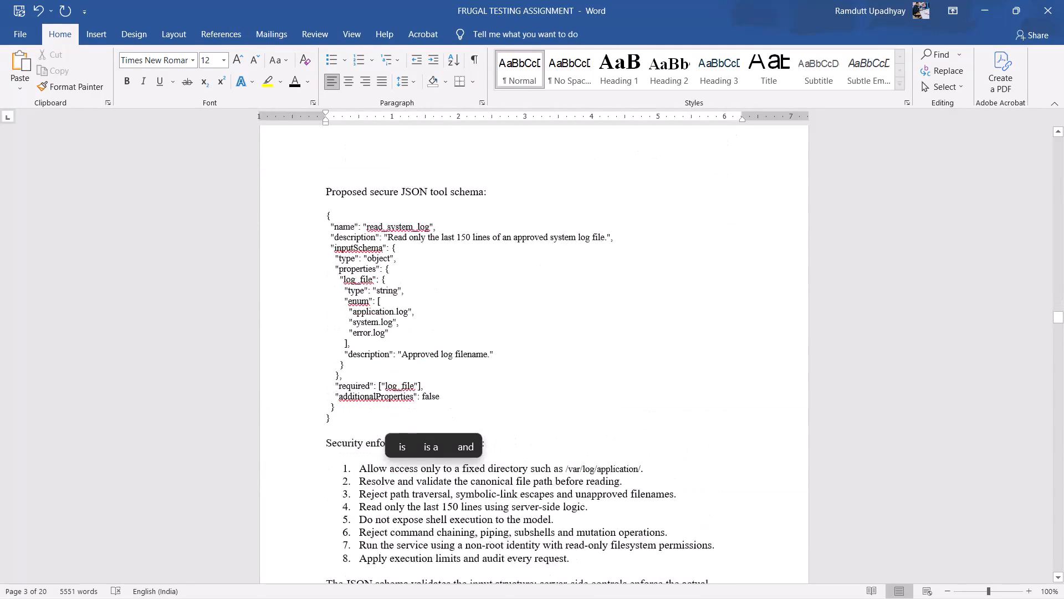
scroll(405, 271, "down", 18)
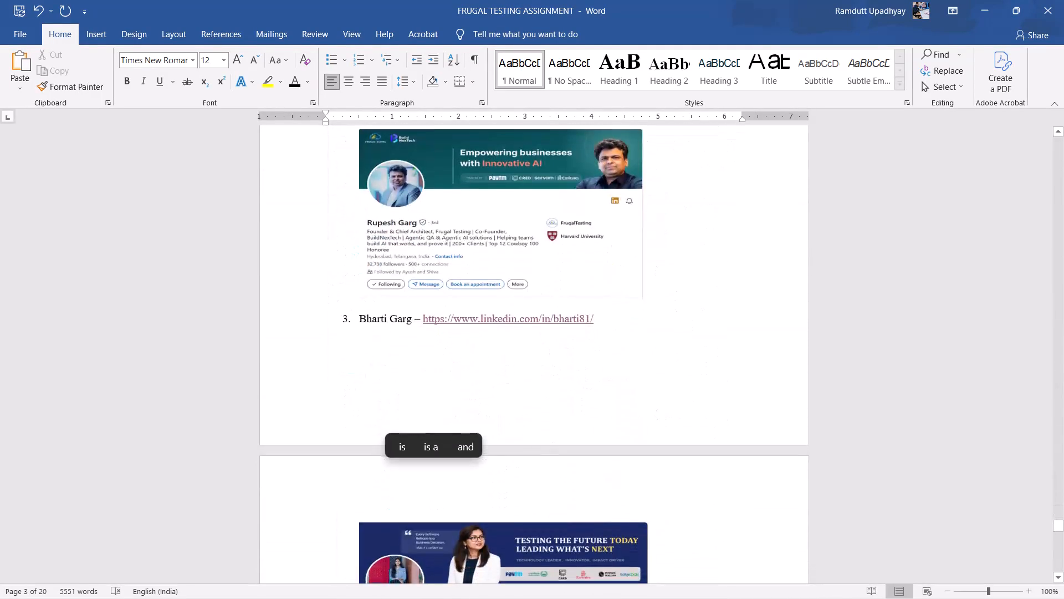
scroll(405, 271, "down", 1)
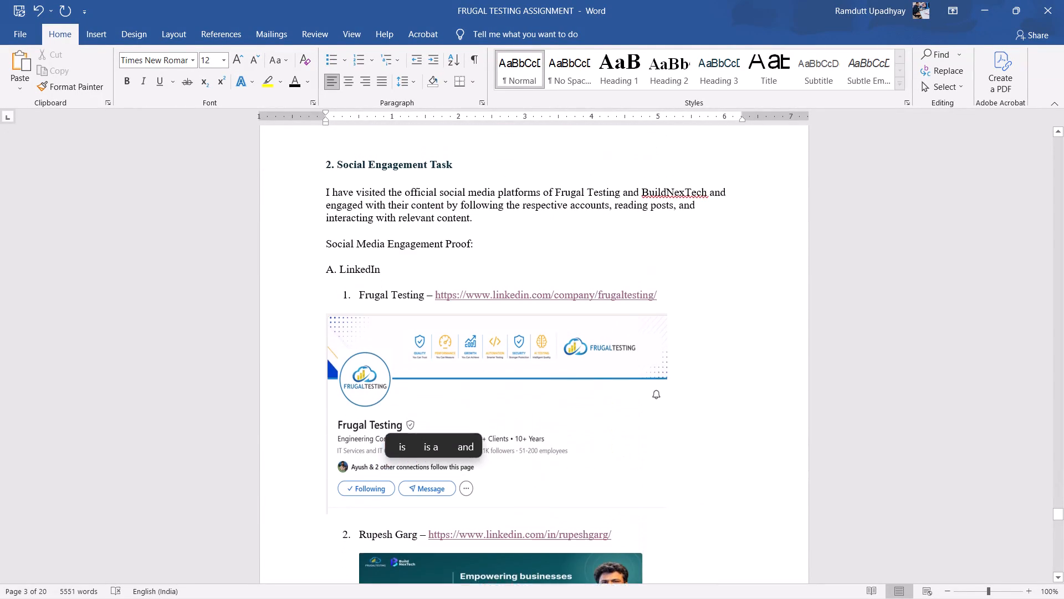
scroll(405, 271, "down", 2)
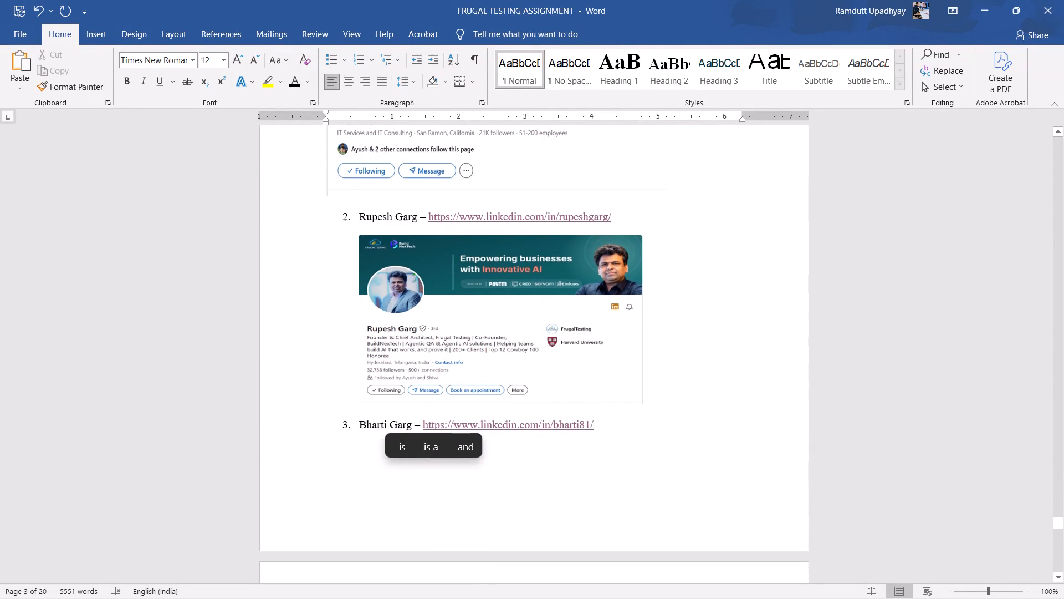
scroll(405, 271, "down", 2)
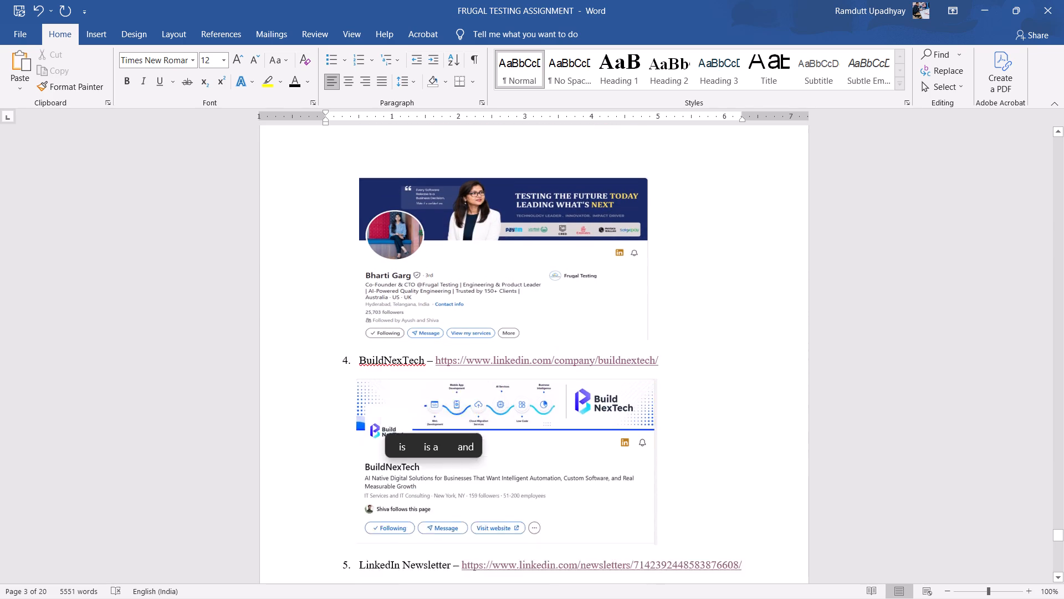
scroll(405, 271, "down", 4)
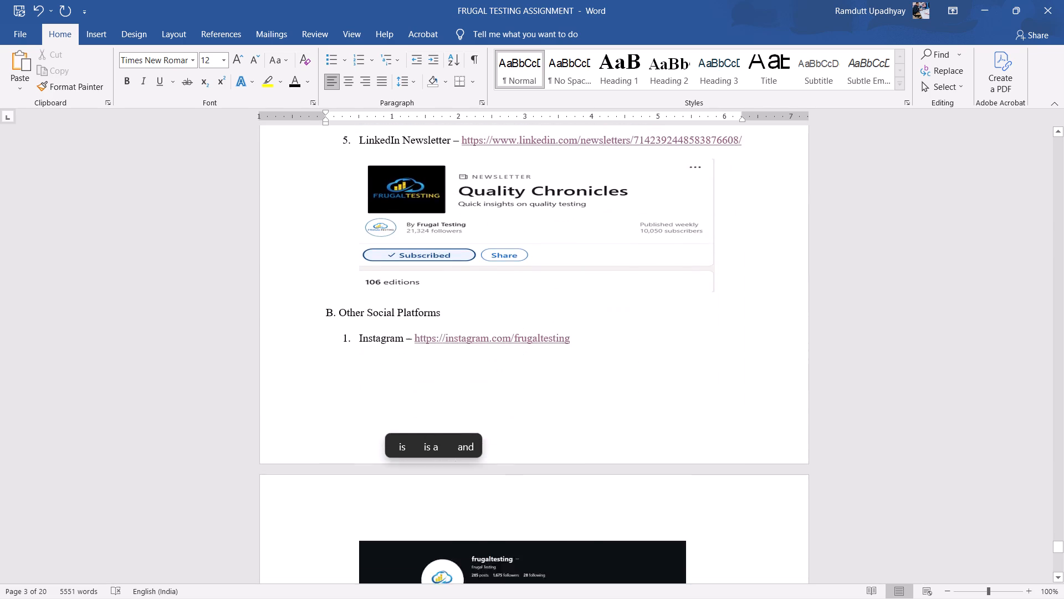
scroll(405, 271, "down", 4)
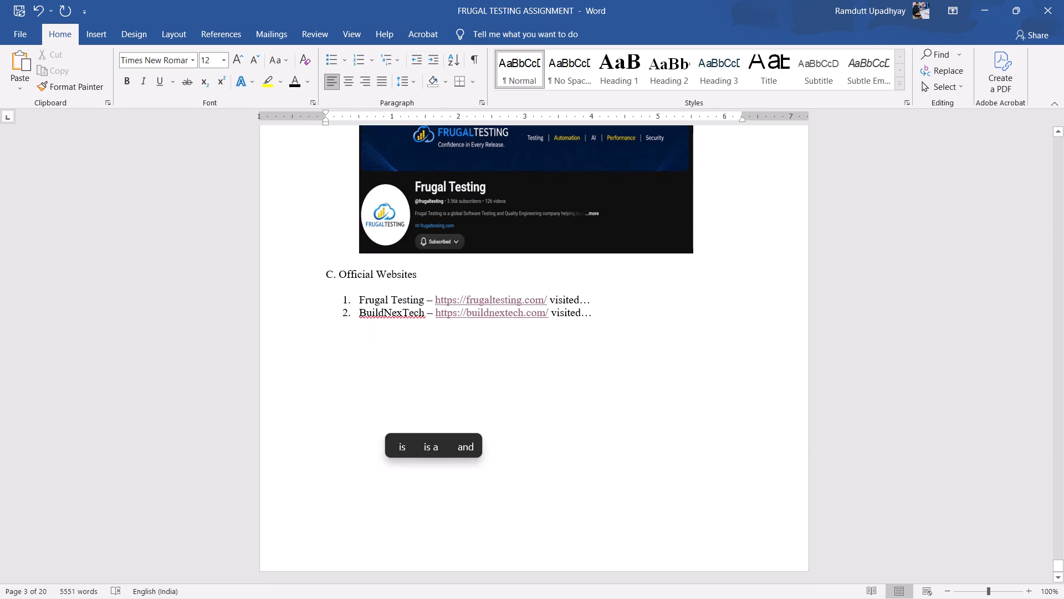
scroll(405, 271, "down", 3)
Return to the cover page and review the opening pages and Section 0 down to the Section A heading.
scroll(529, 391, "up", 17)
scroll(529, 391, "up", 4)
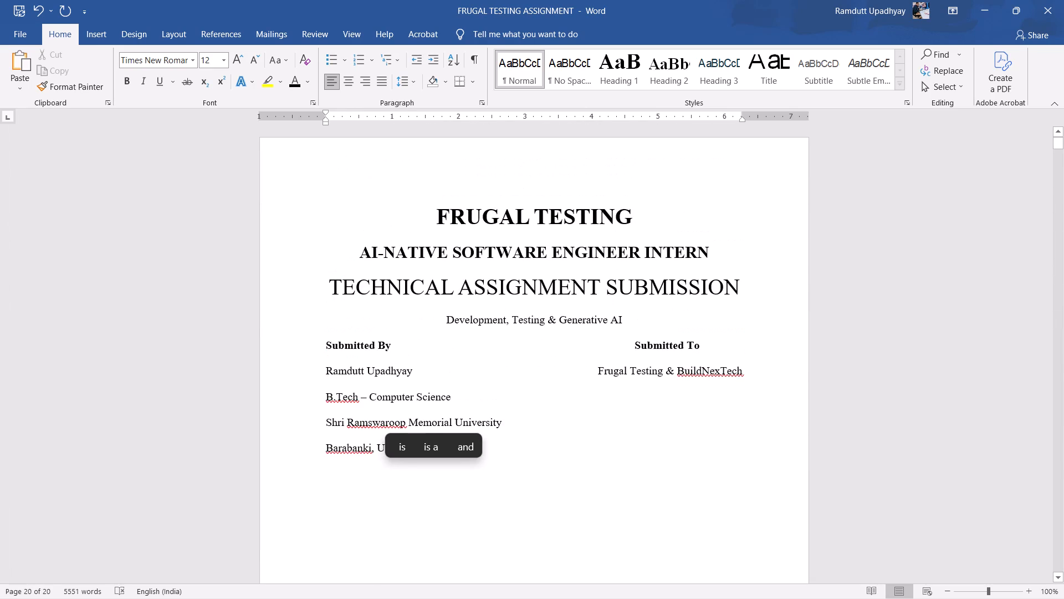
scroll(525, 372, "down", 11)
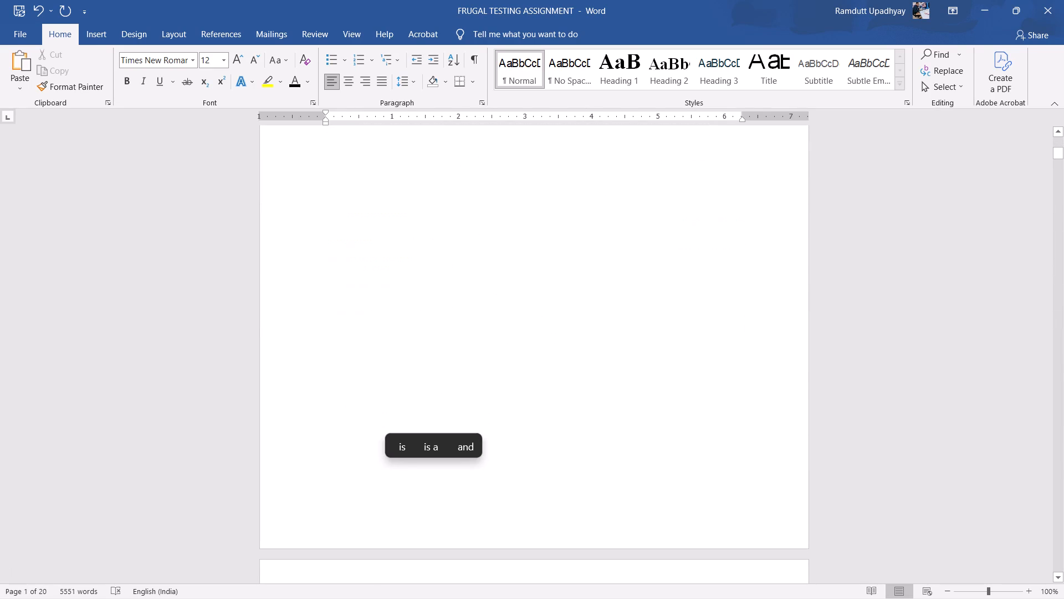
scroll(545, 333, "down", 12)
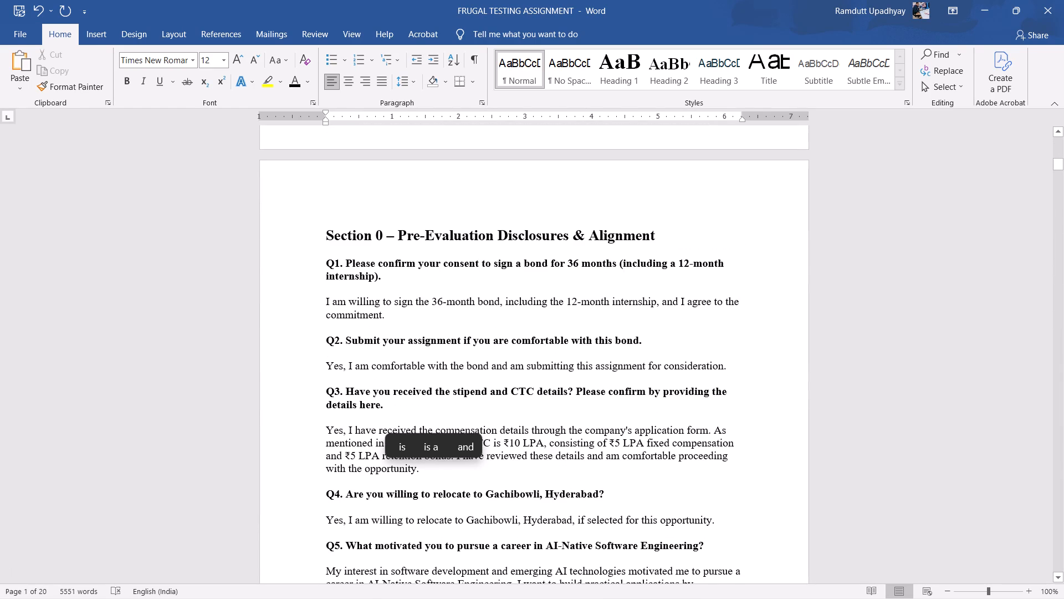
scroll(349, 265, "down", 6)
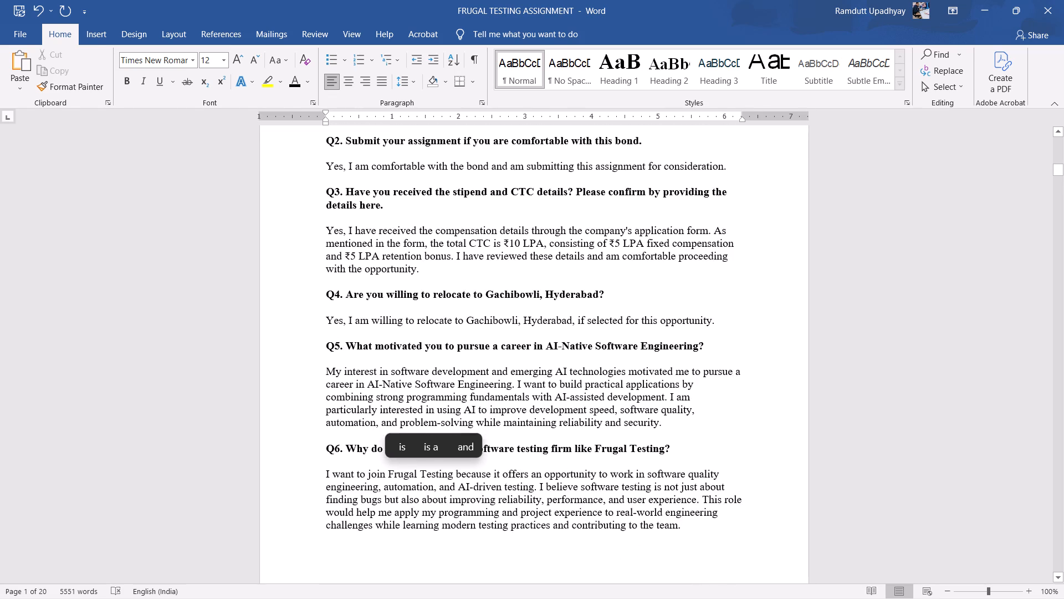
scroll(350, 264, "down", 17)
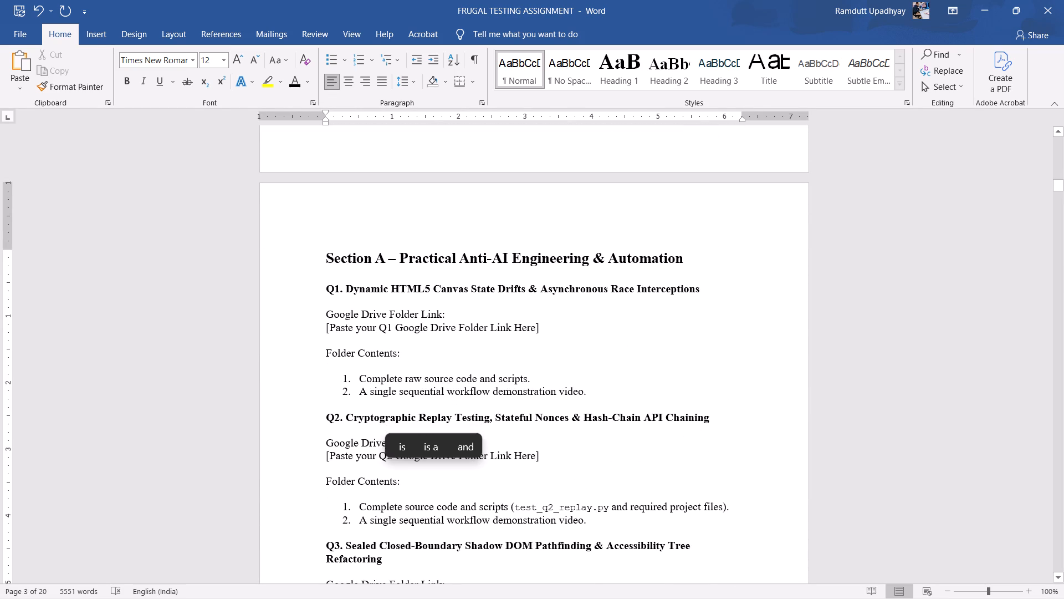
Increase the font size of Section A's Q1 title, "Dynamic HTML5 Canvas State Drifts & Asynchronous Race Interceptions", to 14.
left_click(352, 257)
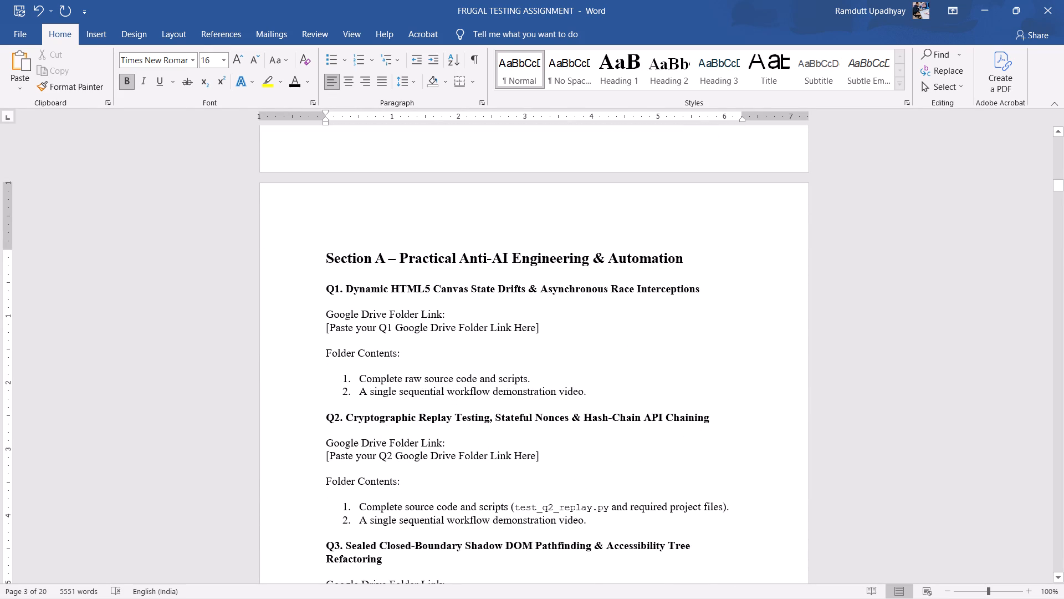
left_click_drag(321, 285, 711, 290)
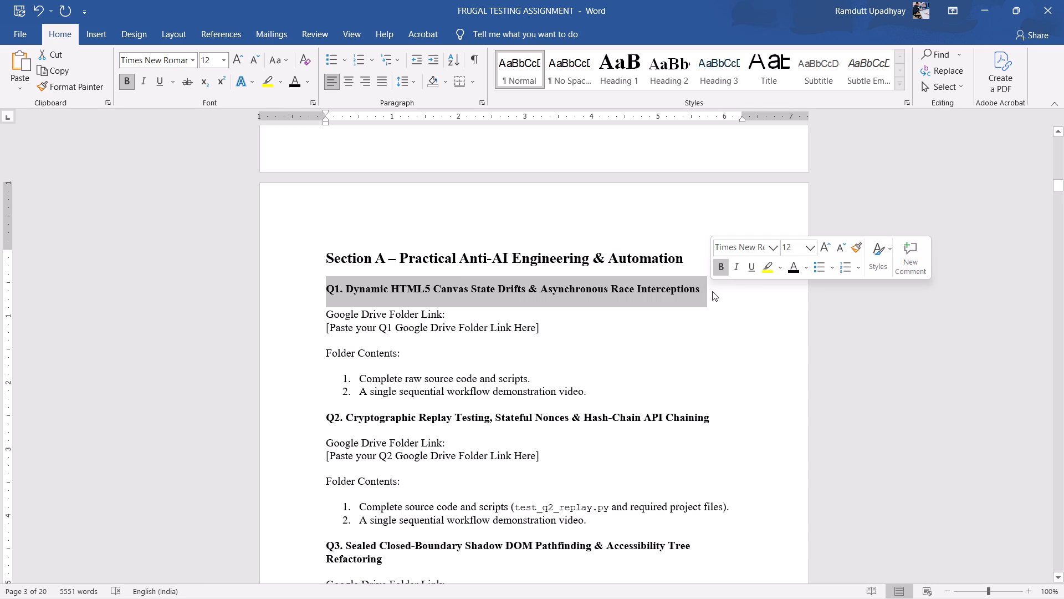
left_click(820, 248)
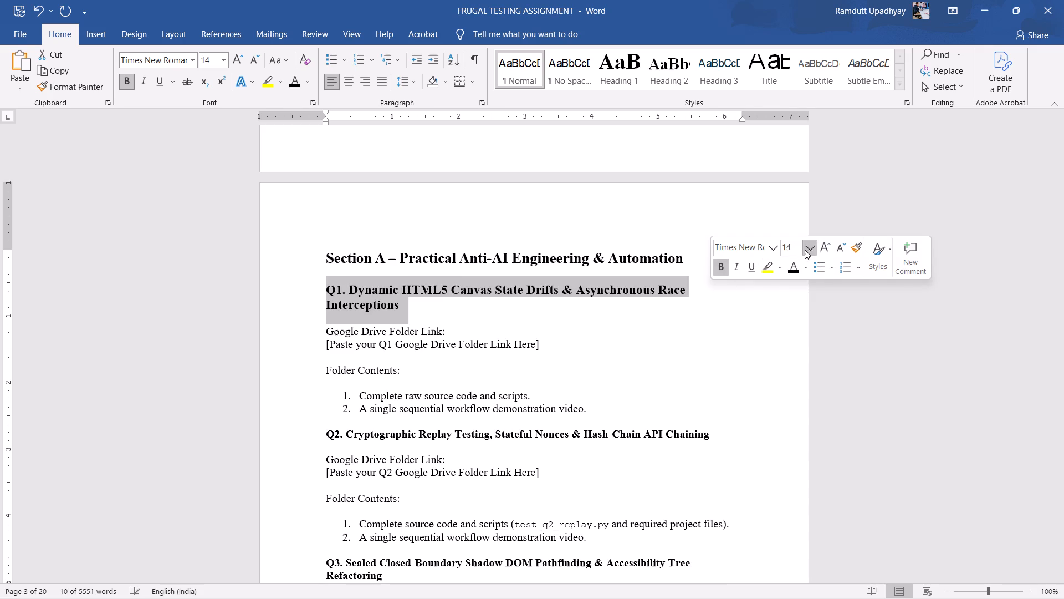
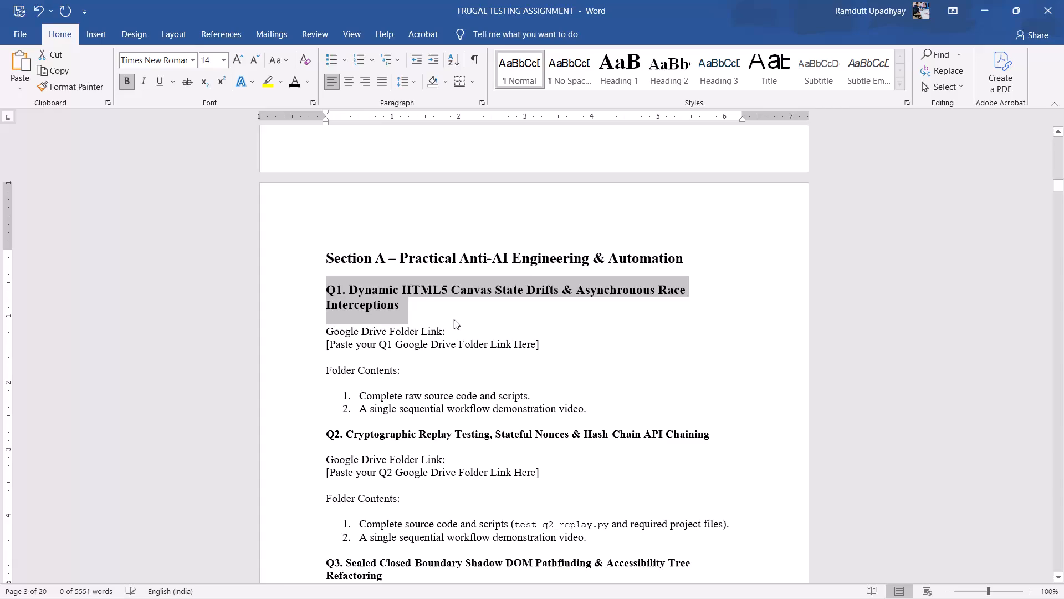
Undo the font size increase on Section A's Q1 title and deselect the title.
key("ctrl+z")
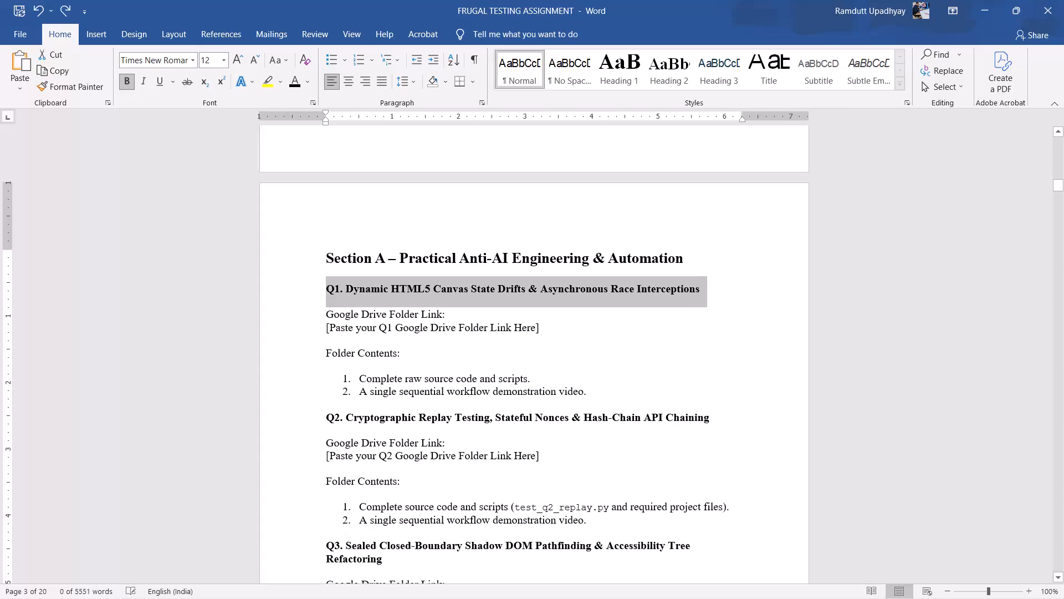
left_click(573, 319)
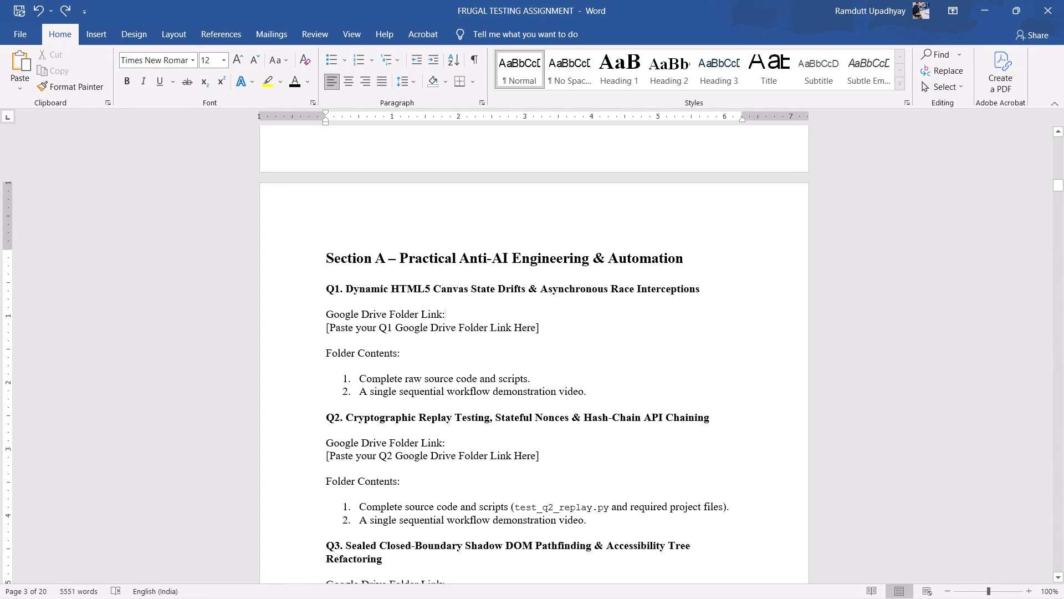
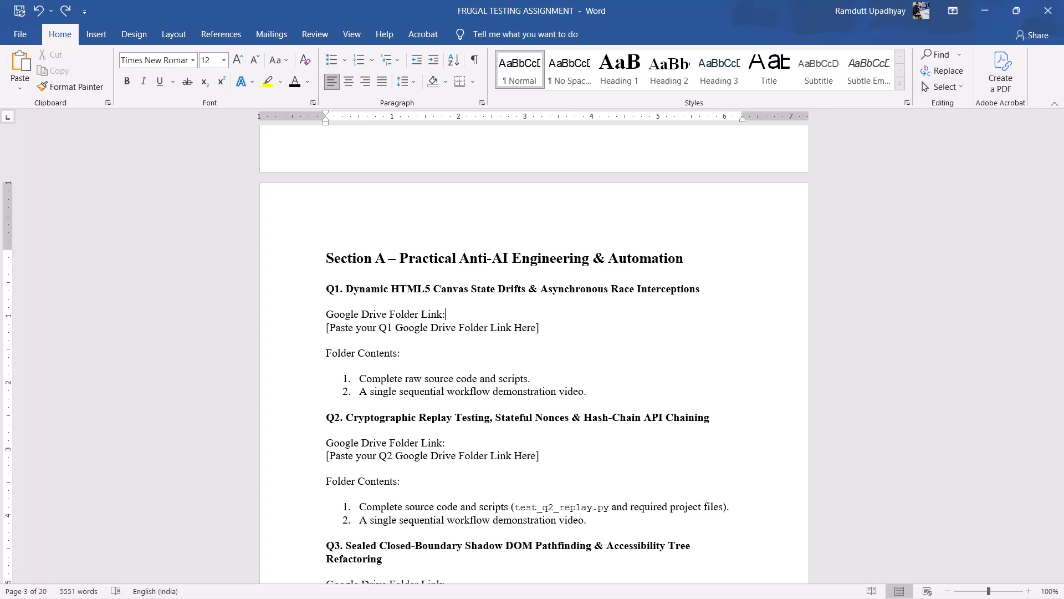
Save the assignment document.
key("ctrl+s")
key("ctrl+s")
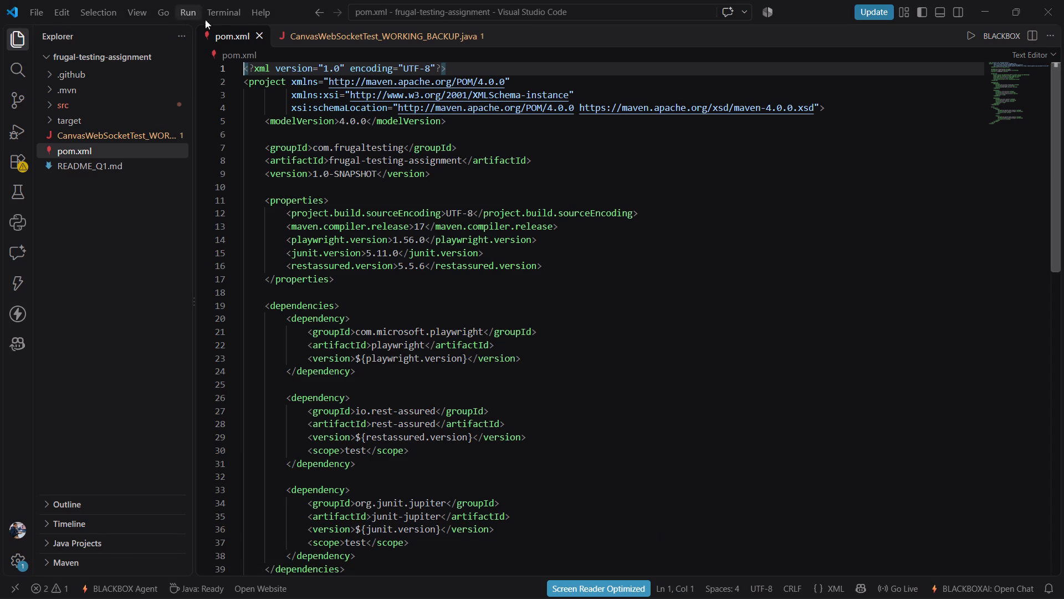
left_click(237, 34)
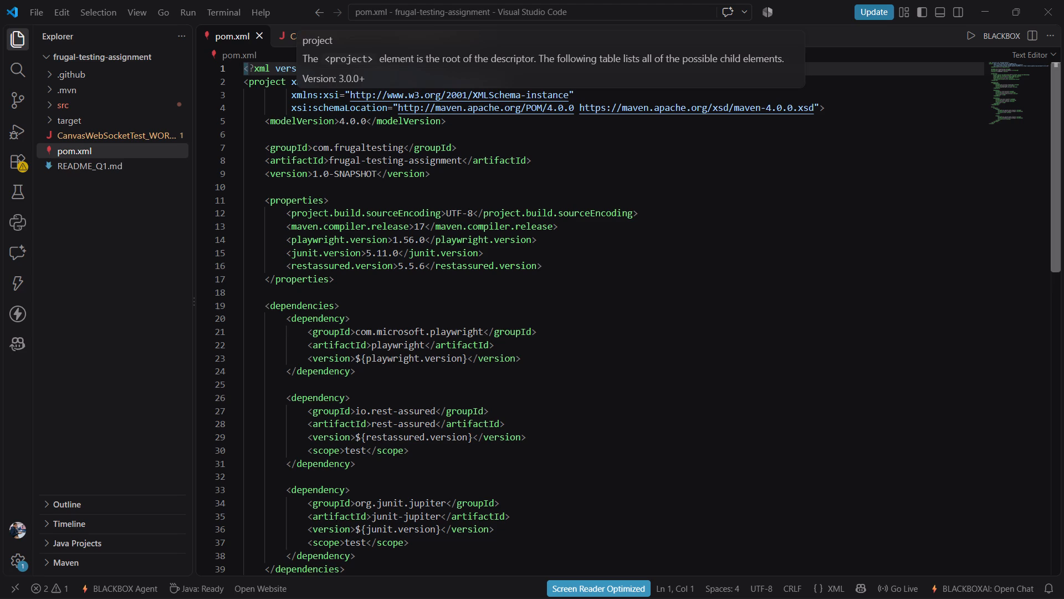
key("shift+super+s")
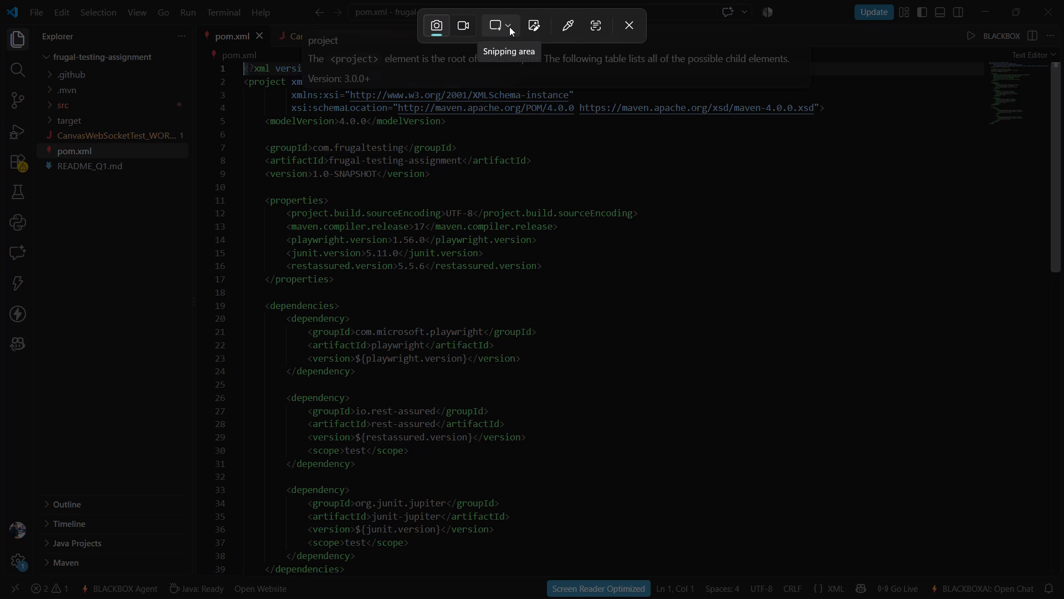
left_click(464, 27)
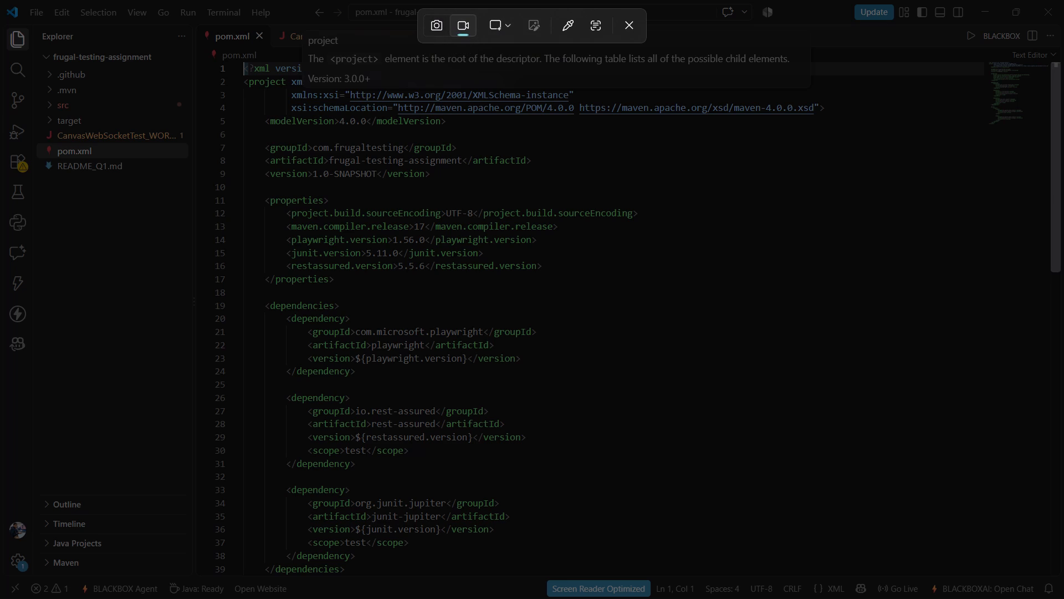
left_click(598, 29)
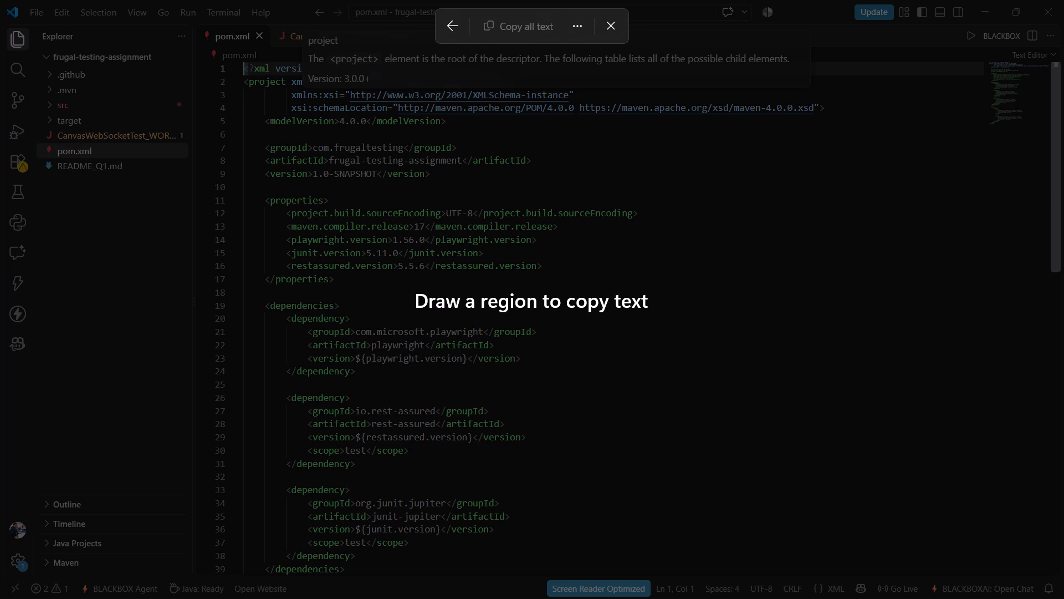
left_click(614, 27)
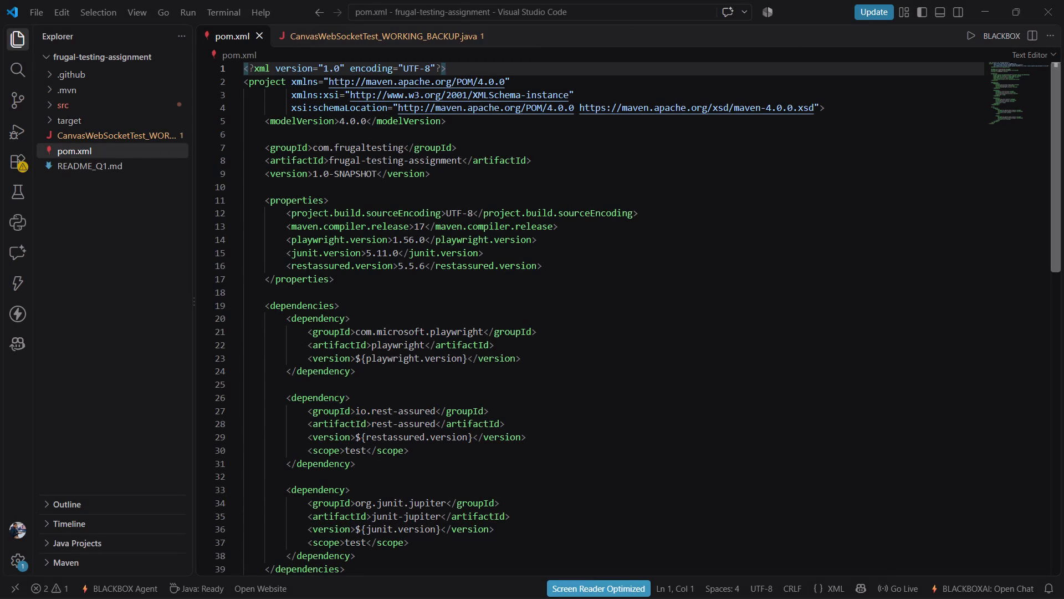
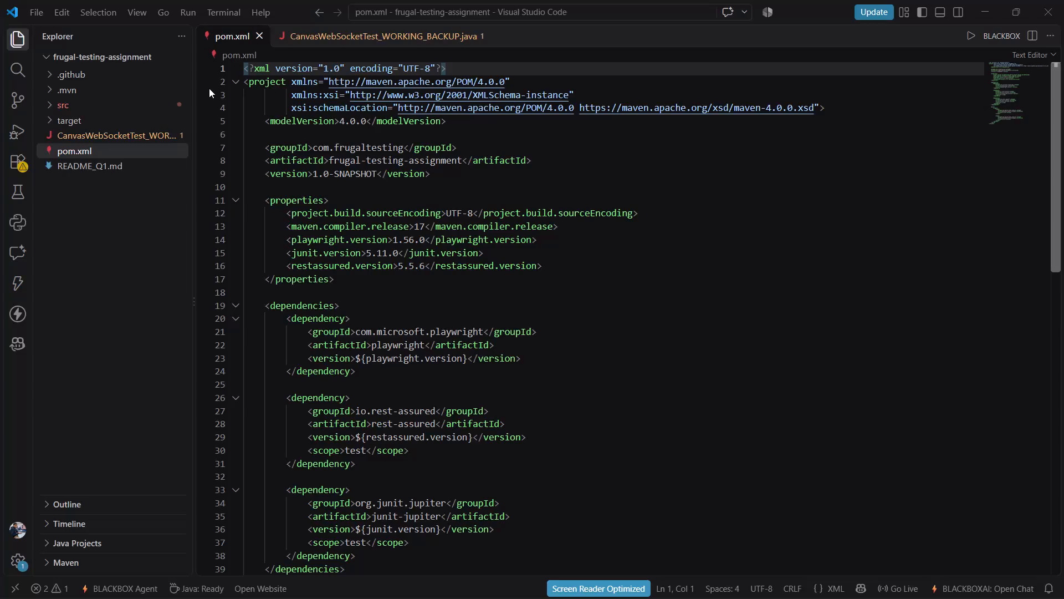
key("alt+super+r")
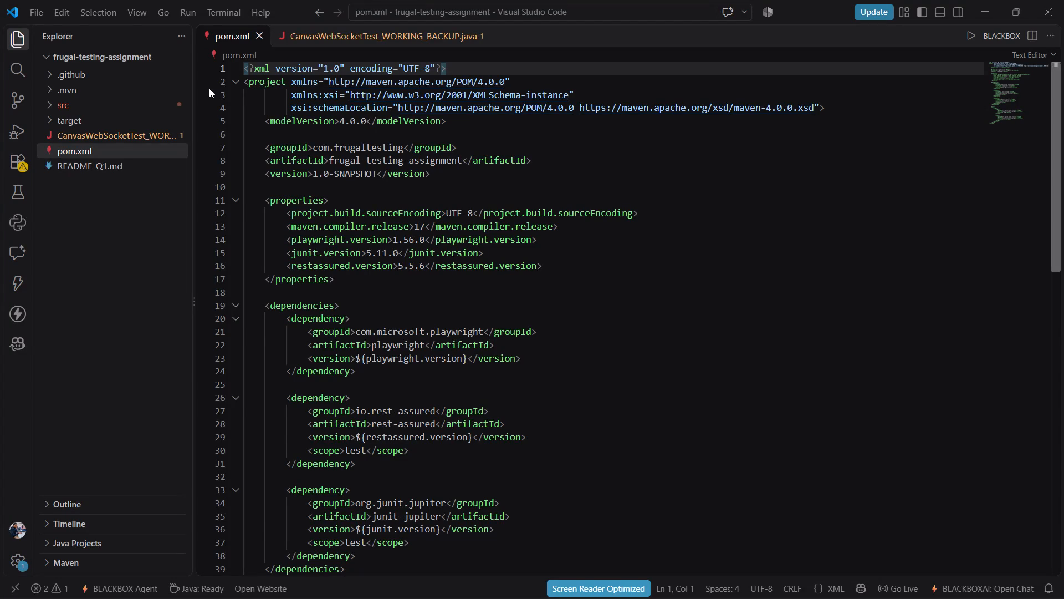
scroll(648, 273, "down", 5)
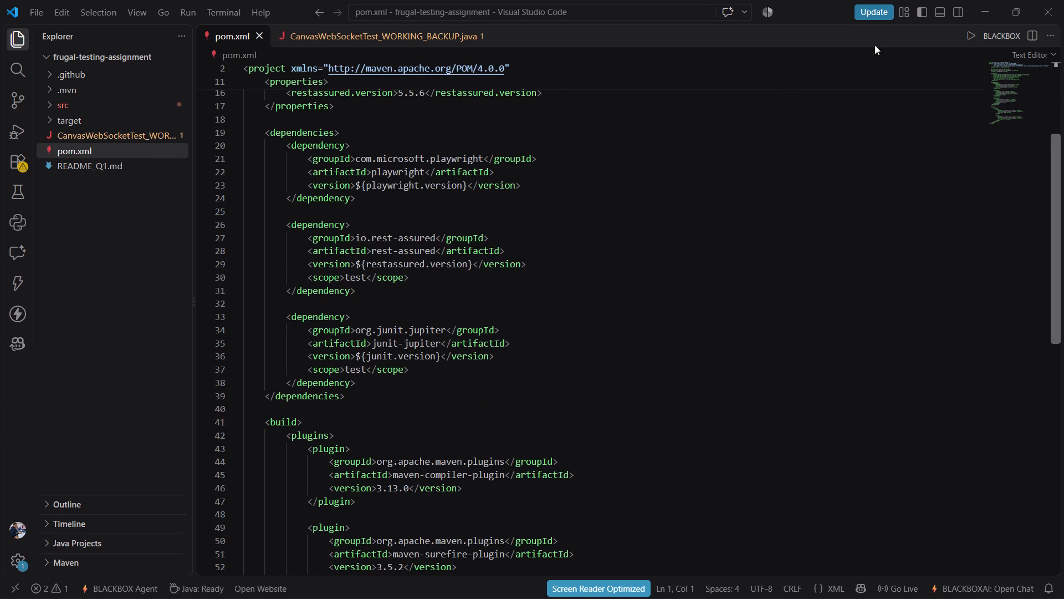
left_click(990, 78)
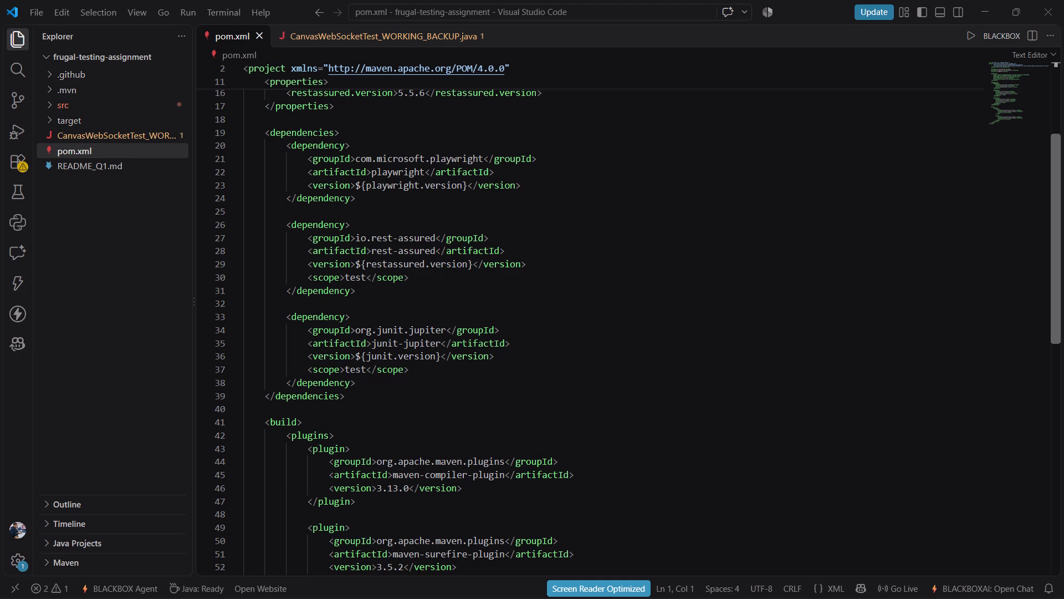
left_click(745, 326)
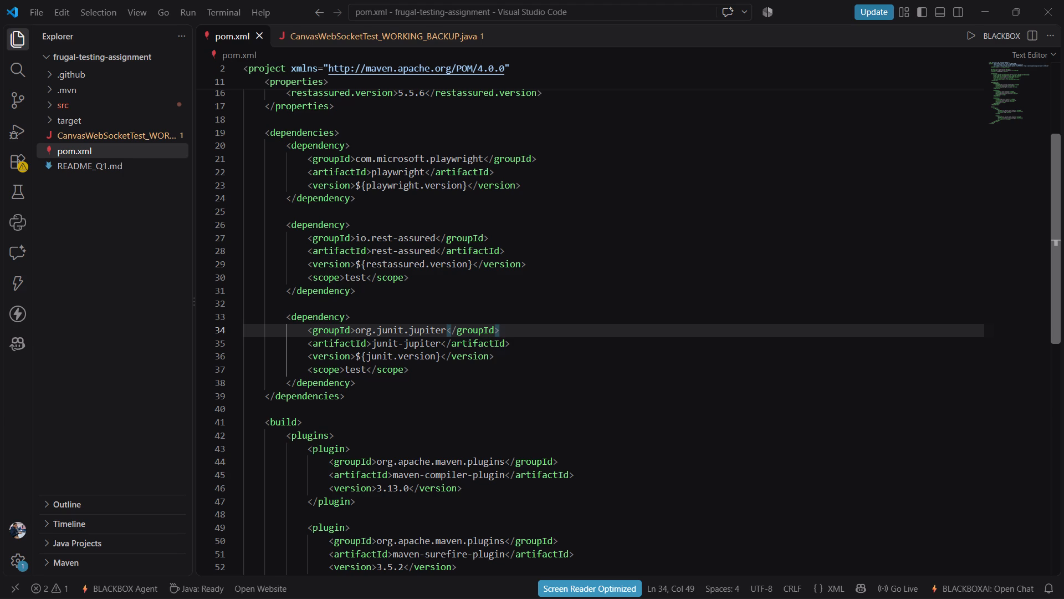
Start a new screen recording and walk through pom.xml from its project properties and dependencies to the build plugins.
key("alt+super+r")
left_click(1026, 70)
scroll(417, 190, "down", 3)
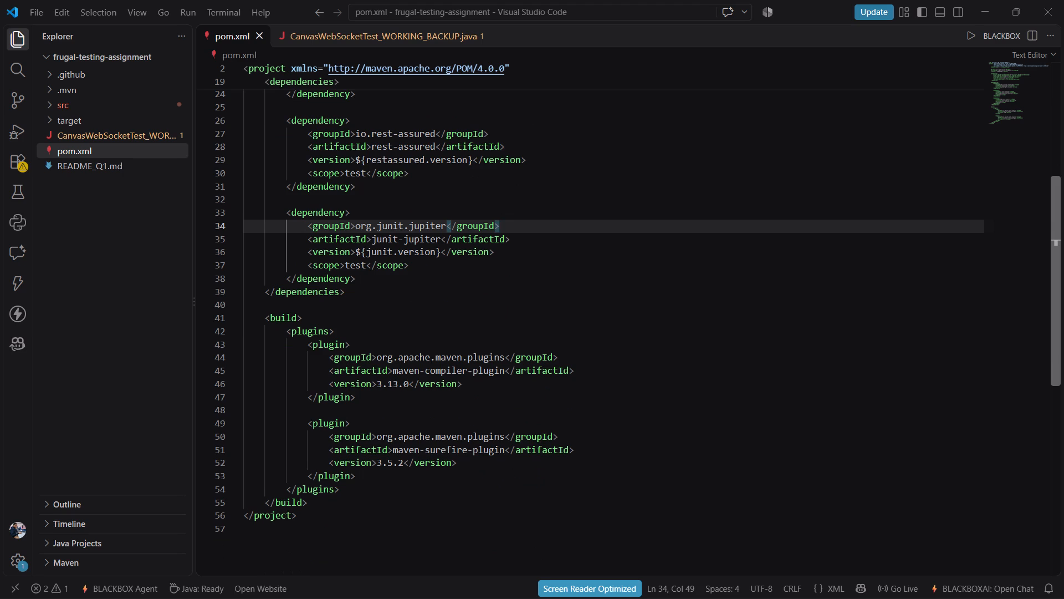
scroll(499, 257, "down", 4)
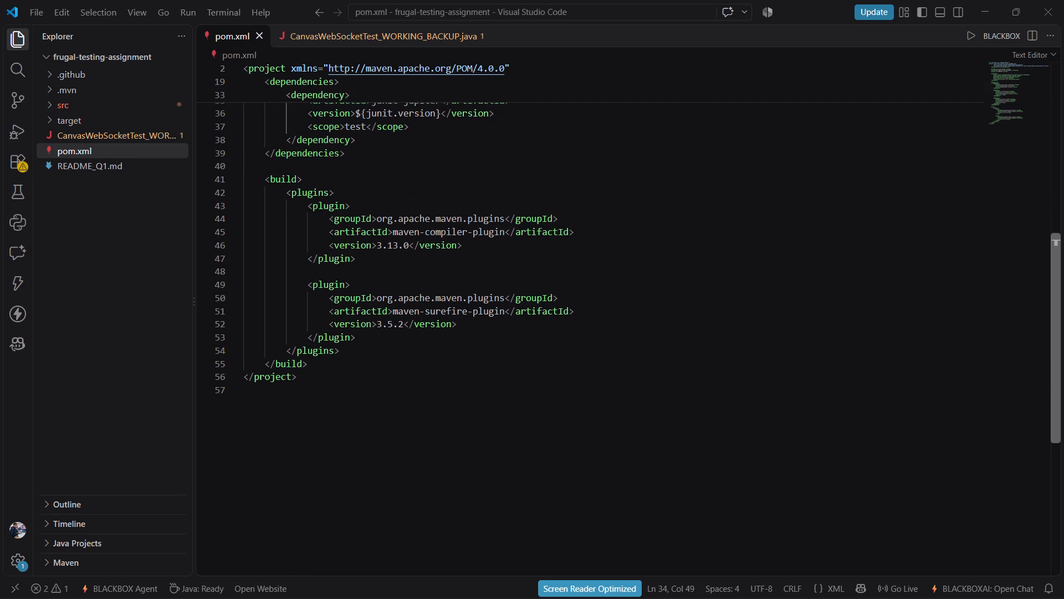
scroll(543, 293, "up", 12)
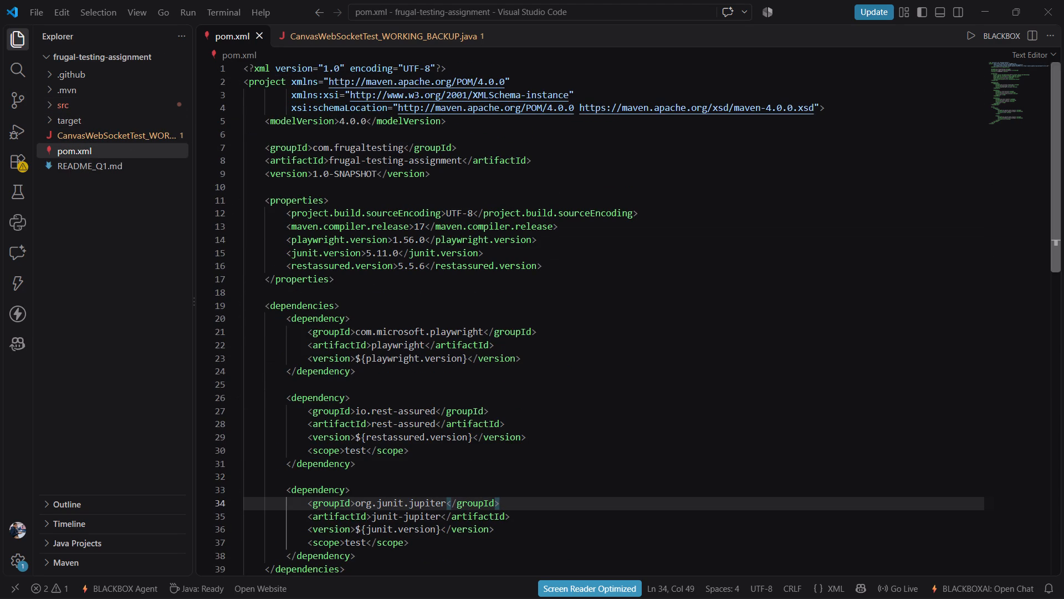
scroll(334, 134, "down", 10)
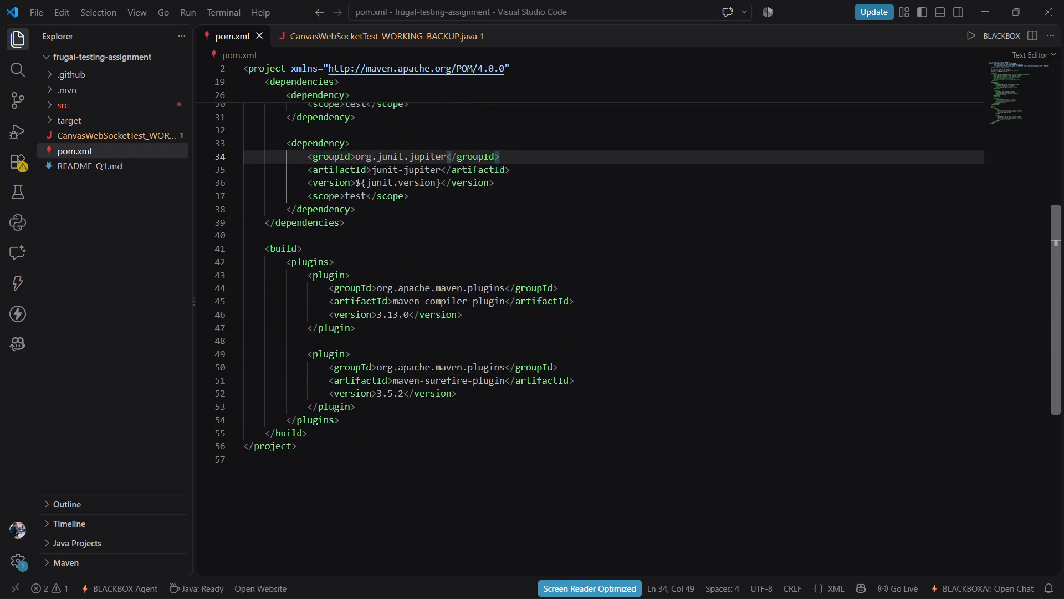
scroll(335, 135, "down", 6)
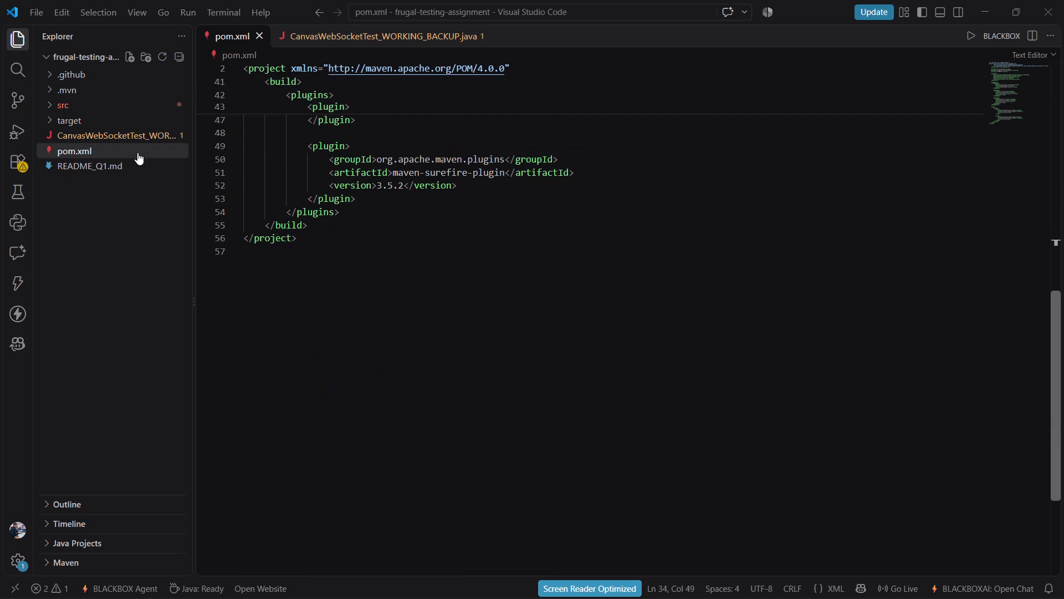
Show CanvasWebSocketTest_WORKING_BACKUP.java, covering the browser launch, canvas testbed page, MockWebSocket class and socket message handling.
left_click(337, 29)
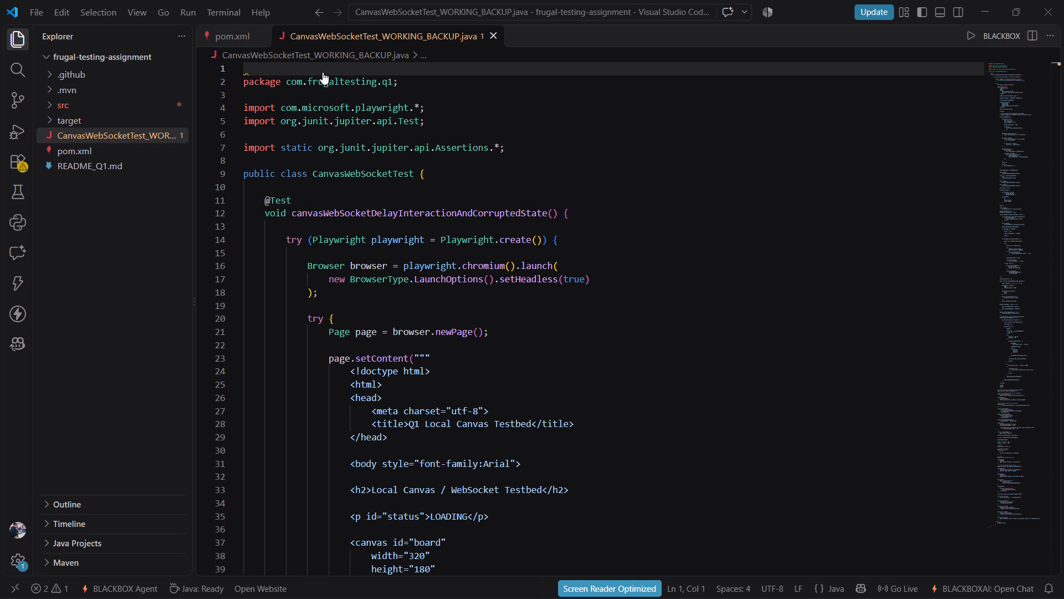
scroll(360, 196, "down", 4)
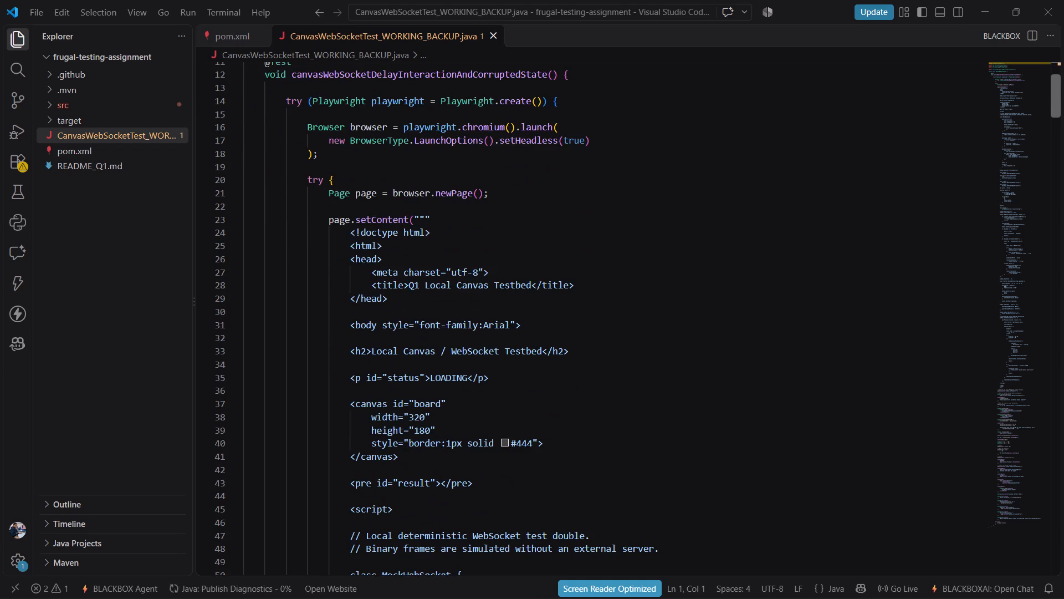
scroll(360, 196, "down", 3)
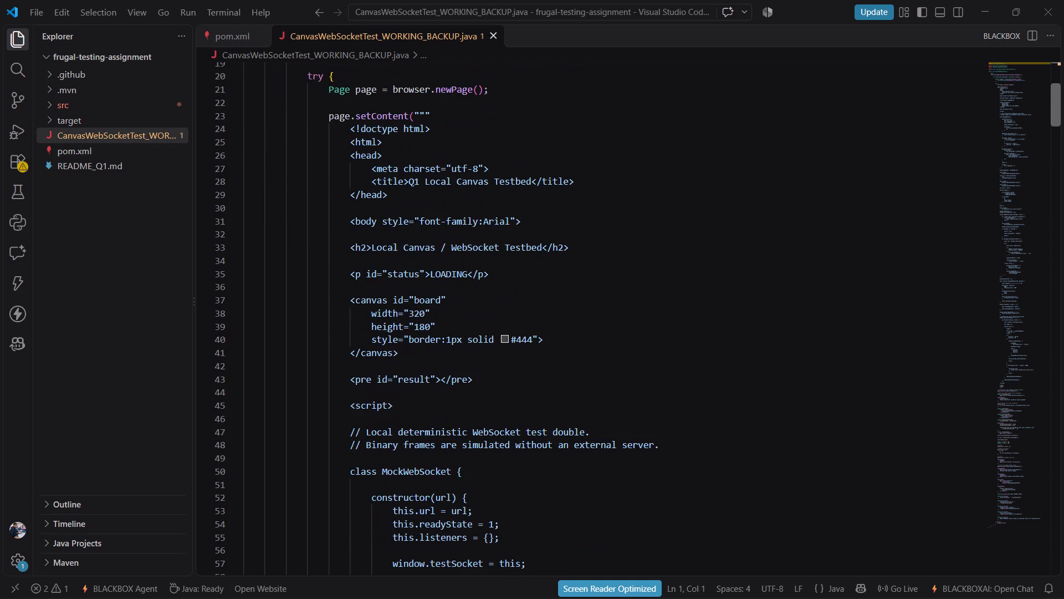
scroll(360, 196, "down", 7)
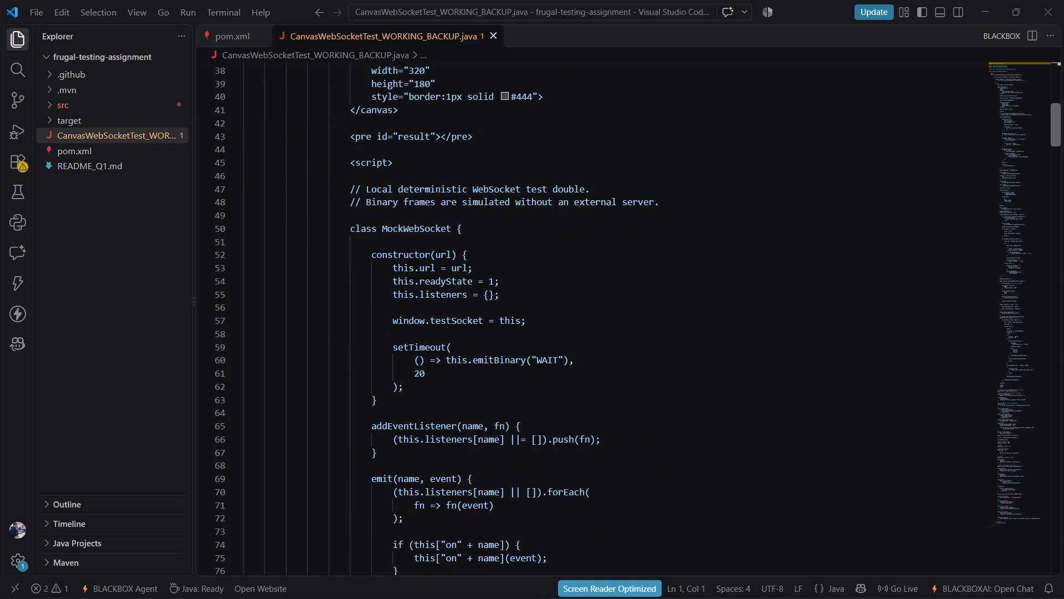
scroll(360, 196, "down", 9)
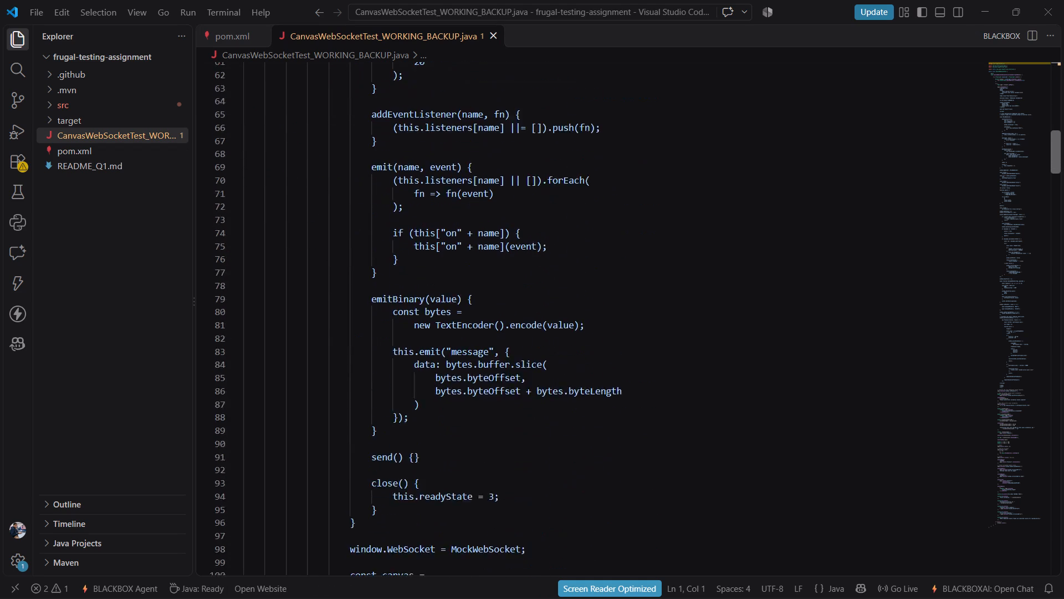
scroll(360, 196, "down", 15)
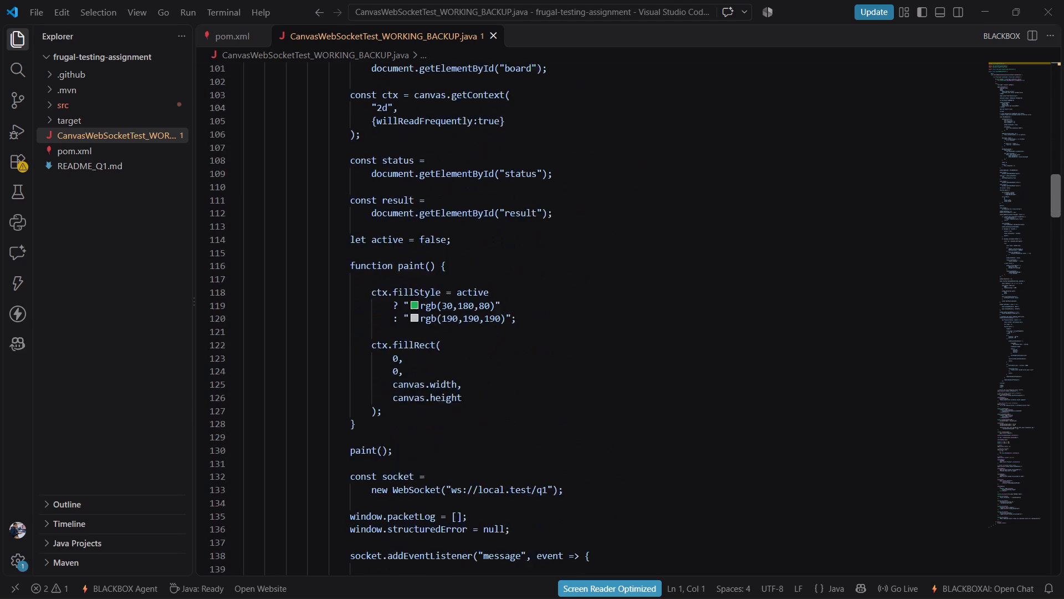
scroll(360, 195, "down", 10)
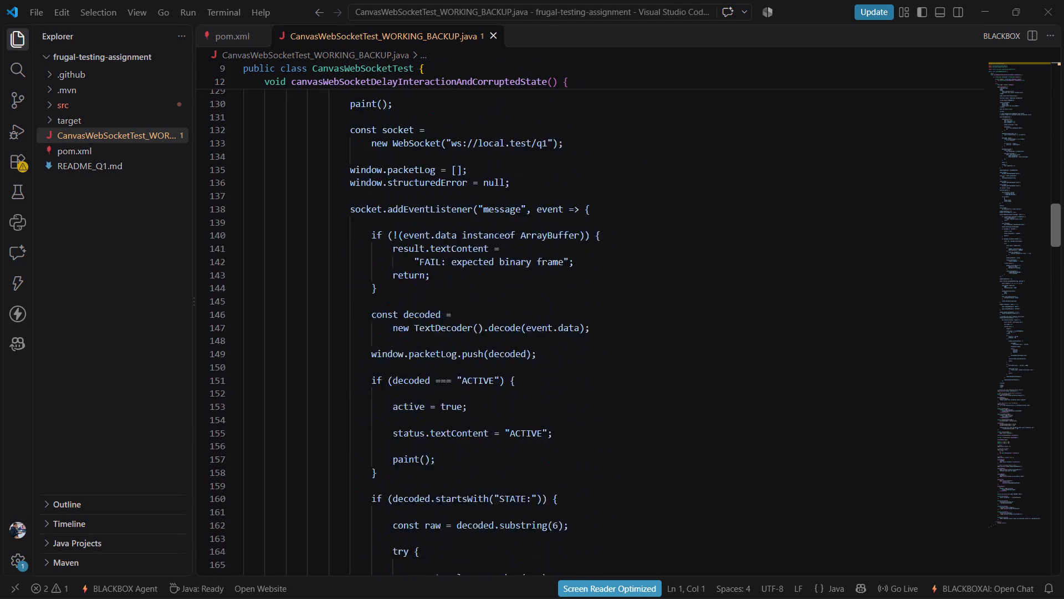
scroll(360, 195, "down", 11)
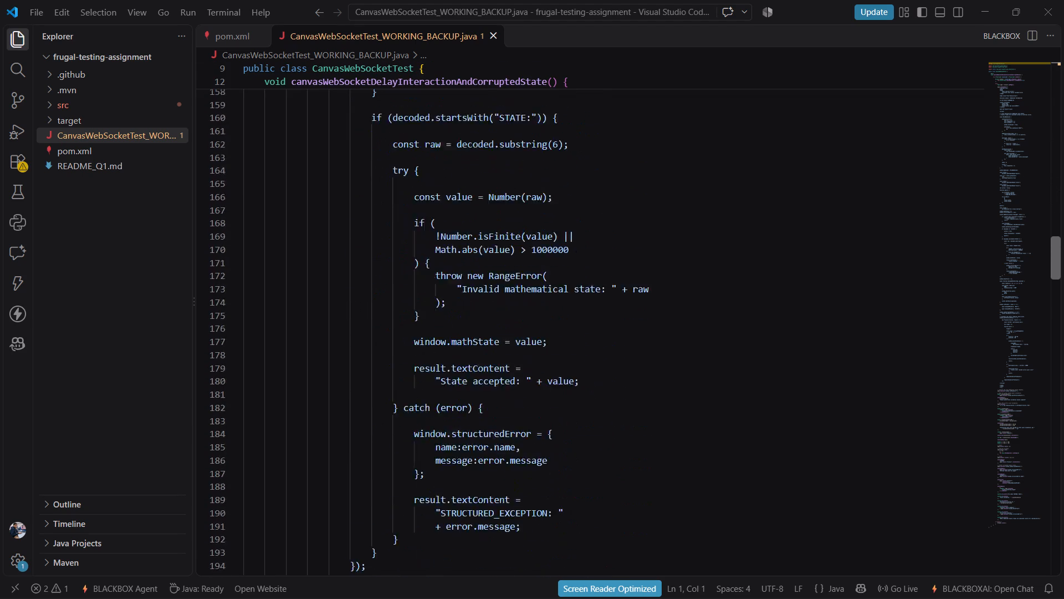
Walk through the rest of the test file: delayed packets, canvas pixel validation, mouse interaction, corrupted-state assertions and browser close.
scroll(360, 195, "down", 15)
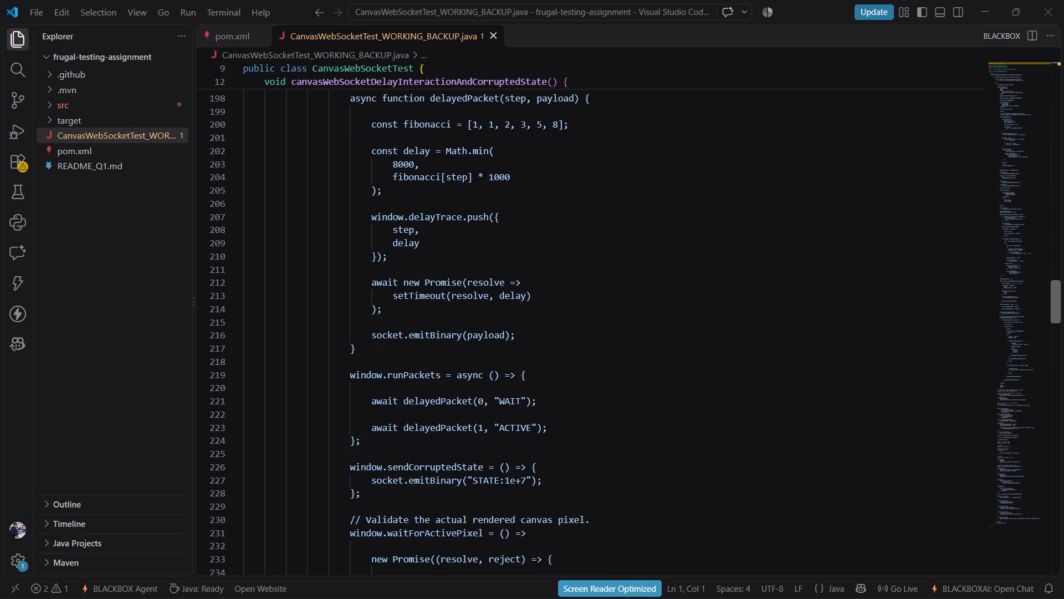
scroll(360, 195, "down", 11)
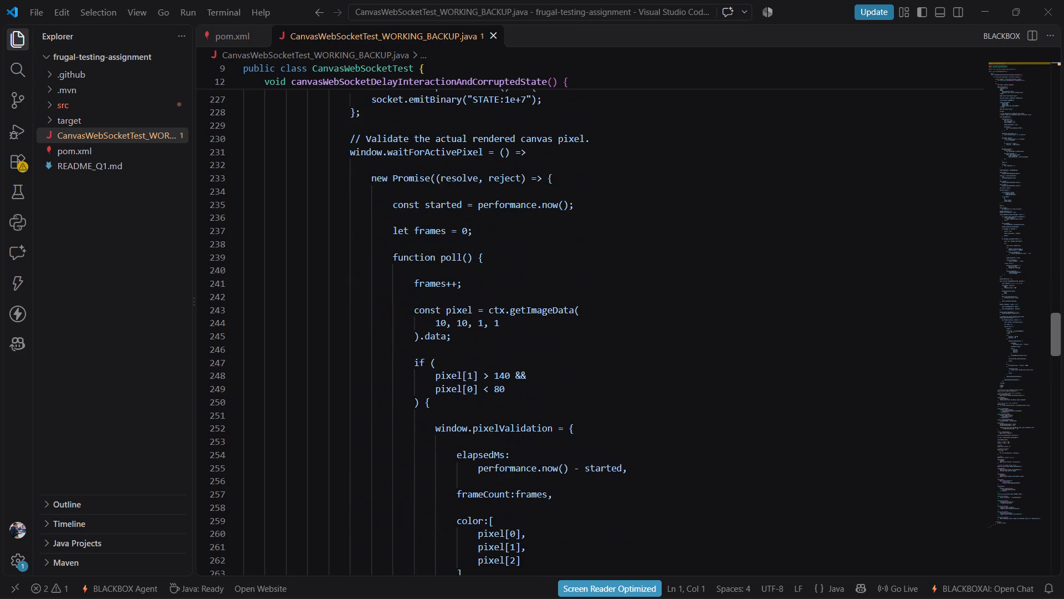
scroll(360, 195, "down", 14)
scroll(360, 195, "down", 12)
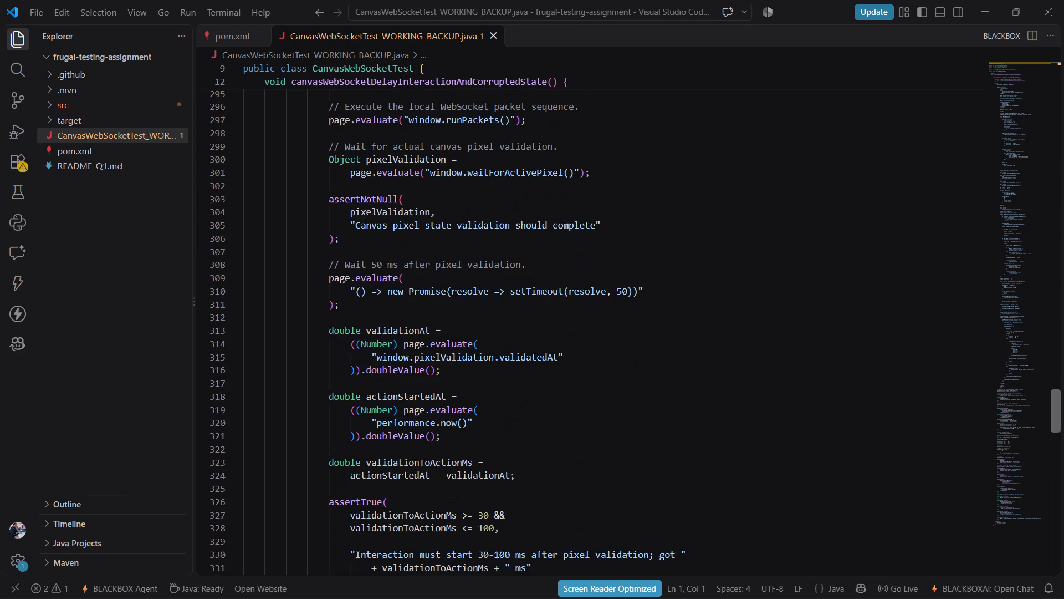
scroll(360, 195, "down", 20)
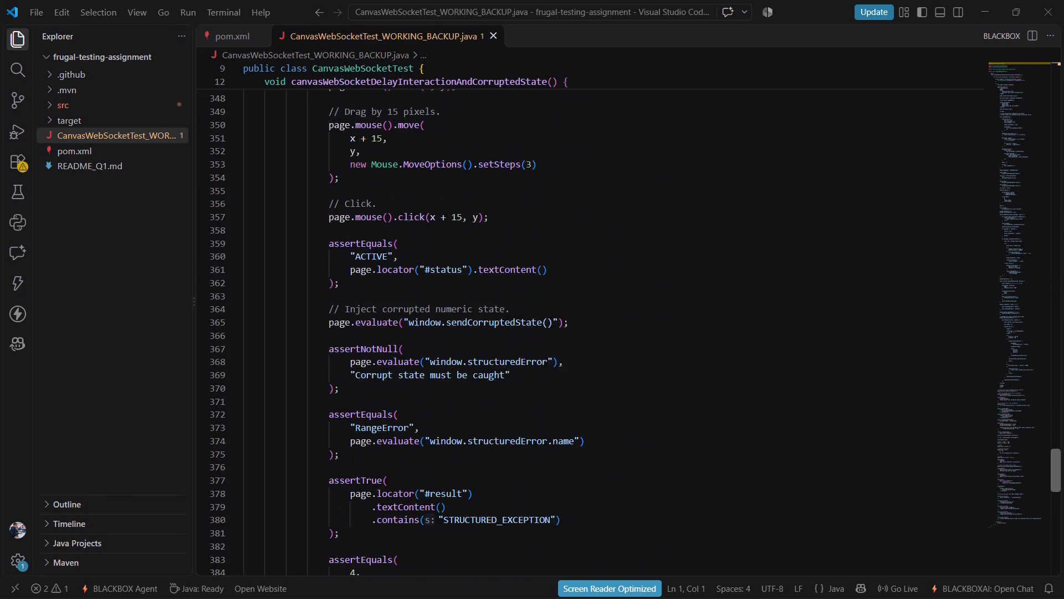
scroll(360, 195, "down", 15)
scroll(360, 195, "down", 8)
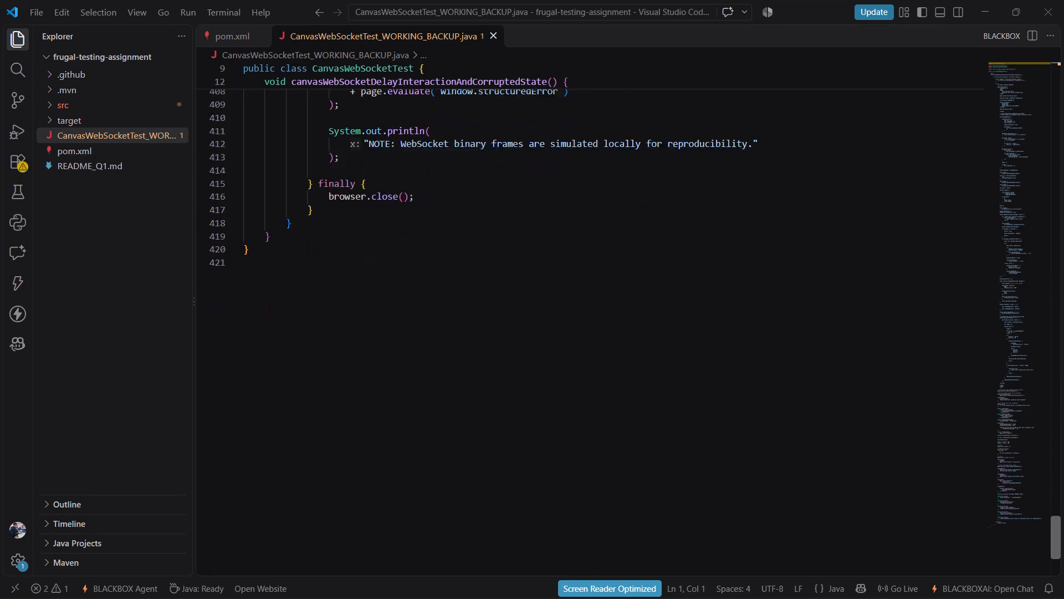
scroll(360, 195, "down", 9)
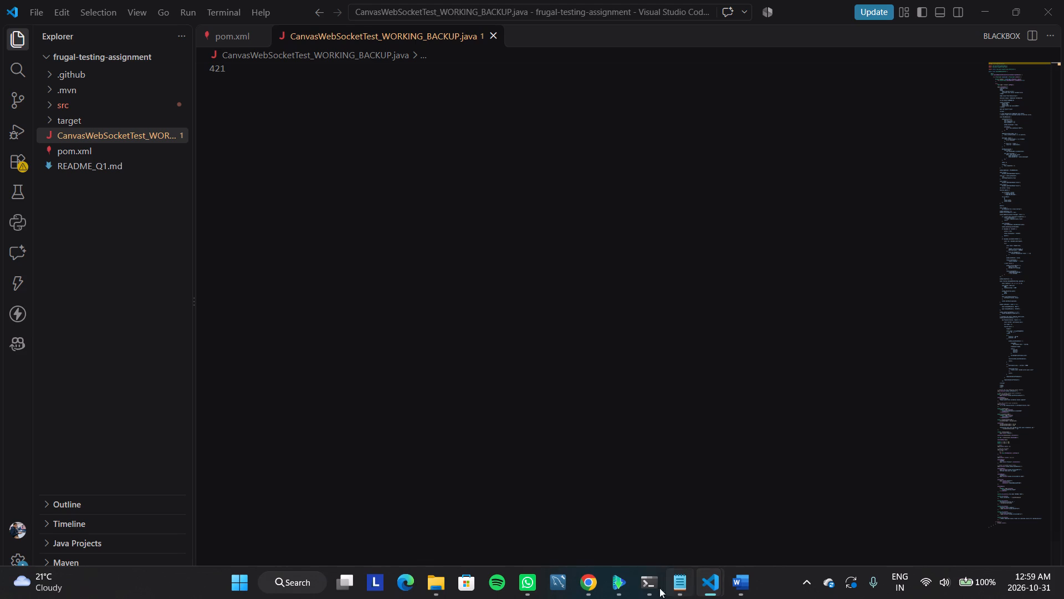
Switch to the terminal, show the latest mvn clean test output from the command to the Q1 results, and stop the screen recording.
left_click(489, 519)
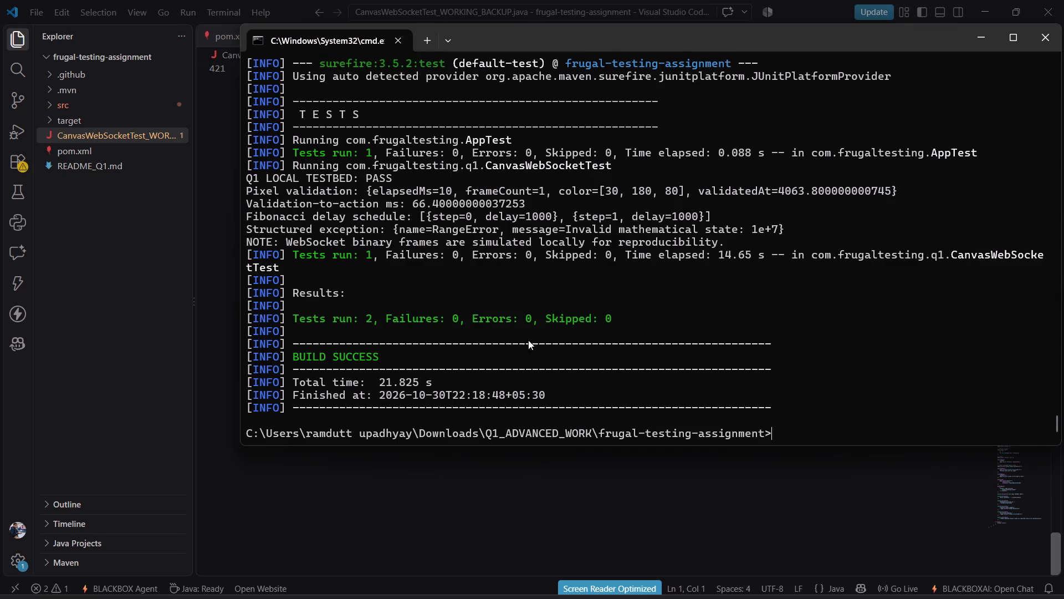
scroll(499, 337, "up", 11)
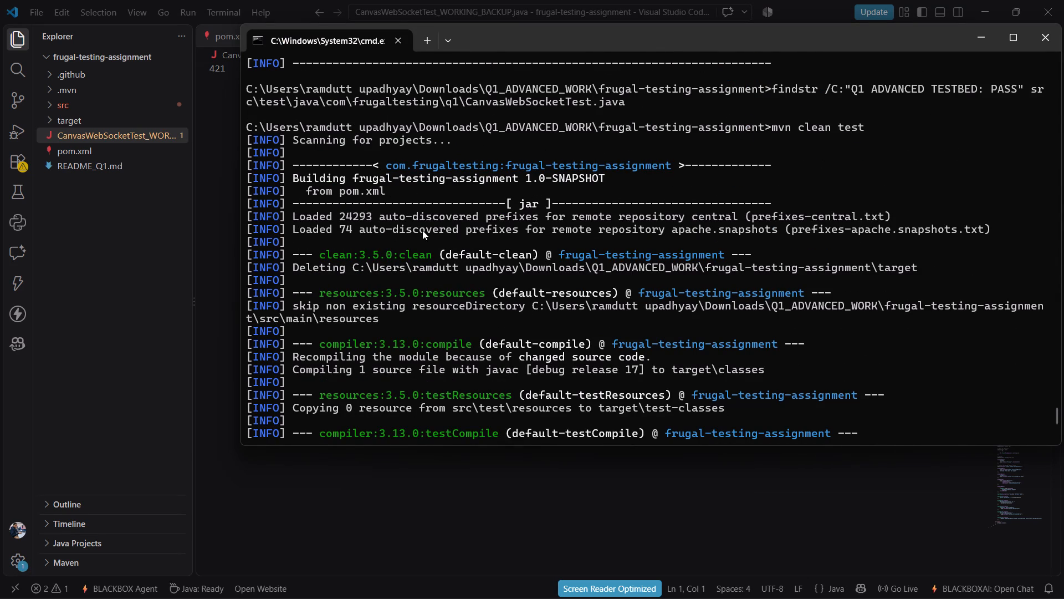
scroll(449, 235, "down", 2)
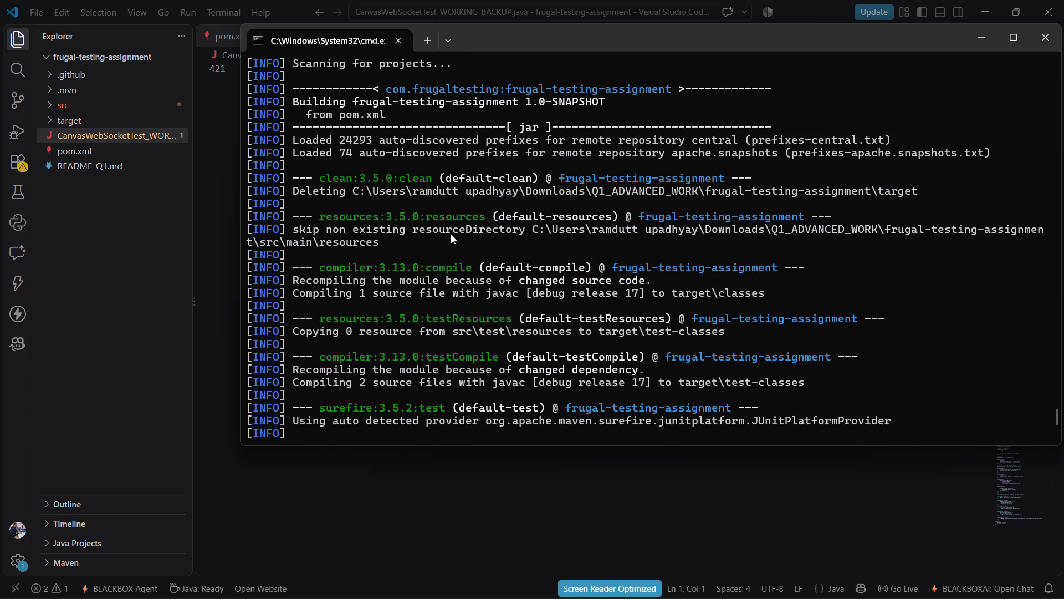
scroll(473, 235, "down", 2)
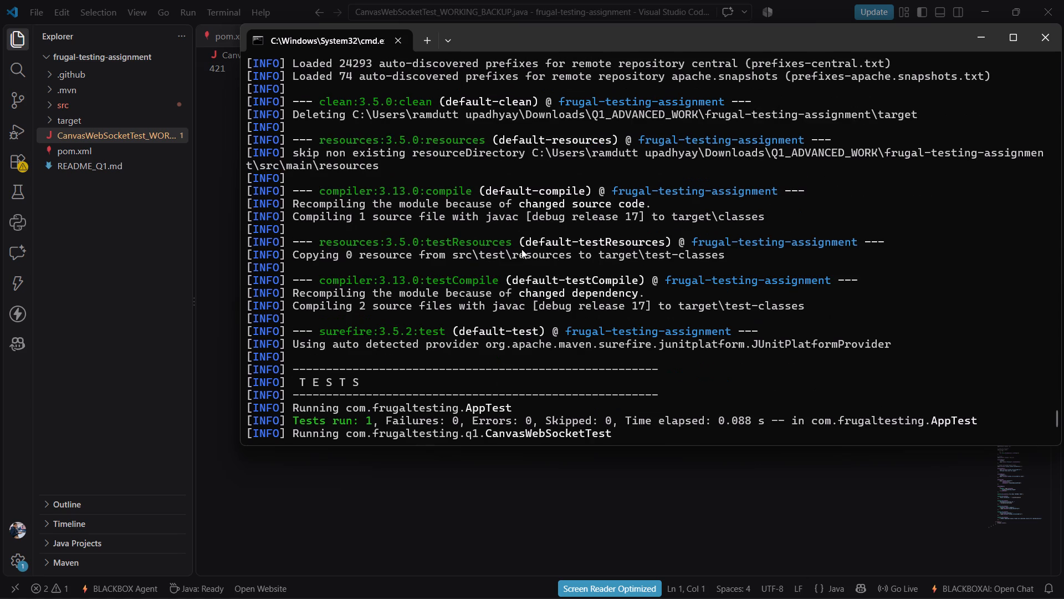
scroll(525, 249, "down", 1)
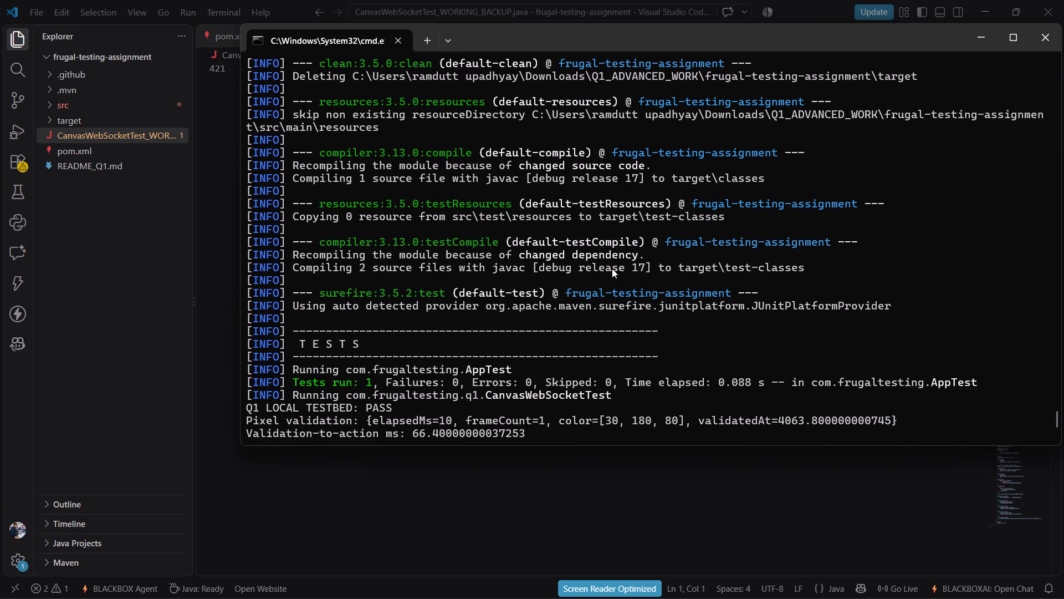
scroll(612, 268, "down", 1)
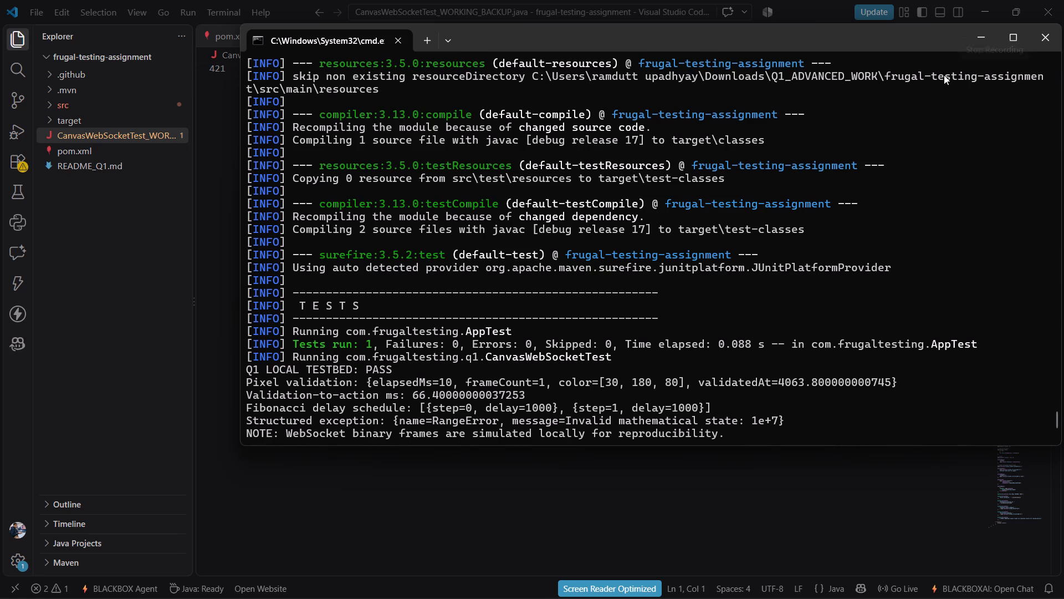
right_click(929, 75)
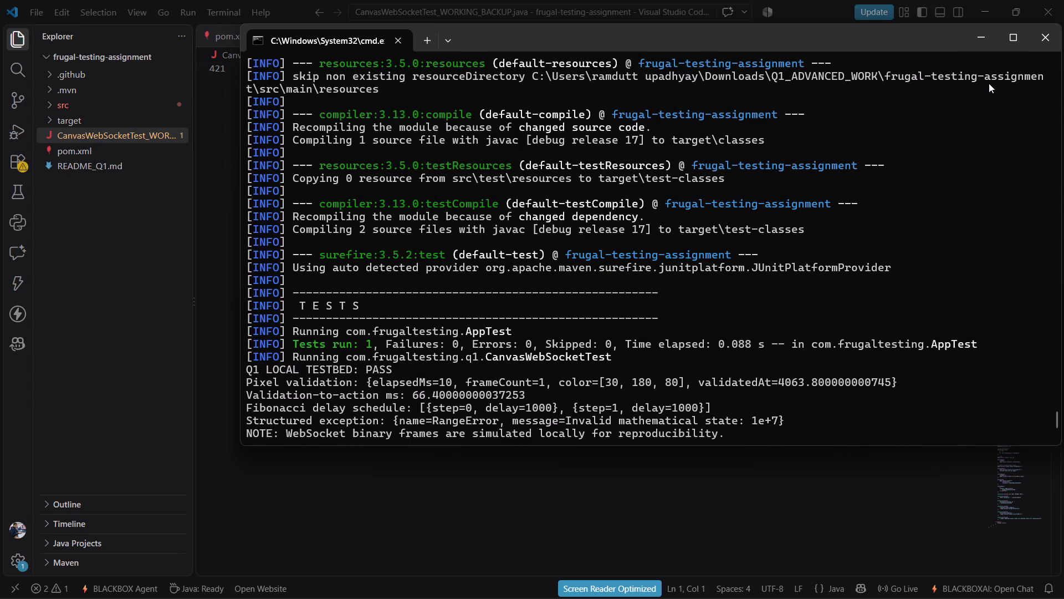
left_click(991, 77)
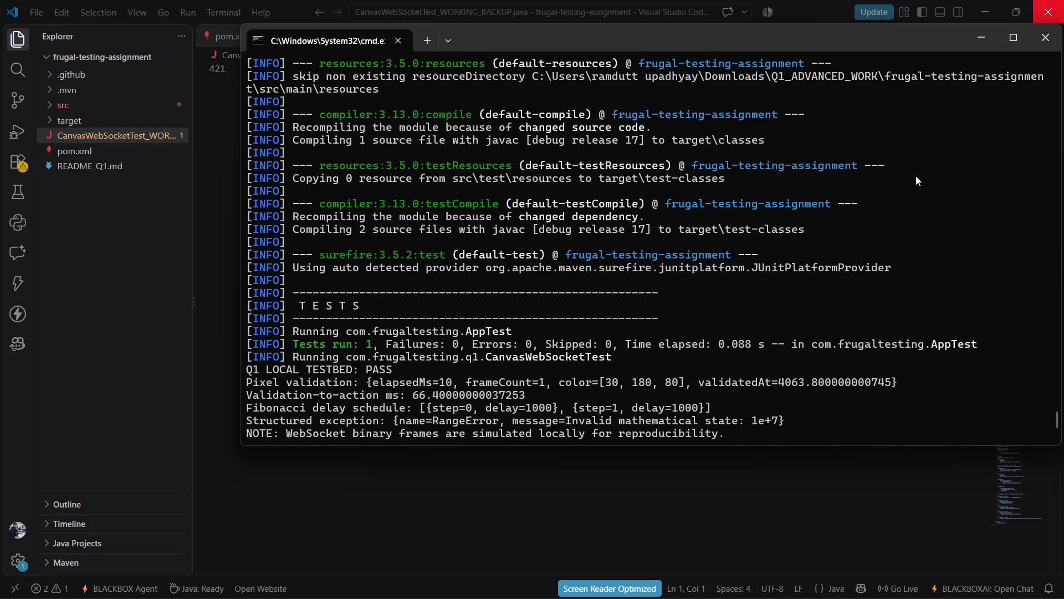
Examine the terminal output around the start of the latest mvn clean test run and the end of the build before it.
scroll(644, 262, "up", 6)
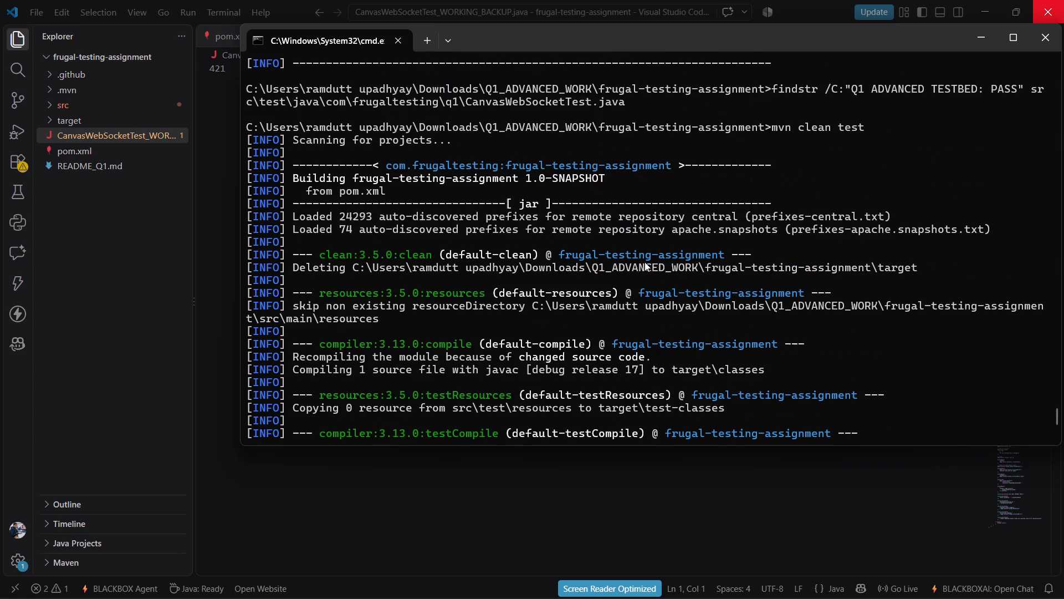
scroll(644, 257, "up", 5)
scroll(644, 257, "down", 1)
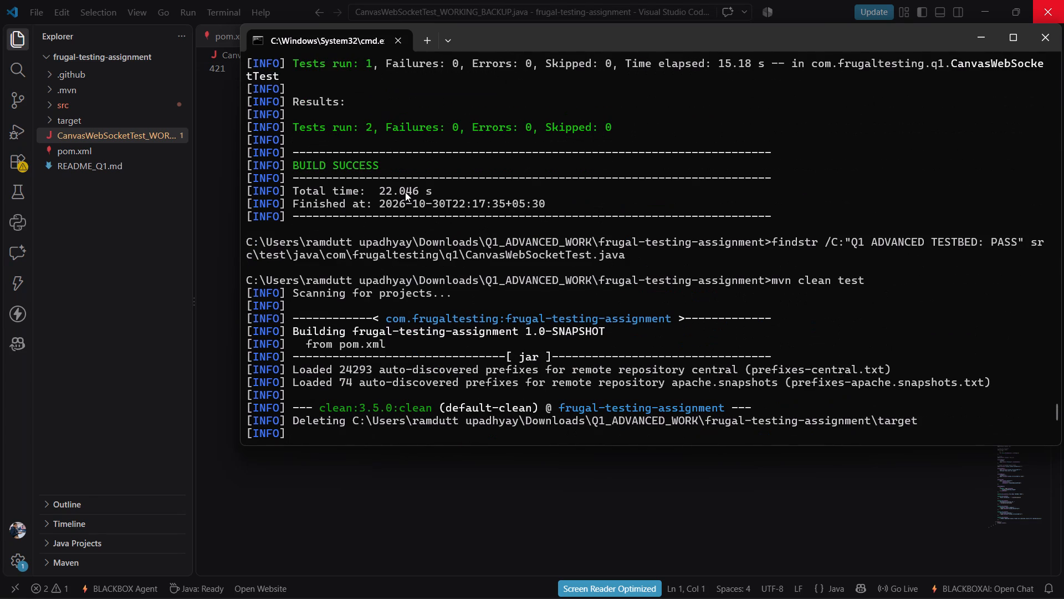
scroll(499, 195, "up", 2)
scroll(499, 195, "down", 2)
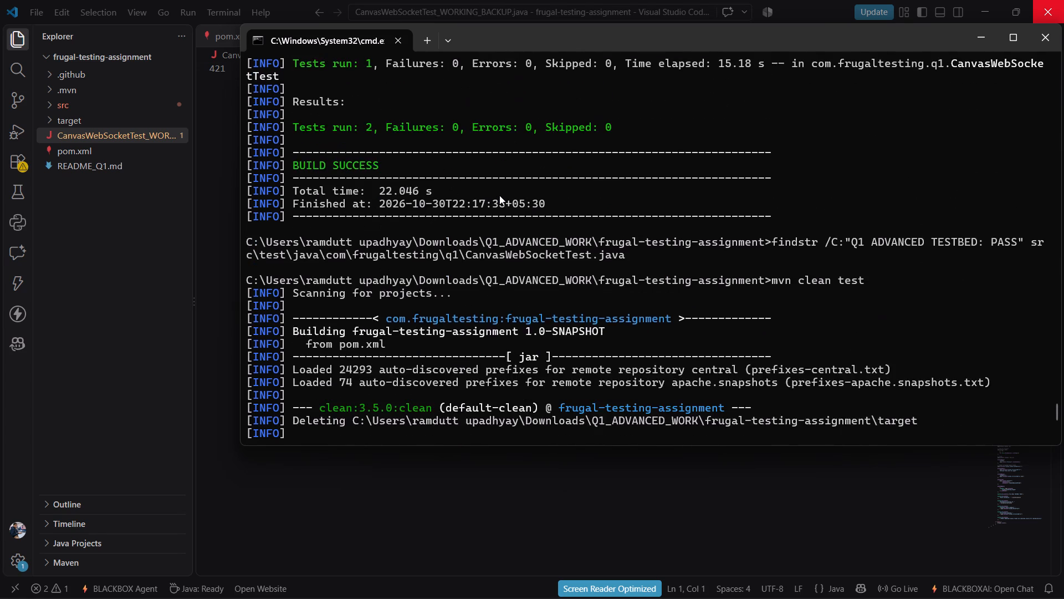
scroll(499, 195, "down", 1)
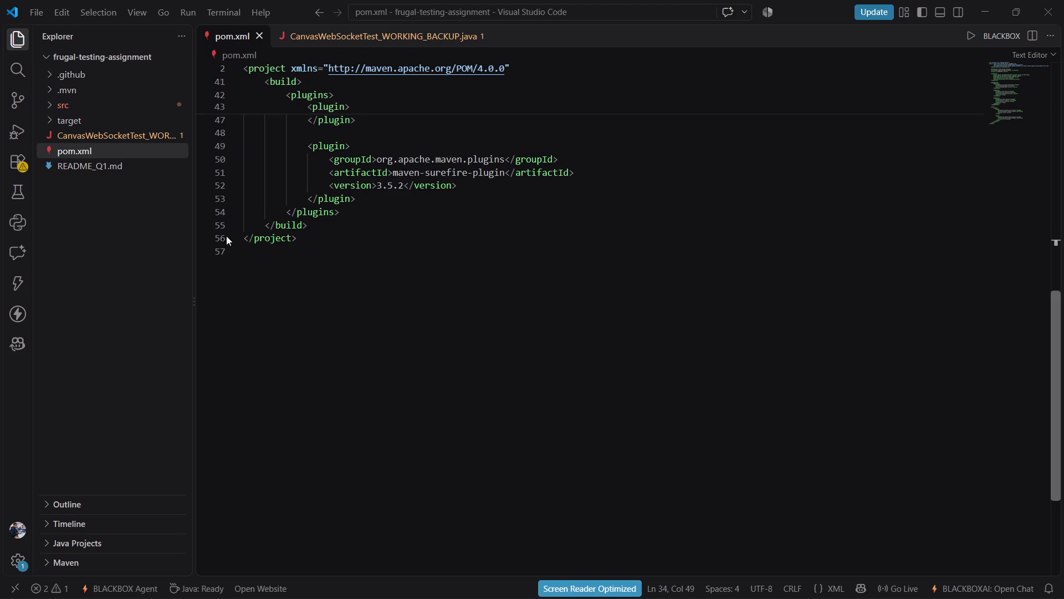
Expand the project tree's .github, .mvn and src folders down to the q1 test package and resources, leaving target collapsed.
left_click(55, 73)
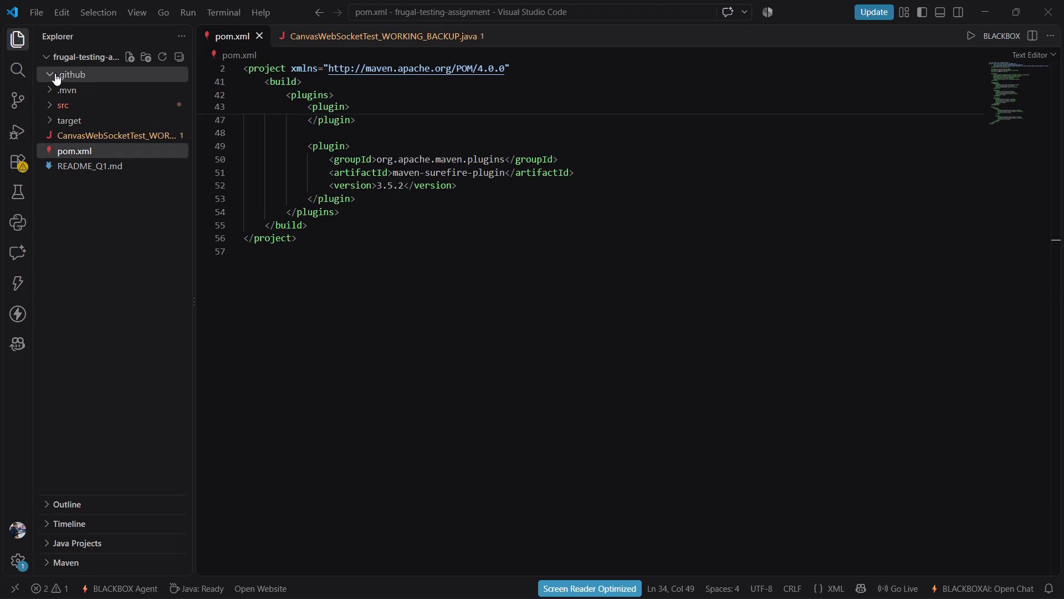
left_click(54, 93)
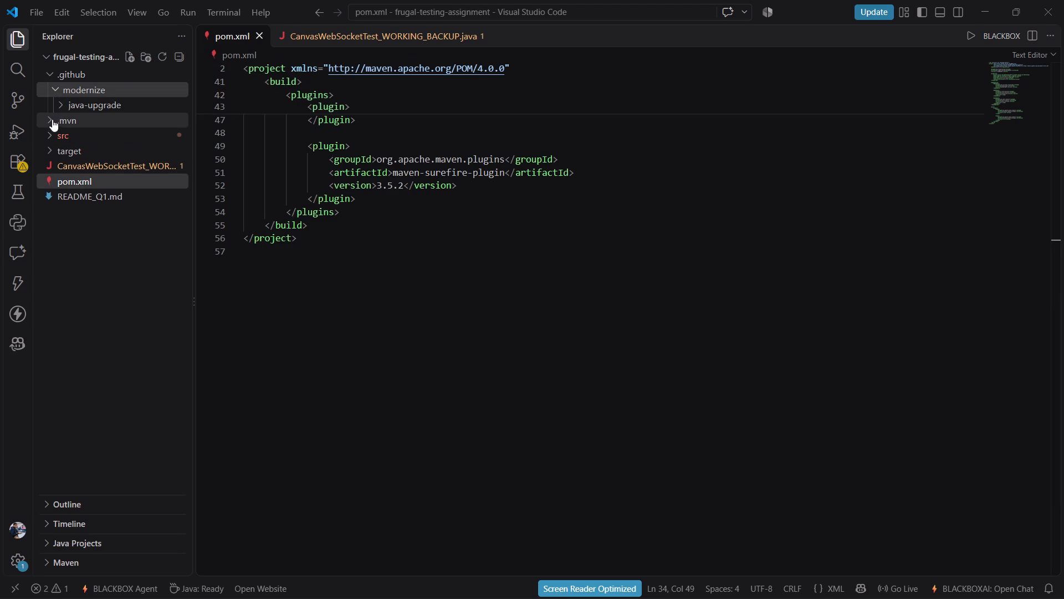
left_click(50, 120)
left_click(50, 167)
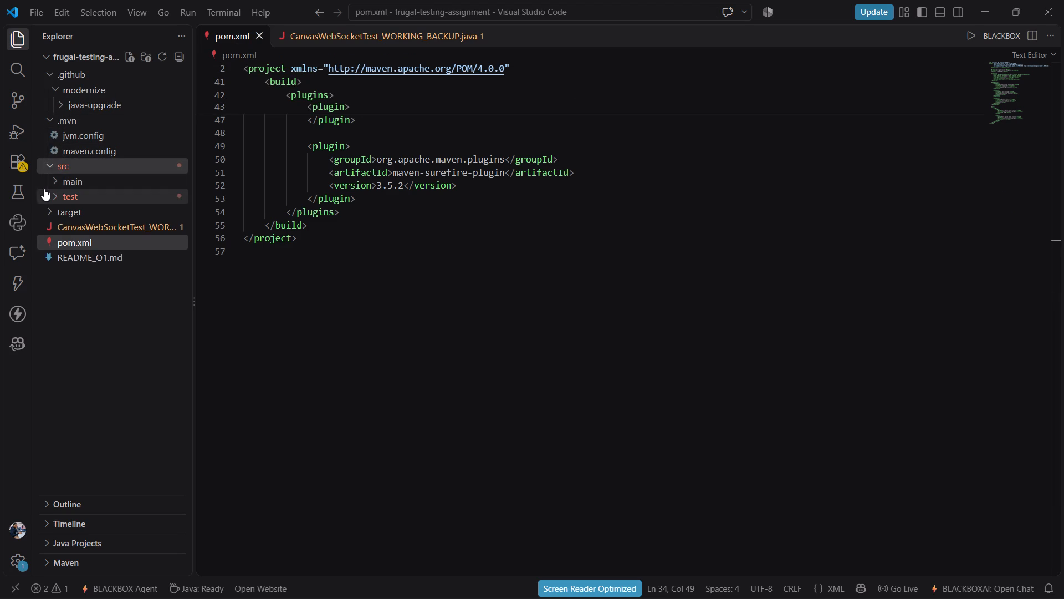
left_click(54, 180)
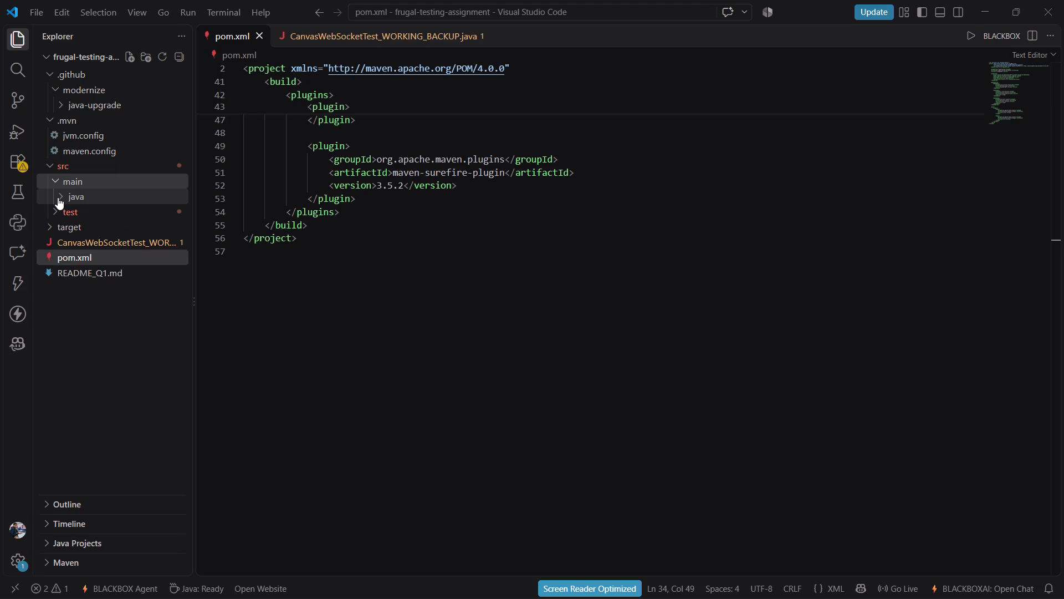
left_click(58, 197)
left_click(58, 225)
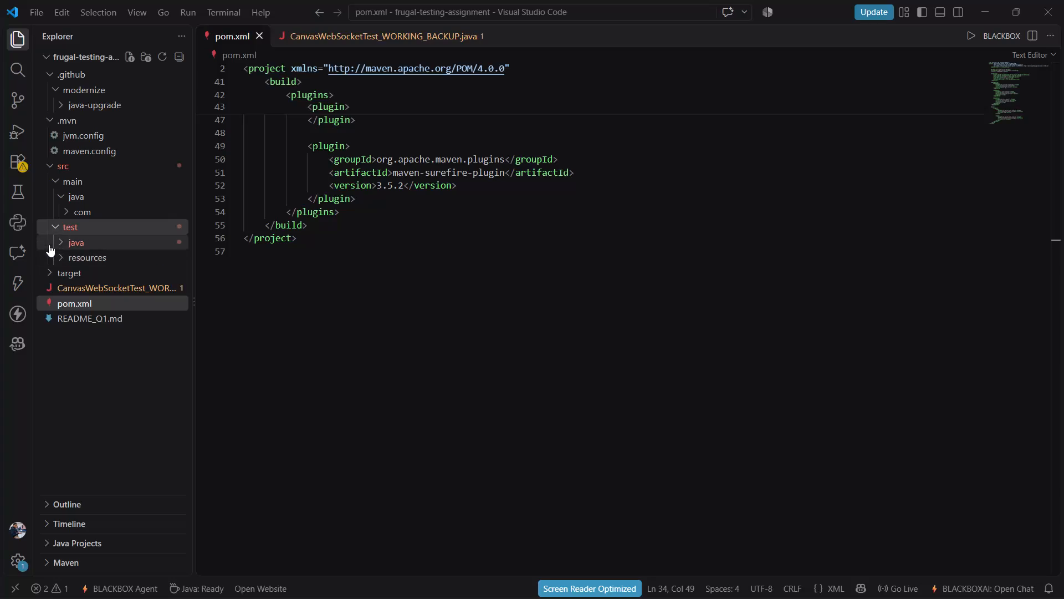
left_click(50, 243)
left_click(55, 259)
left_click(63, 271)
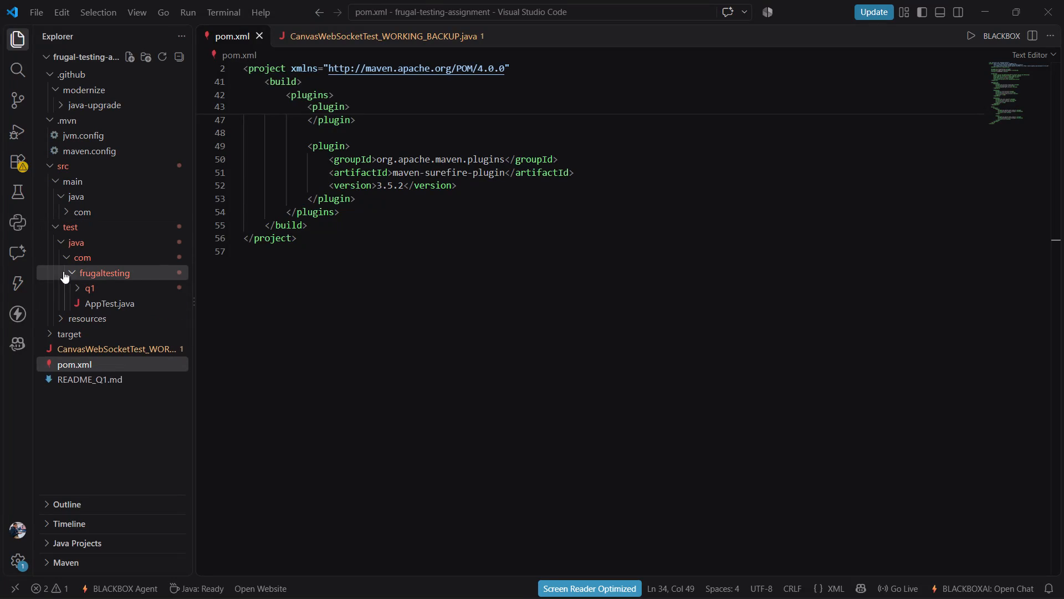
left_click(65, 291)
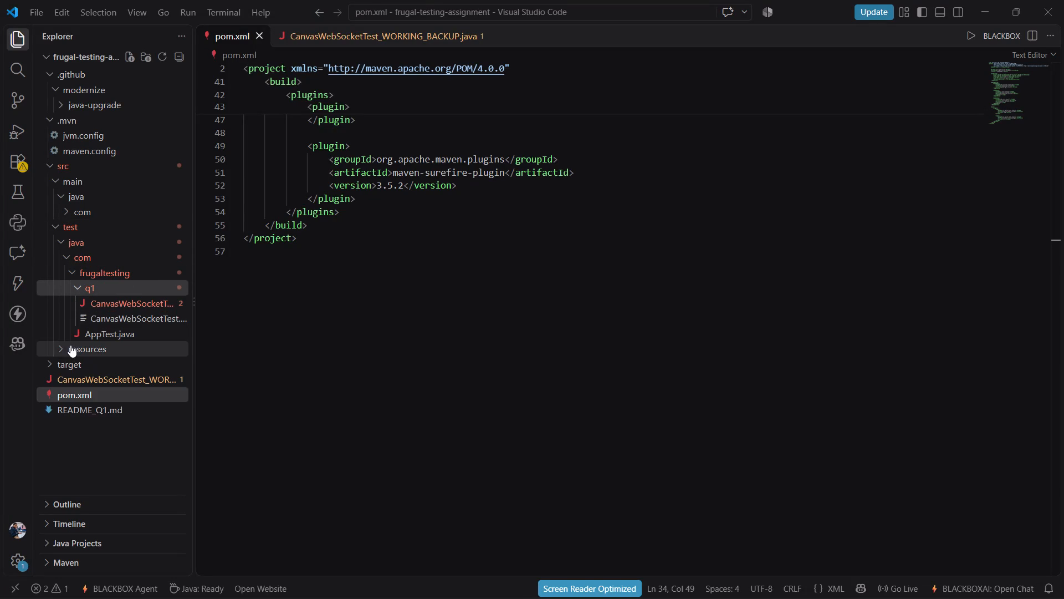
left_click(60, 344)
left_click(44, 364)
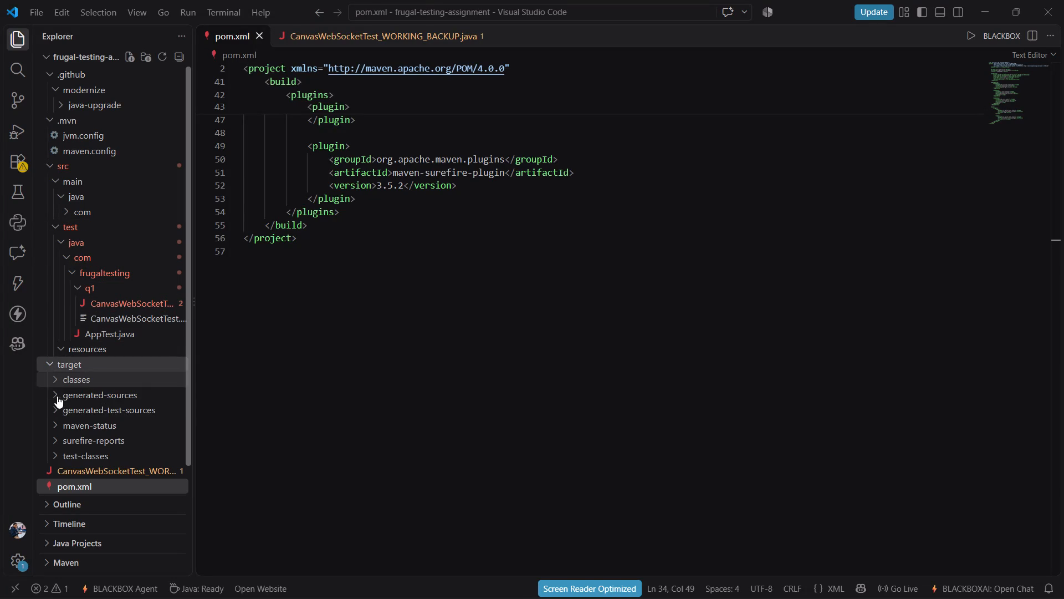
scroll(102, 377, "down", 2)
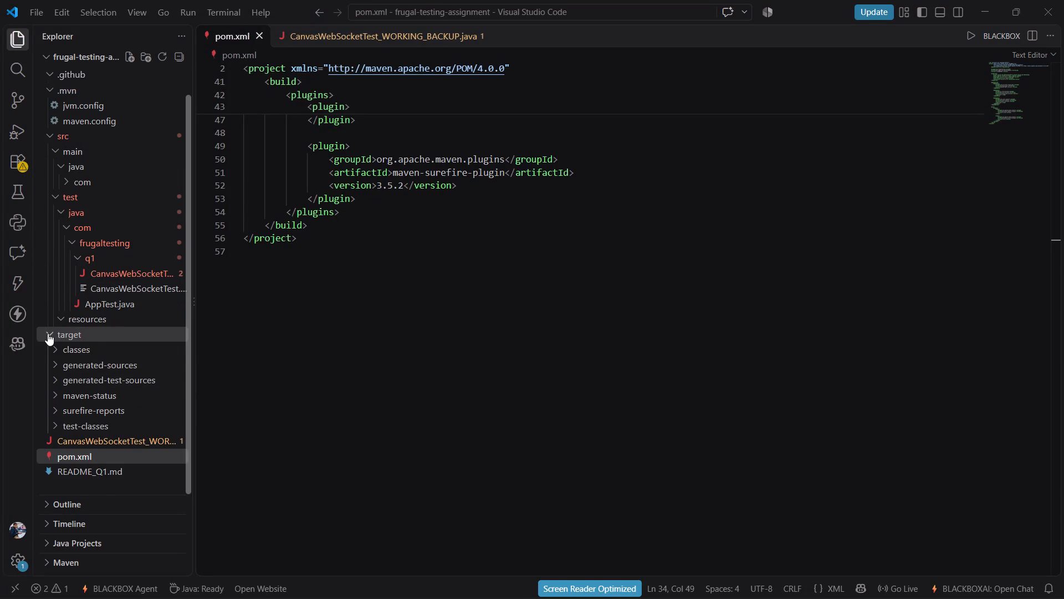
left_click(48, 333)
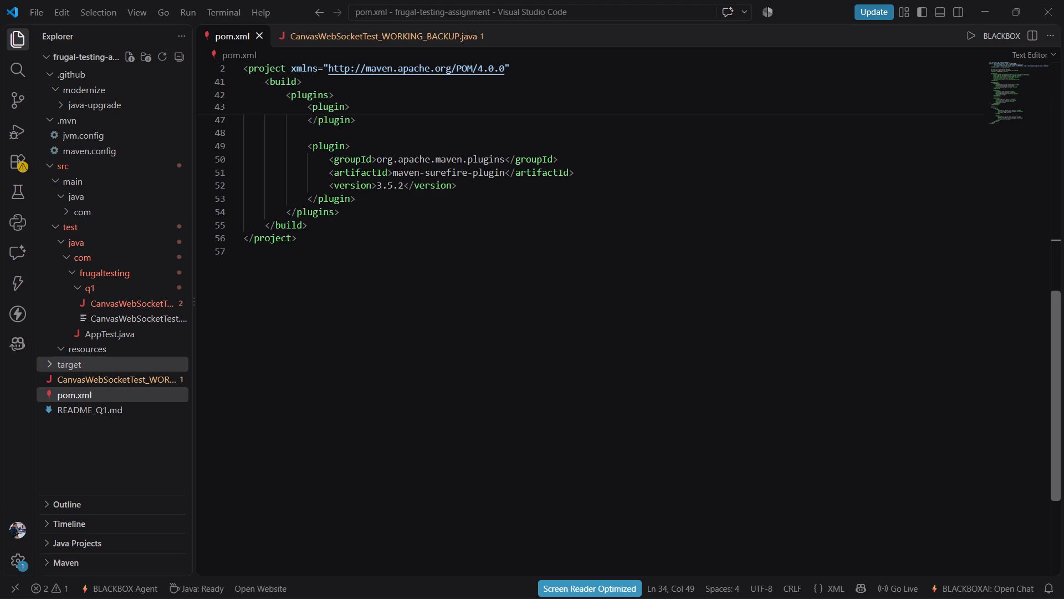
Start a new screen recording with pom.xml shown from its first line beside the expanded project tree.
key("alt+super+r")
scroll(536, 420, "up", 20)
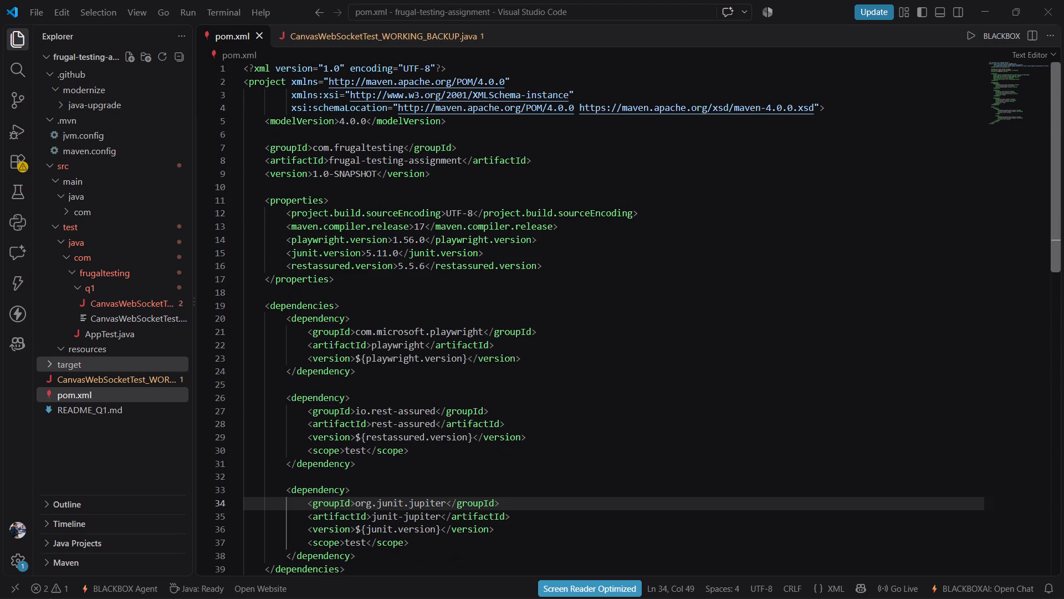
left_click(1024, 72)
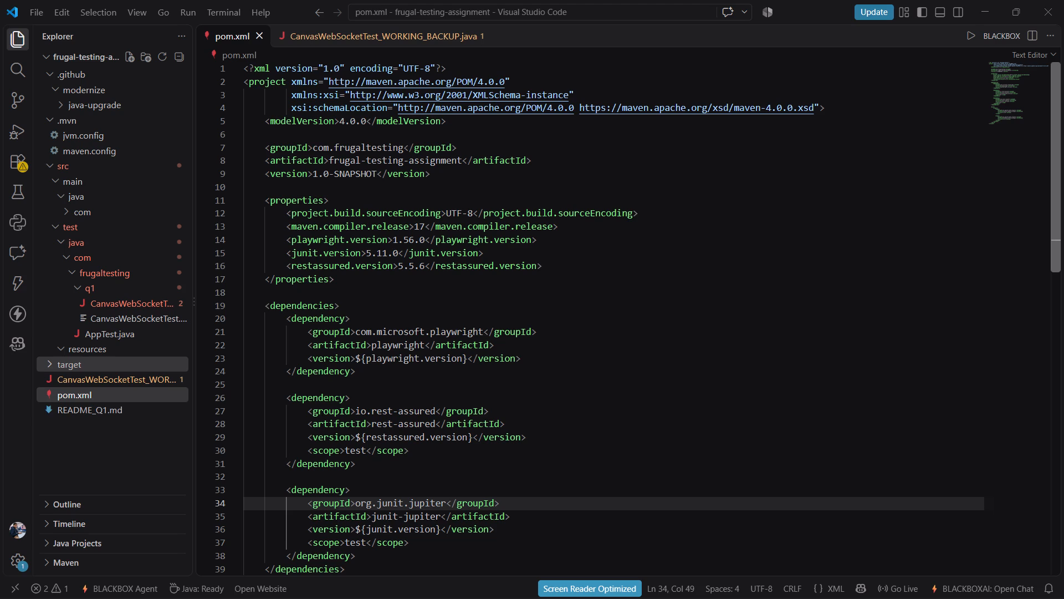
Walk through pom.xml from its properties and dependencies to the Maven compiler and surefire plugins, and return to the top.
scroll(489, 258, "down", 7)
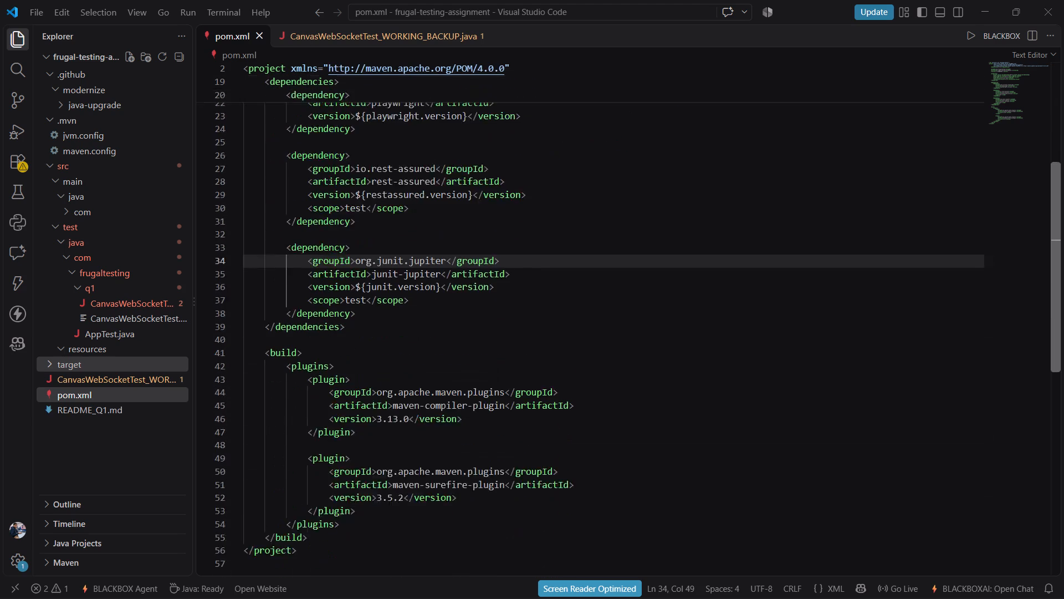
scroll(489, 258, "down", 7)
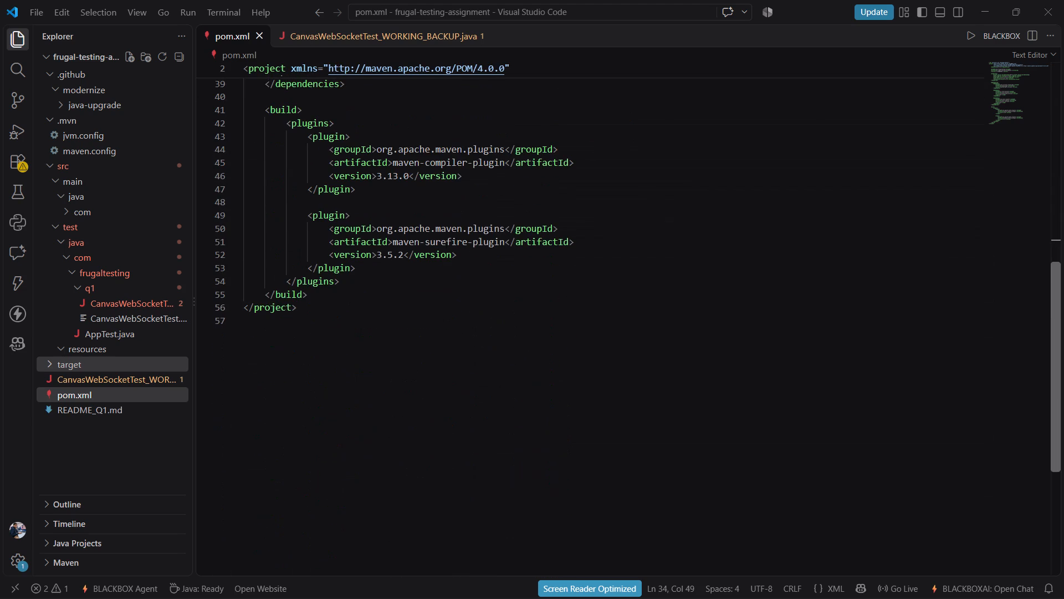
scroll(489, 258, "up", 5)
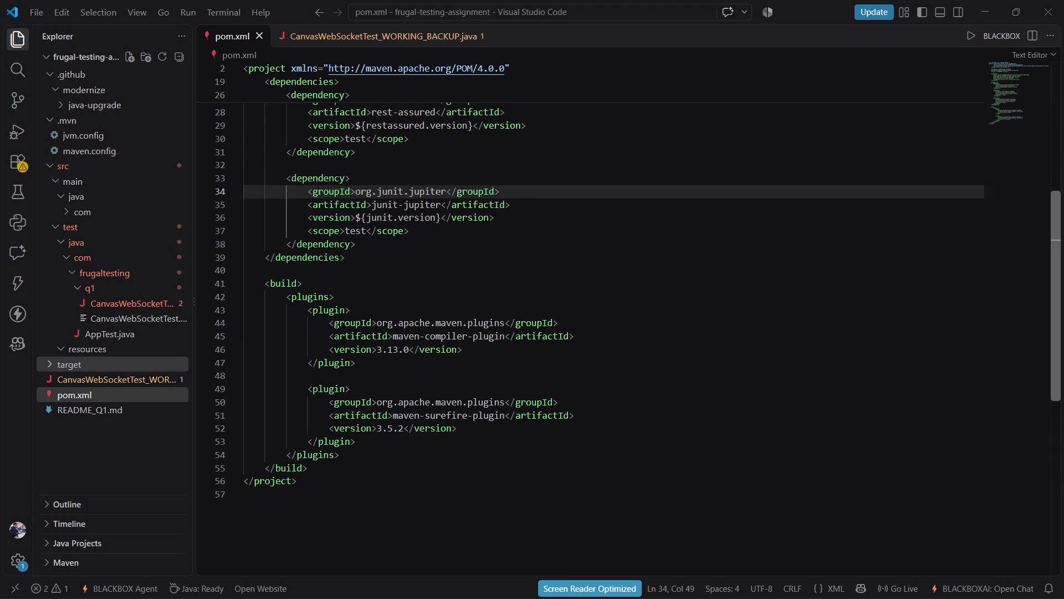
scroll(489, 258, "up", 9)
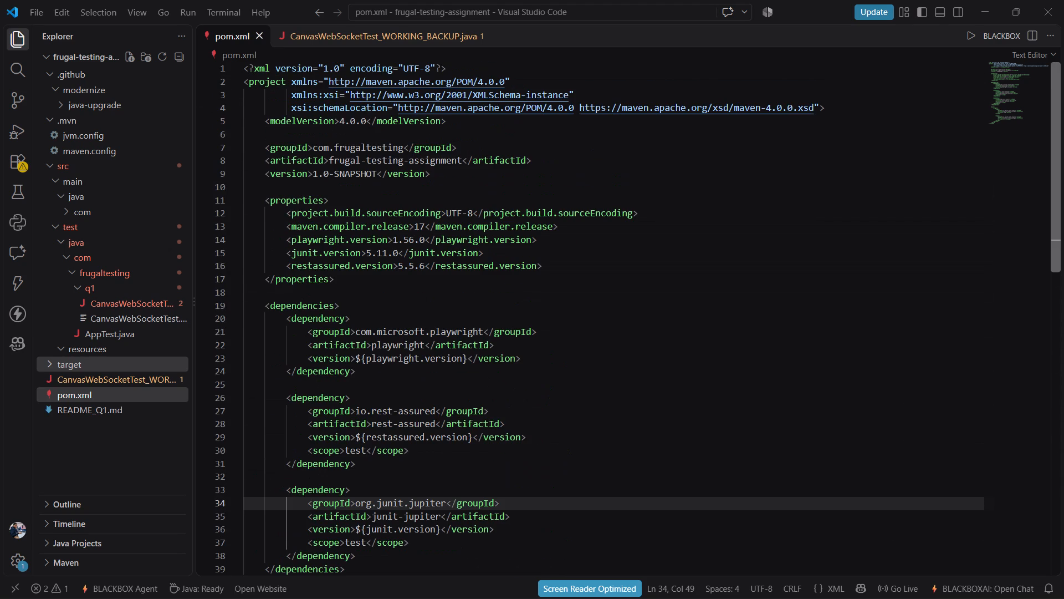
scroll(489, 260, "up", 5)
Show CanvasWebSocketTest_WORKING_BACKUP.java from the class start, covering the browser launch, canvas testbed page, WebSocket test double and socket message handling.
left_click(316, 33)
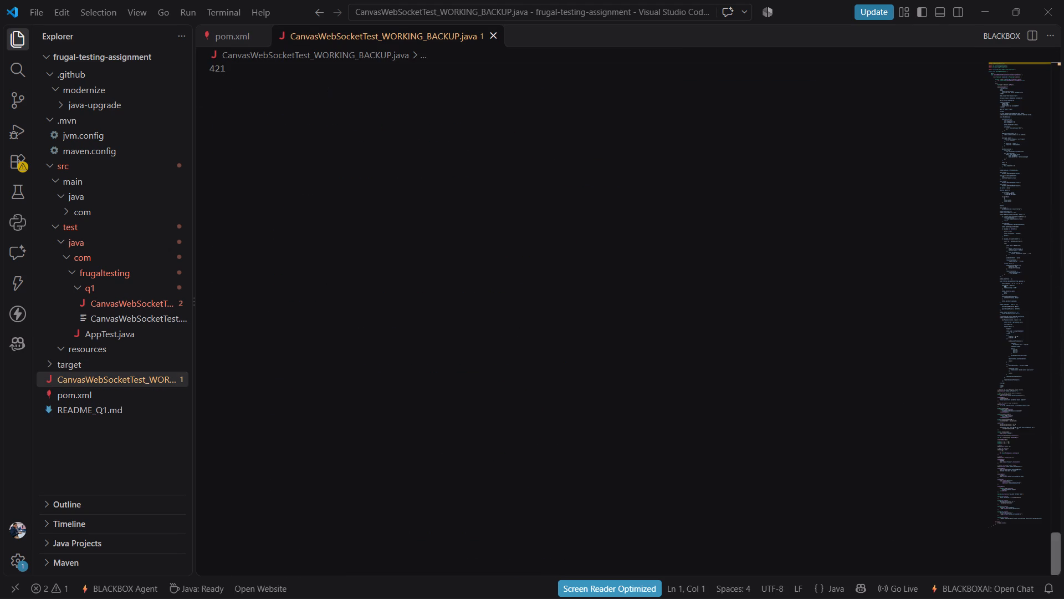
scroll(383, 240, "up", 17)
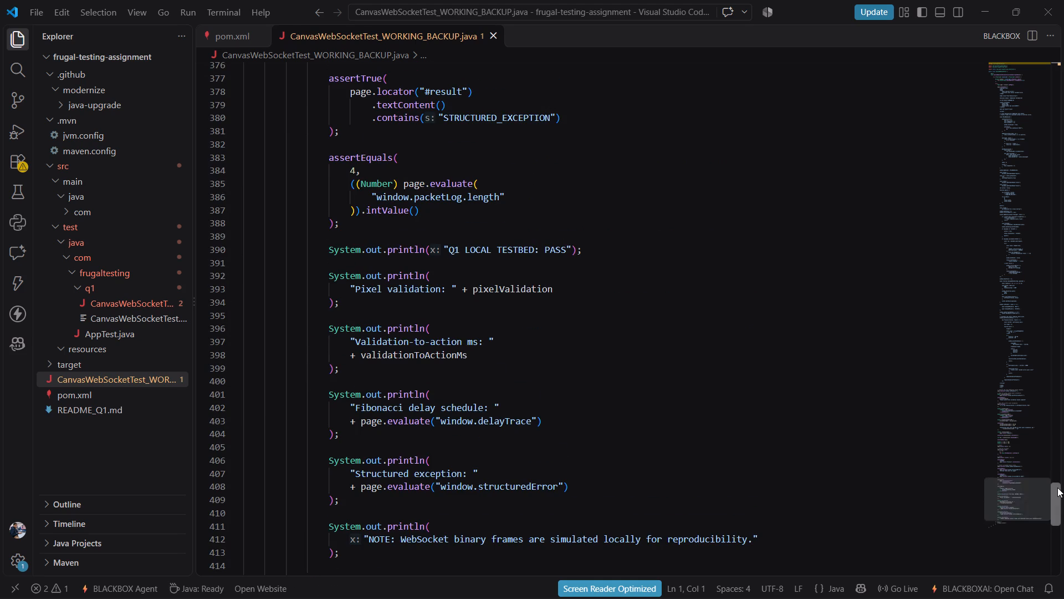
left_click_drag(1058, 488, 1013, 58)
scroll(546, 256, "down", 3)
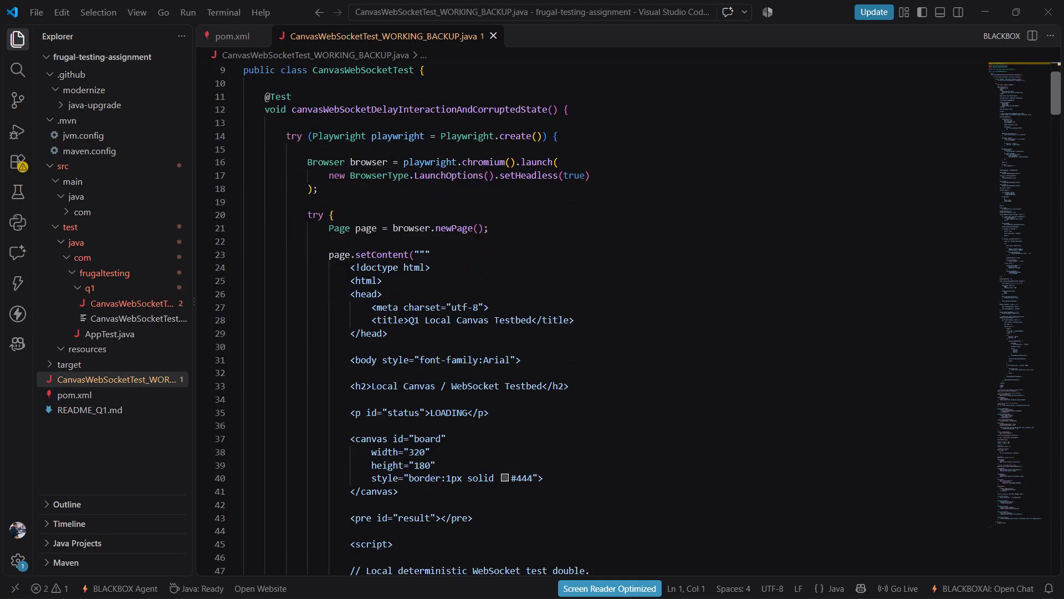
scroll(546, 256, "down", 19)
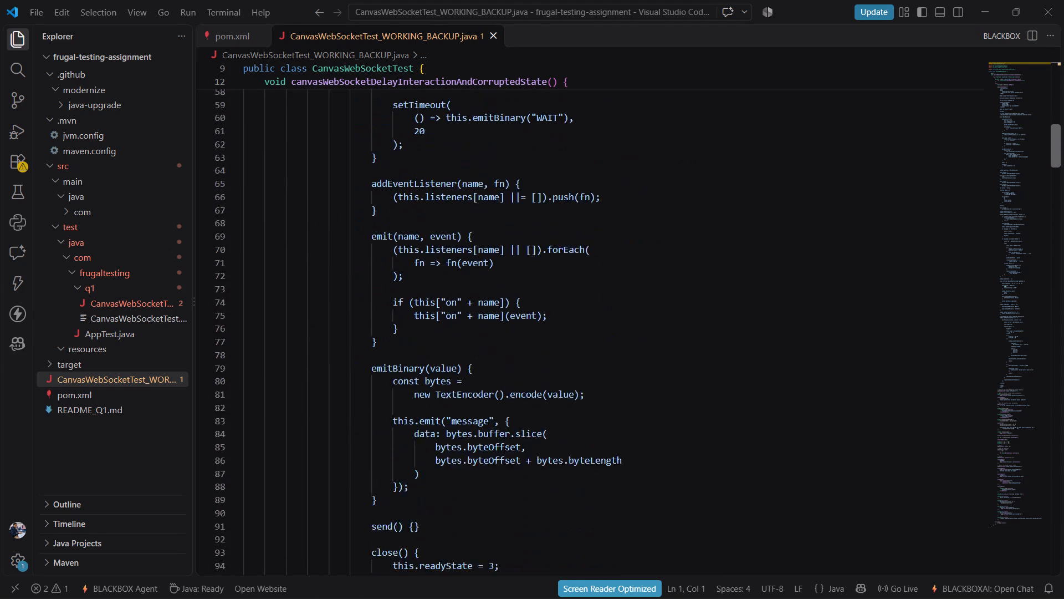
scroll(546, 256, "down", 18)
scroll(546, 255, "down", 7)
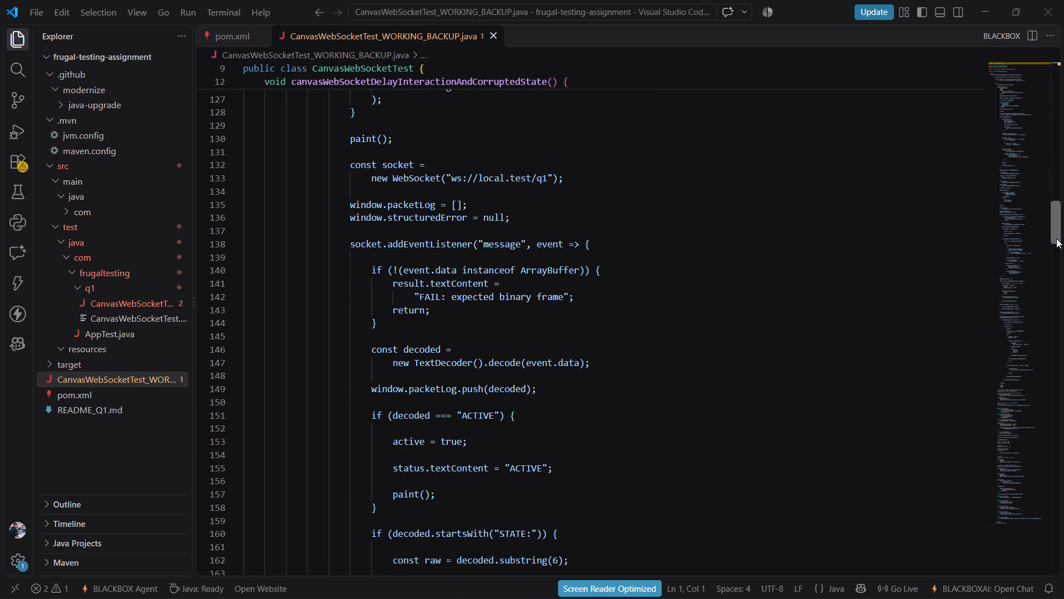
Walk through the delayed packets, canvas pixel validation, mouse interaction, corrupted-state assertions and the first result print statements of the test file.
left_click_drag(1056, 238, 1062, 334)
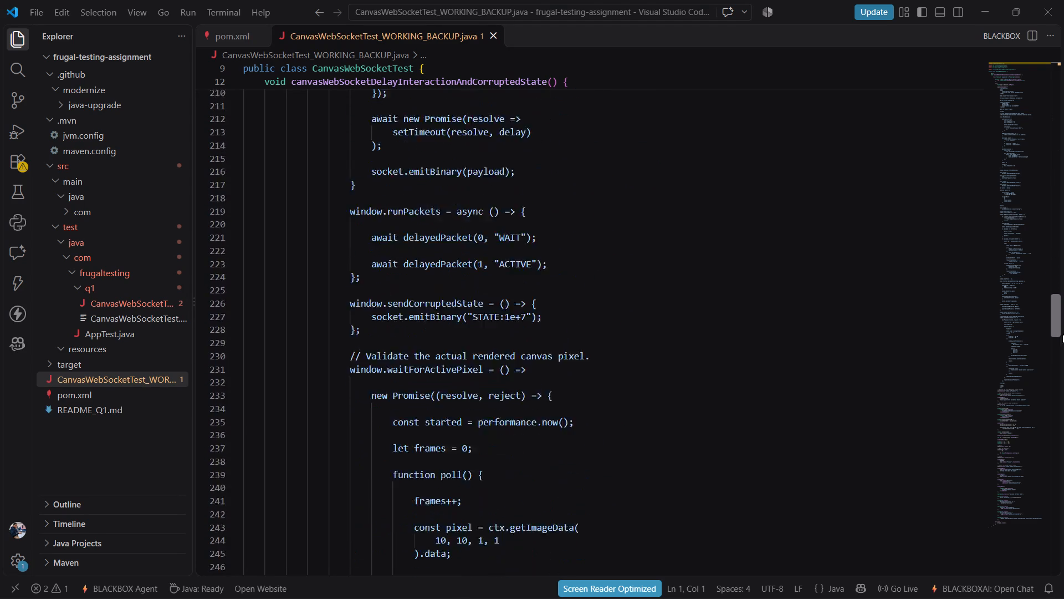
left_click_drag(1062, 334, 1036, 484)
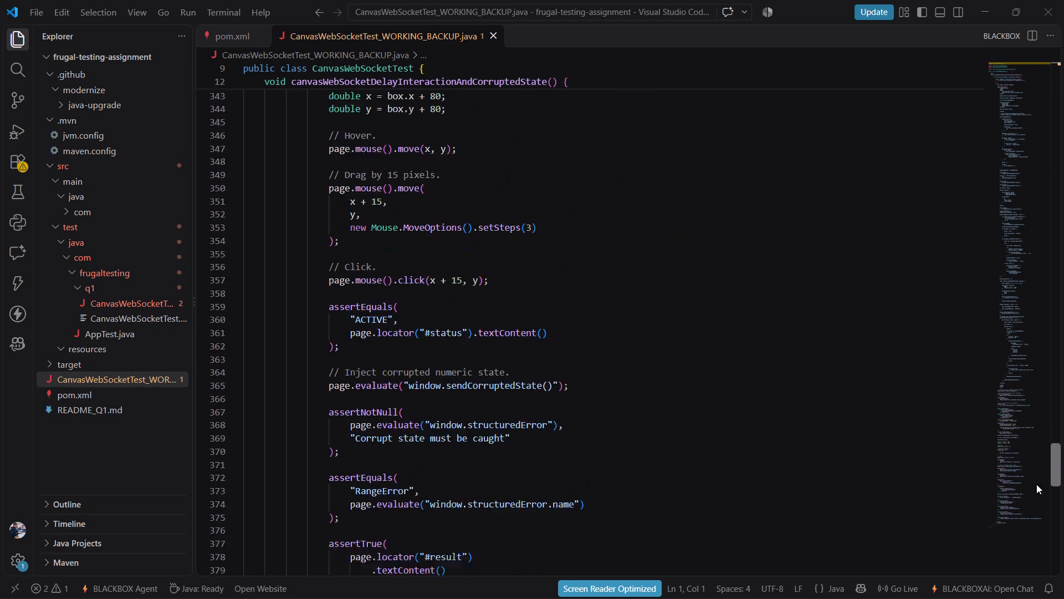
left_click_drag(1036, 484, 1027, 495)
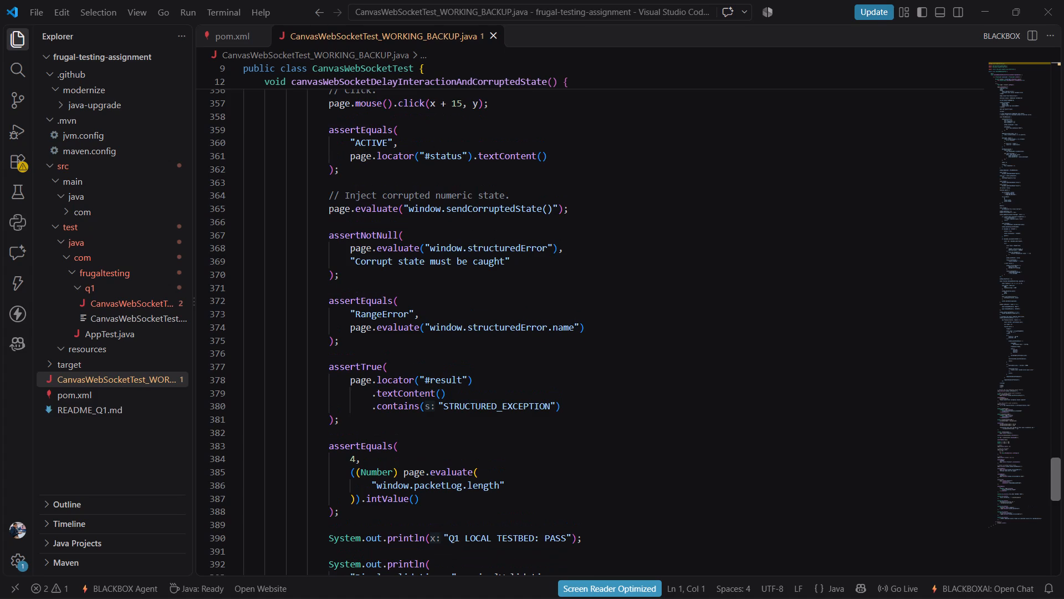
scroll(741, 397, "down", 1)
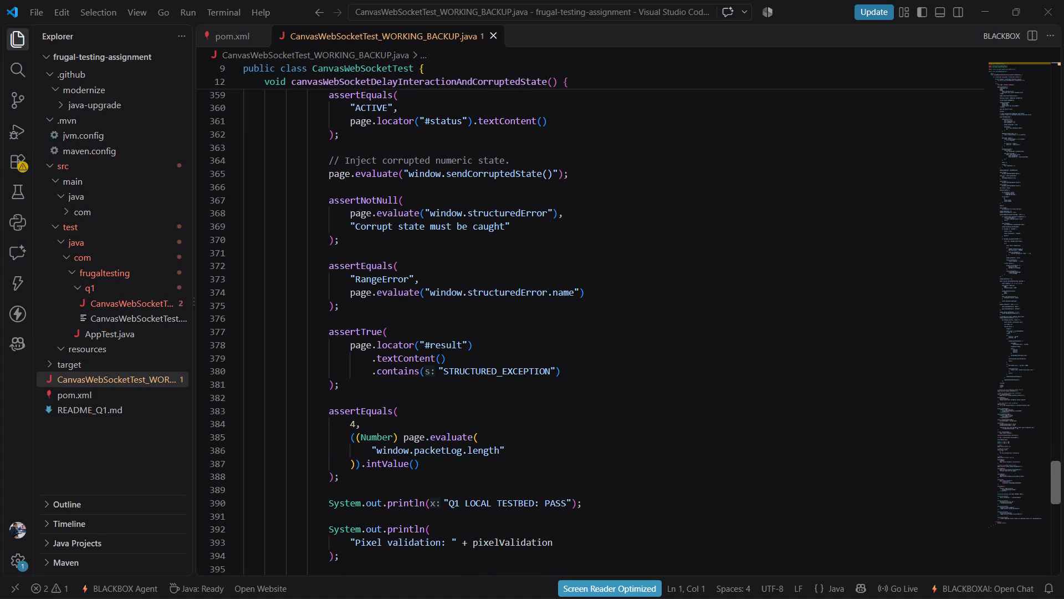
scroll(680, 359, "down", 2)
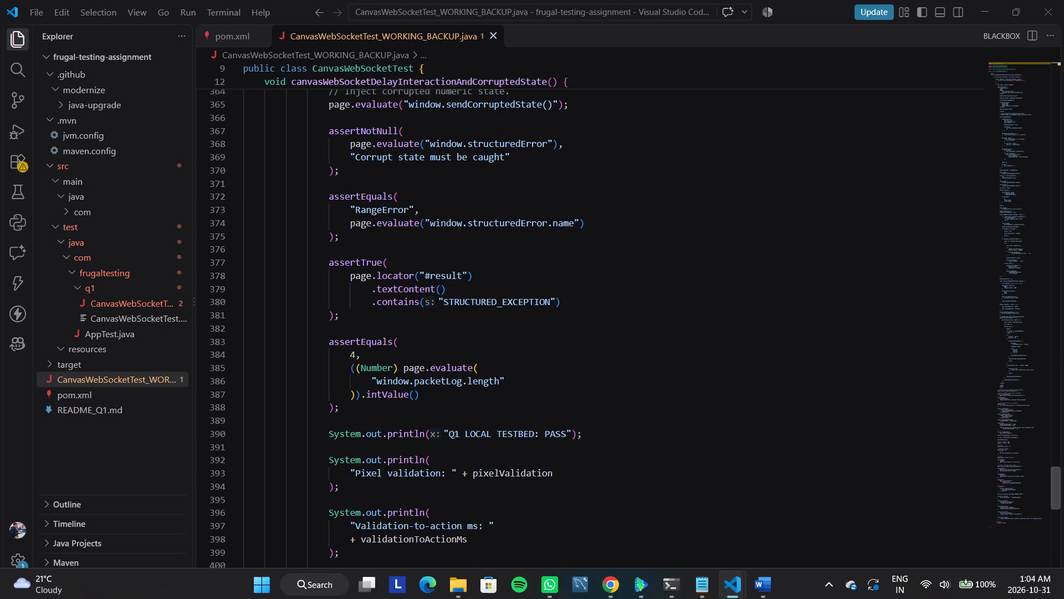
Bring up the command prompt and walk through the latest mvn clean test output, from project scanning and compilation to the CanvasWebSocketTest results and build summary.
left_click(666, 588)
left_click(495, 528)
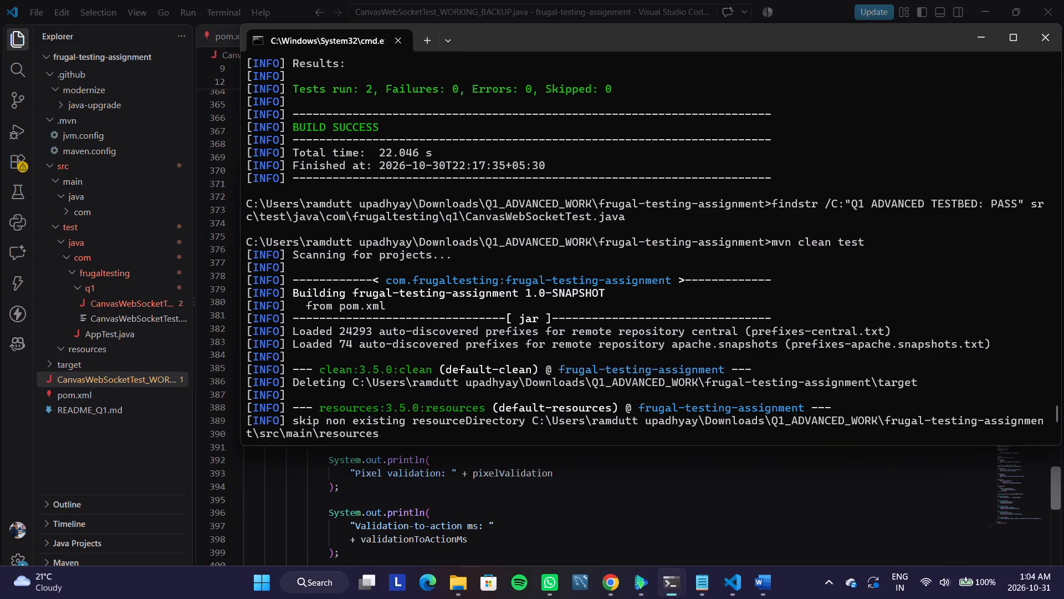
scroll(628, 349, "up", 2)
scroll(628, 349, "down", 1)
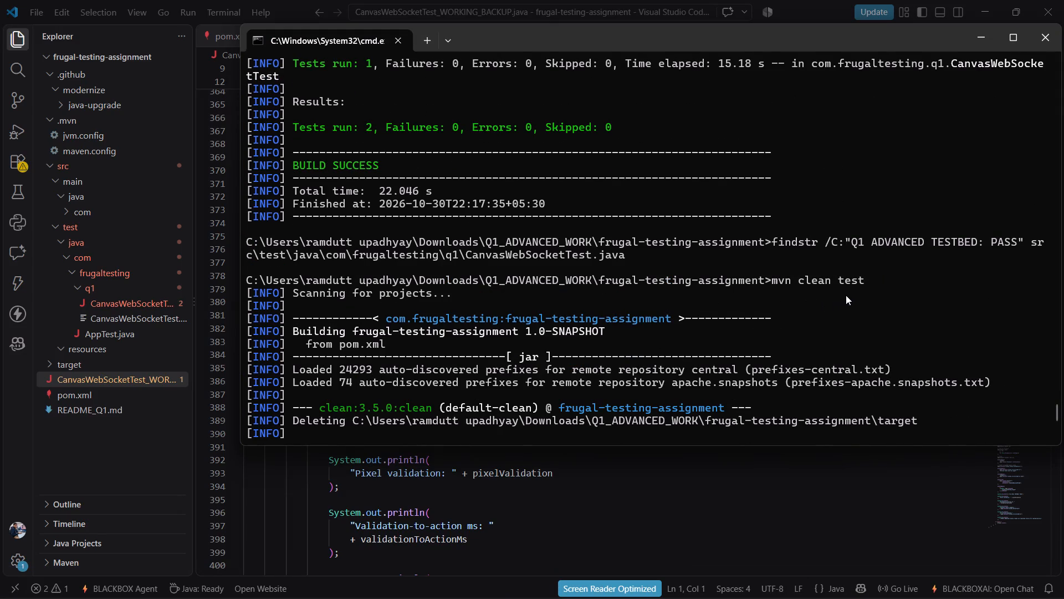
scroll(540, 310, "down", 2)
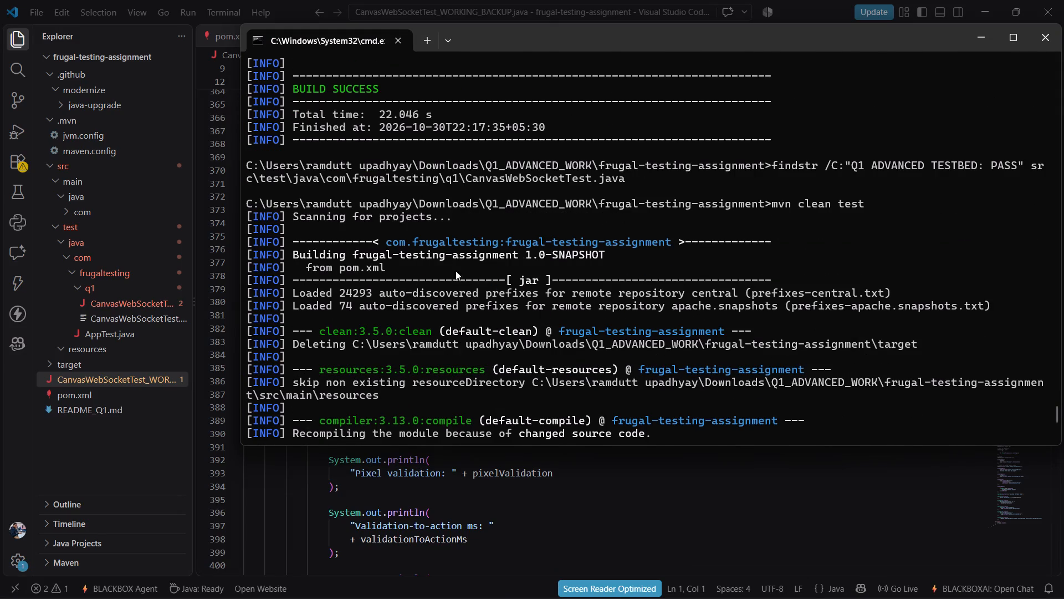
scroll(433, 268, "down", 1)
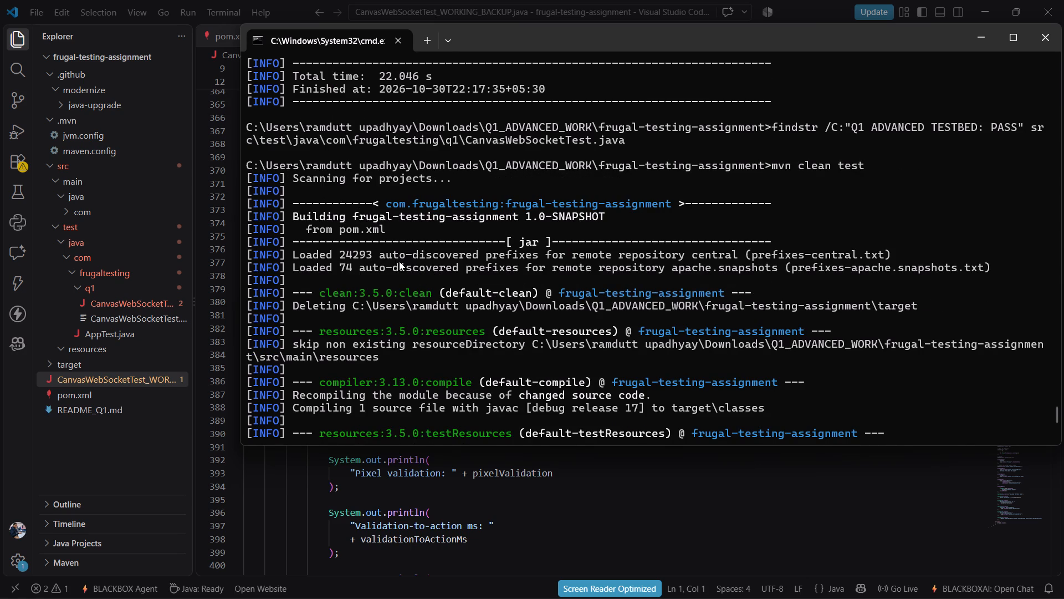
scroll(400, 263, "down", 2)
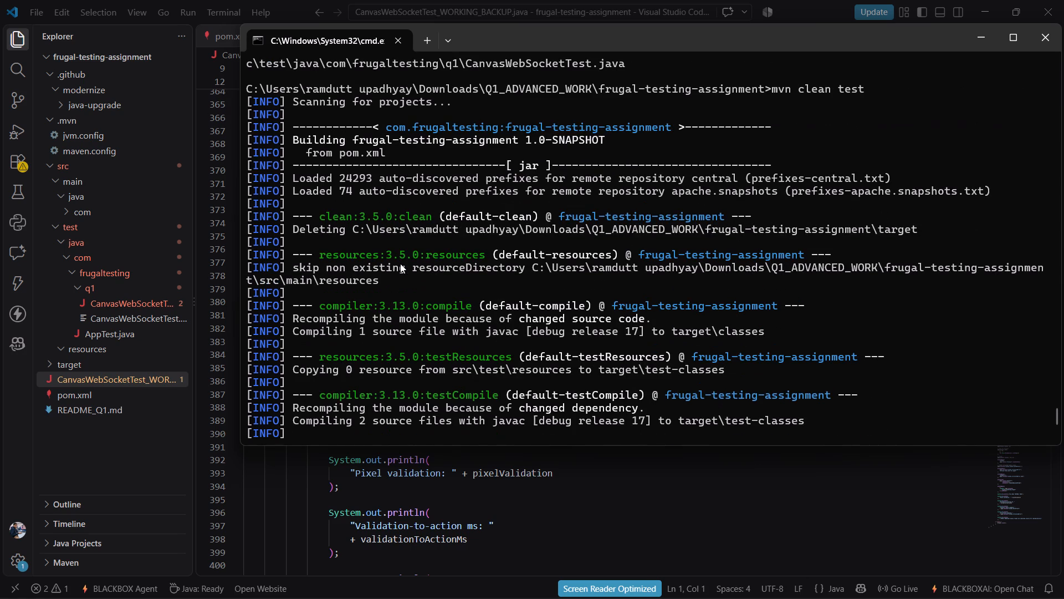
scroll(400, 263, "down", 1)
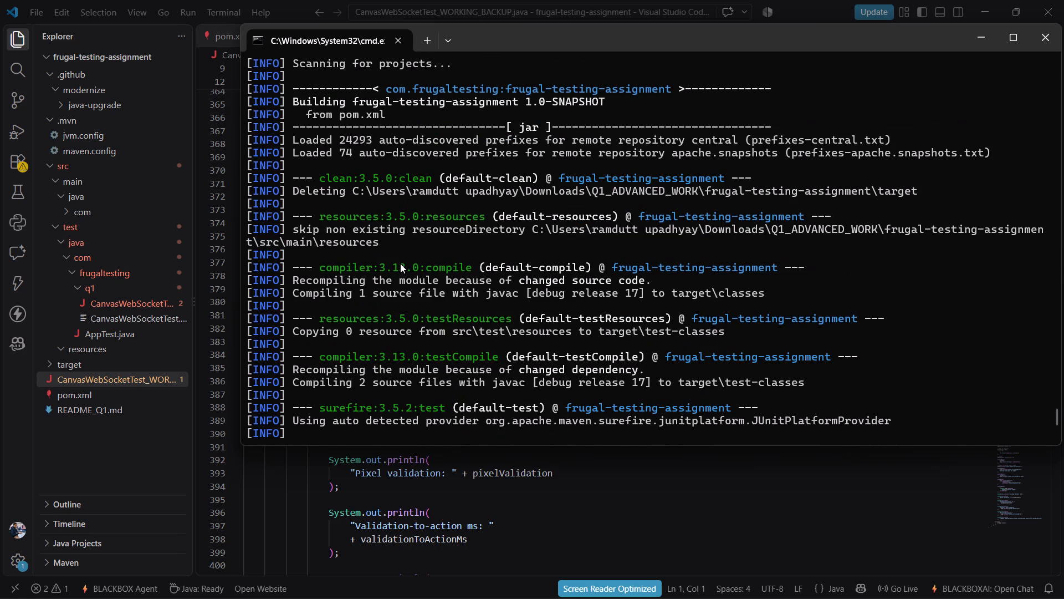
scroll(400, 263, "down", 1)
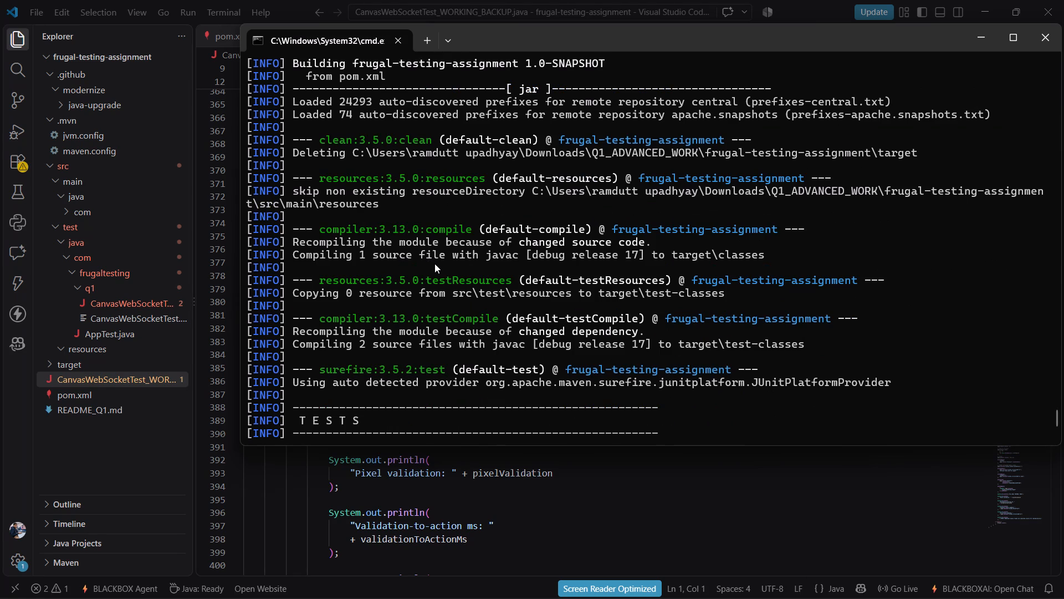
scroll(434, 263, "down", 1)
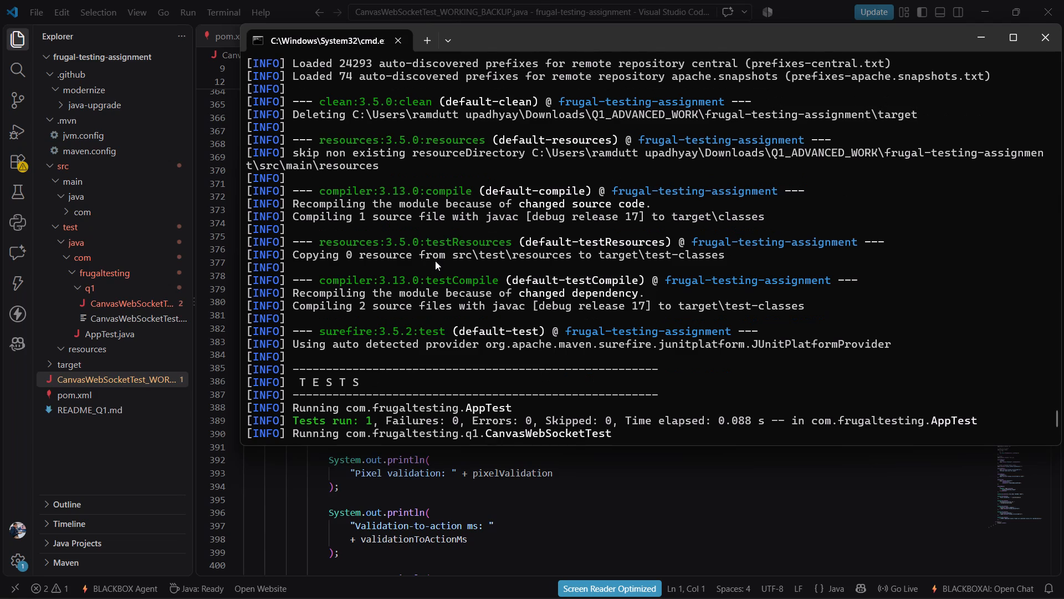
scroll(389, 278, "down", 1)
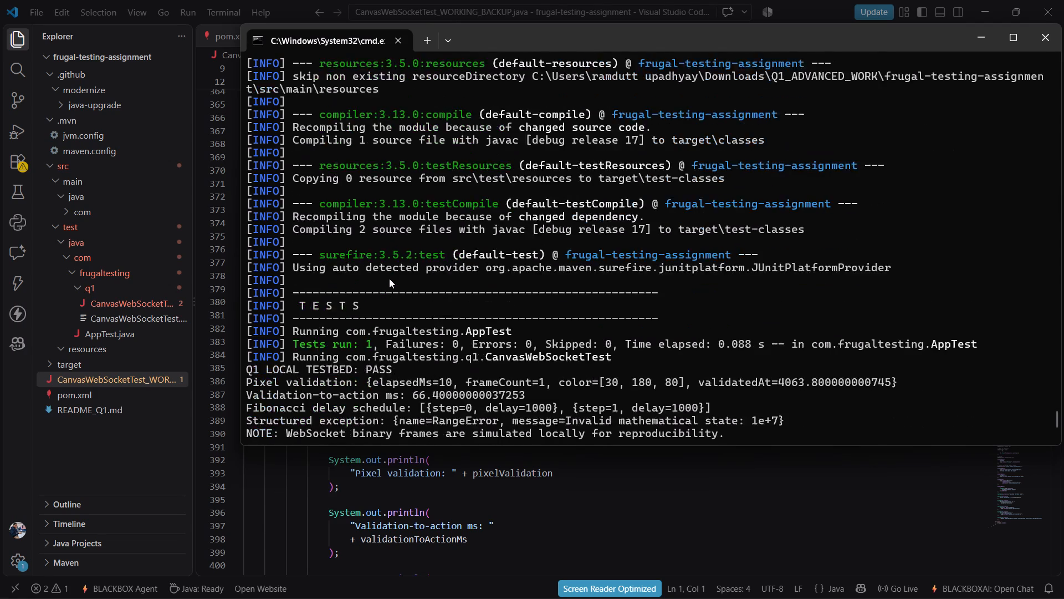
scroll(389, 278, "down", 6)
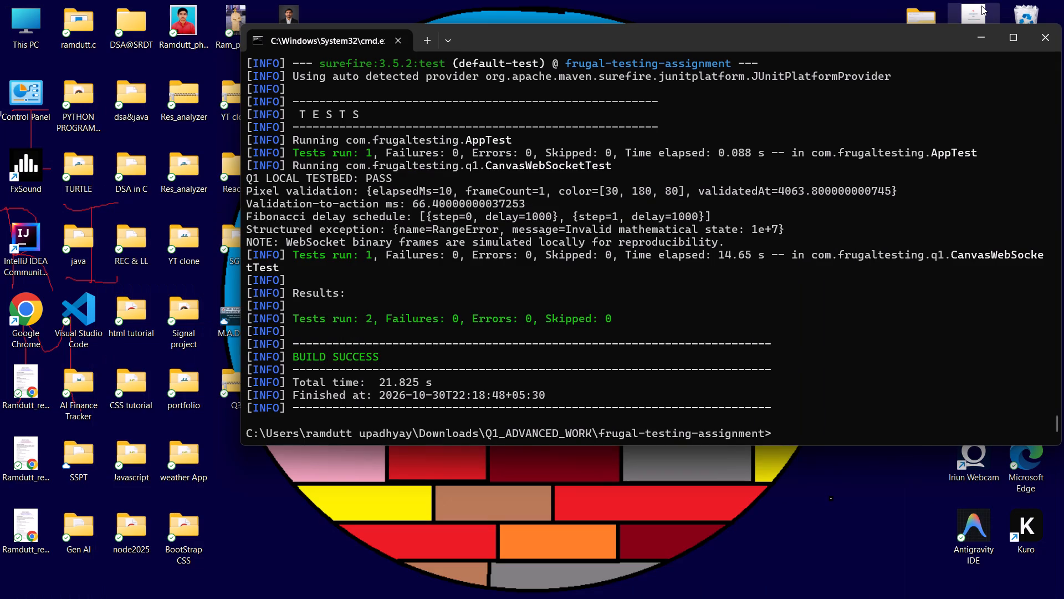
left_click(975, 16)
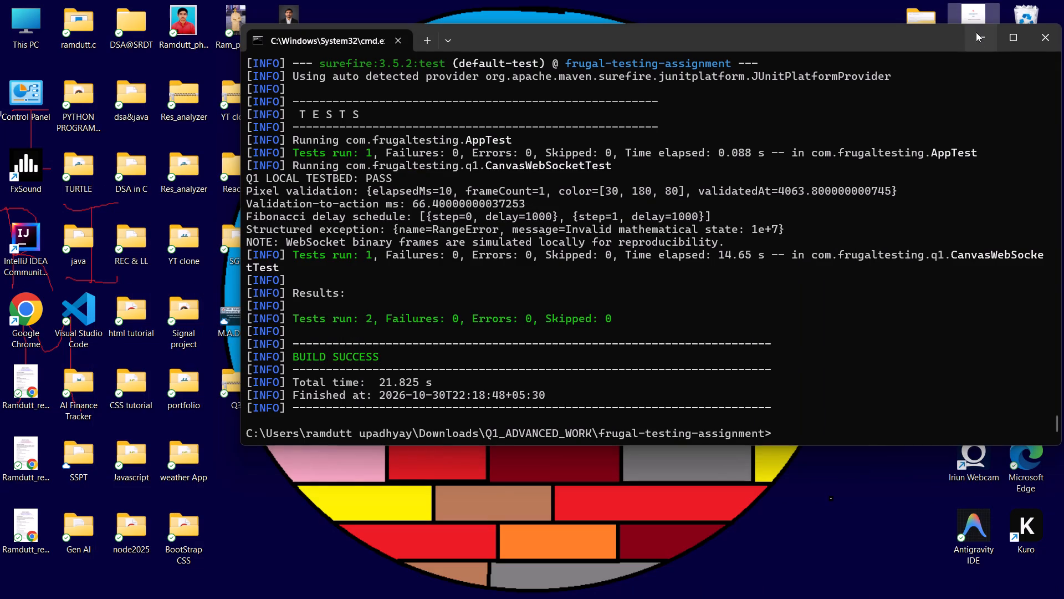
left_click(975, 37)
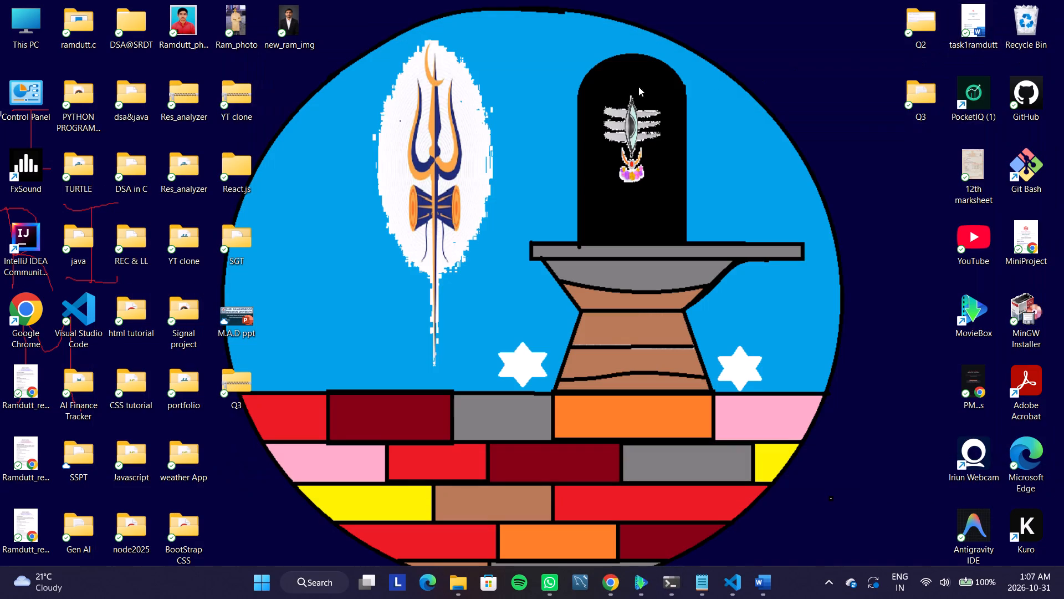
left_click(615, 92)
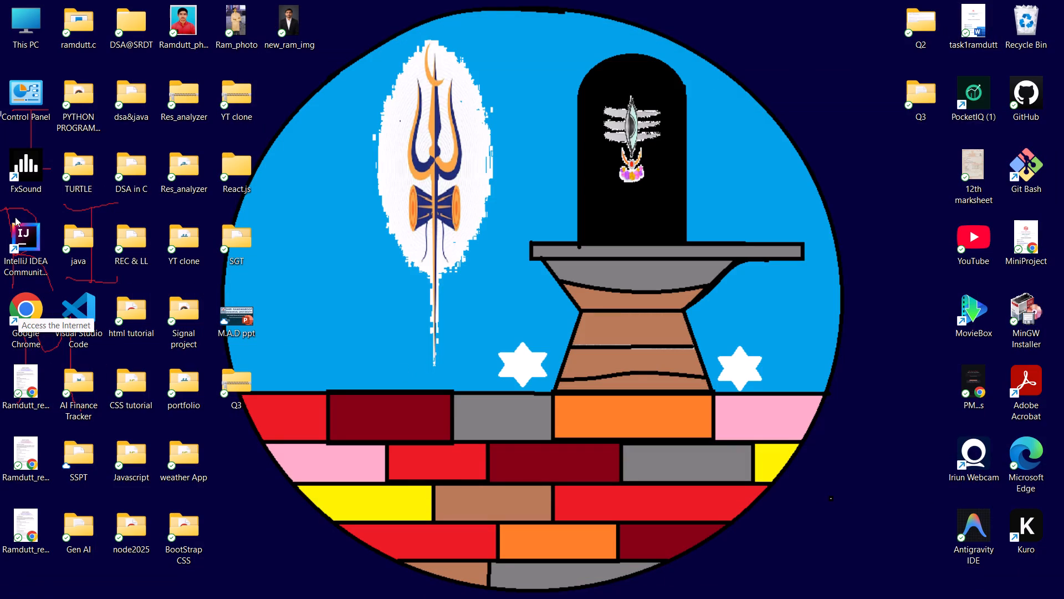
Delete both old recordings from the Screen Recordings folder inside Videos.
double_click(19, 22)
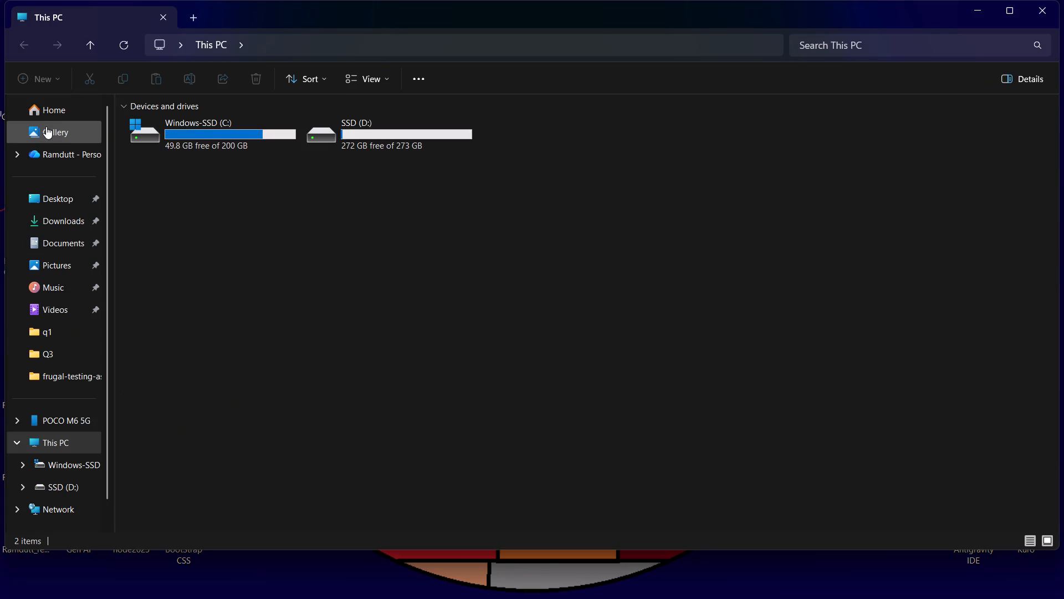
left_click(49, 225)
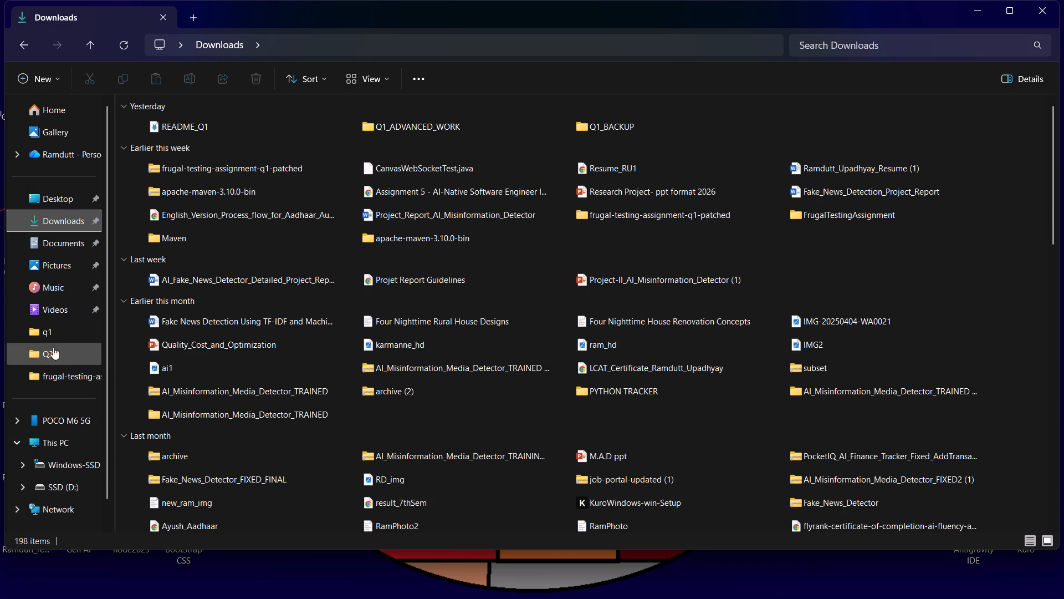
left_click(50, 304)
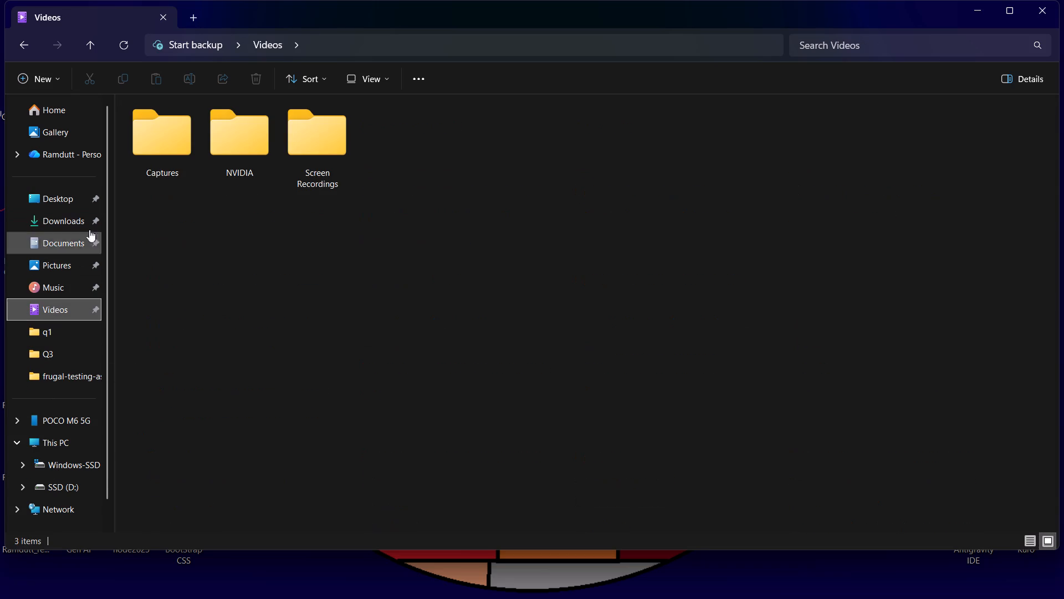
double_click(303, 141)
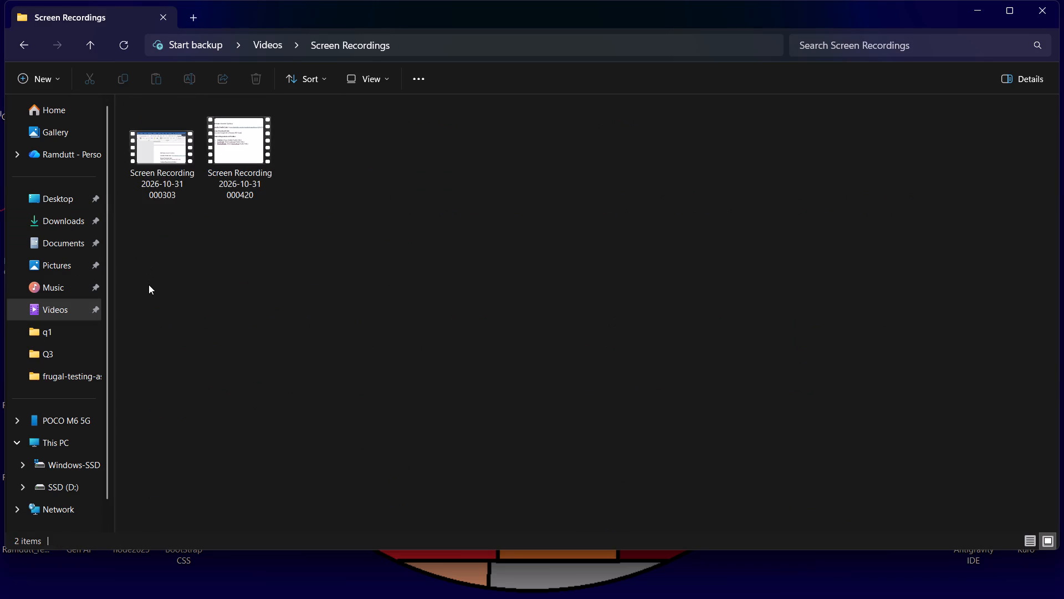
right_click(167, 152)
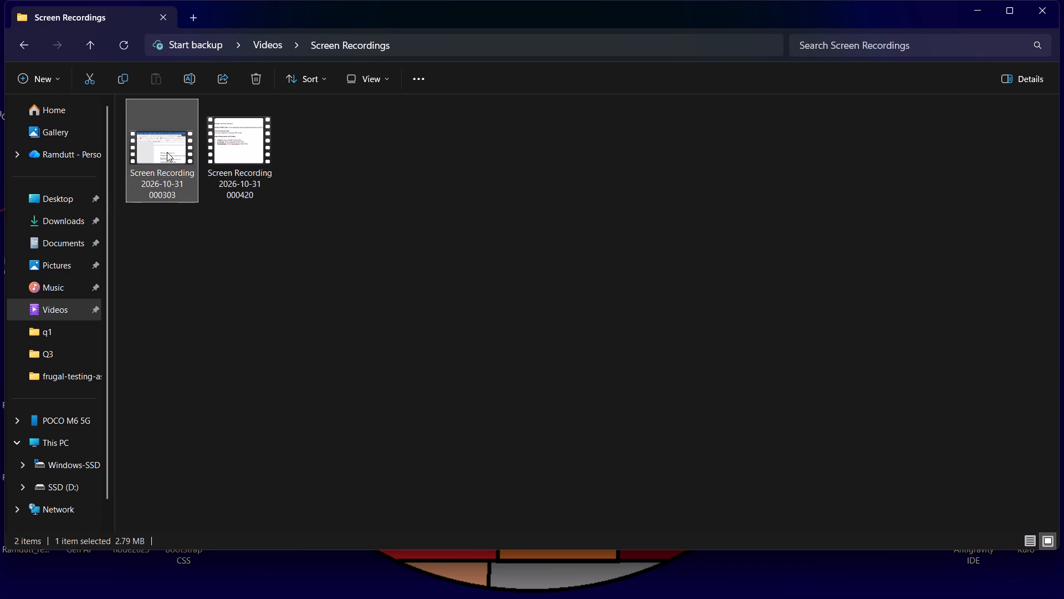
left_click(360, 174)
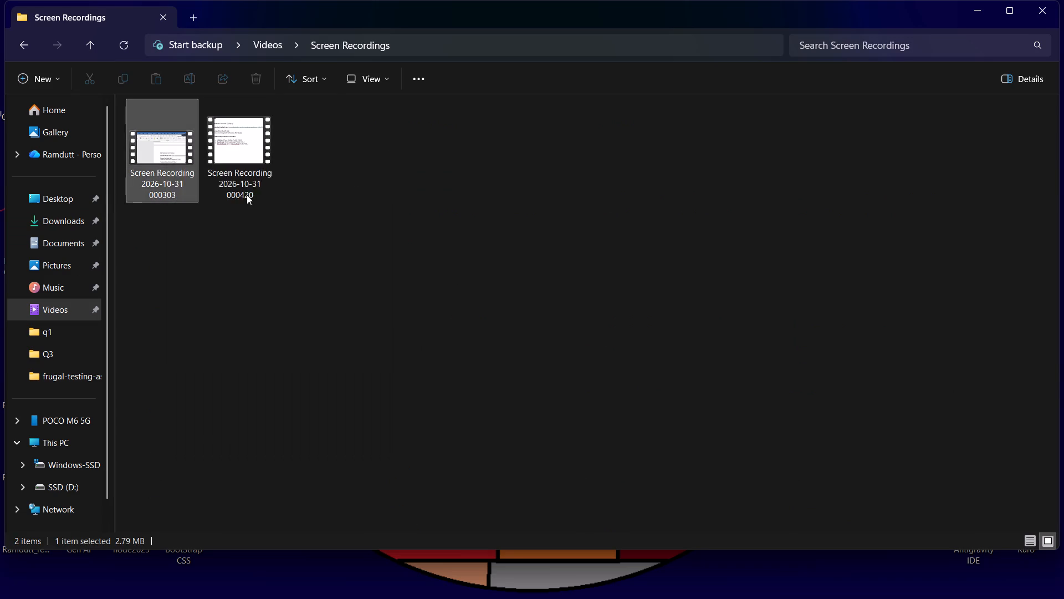
right_click(156, 155)
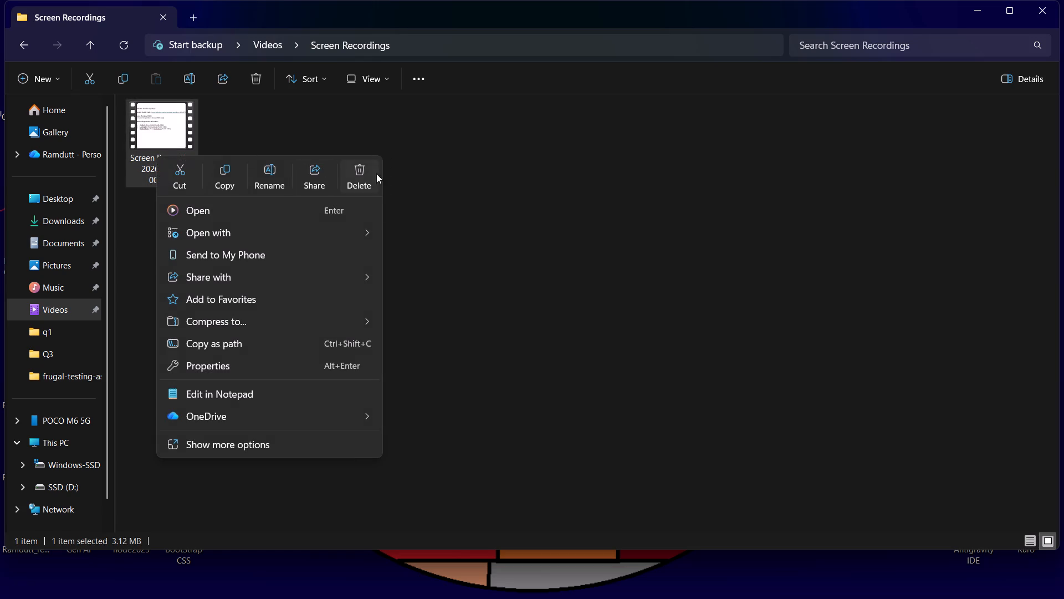
left_click(369, 173)
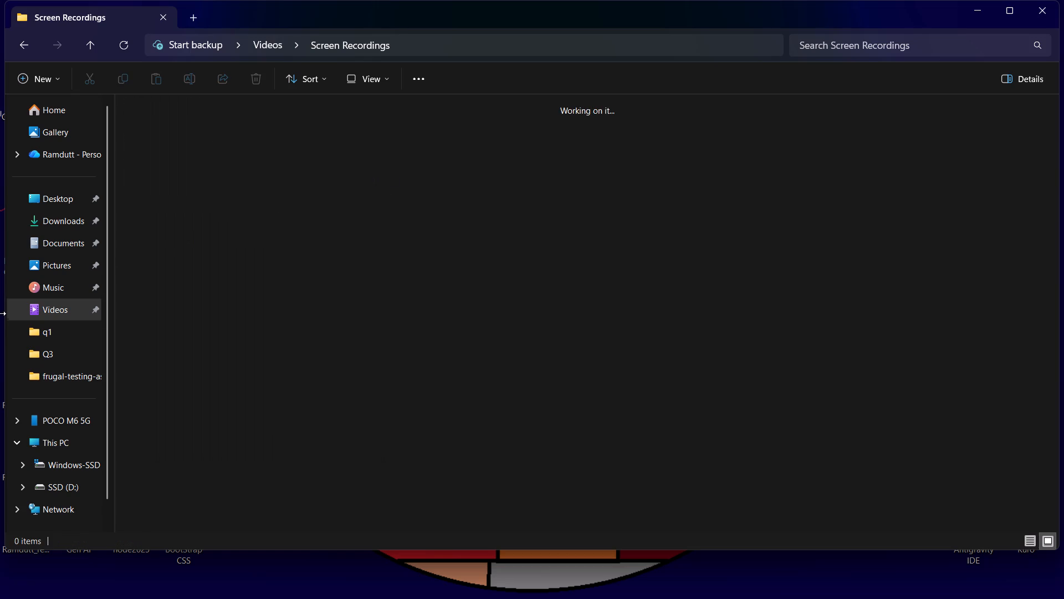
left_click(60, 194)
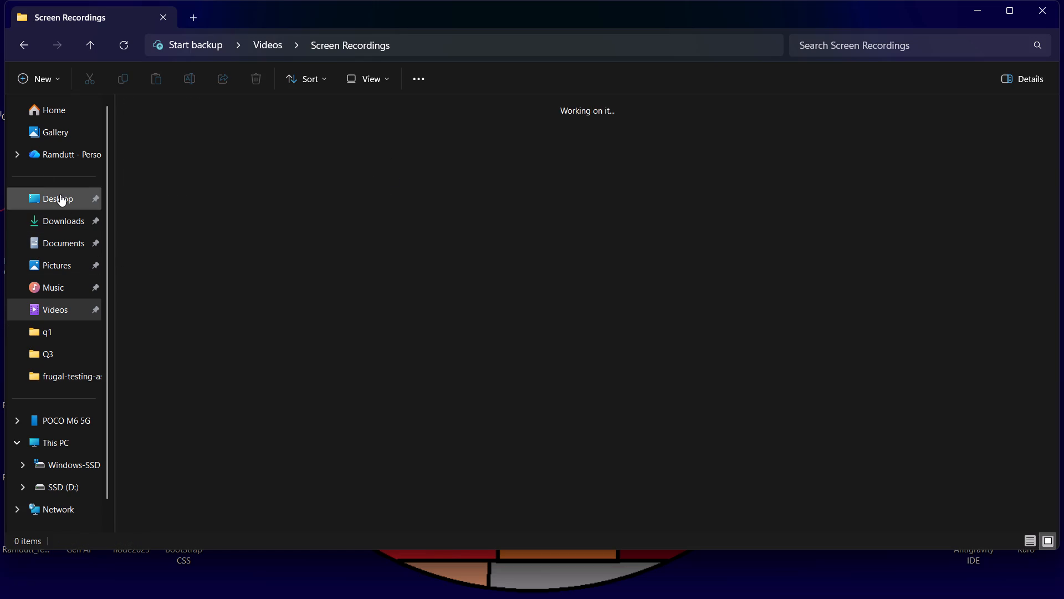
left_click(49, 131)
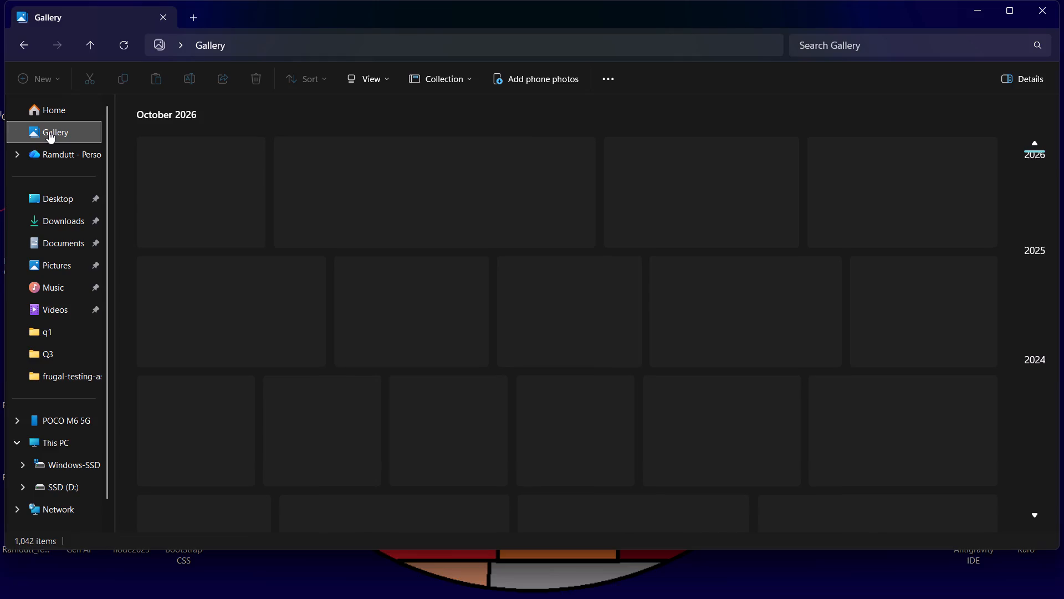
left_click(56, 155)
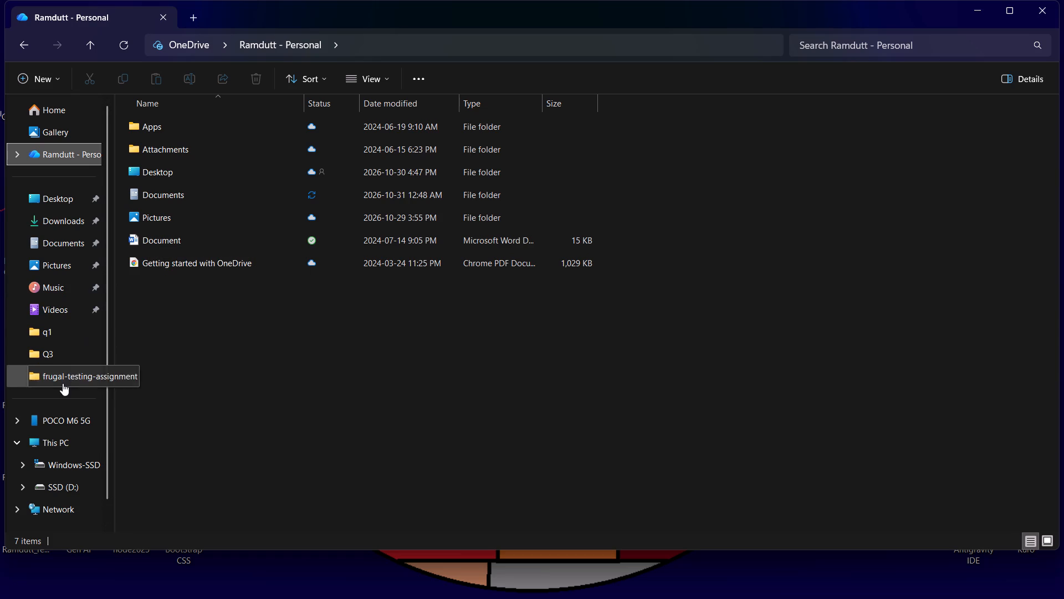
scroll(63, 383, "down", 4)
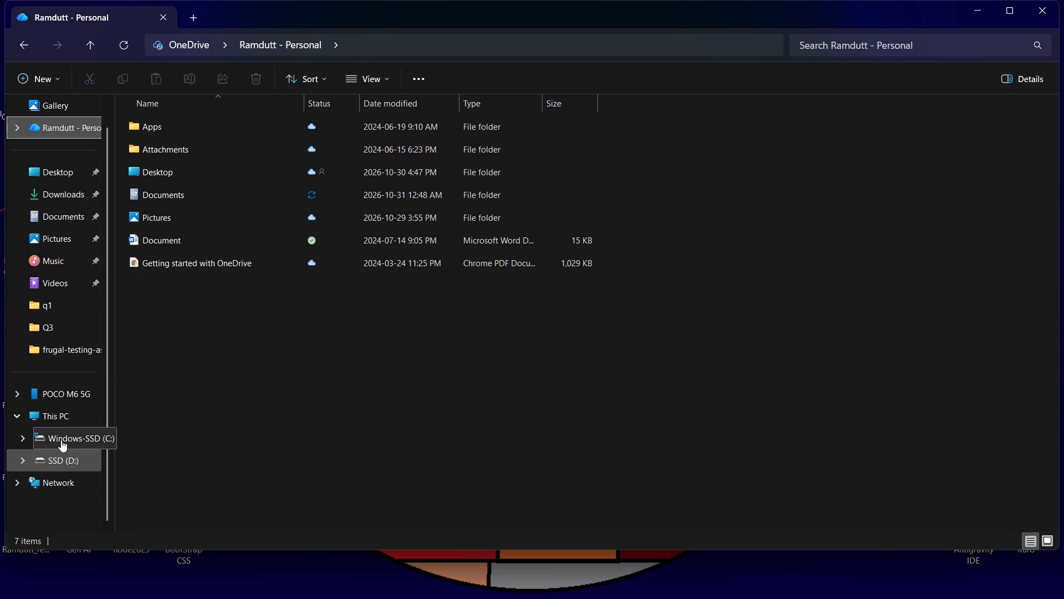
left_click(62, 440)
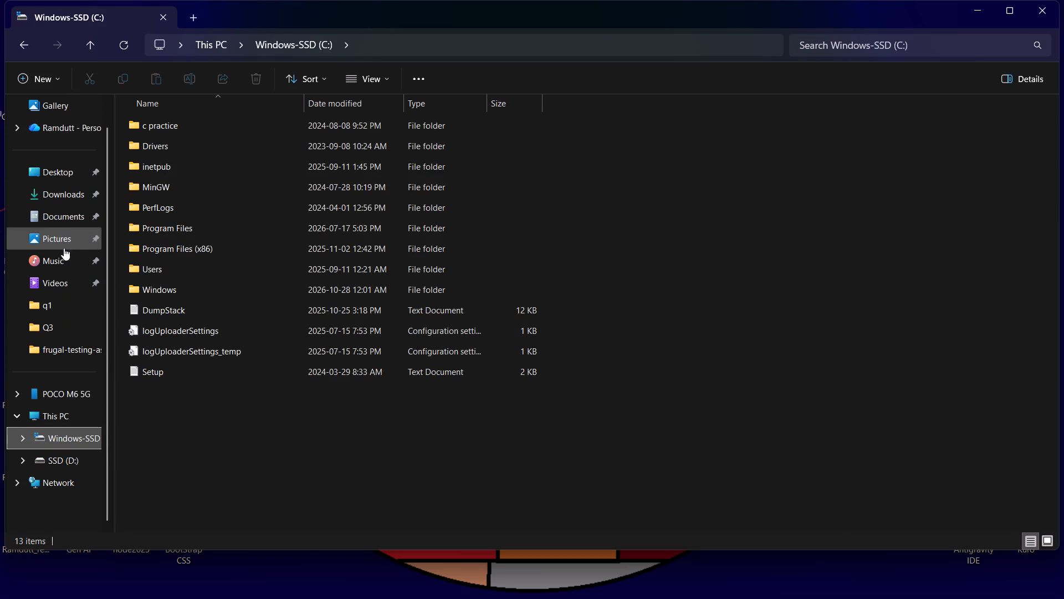
Play back the two pom.xml recordings and the cmd.exe recording in the Videos Captures folder to check them.
left_click(59, 286)
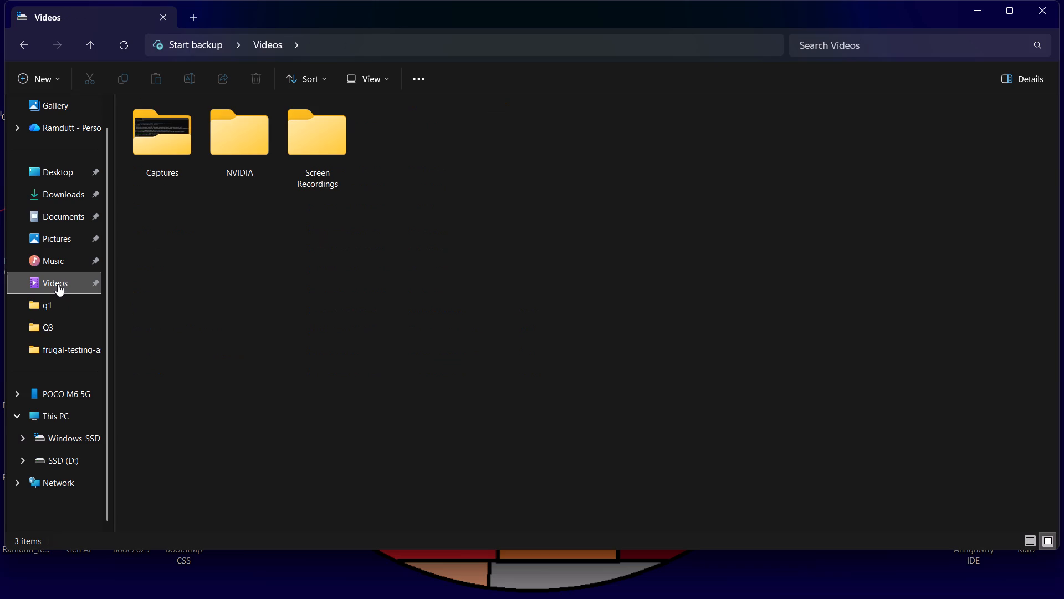
left_click(148, 156)
double_click(148, 156)
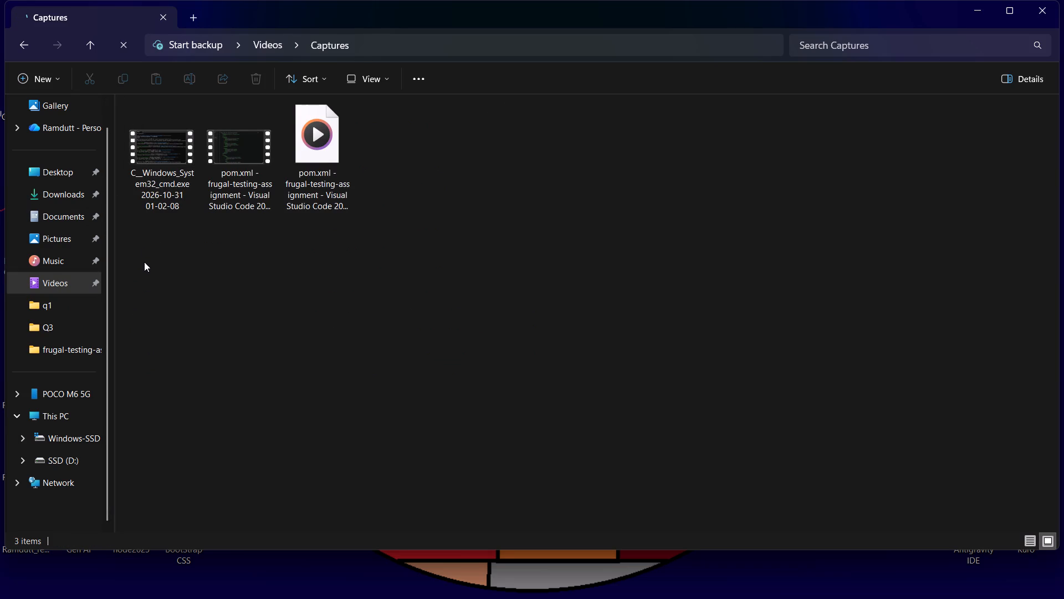
left_click(321, 181)
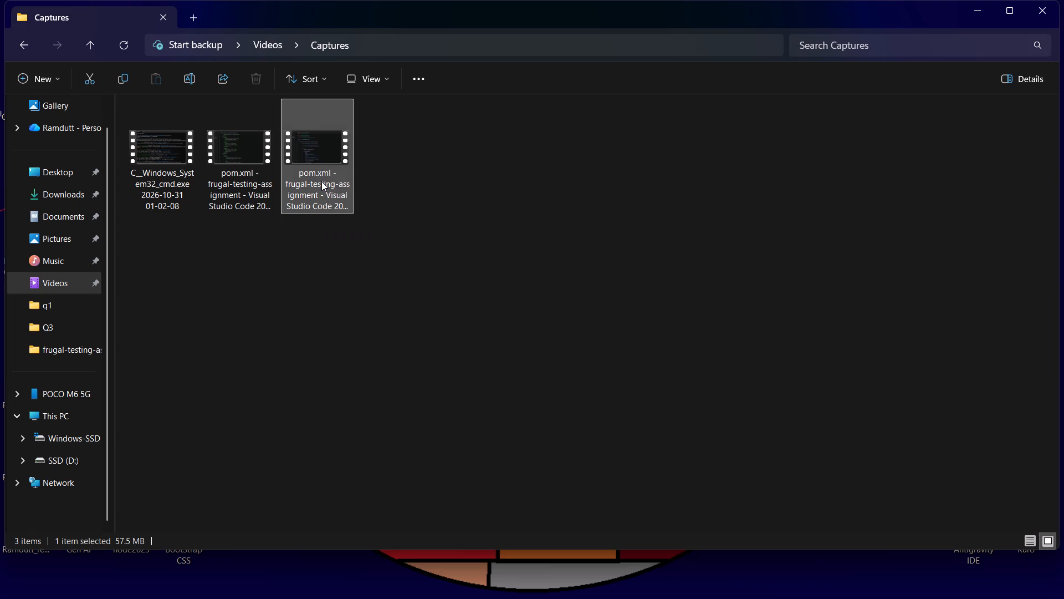
double_click(321, 181)
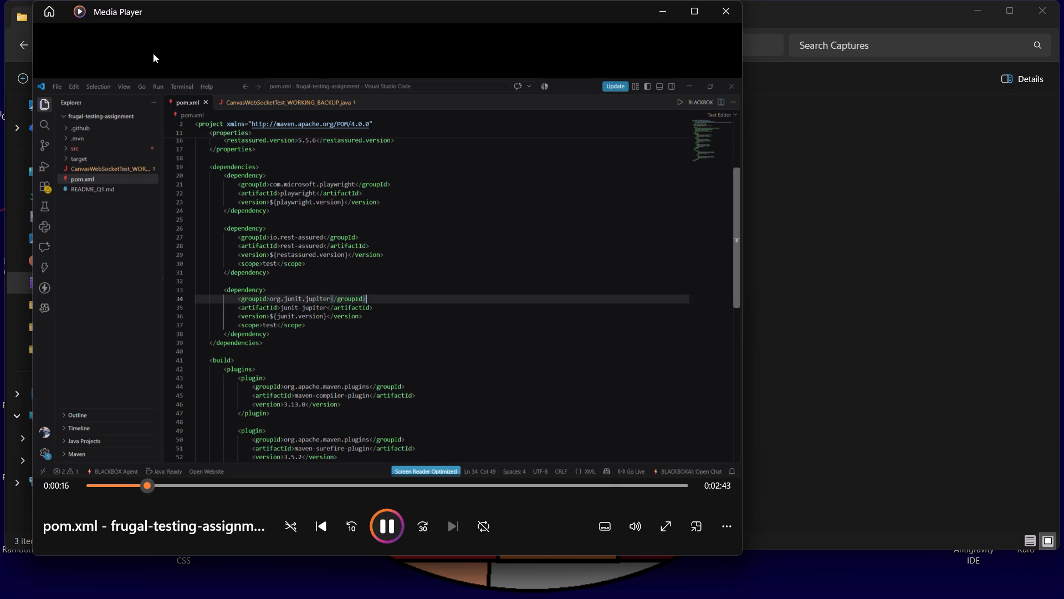
left_click(740, 12)
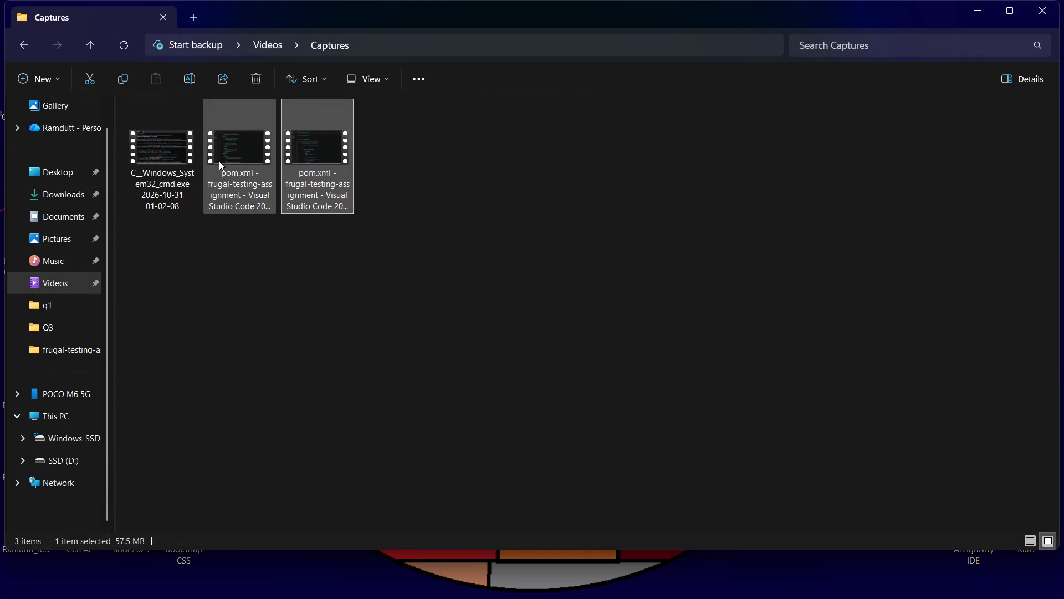
double_click(218, 161)
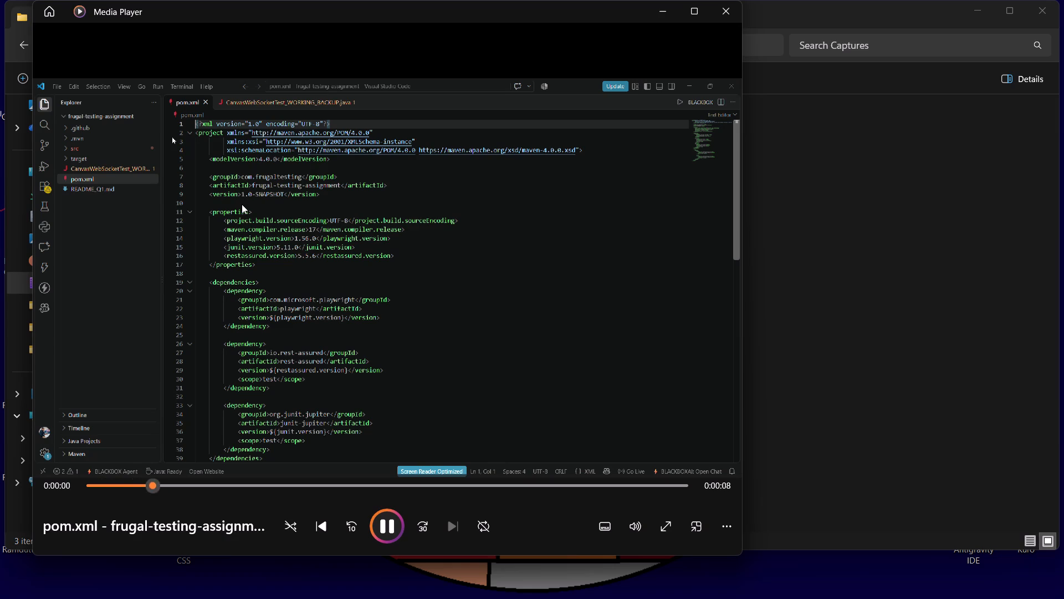
left_click(723, 21)
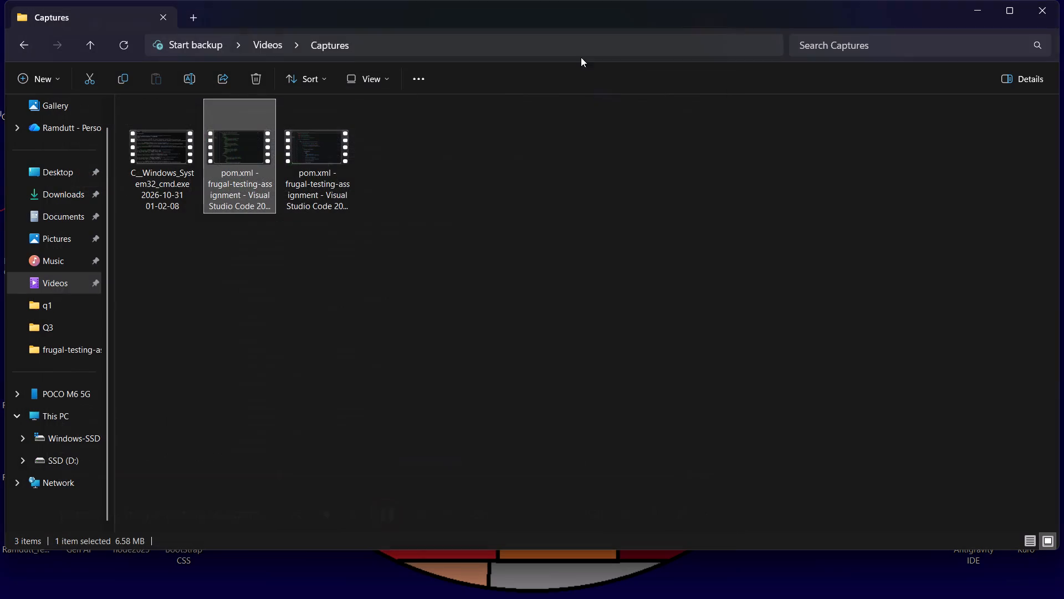
double_click(169, 166)
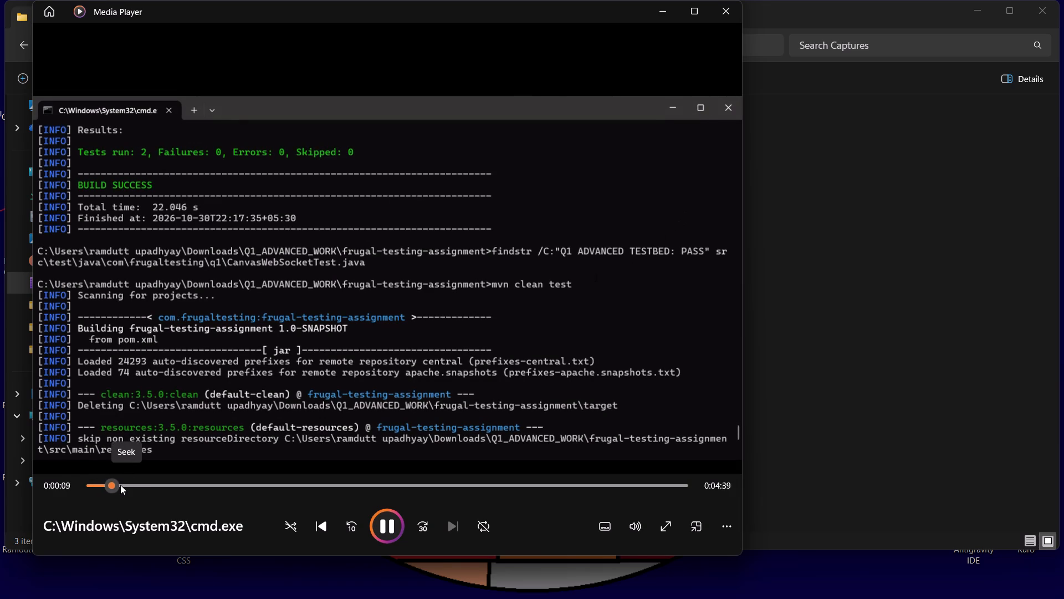
left_click_drag(120, 485, 175, 476)
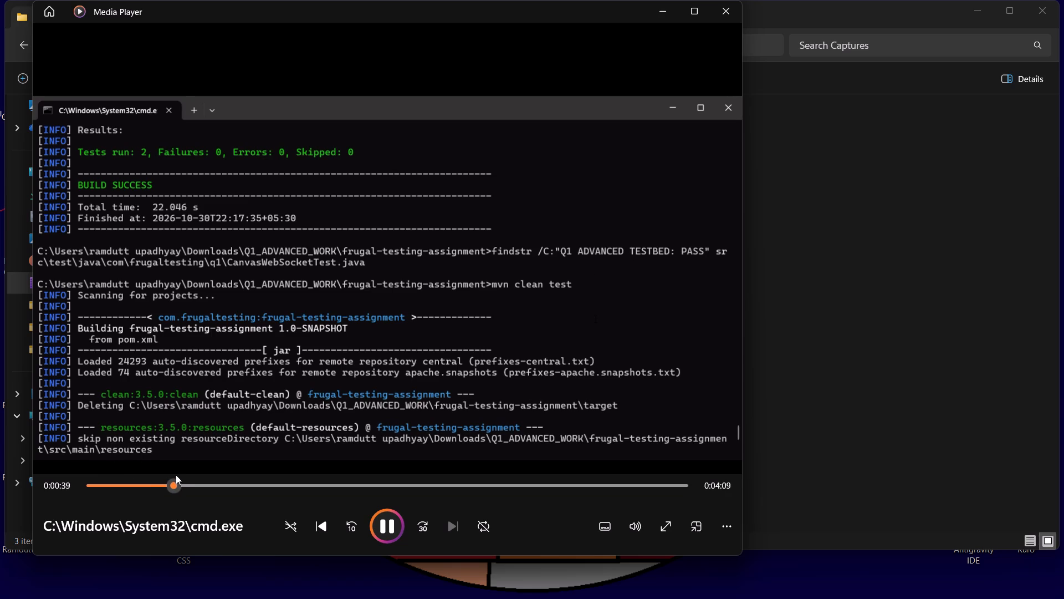
left_click(712, 13)
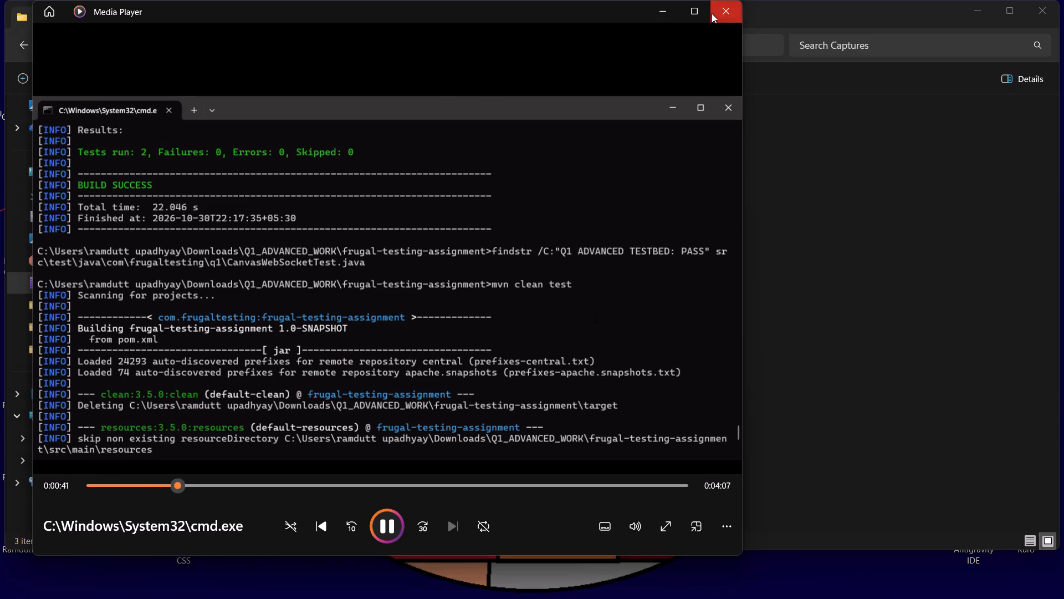
left_click(169, 382)
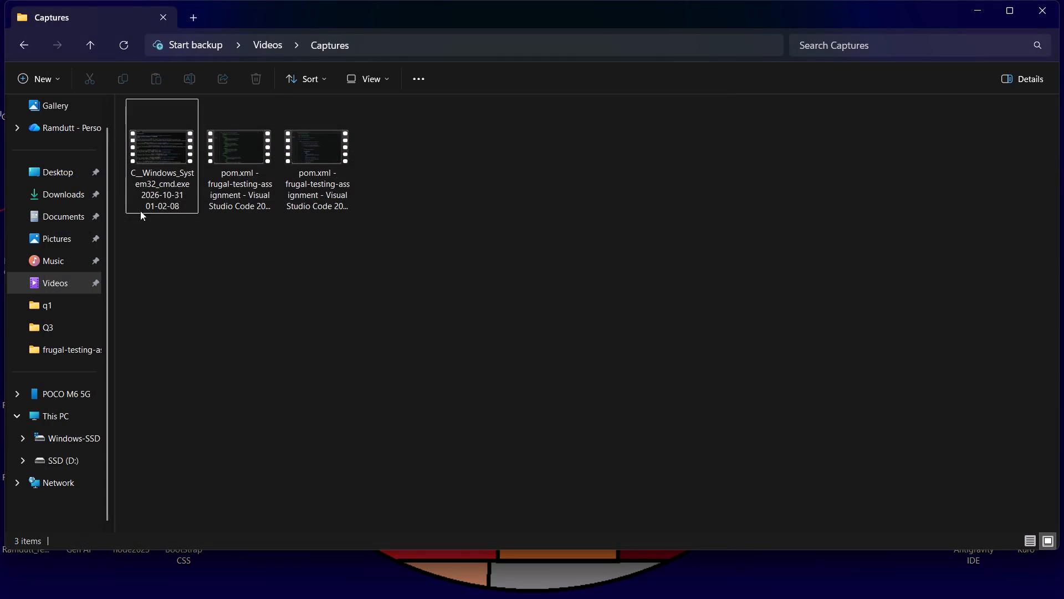
left_click_drag(129, 128, 316, 154)
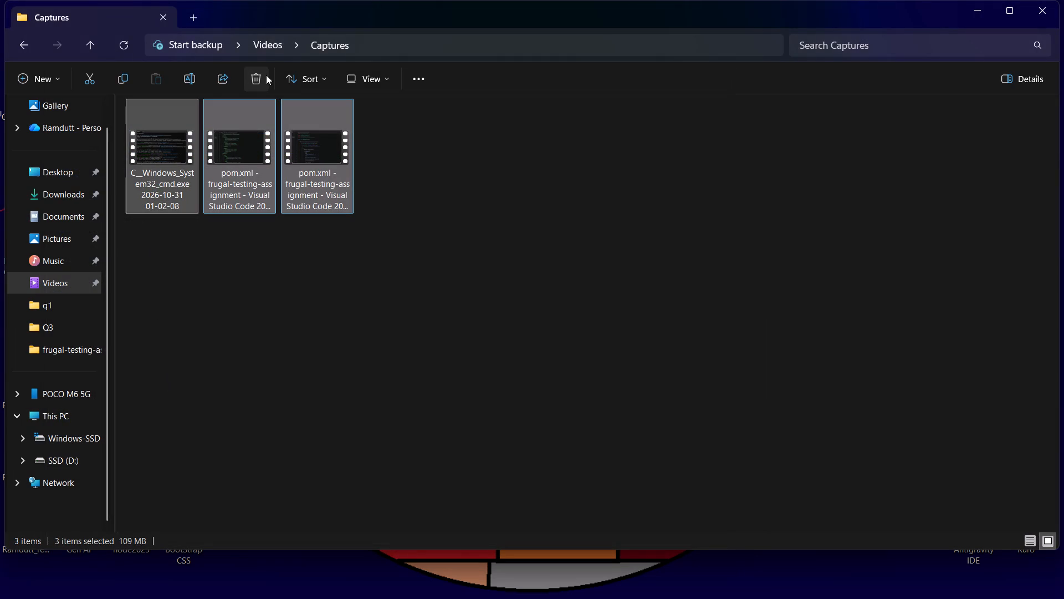
left_click(266, 75)
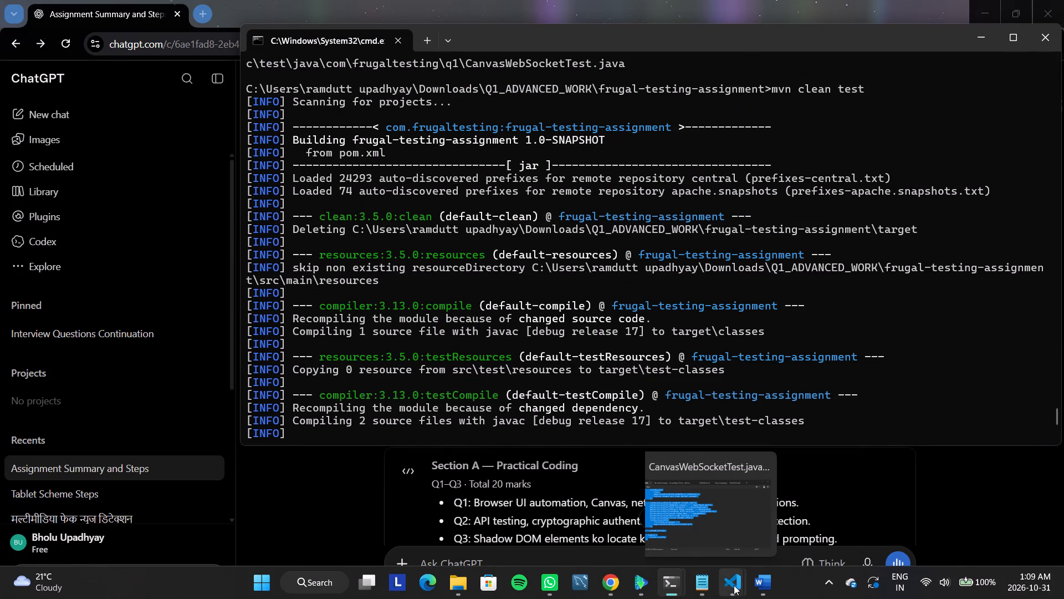
Switch to Visual Studio Code and go back through CanvasWebSocketTest_WORKING_BACKUP.java to its first line.
left_click(673, 511)
scroll(511, 454, "up", 12)
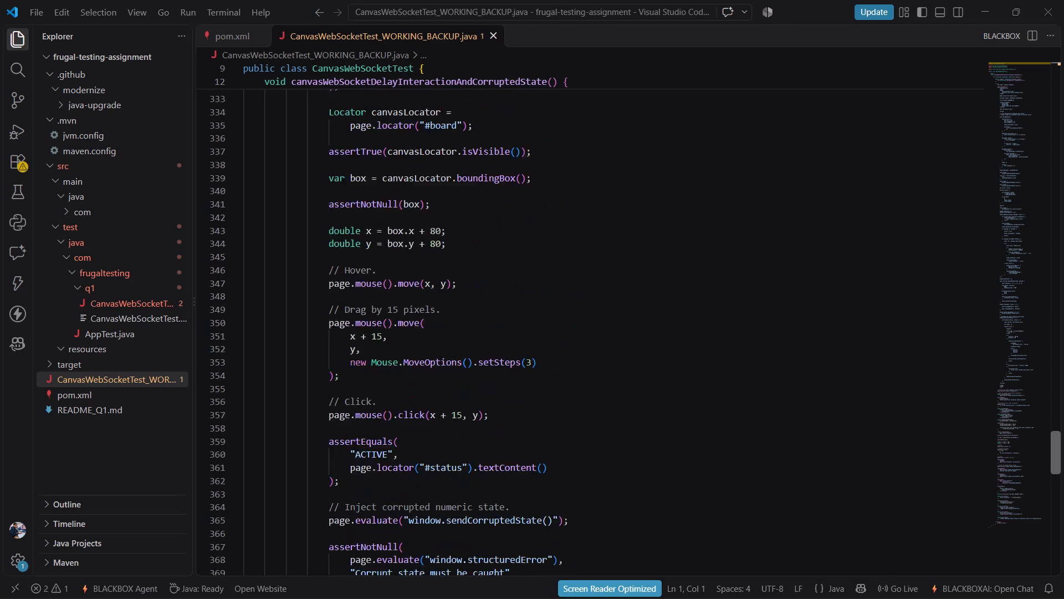
scroll(510, 435, "up", 12)
scroll(499, 390, "up", 20)
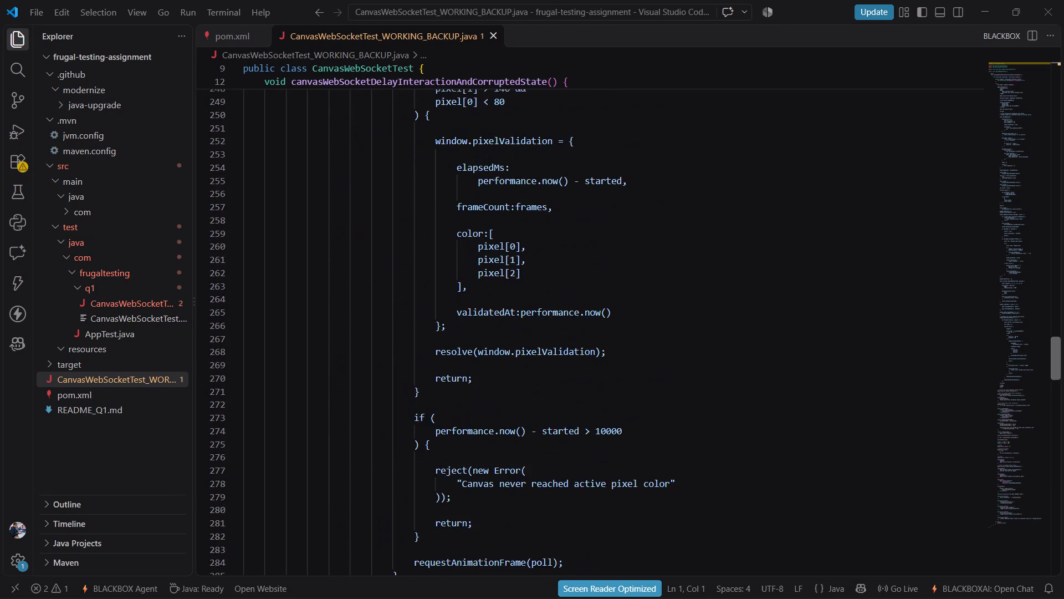
scroll(499, 388, "up", 7)
scroll(499, 388, "up", 20)
scroll(499, 388, "up", 8)
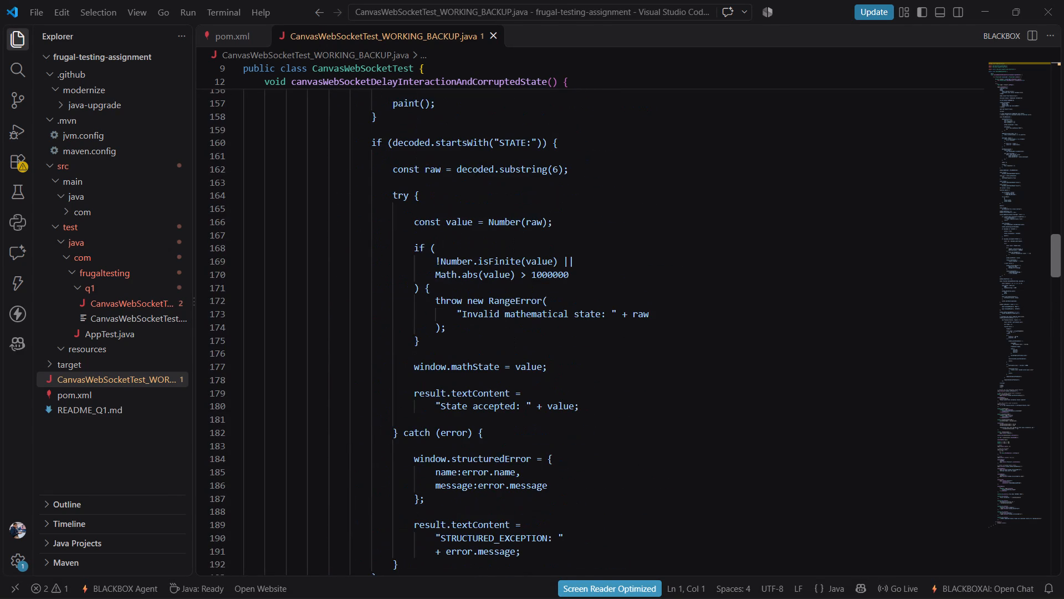
left_click_drag(1060, 241, 1063, 202)
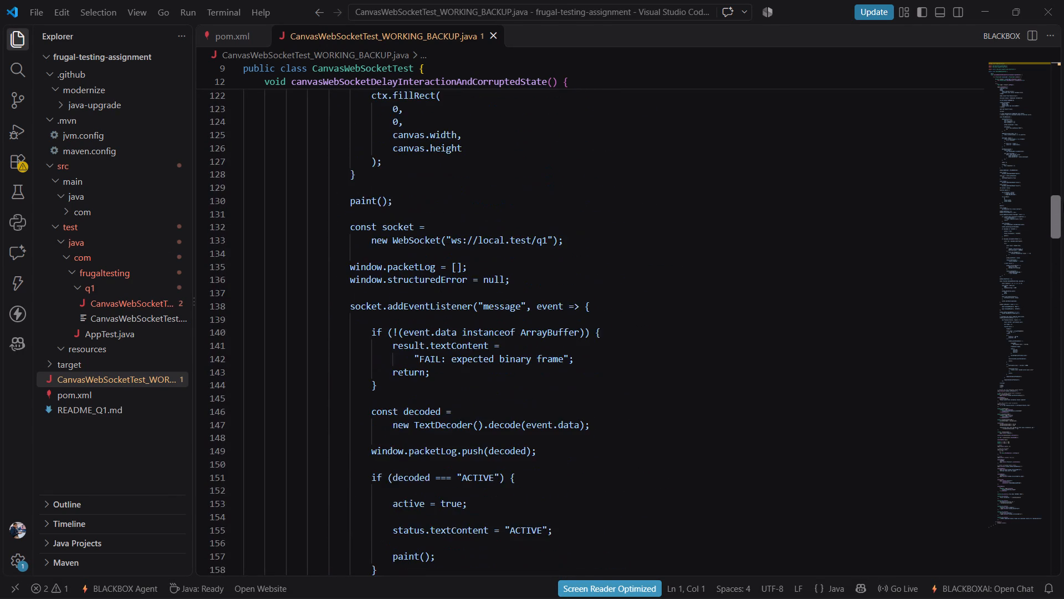
left_click_drag(1063, 202, 1063, 0)
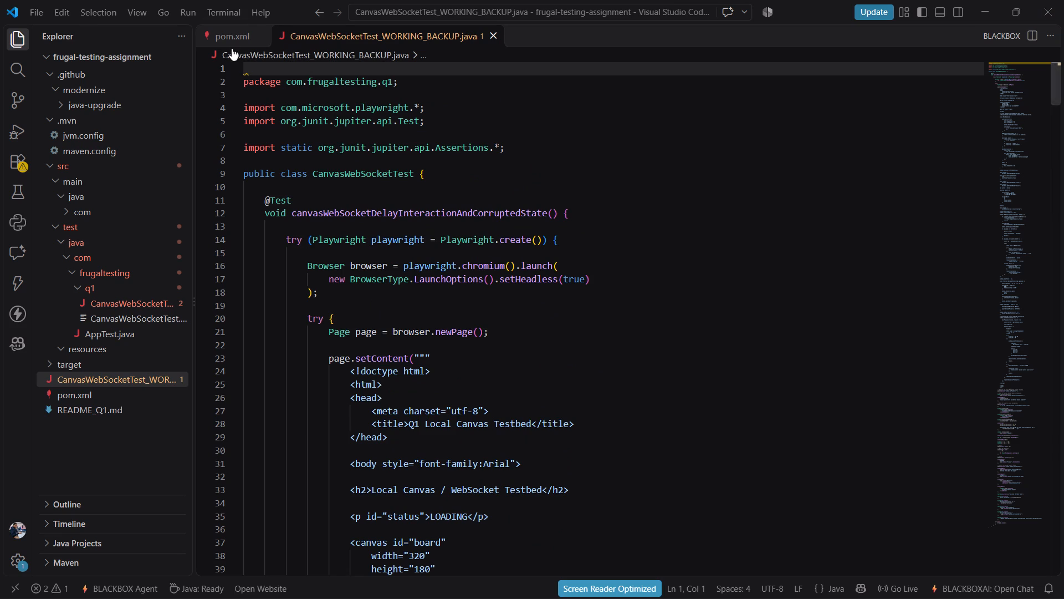
Show pom.xml in the editor and start a new screen recording of the Visual Studio Code window.
left_click(232, 29)
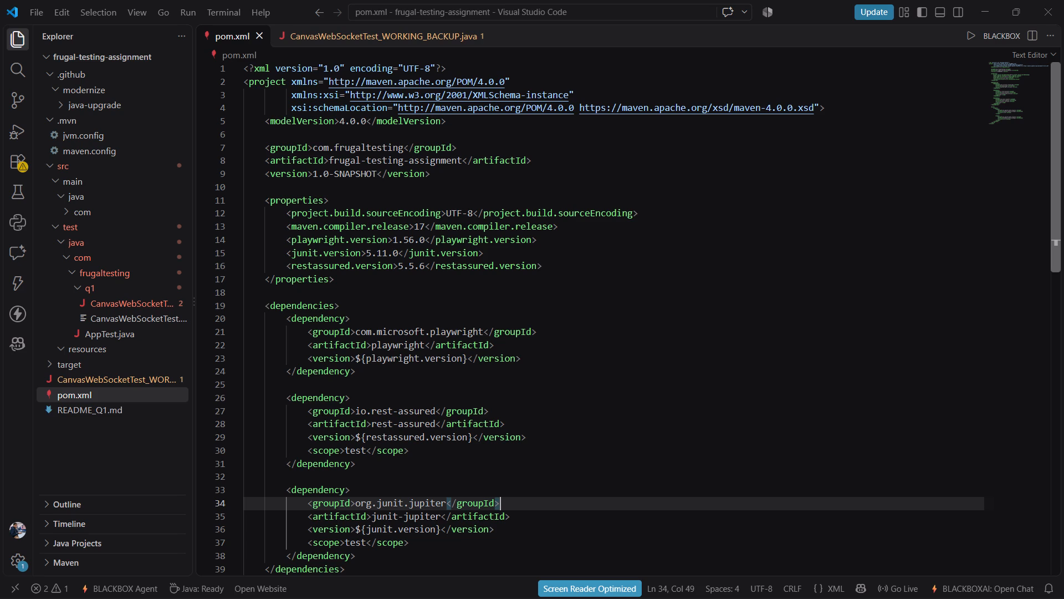
key("alt+super+r")
left_click(1027, 77)
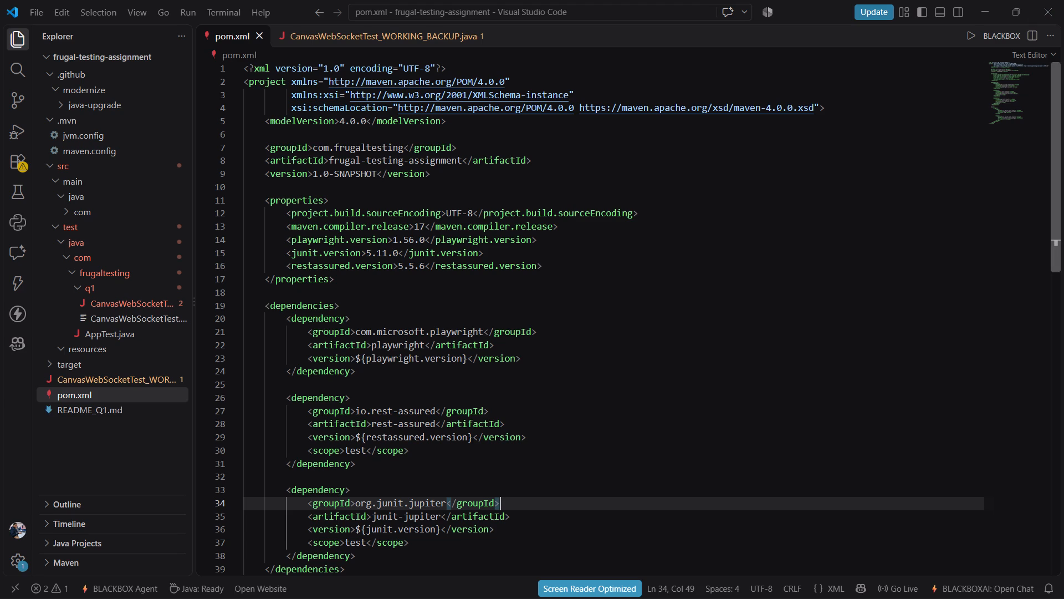
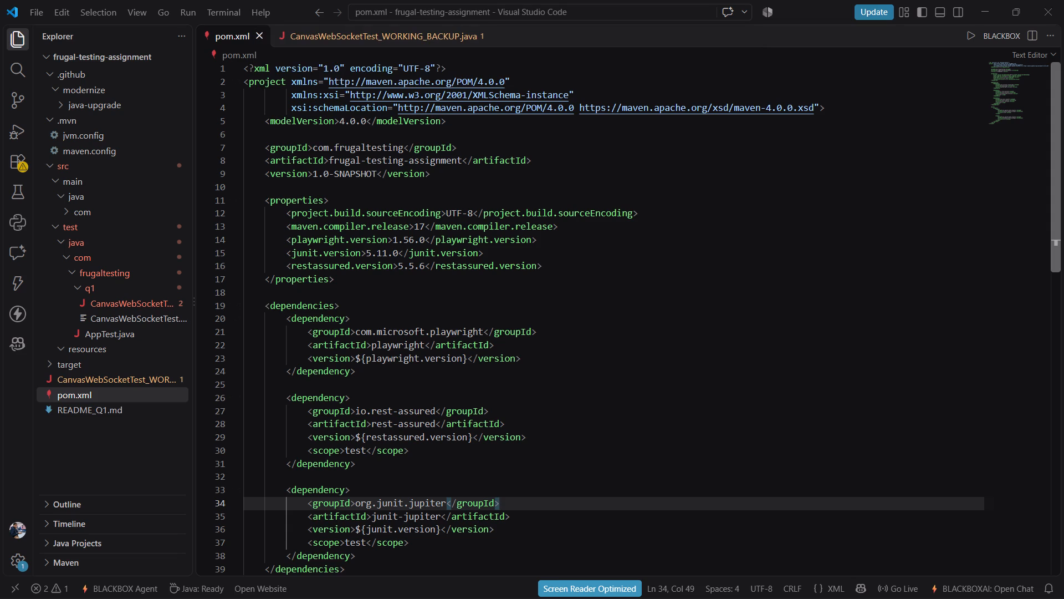
Review the dependencies and the build plugins in pom.xml through to the end of the file.
scroll(372, 212, "down", 10)
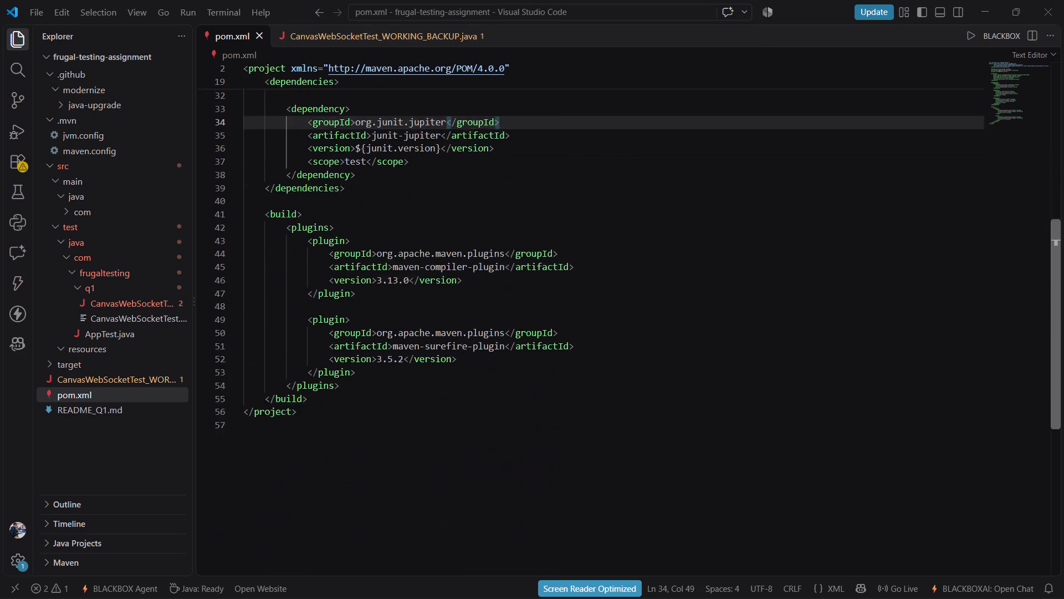
scroll(372, 212, "down", 2)
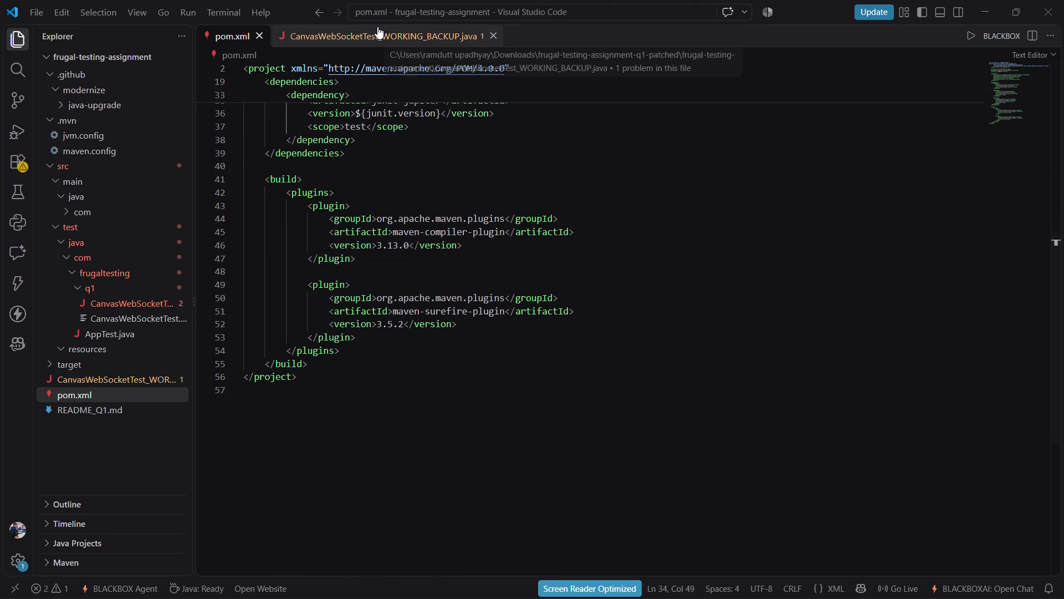
Open CanvasWebSocketTest_WORKING_BACKUP.java and look through its full source code from the package declaration to the final closing brace.
left_click(377, 38)
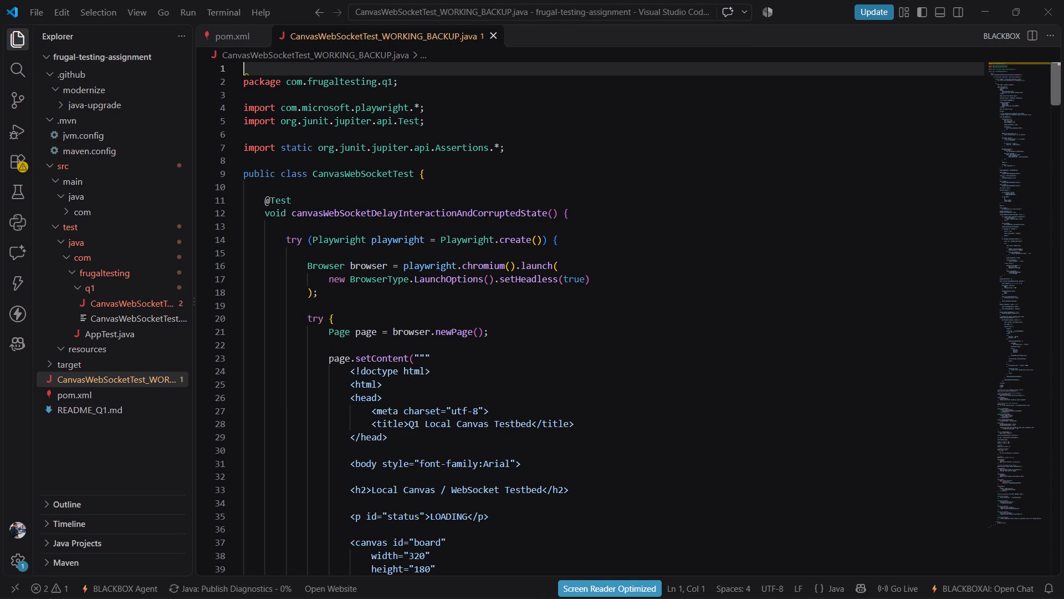
scroll(495, 273, "down", 5)
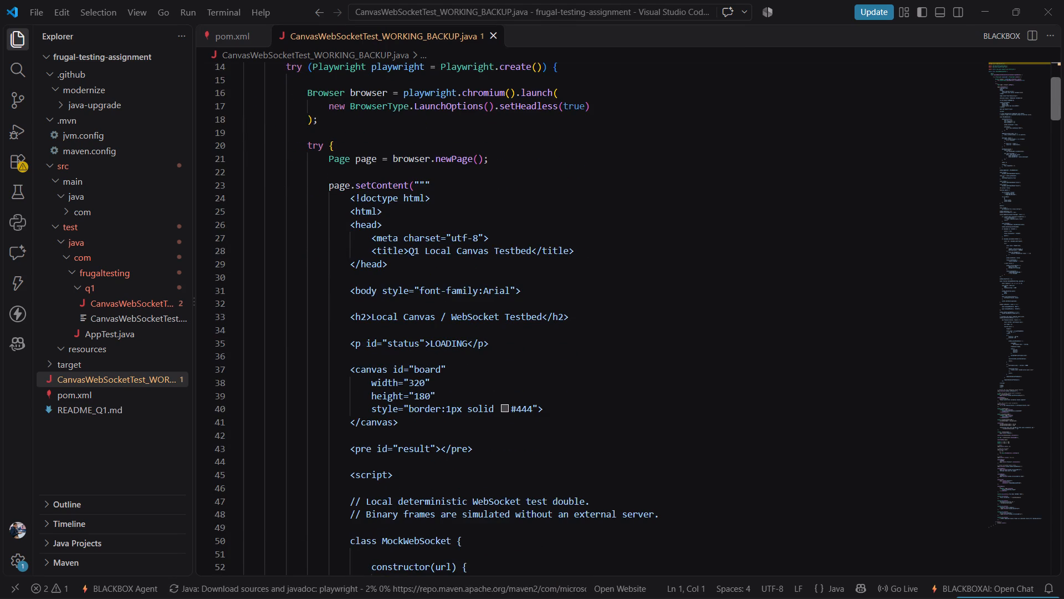
scroll(495, 273, "down", 17)
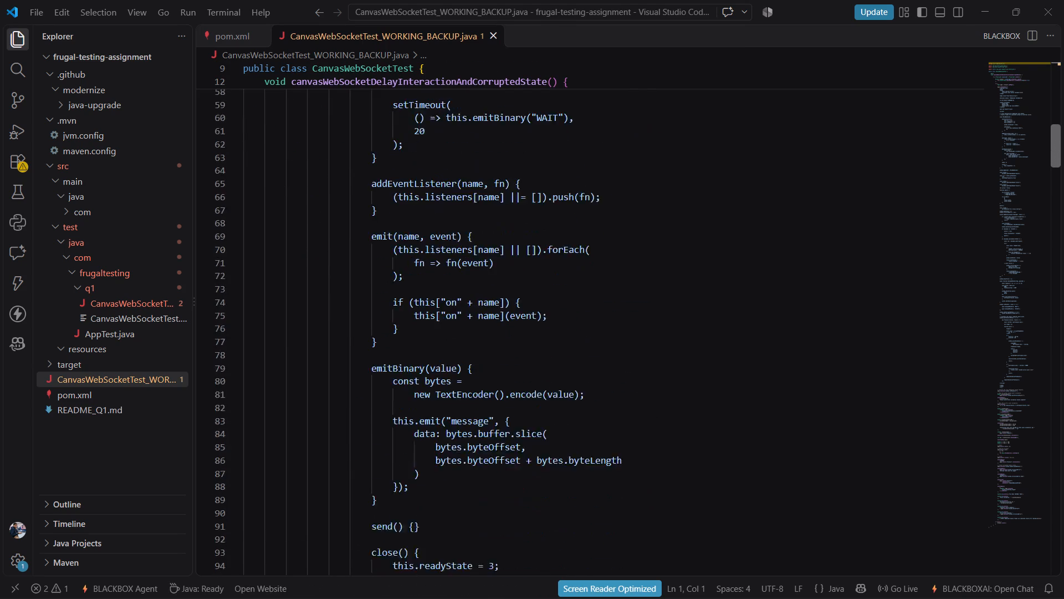
scroll(495, 273, "down", 19)
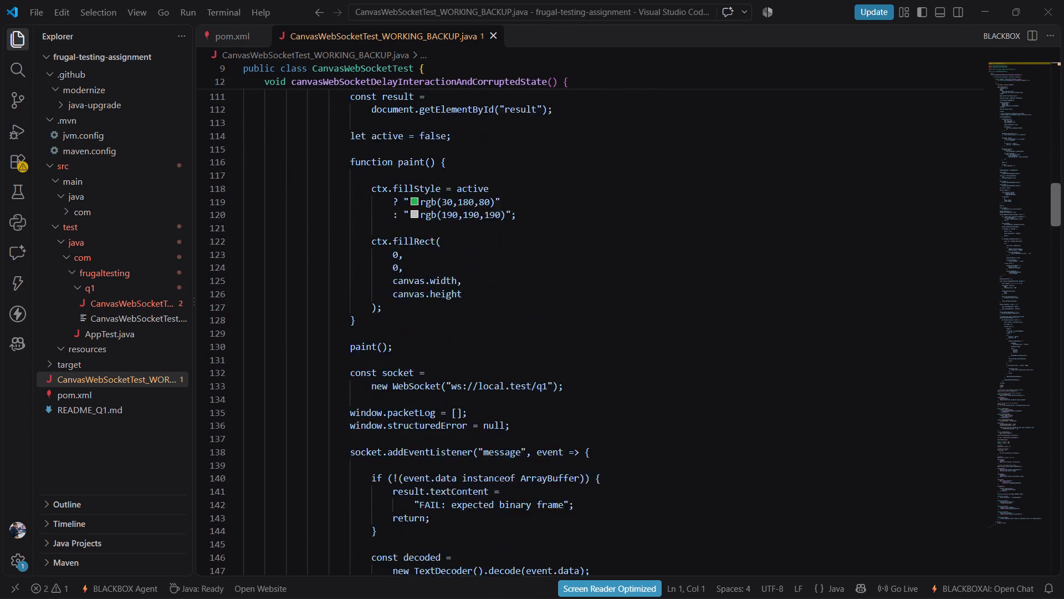
scroll(495, 273, "down", 7)
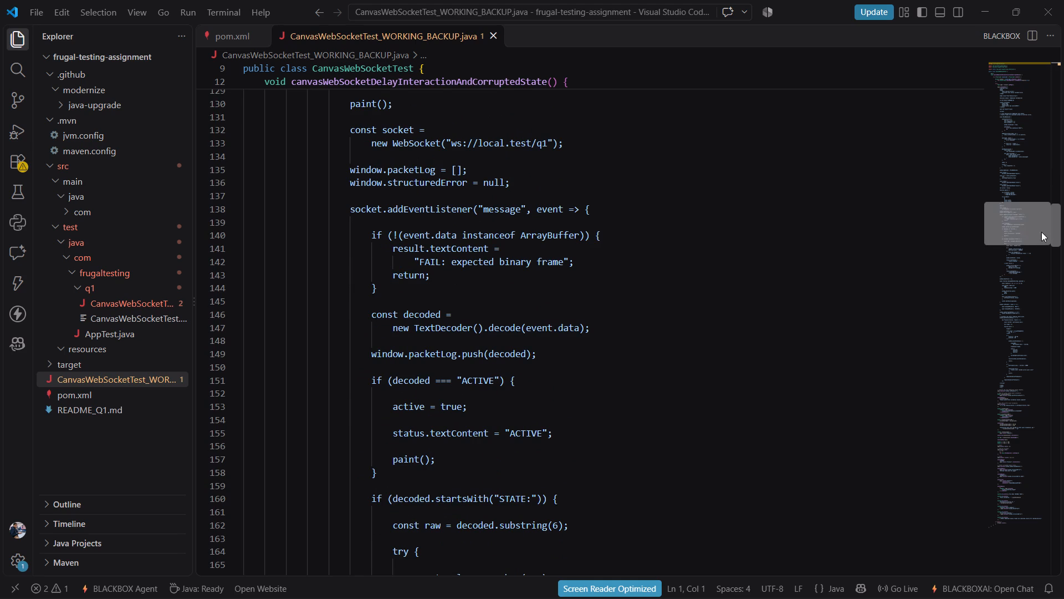
left_click_drag(1057, 226, 1063, 266)
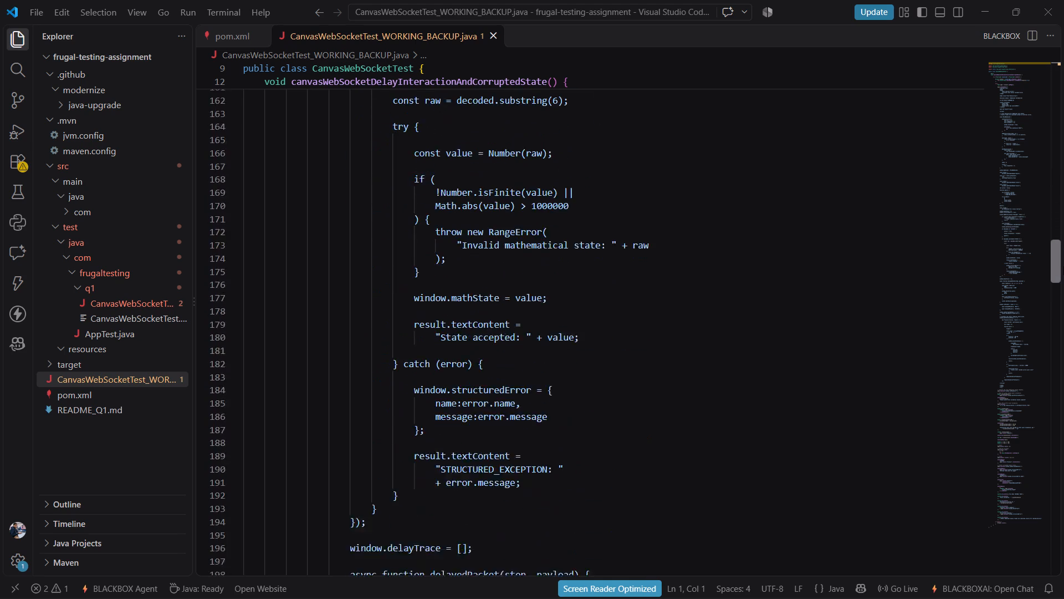
left_click_drag(1063, 266, 1051, 393)
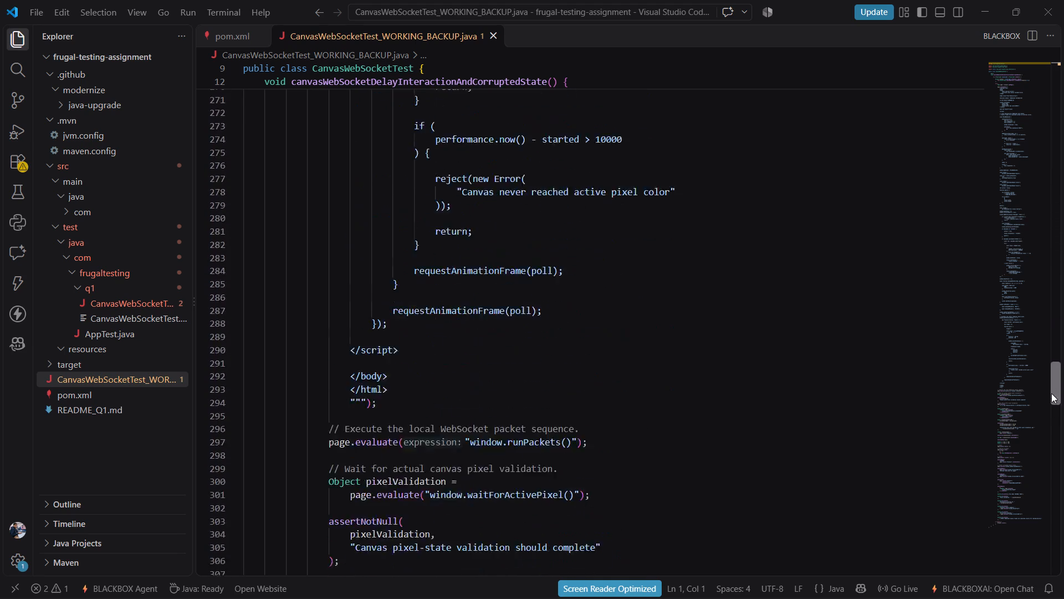
left_click_drag(1051, 393, 1051, 539)
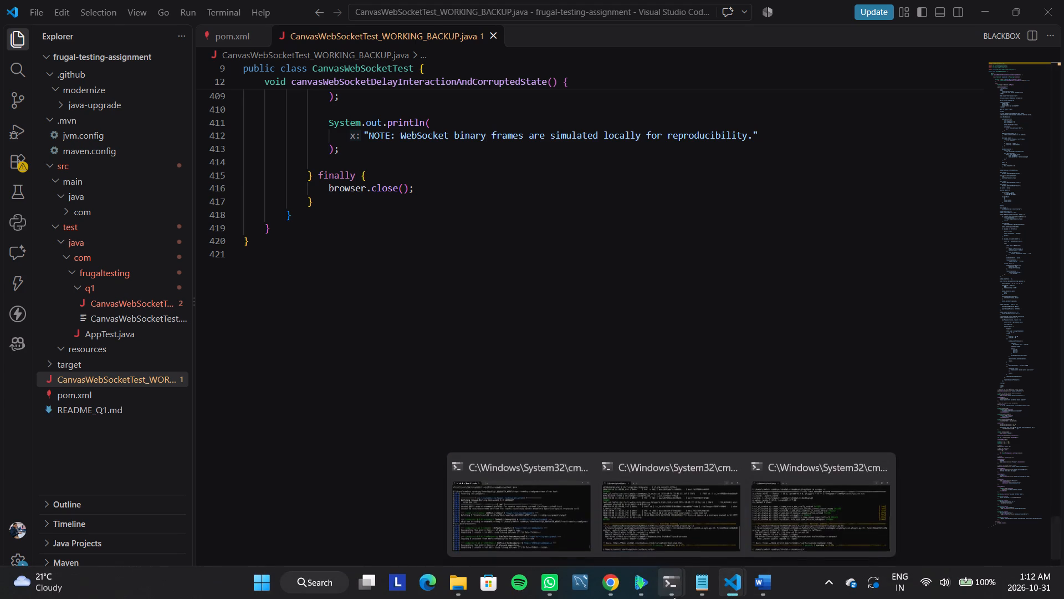
Switch to the Command Prompt window with the mvn clean test run and examine its output through to the final build result.
left_click(561, 519)
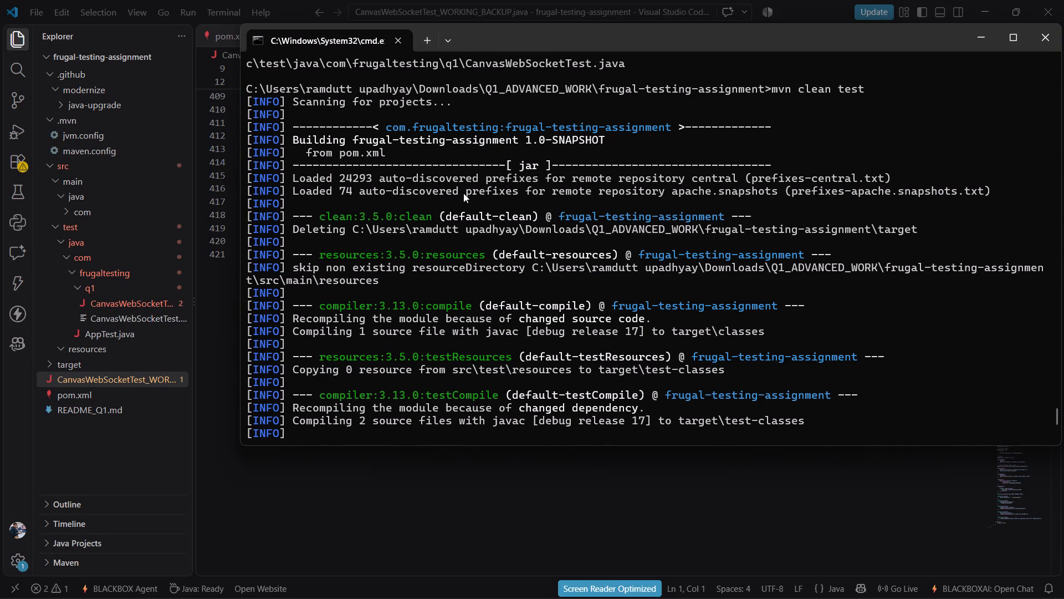
scroll(579, 239, "down", 2)
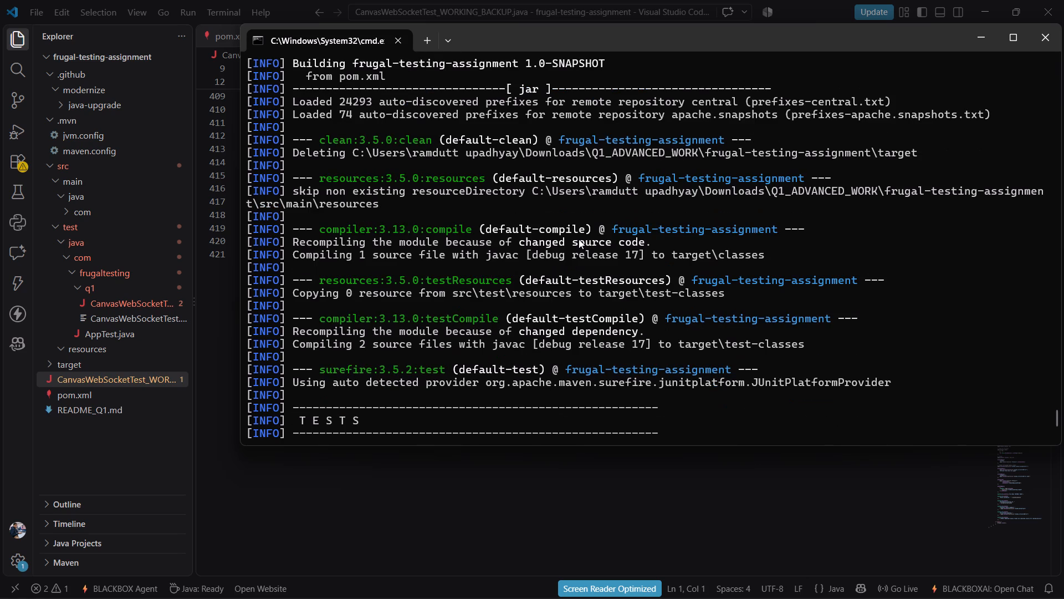
scroll(579, 239, "down", 1)
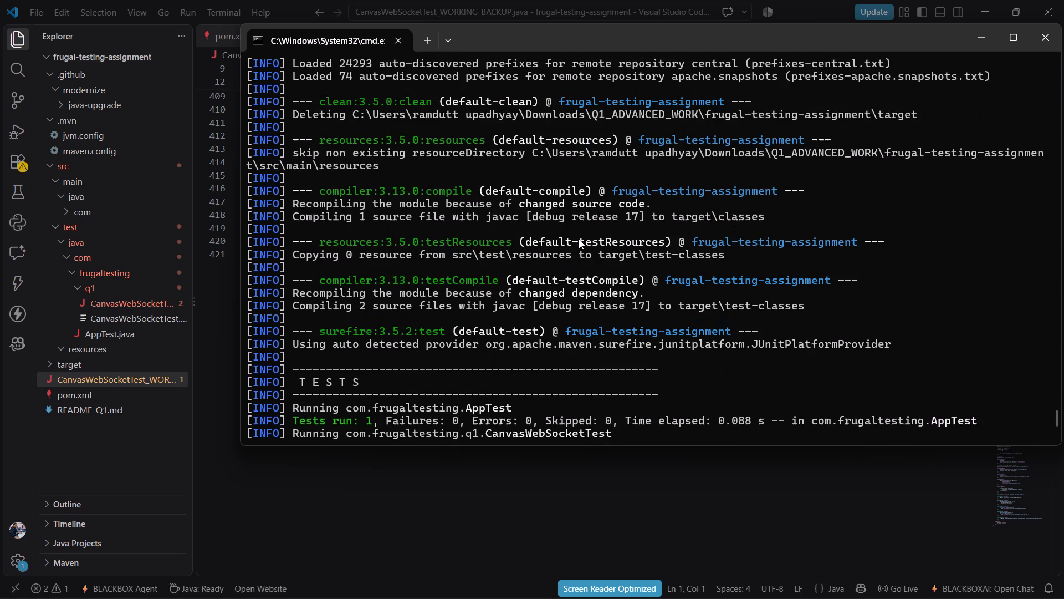
scroll(579, 239, "down", 2)
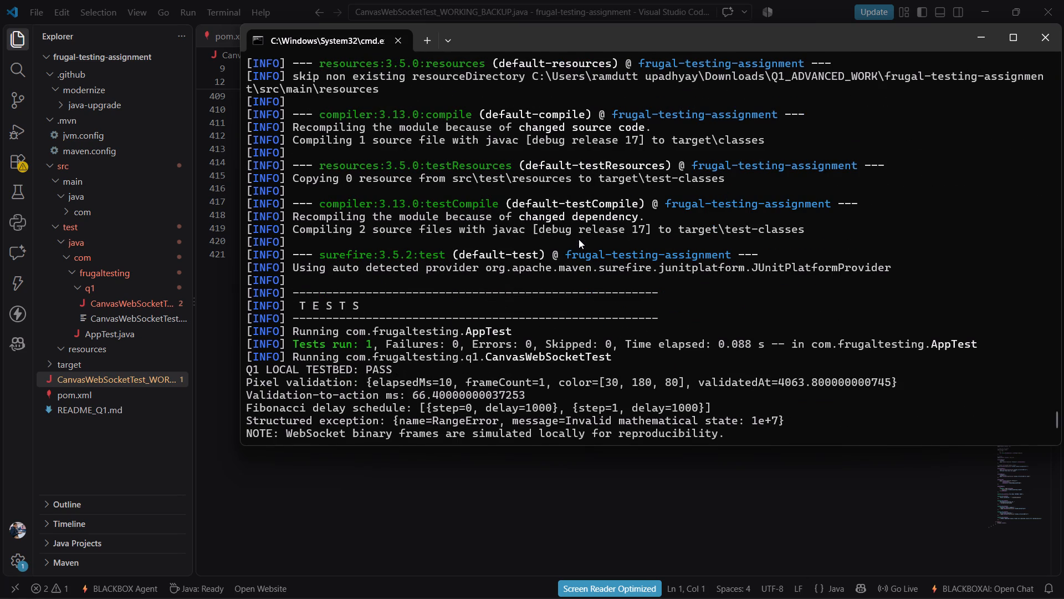
scroll(579, 239, "down", 2)
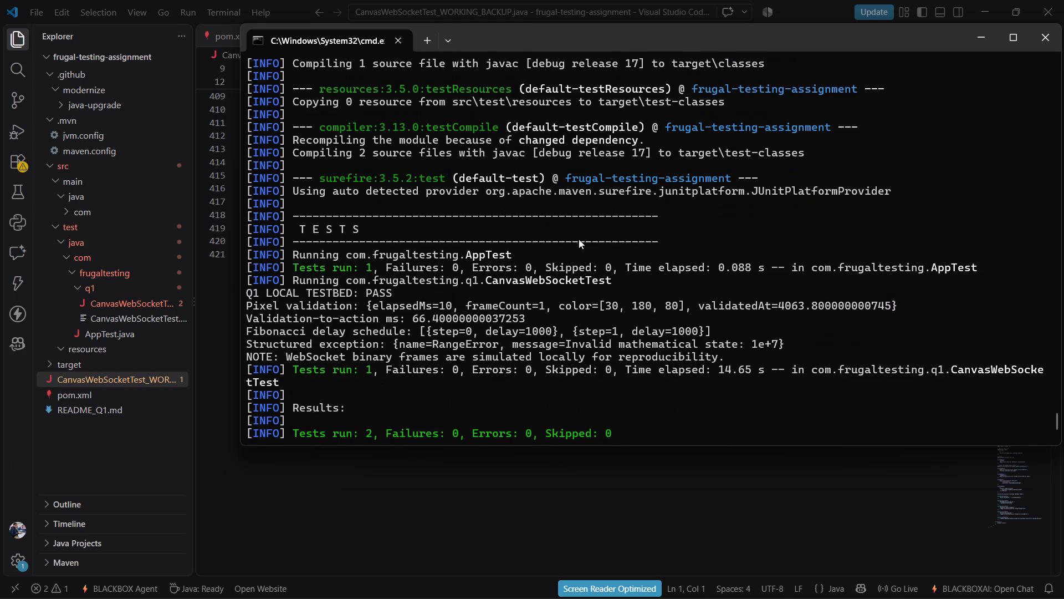
scroll(579, 239, "down", 1)
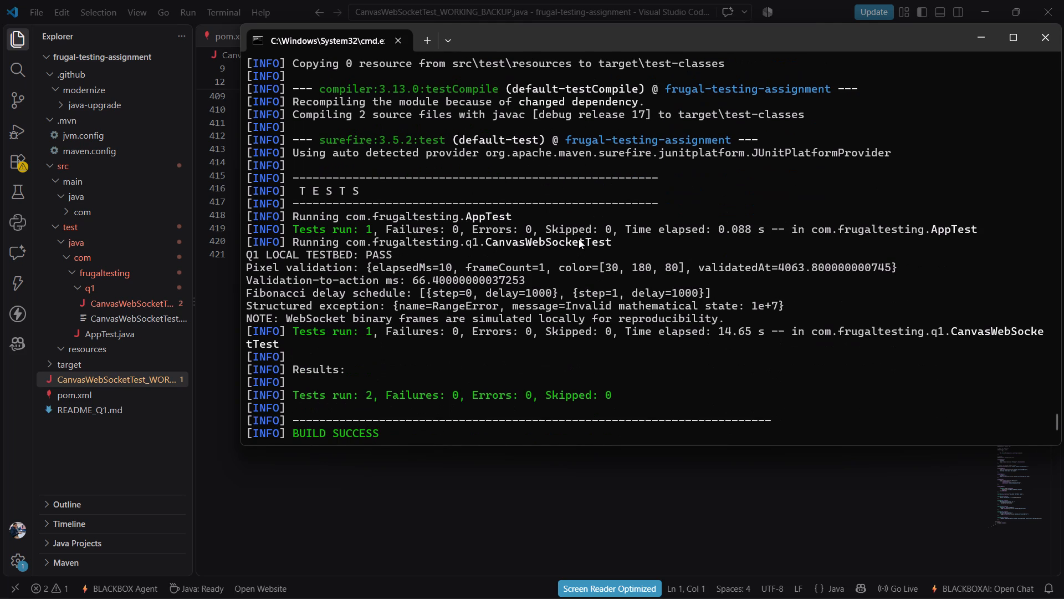
scroll(579, 239, "down", 1)
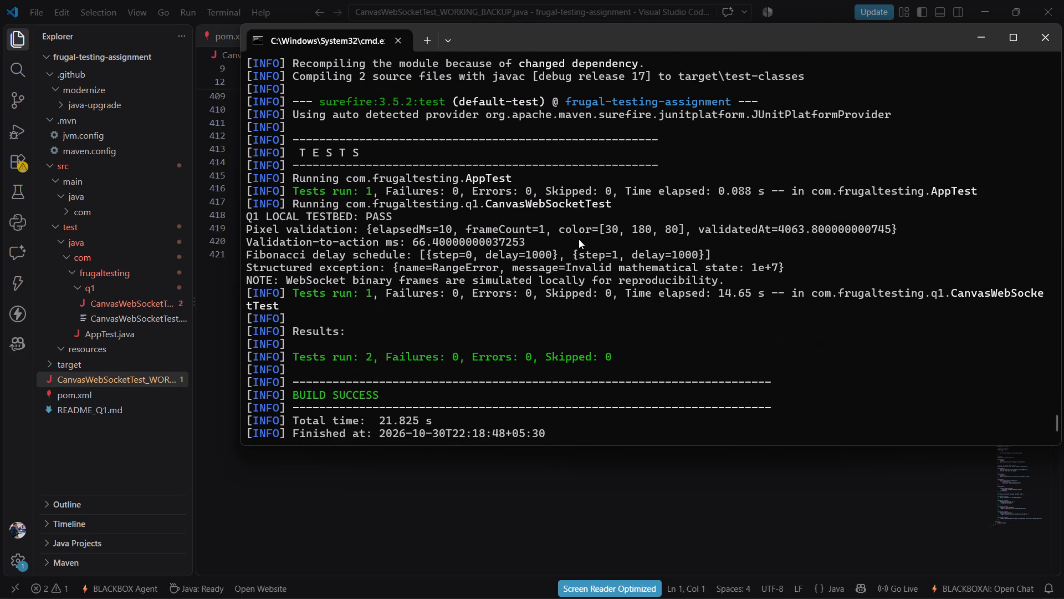
scroll(579, 239, "down", 2)
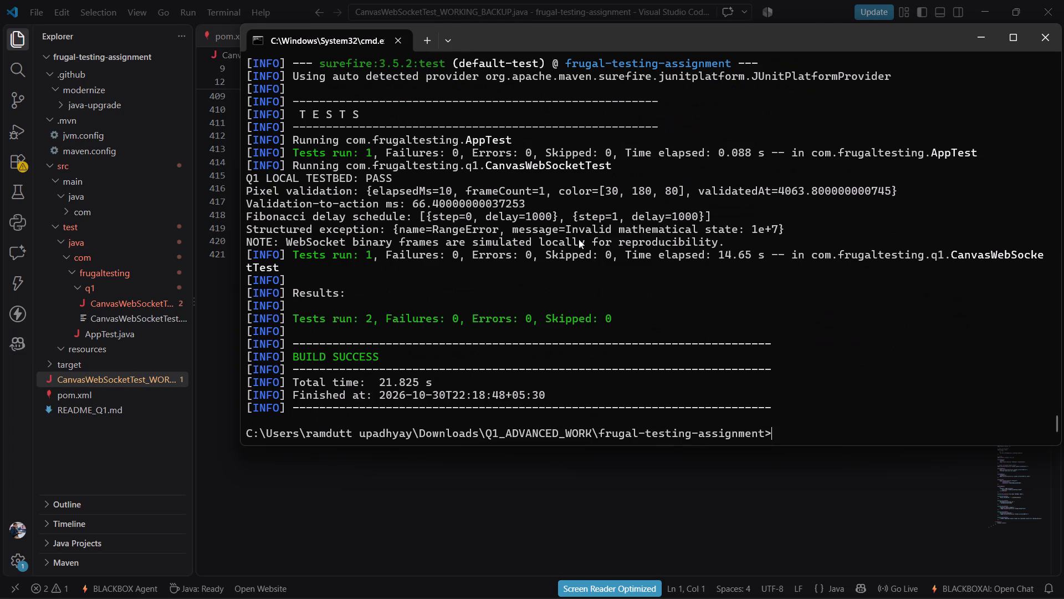
scroll(579, 239, "down", 2)
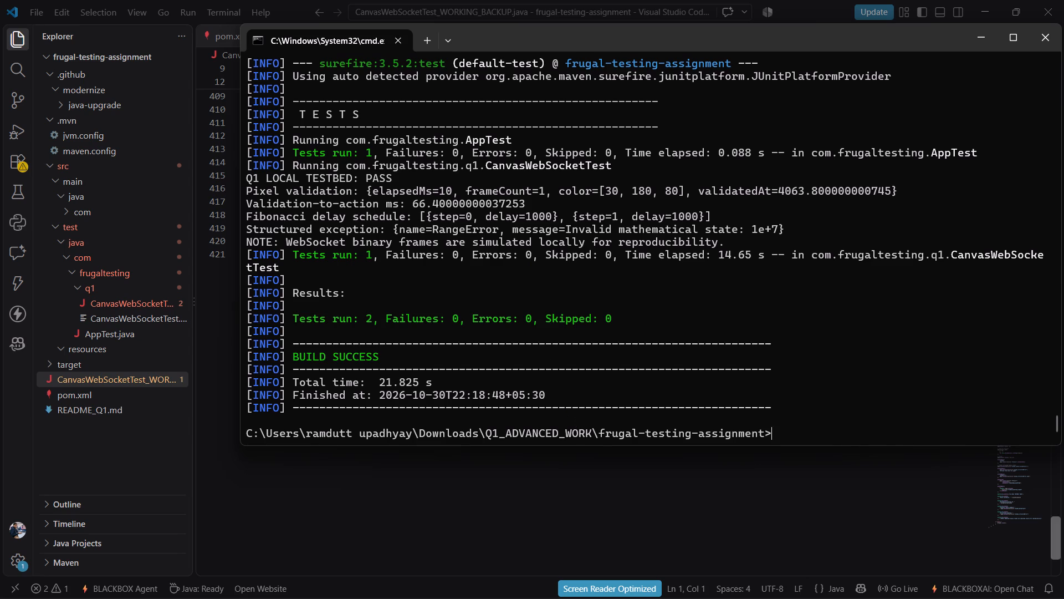
left_click(608, 598)
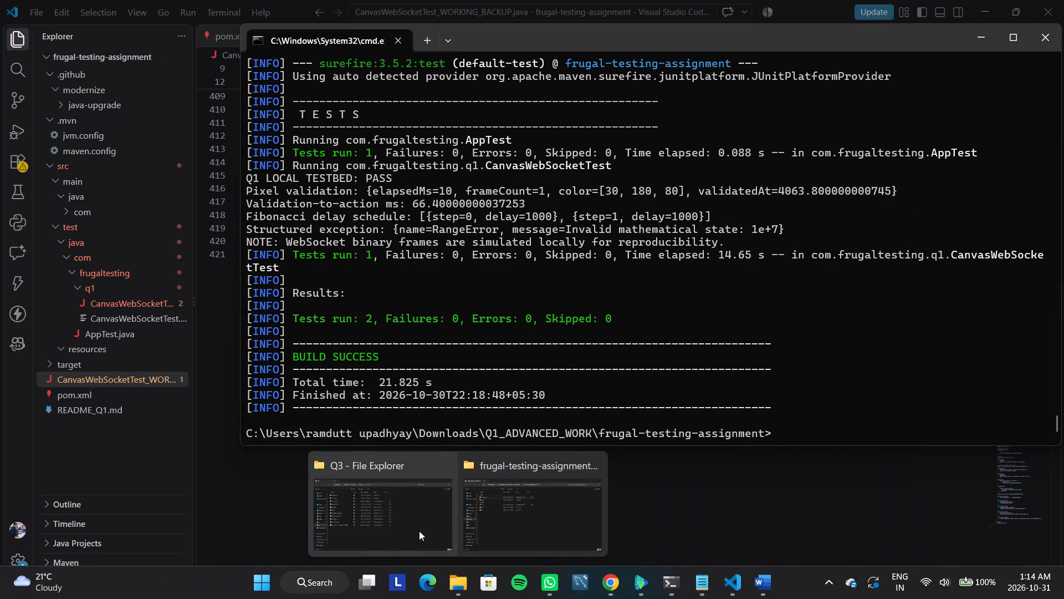
left_click(401, 507)
left_click(53, 304)
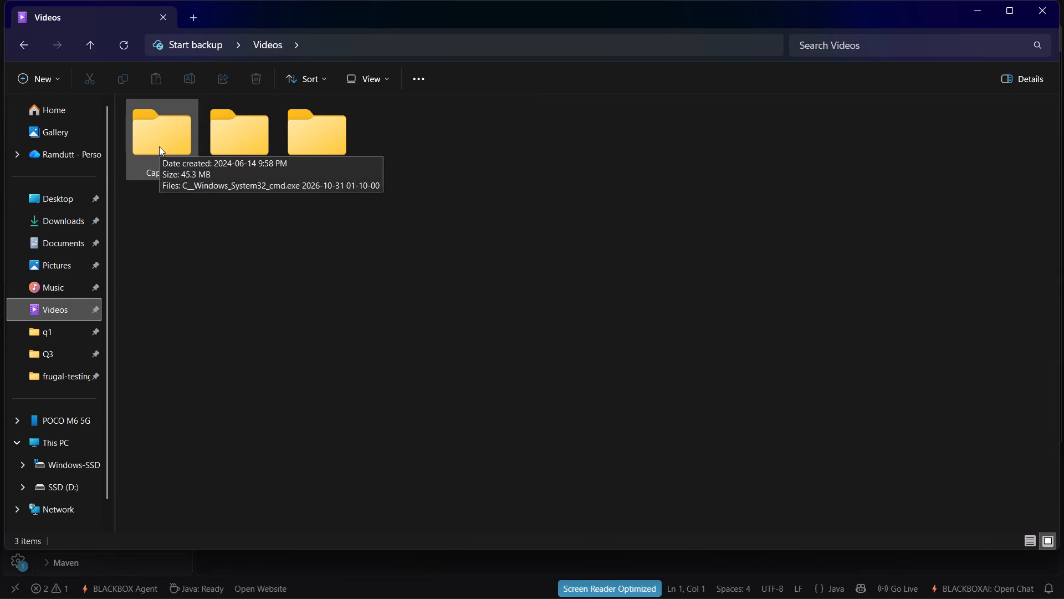
double_click(158, 149)
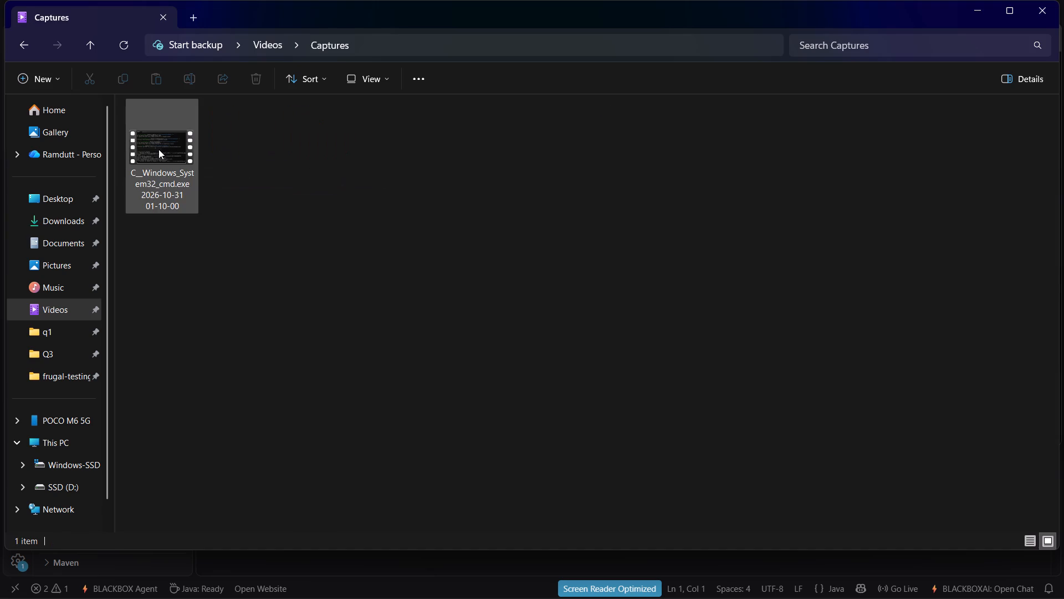
double_click(158, 149)
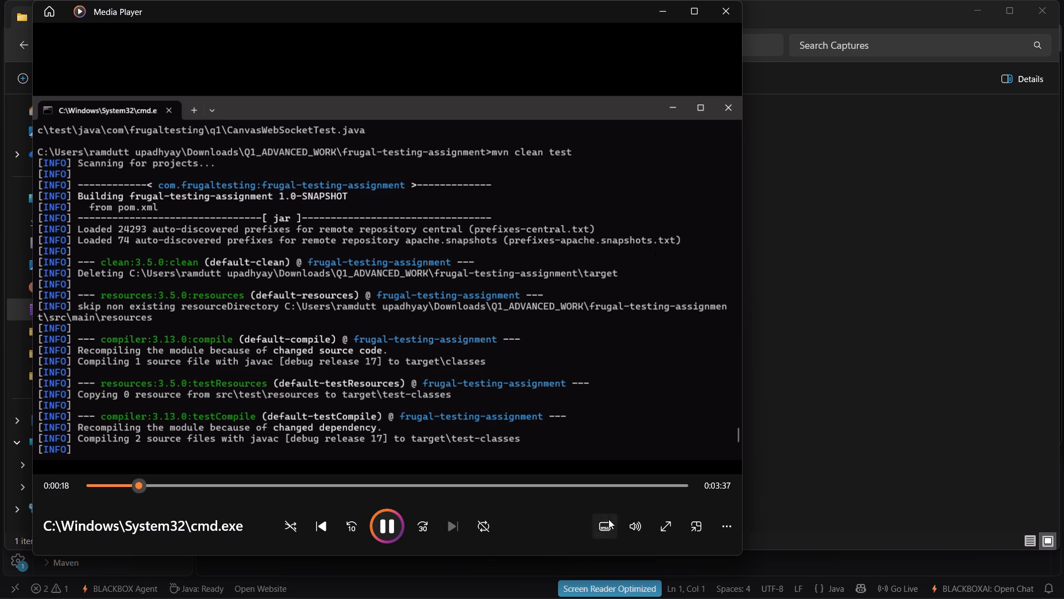
Skim the recording through the mvn clean test run to near its end, checking the captured footage, and close the player.
left_click(636, 521)
left_click(636, 521)
left_click(183, 480)
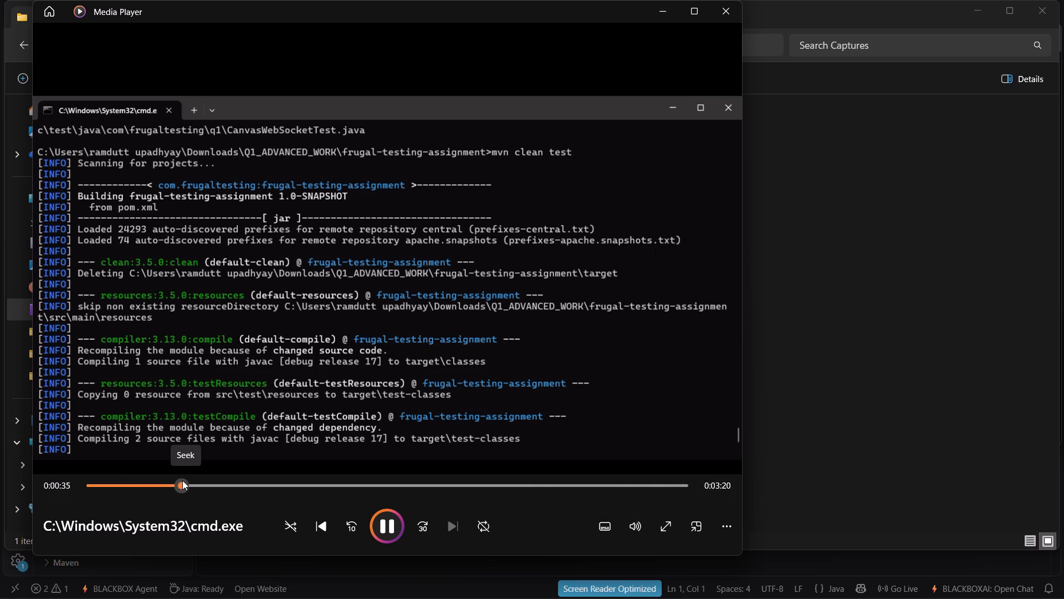
left_click_drag(182, 480, 303, 488)
left_click_drag(303, 488, 322, 489)
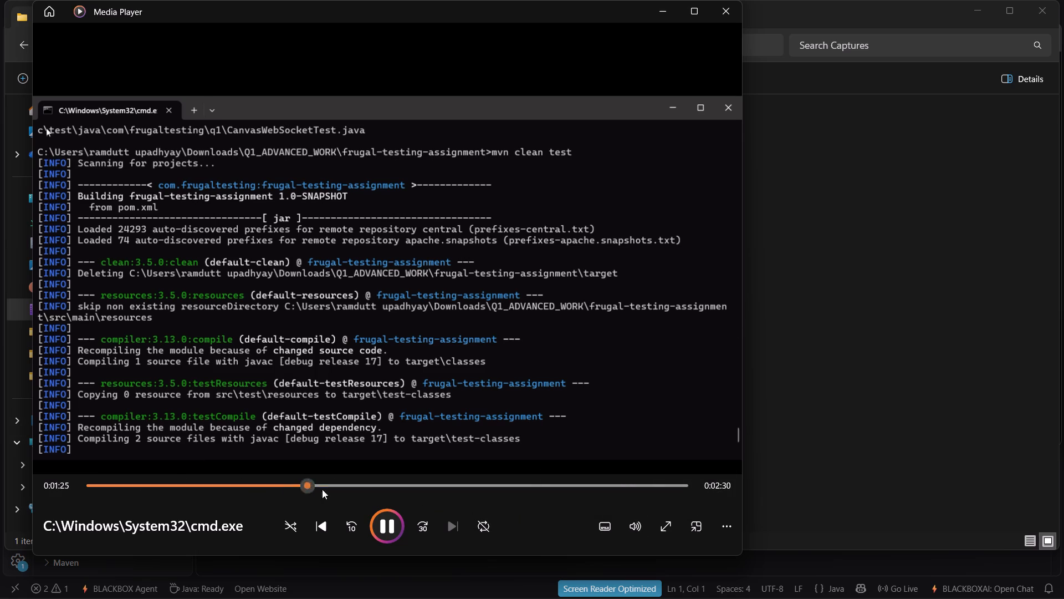
left_click_drag(322, 489, 417, 490)
scroll(429, 481, "down", 6)
scroll(429, 481, "up", 5)
scroll(429, 481, "down", 3)
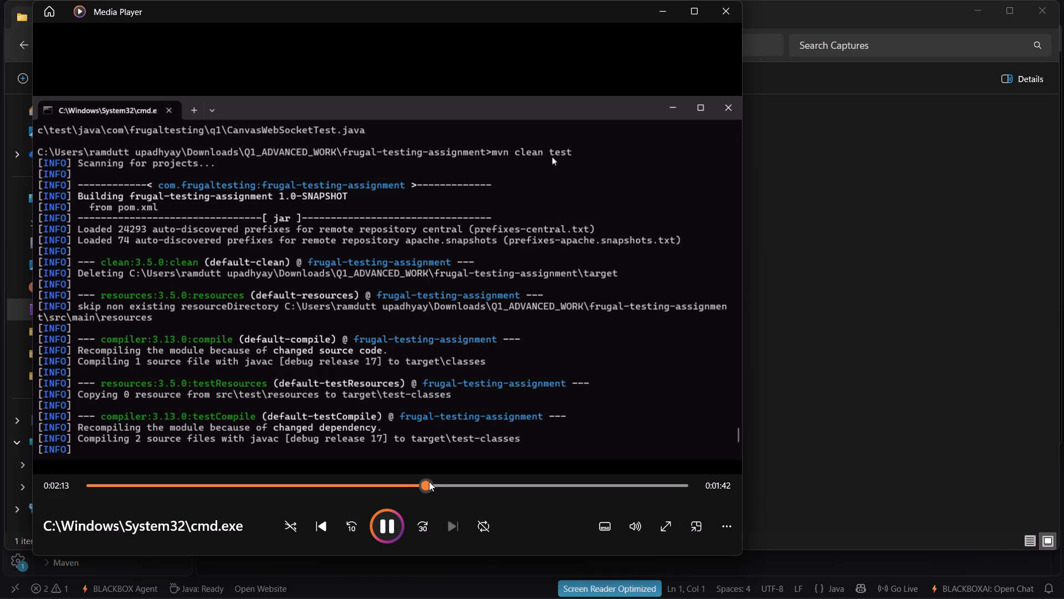
scroll(429, 481, "down", 5)
left_click(383, 534)
left_click(383, 534)
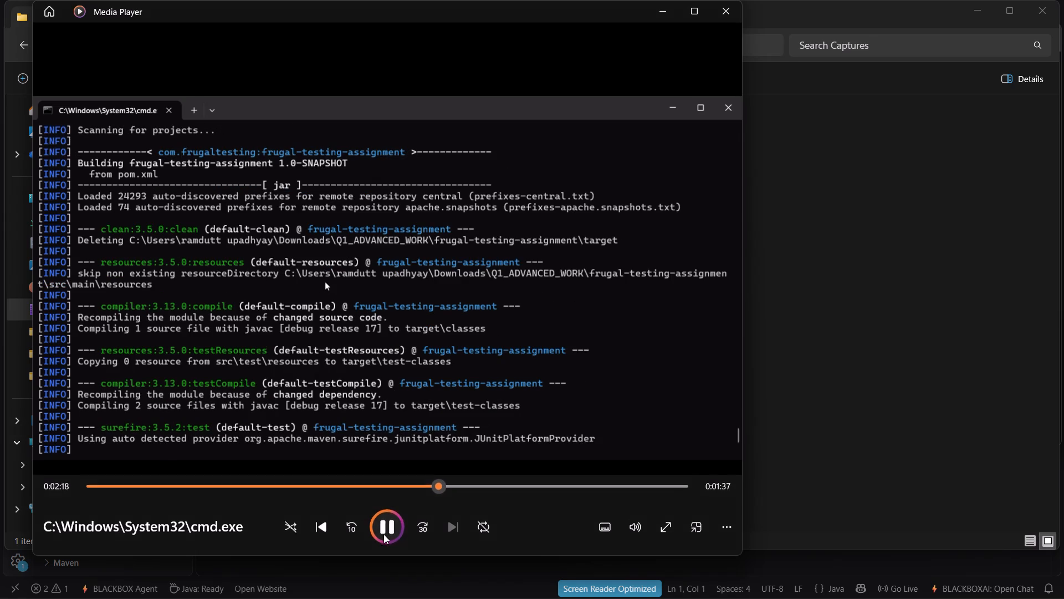
scroll(357, 370, "down", 8)
scroll(357, 370, "up", 6)
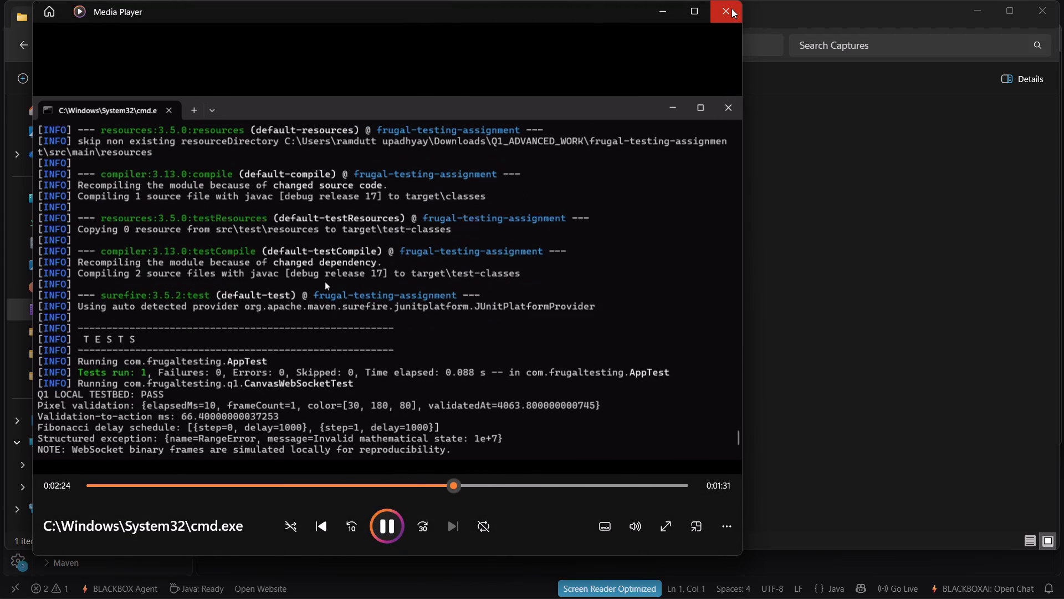
left_click_drag(458, 491, 557, 494)
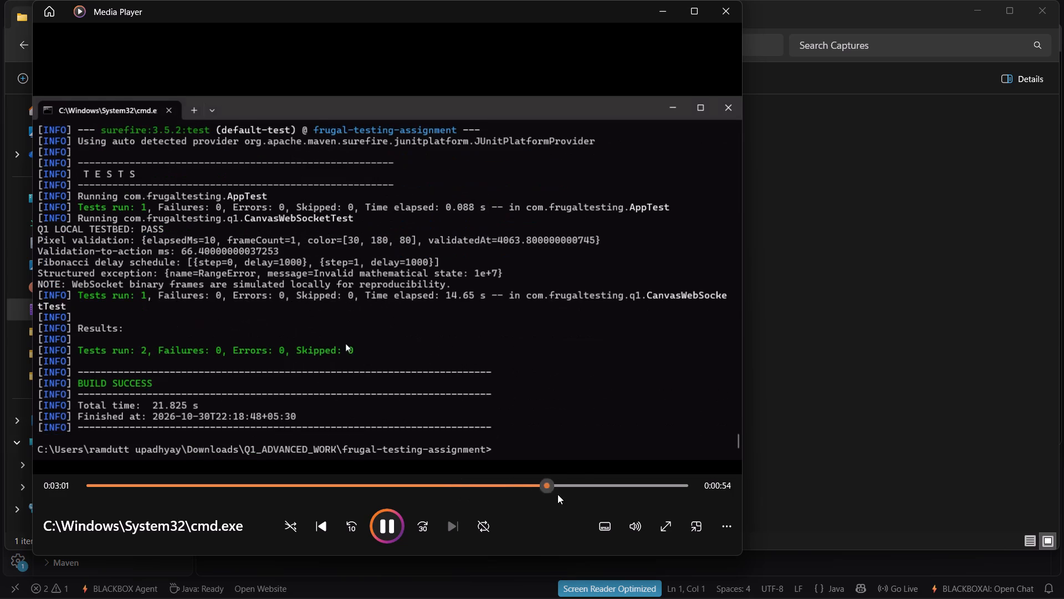
left_click_drag(557, 494, 581, 494)
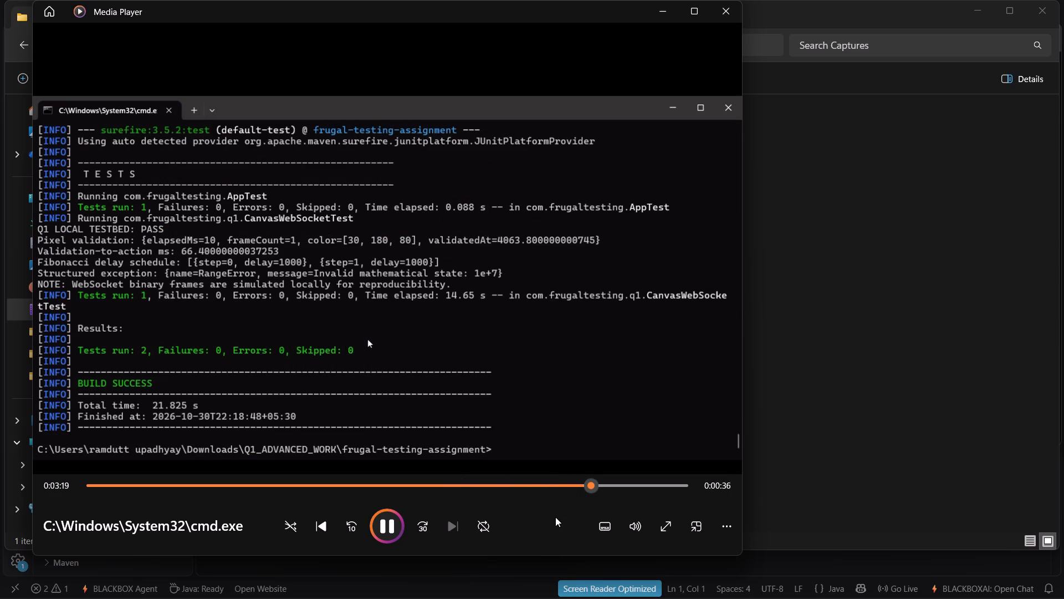
left_click_drag(595, 479, 664, 483)
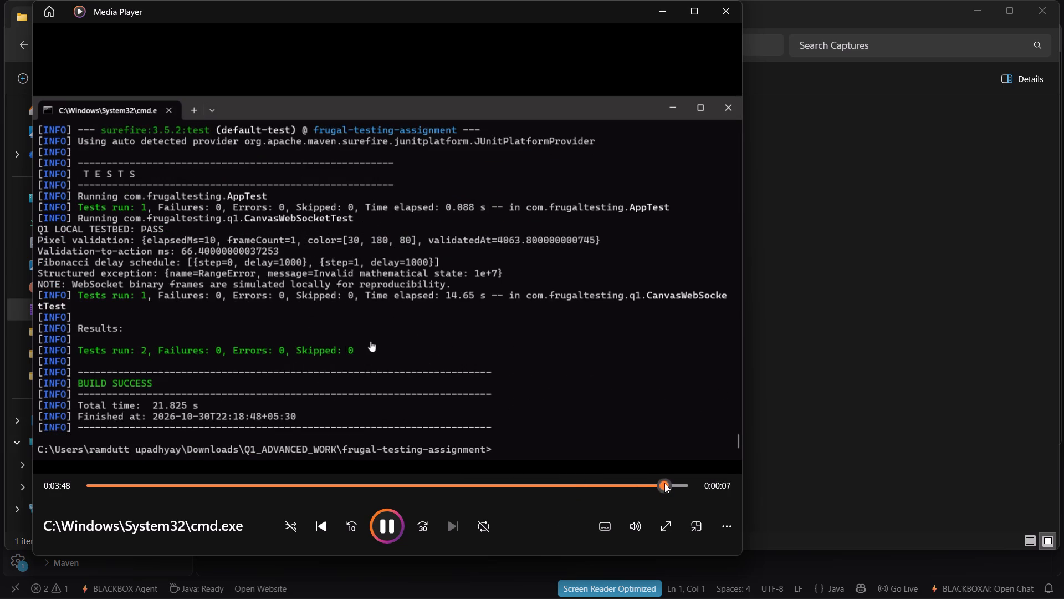
left_click(735, 16)
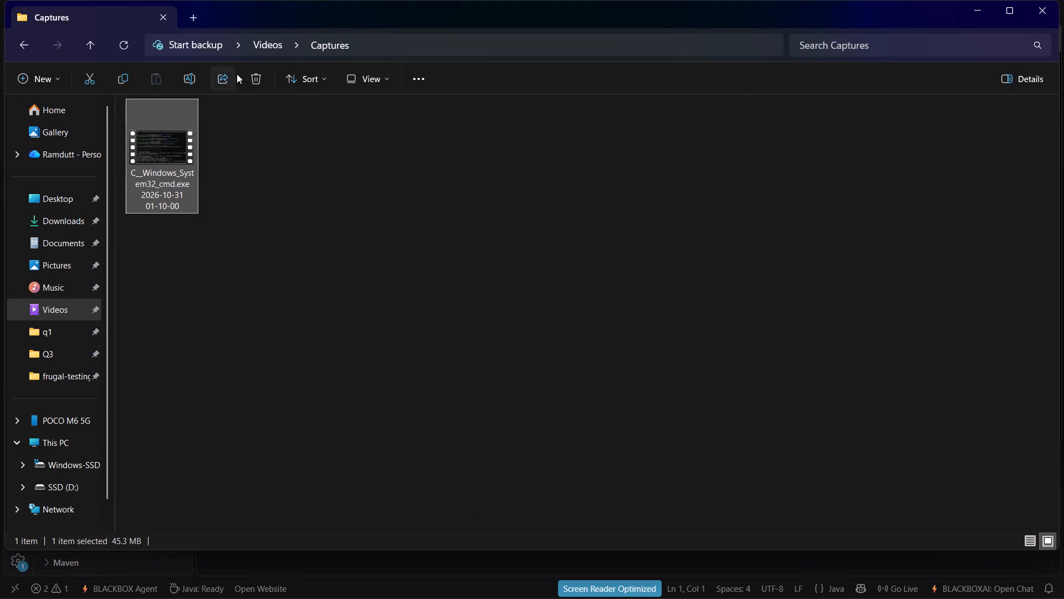
right_click(150, 149)
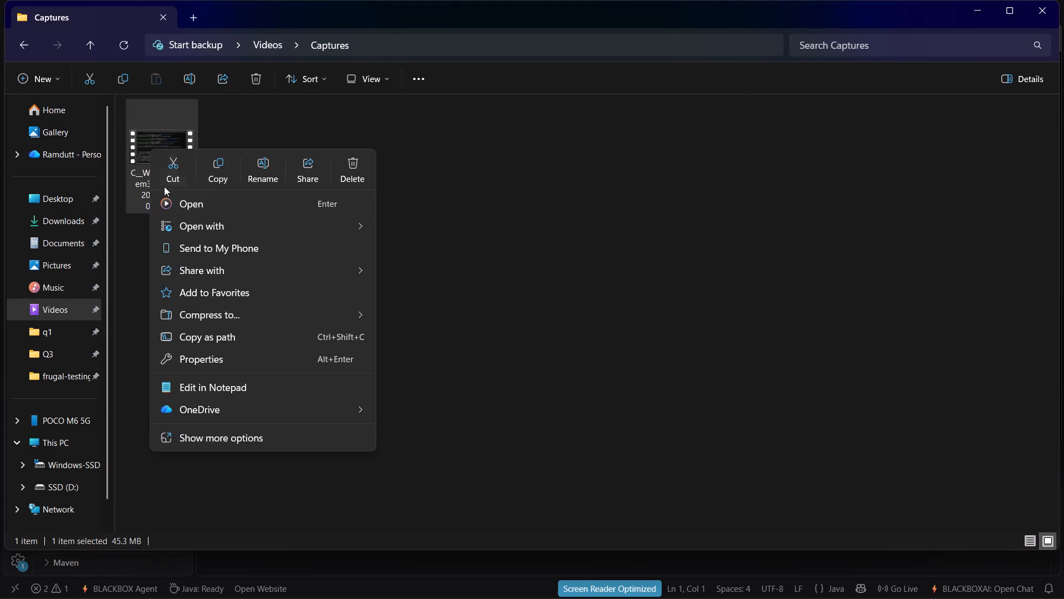
left_click(351, 168)
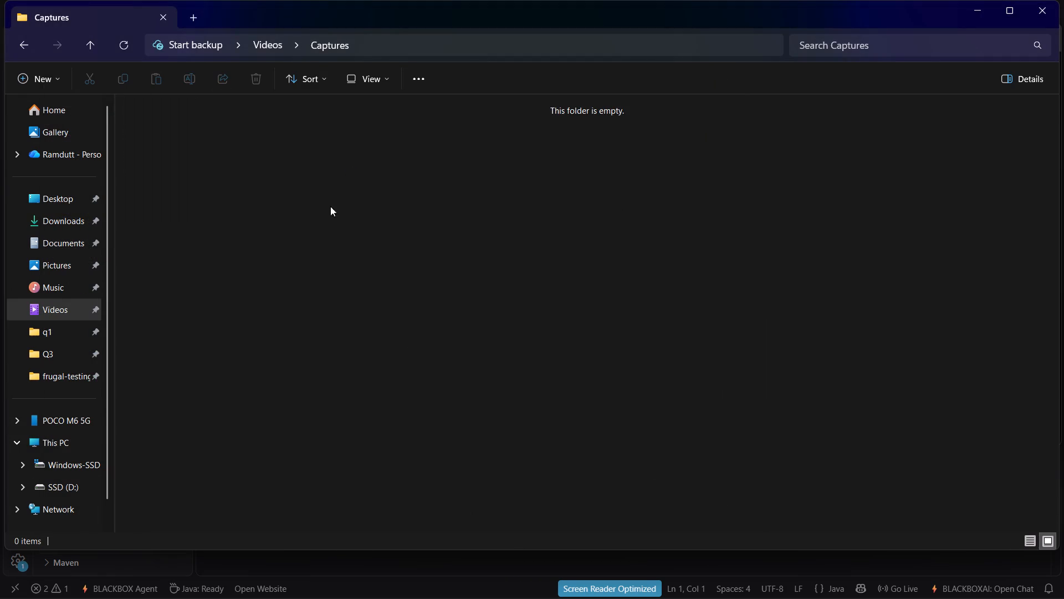
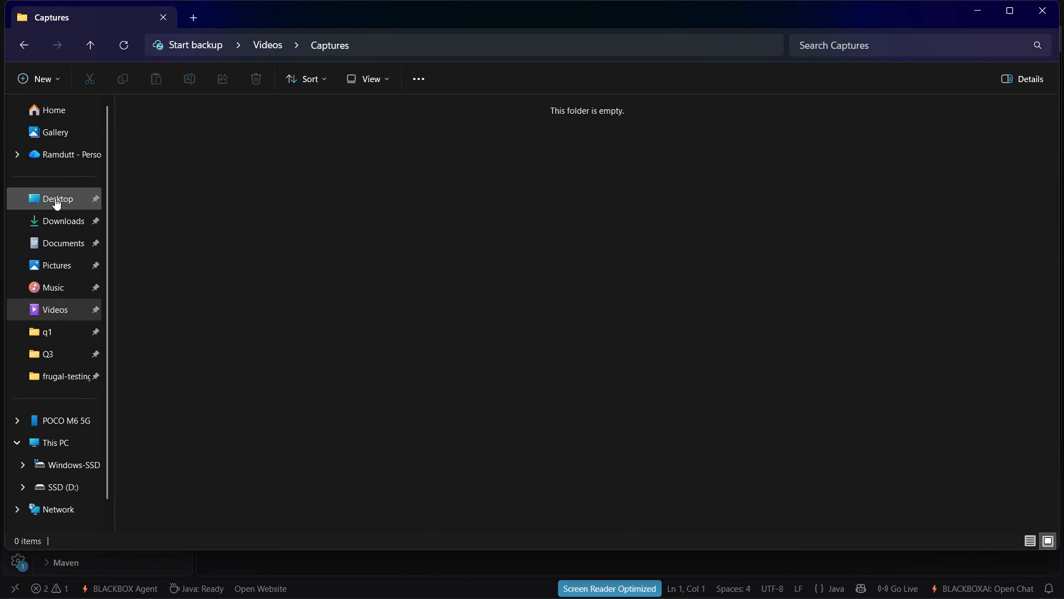
Check the Captures and Screen Recordings folders in Videos for remaining recordings, and close the File Explorer window.
double_click(48, 124)
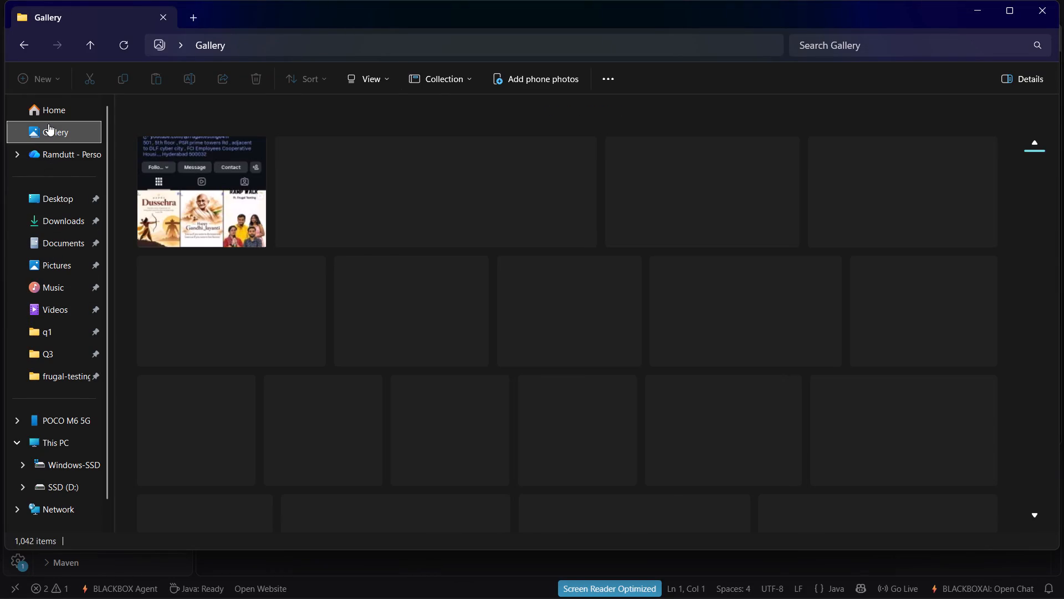
left_click(51, 111)
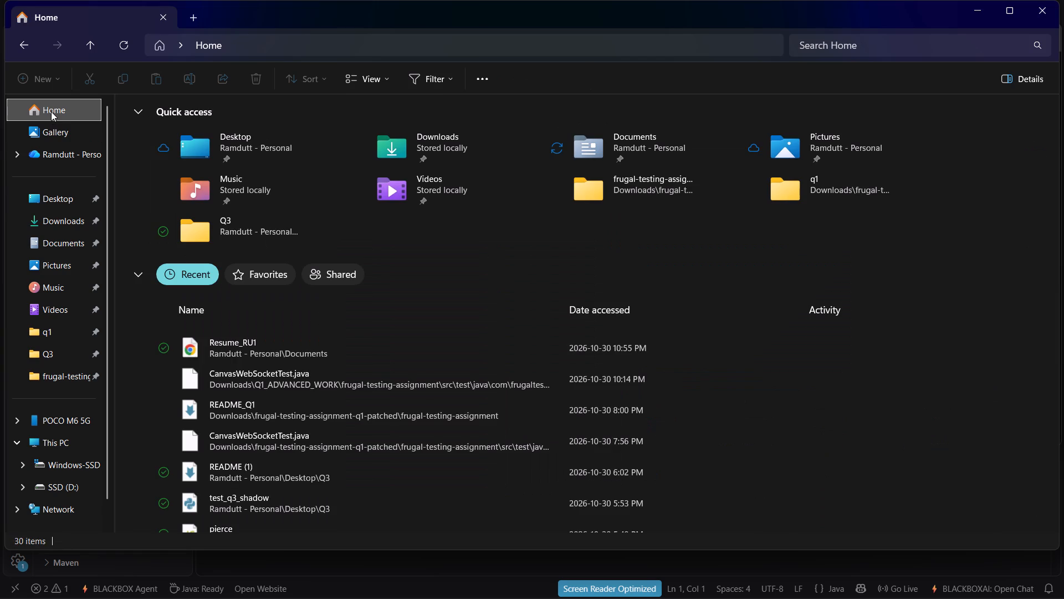
double_click(427, 182)
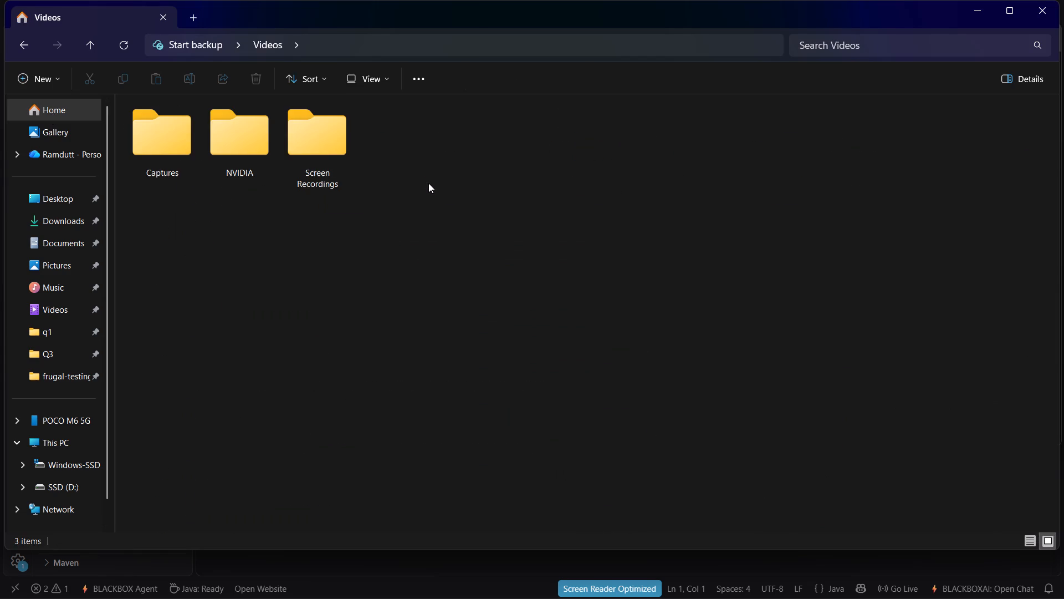
double_click(174, 137)
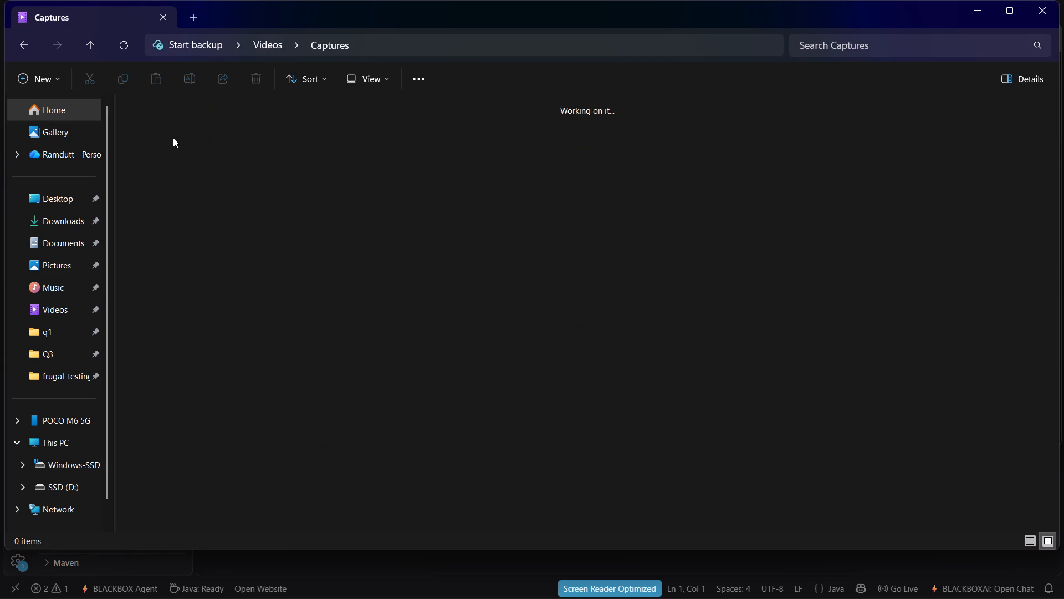
left_click(90, 40)
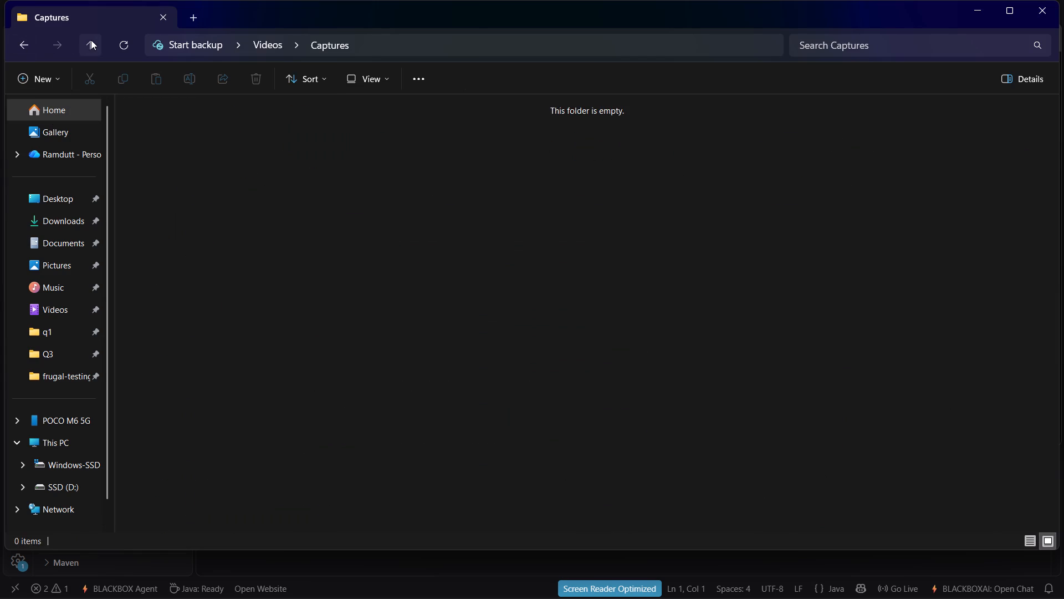
double_click(321, 159)
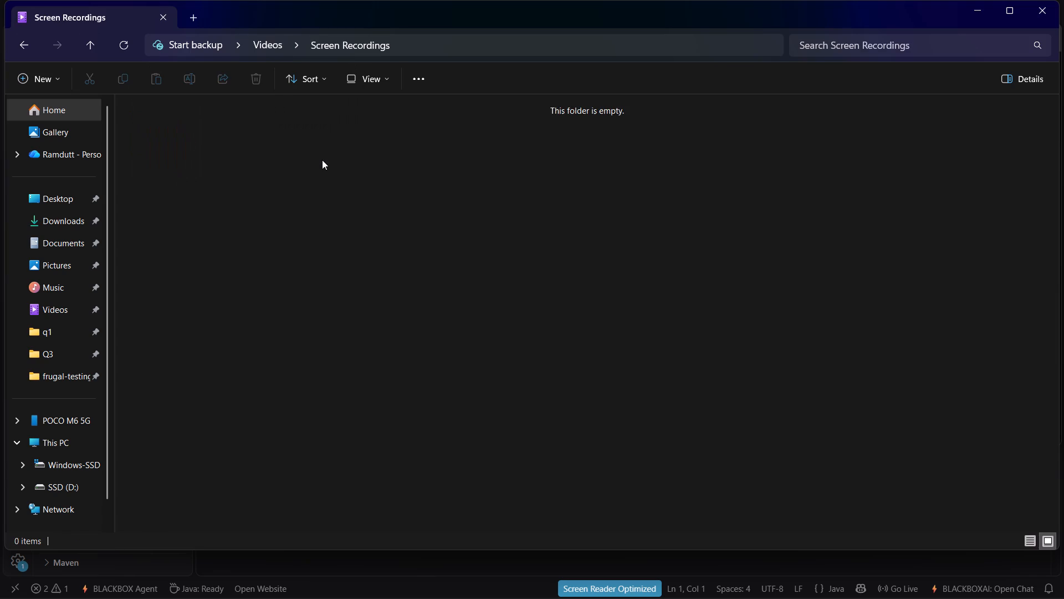
left_click(98, 47)
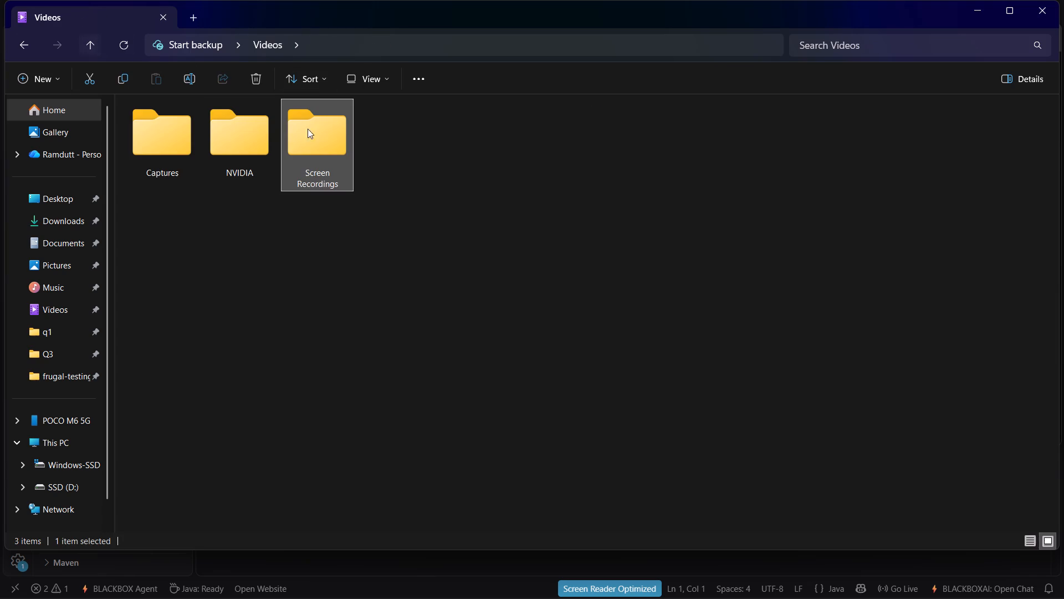
left_click(397, 293)
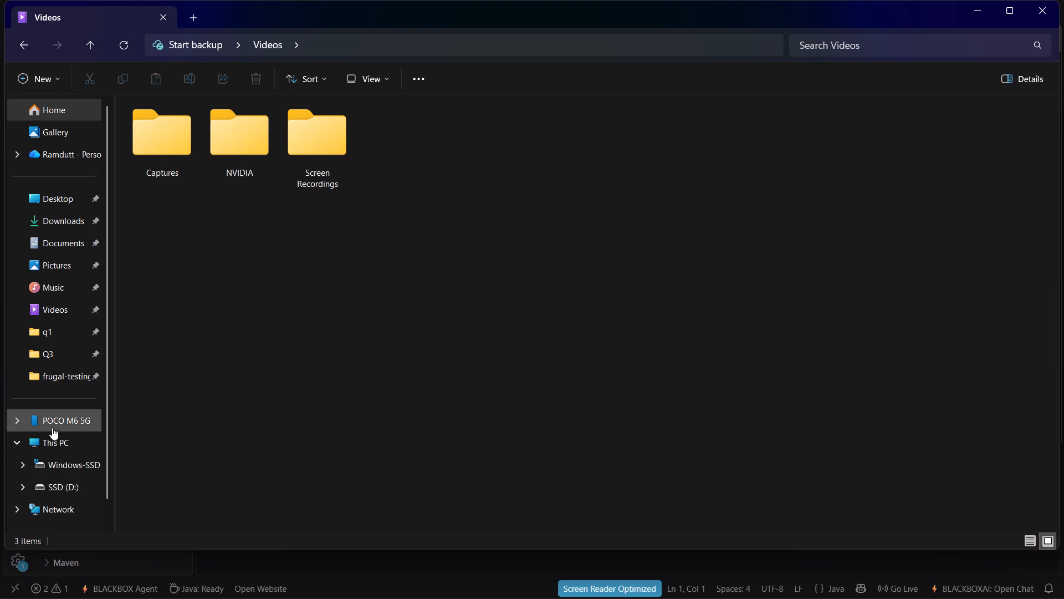
scroll(57, 322, "down", 5)
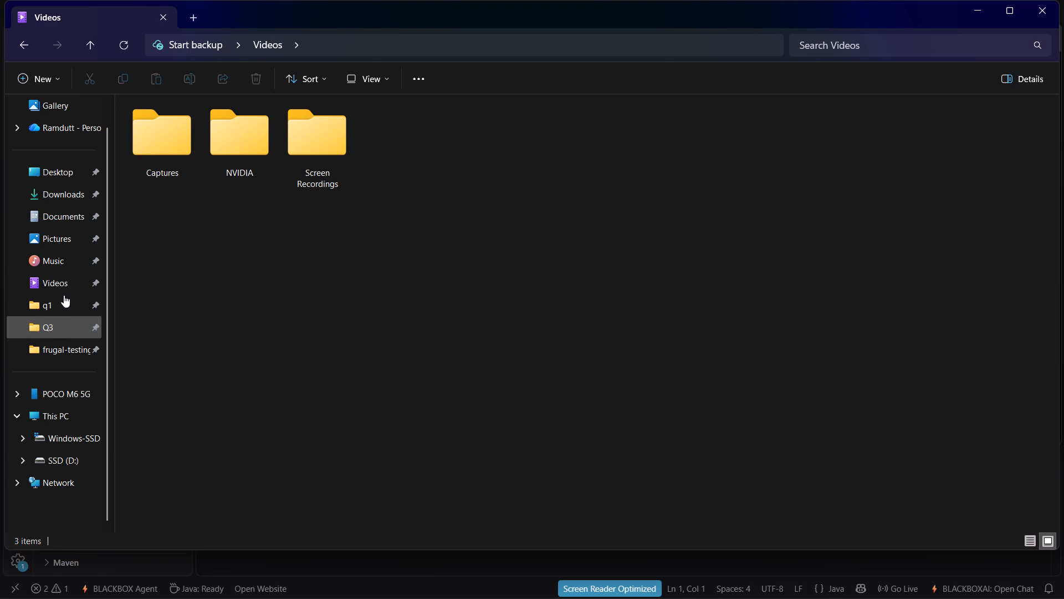
double_click(64, 290)
left_click(507, 374)
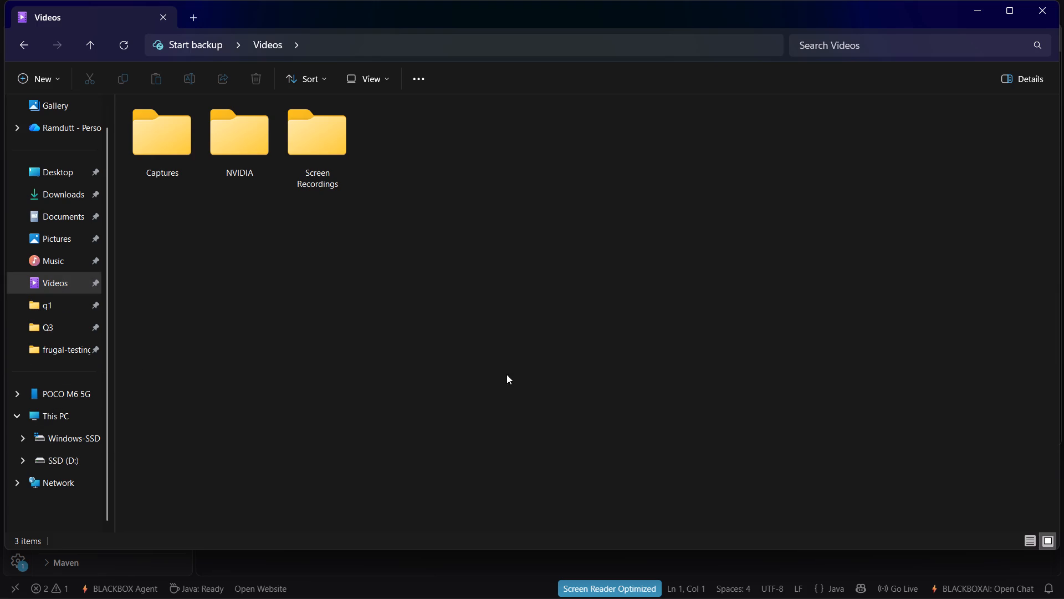
left_click(1032, 12)
Switch to the terminal and look back through the mvn clean test output and the commands before it.
scroll(646, 221, "up", 5)
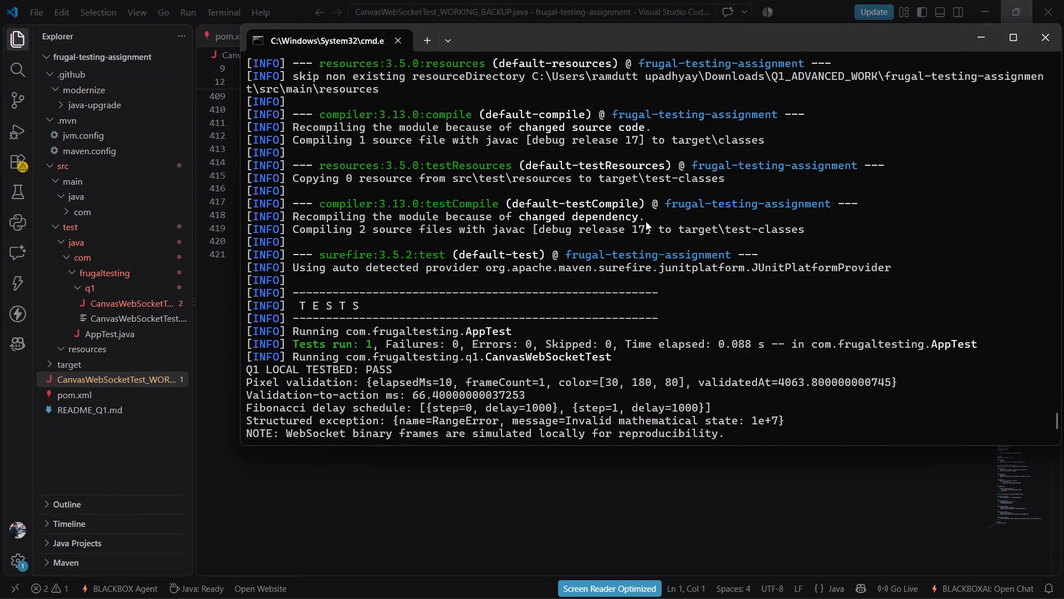
scroll(646, 221, "up", 10)
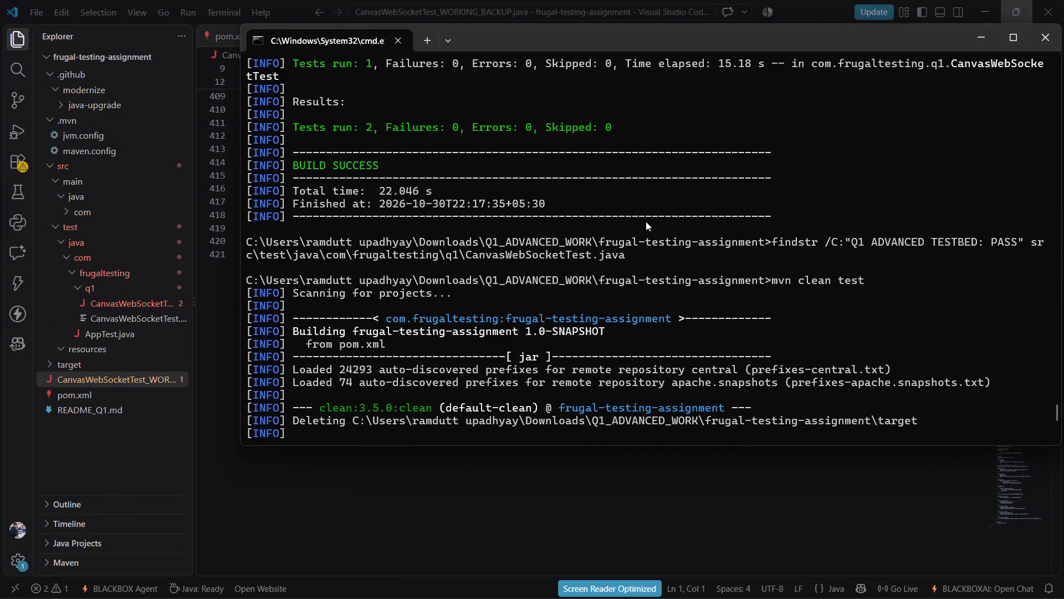
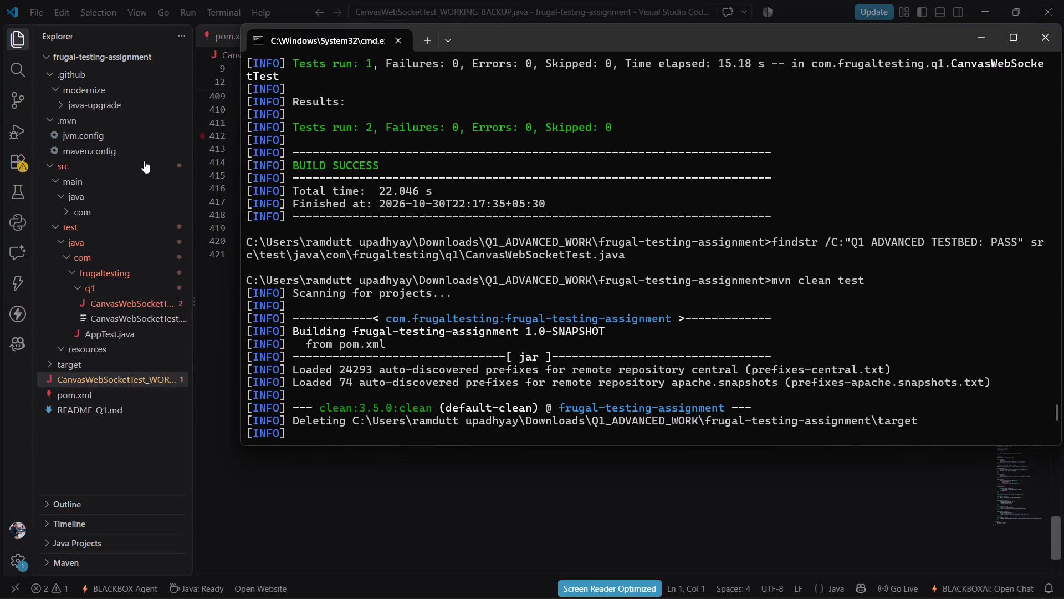
Switch to Visual Studio Code and return both CanvasWebSocketTest_WORKING_BACKUP.java and pom.xml to their first lines, leaving pom.xml open.
left_click(319, 526)
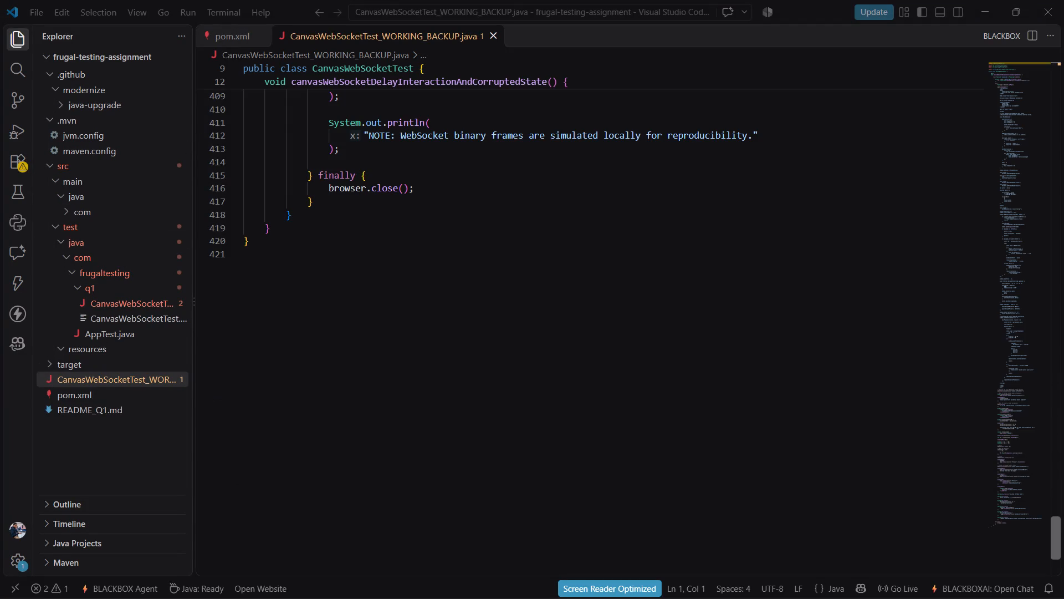
scroll(379, 368, "up", 20)
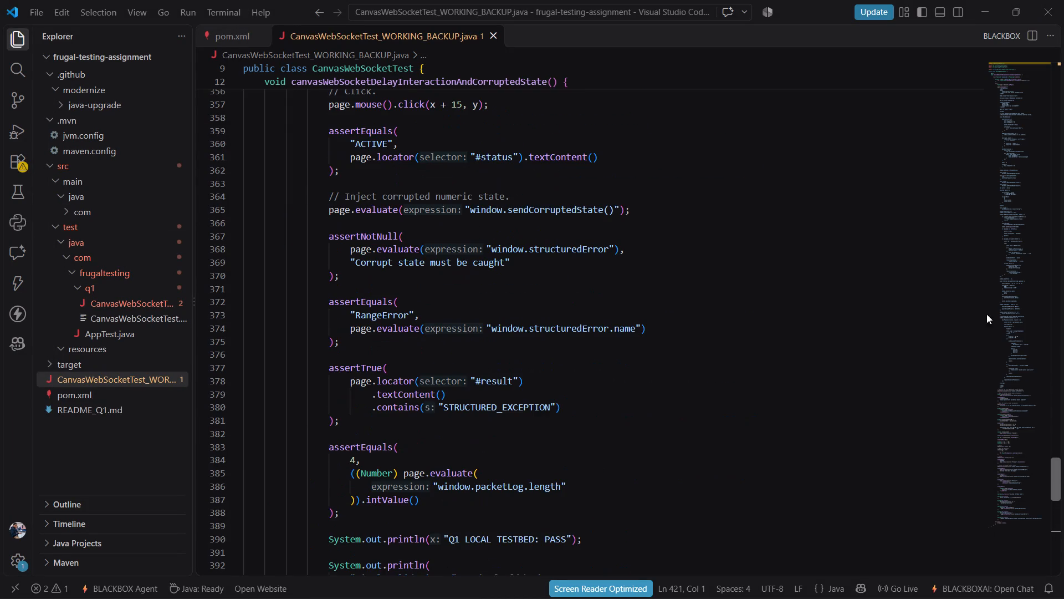
left_click_drag(1053, 468, 1063, 47)
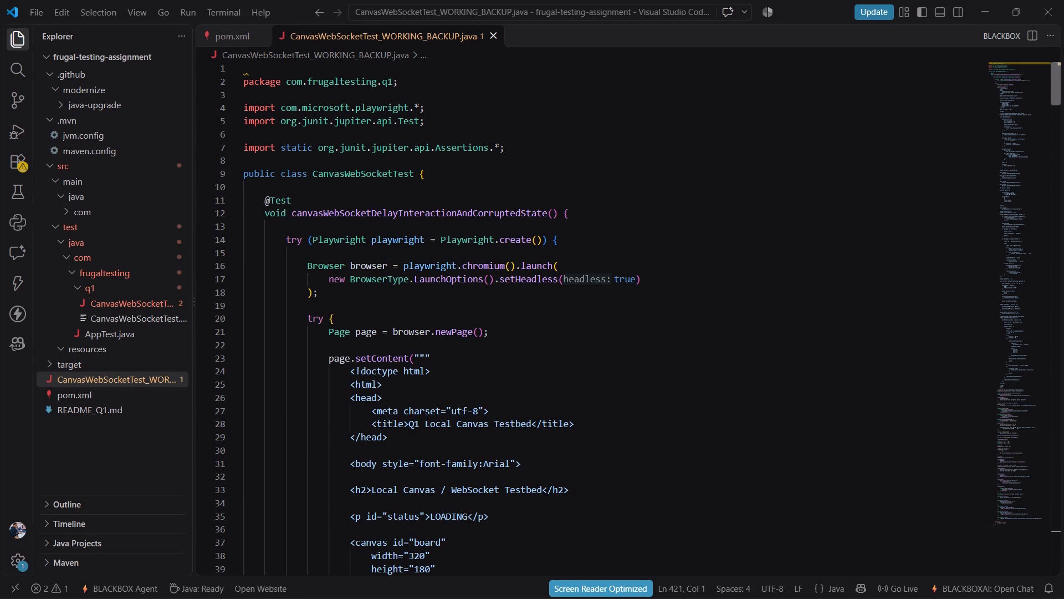
left_click(229, 25)
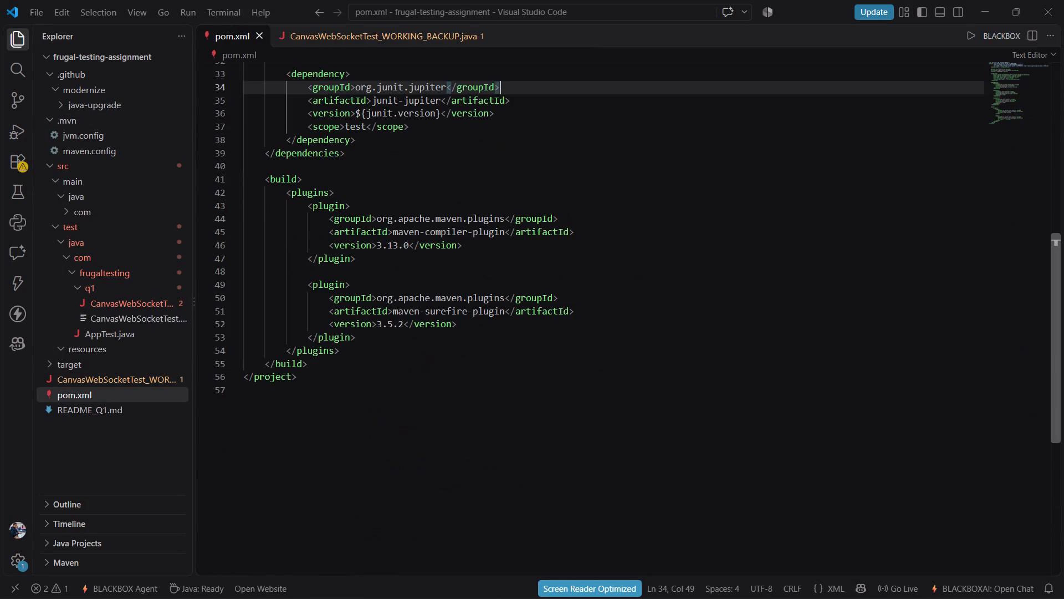
scroll(613, 435, "up", 19)
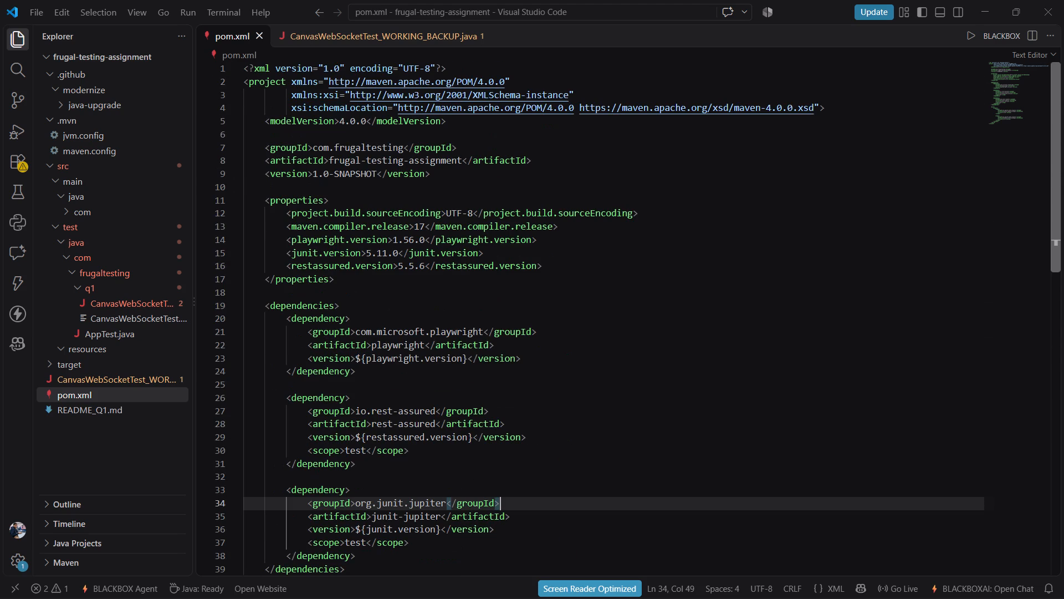
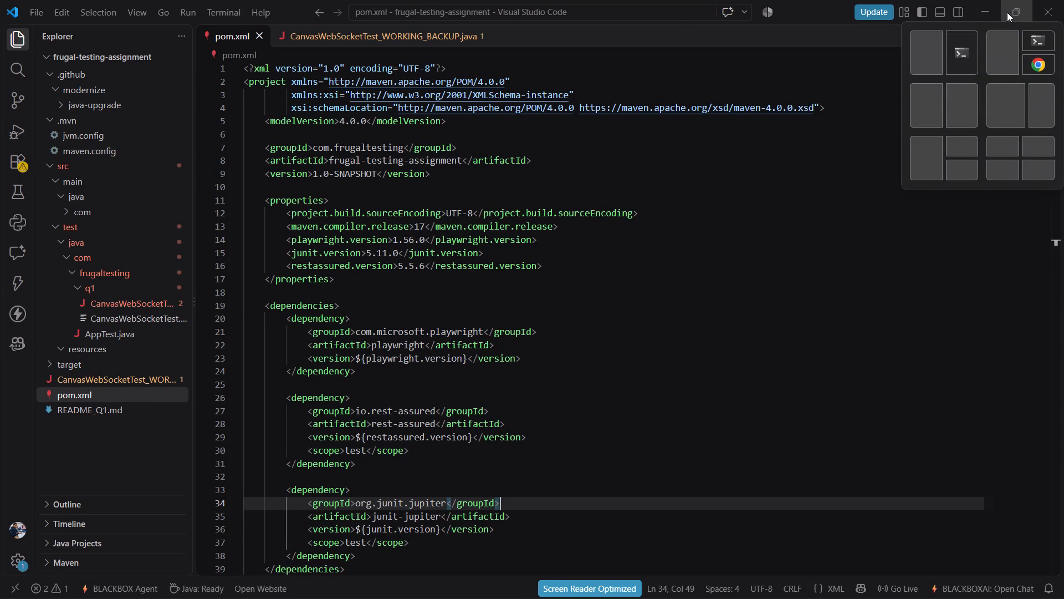
Snap the Visual Studio Code window showing pom.xml to the left half of the screen in a two-window side-by-side layout.
left_click(928, 120)
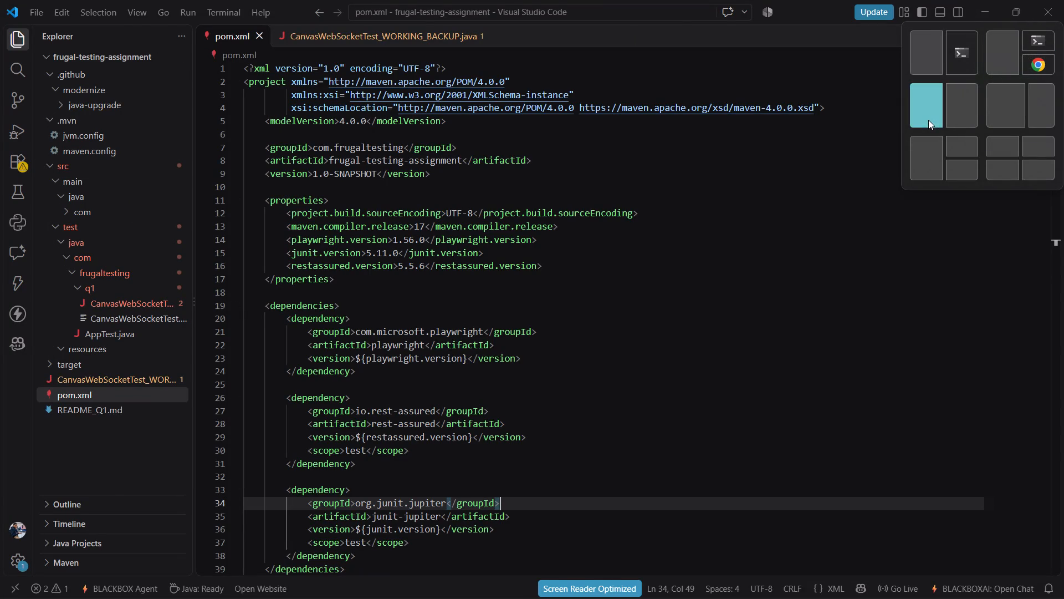
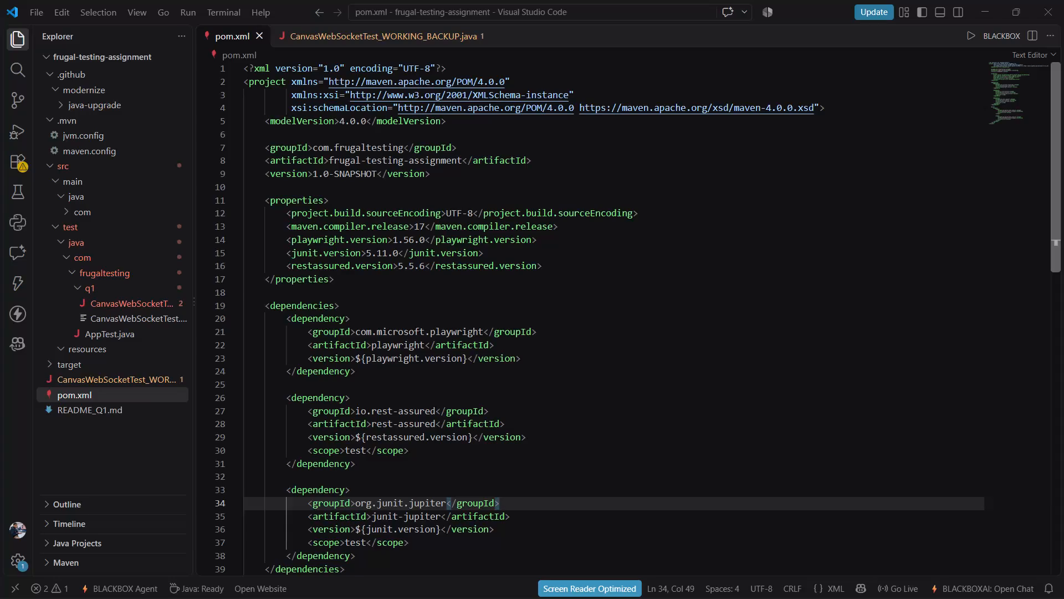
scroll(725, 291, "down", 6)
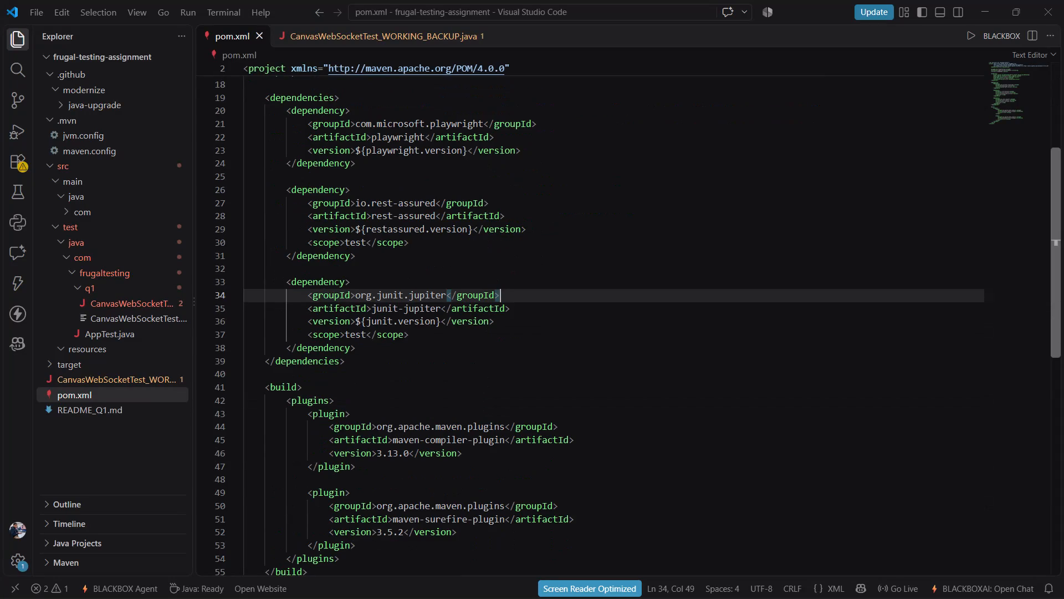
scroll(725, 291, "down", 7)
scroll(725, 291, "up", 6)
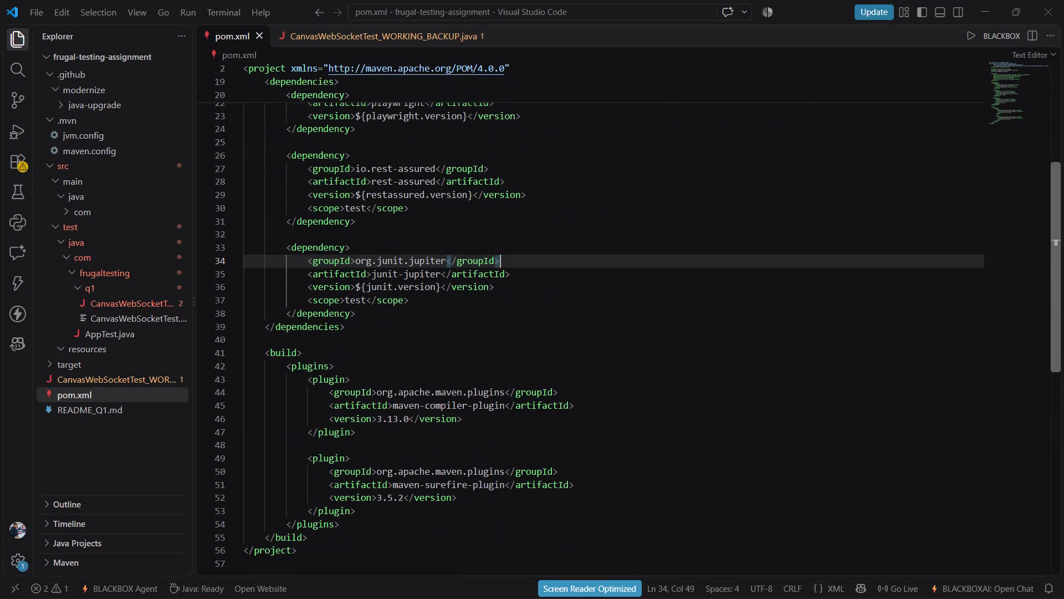
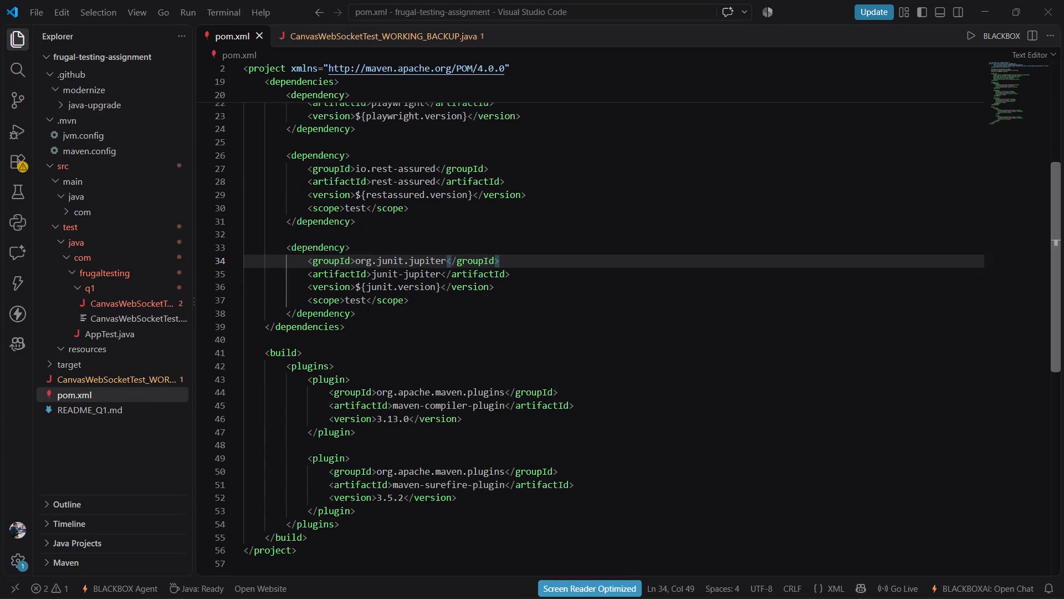
Close the frugal-testing-assignment code window, the Chrome window with the ChatGPT chat, WhatsApp and MovieBox.
left_click(1063, 0)
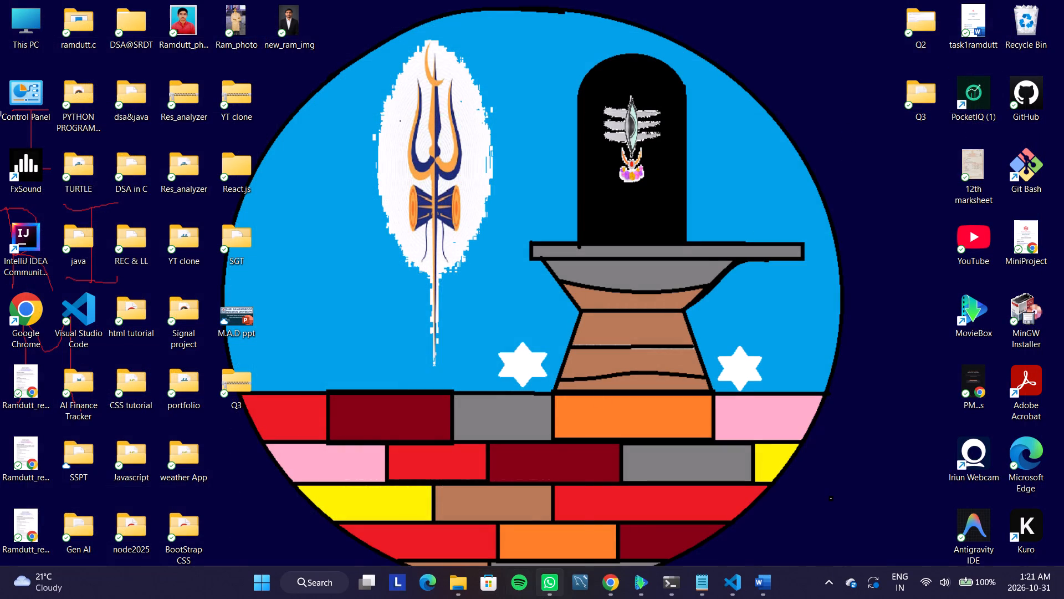
left_click(594, 540)
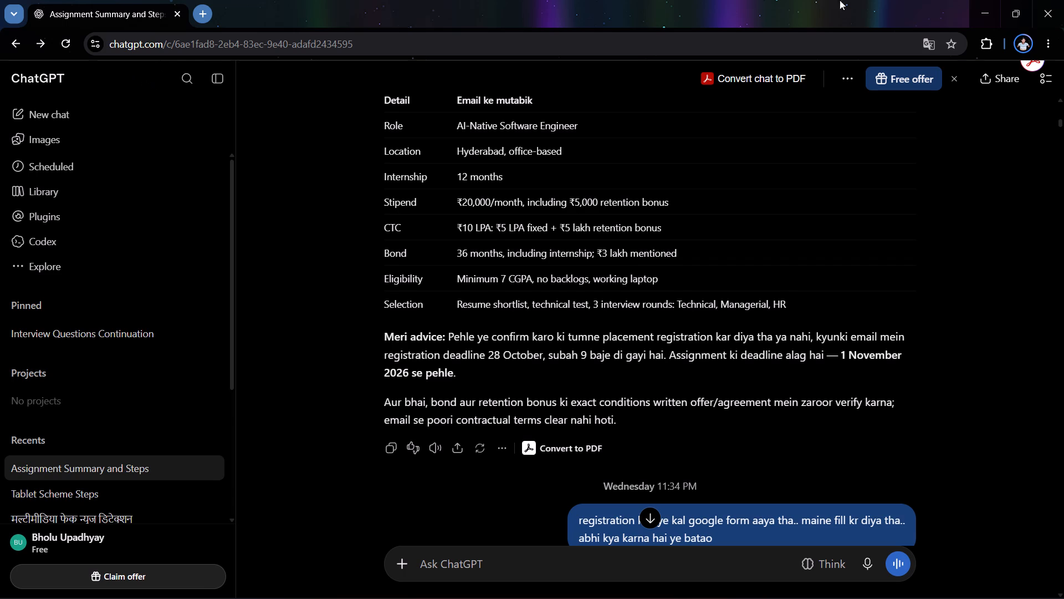
left_click(1063, 0)
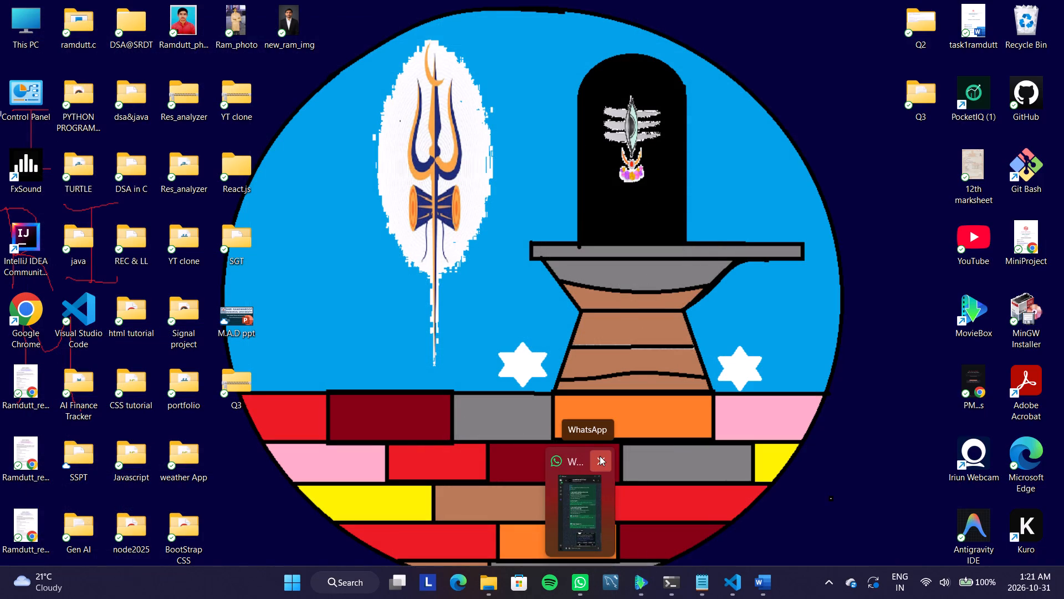
left_click(600, 456)
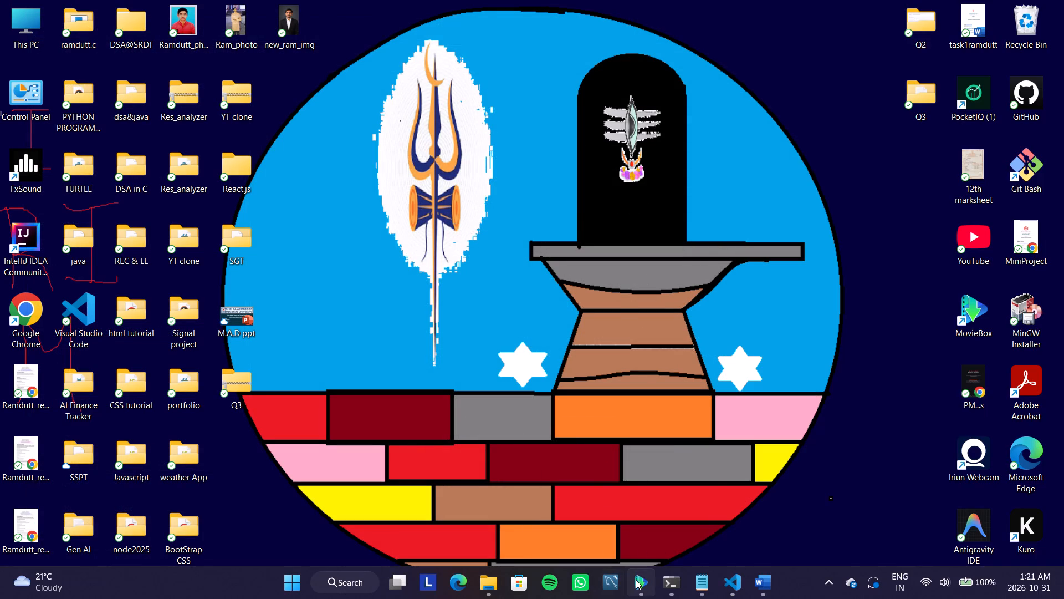
left_click(697, 468)
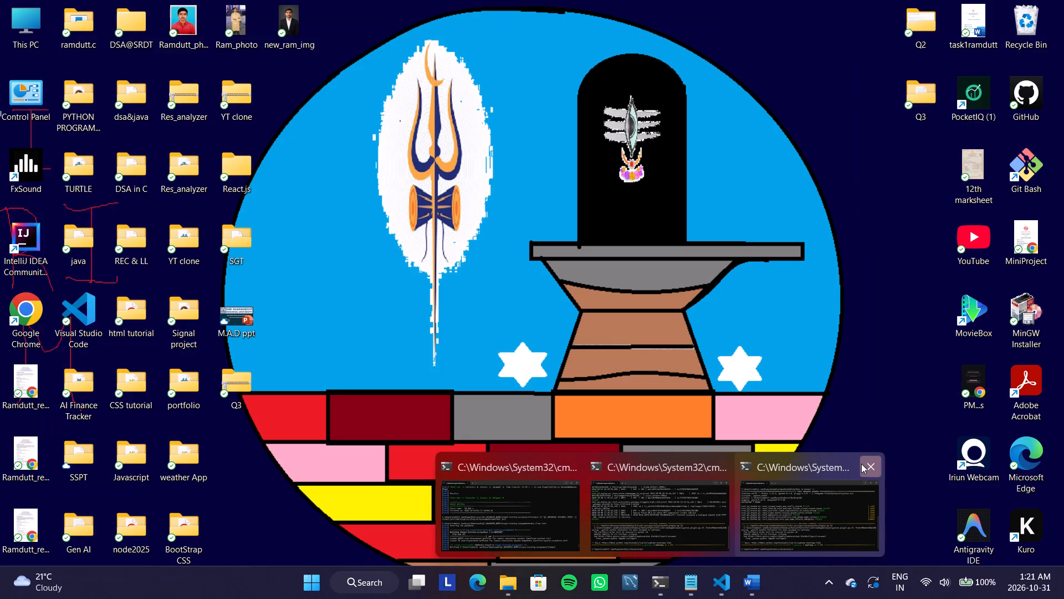
Close all three command prompt windows, the Notepad window and the Q2 project's Visual Studio Code window.
left_click(867, 464)
left_click(793, 469)
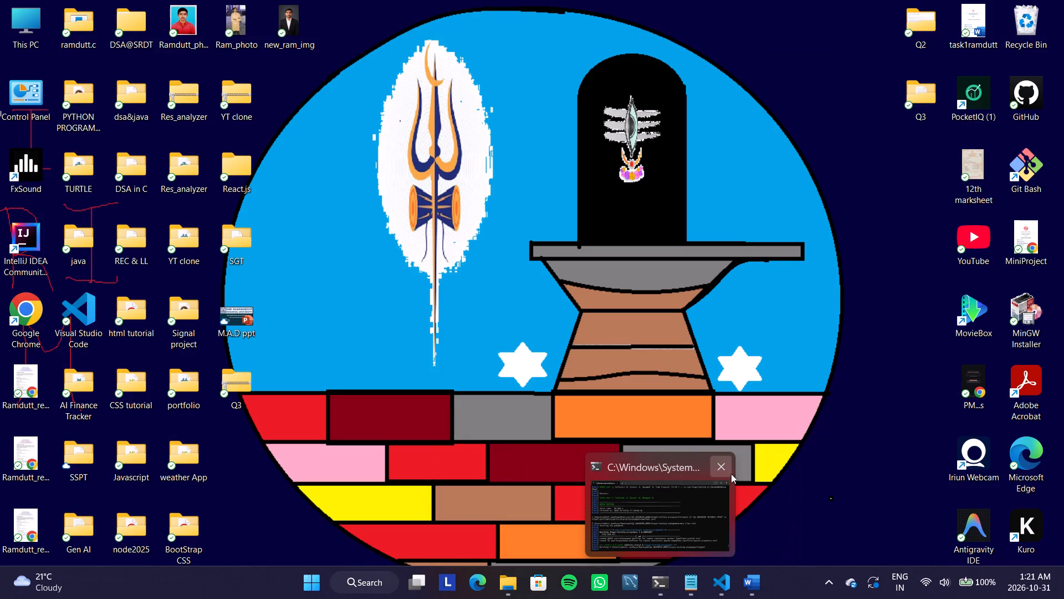
left_click(724, 470)
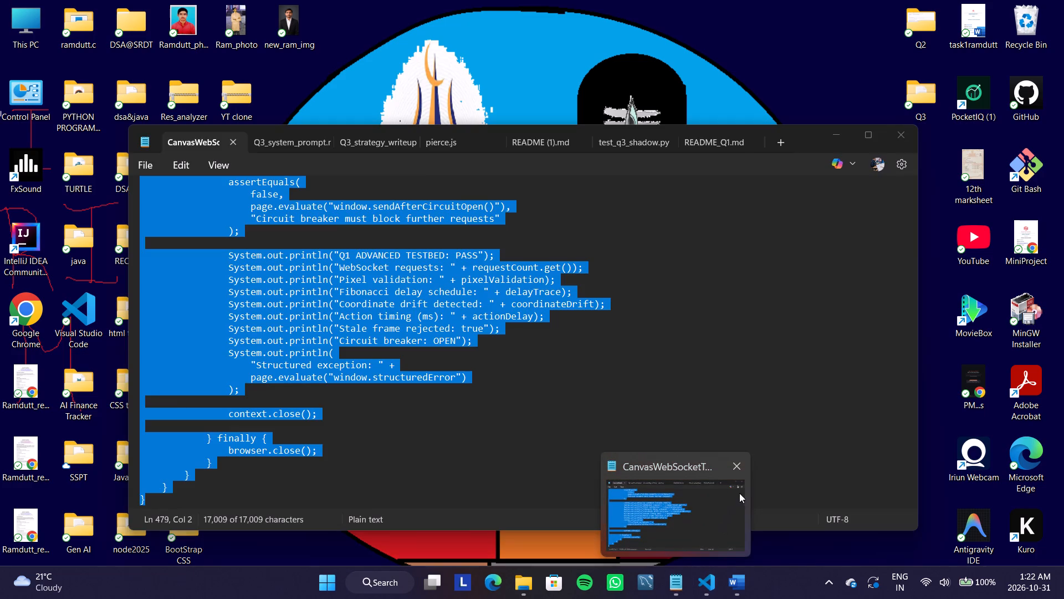
left_click(741, 465)
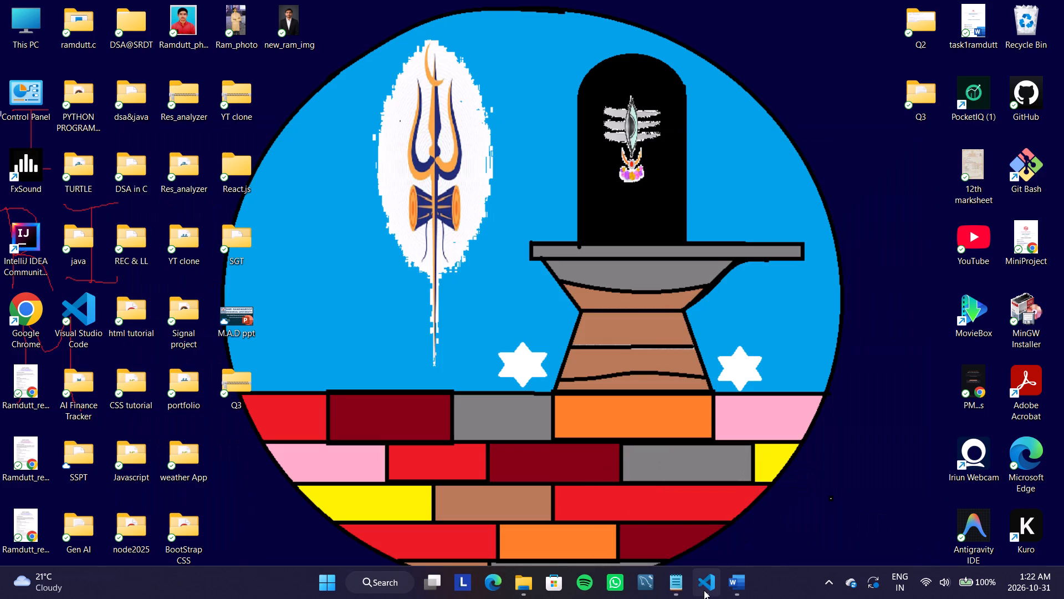
left_click(763, 464)
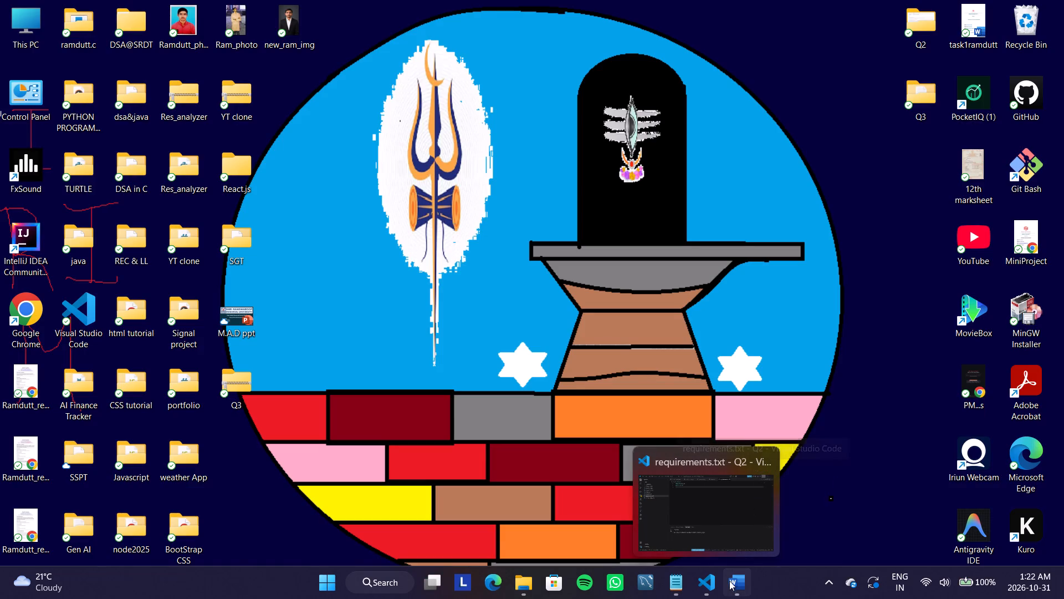
Switch to Word and save the document as FRUGAL TESTING ASSIGNMENT, a Word Document in OneDrive's Documents folder, replacing the existing file.
left_click(755, 519)
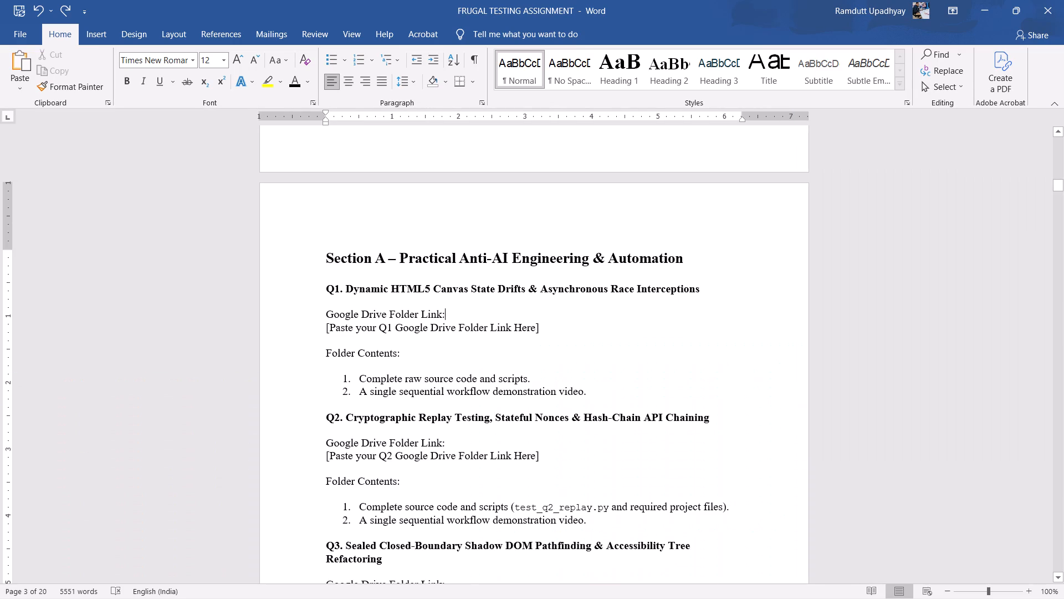
scroll(486, 410, "down", 7)
key("ctrl+s")
key("ctrl+s")
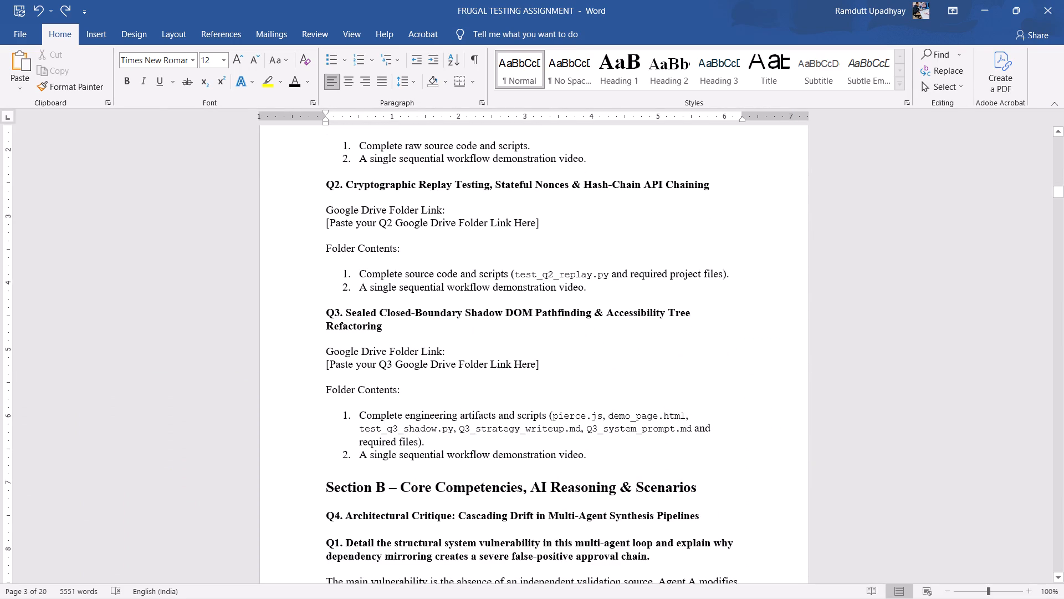
key("ctrl+s")
left_click(13, 37)
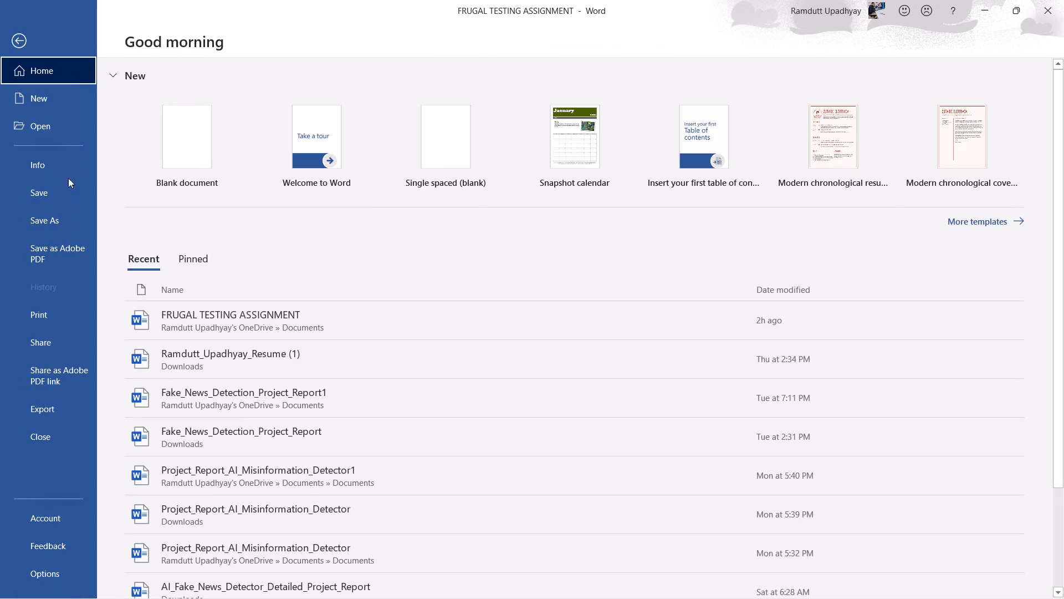
left_click(61, 226)
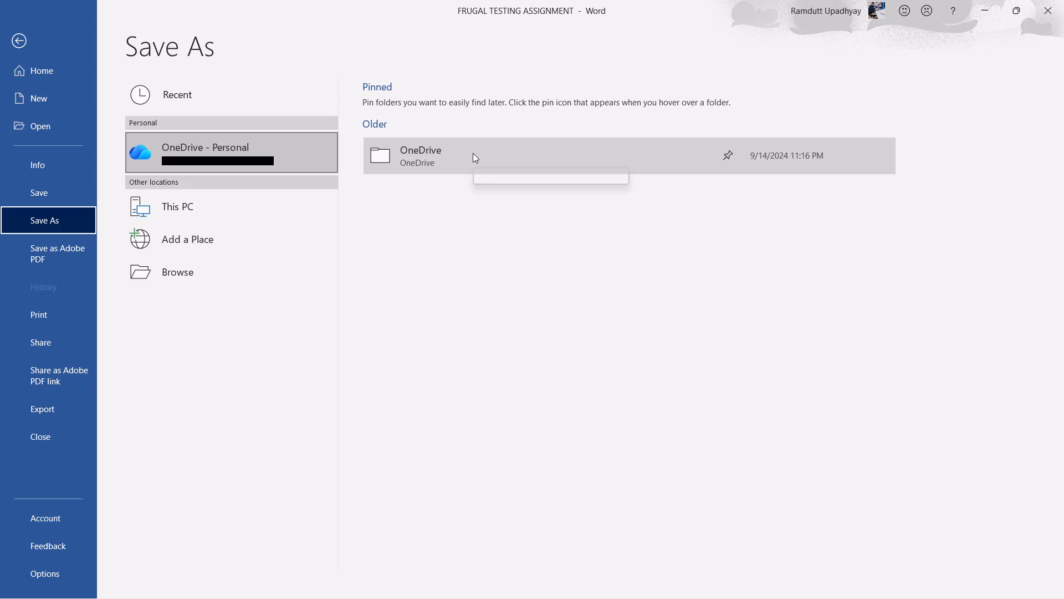
left_click(188, 202)
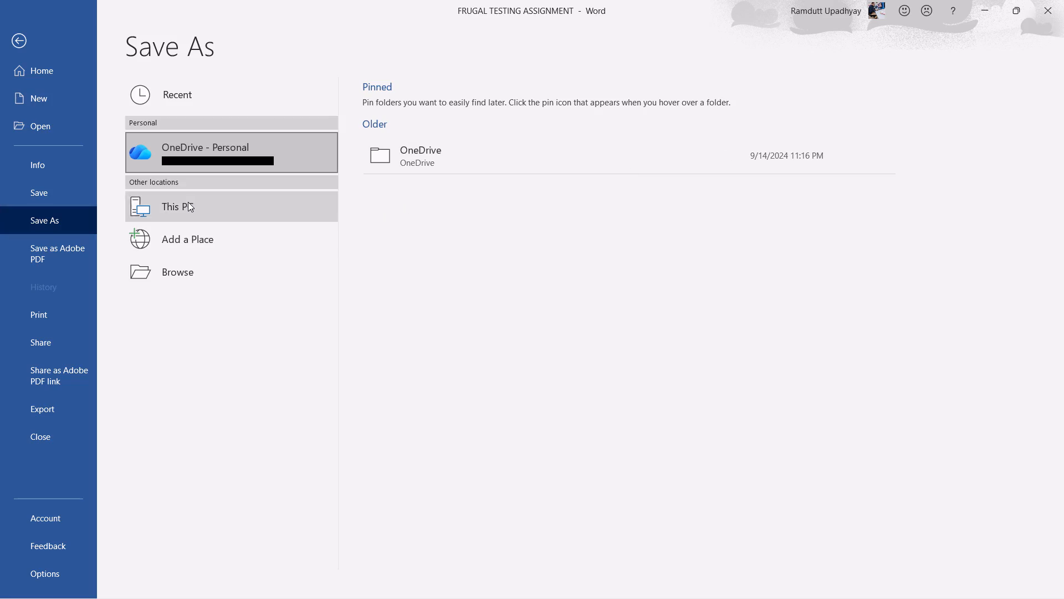
left_click(512, 272)
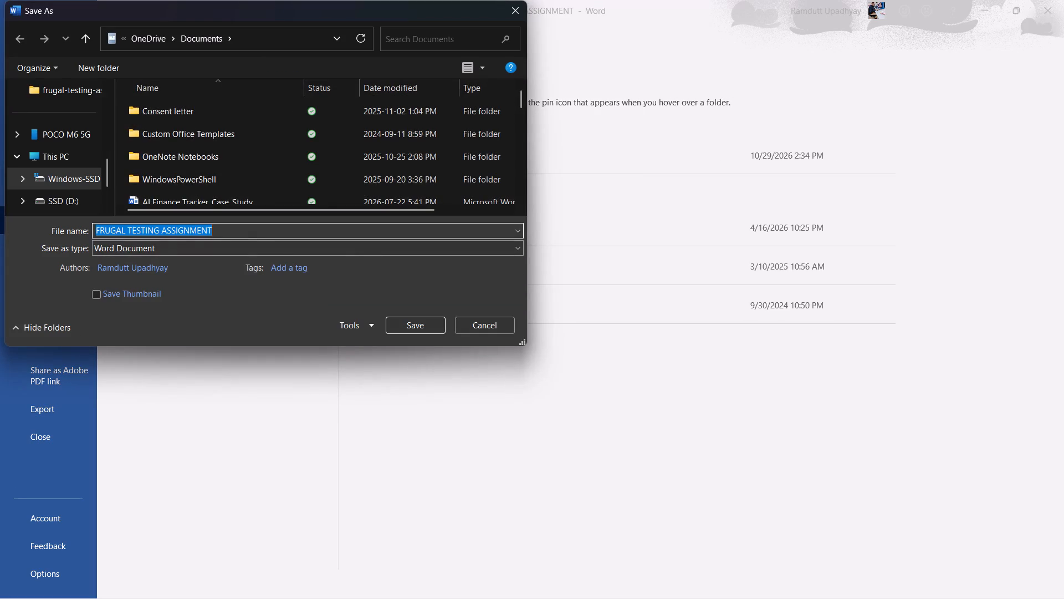
left_click(305, 226)
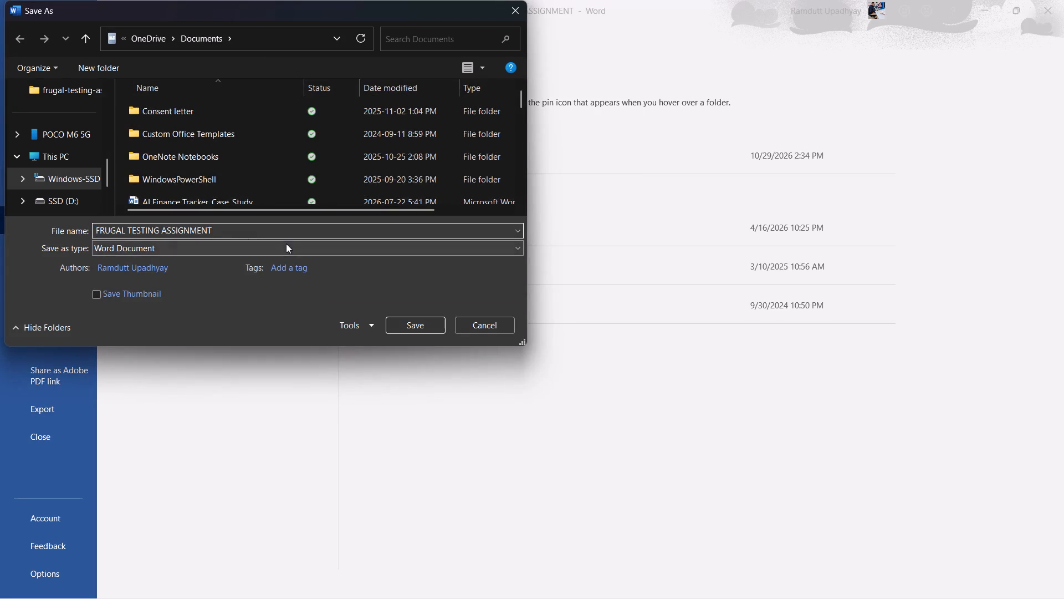
left_click(408, 325)
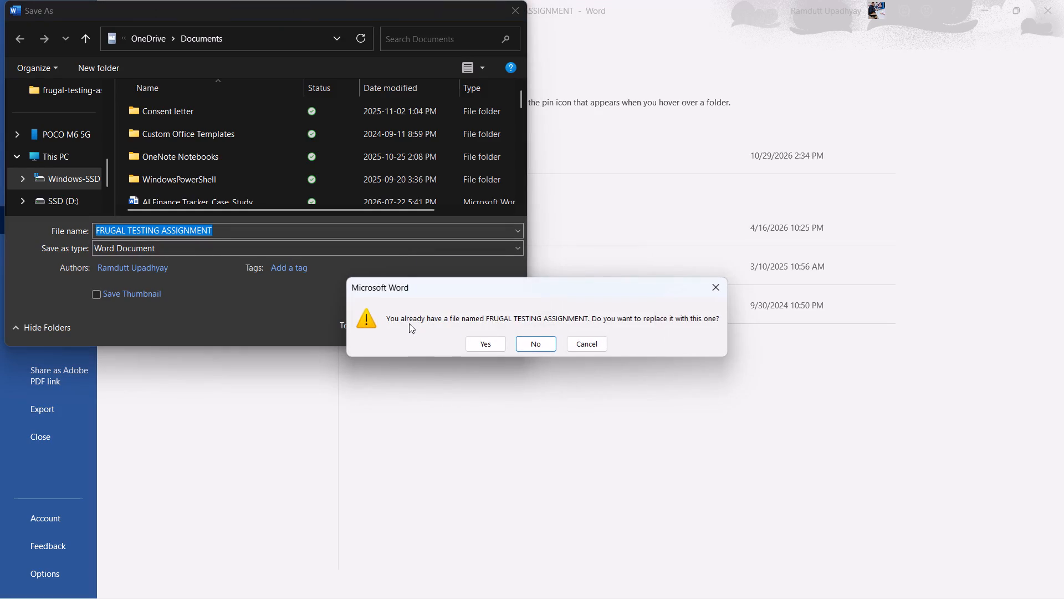
left_click(484, 347)
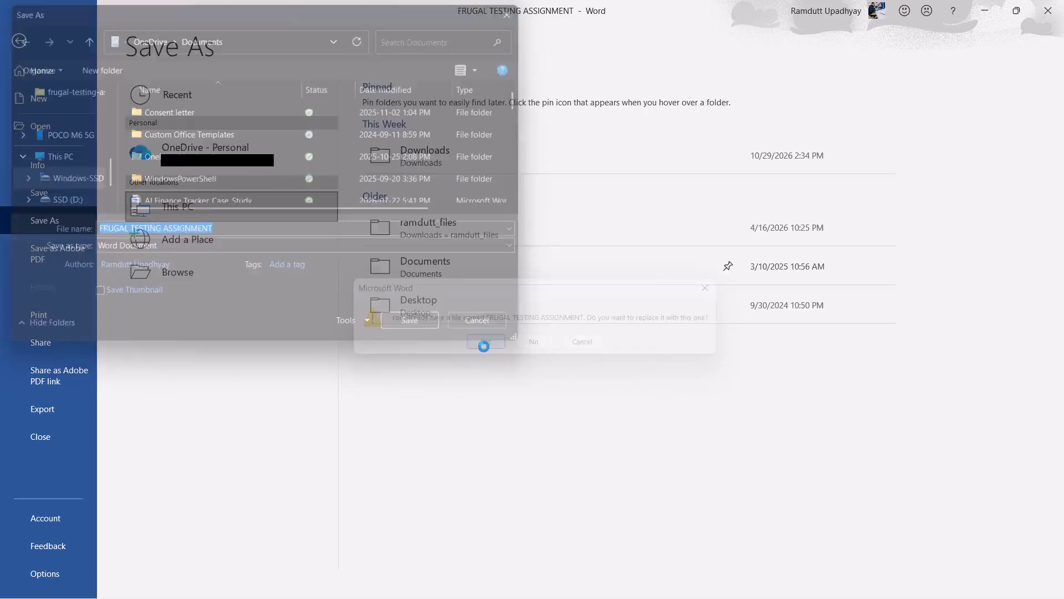
Return to the assignment document's title page and close Word.
scroll(464, 359, "up", 9)
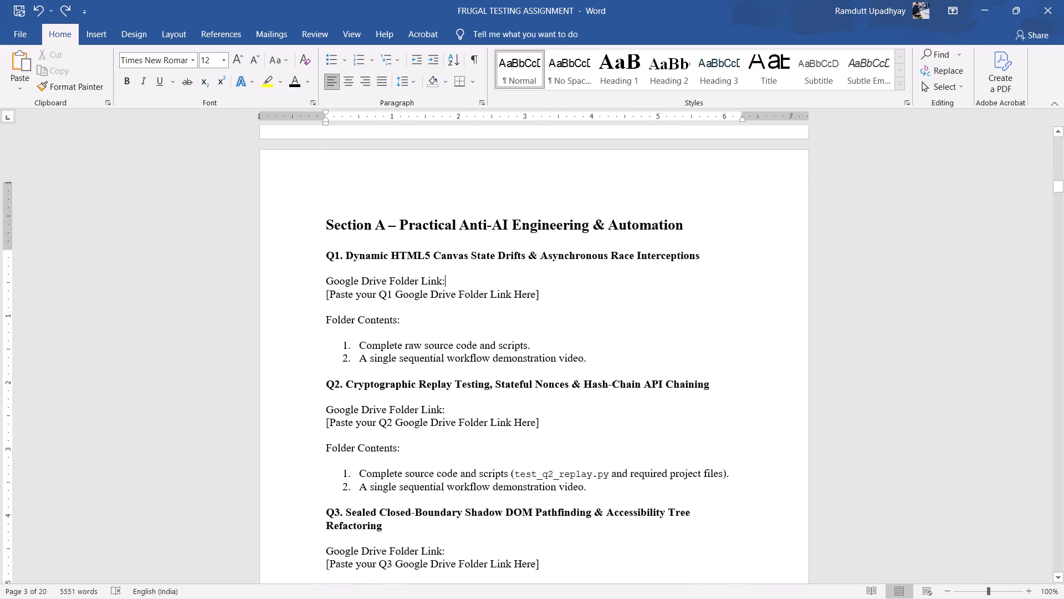
scroll(464, 358, "up", 20)
scroll(461, 343, "up", 15)
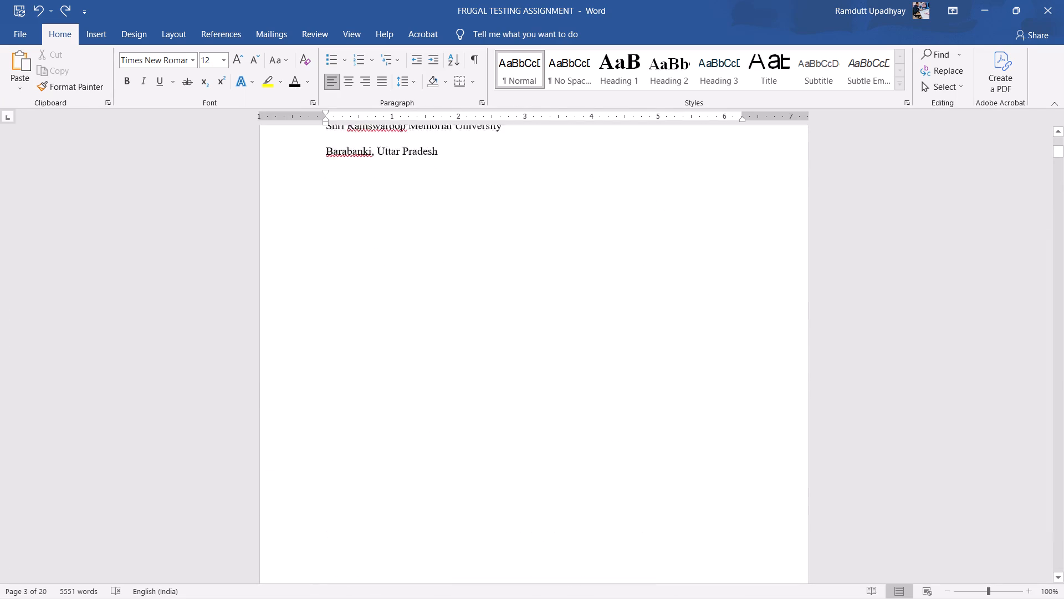
scroll(461, 341, "up", 15)
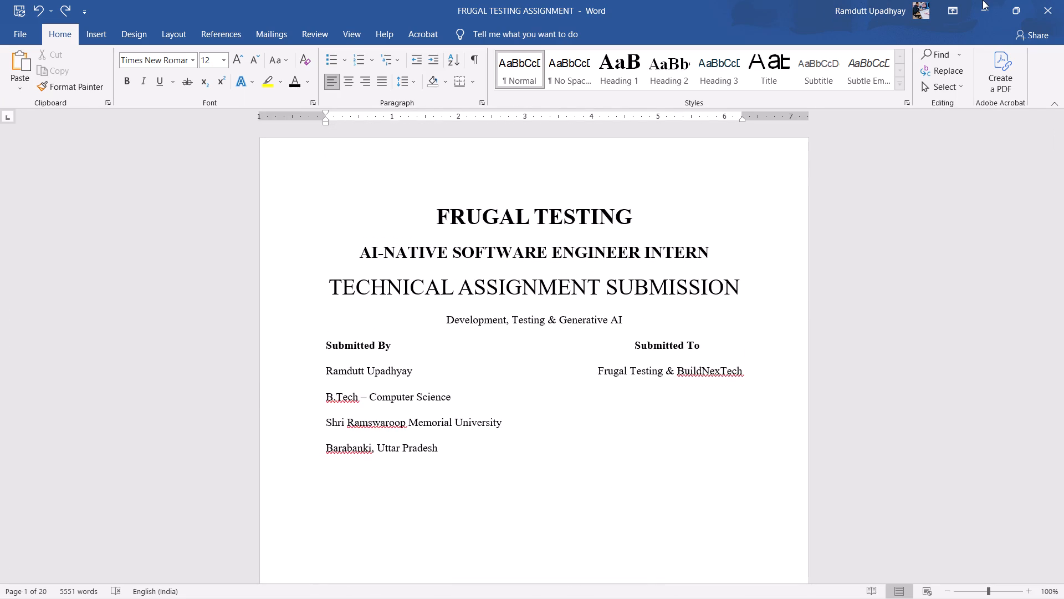
left_click(1059, 0)
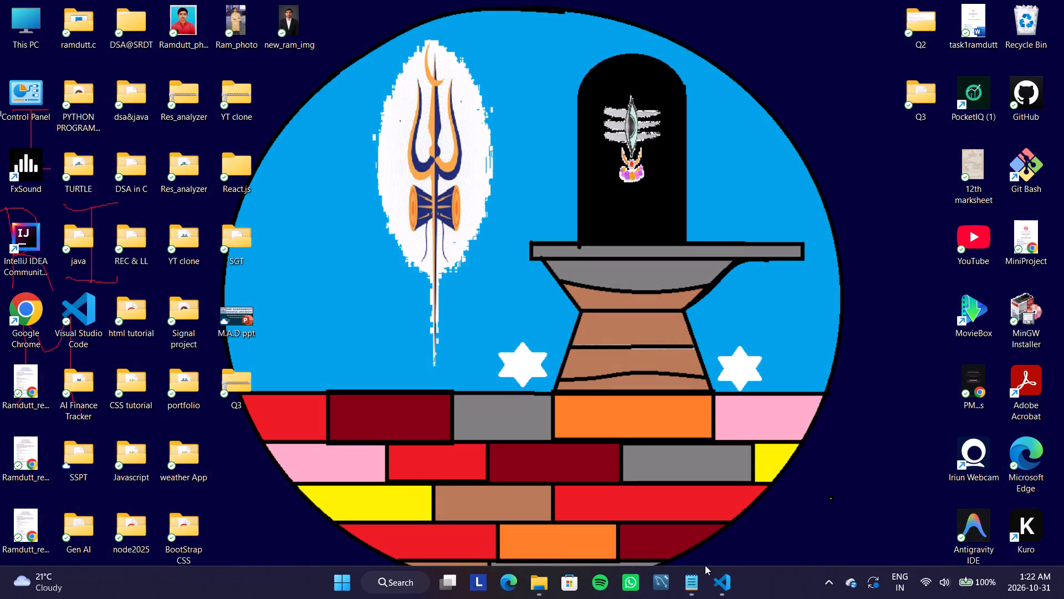
Bring up the Windows options for shutting down or signing out.
key("super+x")
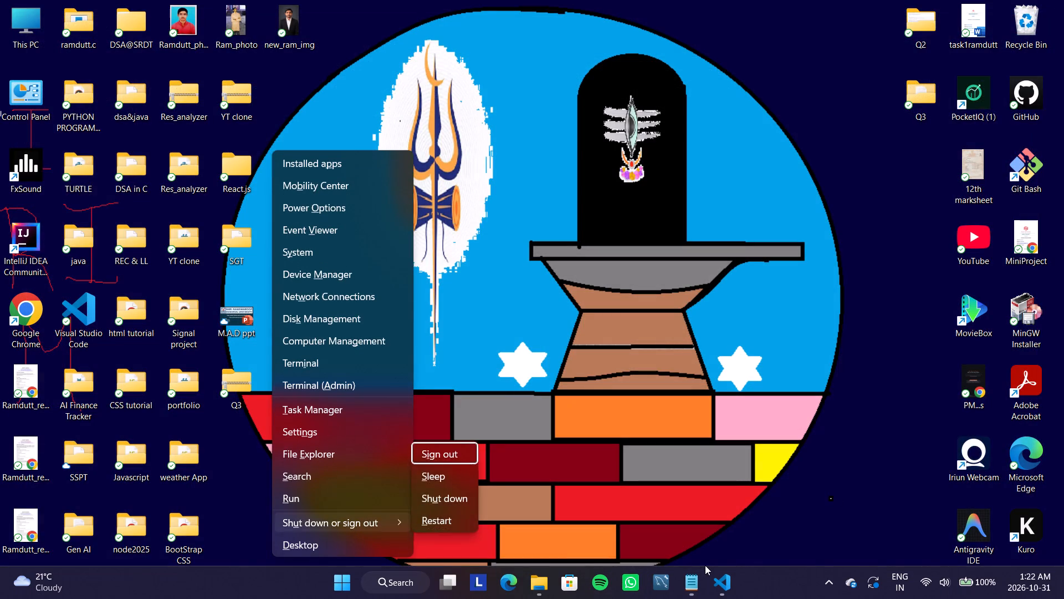